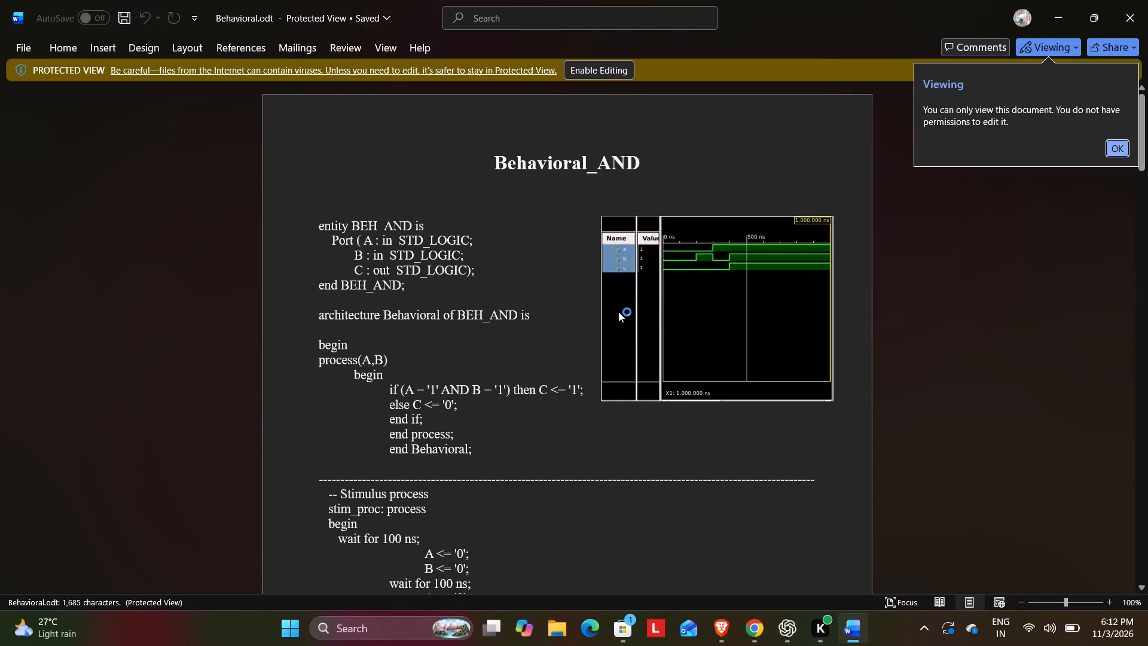
# Examine the VHDL code and simulation waveforms of each gate section, from Behavioral_AND through Behavioral_XOR.
pyautogui.scroll(-3, 526, 444)
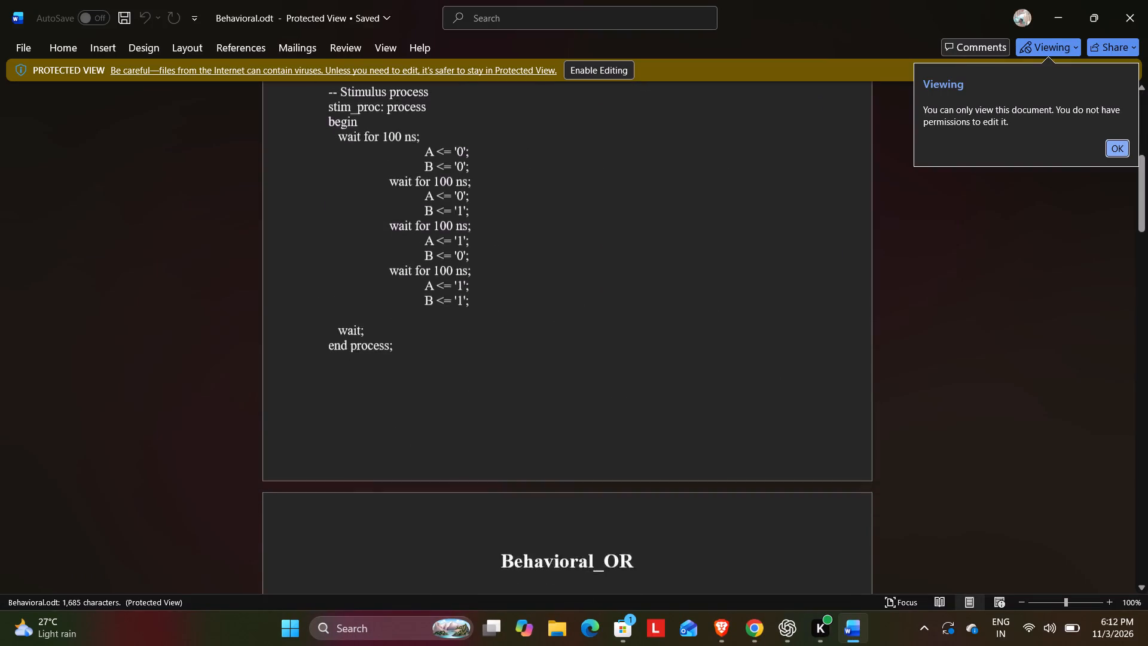
pyautogui.scroll(-6, 526, 444)
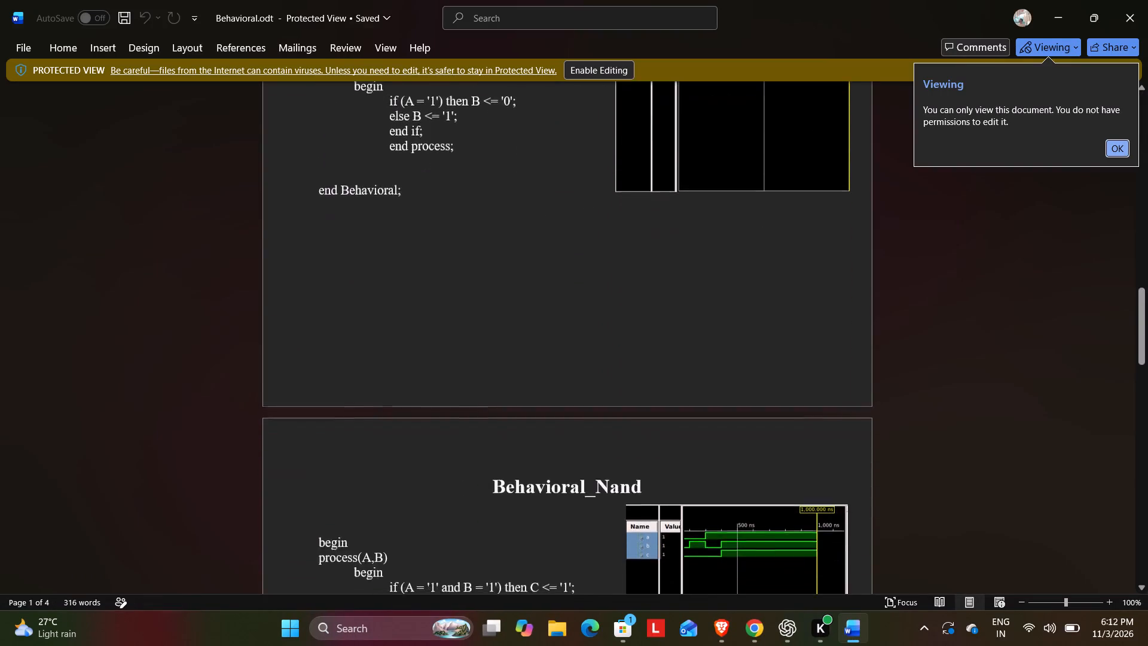
pyautogui.scroll(-5, 526, 444)
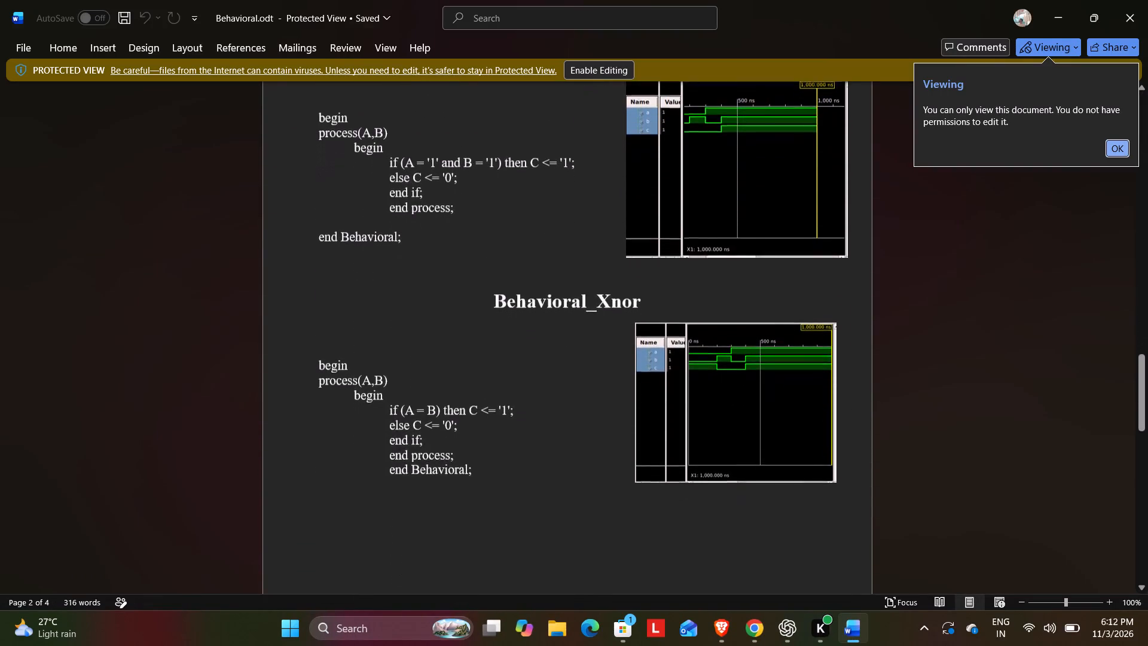
pyautogui.scroll(-2, 526, 444)
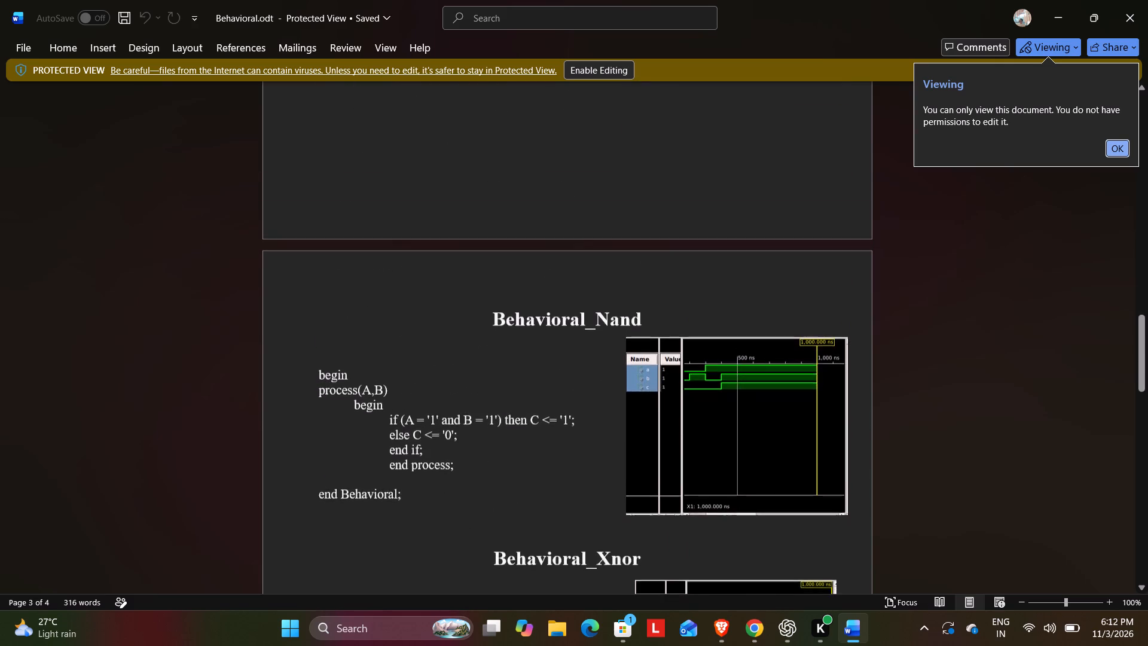
pyautogui.scroll(-1, 526, 444)
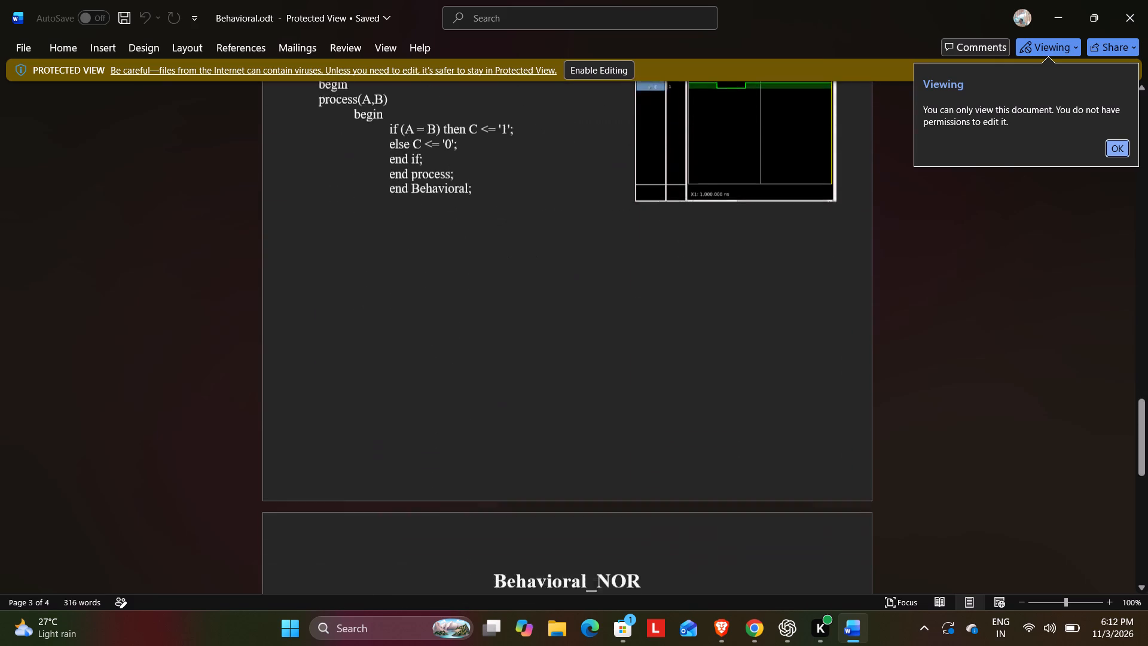
pyautogui.scroll(-7, 526, 444)
pyautogui.keyDown('ctrl'); pyautogui.scroll(1, 526, 444); pyautogui.keyUp('ctrl')
pyautogui.keyDown('ctrl'); pyautogui.scroll(-1, 526, 444); pyautogui.keyUp('ctrl')
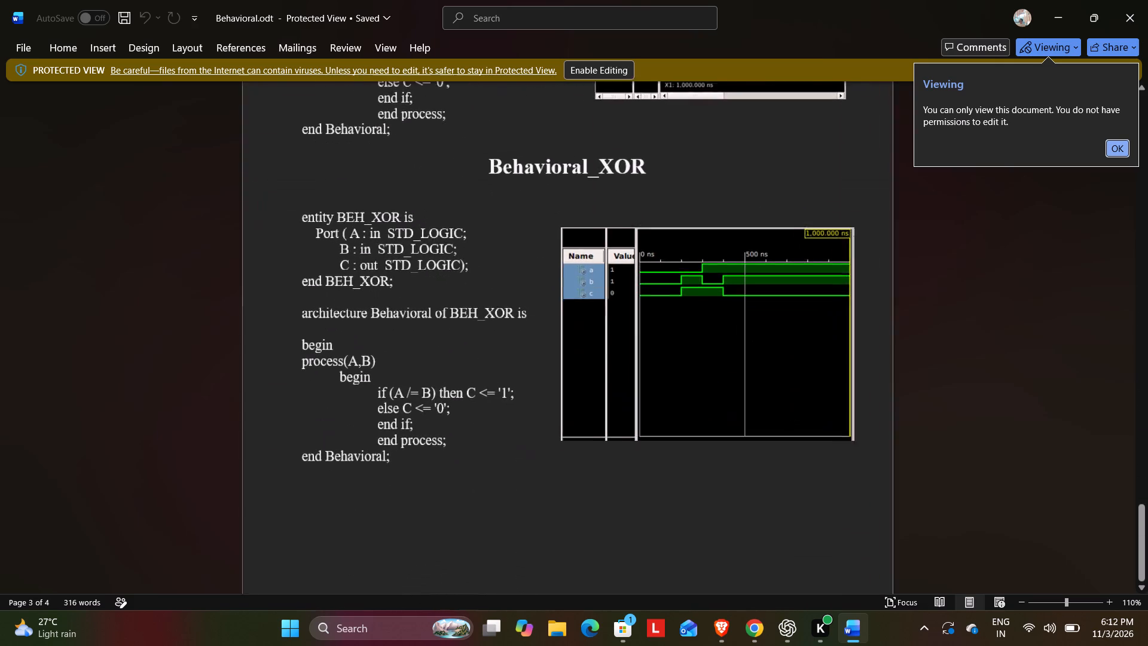
pyautogui.scroll(-1, 526, 444)
pyautogui.keyDown('ctrl'); pyautogui.scroll(-4, 526, 444); pyautogui.keyUp('ctrl')
pyautogui.scroll(-5, 526, 444)
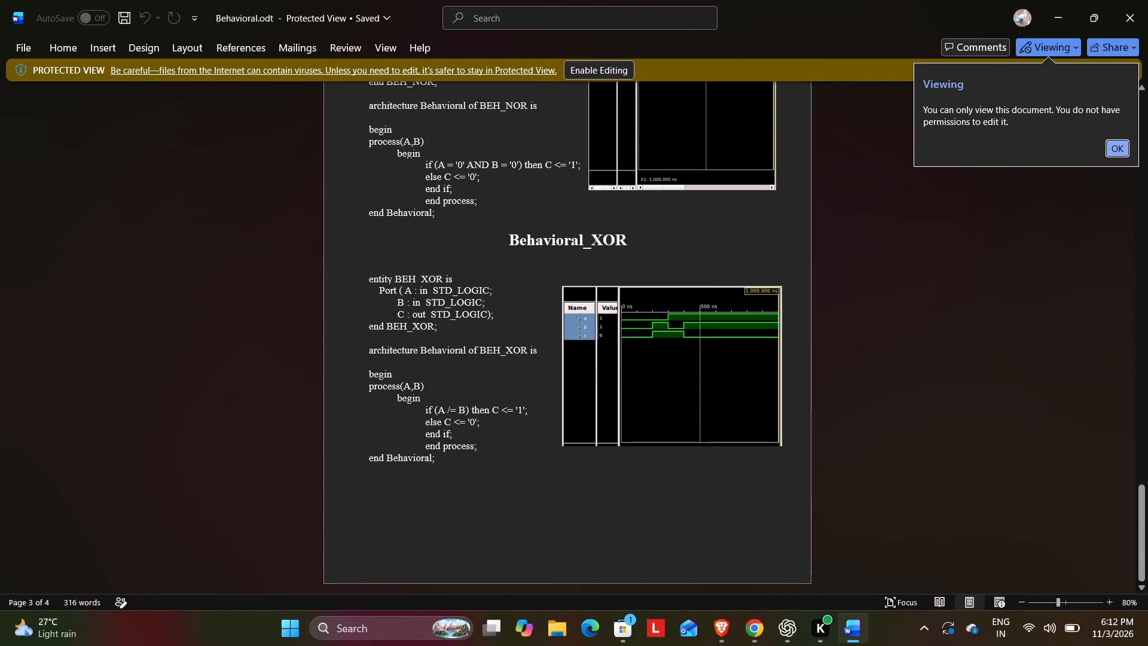
# Go back to the Behavioral_AND section and review the gate codes and waveforms again through Behavioral_XOR.
pyautogui.scroll(4, 526, 444)
pyautogui.scroll(17, 526, 444)
pyautogui.scroll(20, 526, 444)
pyautogui.scroll(15, 526, 444)
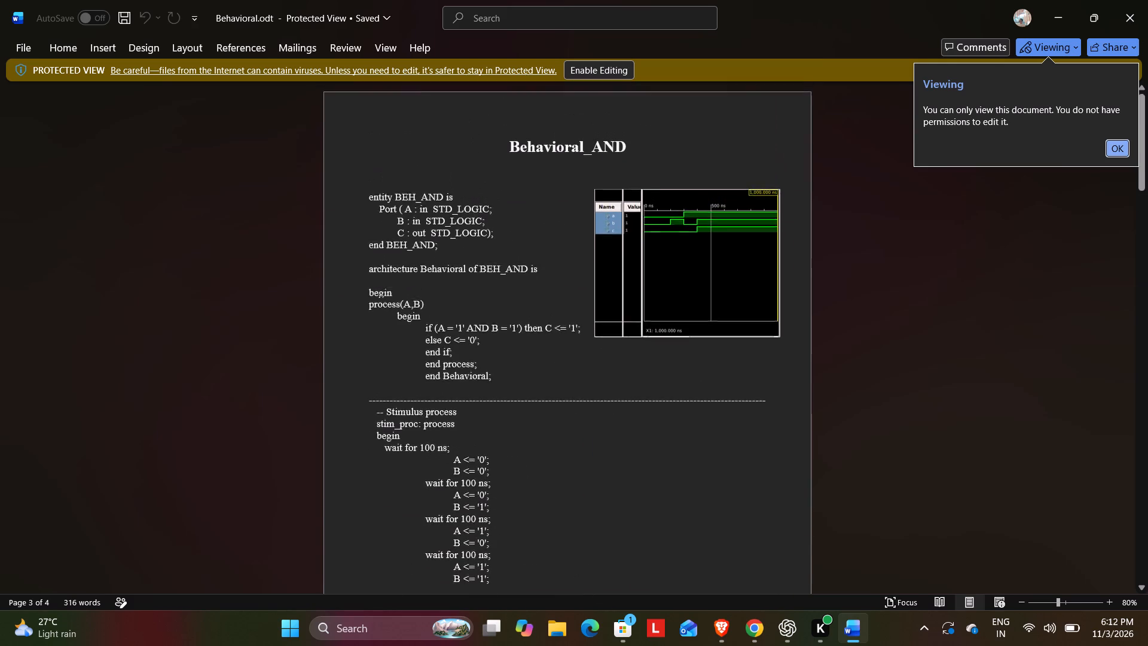
pyautogui.scroll(10, 526, 444)
pyautogui.scroll(-11, 526, 444)
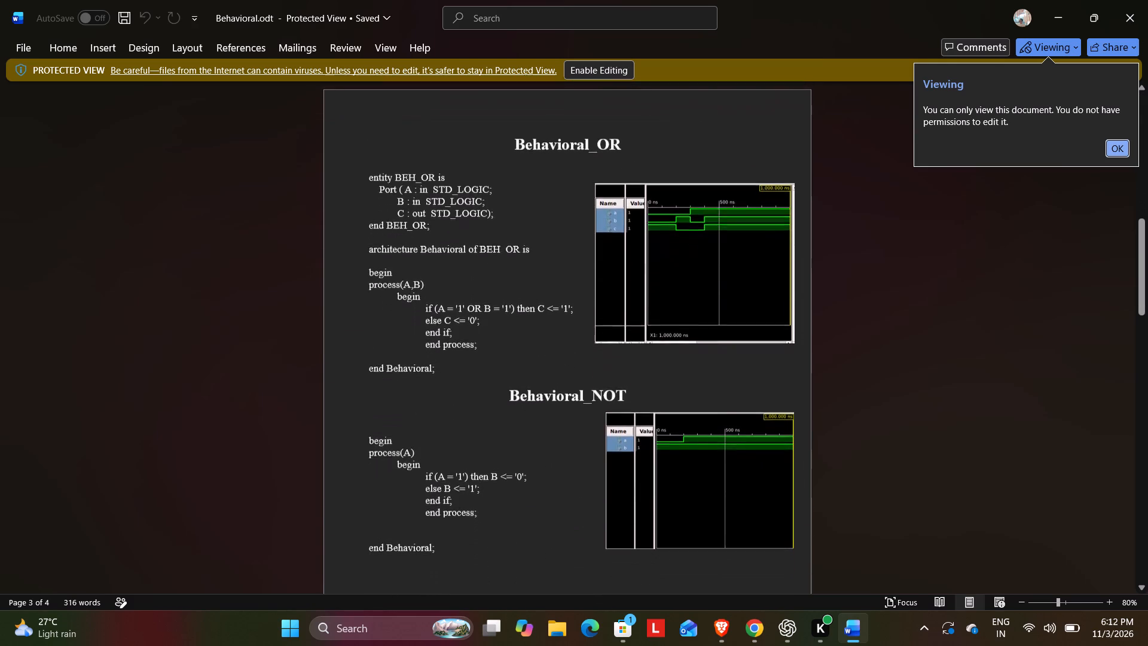
pyautogui.scroll(-4, 526, 444)
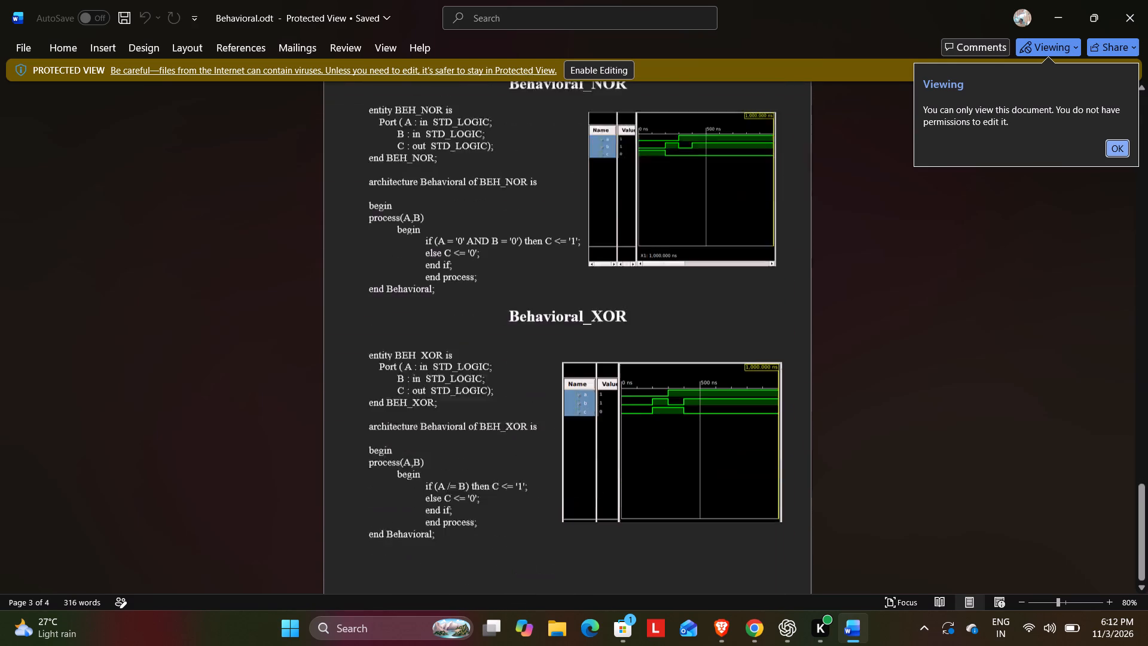
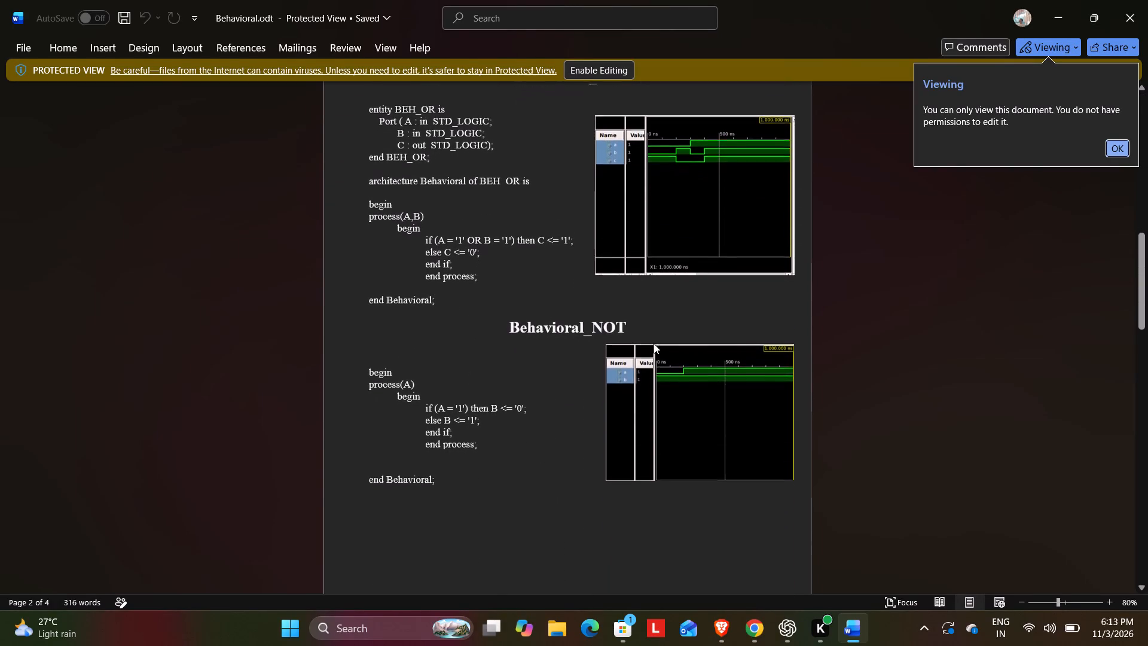
# Recheck the VHDL code and waveforms from Behavioral_NOT to Behavioral_Xnor, return to the first page, and review through Behavioral_XOR.
pyautogui.scroll(-4, 654, 343)
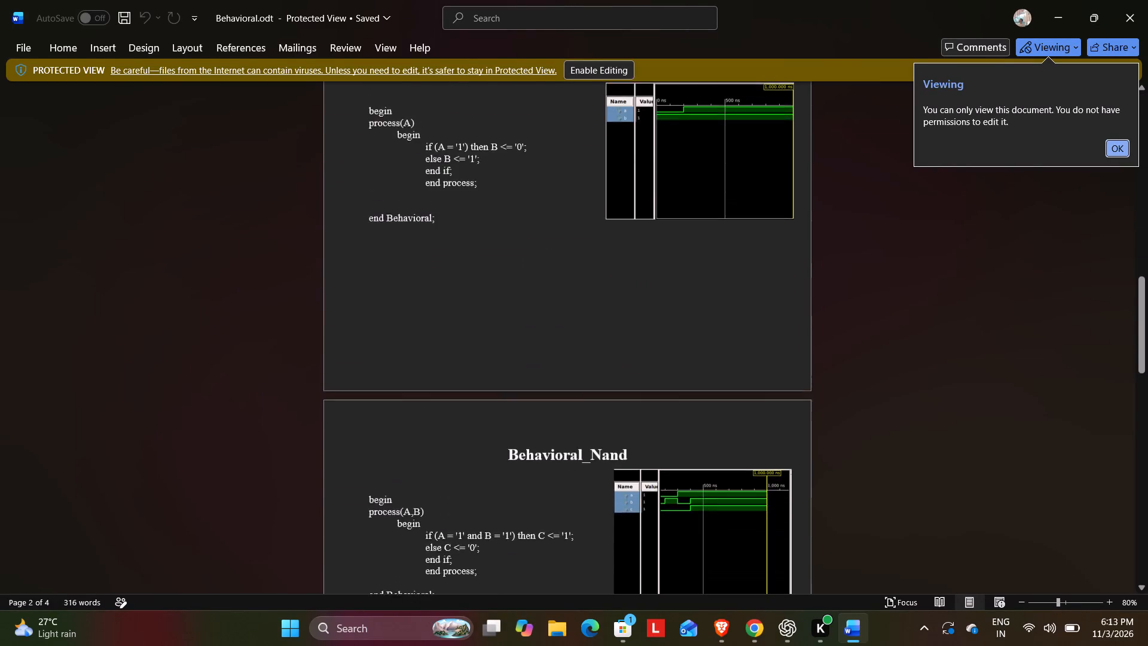
pyautogui.scroll(-1, 654, 343)
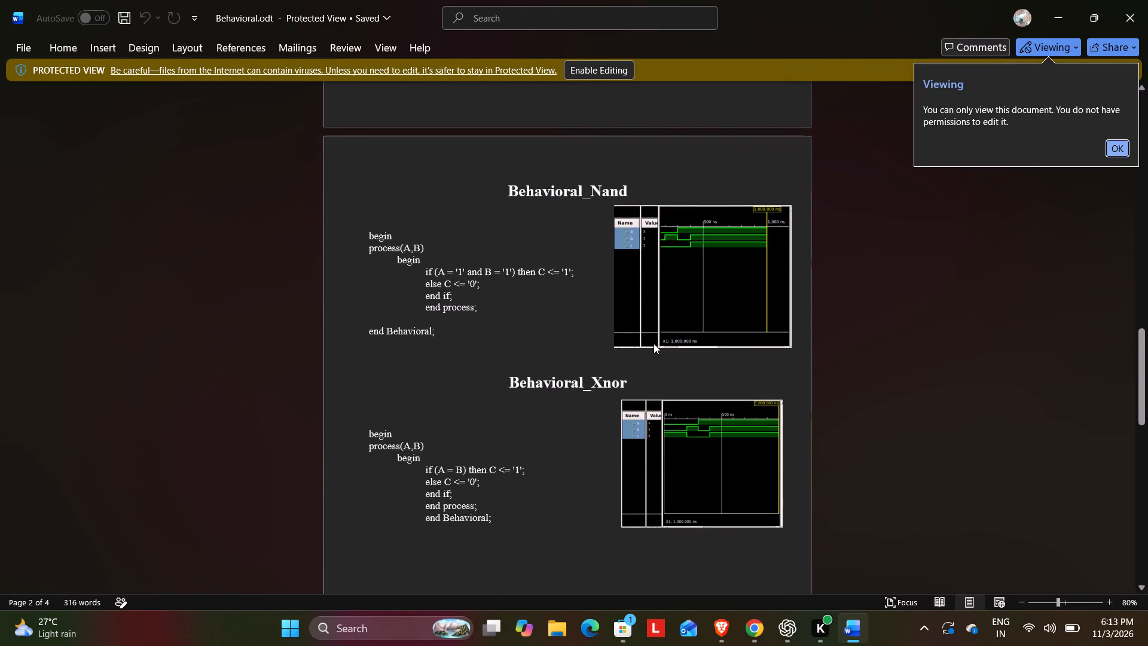
pyautogui.scroll(-3, 654, 343)
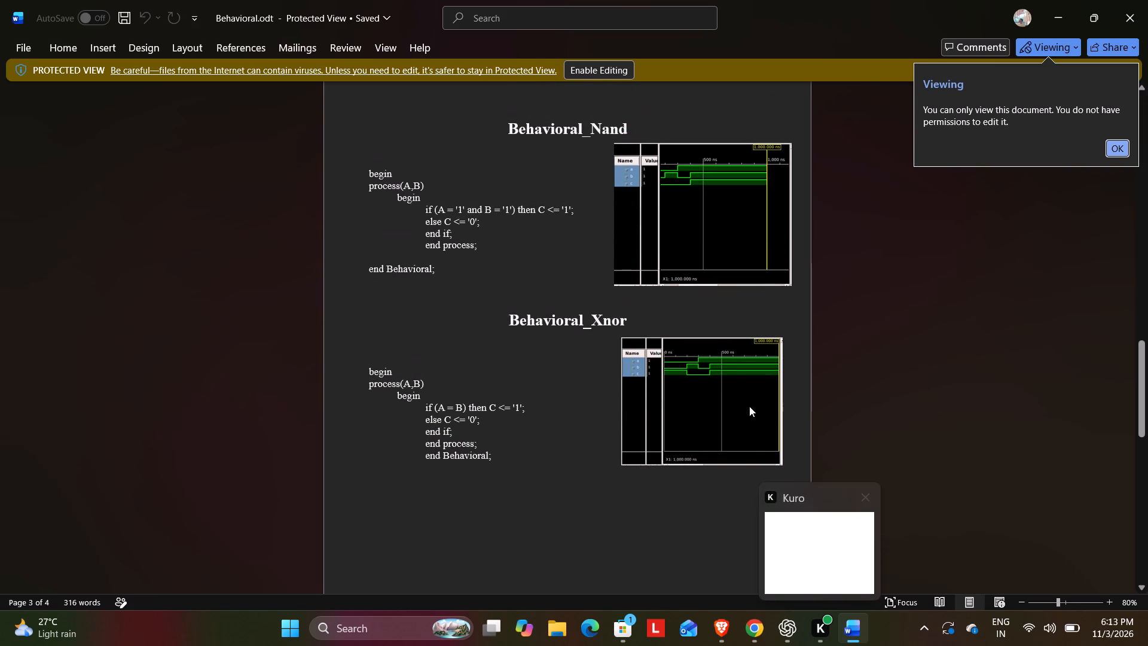
pyautogui.scroll(7, 677, 351)
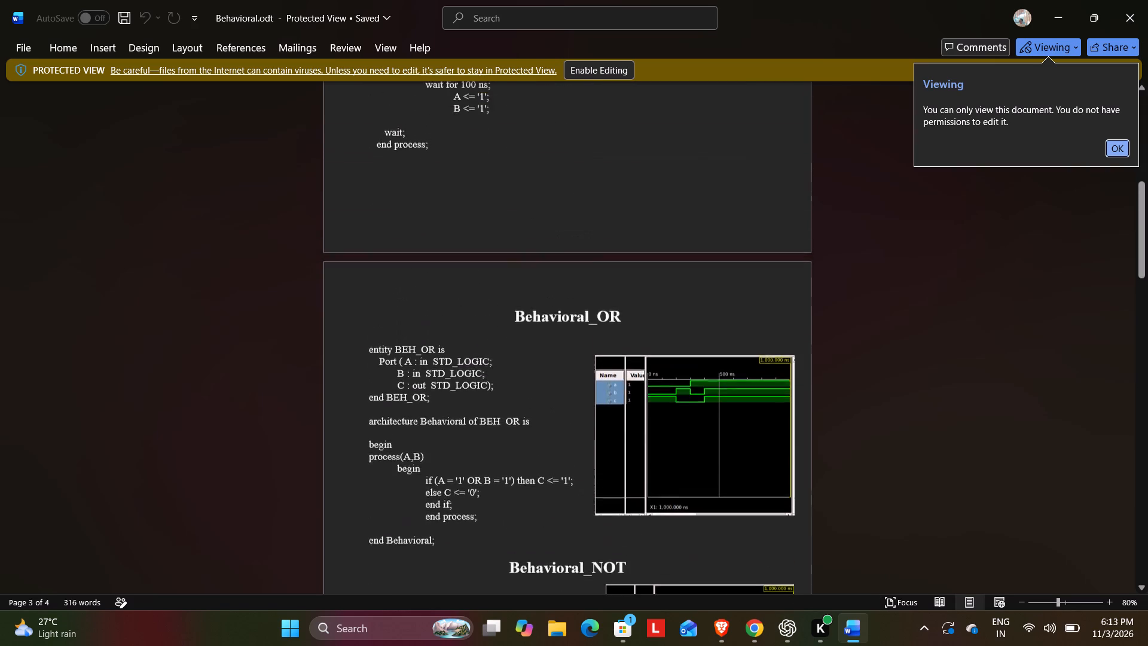
pyautogui.scroll(4, 677, 351)
pyautogui.scroll(-17, 677, 351)
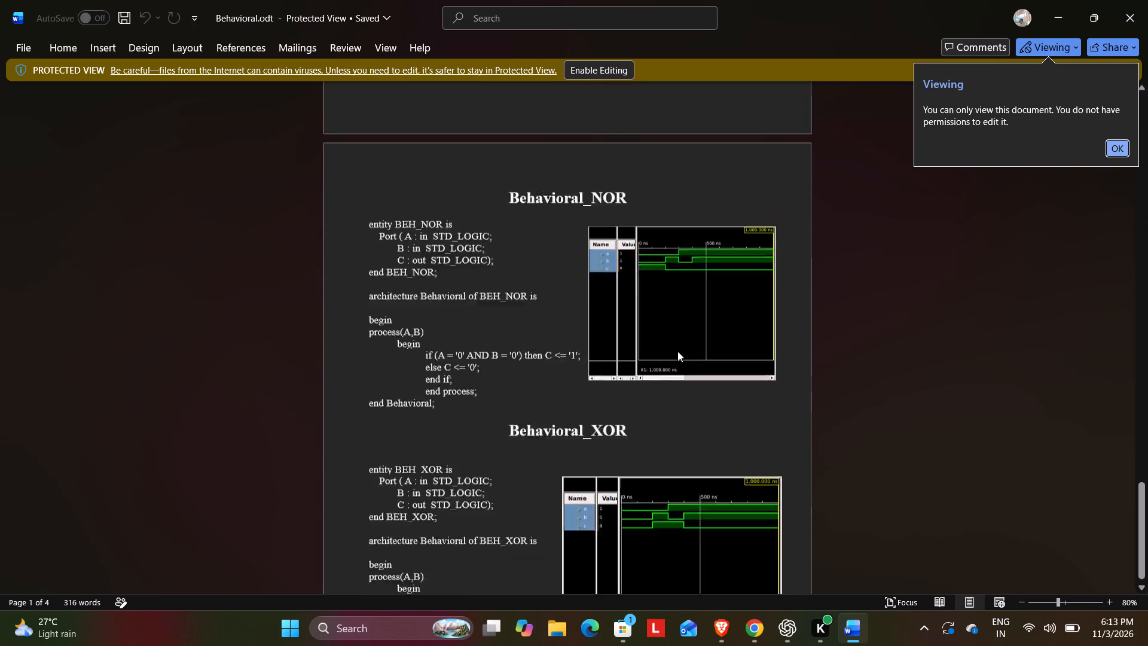
pyautogui.scroll(-4, 677, 351)
pyautogui.scroll(-18, 677, 351)
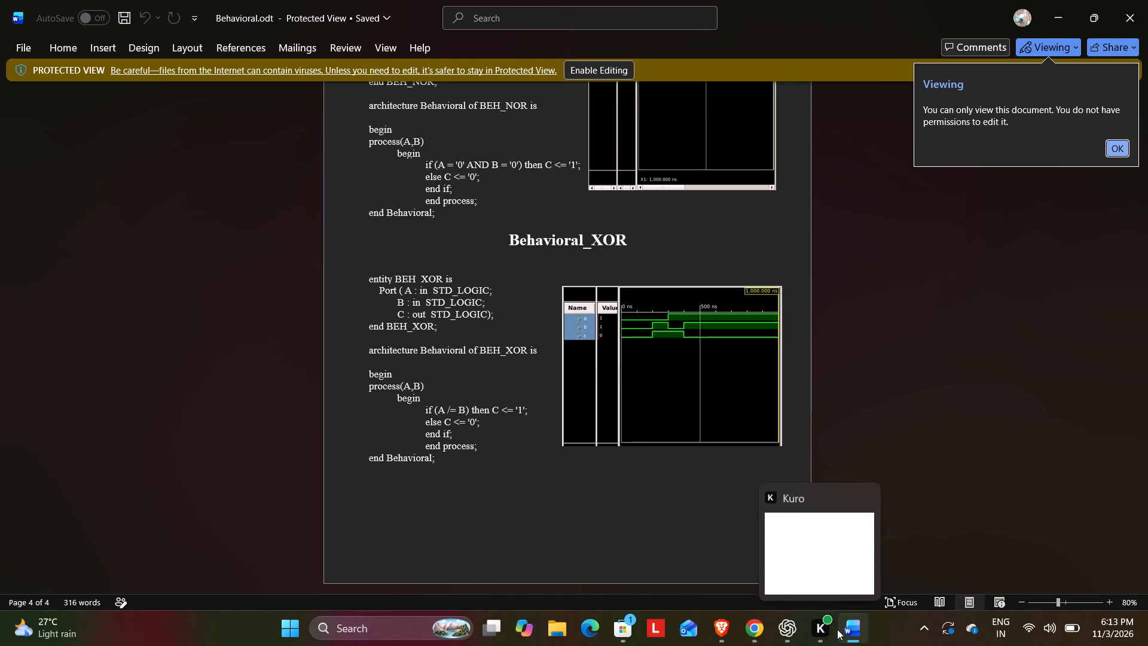
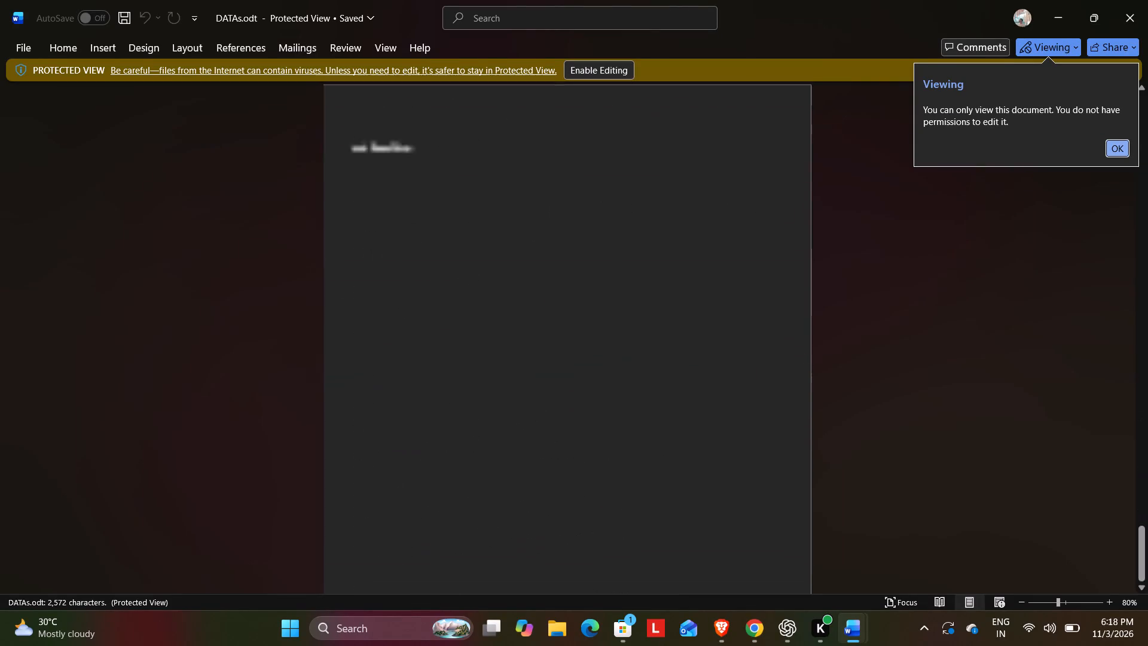
# Review the closing pages of DATAs.odt, examining the dataflow VHDL code for NOTusingNOR.
pyautogui.scroll(-8, 521, 284)
pyautogui.scroll(-14, 521, 284)
pyautogui.scroll(-8, 521, 284)
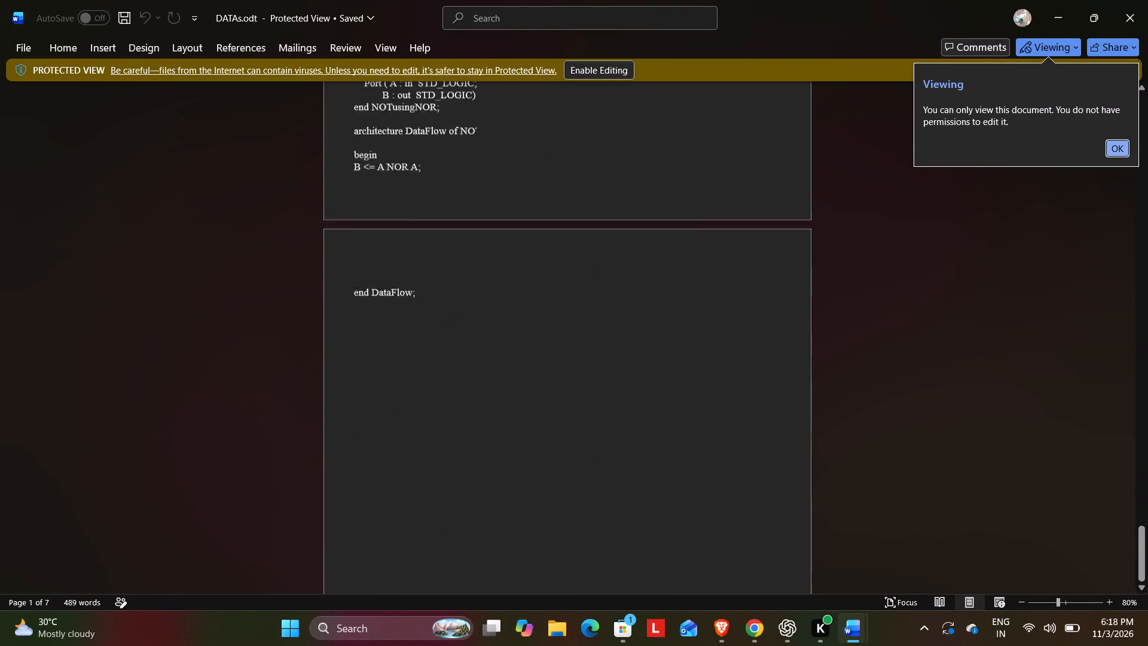
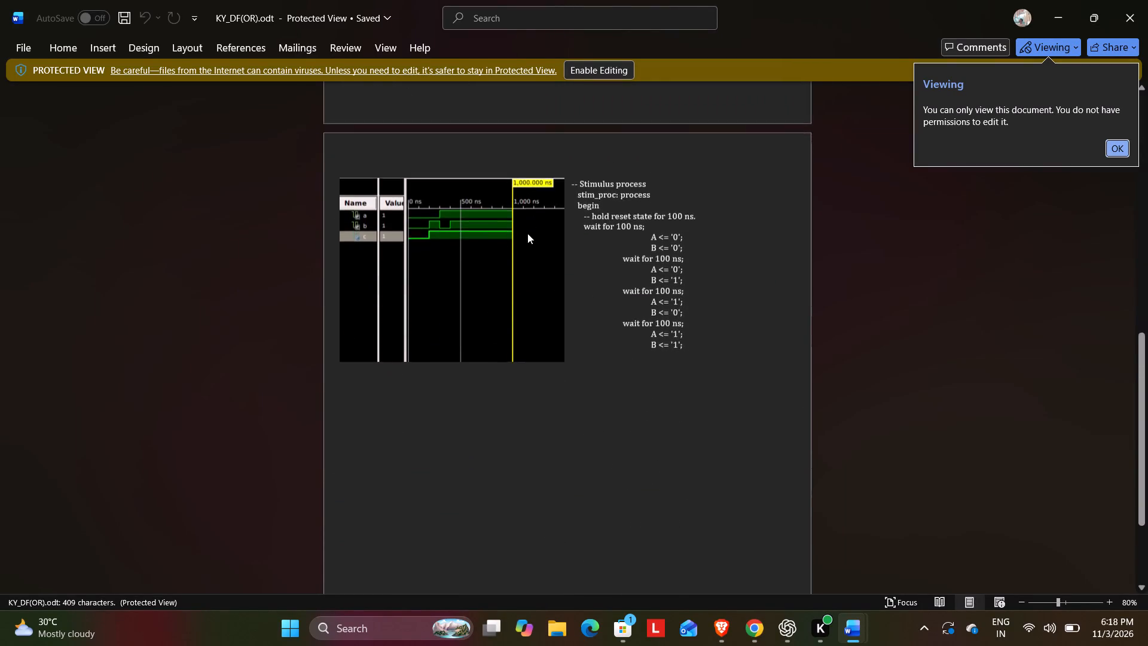
# Copy the entire OR_GATE content of KY_DF(OR).odt, including the schematic, truth table, VHDL code, waveform and stimulus process.
pyautogui.scroll(-16, 527, 233)
pyautogui.scroll(7, 527, 233)
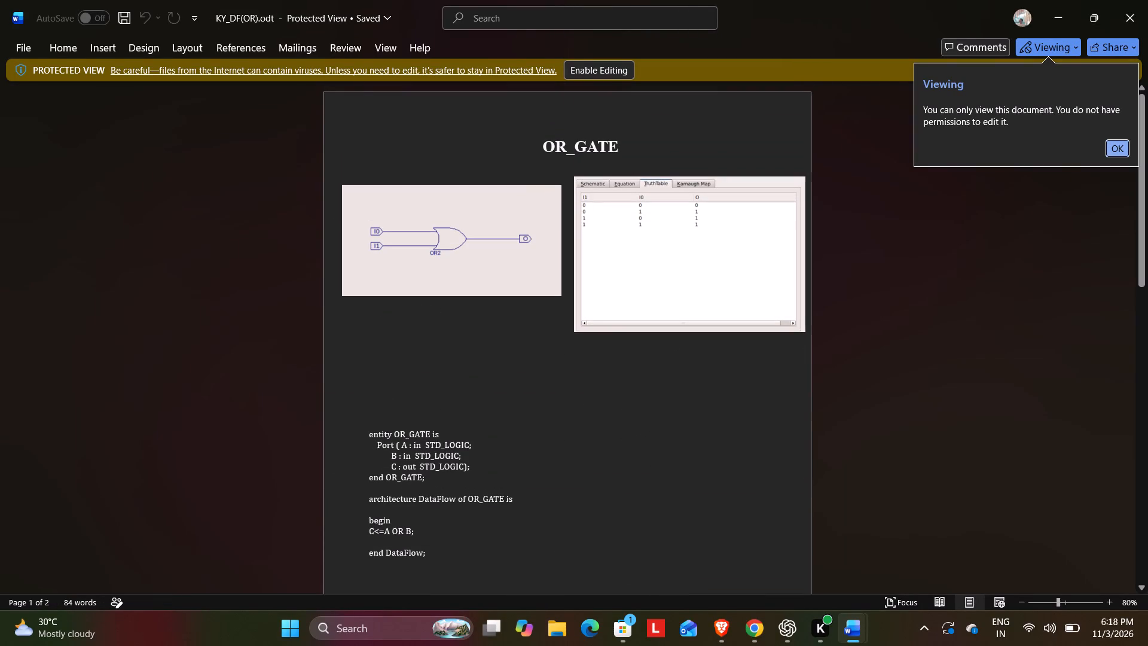
pyautogui.moveTo(336, 108); pyautogui.dragTo(692, 645)
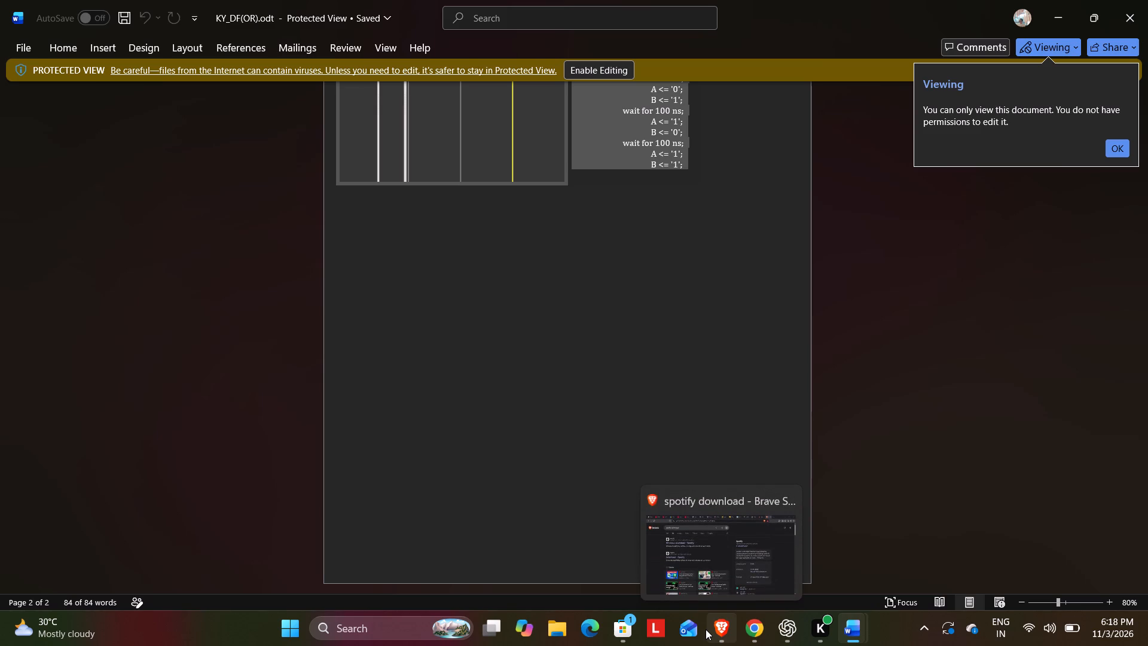
pyautogui.hotkey('ctrl', 'c')
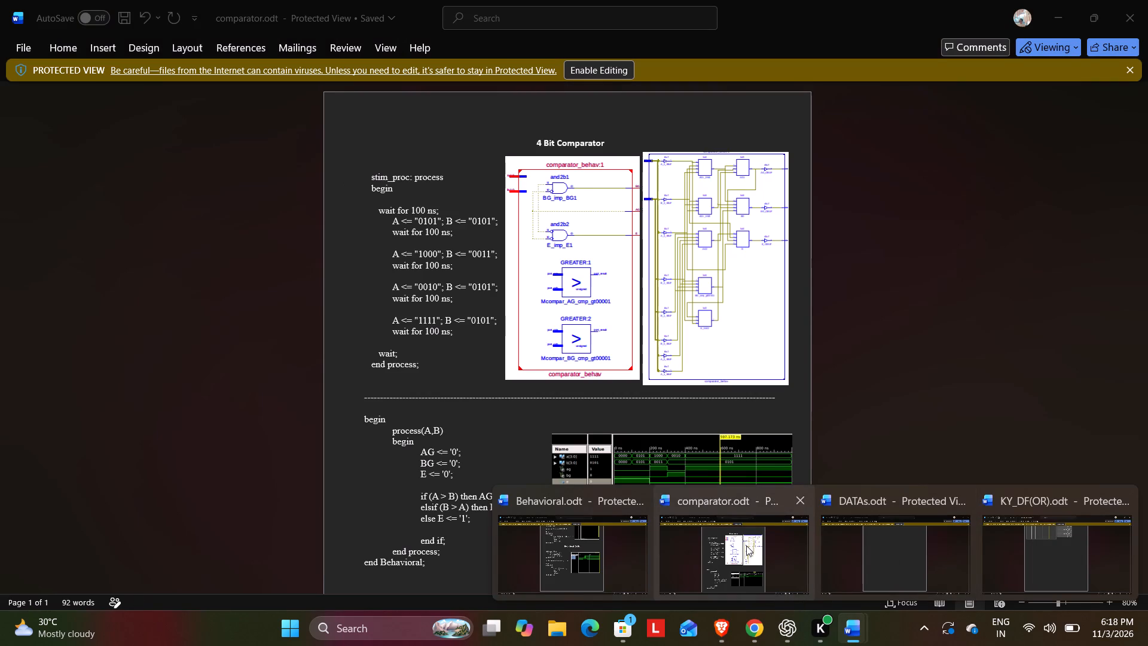
# Switch to Behavioral.odt and try to paste the copied OR_GATE content at the start, before the Behavioral_AND heading.
pyautogui.click(613, 553)
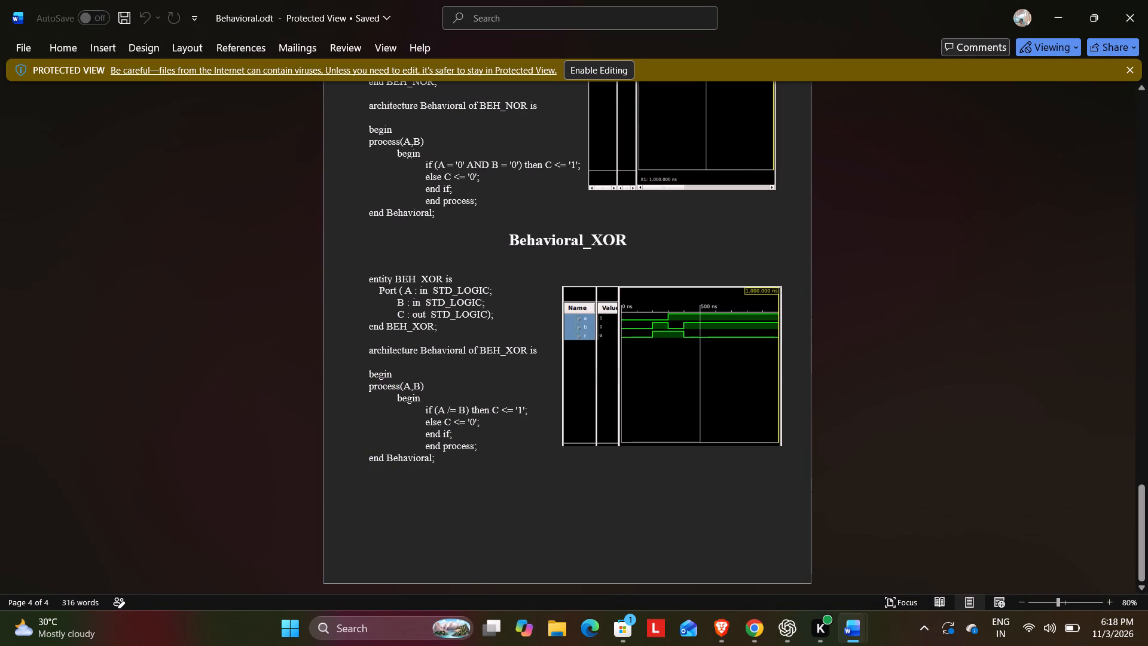
pyautogui.scroll(20, 541, 265)
pyautogui.scroll(17, 541, 265)
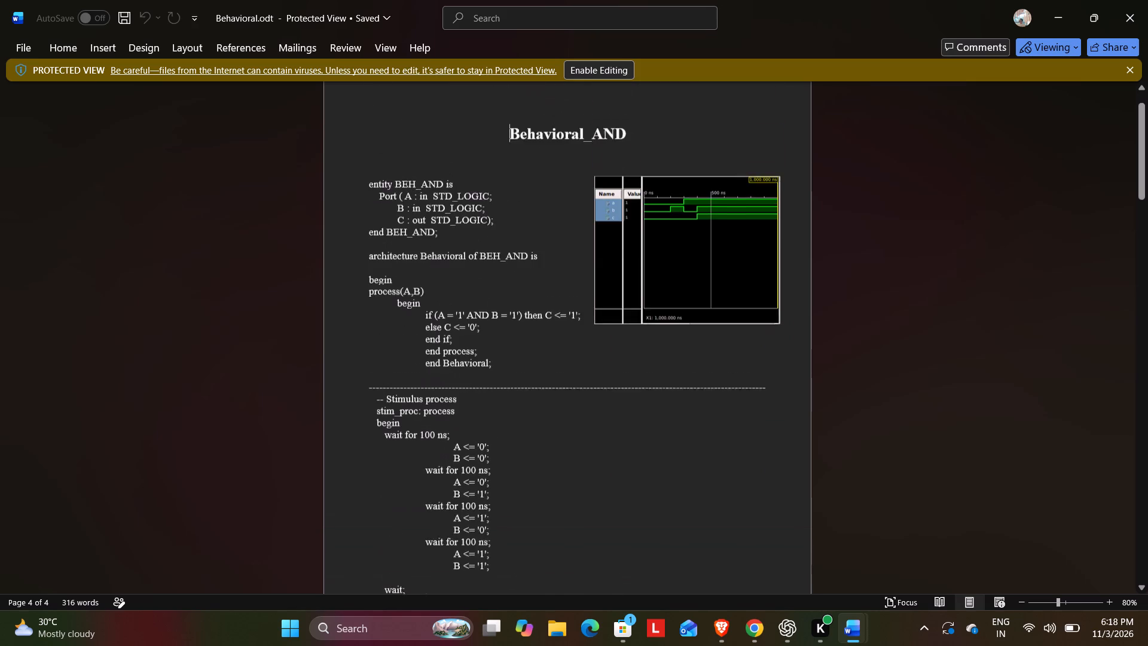
pyautogui.scroll(7, 541, 265)
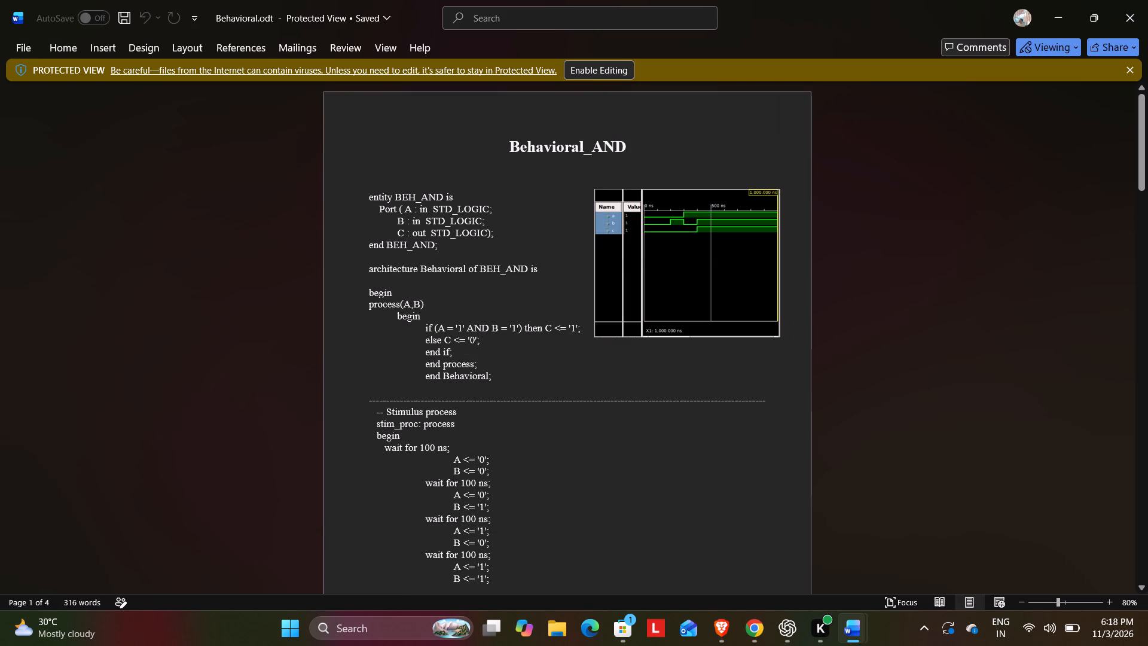
pyautogui.hotkey('ctrl', 'v')
pyautogui.press('Up')
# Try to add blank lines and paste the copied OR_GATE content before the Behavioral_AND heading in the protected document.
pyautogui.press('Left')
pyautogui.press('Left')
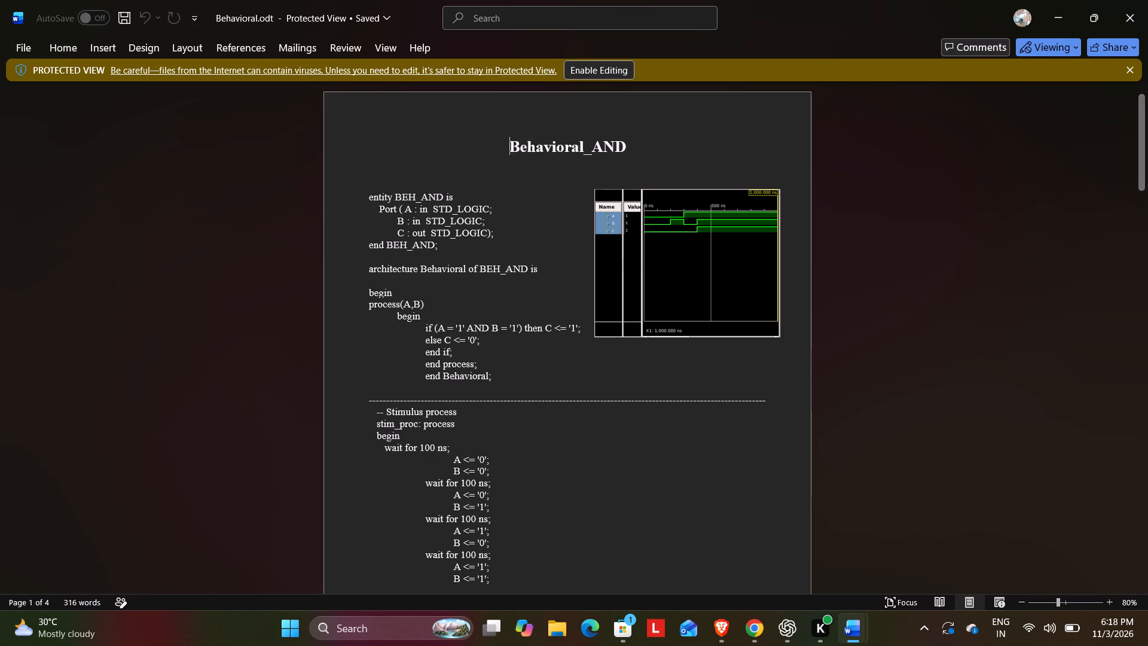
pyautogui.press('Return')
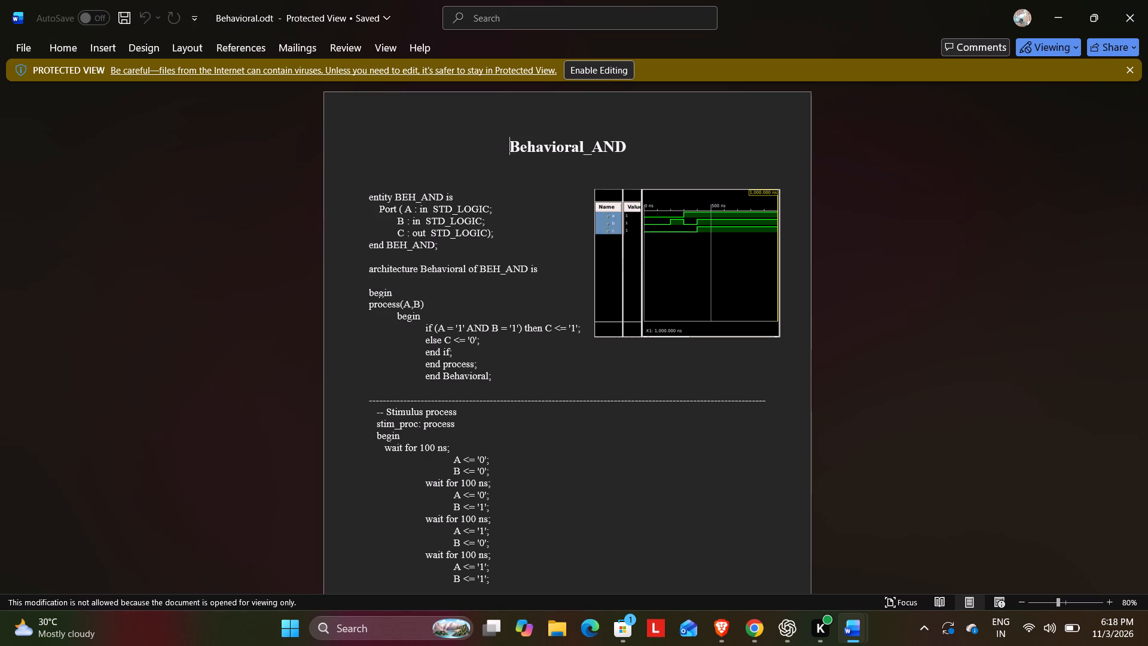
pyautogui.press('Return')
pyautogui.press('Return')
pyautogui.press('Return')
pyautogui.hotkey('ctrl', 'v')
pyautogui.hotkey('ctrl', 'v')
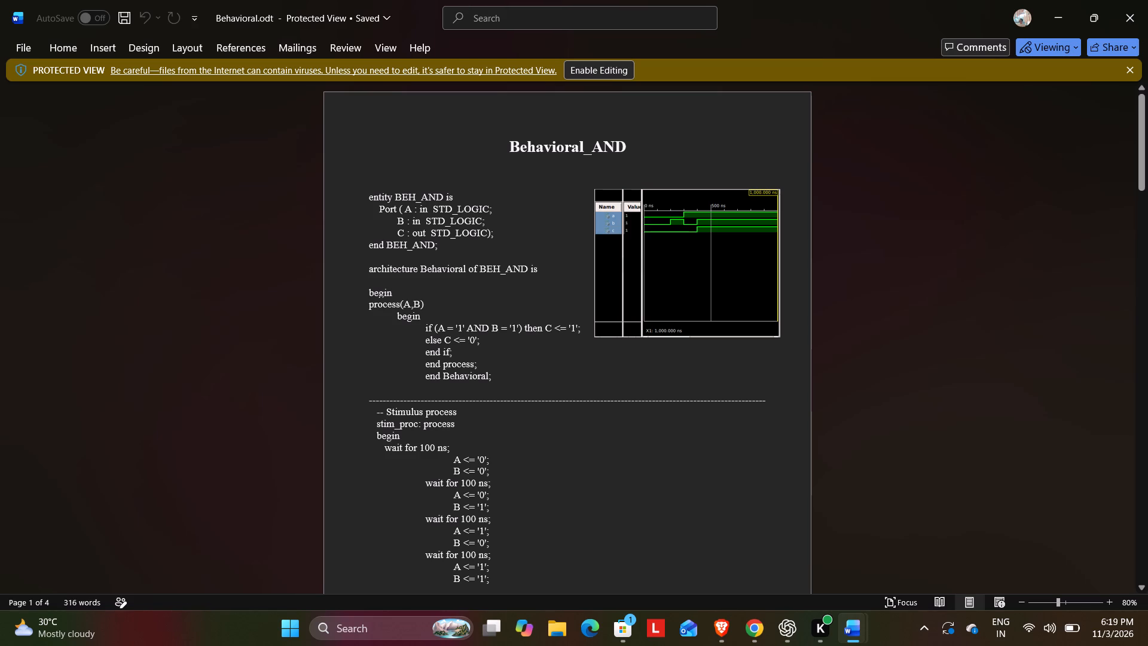
# Make Behavioral.odt editable, paste the copied OR_GATE content before the Behavioral_AND heading, and check the inserted pages.
pyautogui.click(600, 68)
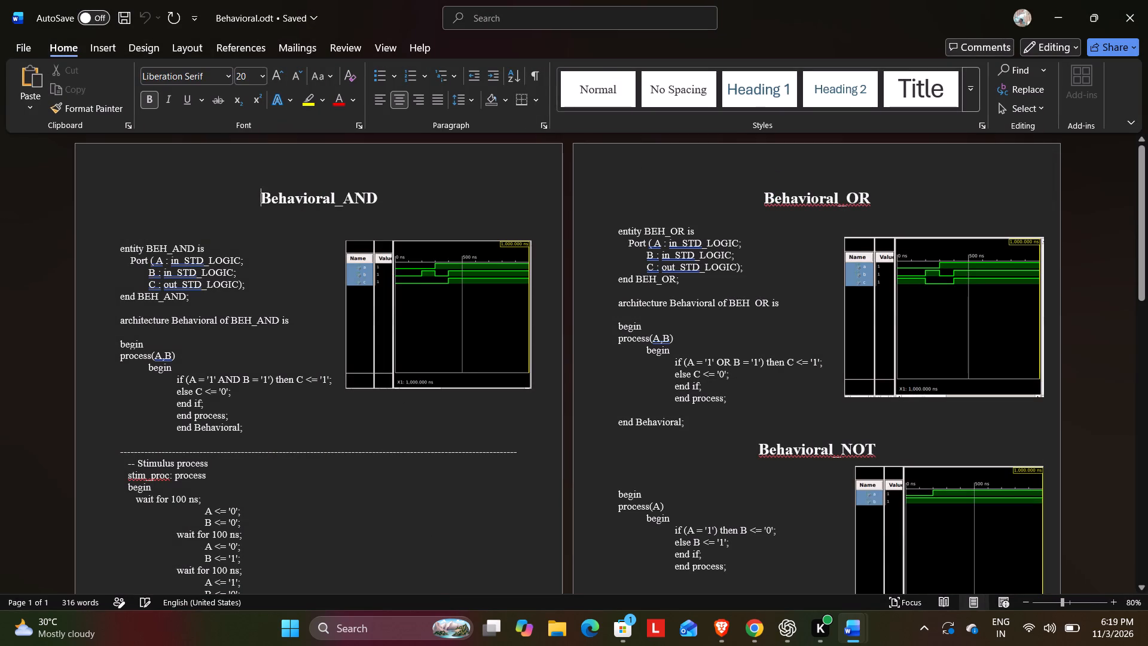
pyautogui.hotkey('ctrl', 'v')
pyautogui.scroll(-3, 374, 374)
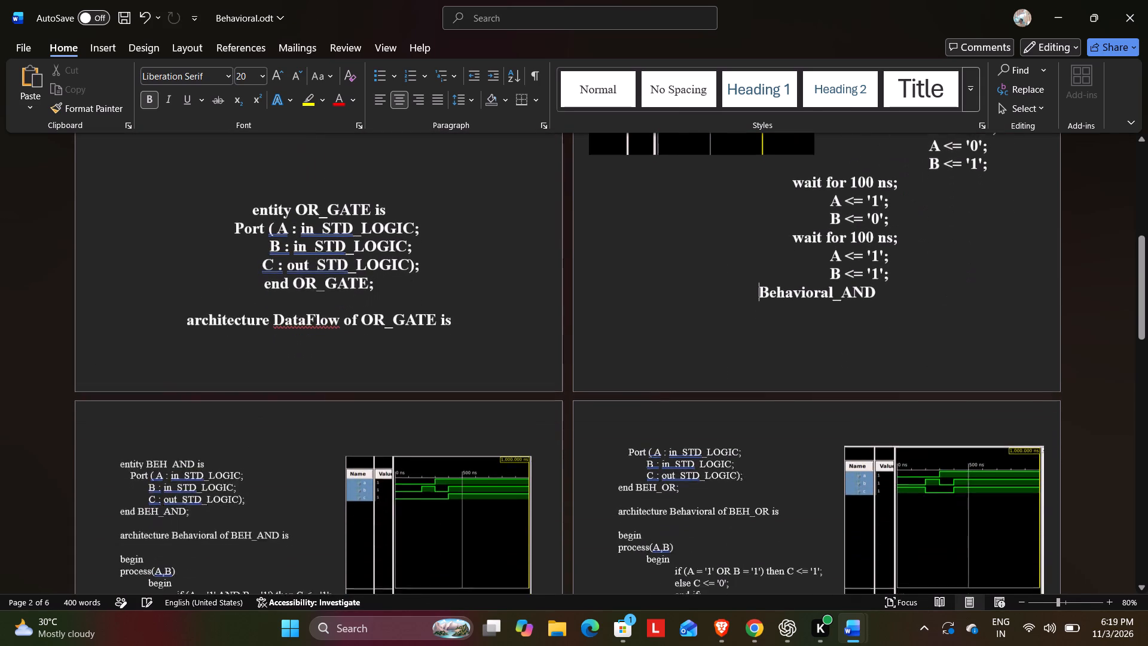
pyautogui.scroll(16, 374, 374)
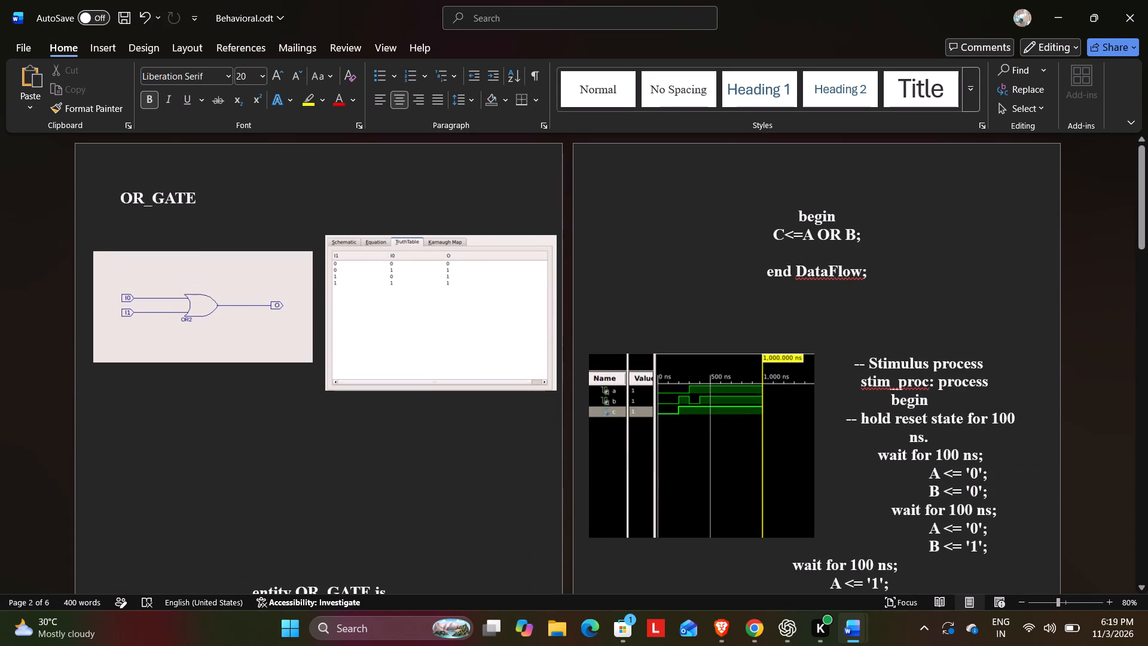
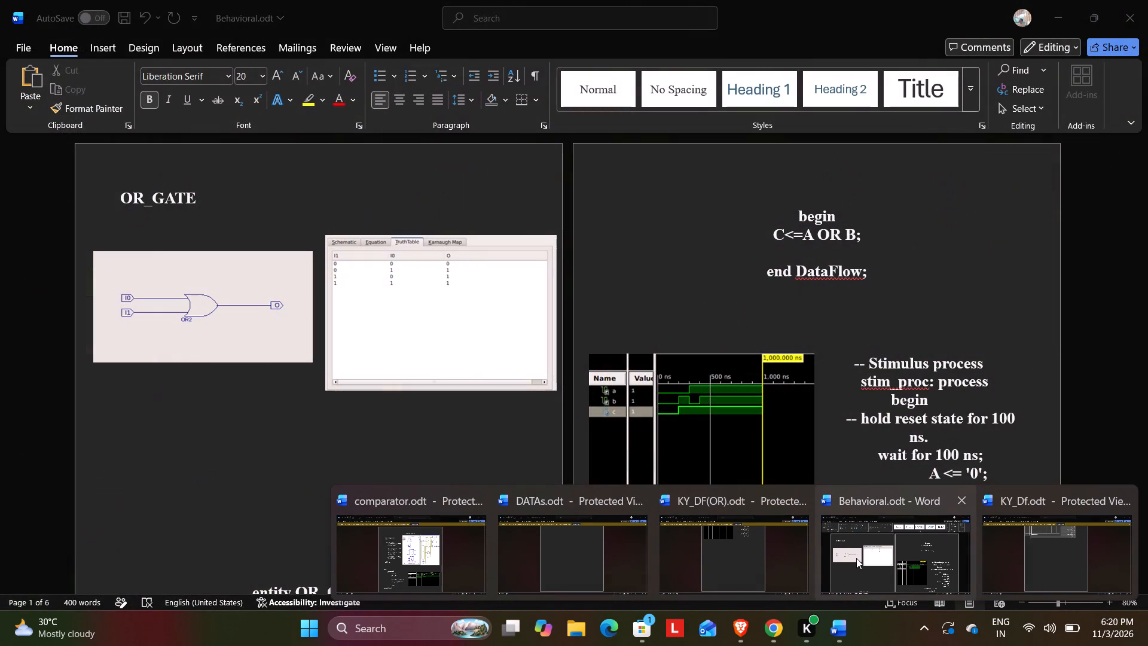
pyautogui.click(856, 558)
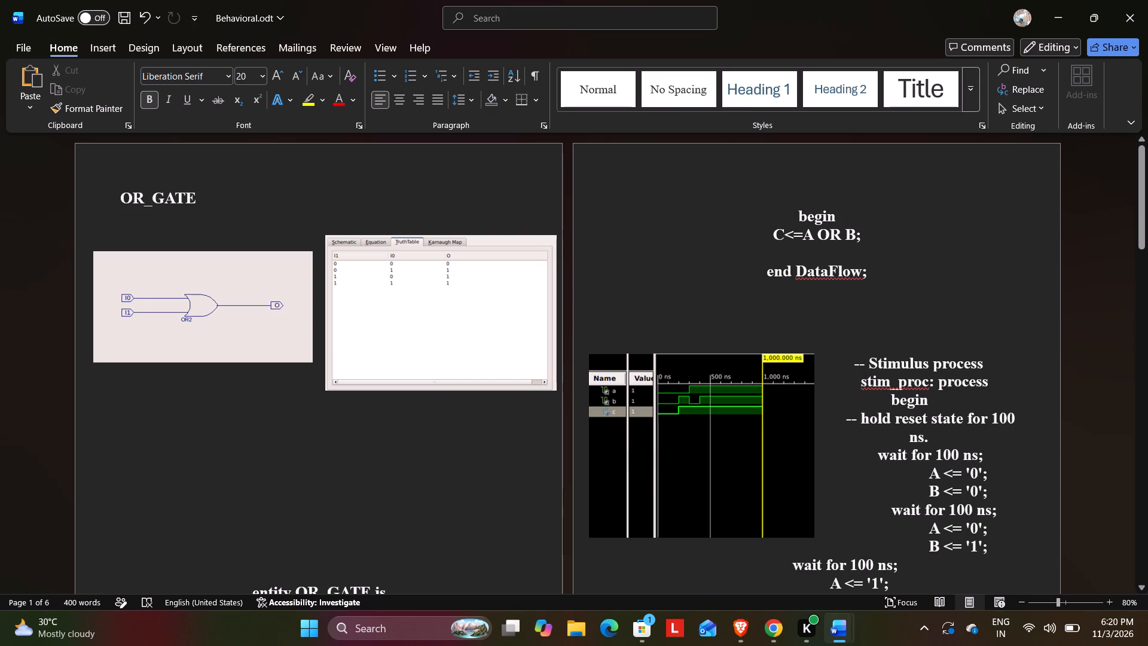
pyautogui.hotkey('ctrl', 'v')
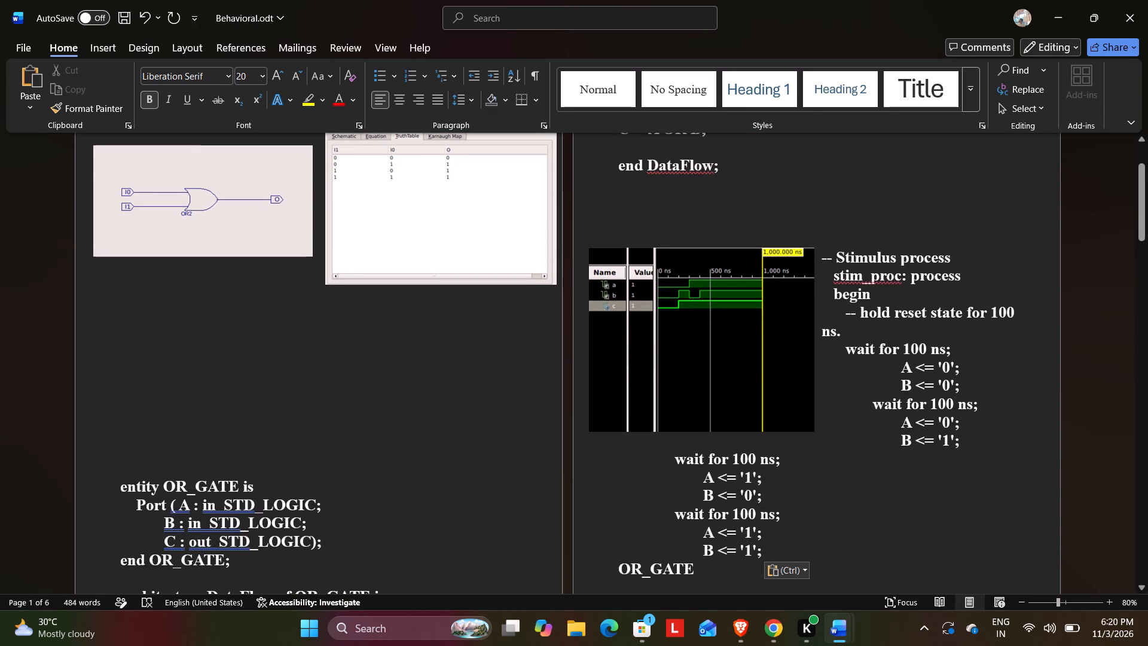
# Paste the clipboard content again at the start of Behavioral.odt, before the first OR_GATE heading.
pyautogui.scroll(20, 312, 284)
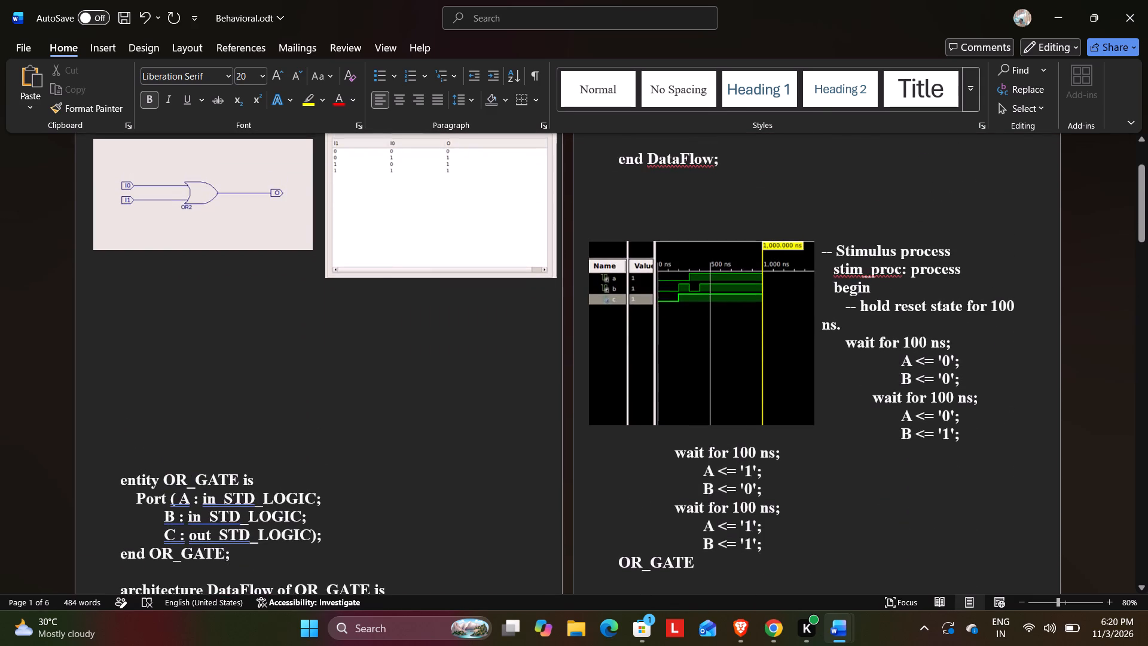
pyautogui.scroll(7, 173, 195)
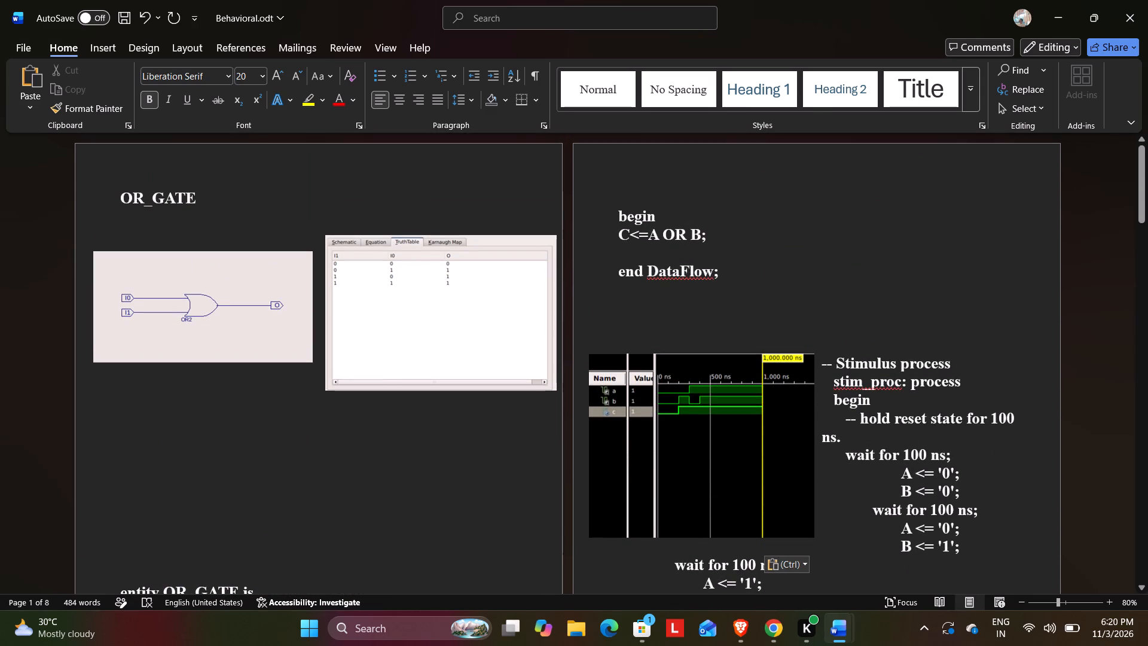
pyautogui.click(117, 194)
pyautogui.hotkey('ctrl', 'v')
# Look through Behavioral.odt to check which gate sections were pasted ahead of the Behavioral_AND section.
pyautogui.scroll(-4, 141, 214)
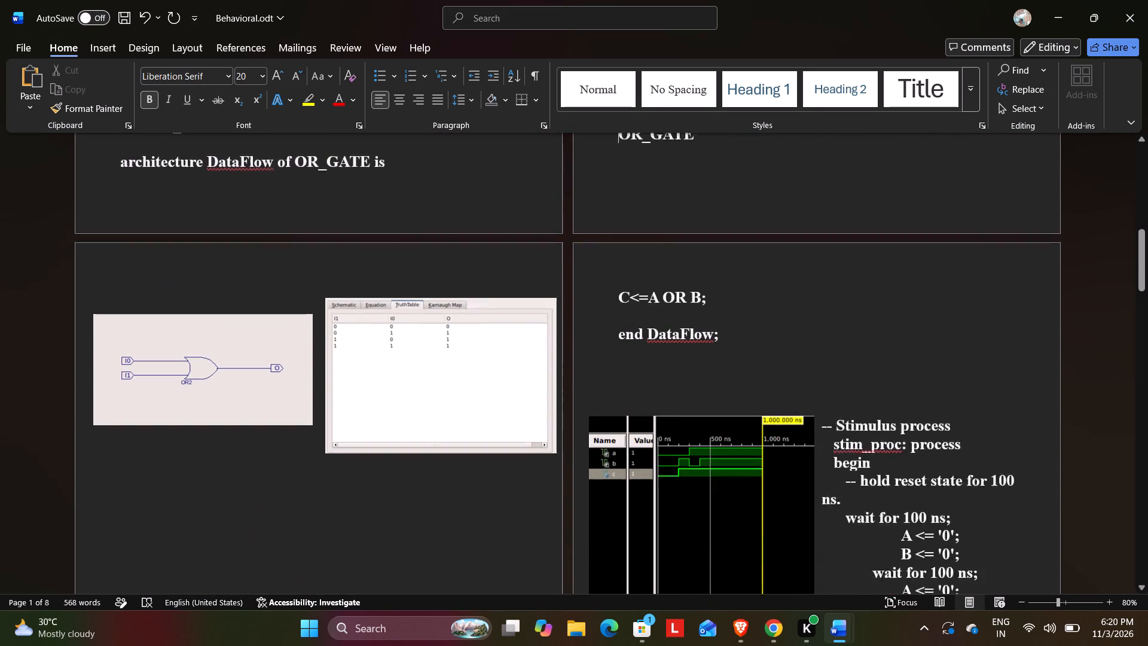
pyautogui.scroll(-6, 141, 214)
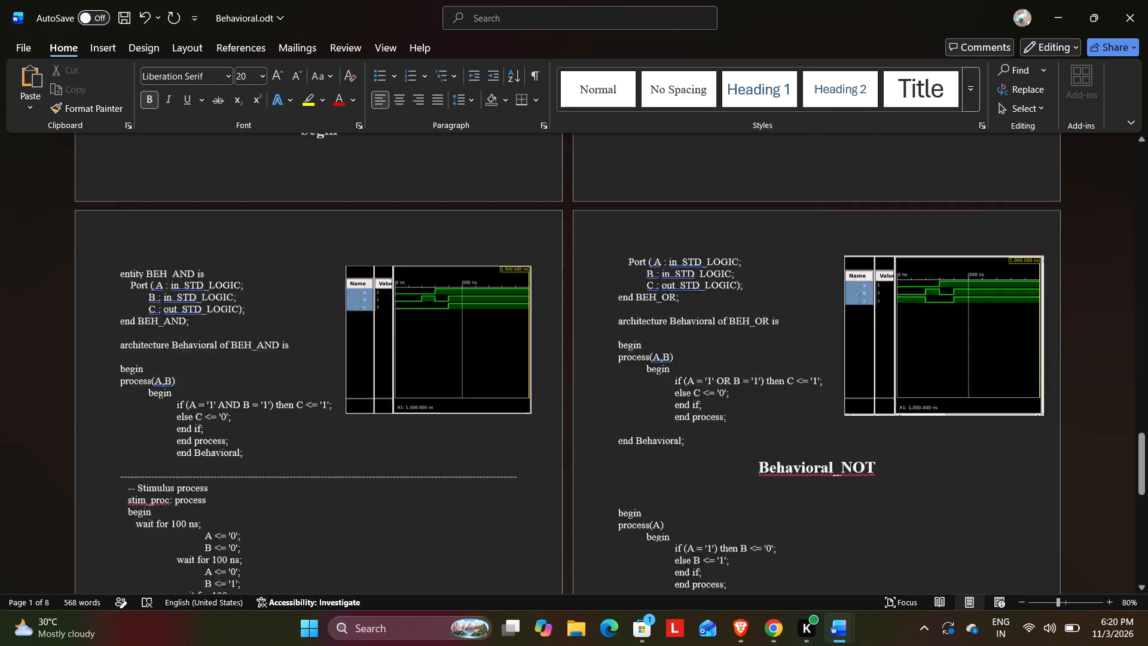
pyautogui.scroll(3, 141, 214)
pyautogui.scroll(-1, 141, 214)
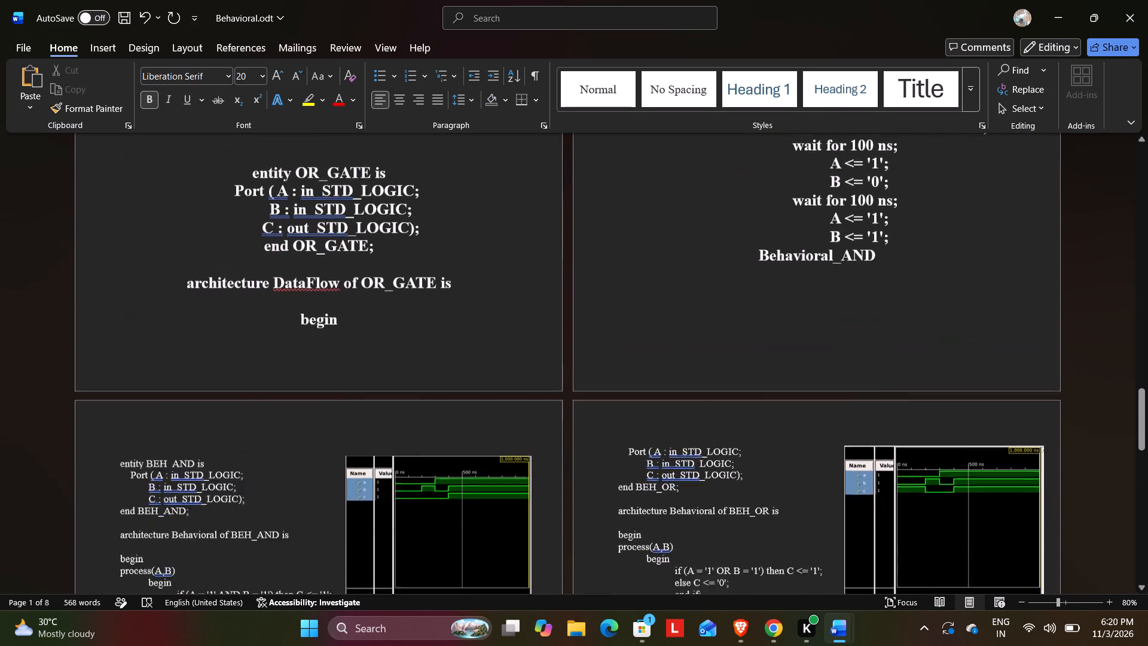
pyautogui.scroll(-3, 141, 214)
pyautogui.scroll(2, 141, 214)
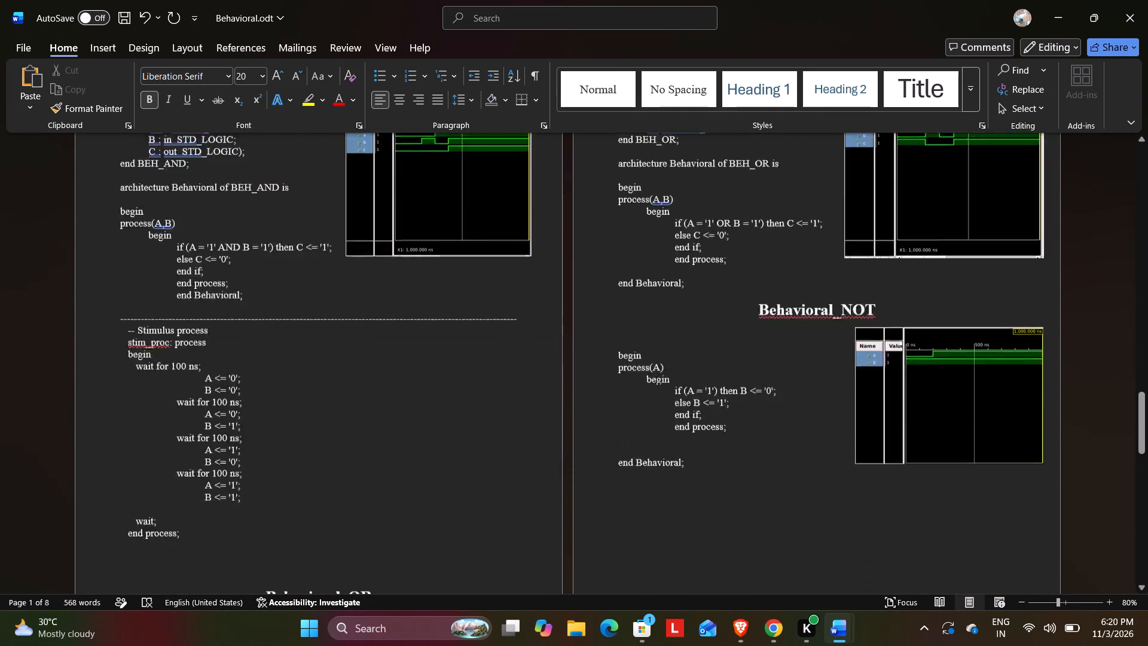
pyautogui.scroll(6, 141, 214)
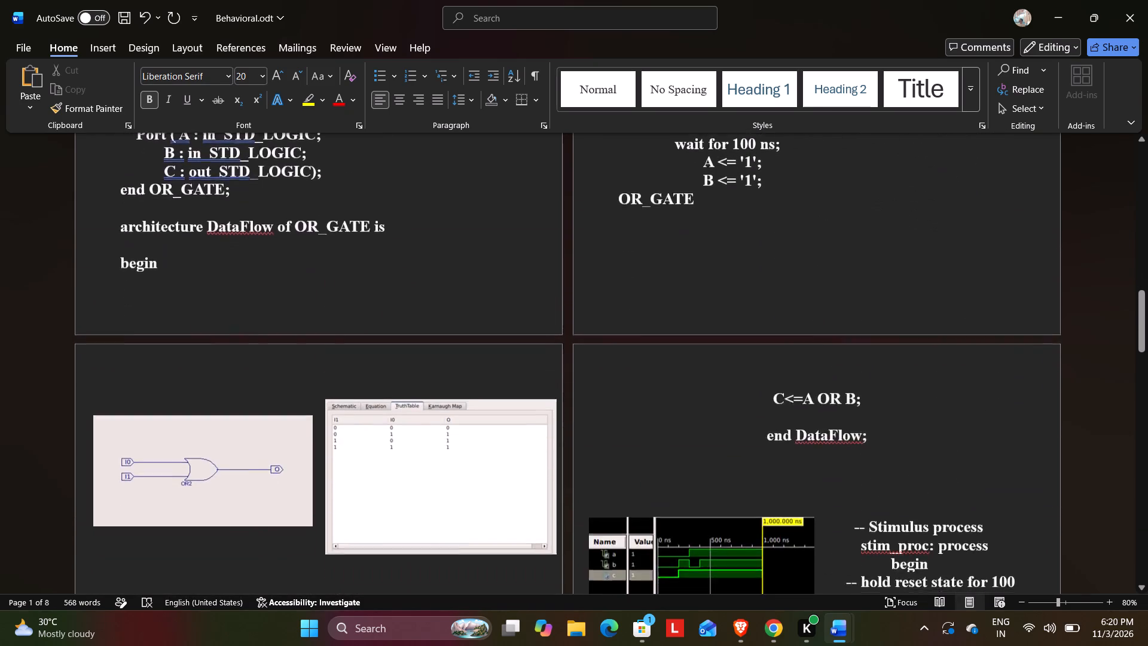
pyautogui.scroll(12, 141, 214)
pyautogui.scroll(9, 141, 214)
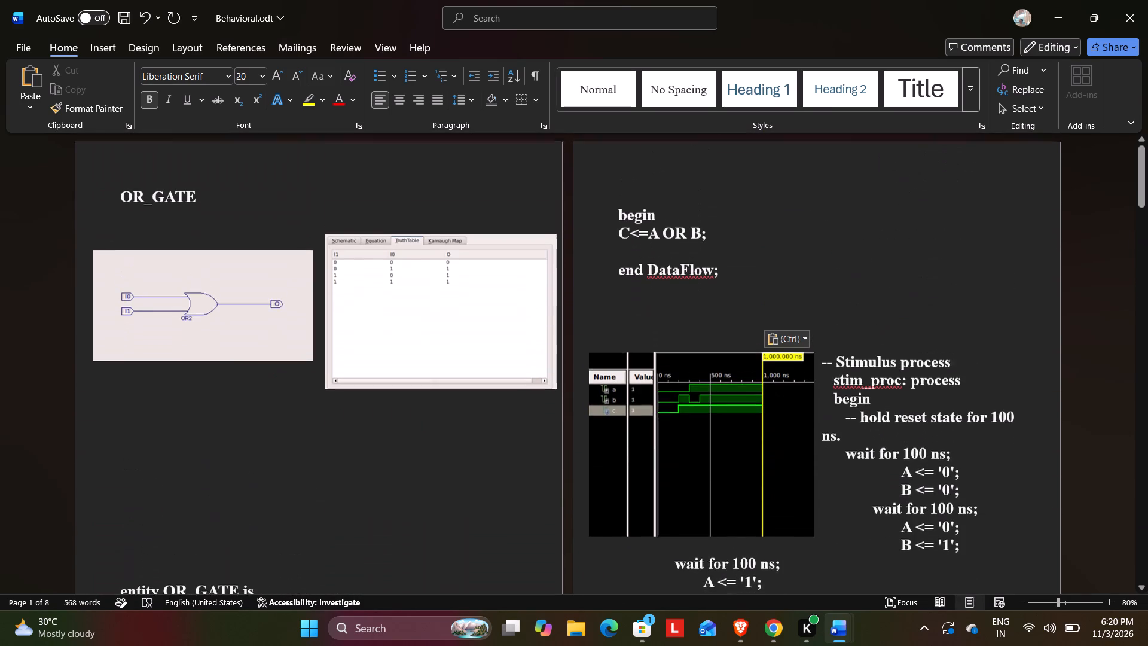
pyautogui.scroll(8, 141, 214)
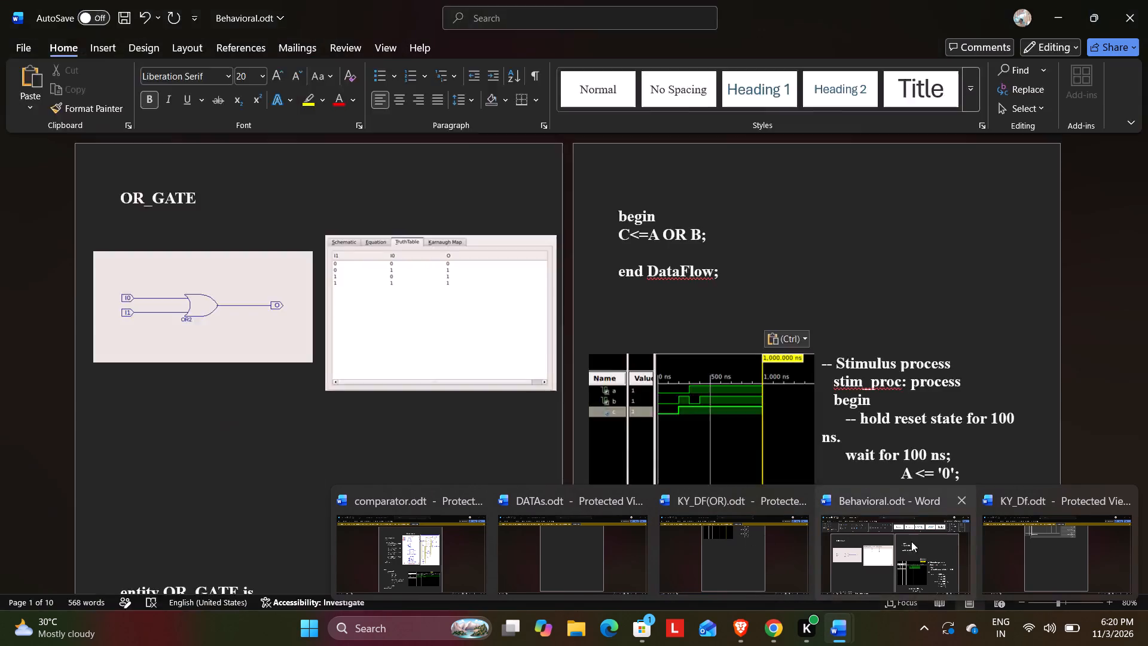
# Switch to KY_Df.odt and copy its entire AND_GATE content, from the heading through the stimulus process.
pyautogui.click(1054, 555)
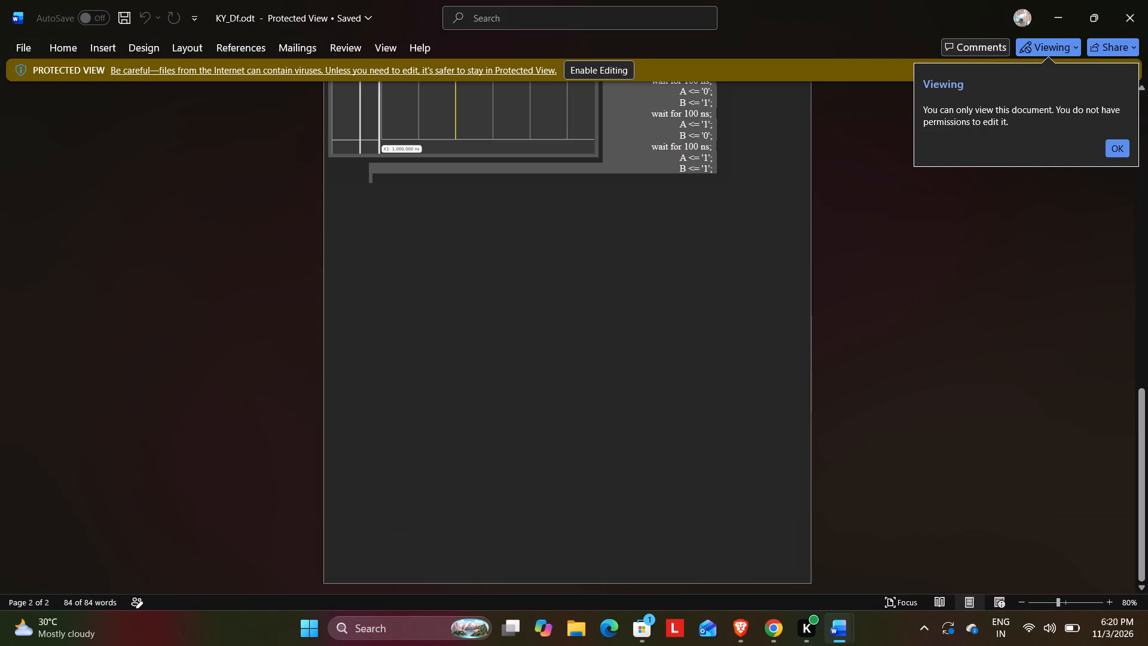
pyautogui.scroll(9, 566, 370)
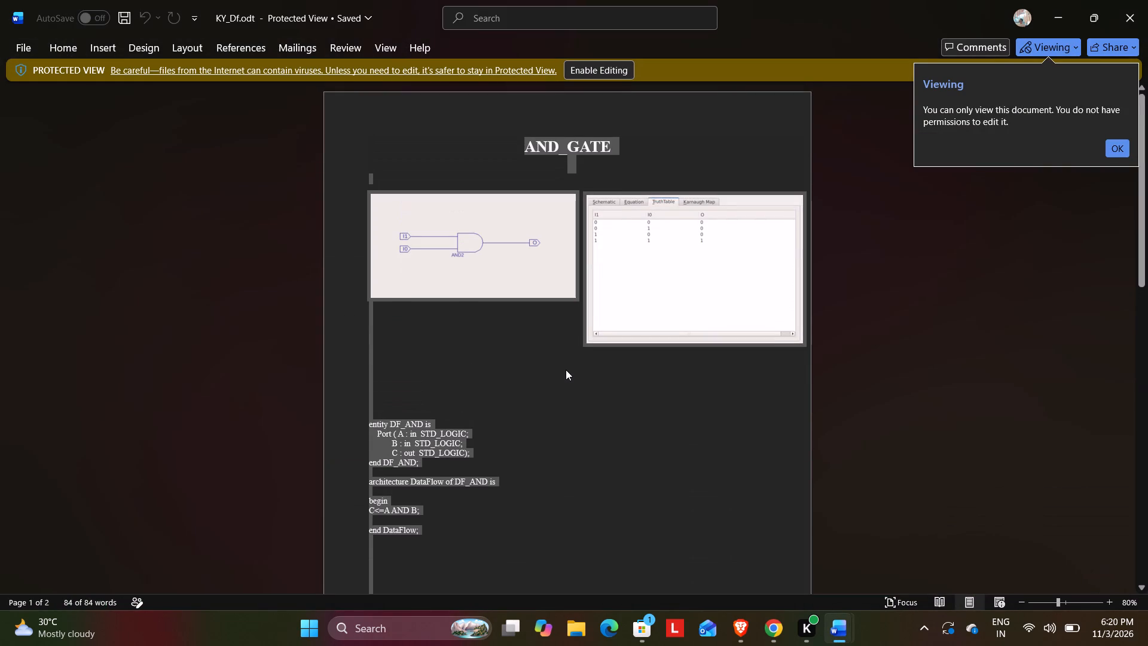
pyautogui.hotkey('ctrl', 'c')
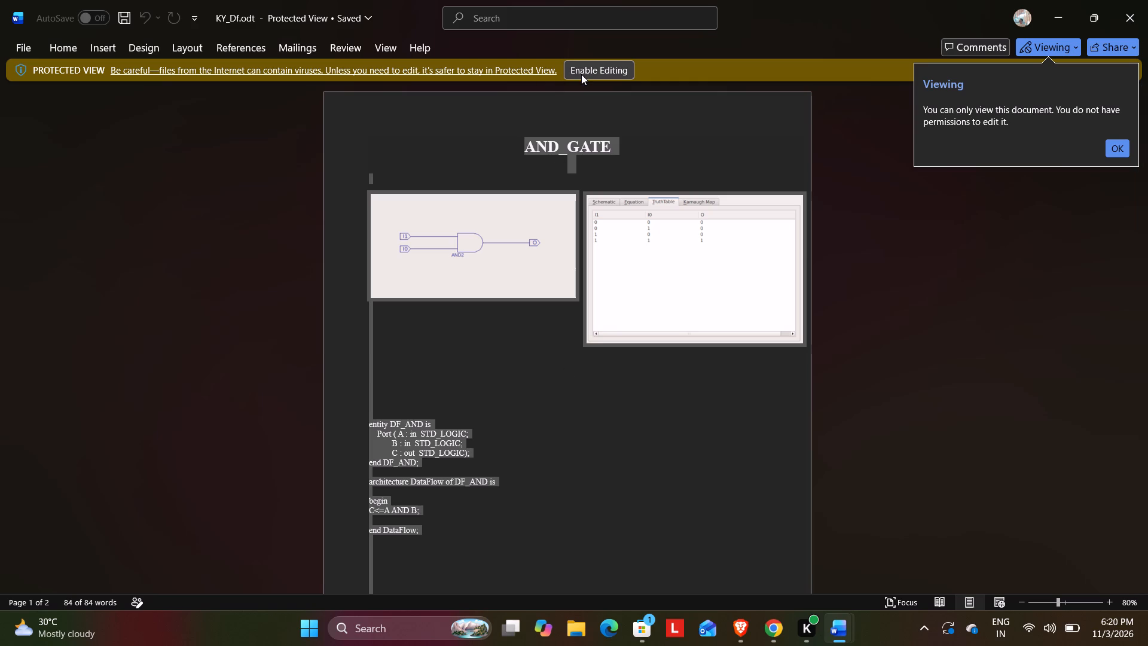
pyautogui.click(449, 143)
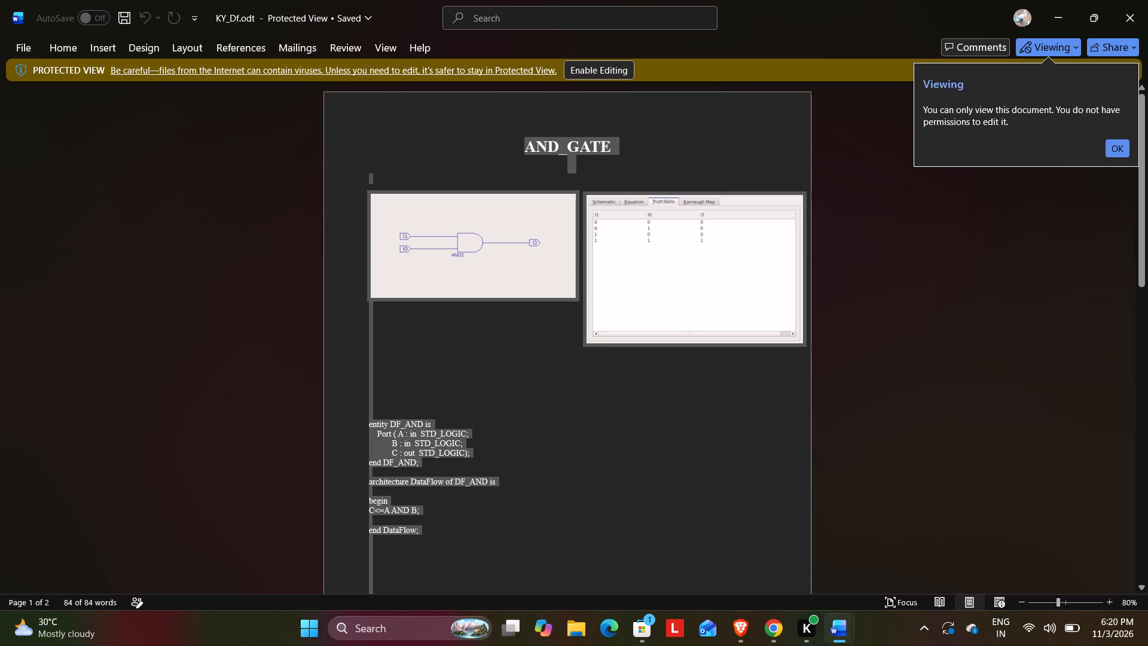
pyautogui.moveTo(364, 132); pyautogui.dragTo(484, 382)
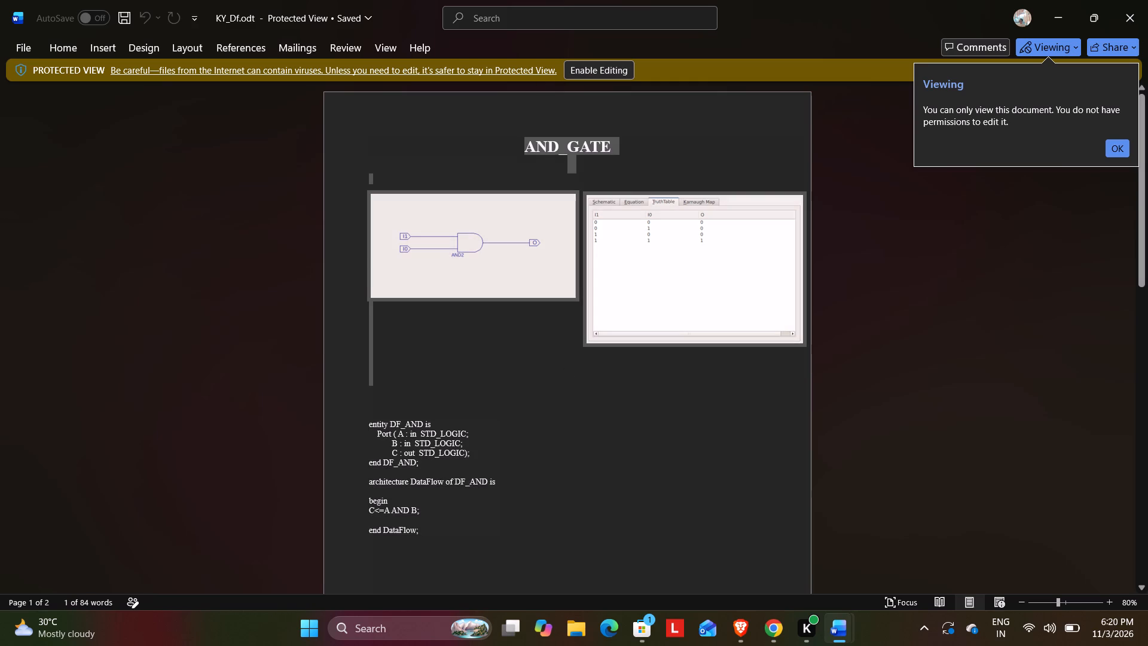
pyautogui.moveTo(484, 382); pyautogui.dragTo(721, 636)
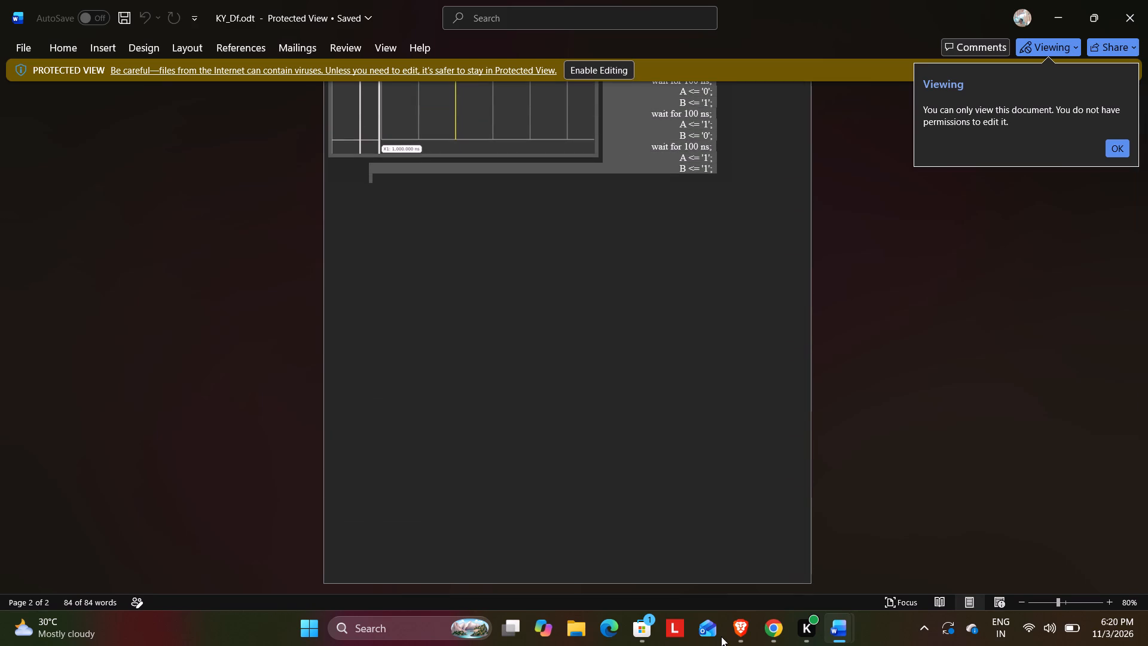
pyautogui.hotkey('ctrl', 'c')
# Switch to Behavioral.odt and paste the AND_GATE content before the first OR_GATE heading.
pyautogui.click(893, 559)
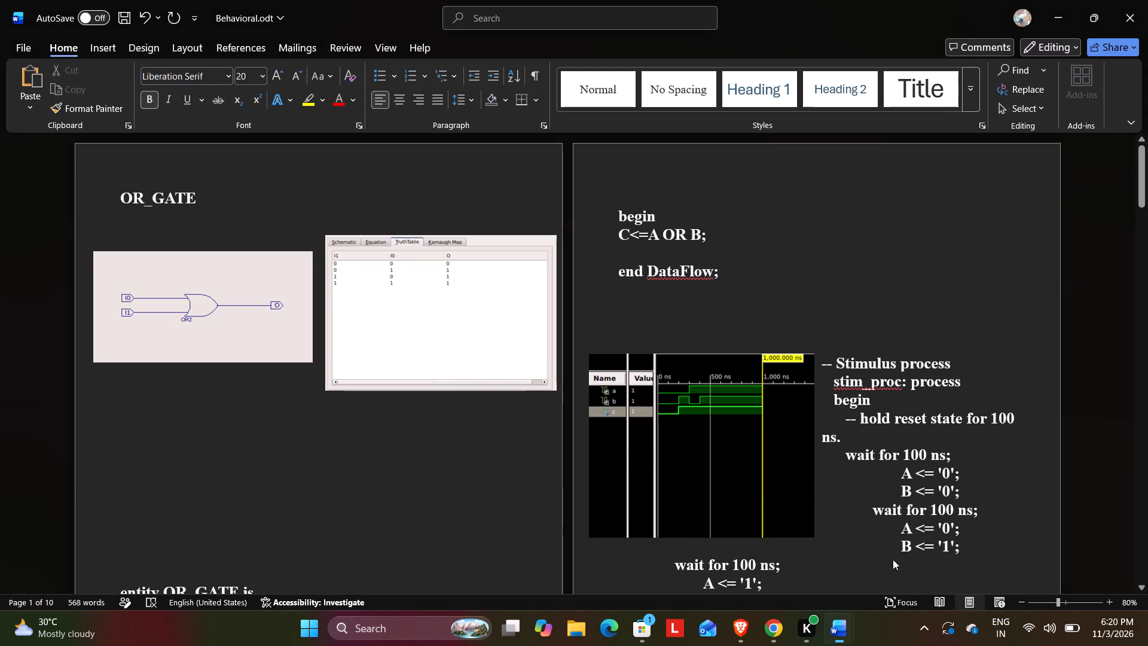
pyautogui.click(120, 202)
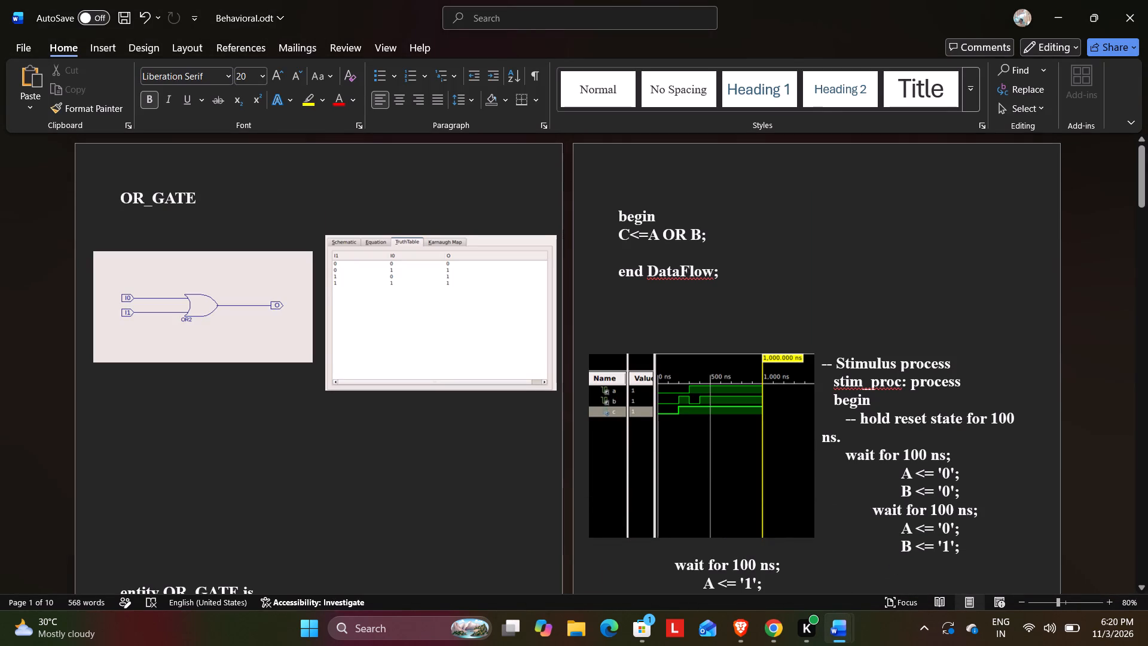
pyautogui.hotkey('ctrl', 'v')
# Look through the combined Behavioral.odt to check the AND_GATE, OR_GATE and Behavioral sections and their layout.
pyautogui.scroll(3, 193, 320)
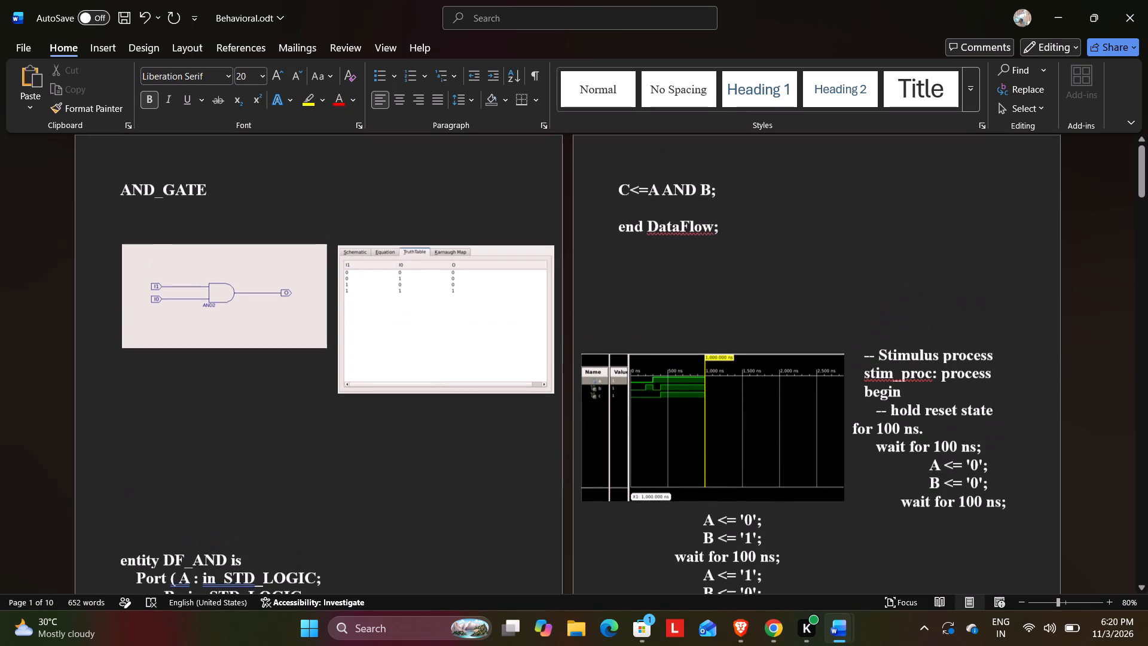
pyautogui.scroll(2, 193, 320)
pyautogui.scroll(-9, 193, 320)
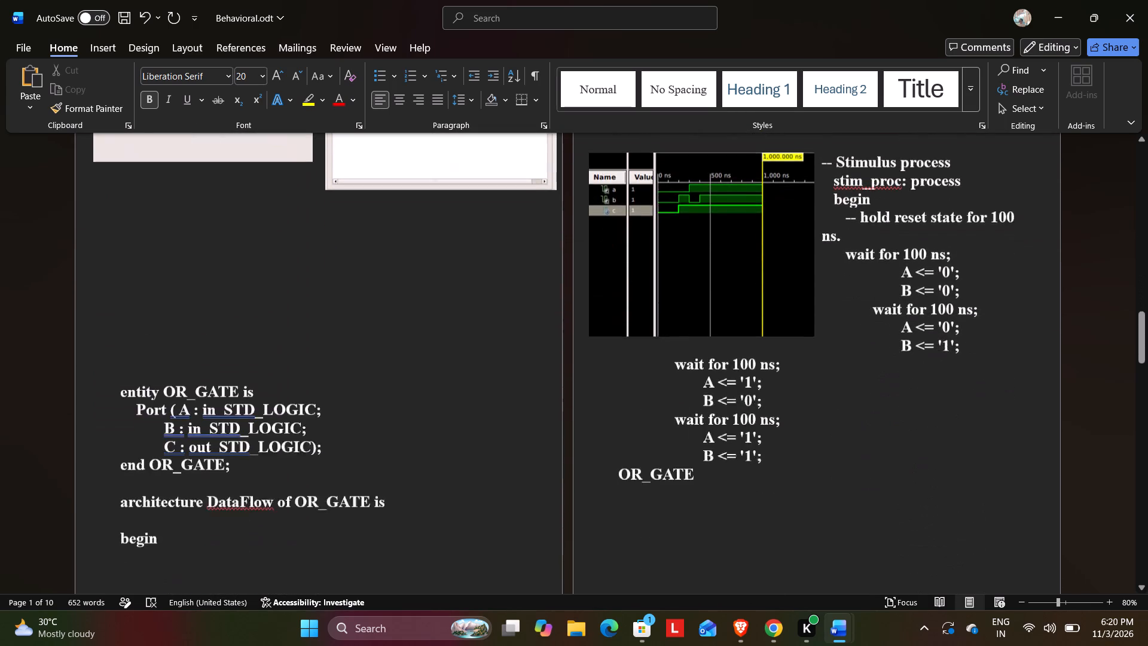
pyautogui.scroll(-7, 193, 320)
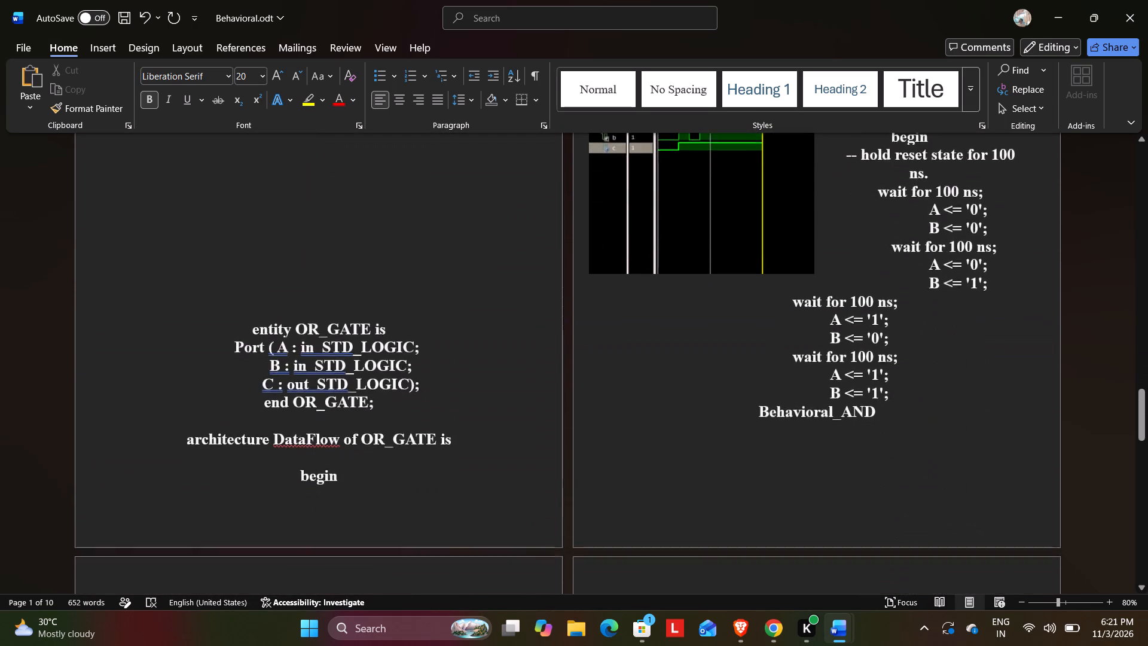
pyautogui.scroll(-4, 193, 320)
pyautogui.scroll(2, 193, 320)
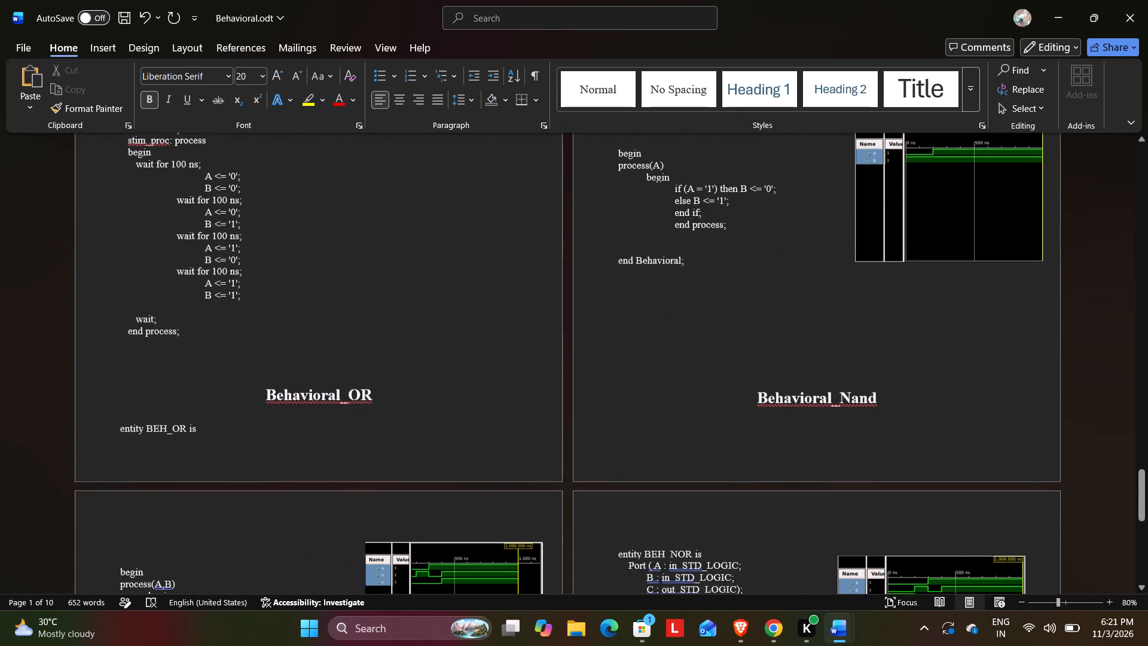
pyautogui.scroll(5, 193, 320)
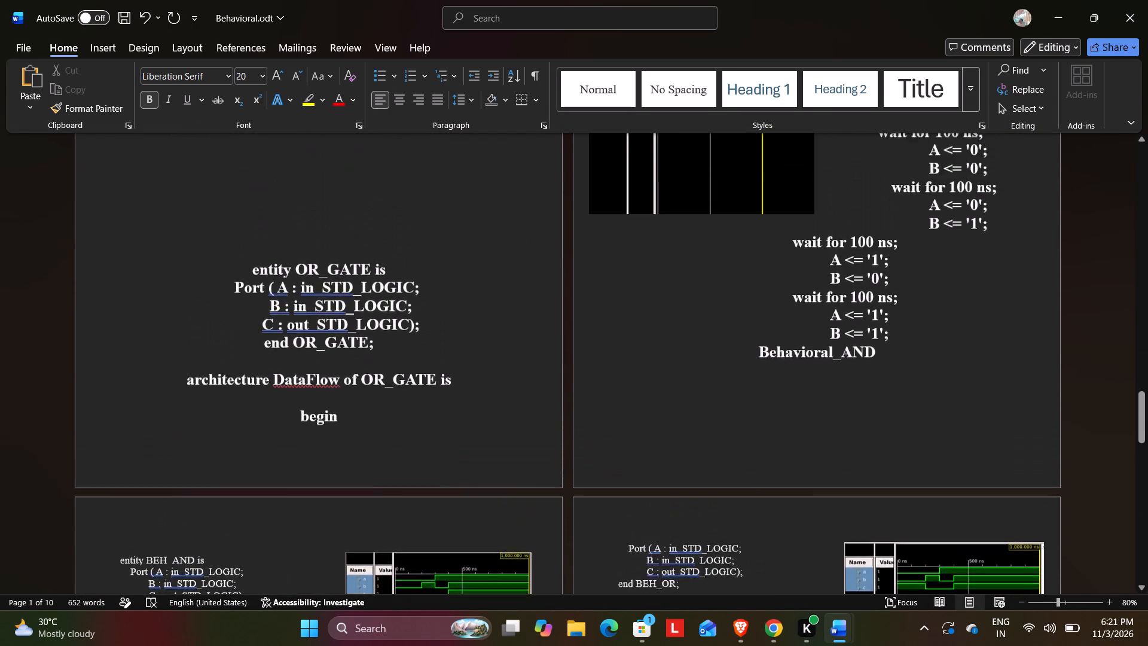
pyautogui.scroll(17, 193, 320)
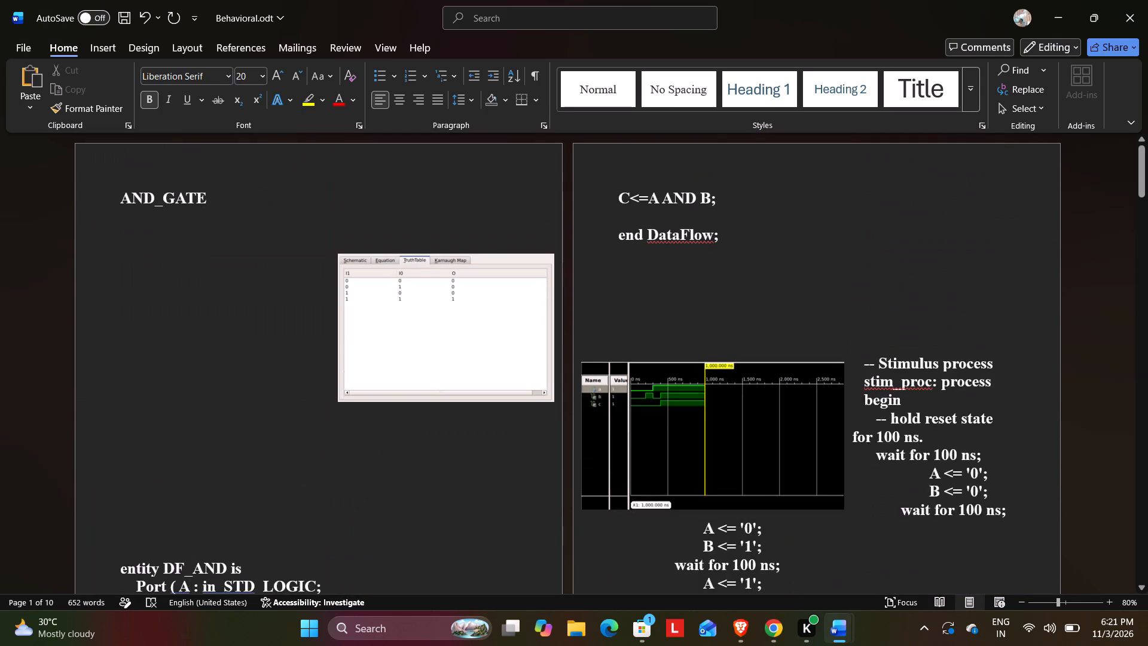
pyautogui.scroll(14, 193, 320)
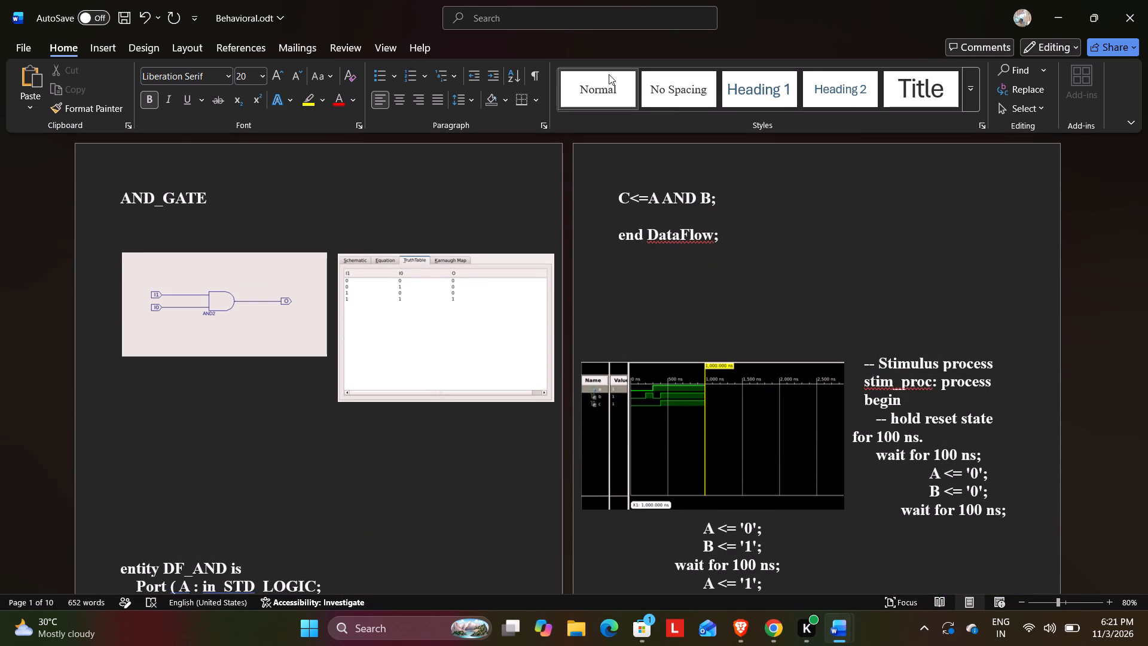
pyautogui.click(1062, 42)
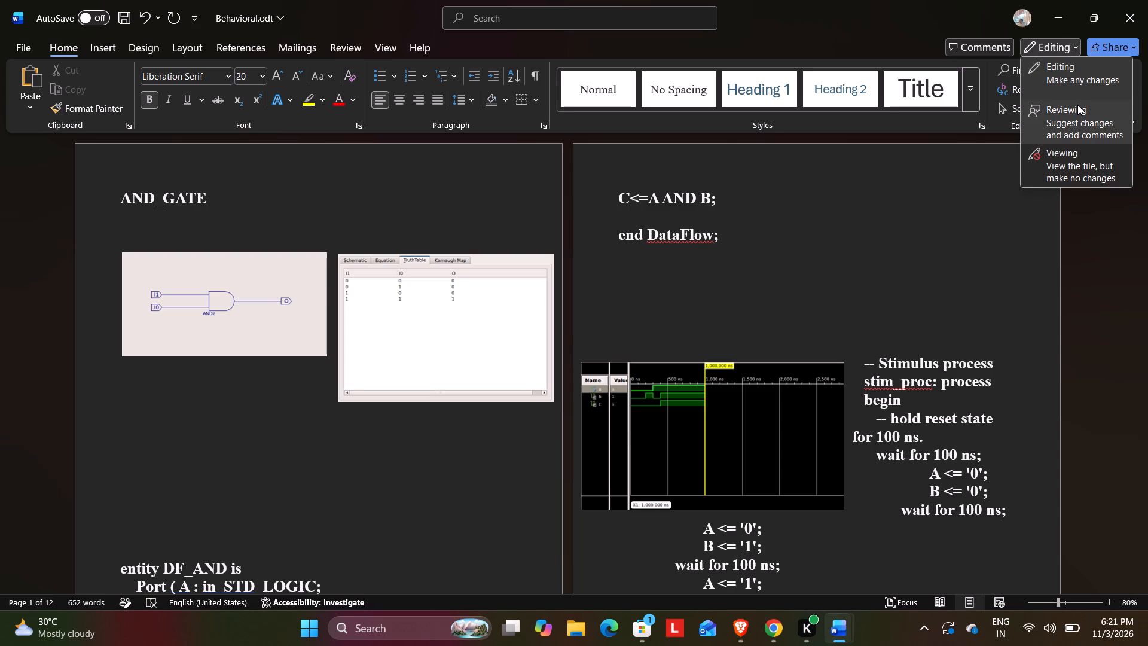
pyautogui.click(564, 156)
pyautogui.scroll(-3, 564, 187)
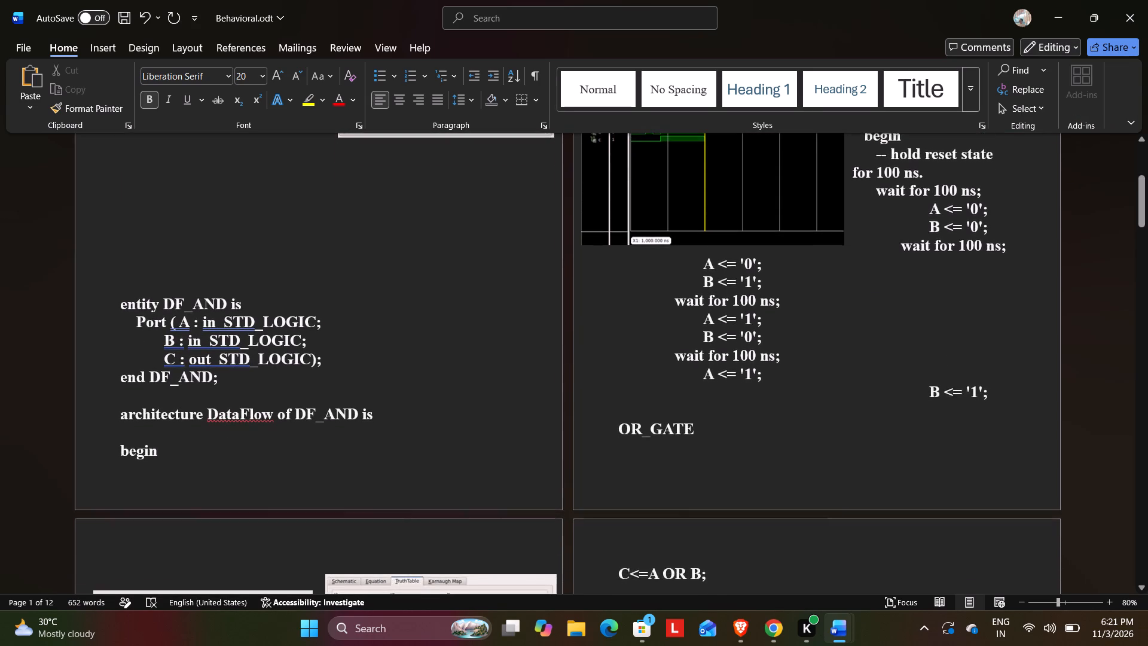
pyautogui.scroll(-3, 564, 187)
pyautogui.scroll(14, 564, 187)
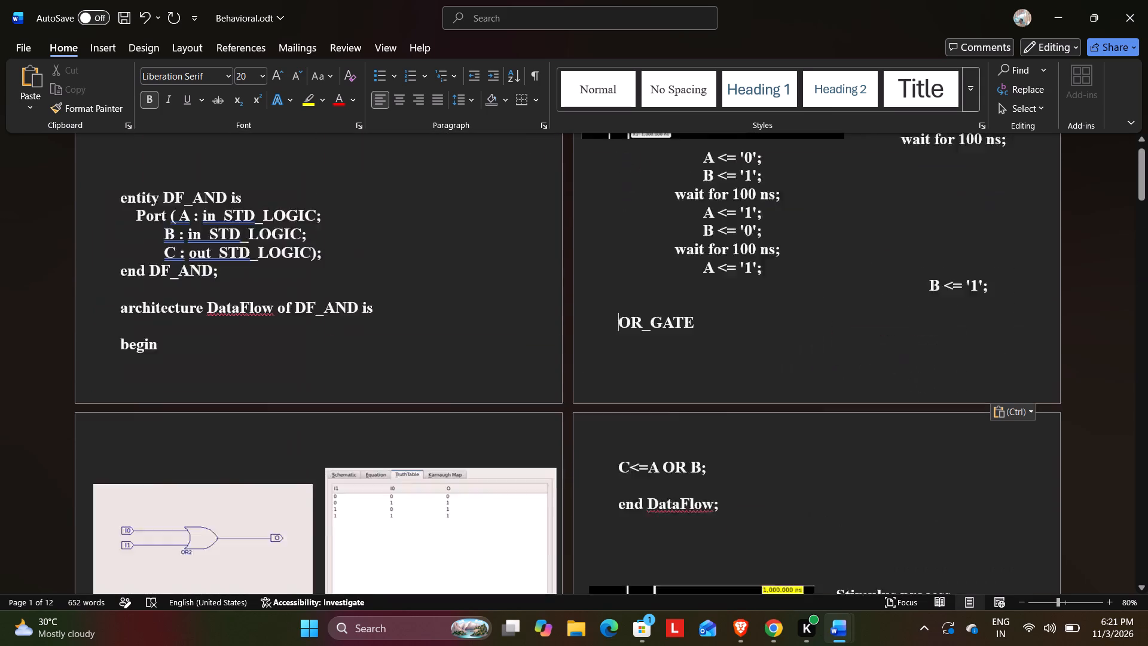
pyautogui.scroll(4, 564, 187)
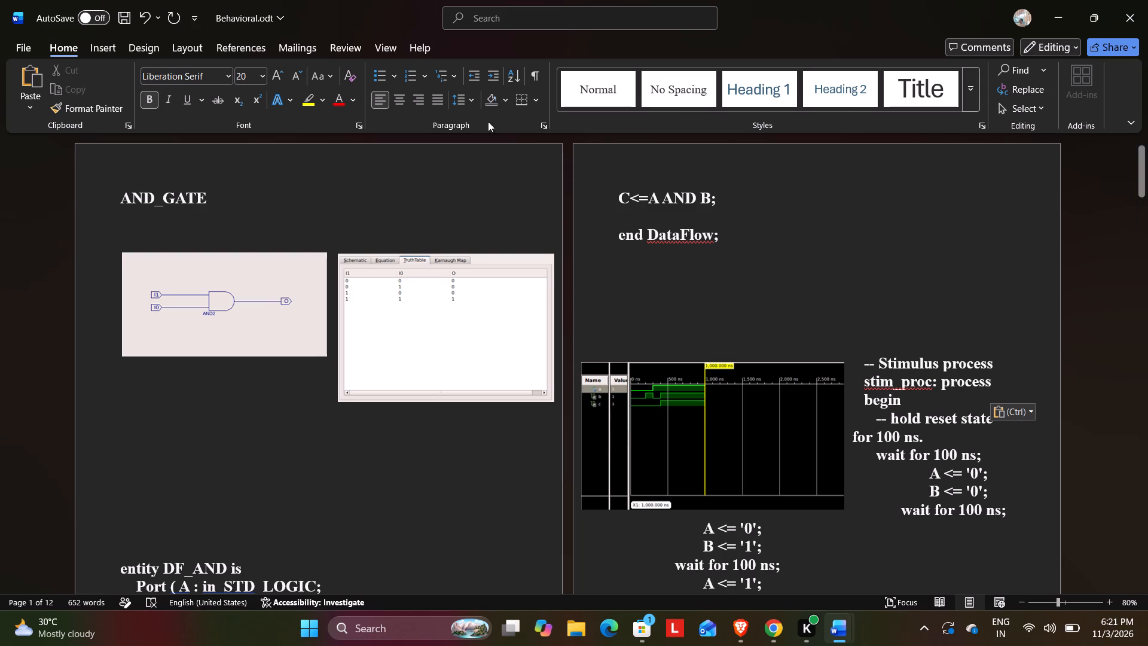
# Display the combined Behavioral.odt in Read Mode.
pyautogui.click(393, 51)
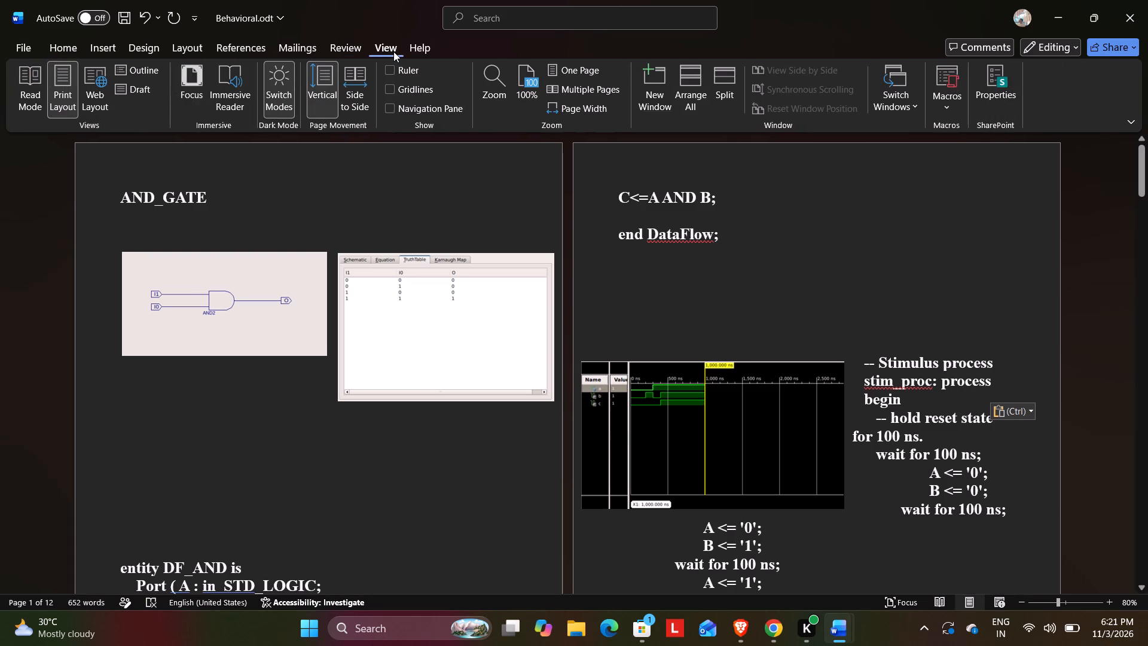
pyautogui.click(33, 100)
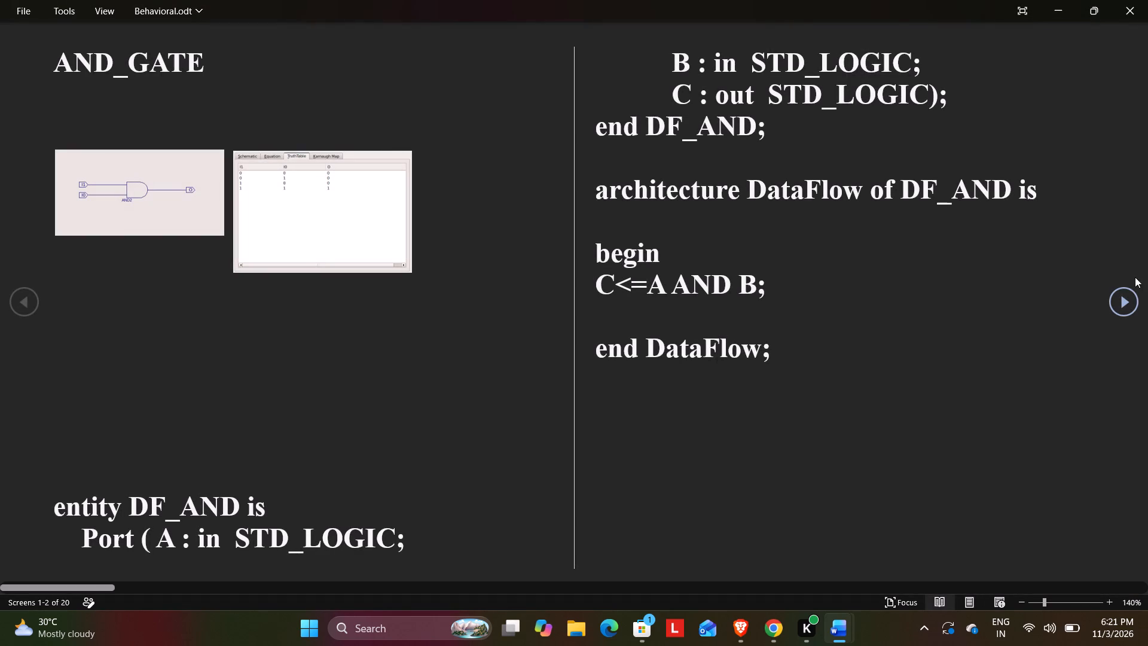
# Try the full-screen reading display of the document, and leave Read Mode to return to Print Layout.
pyautogui.click(1016, 7)
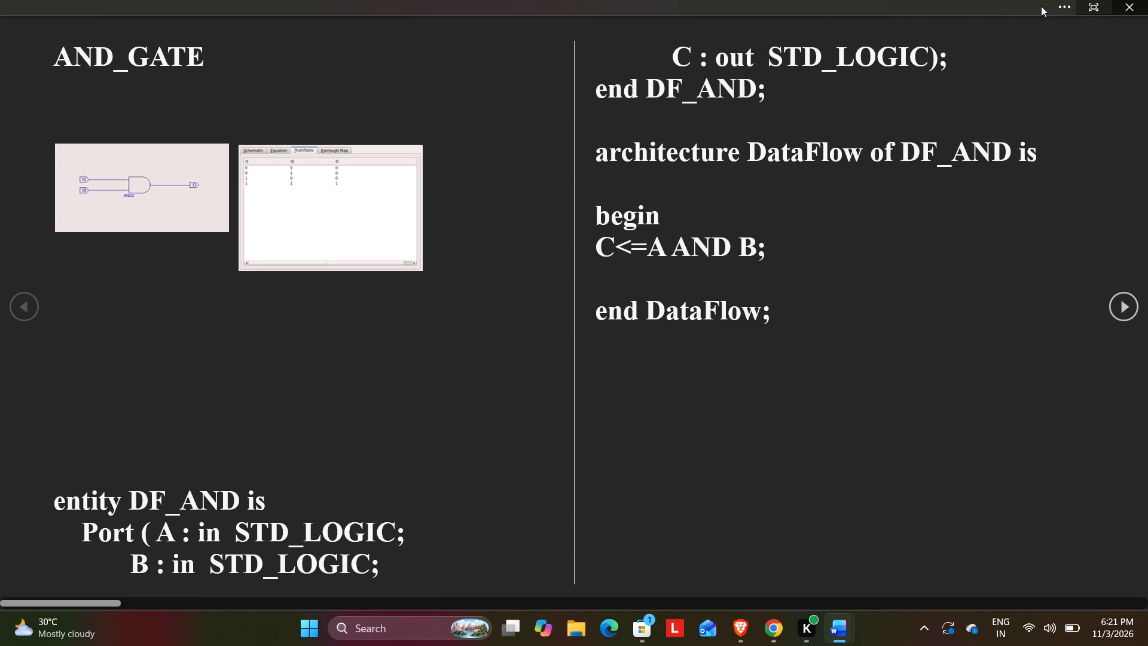
pyautogui.click(1095, 4)
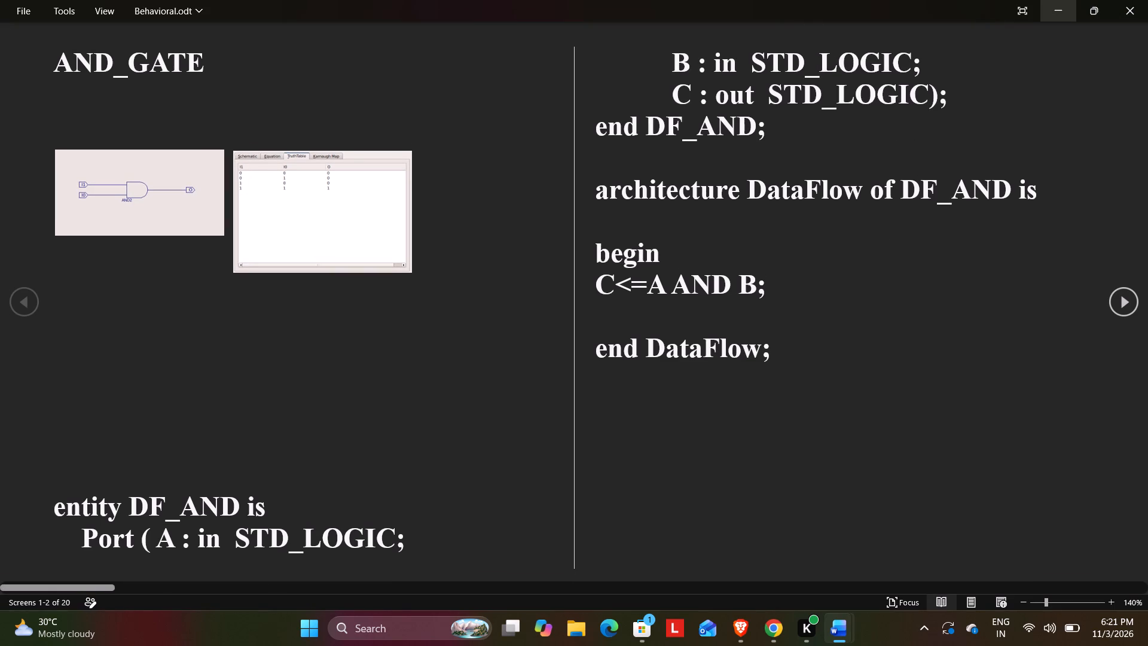
pyautogui.press('Escape')
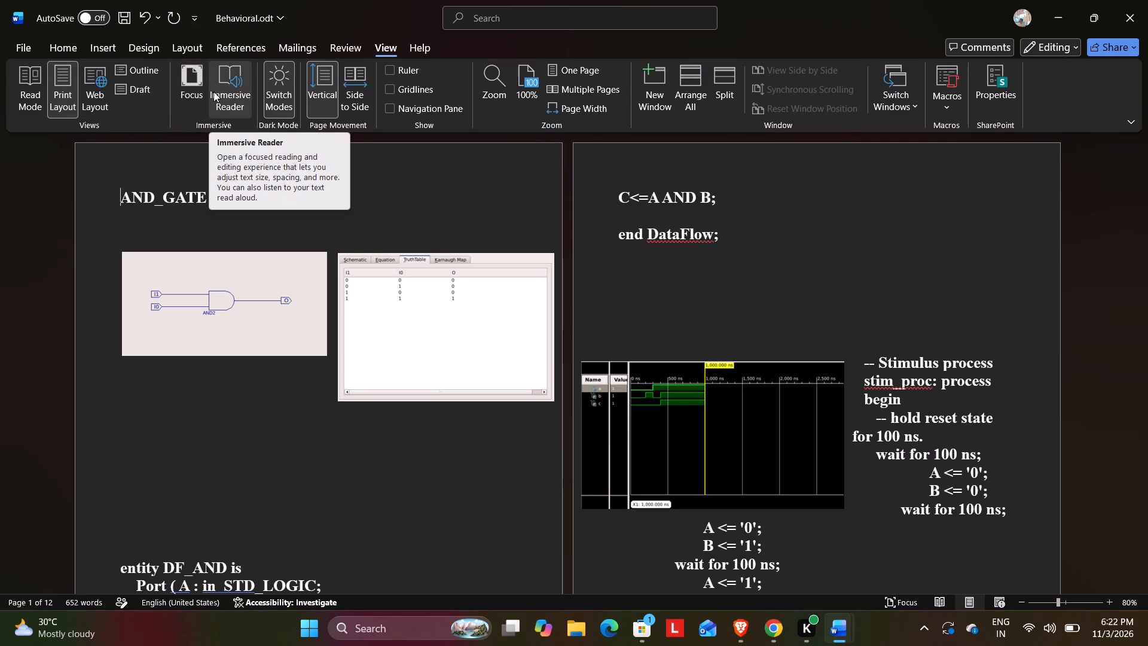
# Change the page orientation of Behavioral.odt to Landscape.
pyautogui.click(198, 41)
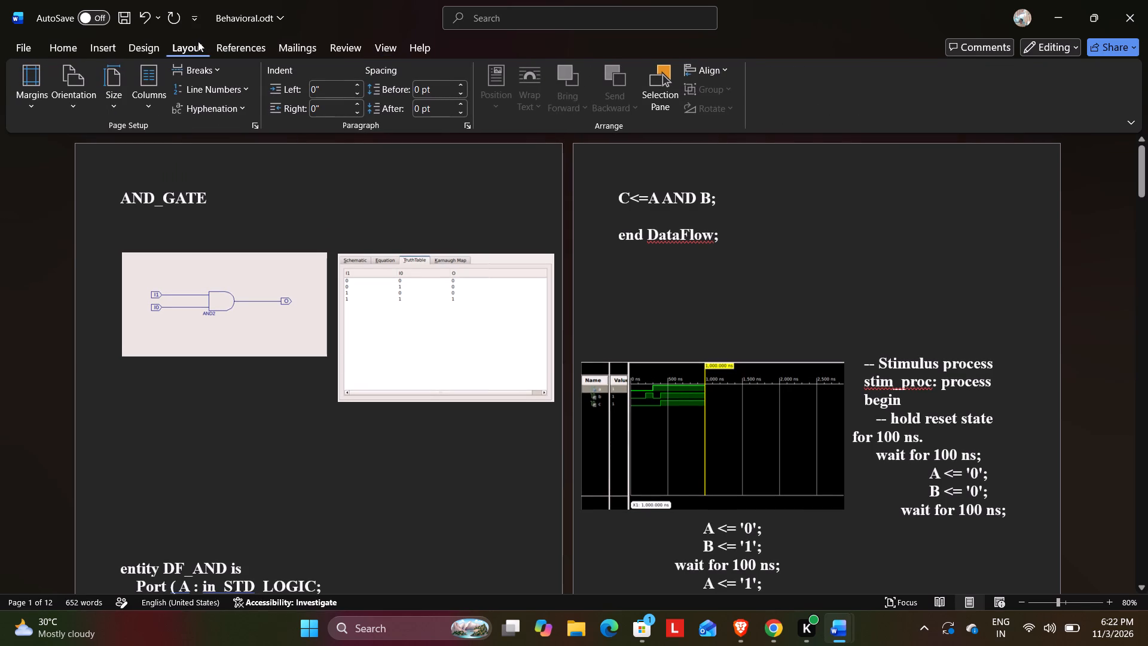
pyautogui.click(64, 108)
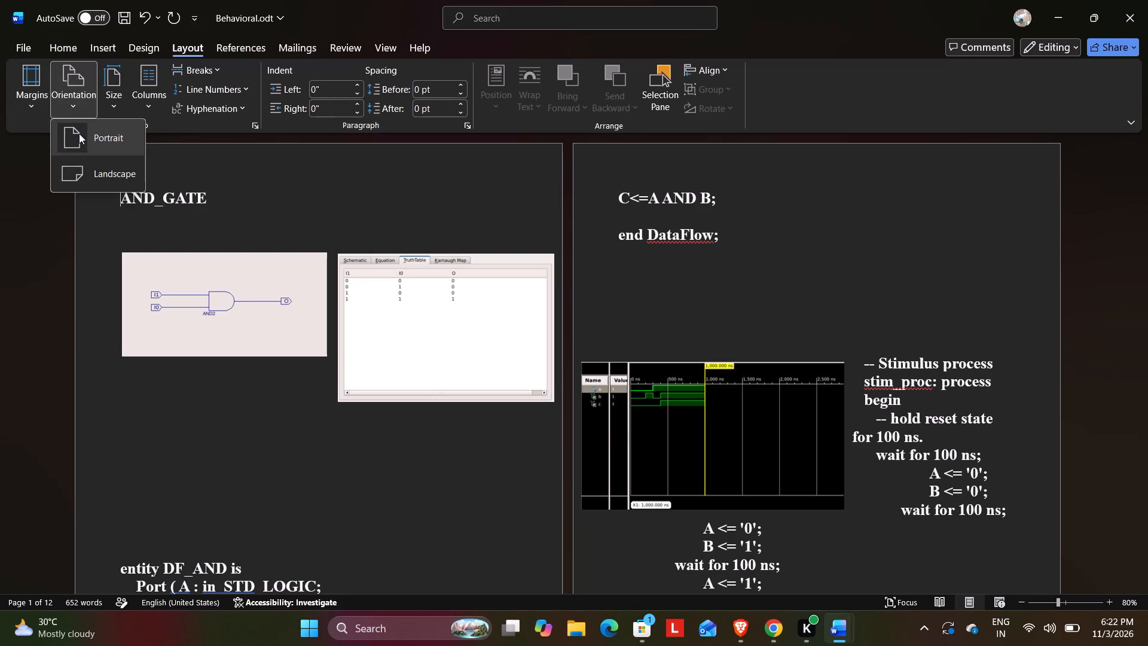
pyautogui.click(85, 173)
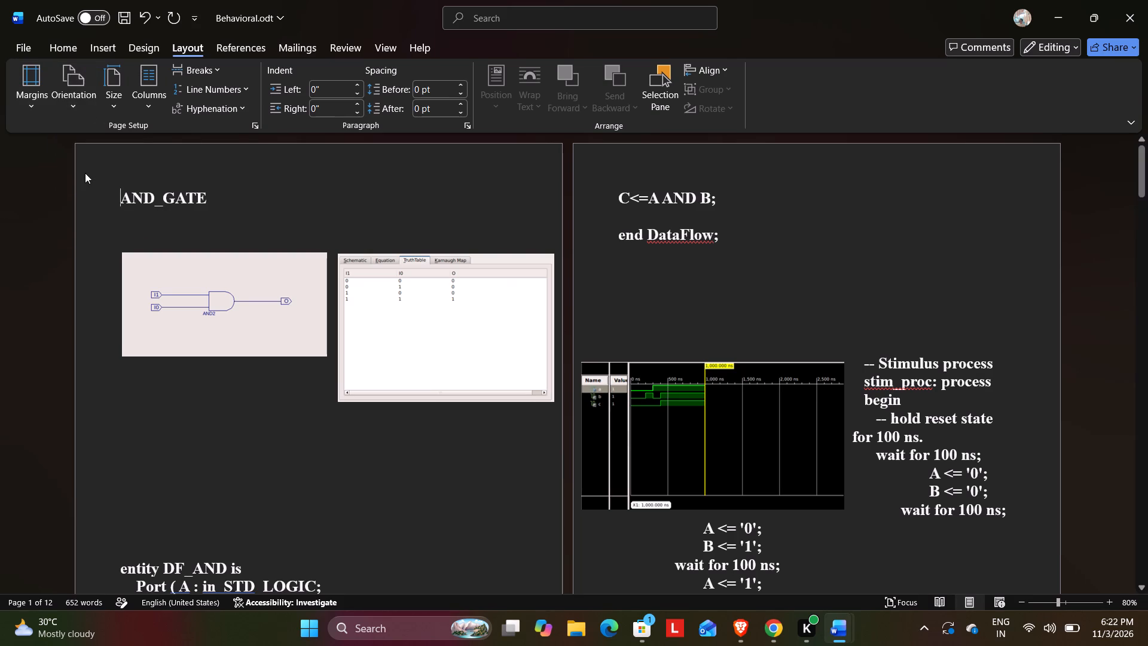
# Look through the landscape pages to check how the AND_GATE and OR_GATE code, images and stimulus processes are laid out.
pyautogui.scroll(3, 465, 365)
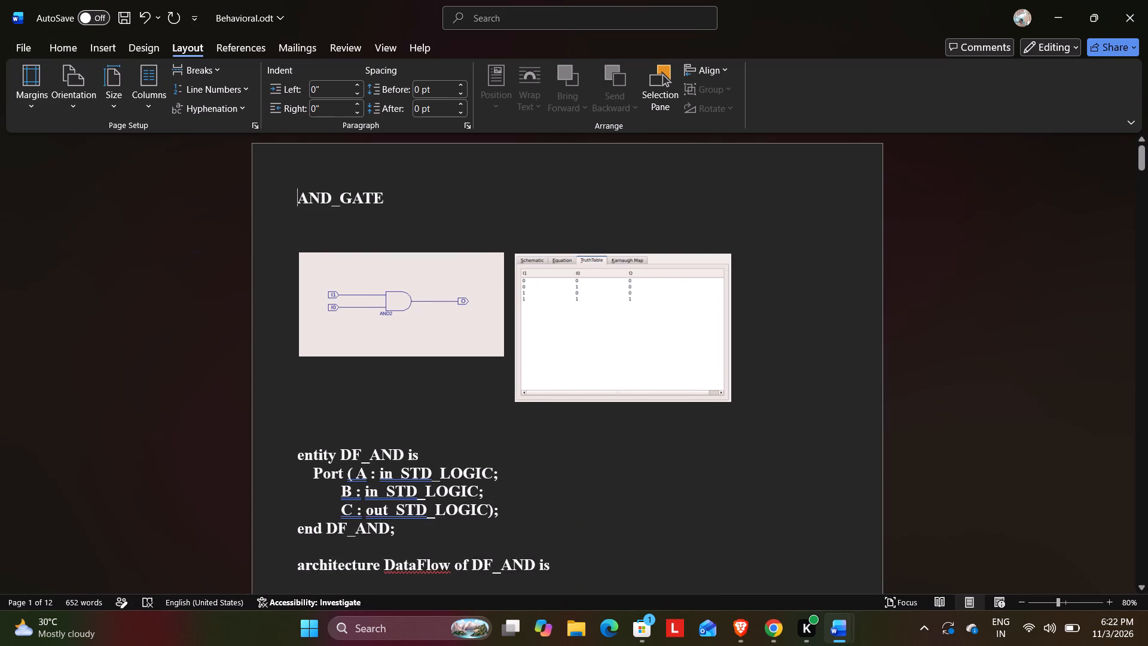
pyautogui.scroll(-5, 465, 365)
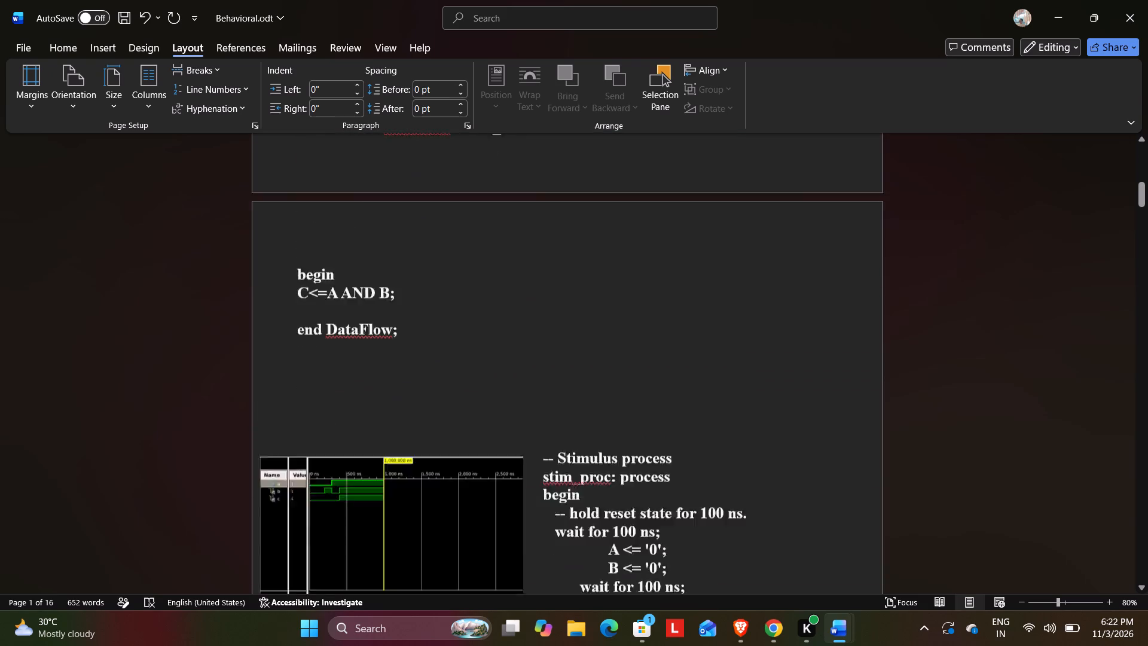
pyautogui.scroll(-3, 465, 365)
pyautogui.scroll(2, 465, 365)
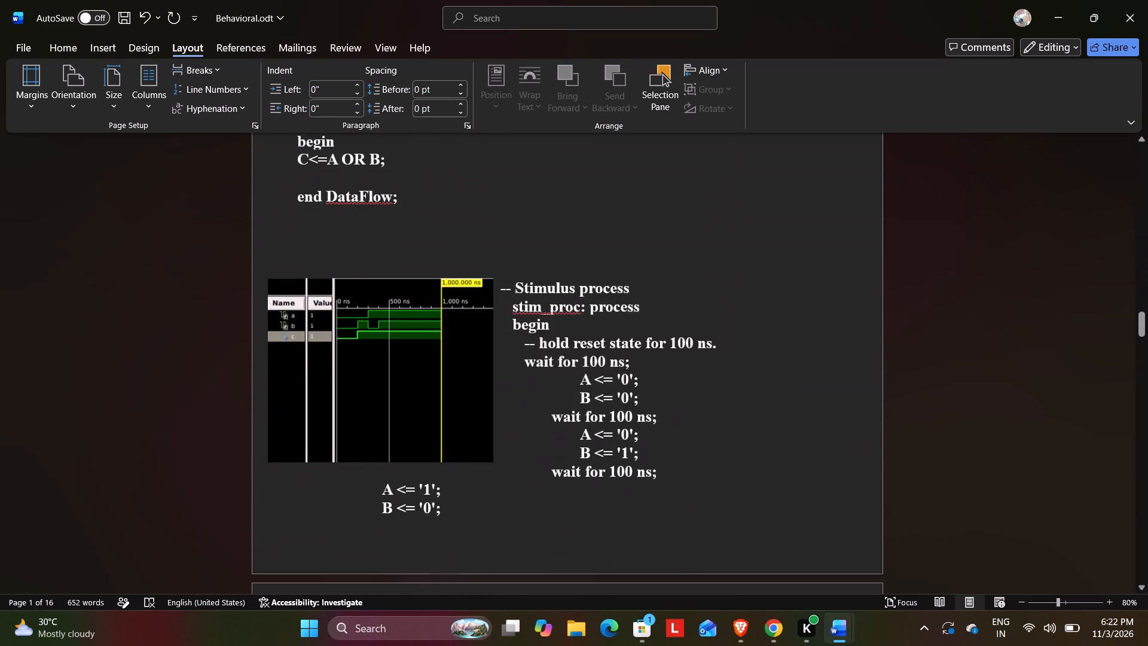
pyautogui.scroll(20, 465, 365)
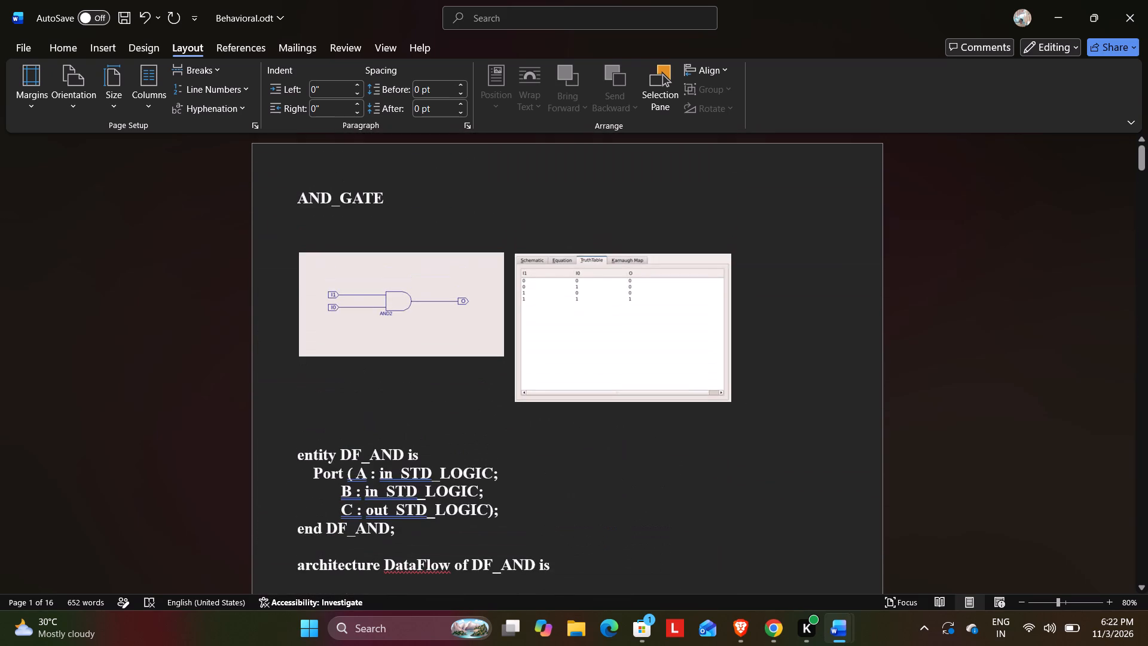
pyautogui.scroll(-8, 465, 365)
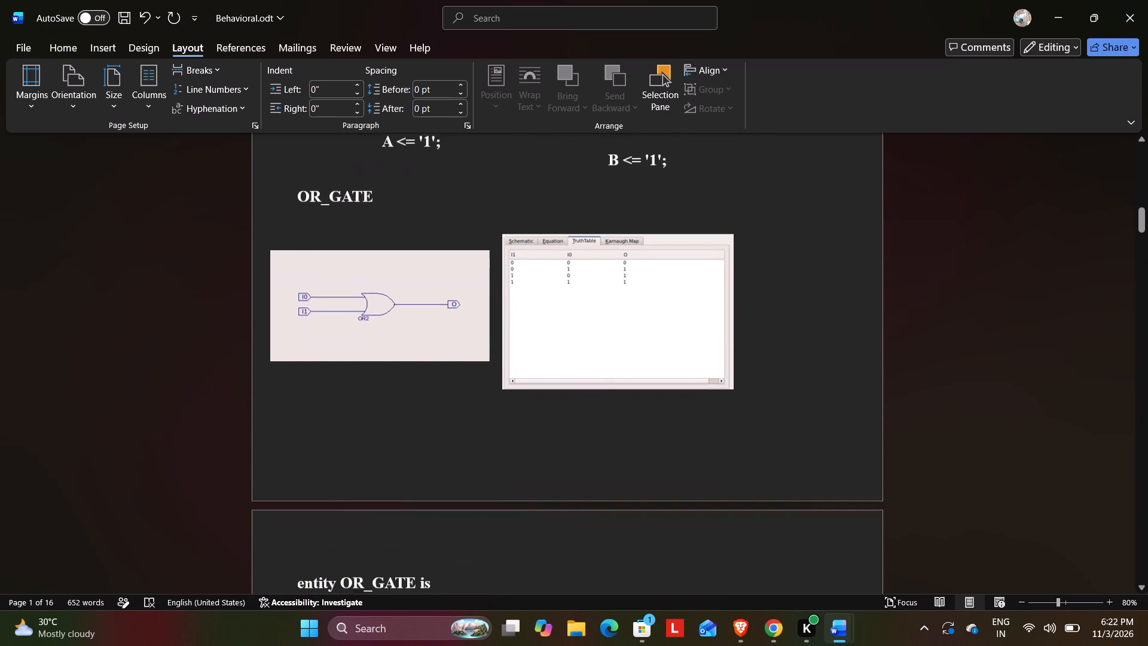
pyautogui.scroll(7, 465, 365)
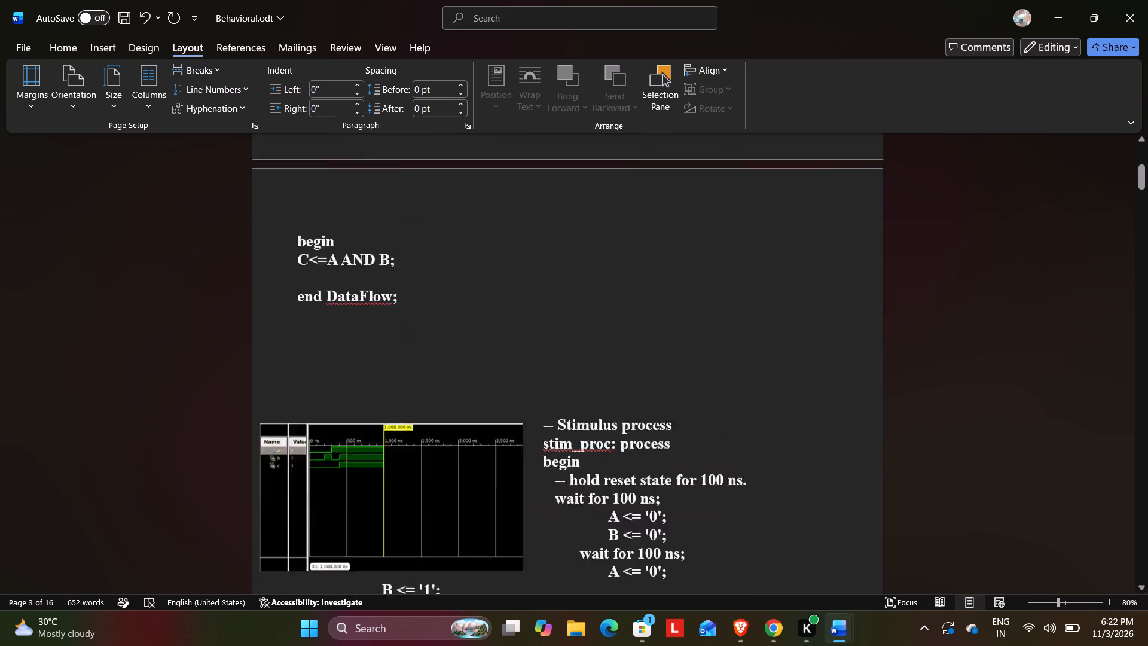
pyautogui.scroll(7, 465, 365)
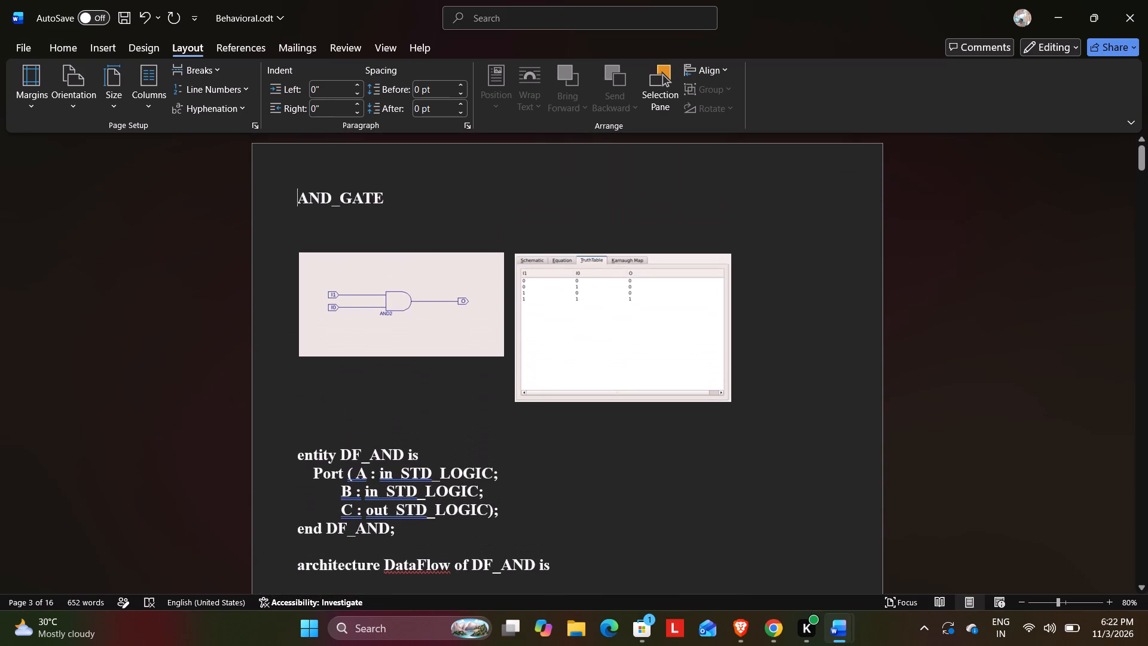
pyautogui.scroll(2, 465, 365)
pyautogui.scroll(-10, 465, 365)
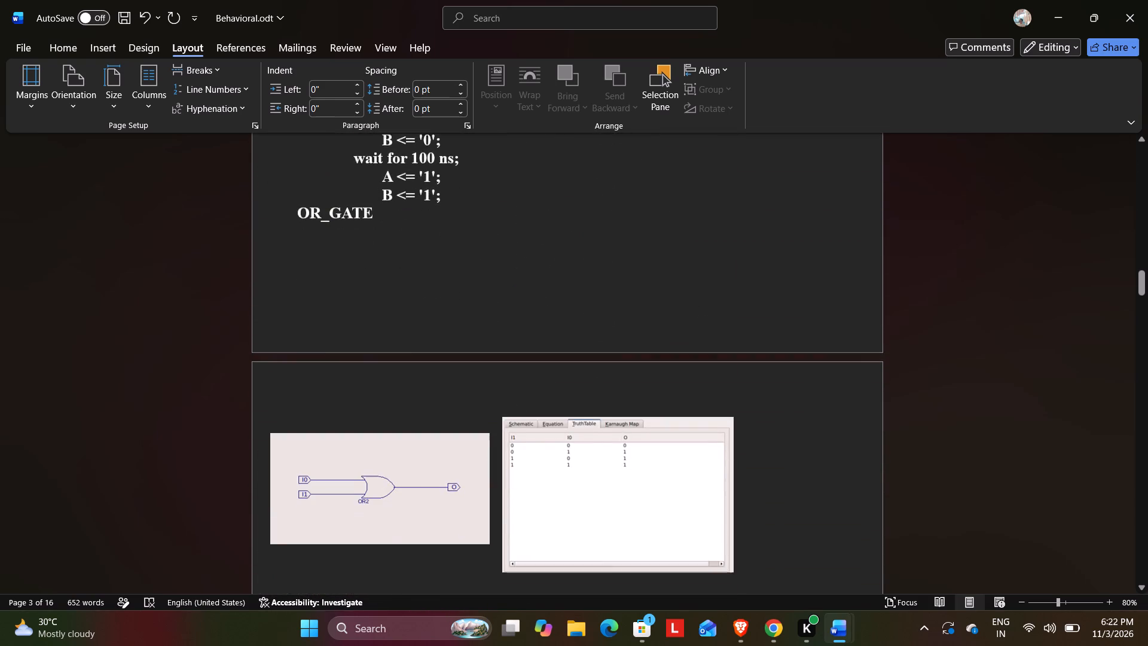
pyautogui.scroll(-5, 465, 365)
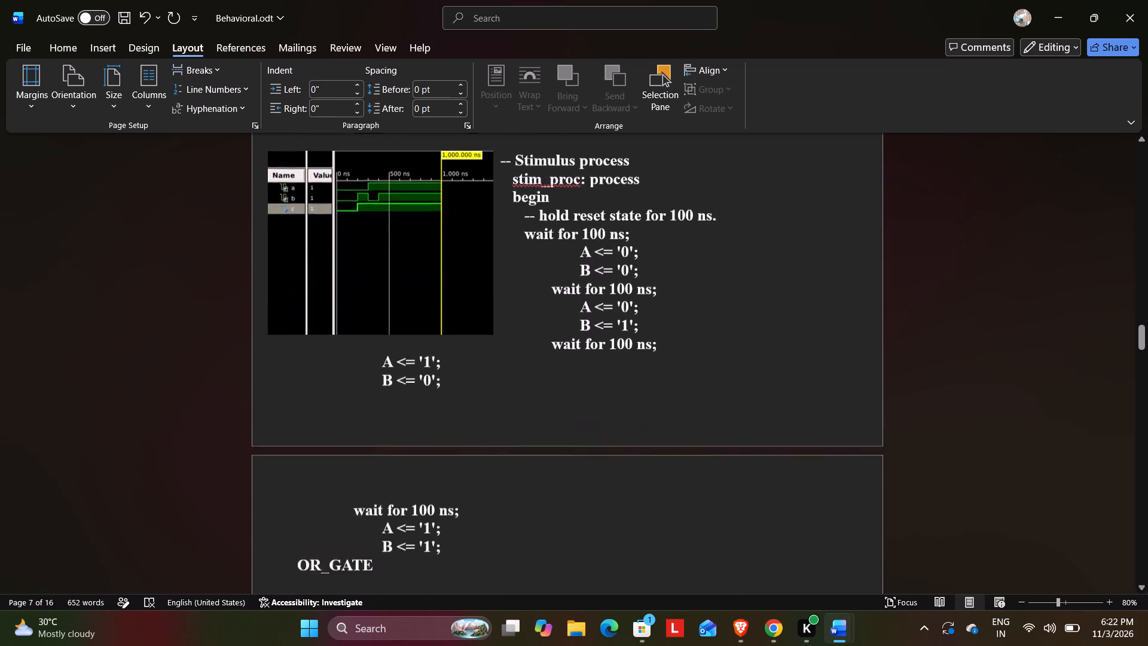
pyautogui.scroll(-7, 465, 365)
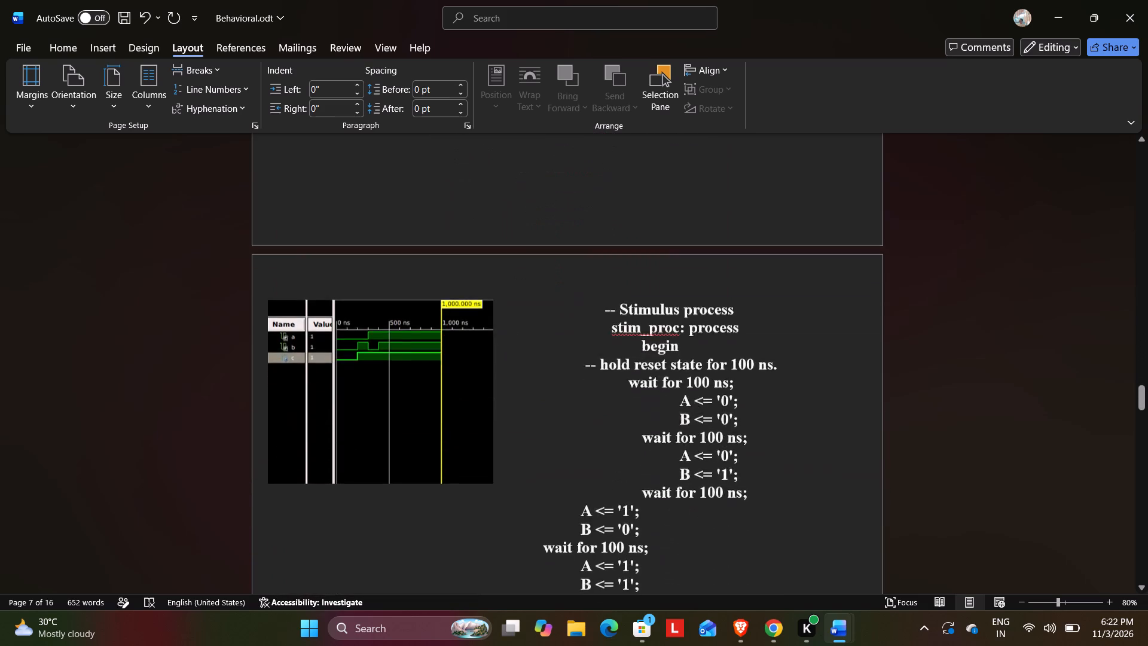
pyautogui.scroll(-5, 465, 365)
pyautogui.scroll(20, 465, 365)
pyautogui.scroll(1, 465, 365)
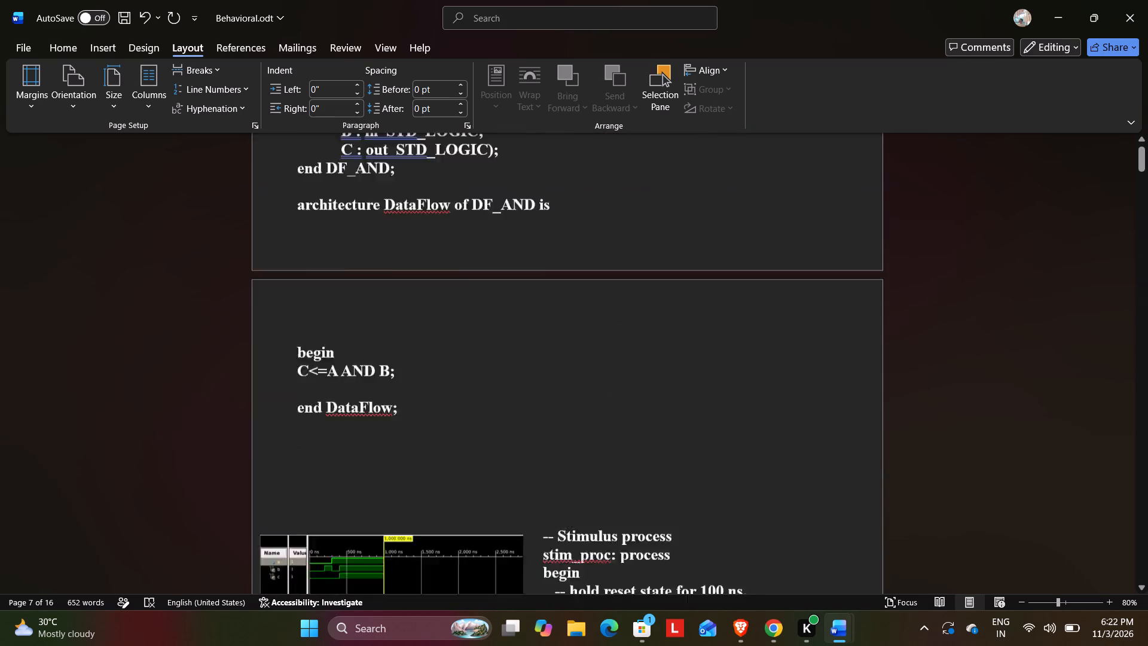
pyautogui.scroll(13, 465, 365)
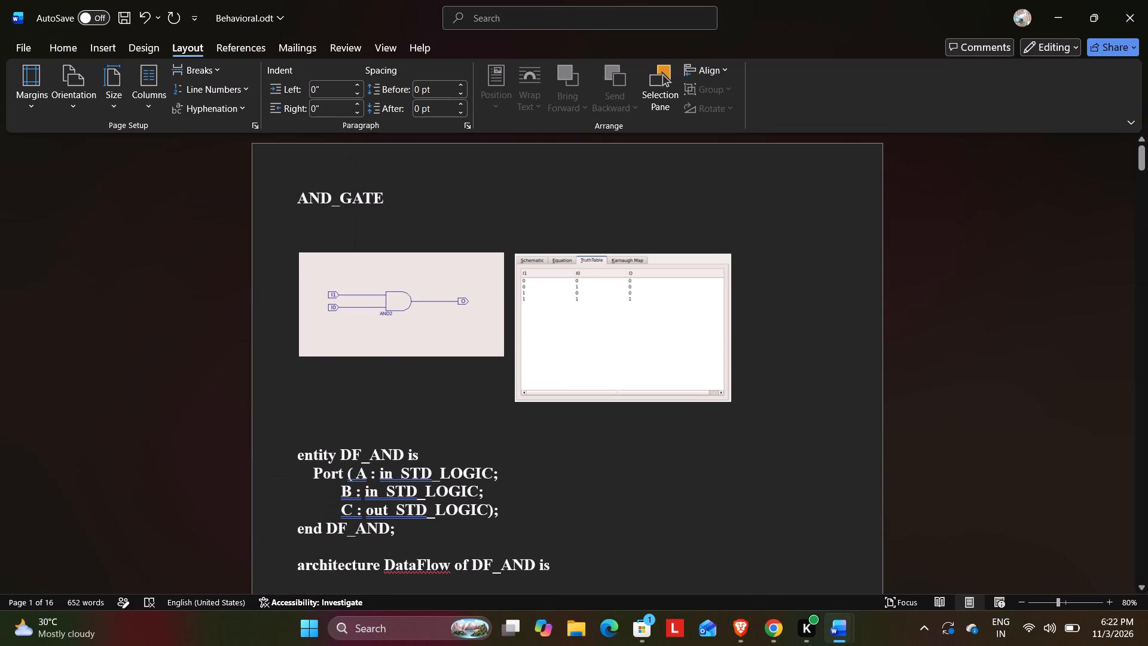
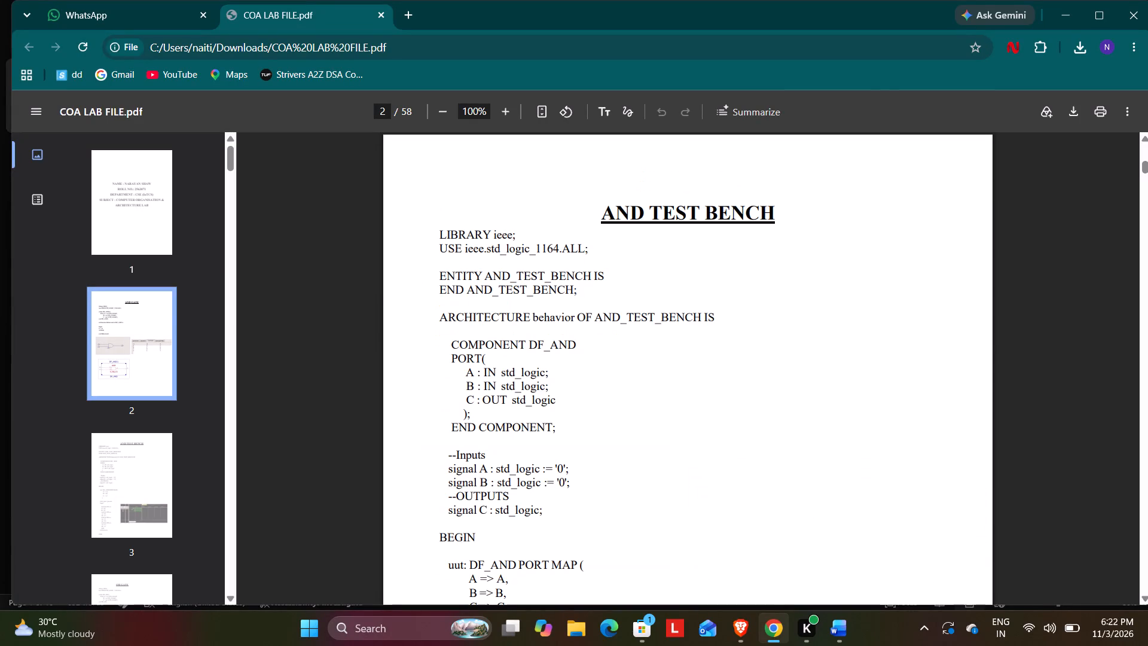
# Look through the gate and test bench pages of COA LAB FILE.pdf to examine how the code, schematics and waveforms are arranged.
pyautogui.hscroll(-2, 525, 325)
pyautogui.scroll(-10, 332, 467)
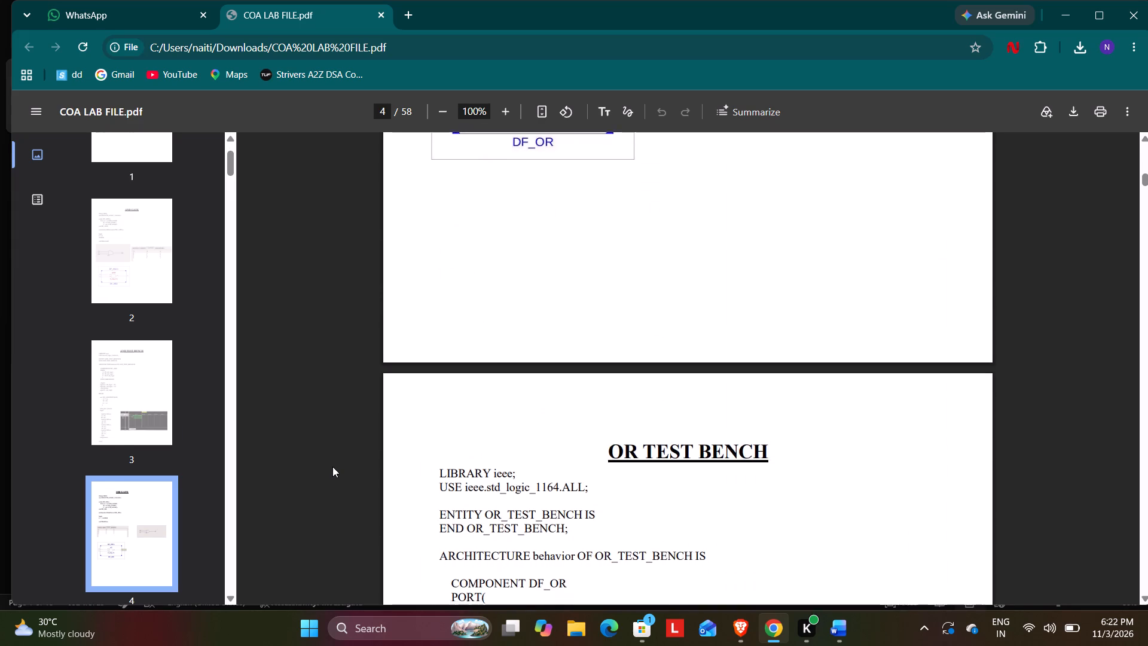
pyautogui.scroll(-2, 332, 467)
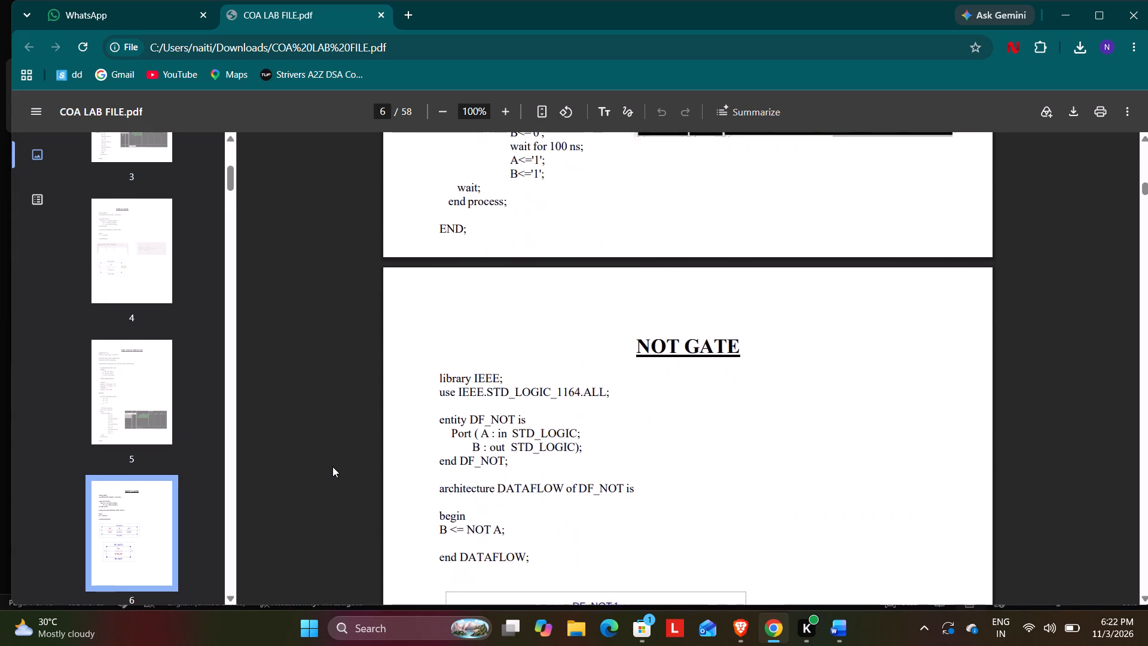
pyautogui.scroll(-1, 332, 467)
pyautogui.scroll(8, 332, 467)
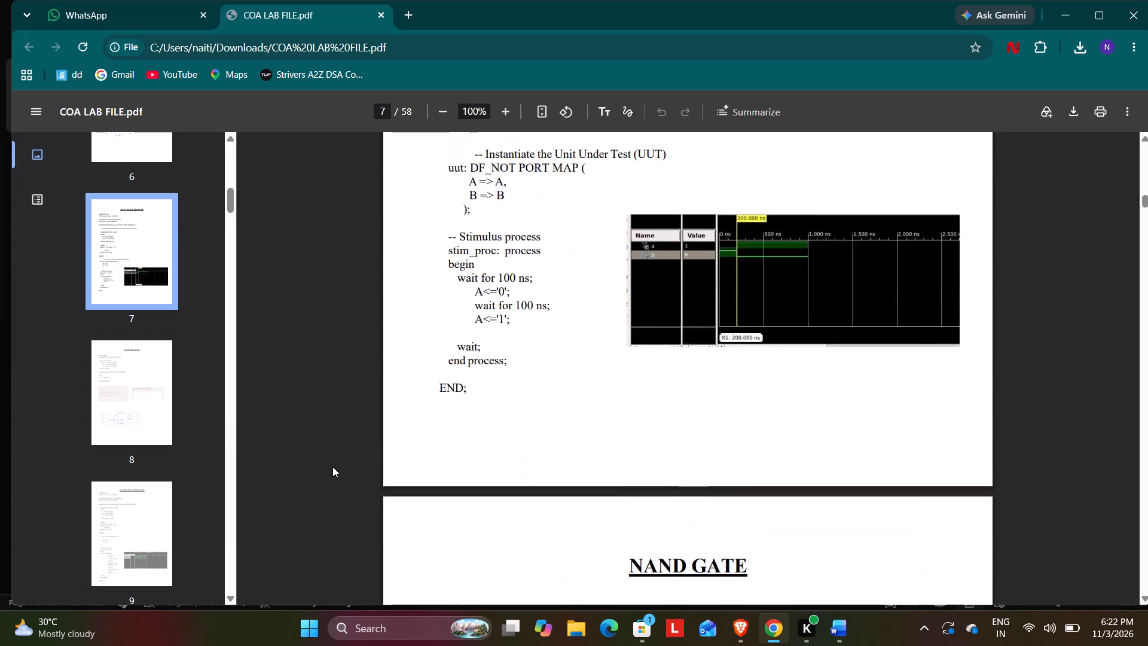
pyautogui.scroll(3, 332, 467)
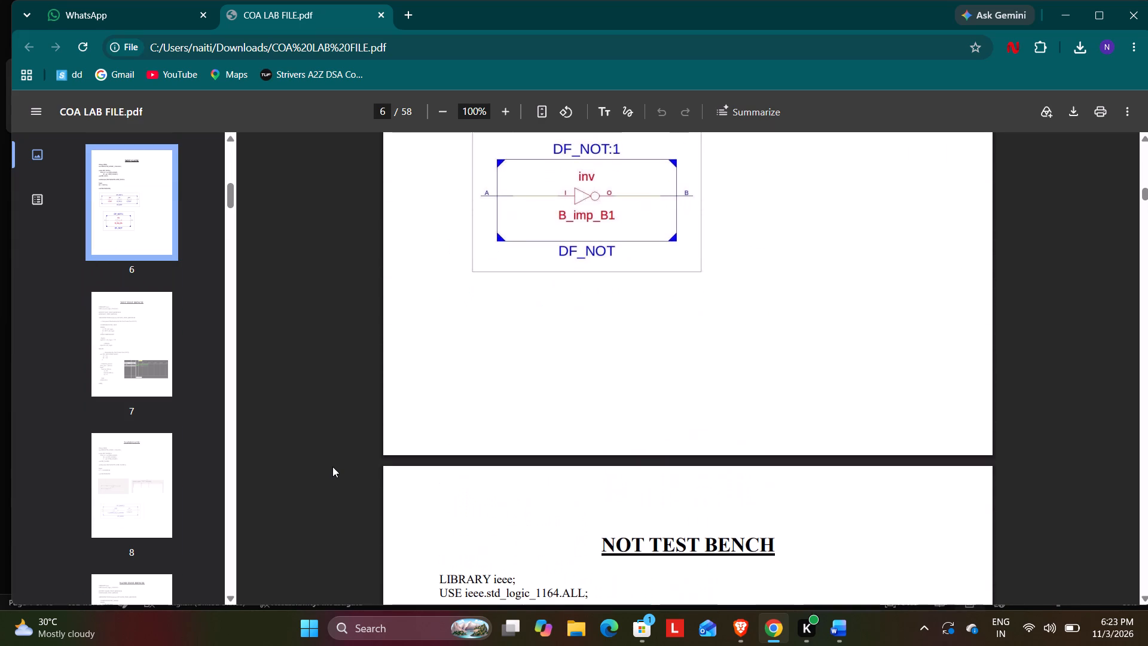
# Close the KY_Df.odt document window.
pyautogui.click(747, 632)
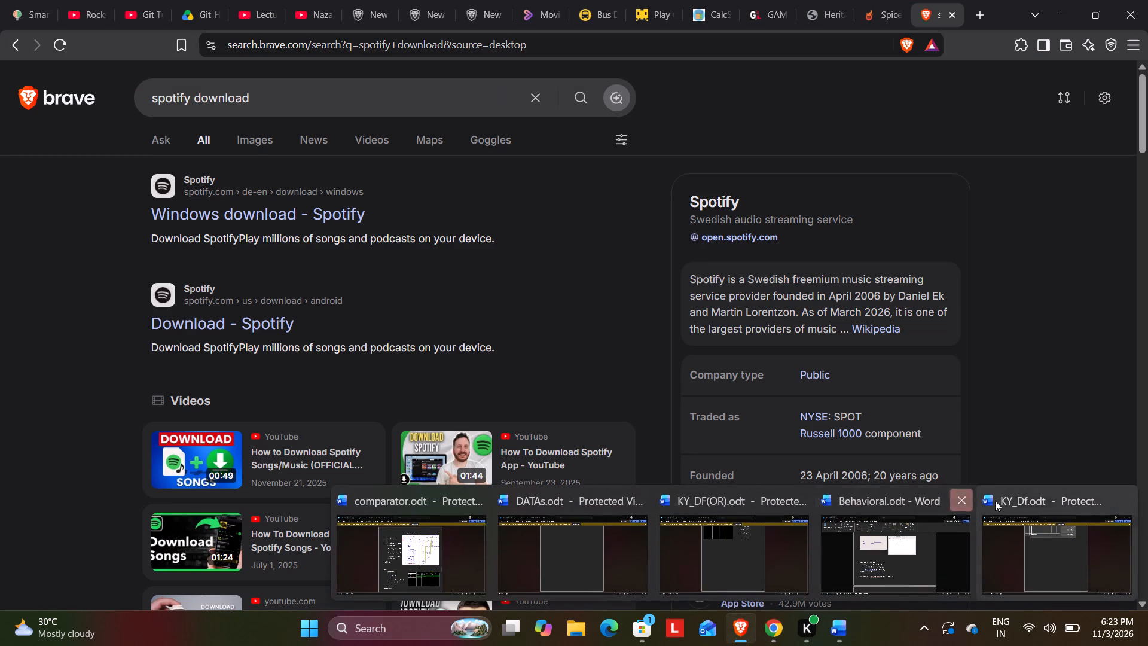
pyautogui.click(1115, 495)
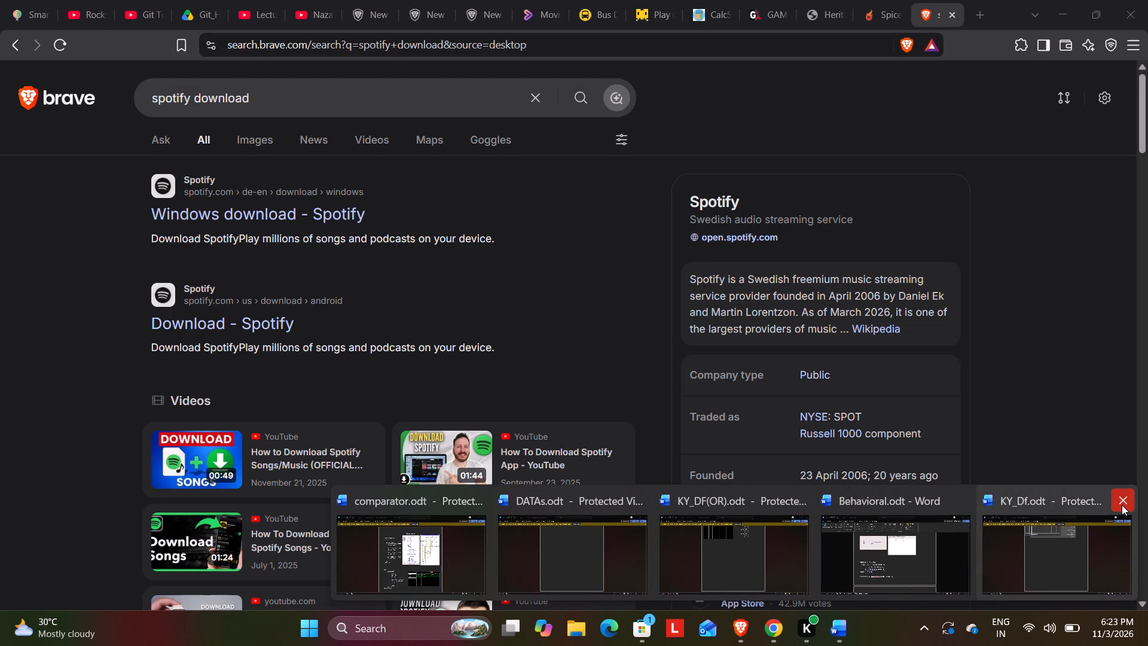
pyautogui.click(1122, 505)
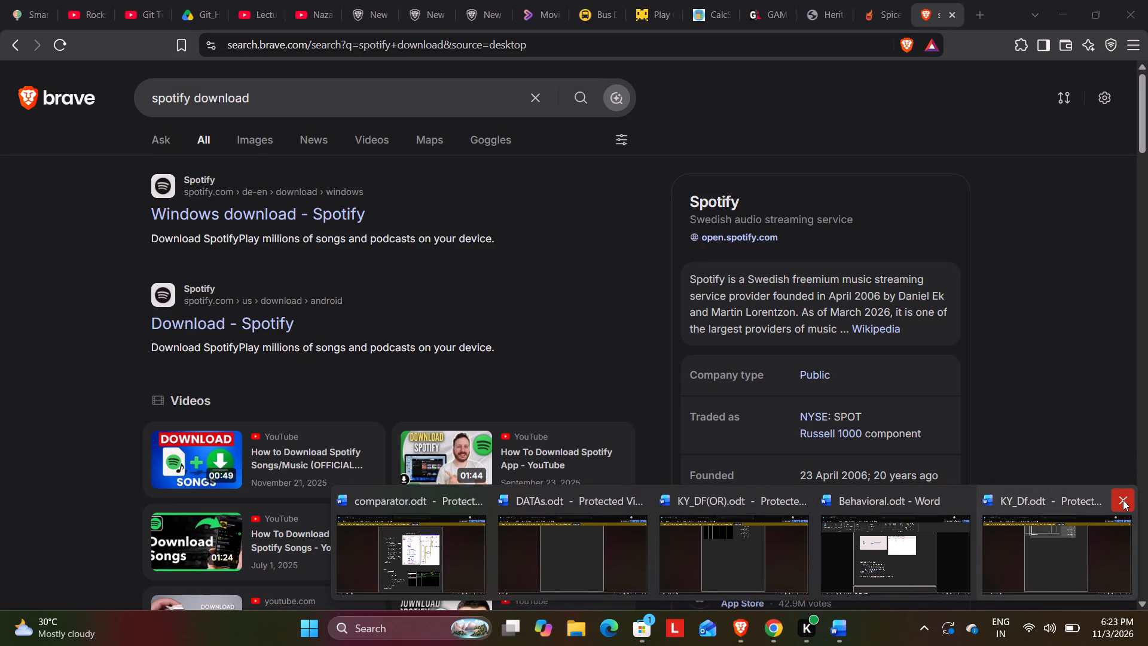
pyautogui.click(1122, 500)
pyautogui.click(1122, 500)
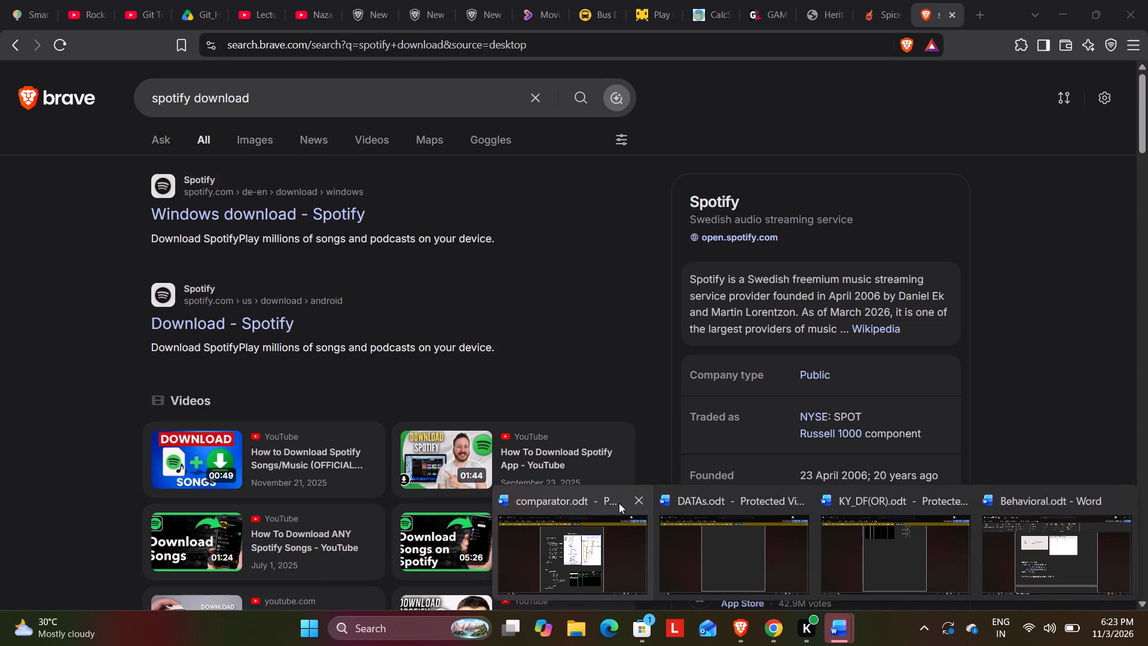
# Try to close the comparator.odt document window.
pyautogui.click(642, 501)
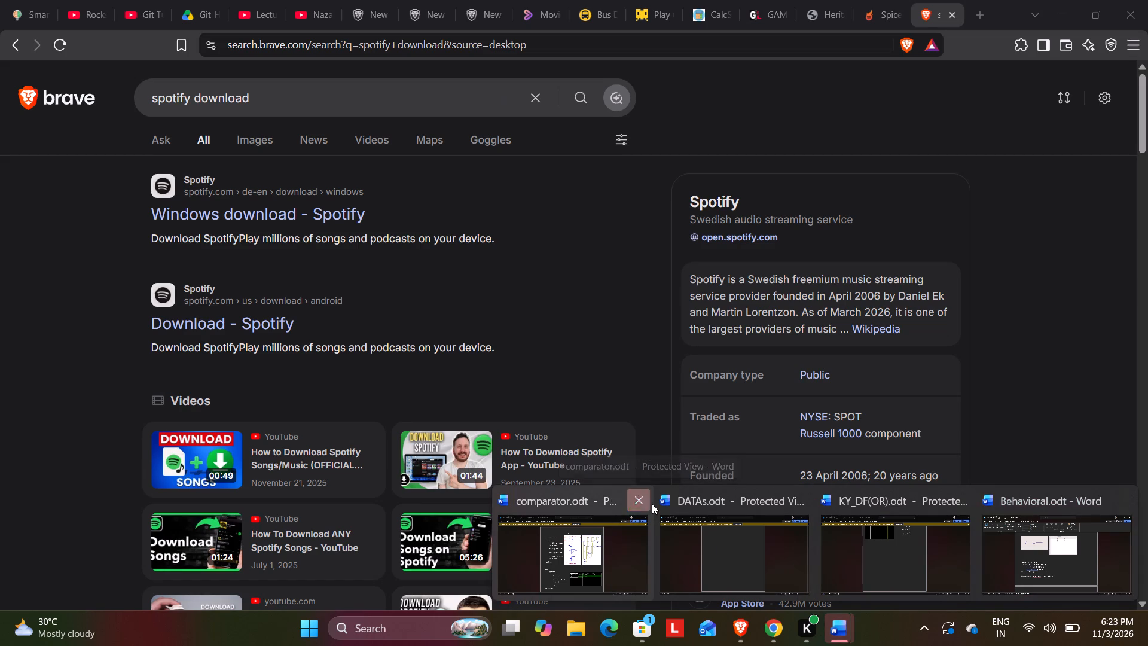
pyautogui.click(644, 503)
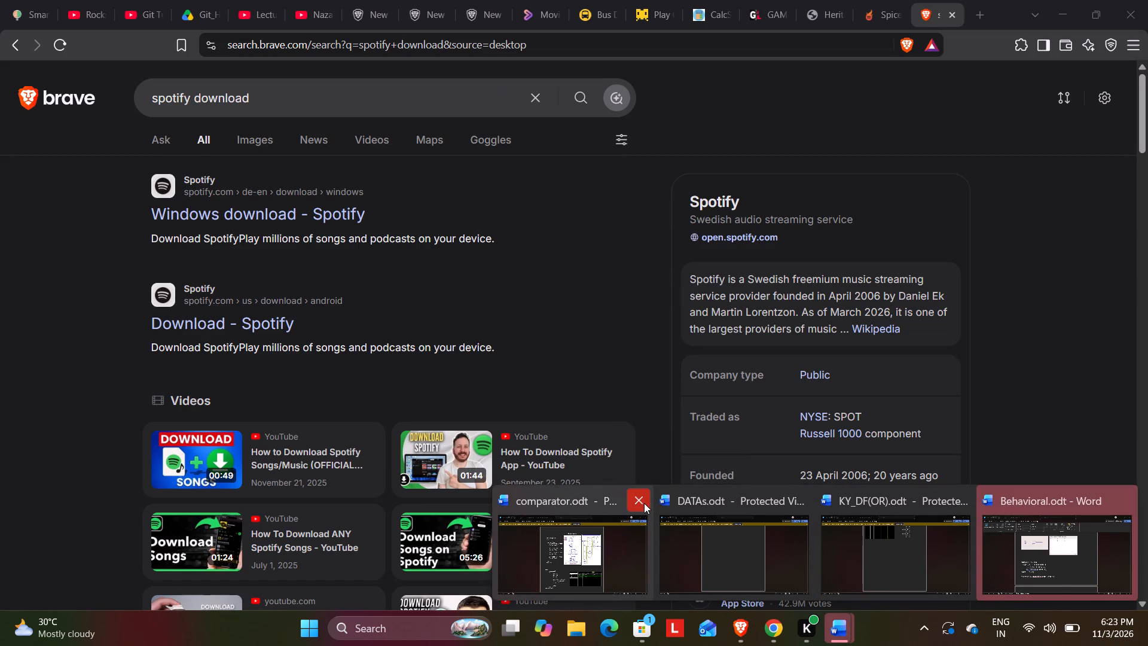
# Save Behavioral.odt in the Downloads folder as OpenDocument Text, keeping that format and turning off the compatibility message for future saves.
pyautogui.click(1053, 575)
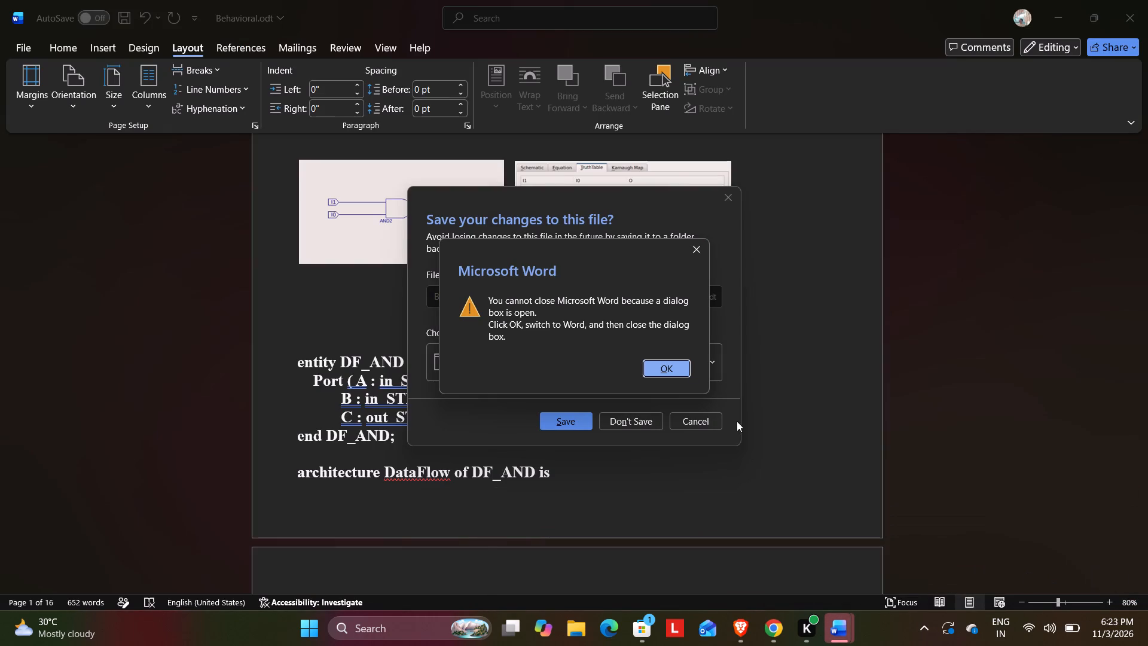
pyautogui.click(703, 246)
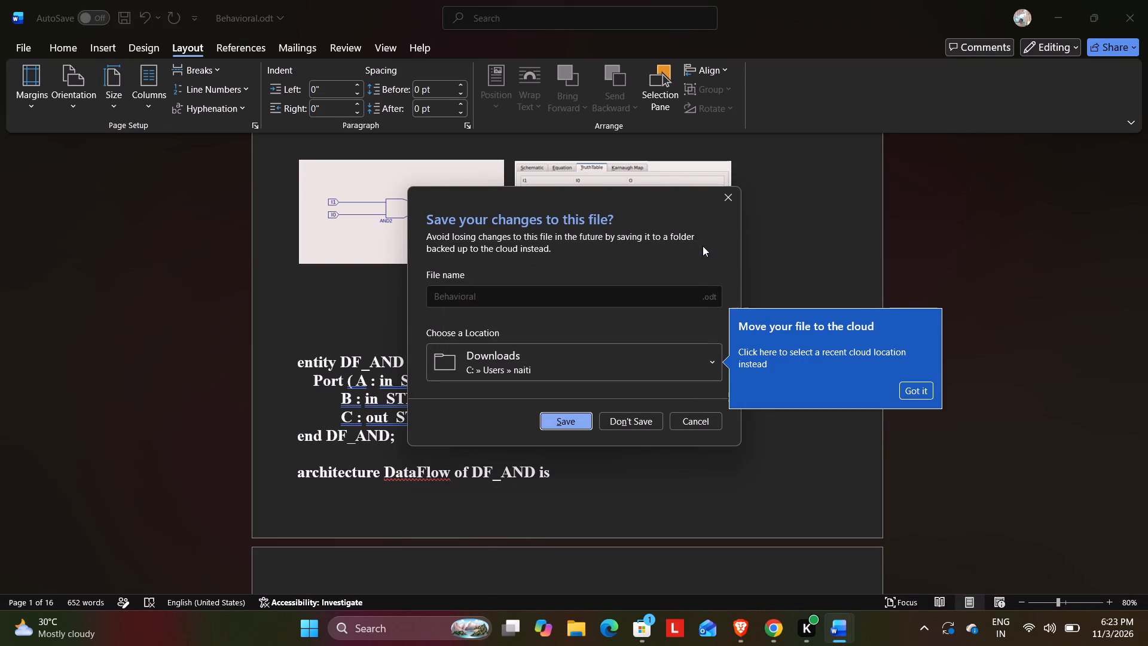
pyautogui.doubleClick(911, 394)
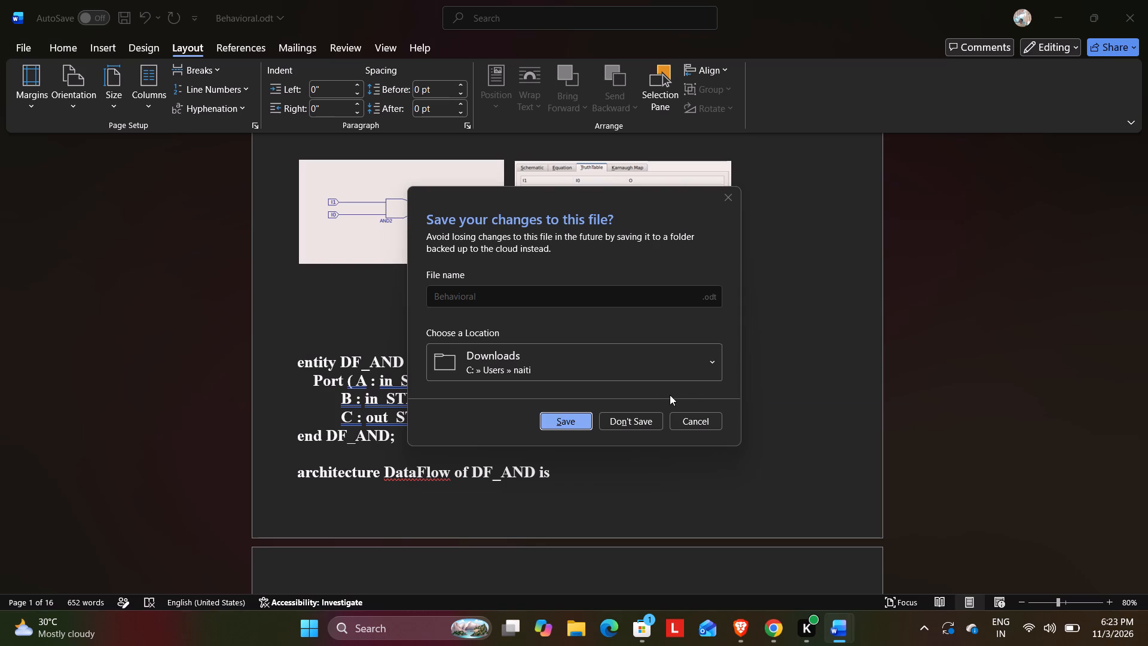
pyautogui.click(561, 423)
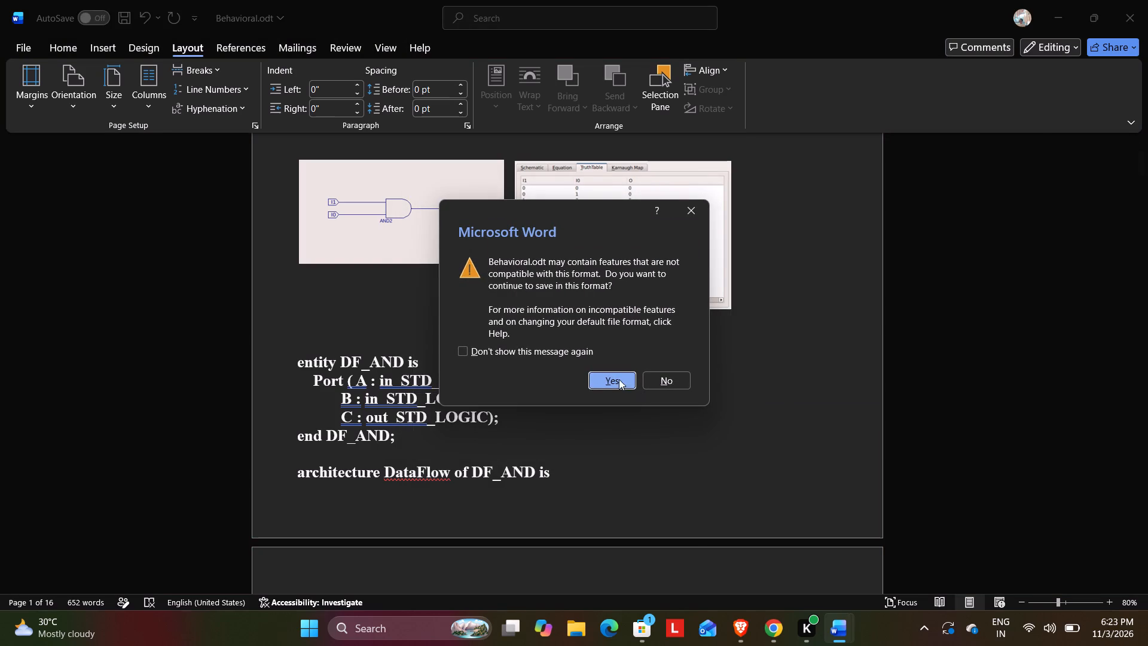
pyautogui.click(689, 208)
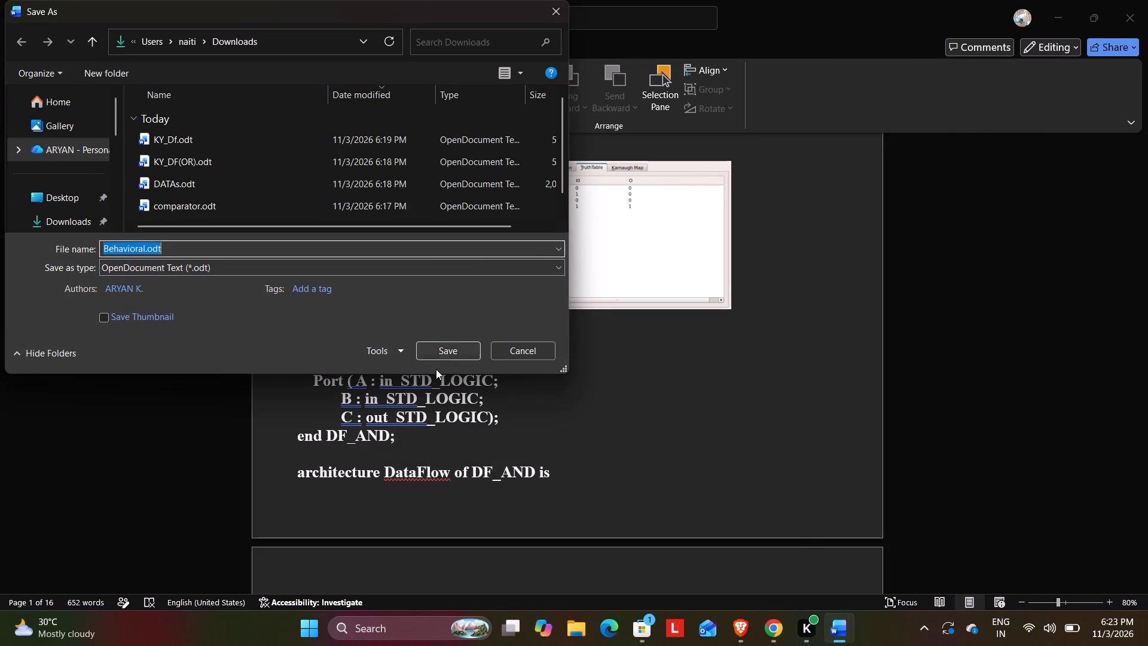
pyautogui.click(447, 341)
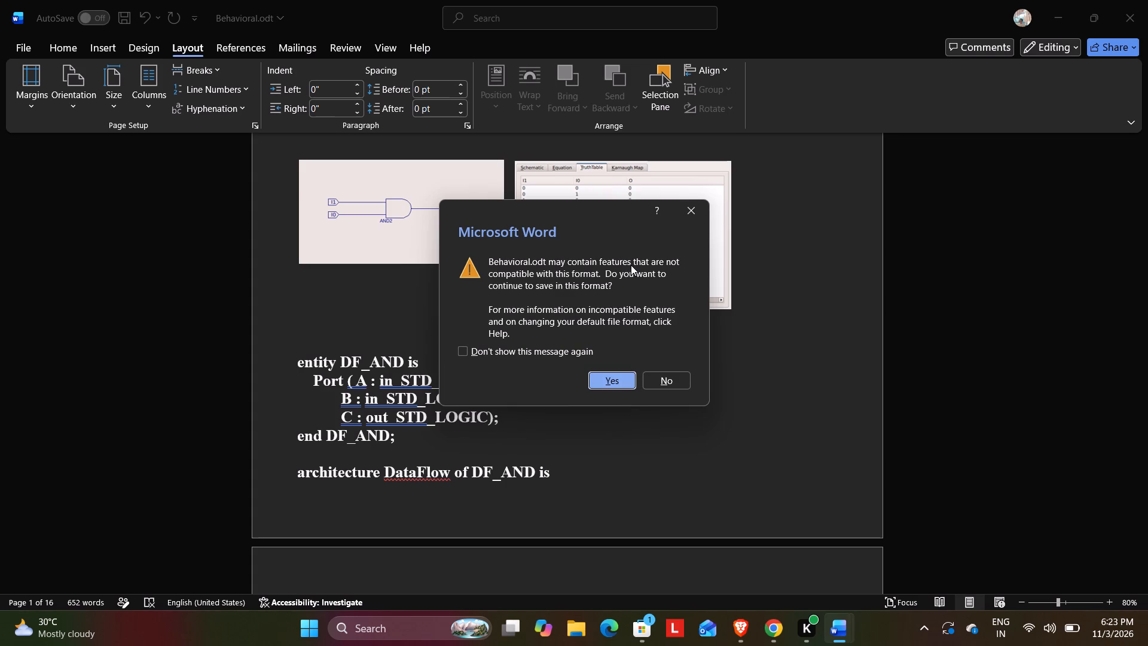
pyautogui.click(467, 347)
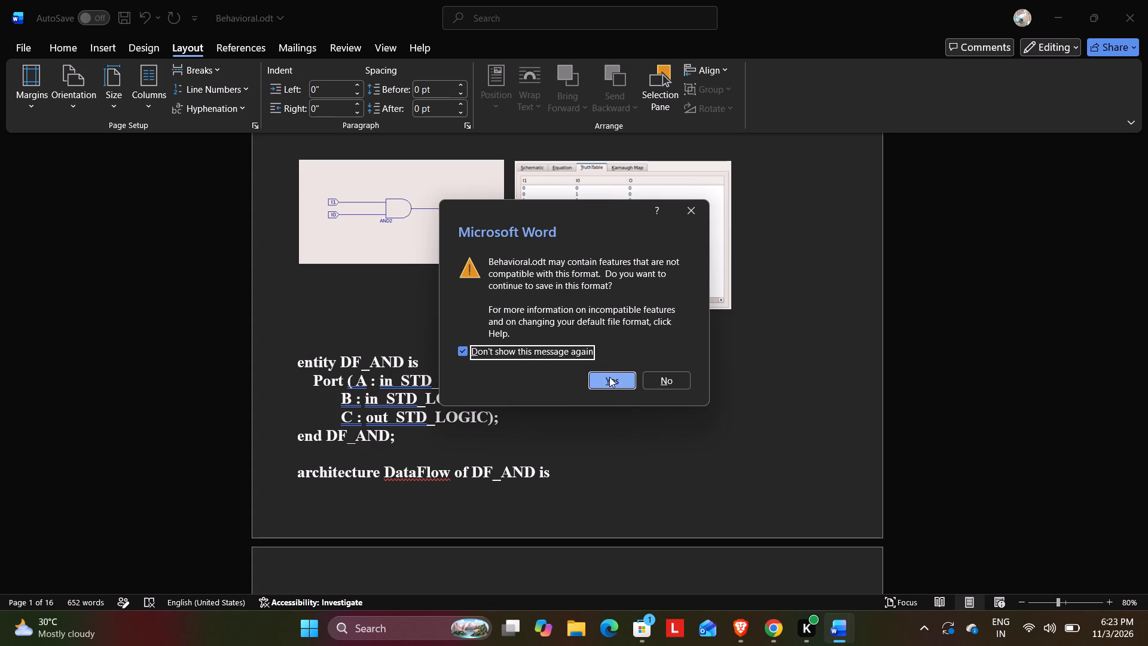
pyautogui.click(609, 377)
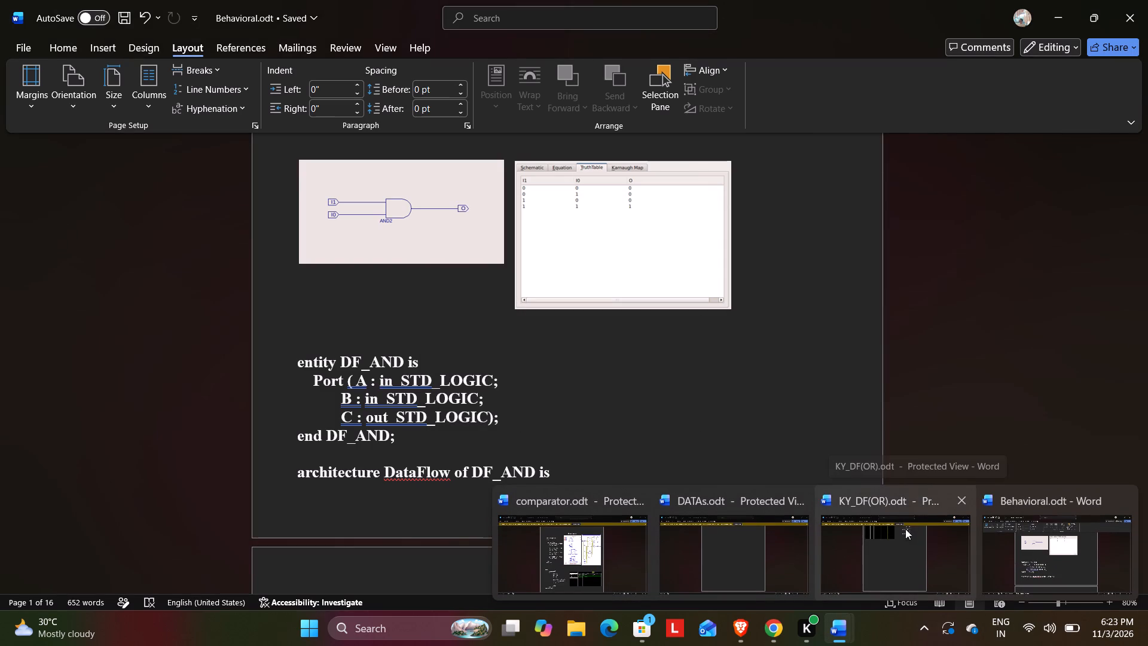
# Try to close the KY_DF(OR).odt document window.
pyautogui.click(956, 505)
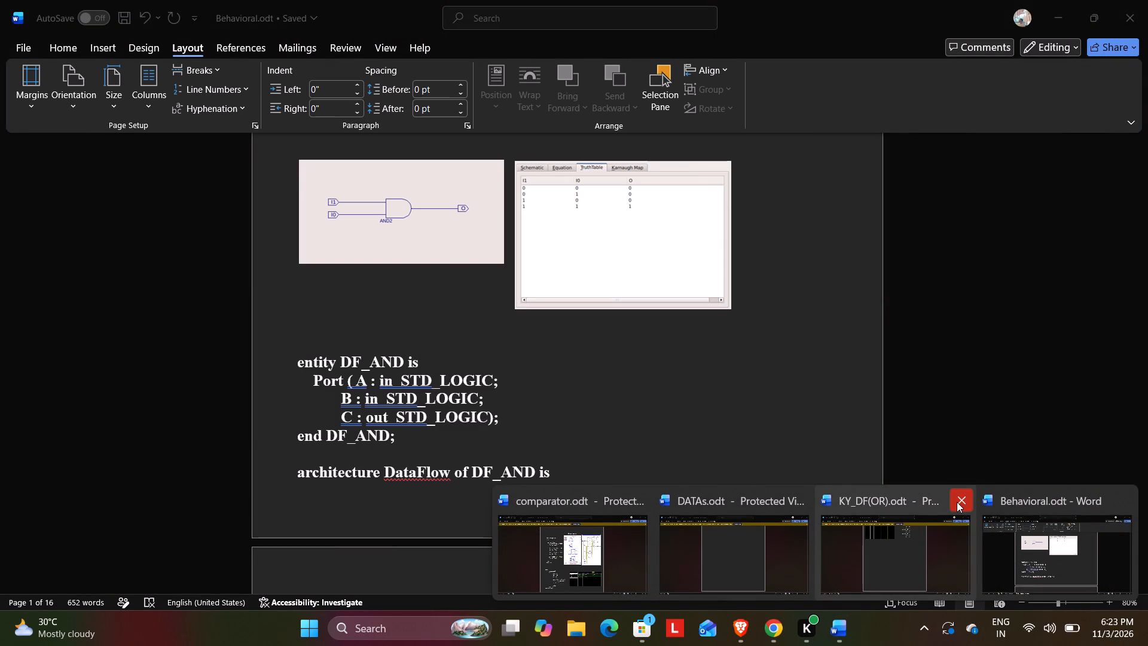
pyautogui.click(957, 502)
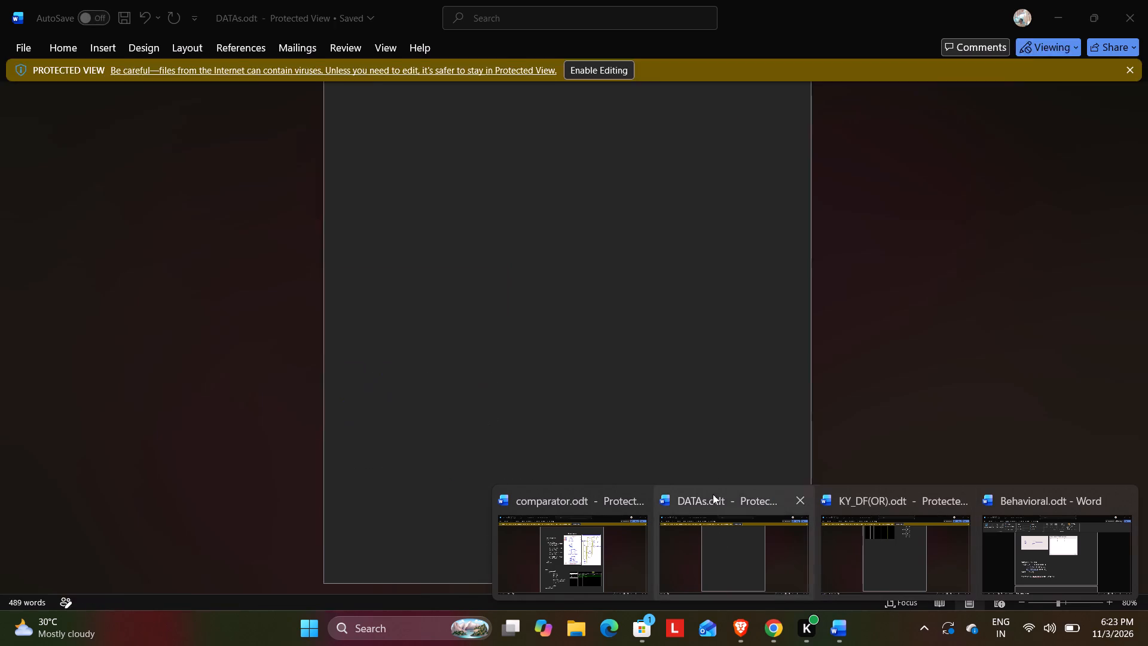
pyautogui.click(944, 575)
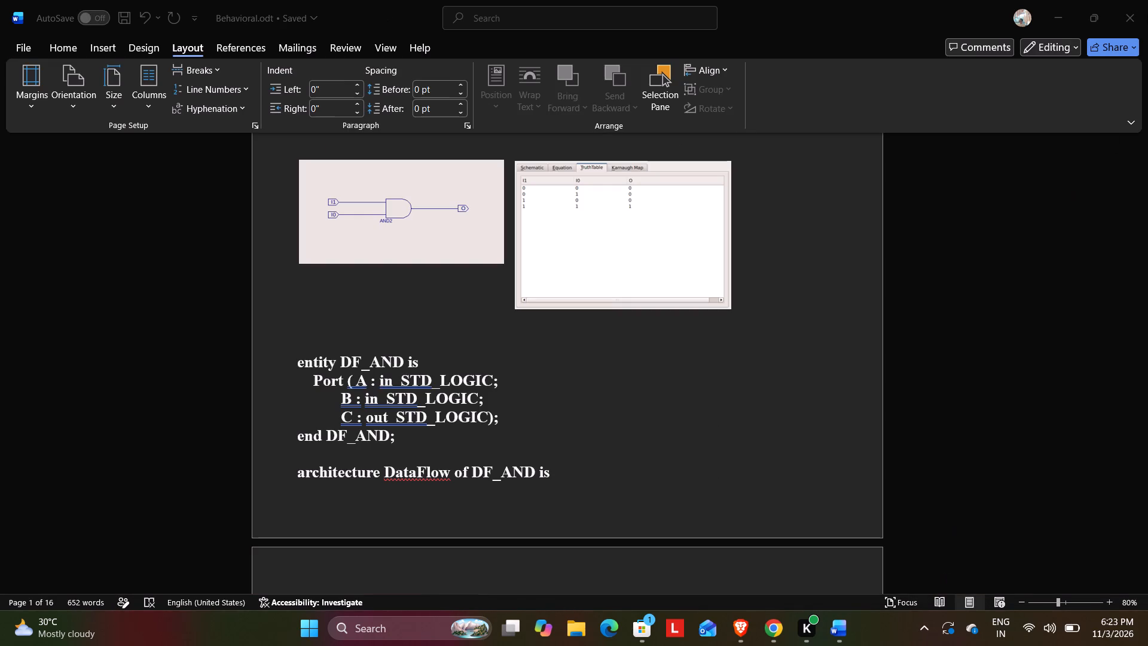
# Force the unresponsive Word to close, cancelling the problem report, and start Word again.
pyautogui.click(1055, 339)
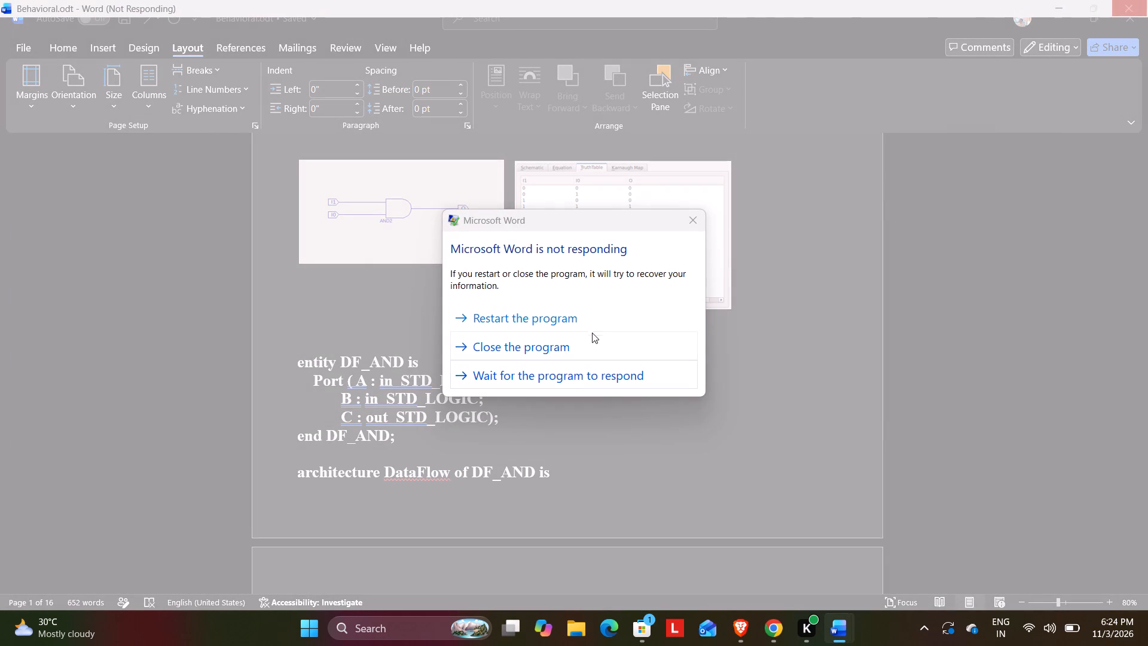
pyautogui.click(569, 344)
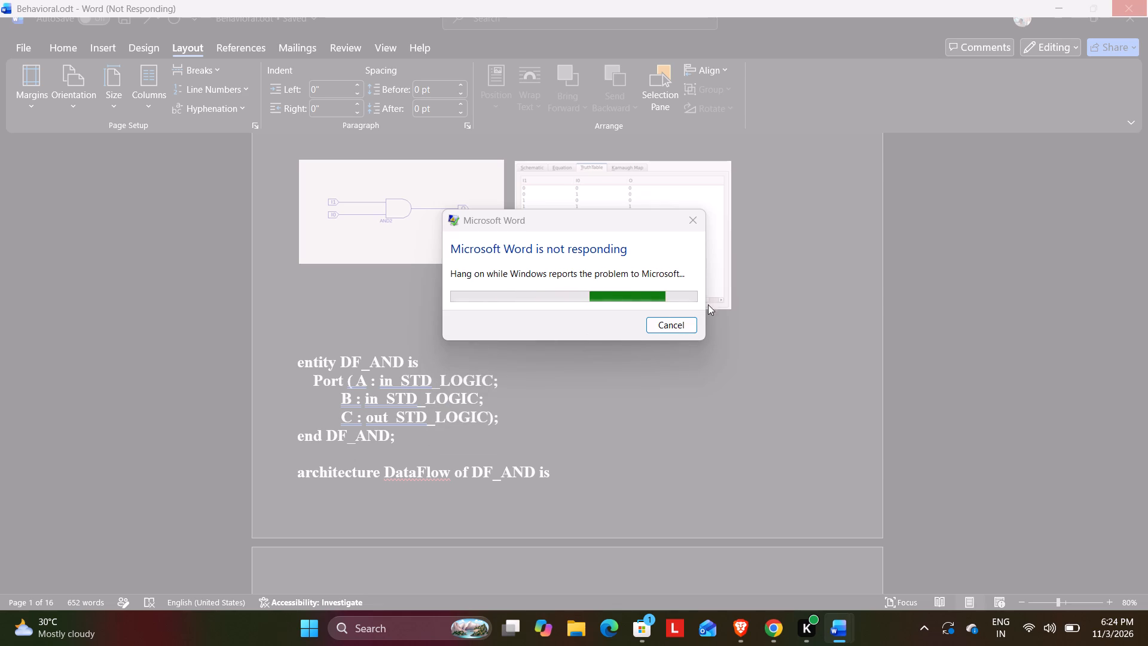
pyautogui.click(675, 322)
pyautogui.click(657, 348)
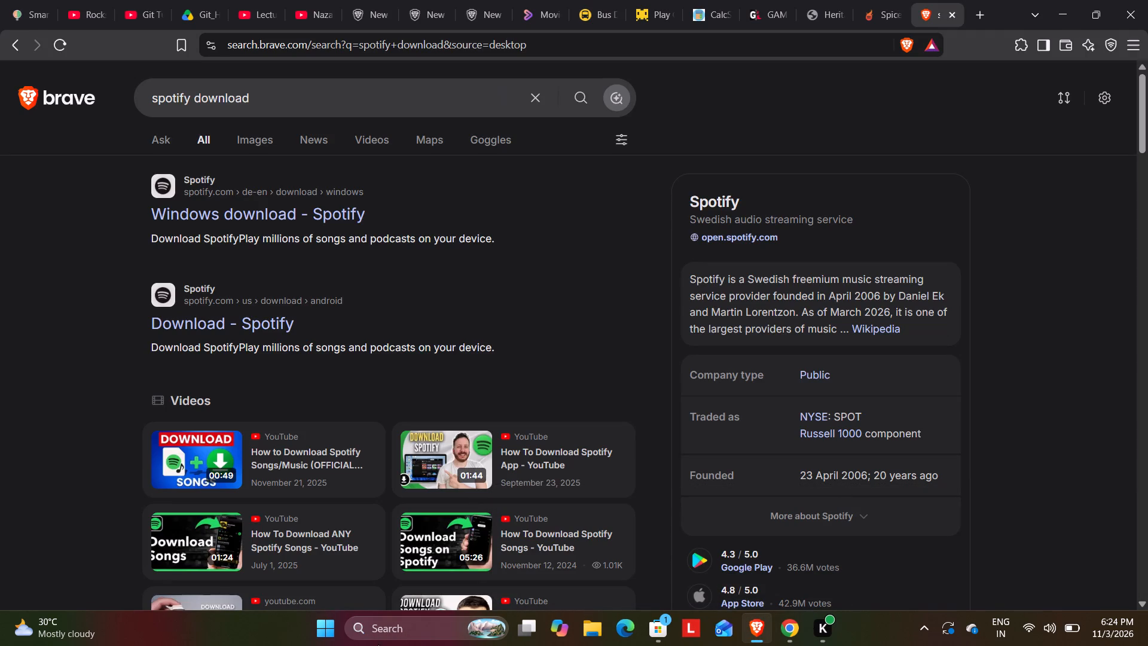
pyautogui.click(310, 630)
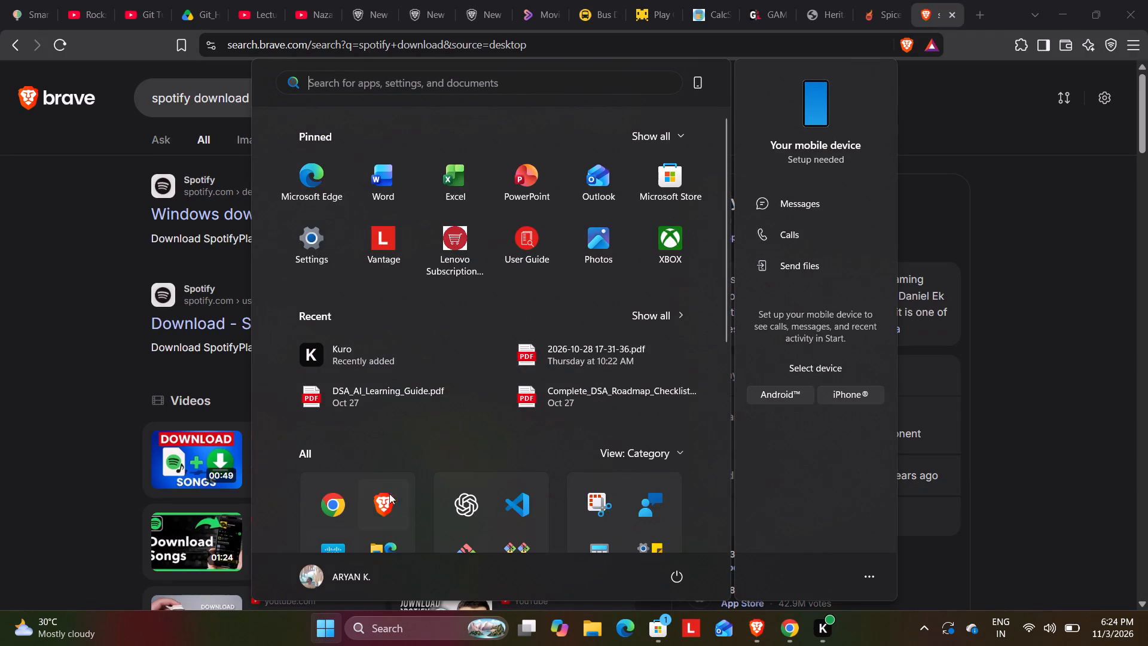
pyautogui.click(386, 170)
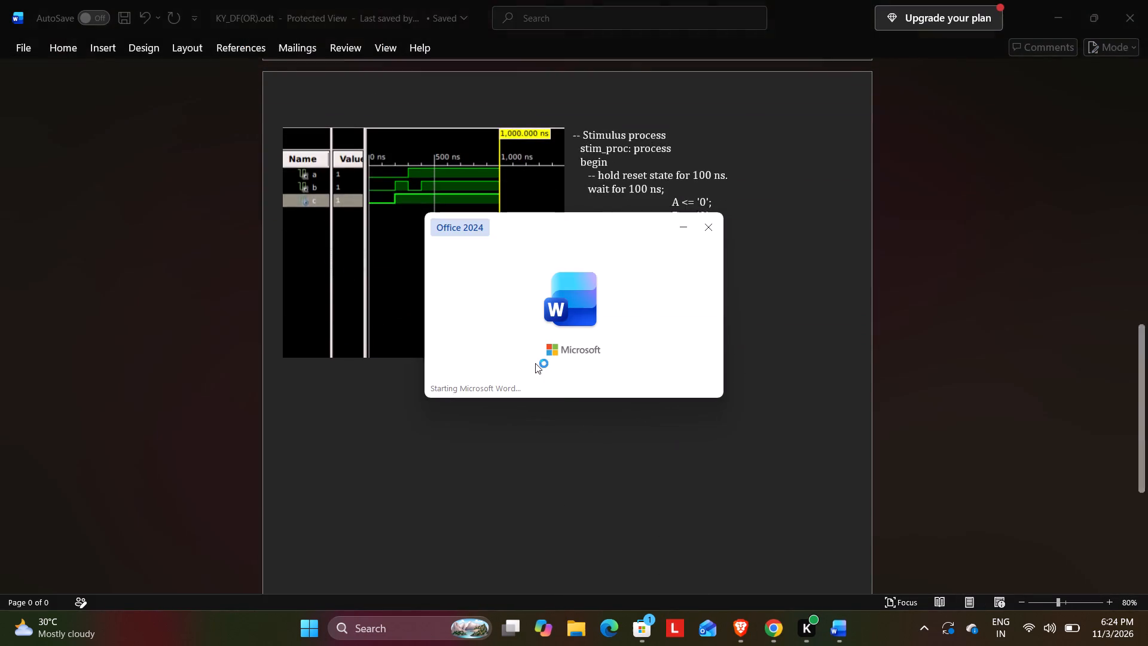
# Go back through DATAs.odt to its first page to examine its NAND-based gate content.
pyautogui.scroll(4, 504, 453)
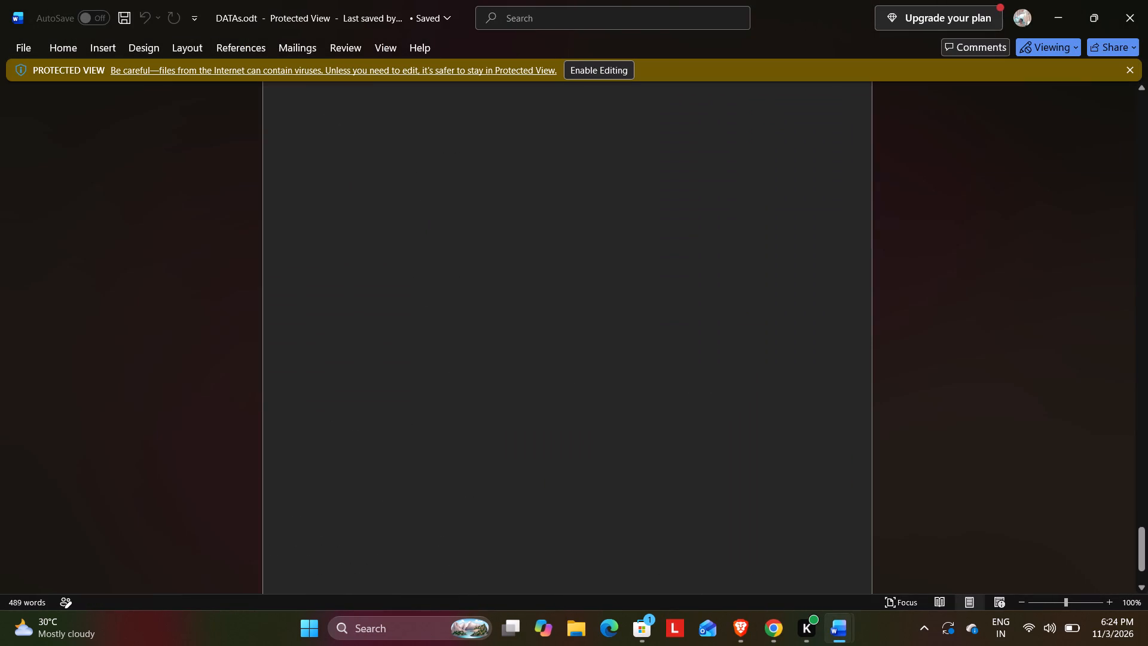
pyautogui.scroll(16, 504, 453)
pyautogui.scroll(10, 504, 453)
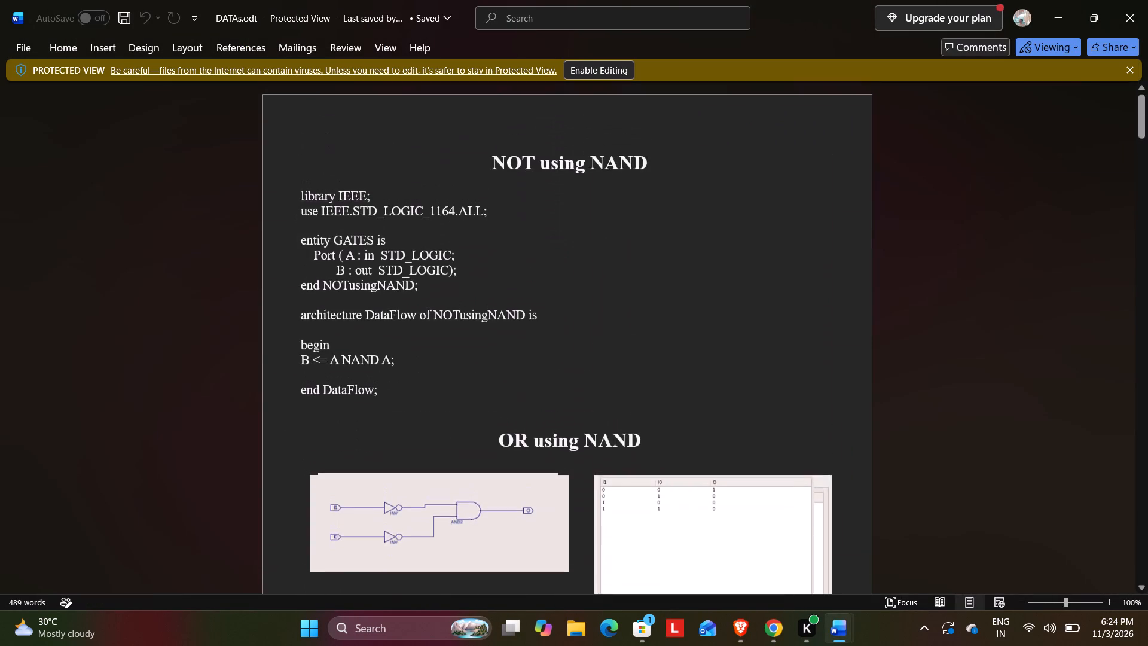
pyautogui.scroll(17, 504, 453)
pyautogui.scroll(11, 504, 453)
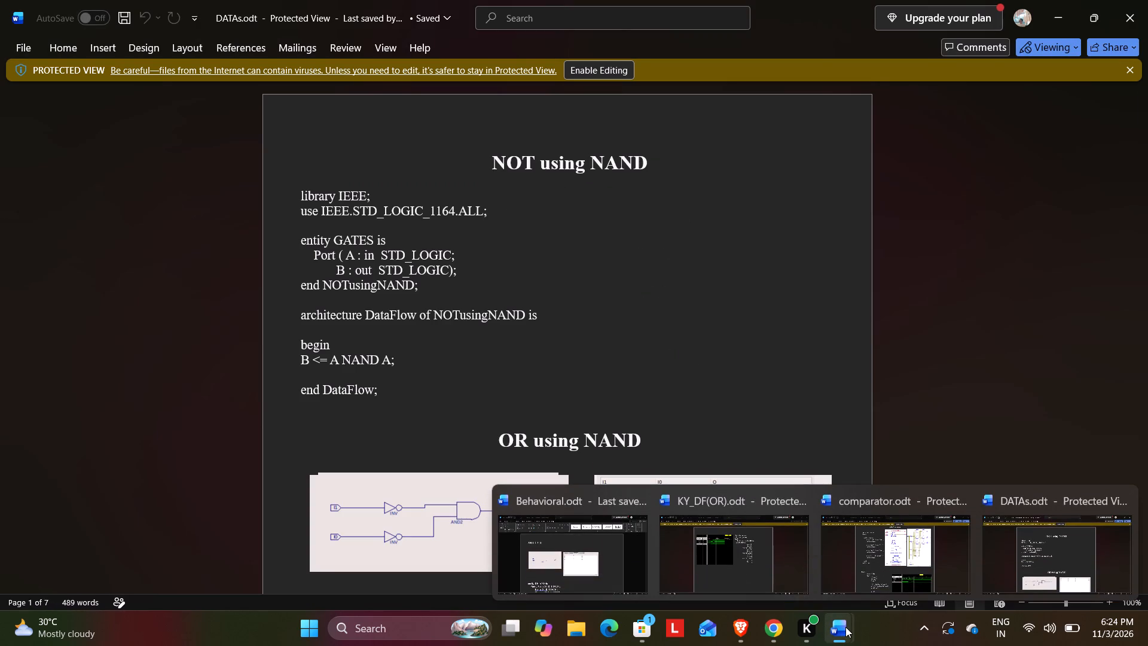
# Close the KY_DF(OR).odt and comparator.odt document windows.
pyautogui.click(795, 496)
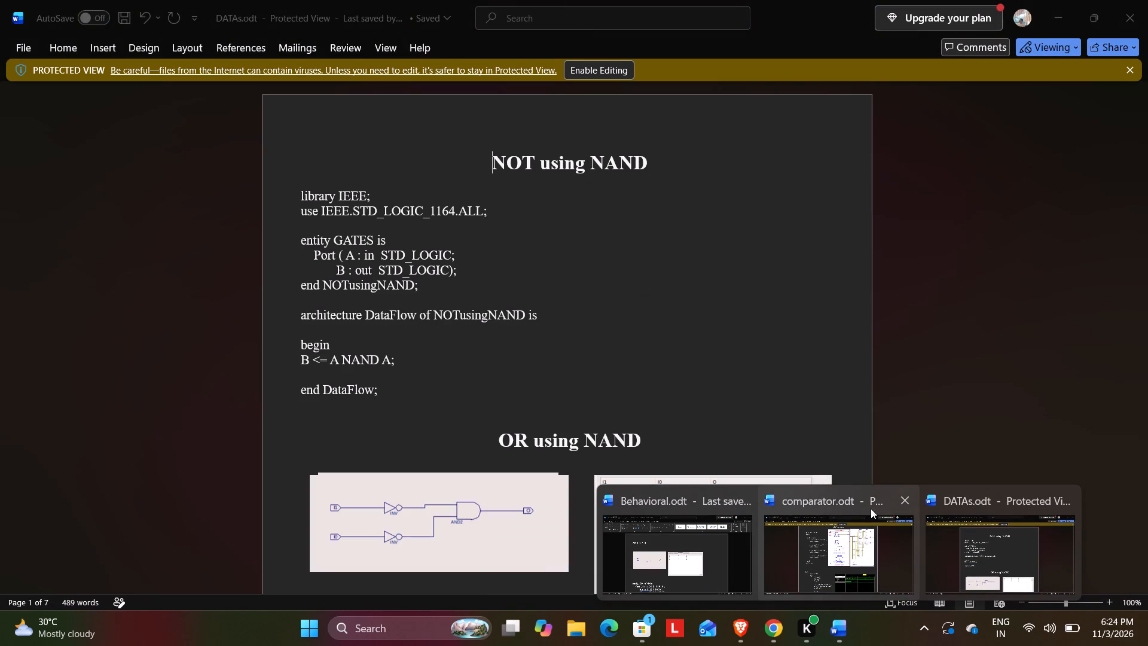
pyautogui.click(901, 497)
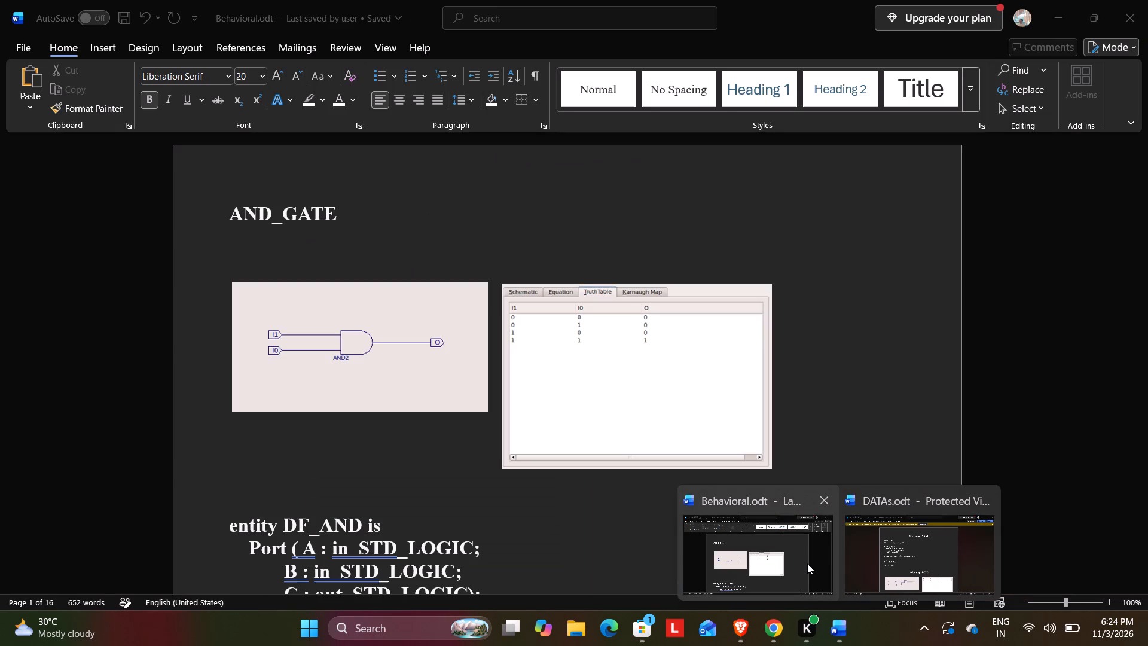
# Switch to Behavioral.odt and examine the AND_GATE dataflow content on its opening pages.
pyautogui.click(807, 563)
pyautogui.scroll(-4, 602, 440)
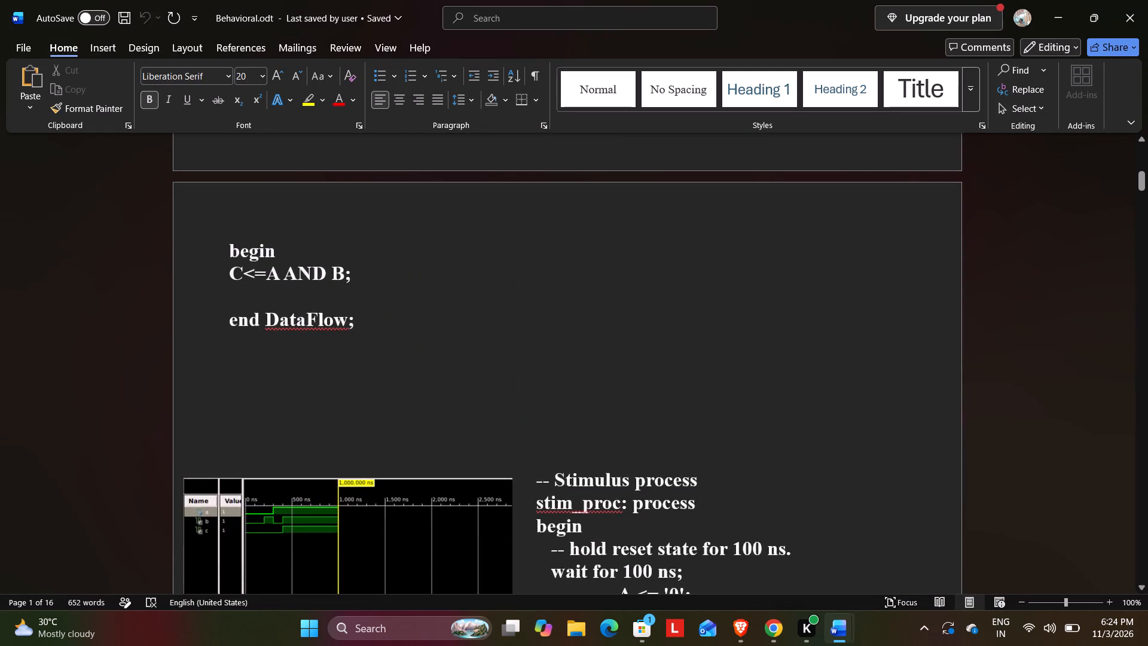
pyautogui.scroll(12, 602, 440)
pyautogui.scroll(-1, 660, 459)
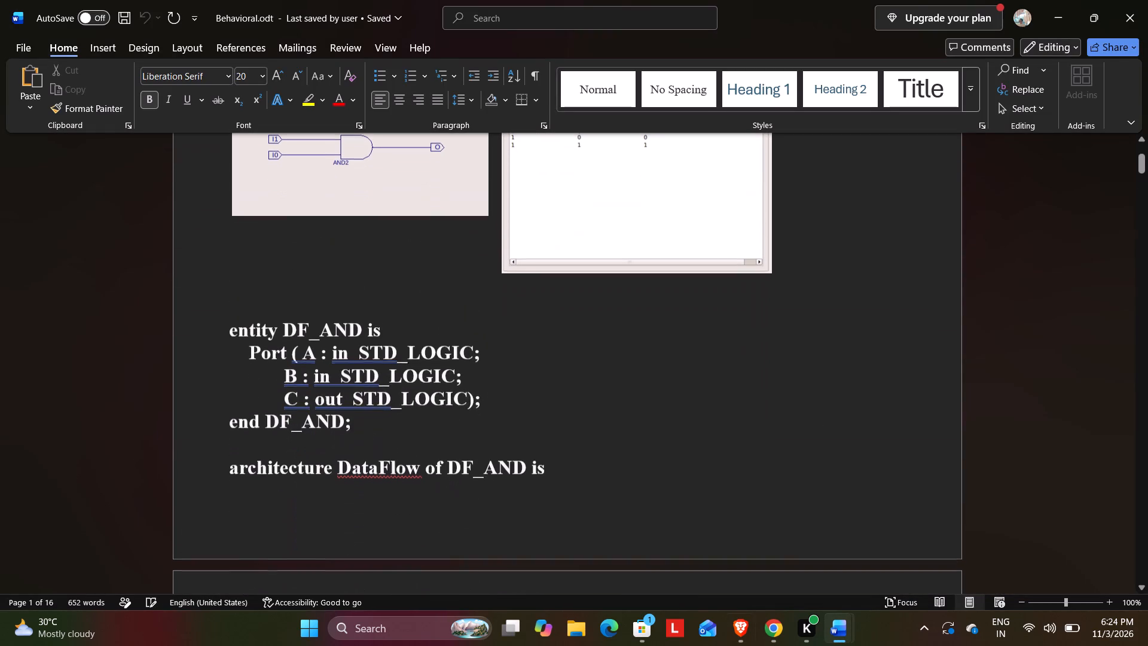
# Switch to COA LAB FILE.pdf in Chrome and examine how its AND, NOT and NAND gate pages and test benches are laid out.
pyautogui.click(771, 639)
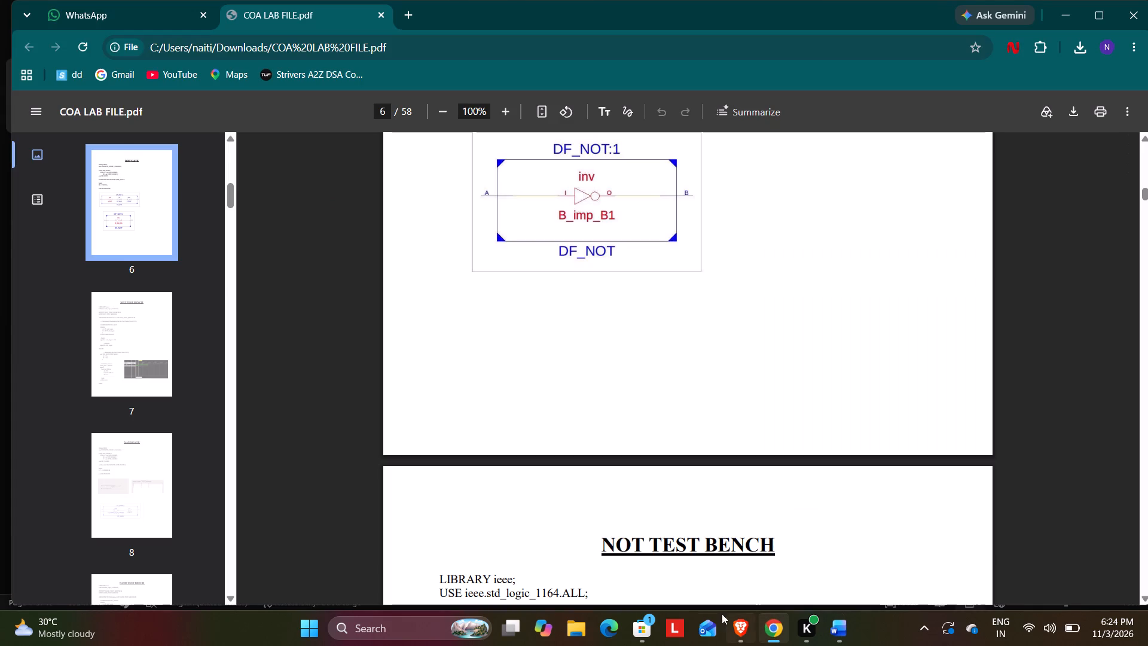
pyautogui.scroll(14, 703, 482)
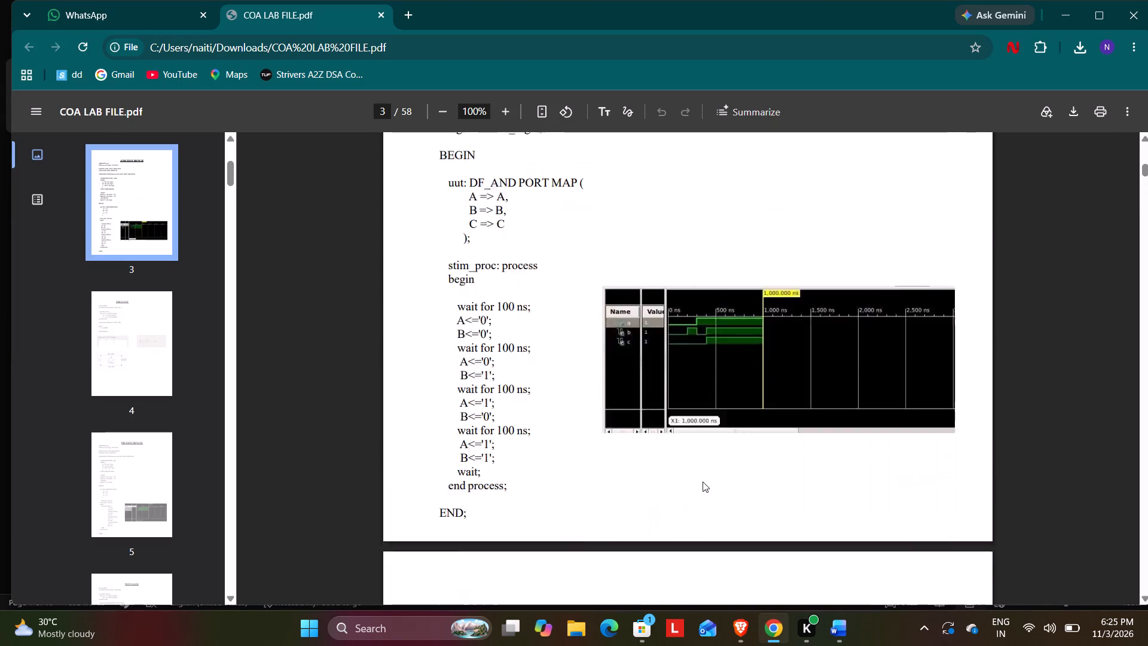
pyautogui.scroll(8, 703, 482)
pyautogui.scroll(-8, 703, 482)
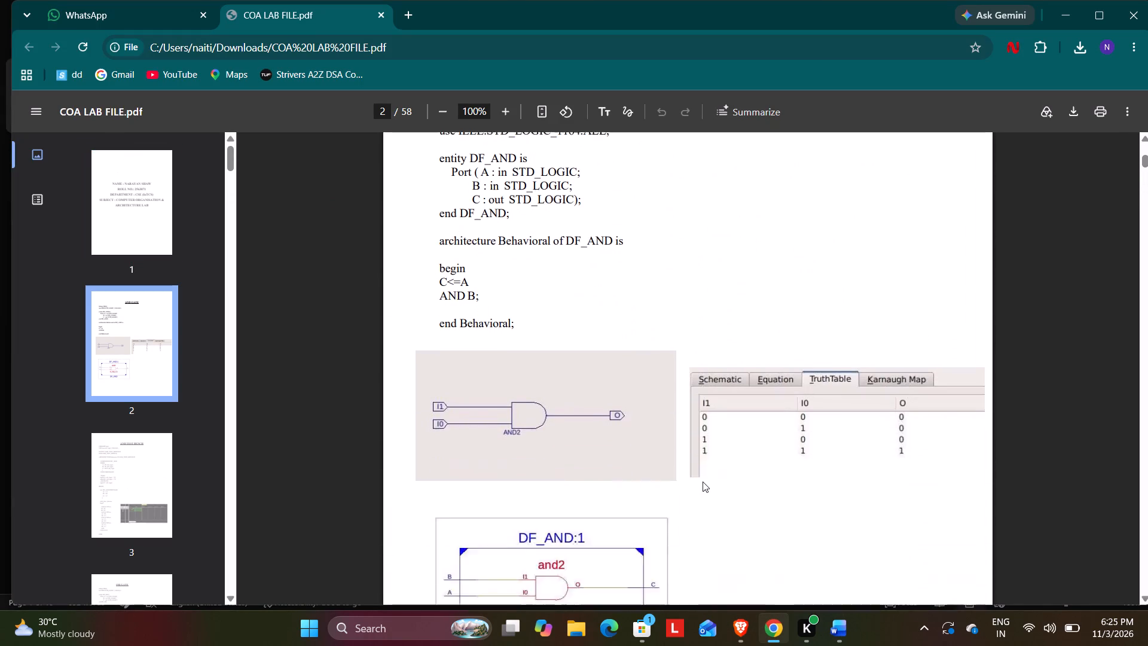
pyautogui.scroll(-17, 703, 482)
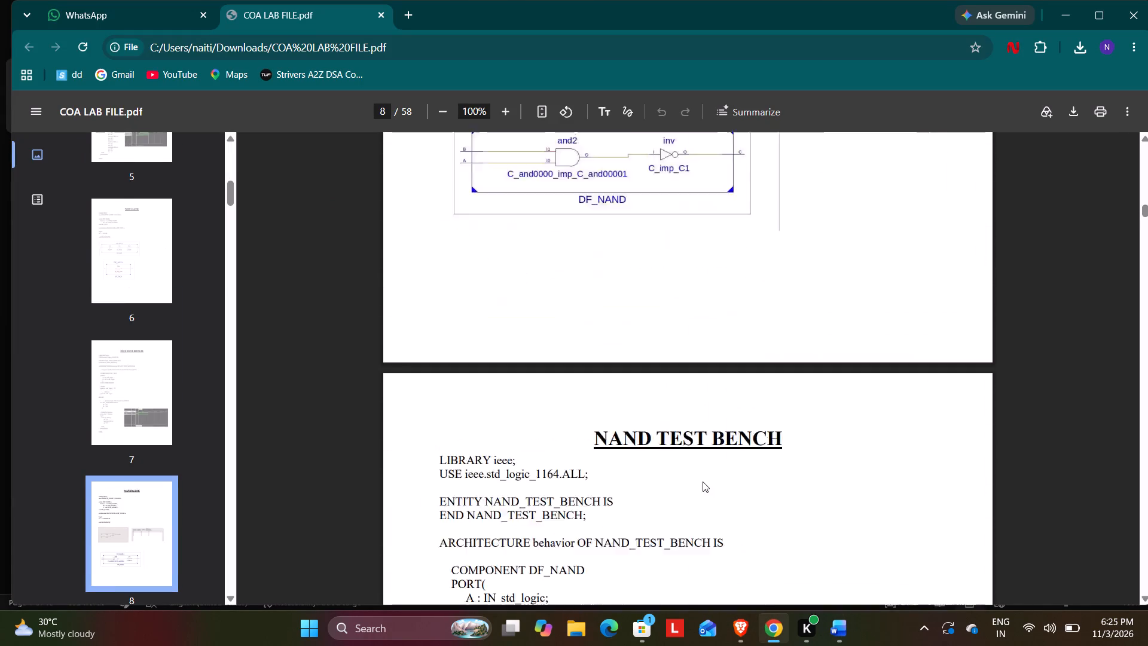
pyautogui.scroll(1, 703, 482)
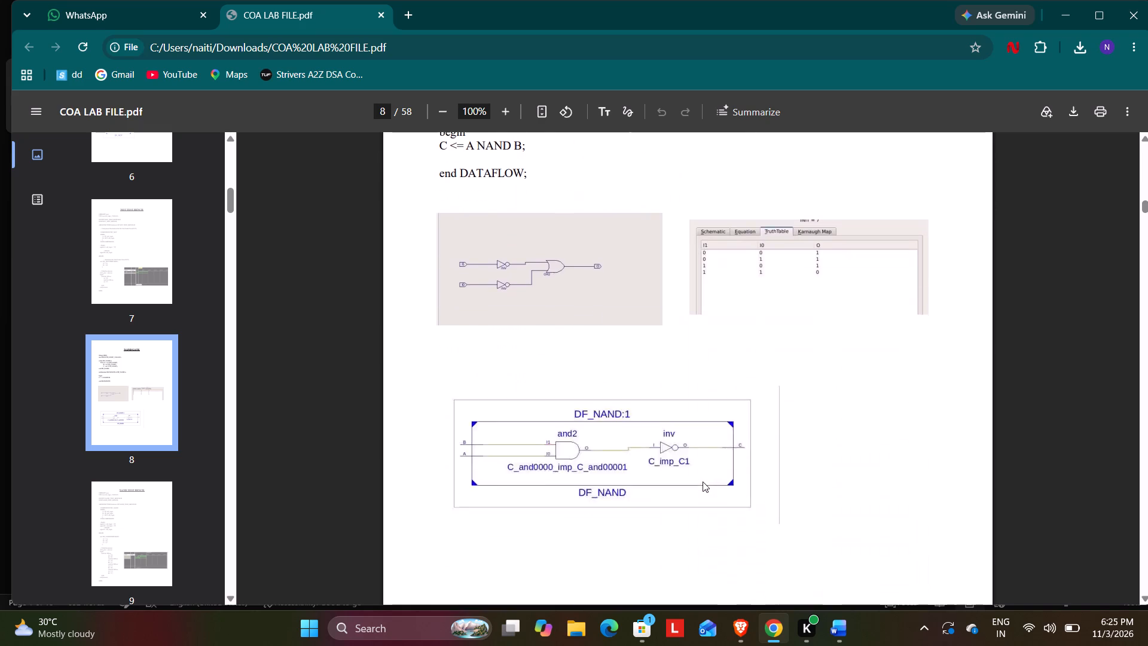
pyautogui.scroll(4, 703, 482)
pyautogui.scroll(-1, 703, 482)
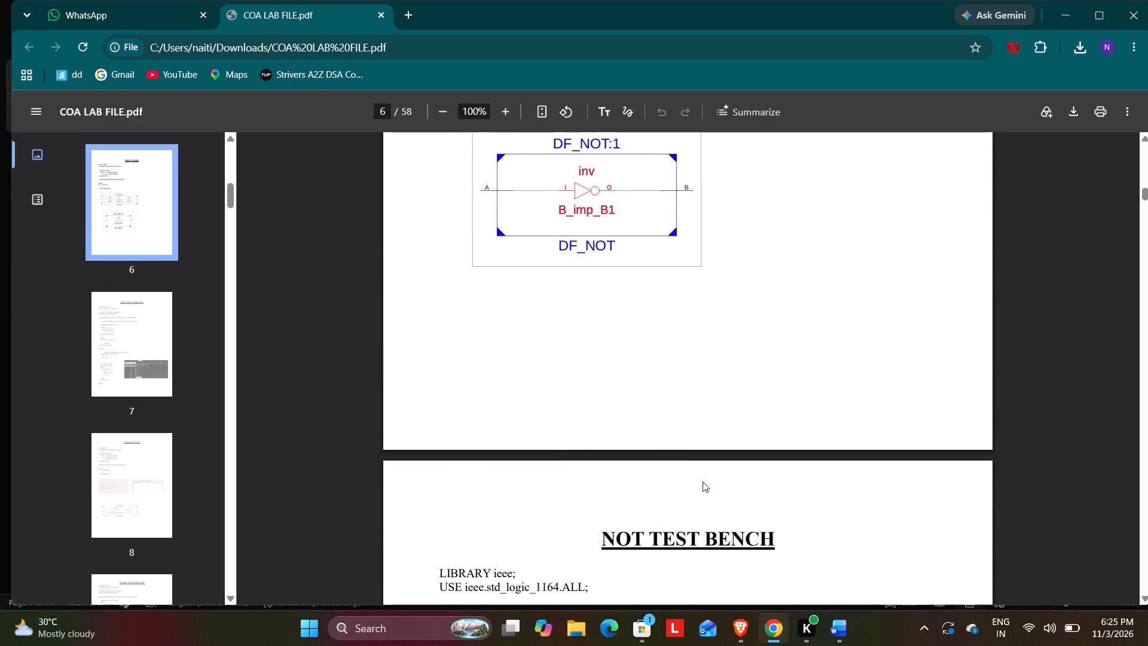
pyautogui.scroll(-2, 703, 482)
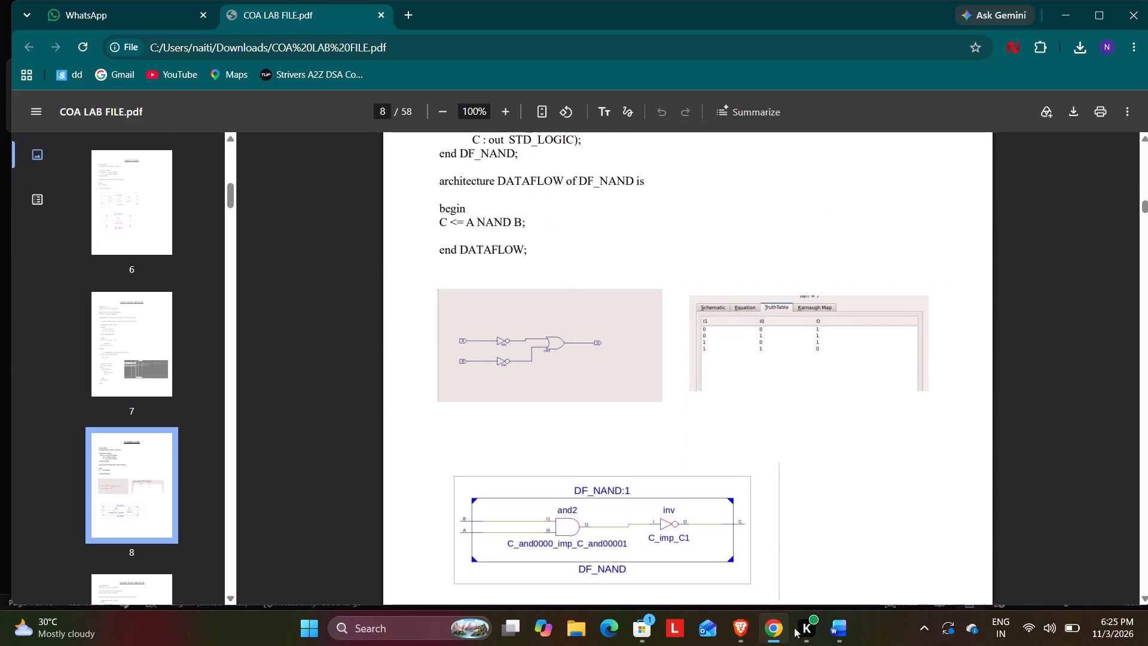
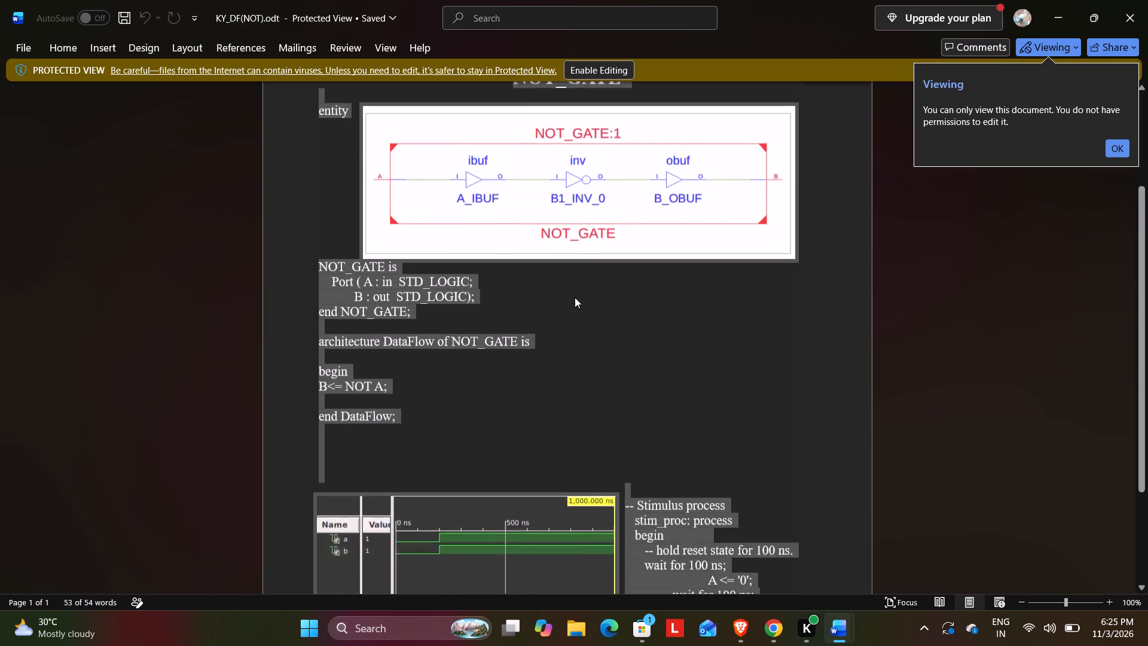
# Copy the entire content of KY_DF(NOT).odt, from the NOT_GATE heading through the stimulus process.
pyautogui.click(361, 156)
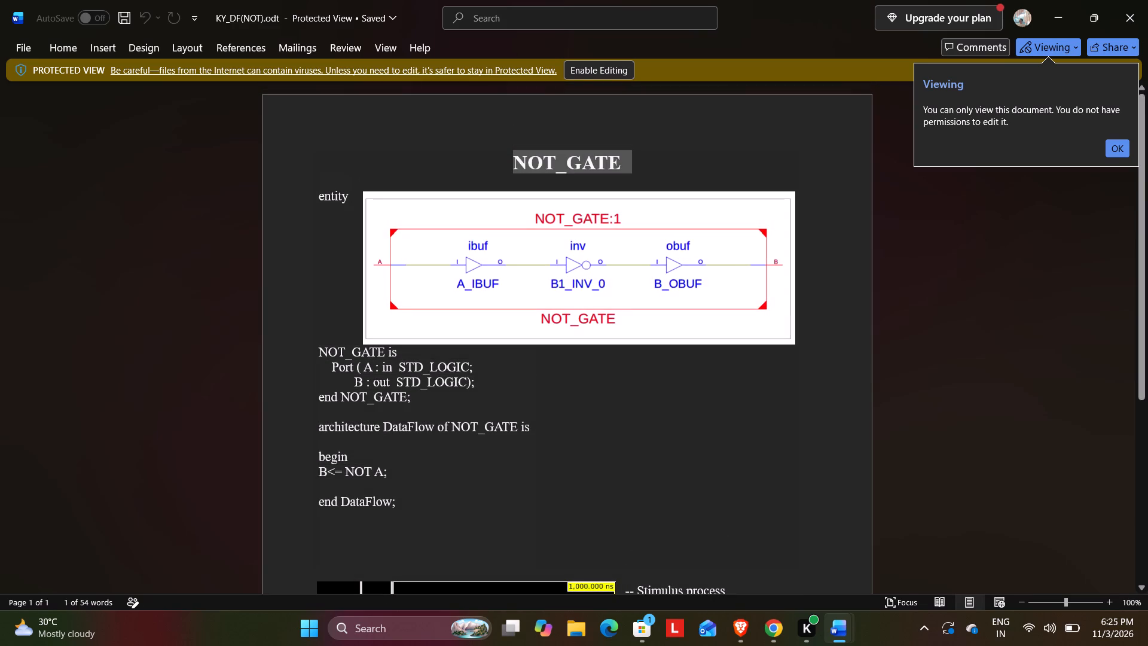
pyautogui.moveTo(306, 154); pyautogui.dragTo(378, 211)
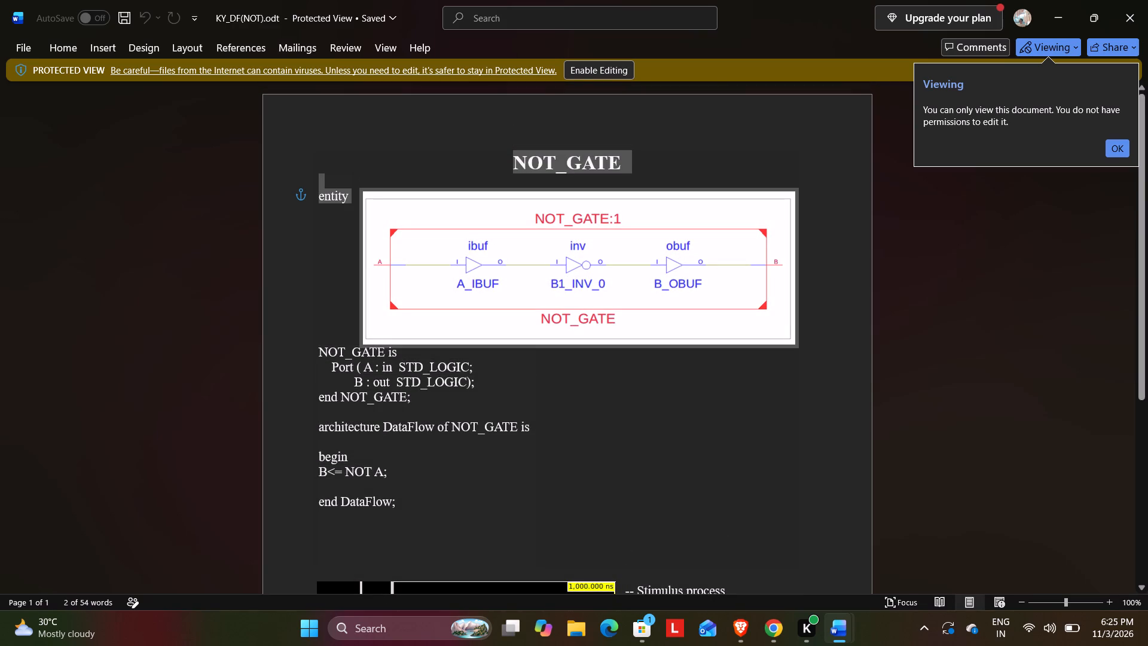
pyautogui.tripleClick(386, 171)
pyautogui.doubleClick(536, 153)
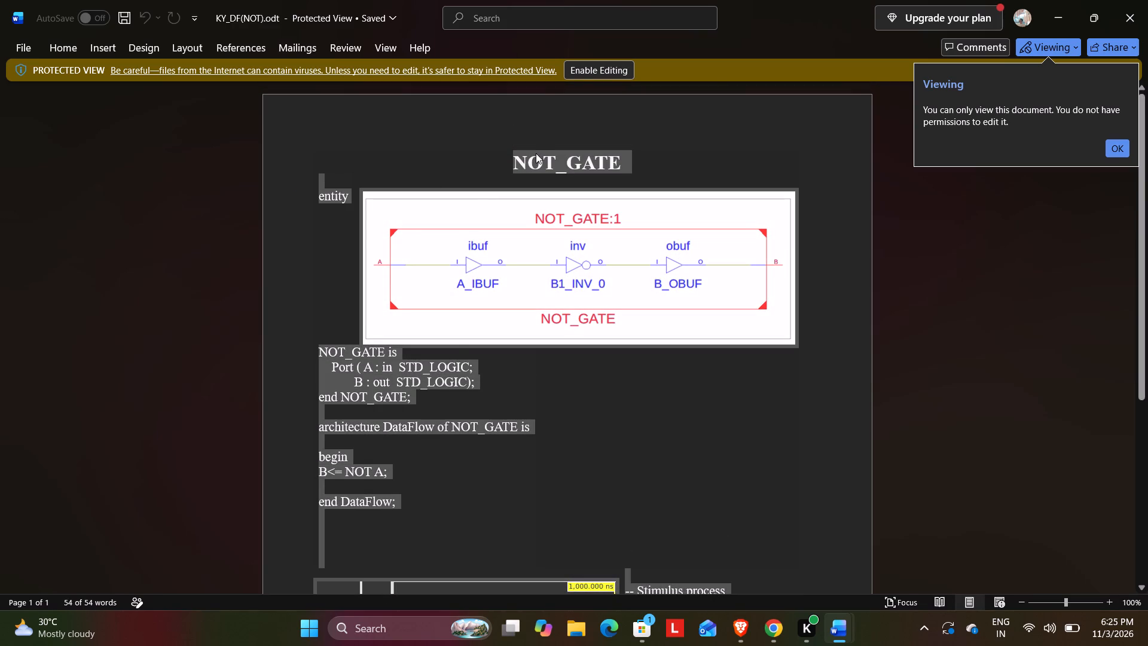
pyautogui.click(323, 160)
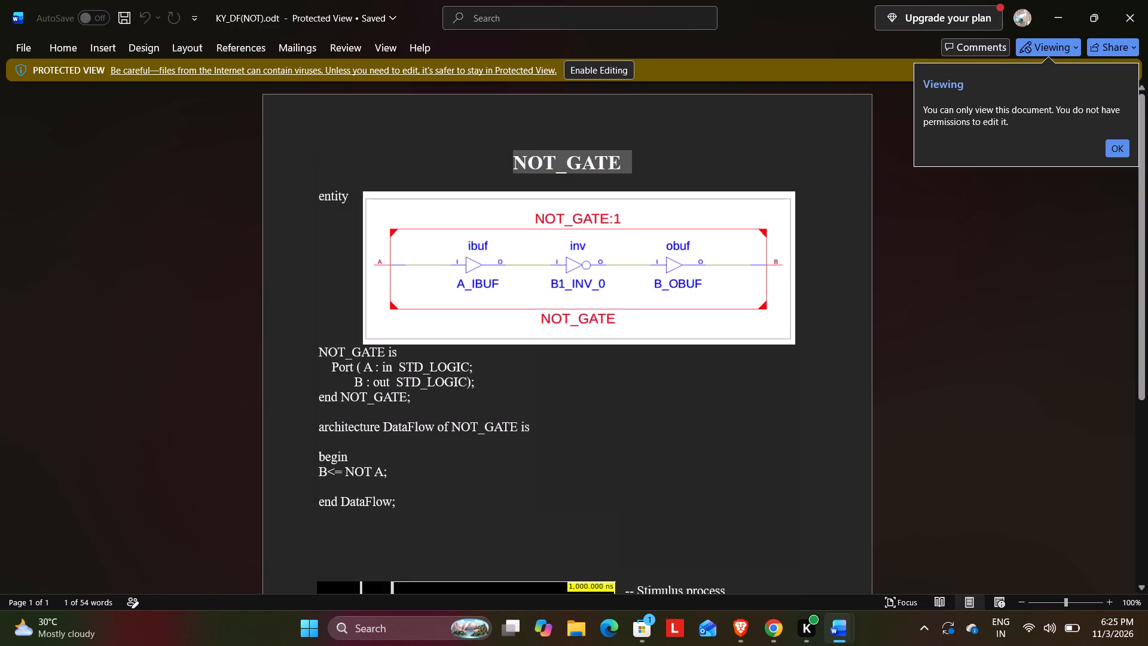
pyautogui.moveTo(323, 160); pyautogui.dragTo(787, 452)
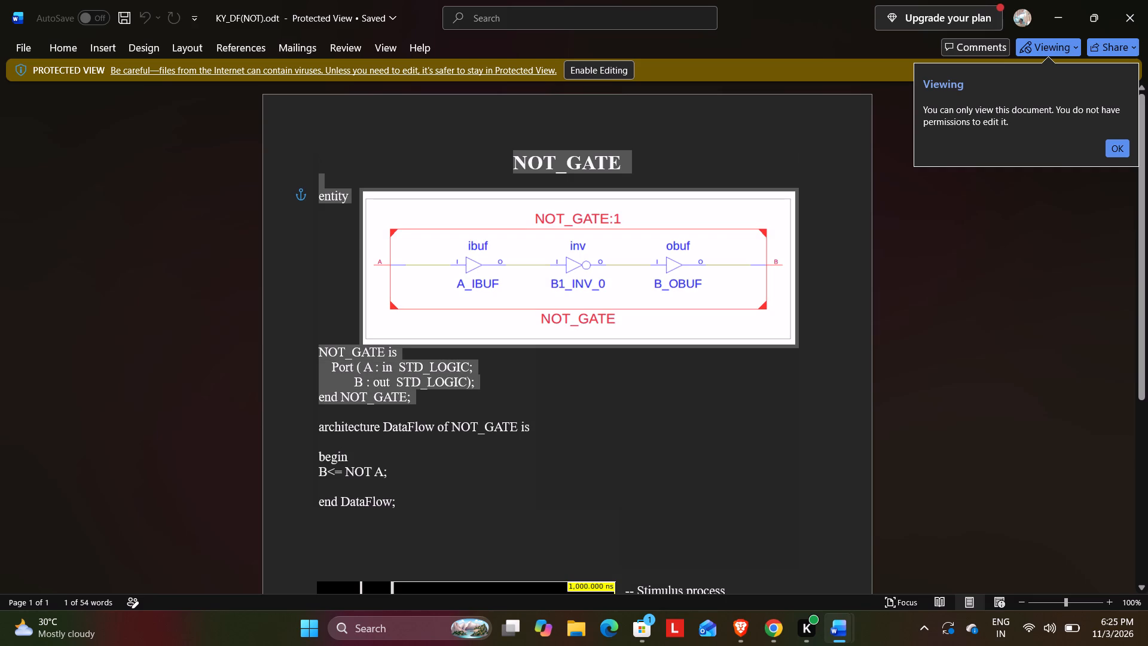
pyautogui.moveTo(787, 452); pyautogui.dragTo(921, 637)
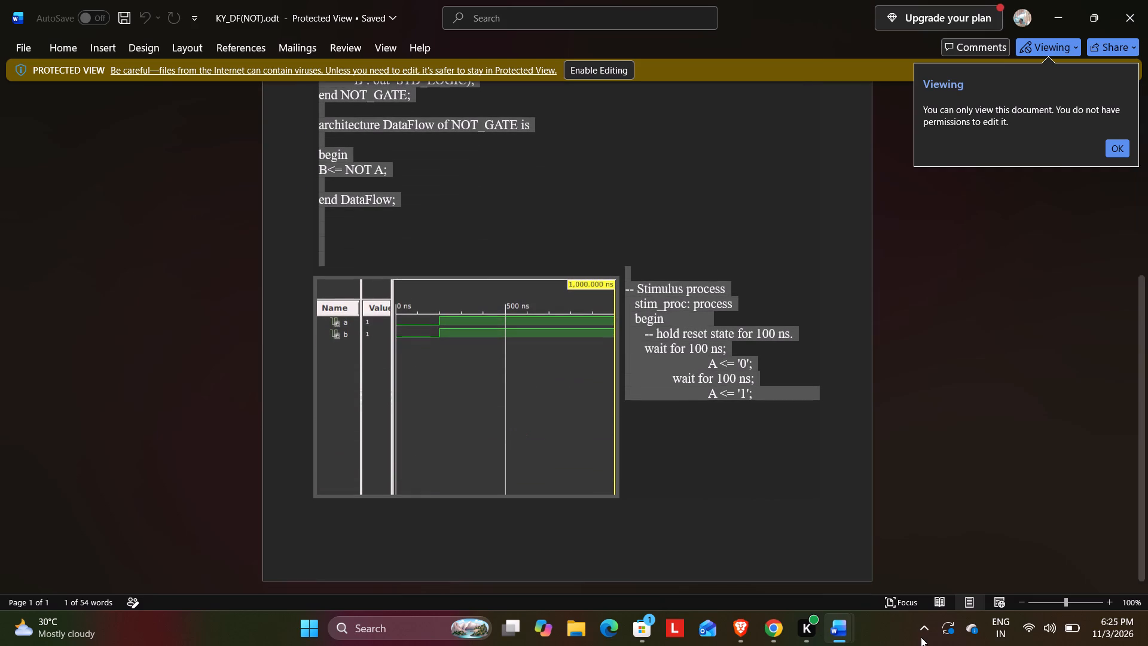
pyautogui.hotkey('ctrl', 'c')
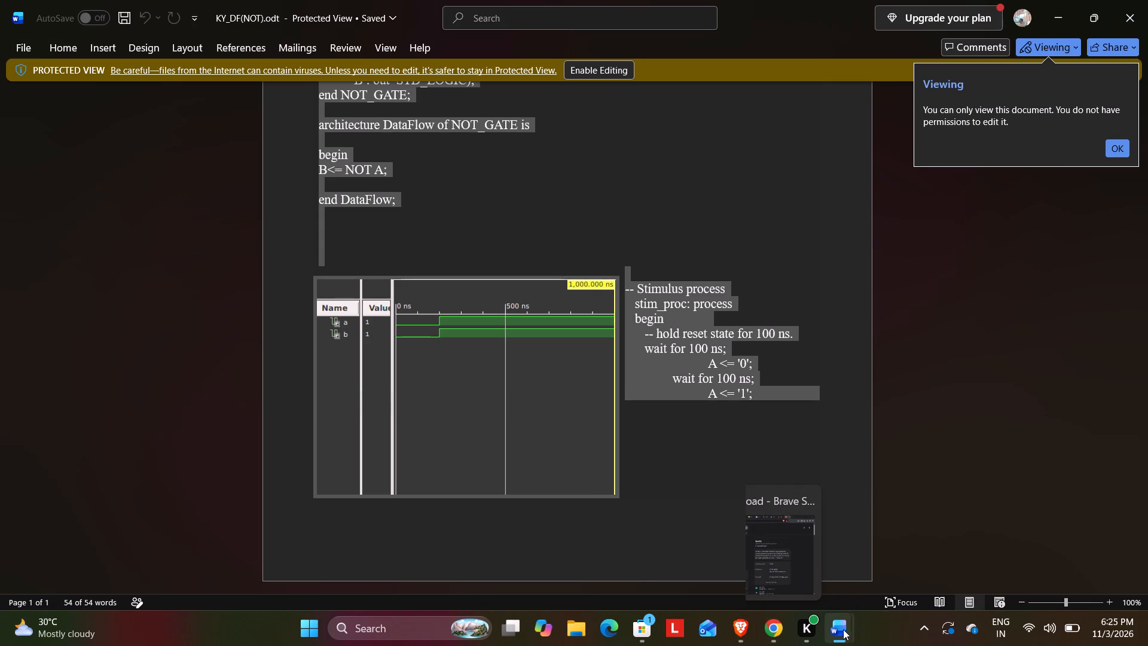
# Switch to Behavioral.odt and look through its AND_GATE, OR_GATE, Behavioral_AND and Behavioral_OR sections.
pyautogui.click(687, 564)
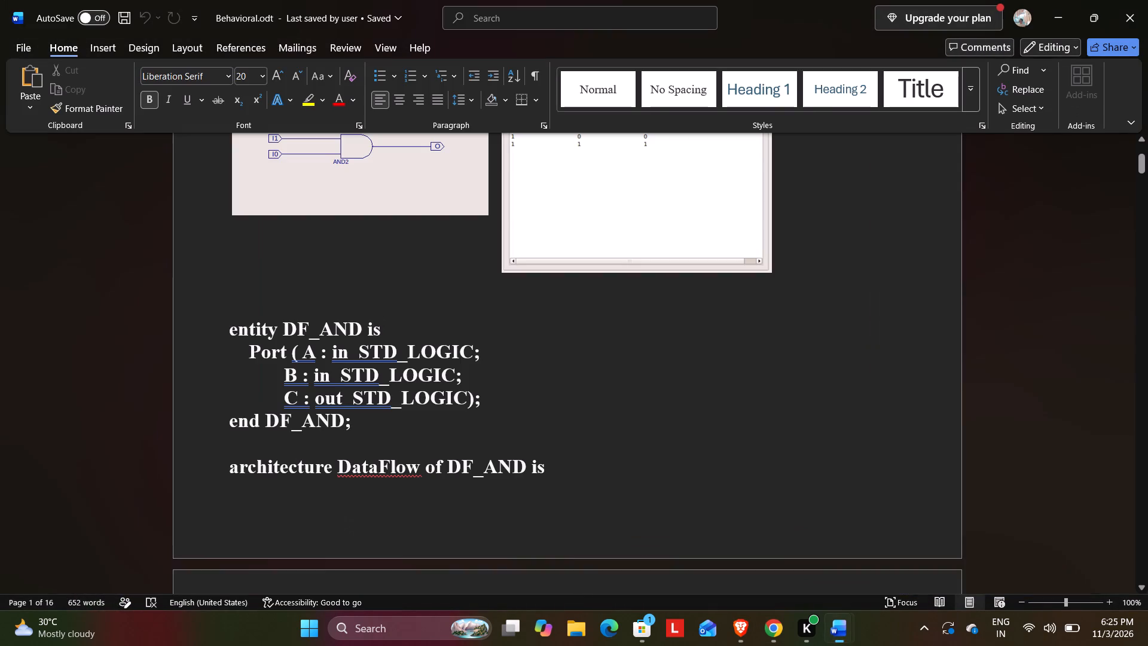
pyautogui.scroll(-2, 650, 489)
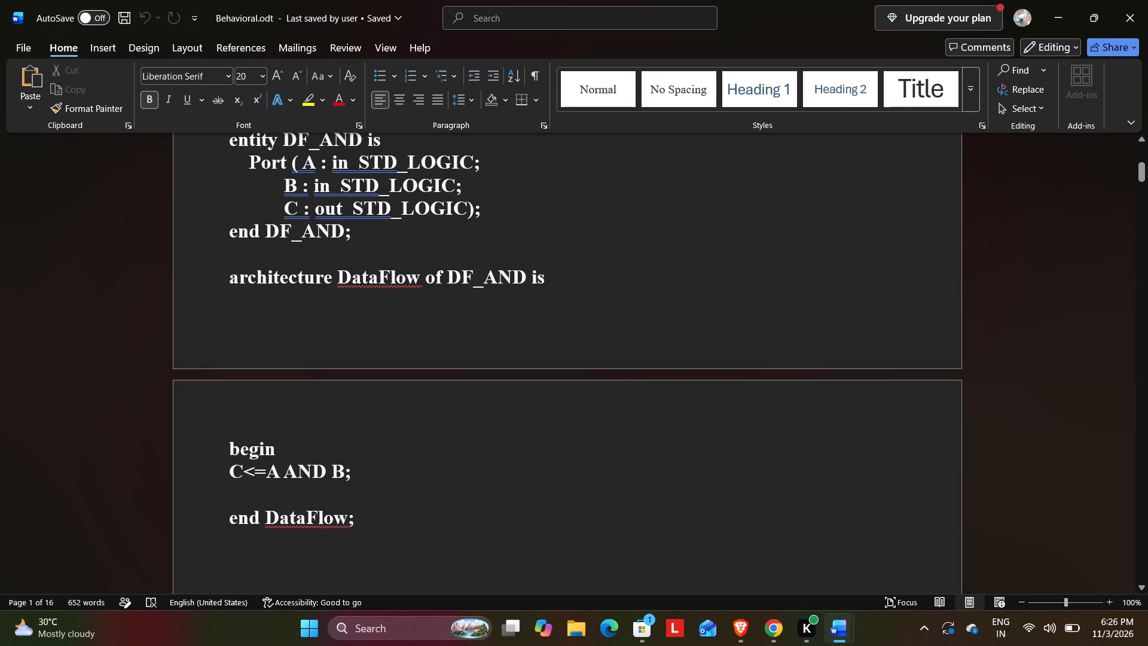
pyautogui.scroll(-8, 650, 489)
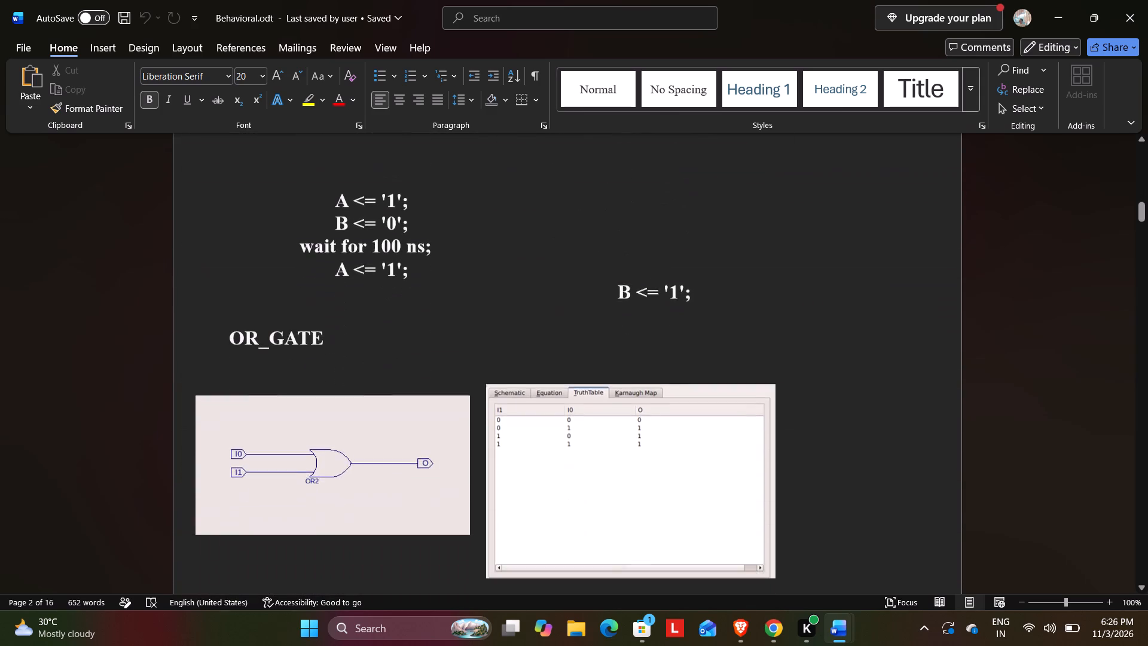
pyautogui.scroll(-2, 650, 489)
pyautogui.hscroll(1, 650, 489)
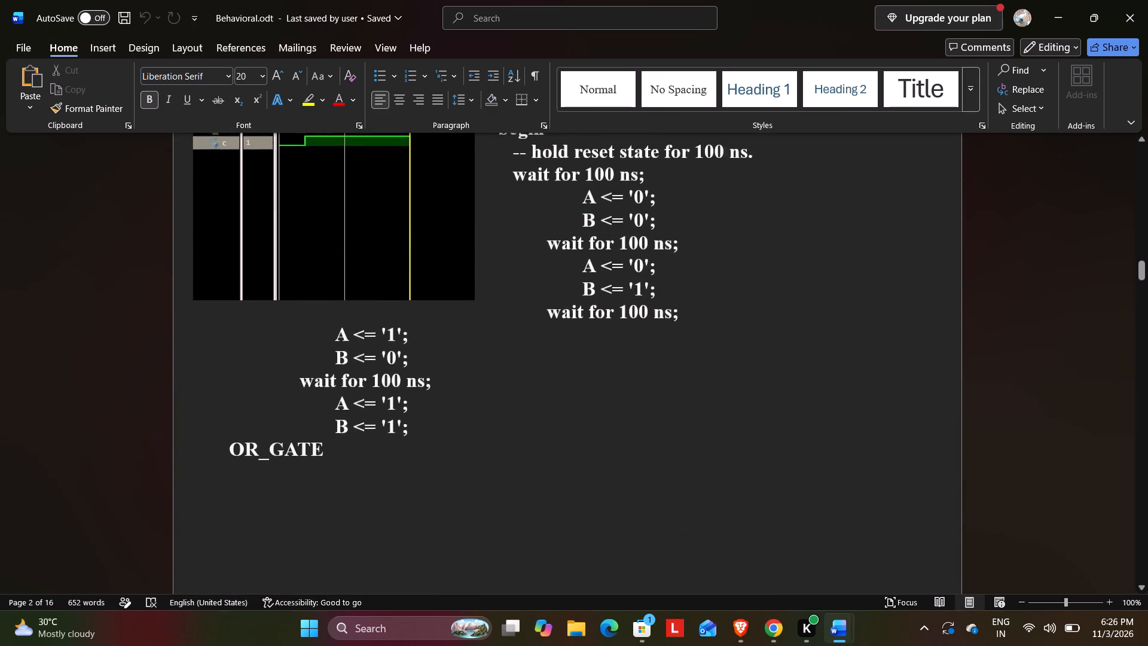
pyautogui.hscroll(1, 650, 489)
pyautogui.scroll(1, 650, 489)
pyautogui.hscroll(1, 650, 489)
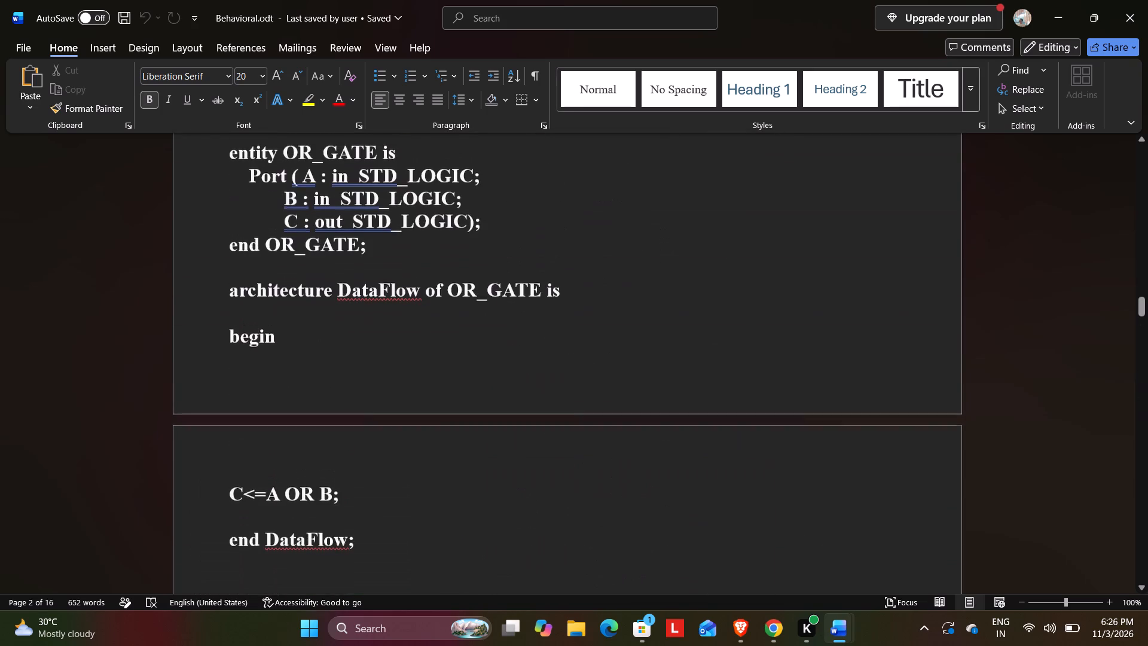
pyautogui.scroll(-8, 650, 489)
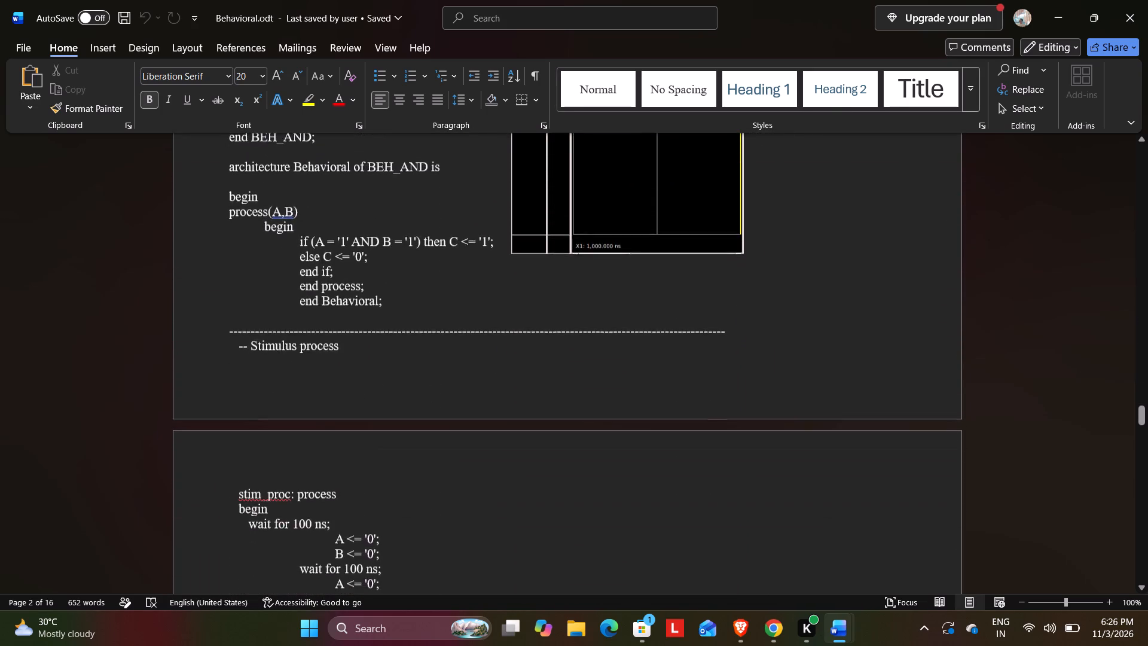
pyautogui.scroll(-4, 650, 489)
pyautogui.scroll(2, 650, 489)
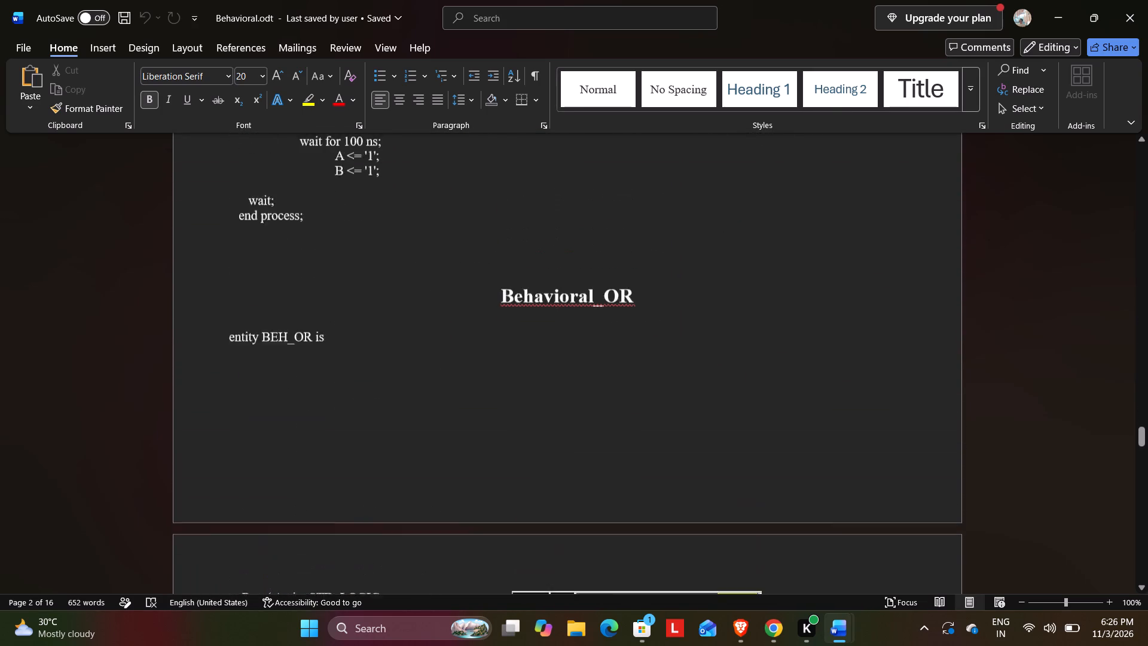
pyautogui.scroll(4, 650, 489)
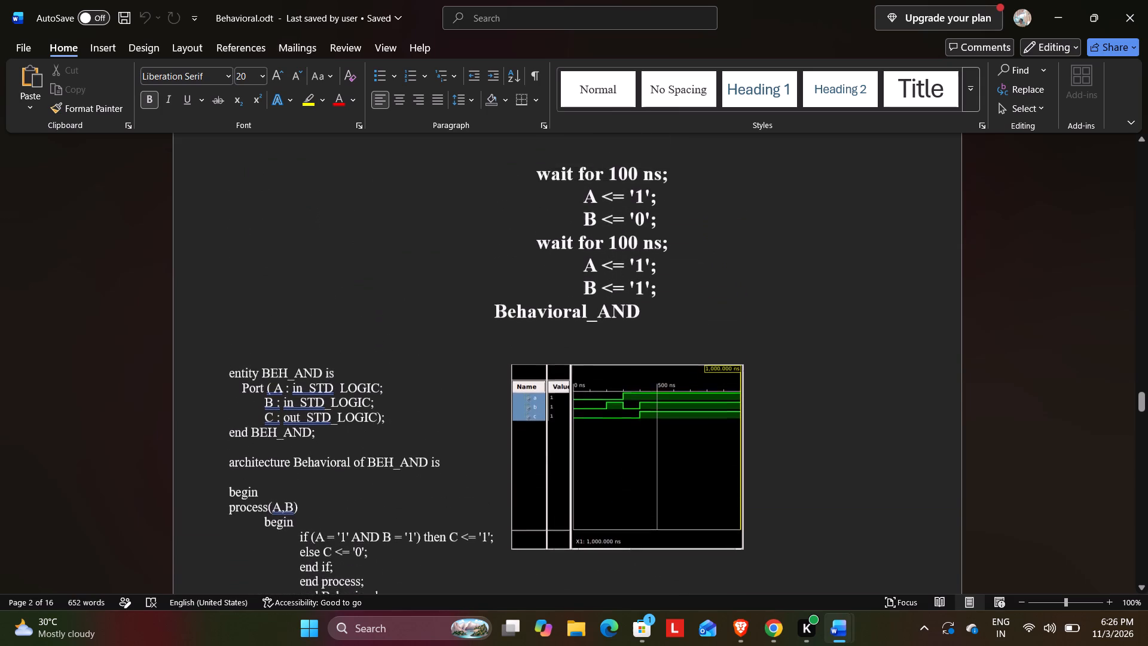
pyautogui.scroll(5, 650, 489)
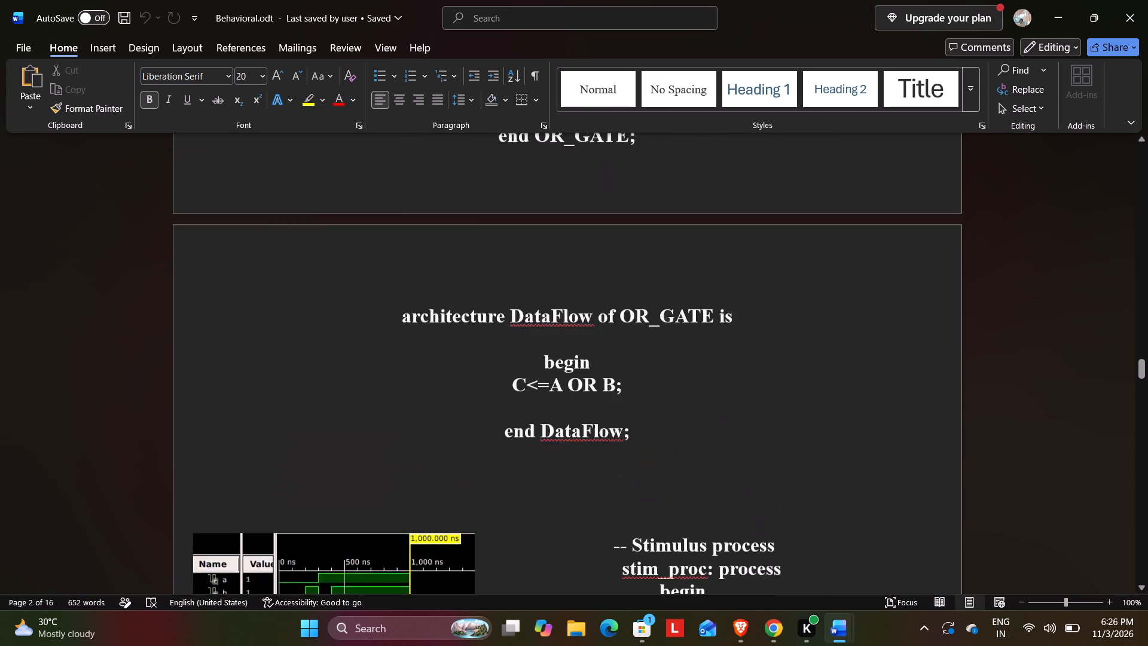
pyautogui.keyDown('ctrl'); pyautogui.scroll(-4, 650, 489); pyautogui.keyUp('ctrl')
pyautogui.scroll(2, 630, 315)
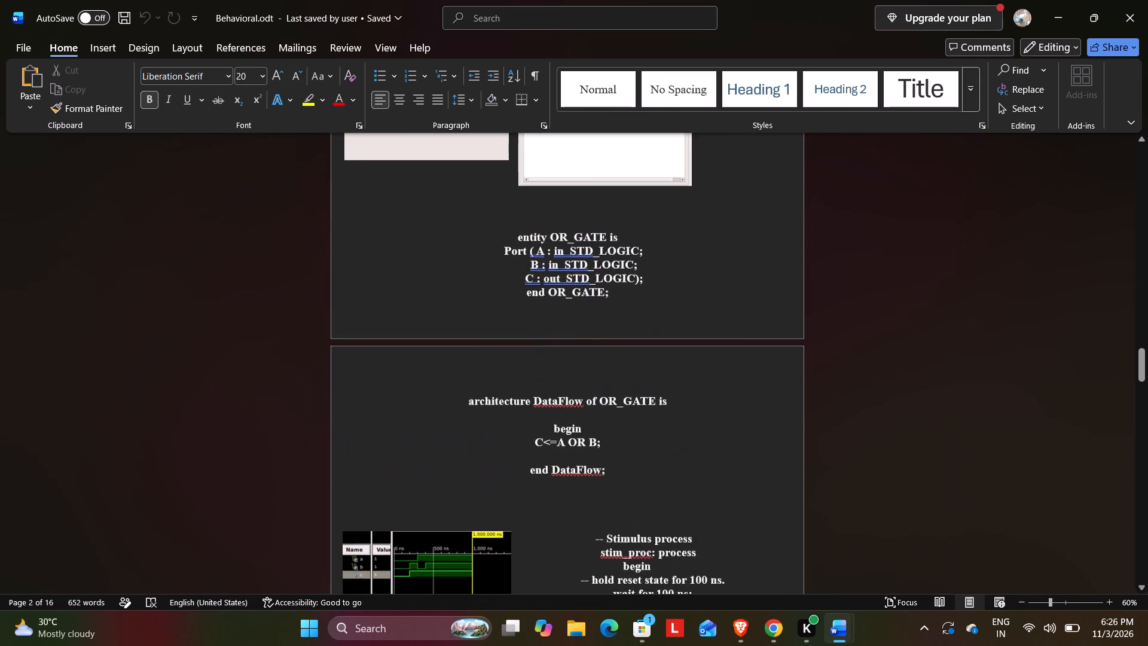
pyautogui.scroll(1, 630, 315)
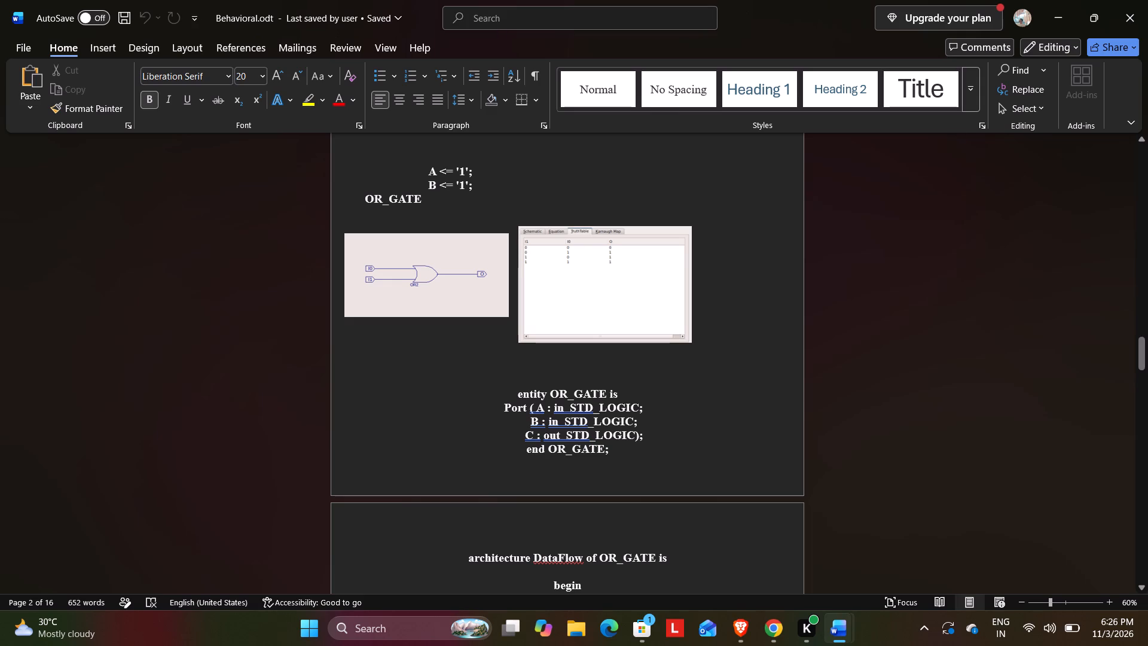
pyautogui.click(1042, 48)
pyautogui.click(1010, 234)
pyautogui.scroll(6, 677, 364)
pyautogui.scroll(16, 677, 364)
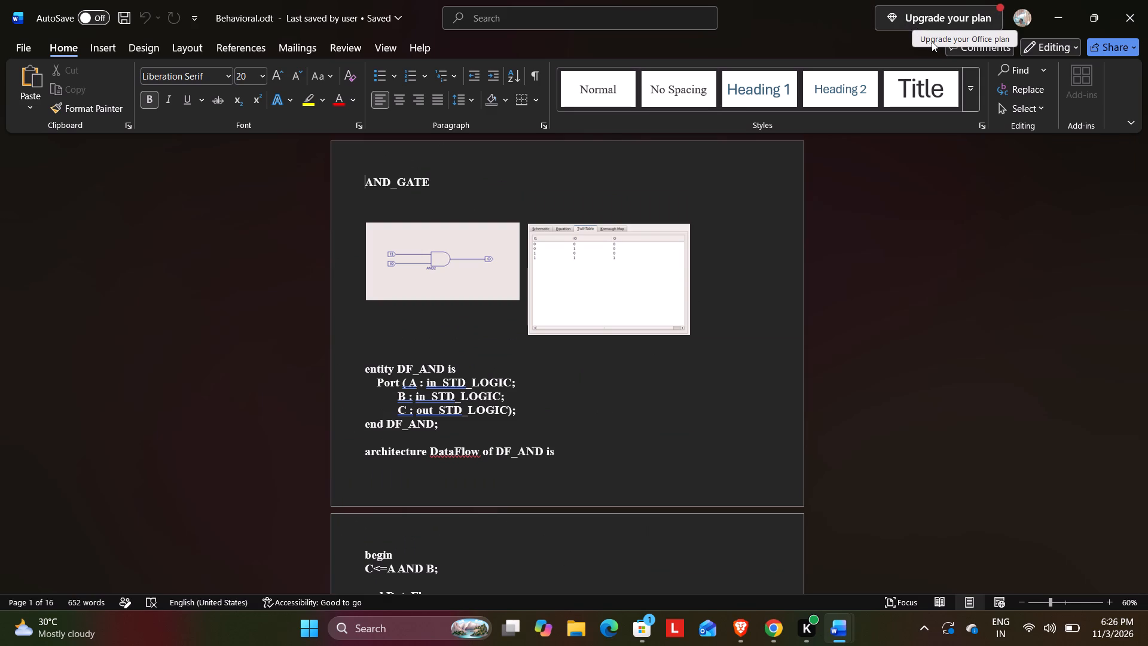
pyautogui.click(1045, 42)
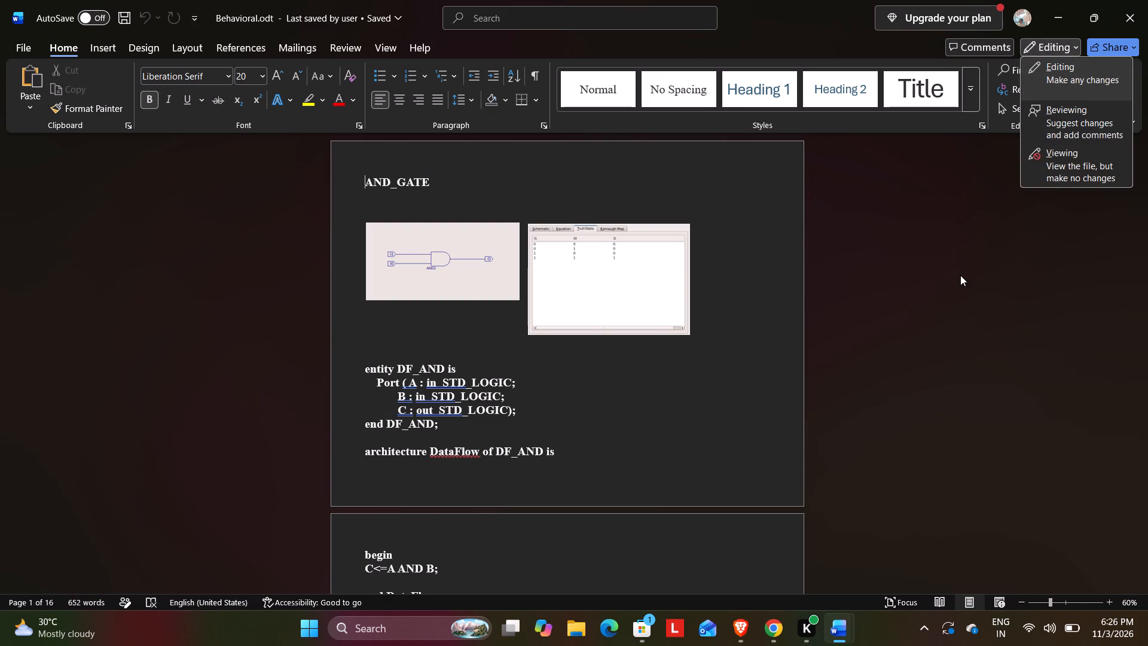
# Examine the AND_GATE section of Behavioral.odt up to the first OR_GATE heading, and return to the document's start.
pyautogui.click(960, 274)
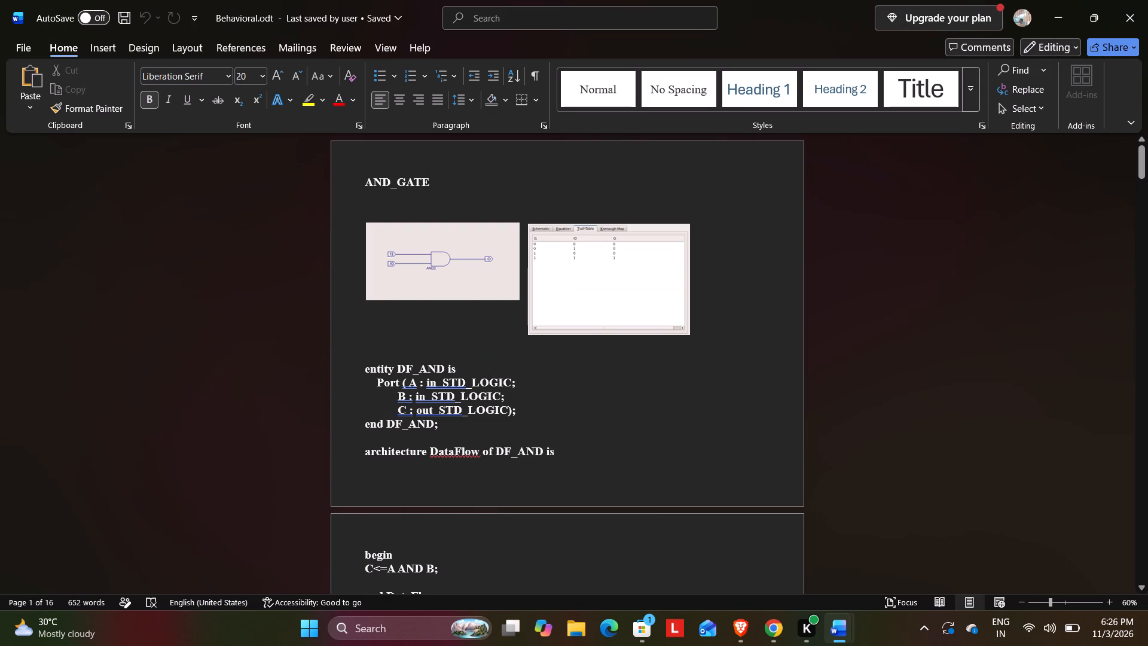
pyautogui.scroll(-3, 744, 327)
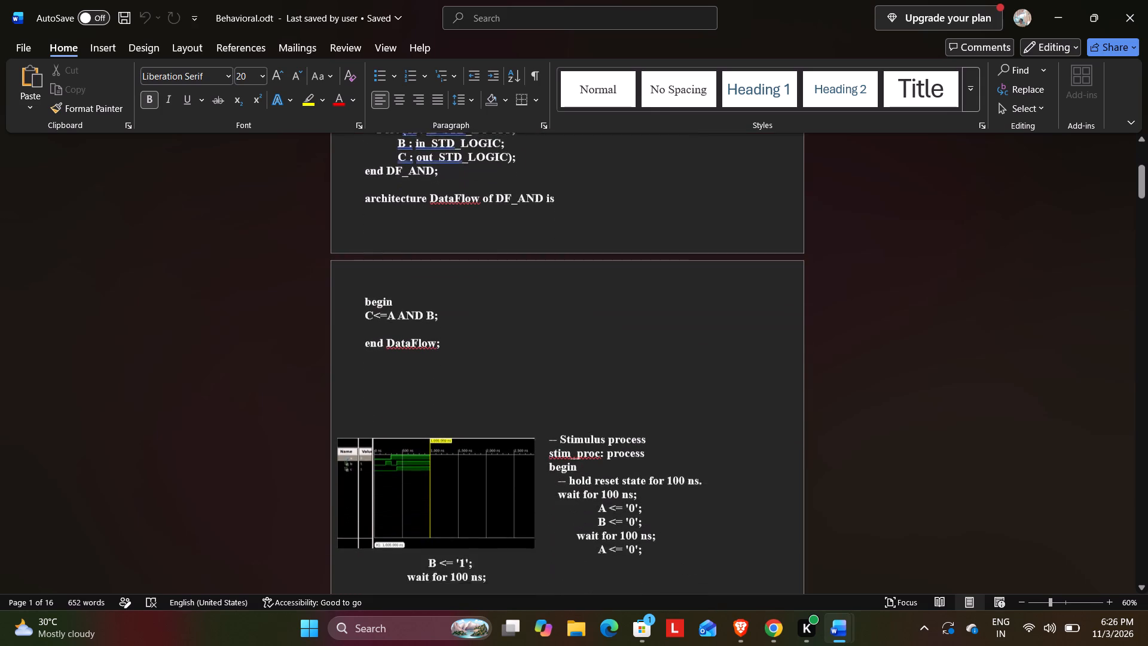
pyautogui.scroll(-4, 744, 327)
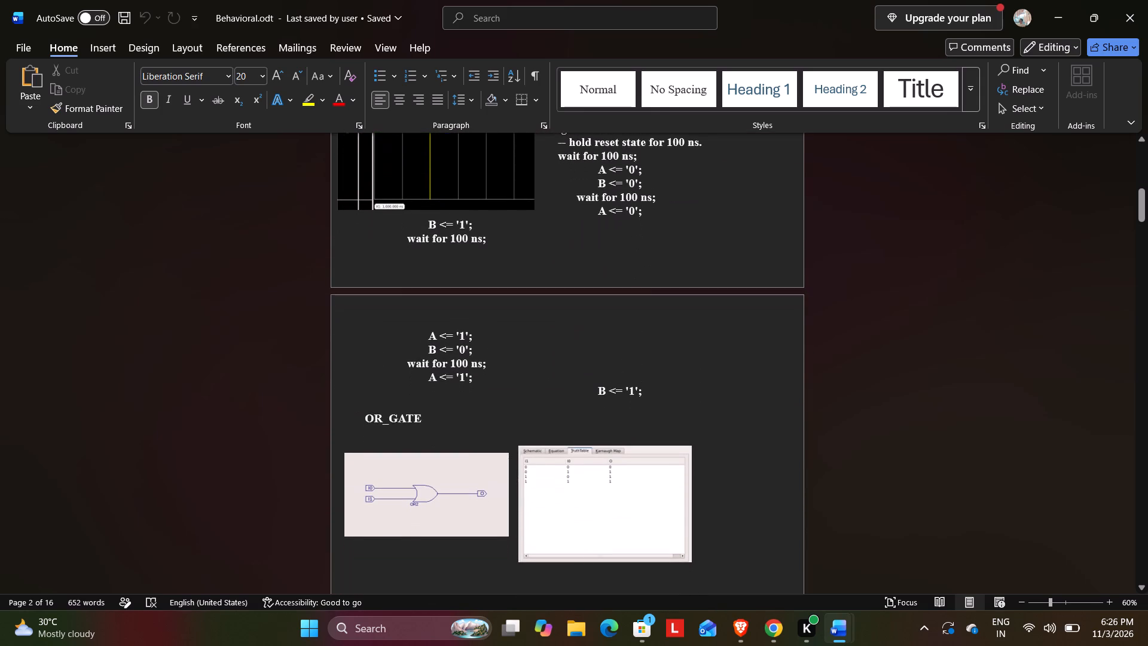
pyautogui.scroll(-1, 744, 327)
pyautogui.click(1071, 630)
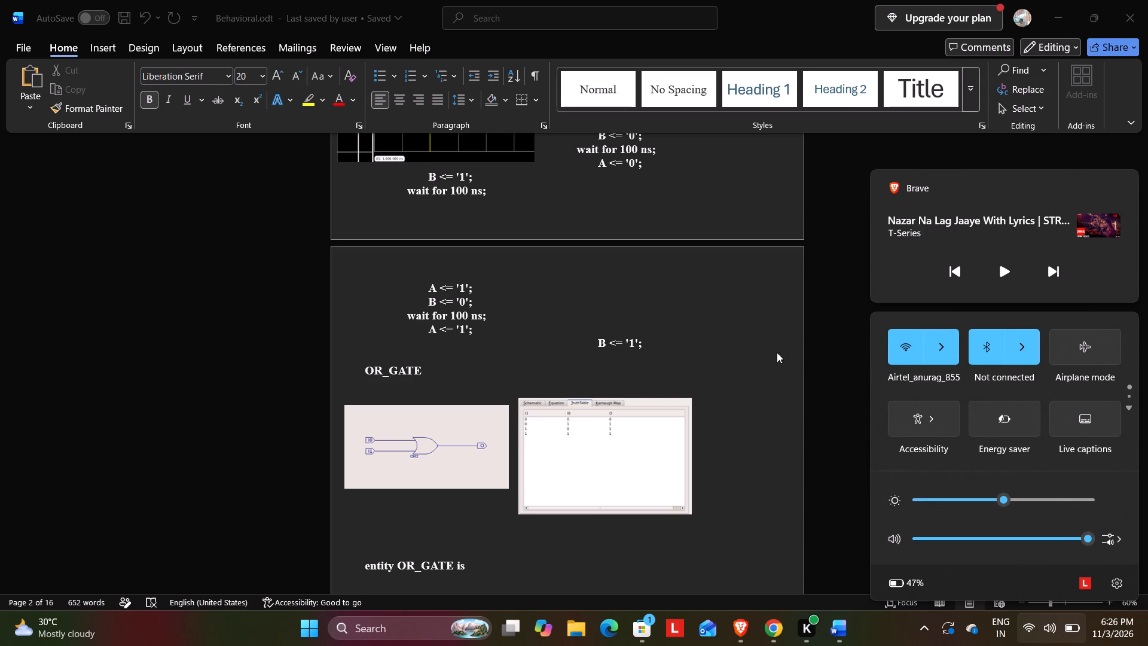
pyautogui.click(840, 382)
pyautogui.scroll(-2, 651, 382)
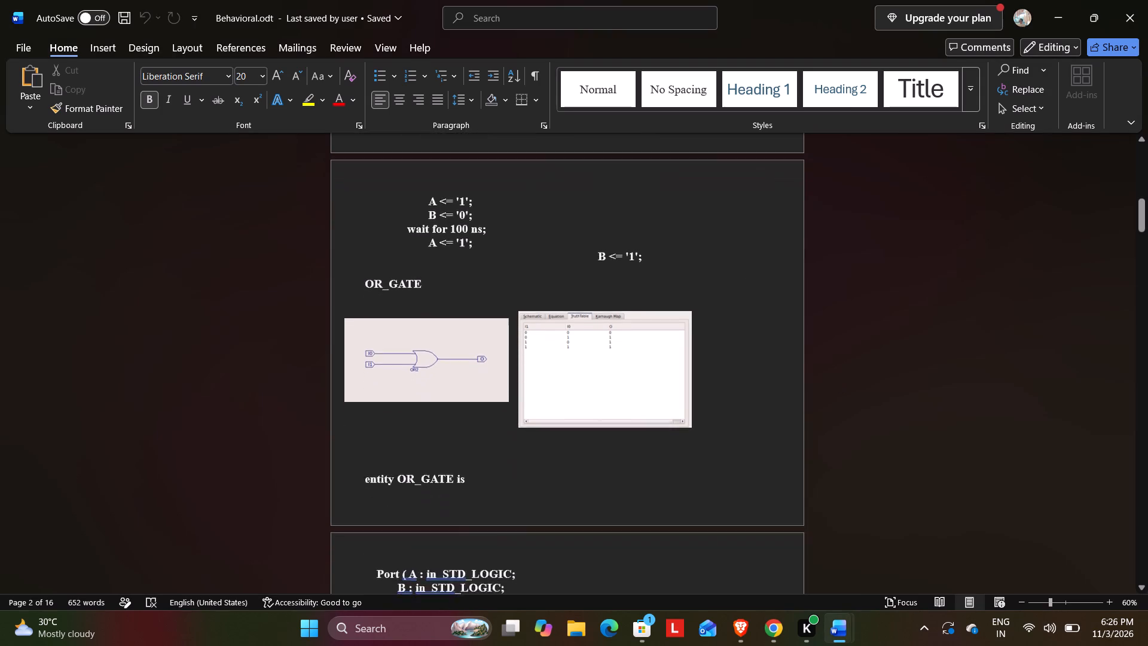
pyautogui.scroll(1, 651, 382)
pyautogui.scroll(-1, 651, 382)
pyautogui.scroll(18, 651, 382)
pyautogui.scroll(9, 651, 382)
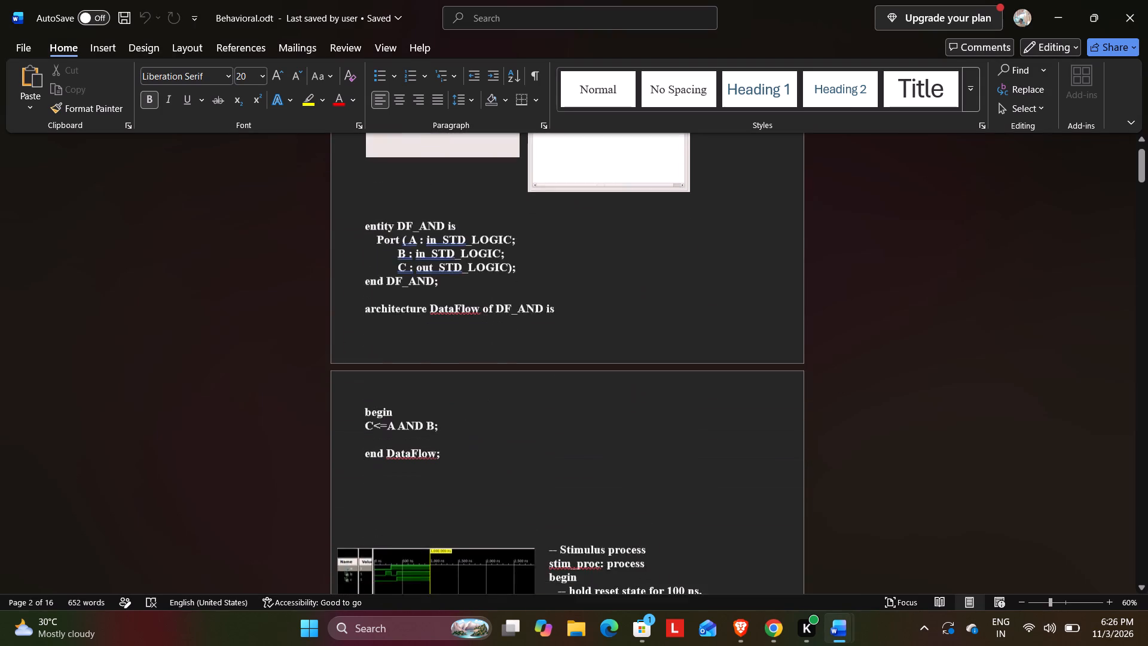
pyautogui.scroll(9, 651, 382)
# Read Behavioral.odt from the AND_GATE code through the OR_GATE dataflow code and stimulus process to the second OR_GATE heading.
pyautogui.scroll(-2, 651, 382)
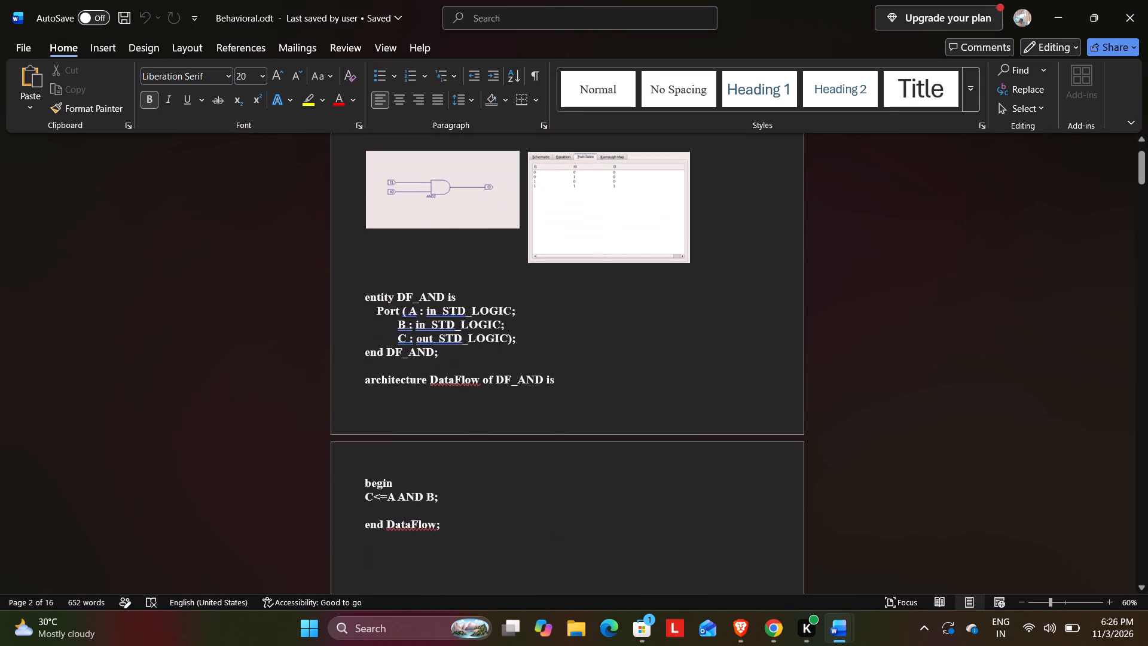
pyautogui.scroll(-5, 651, 382)
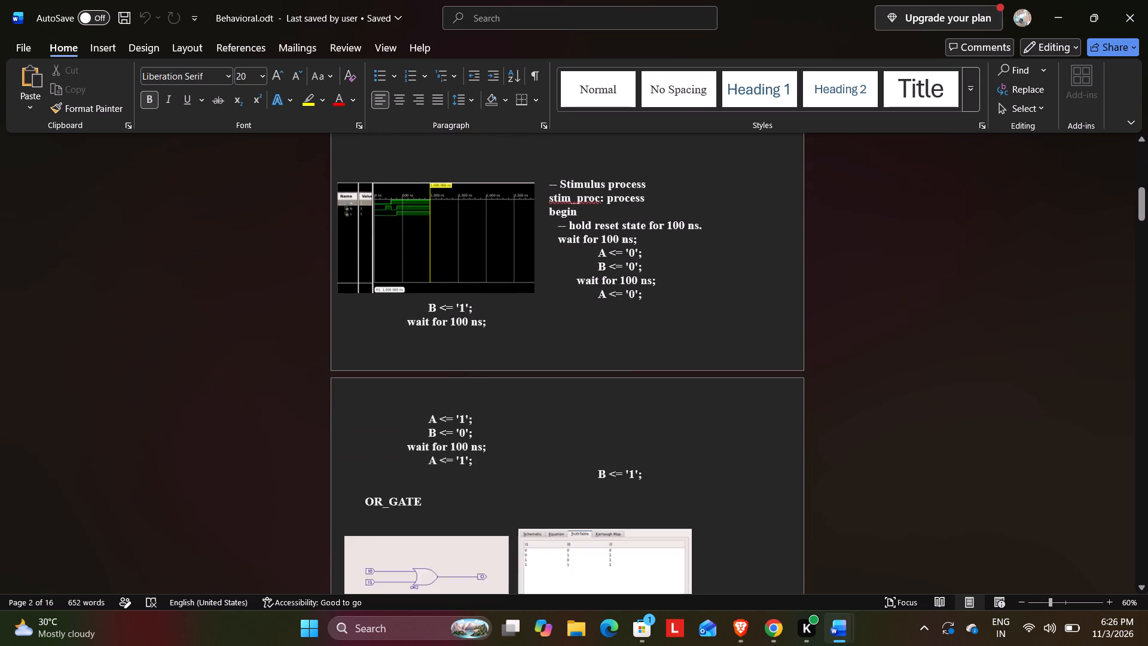
pyautogui.scroll(-7, 651, 382)
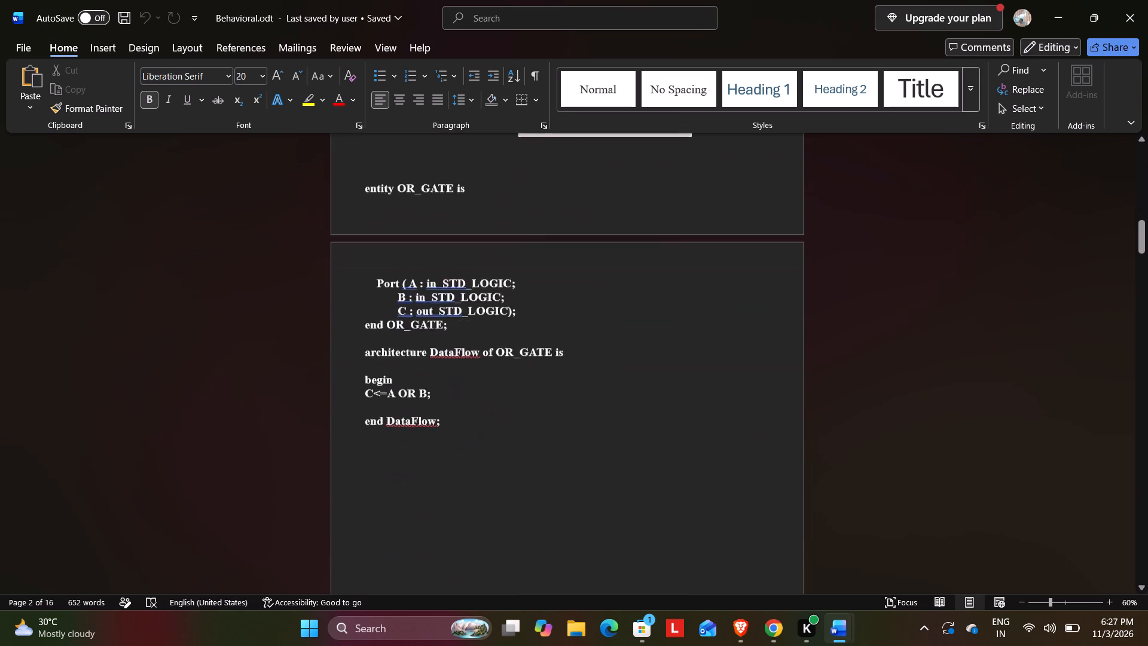
pyautogui.scroll(-5, 651, 382)
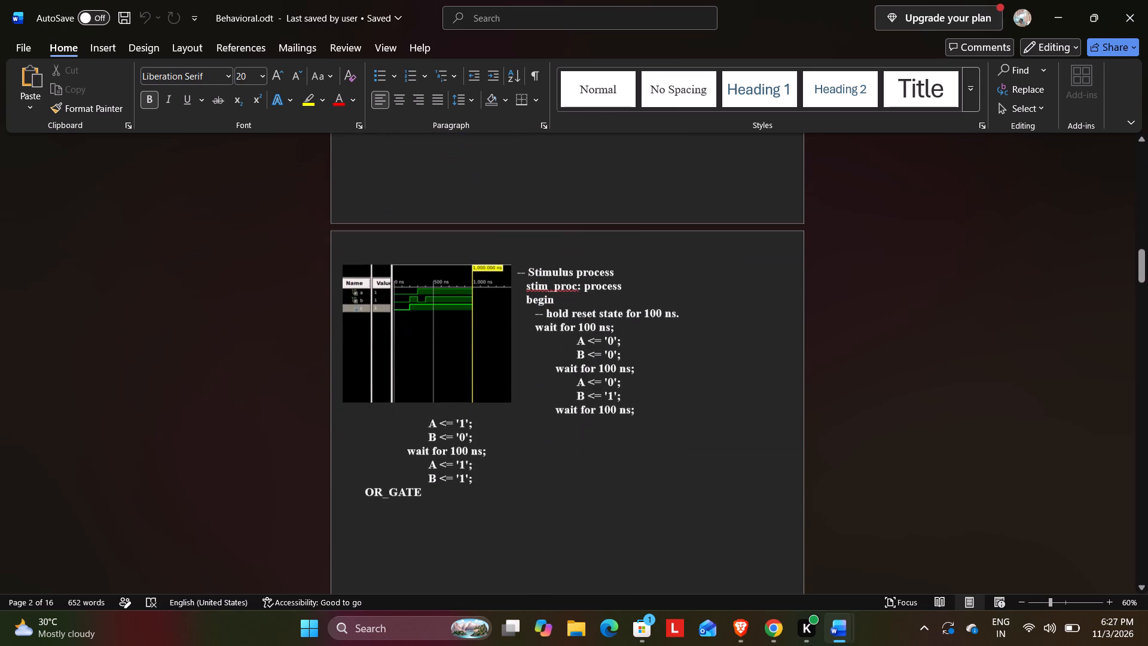
pyautogui.scroll(-3, 651, 382)
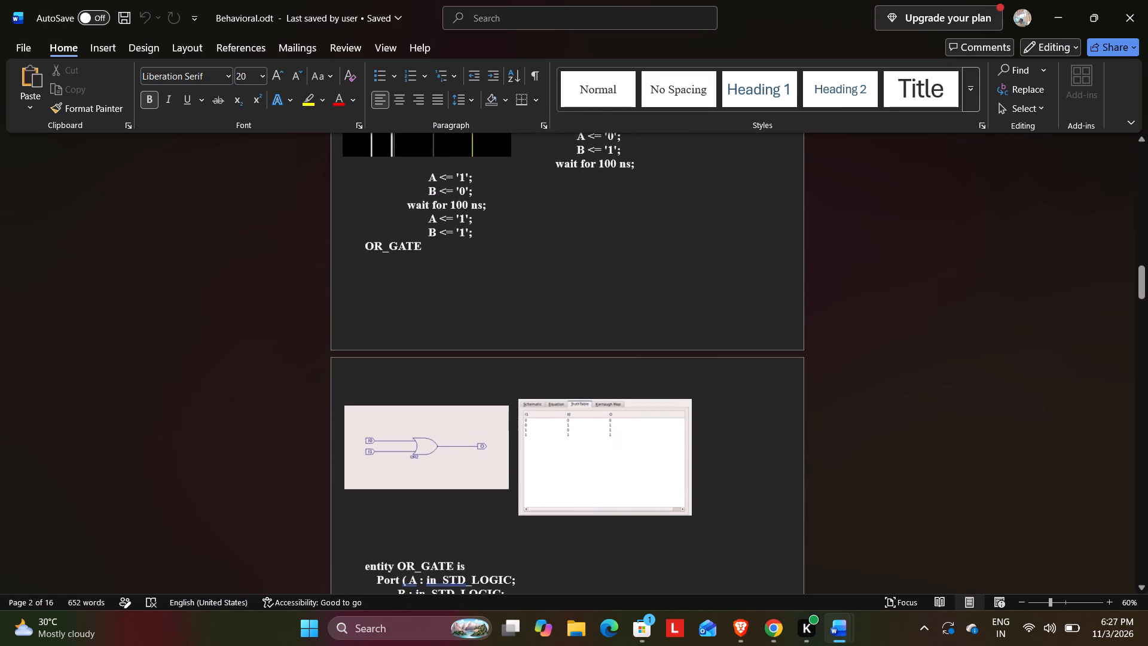
pyautogui.scroll(-1, 651, 382)
# Return to the start of Behavioral.odt and recheck the AND_GATE and first OR_GATE sections through the OR_GATE stimulus process.
pyautogui.scroll(20, 651, 382)
pyautogui.scroll(11, 651, 382)
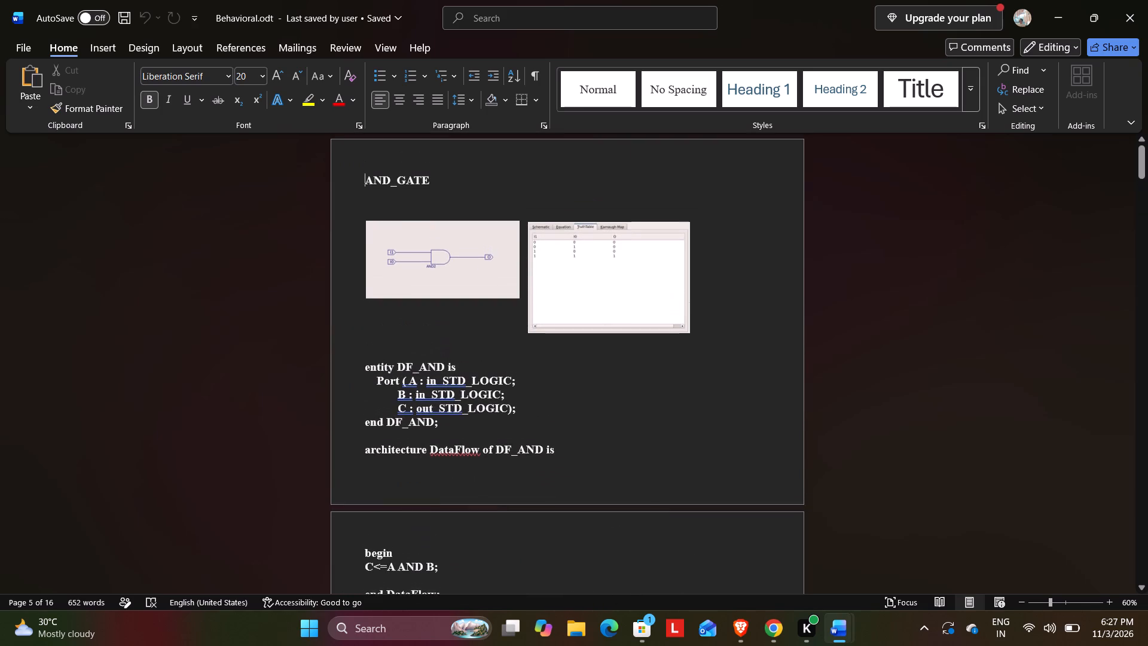
pyautogui.scroll(1, 651, 382)
pyautogui.scroll(-7, 651, 382)
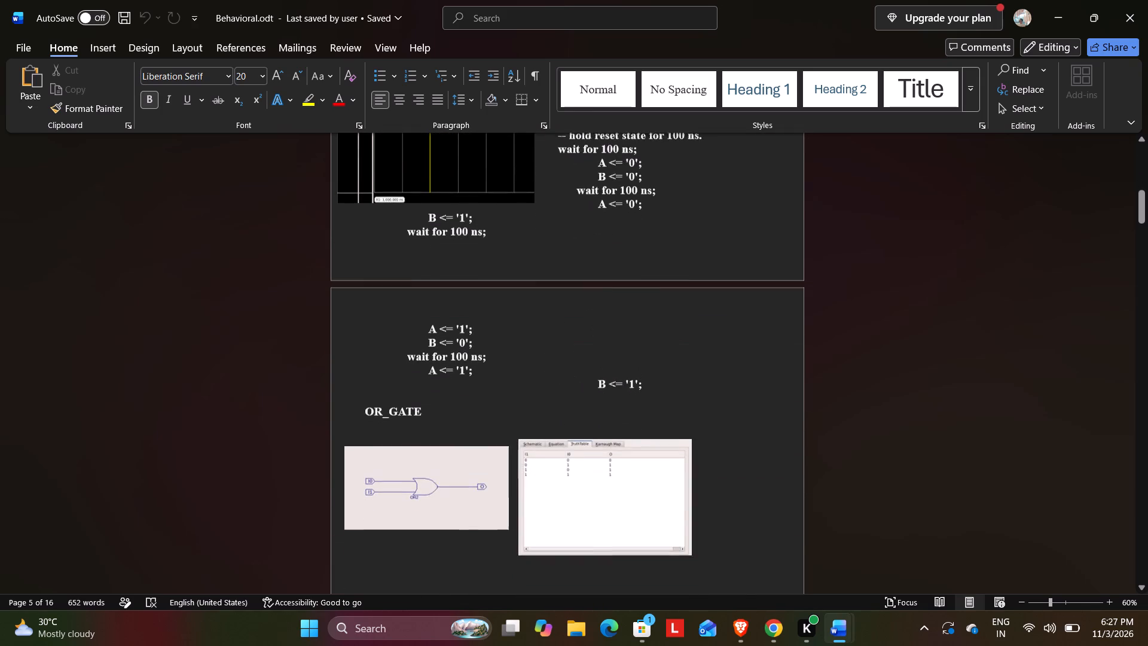
pyautogui.scroll(-4, 651, 382)
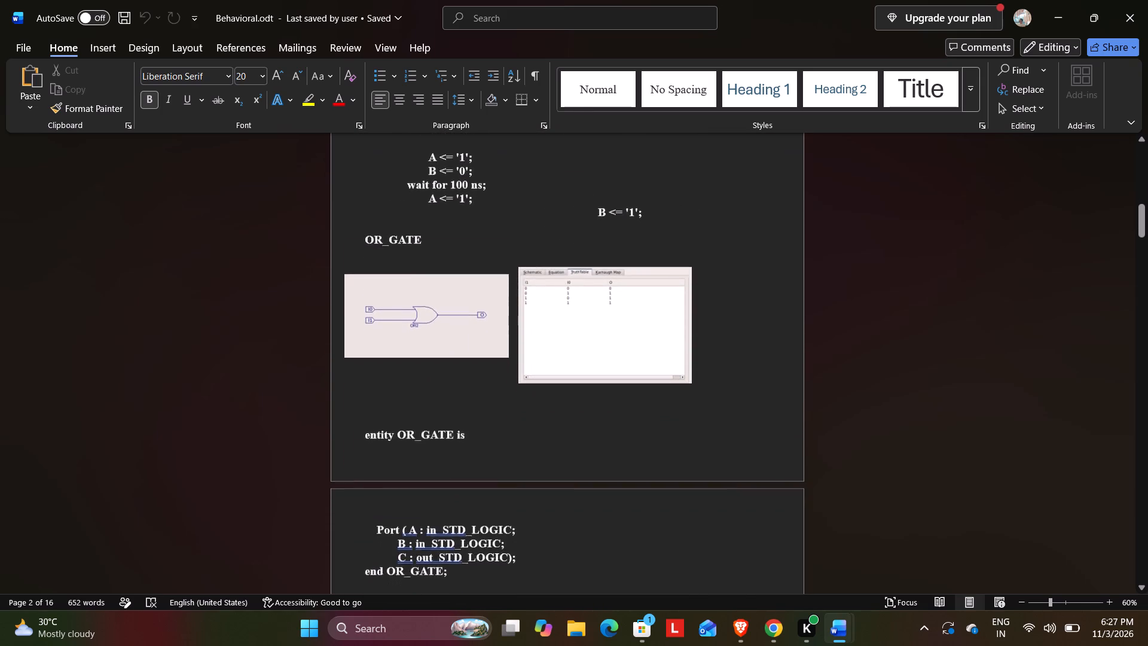
pyautogui.scroll(-6, 651, 382)
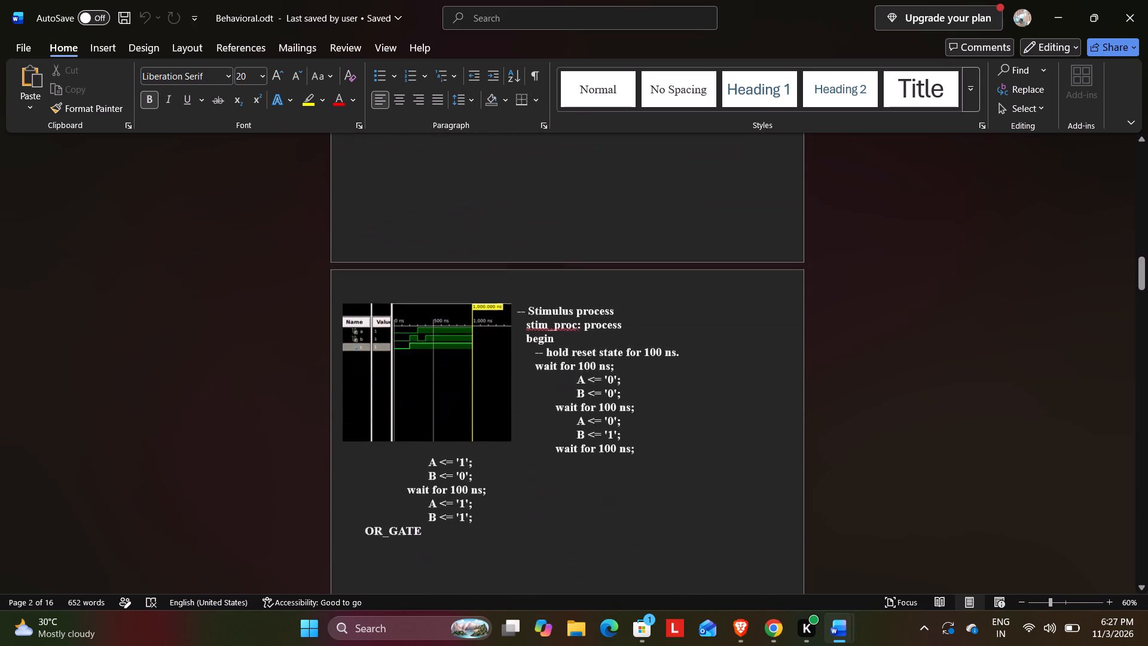
# Examine the order and layout of the OR_GATE sections and the Behavioral_AND and Behavioral_OR content in Behavioral.odt.
pyautogui.scroll(-2, 651, 382)
pyautogui.scroll(2, 651, 382)
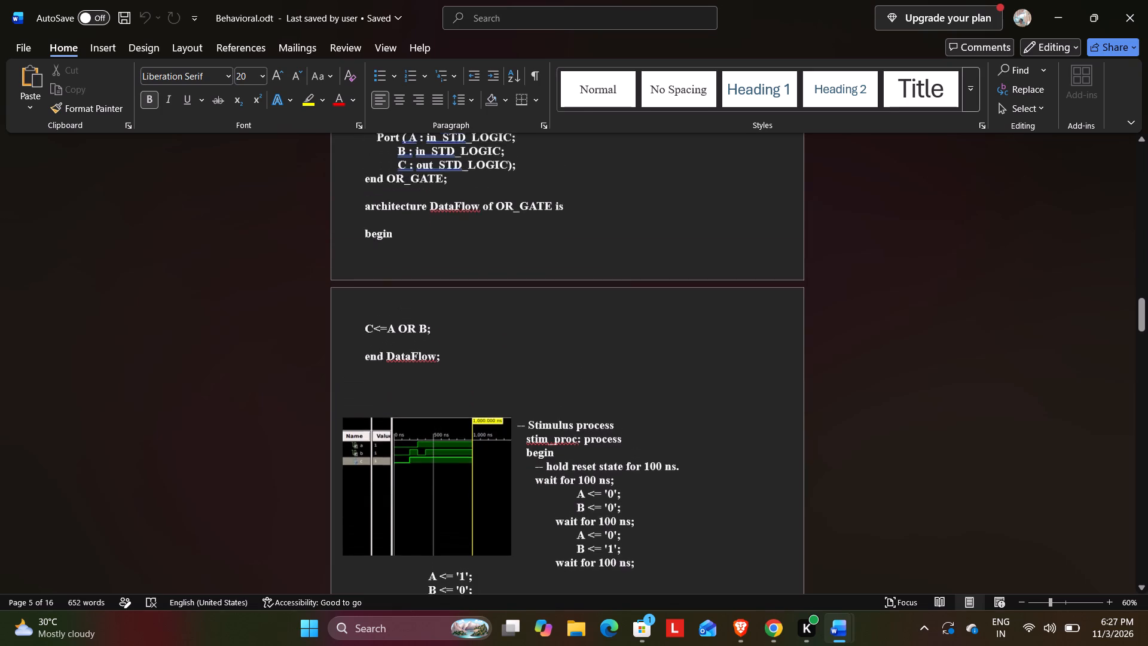
pyautogui.scroll(4, 651, 382)
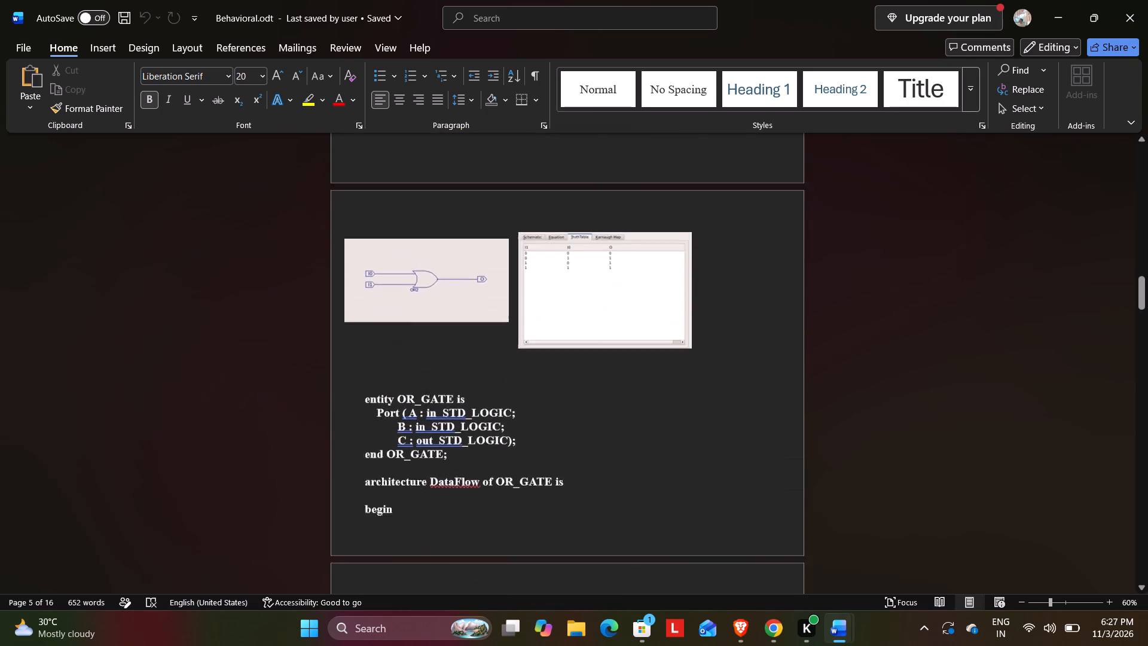
pyautogui.scroll(3, 651, 382)
pyautogui.scroll(-2, 651, 382)
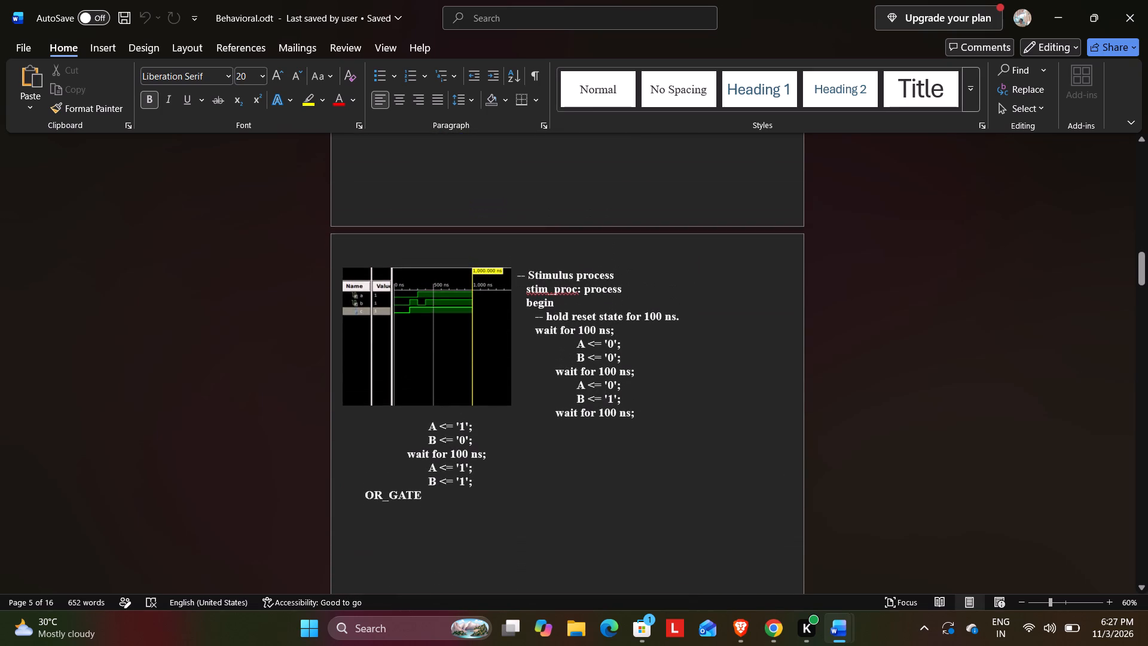
pyautogui.scroll(-4, 651, 382)
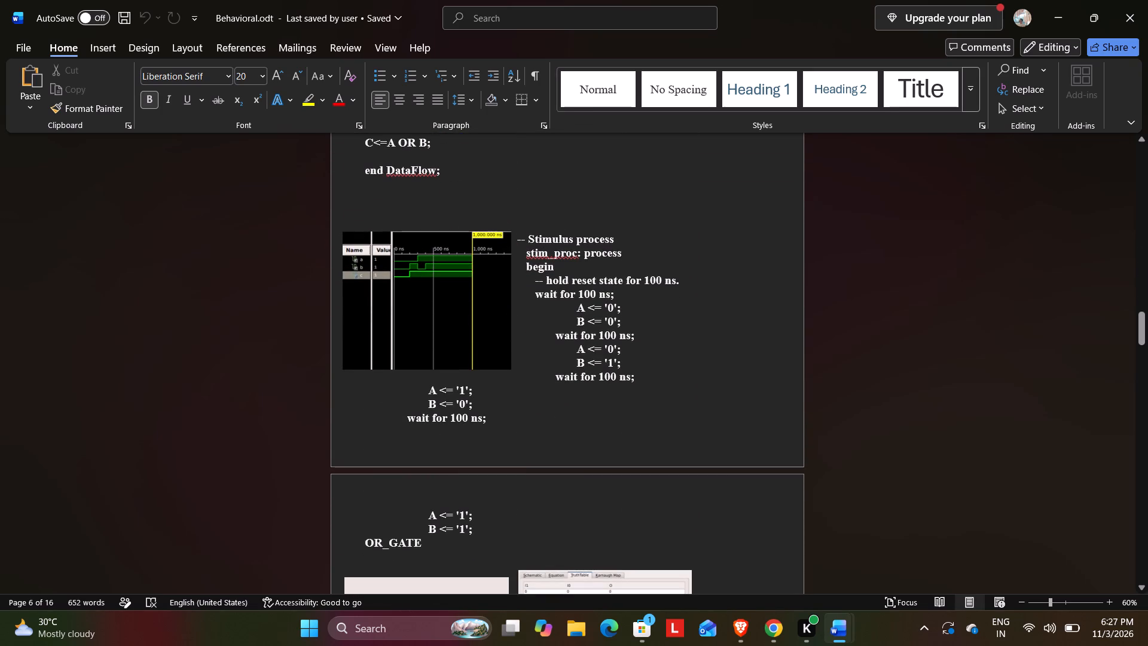
pyautogui.scroll(-7, 651, 382)
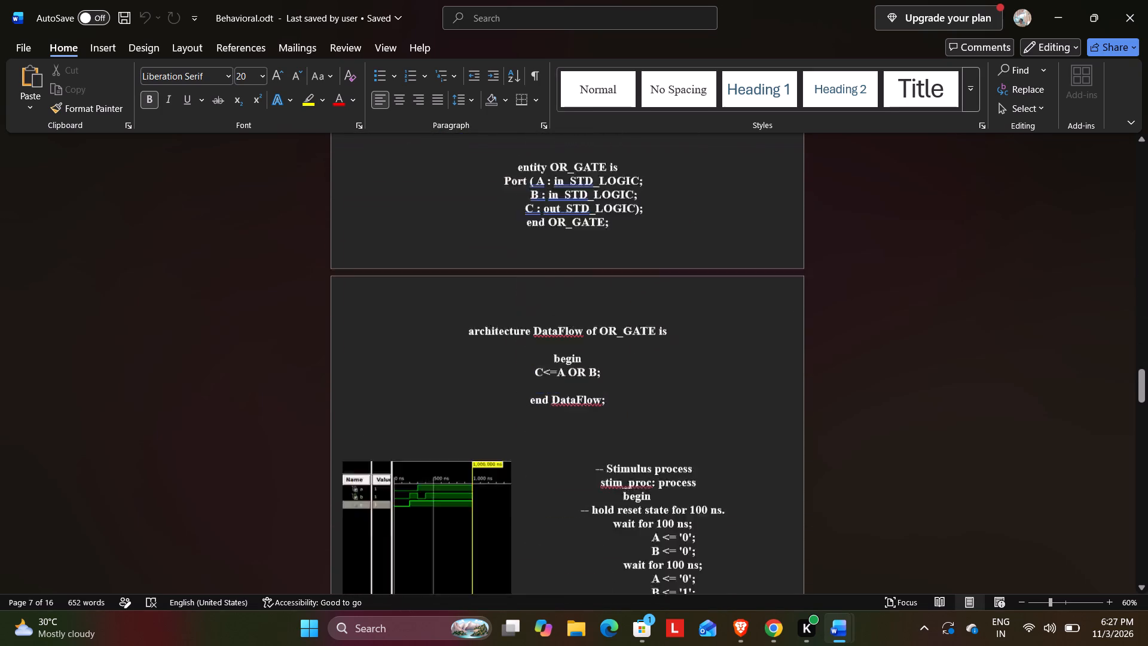
pyautogui.scroll(-4, 651, 382)
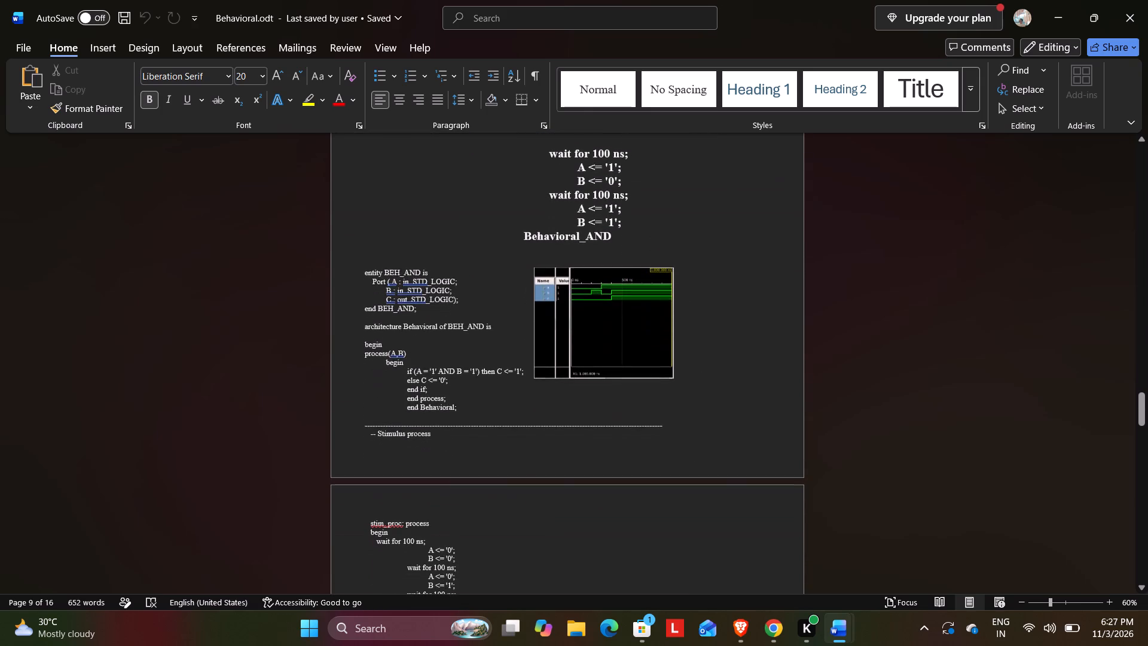
pyautogui.scroll(5, 651, 382)
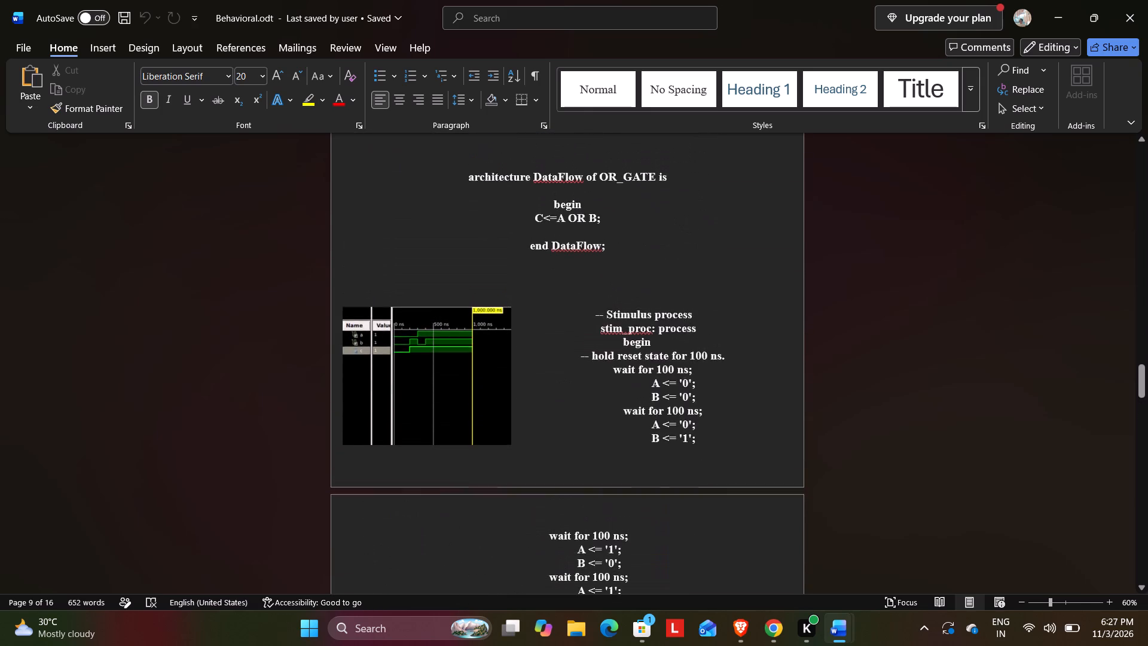
pyautogui.scroll(-1, 651, 382)
pyautogui.scroll(1, 651, 382)
pyautogui.scroll(-2, 651, 382)
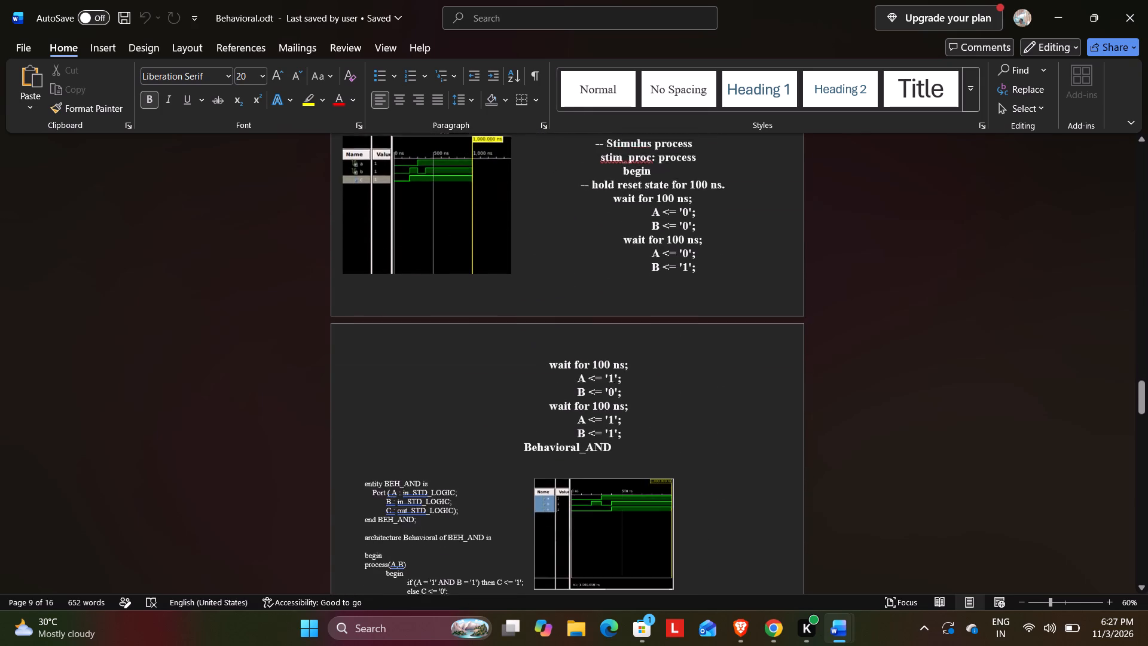
pyautogui.scroll(-4, 651, 382)
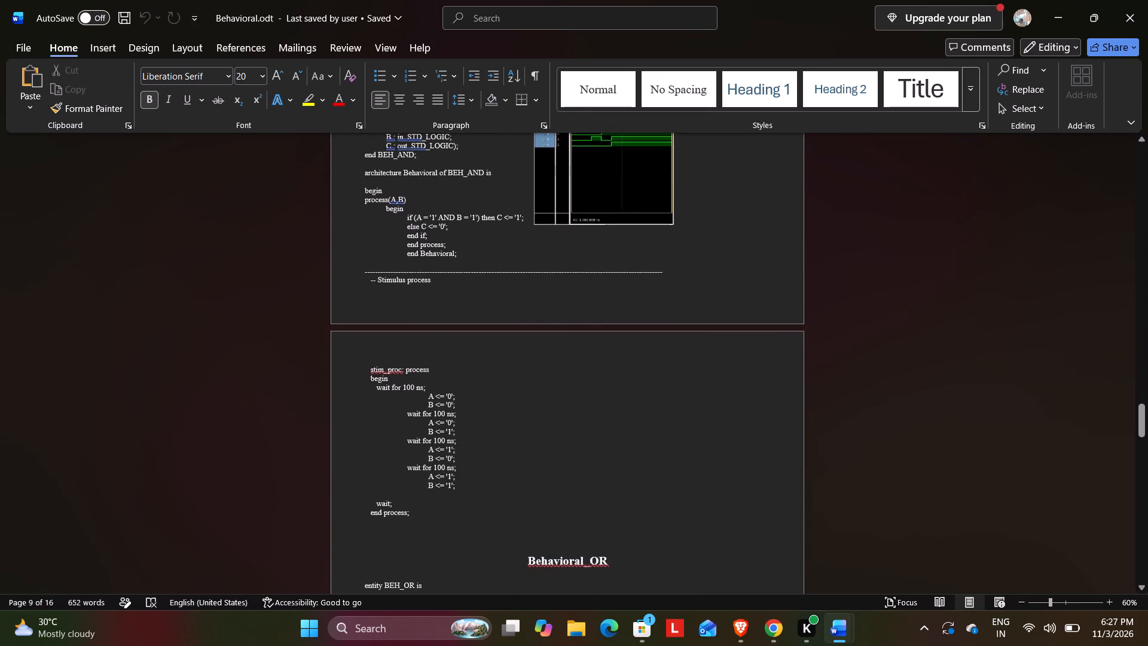
pyautogui.scroll(-2, 651, 382)
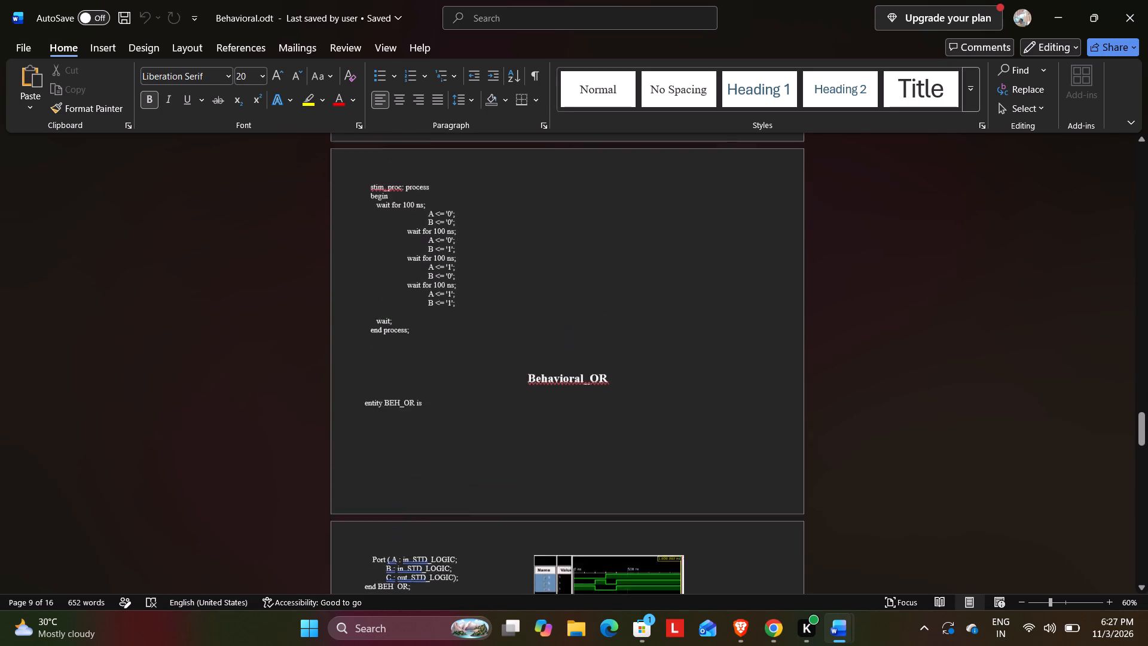
# Cut the third OR_GATE section together with Behavioral_AND and its stimulus code, down to just before "end process;" above Behavioral_OR.
pyautogui.moveTo(434, 416); pyautogui.dragTo(345, 386)
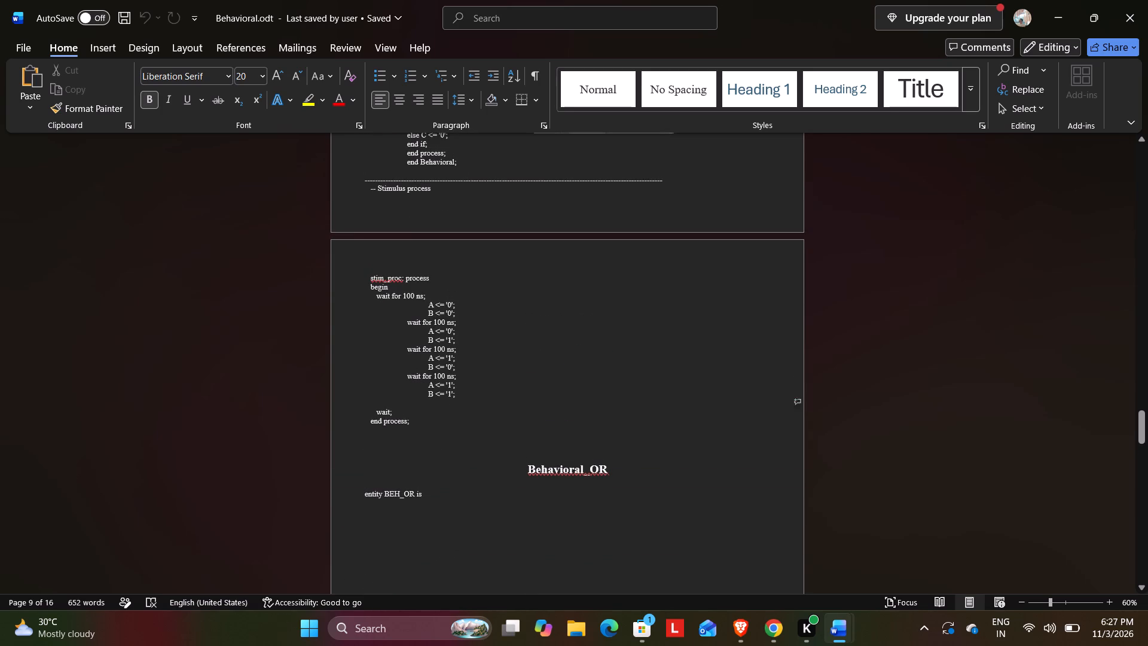
pyautogui.moveTo(345, 386); pyautogui.dragTo(315, 224)
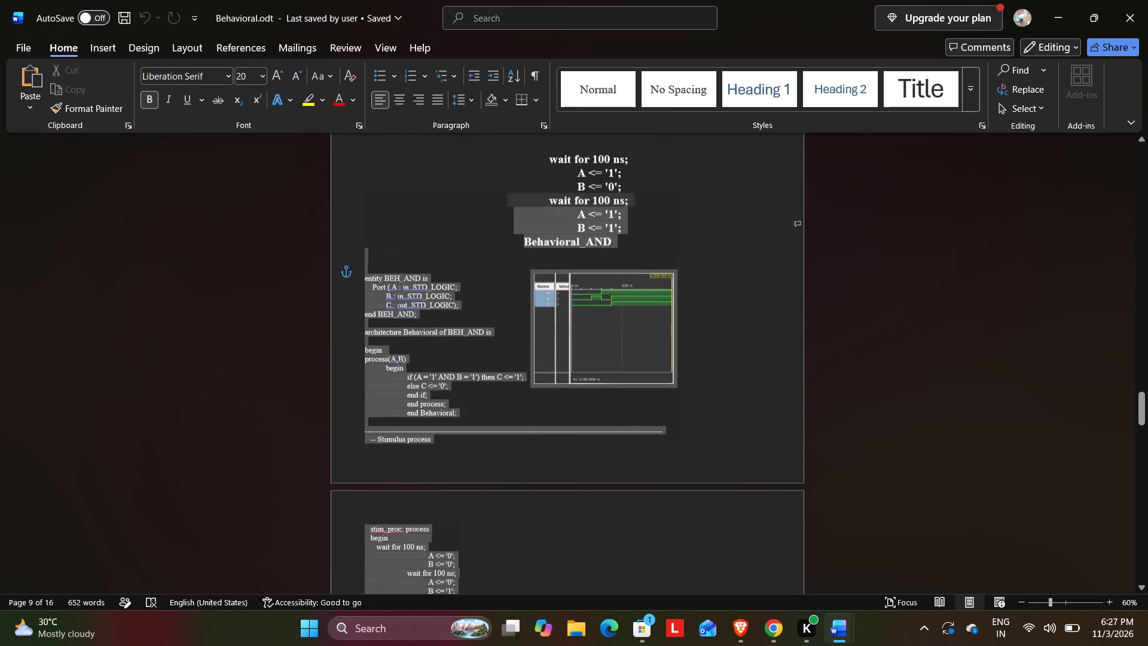
pyautogui.moveTo(315, 224); pyautogui.dragTo(306, 309)
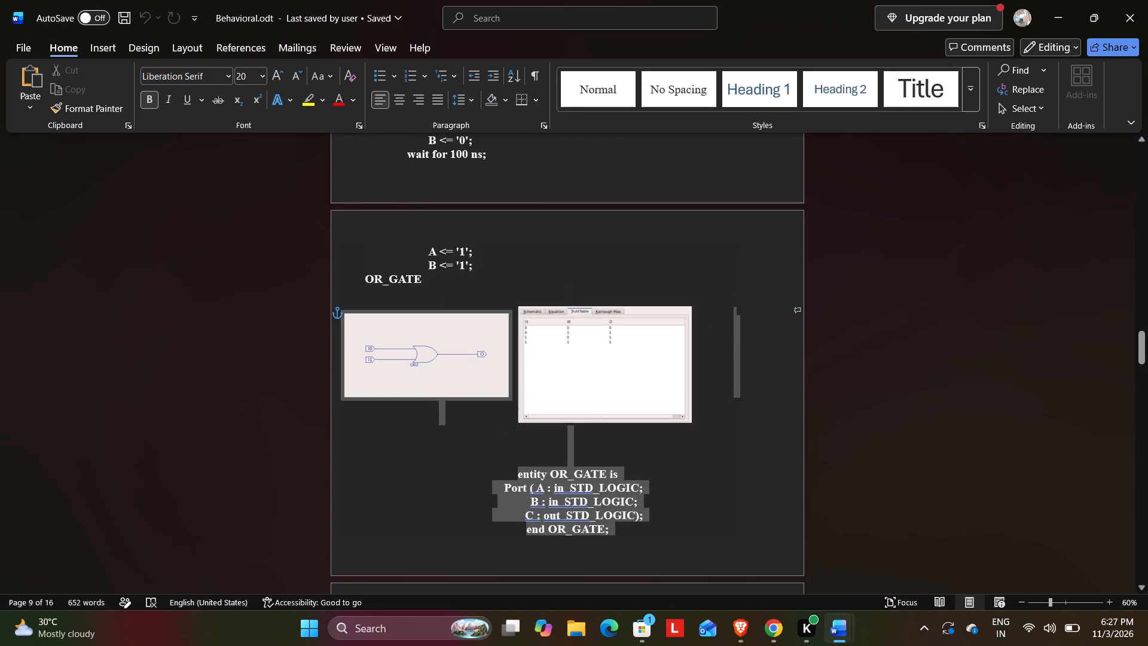
pyautogui.moveTo(306, 309); pyautogui.dragTo(311, 280)
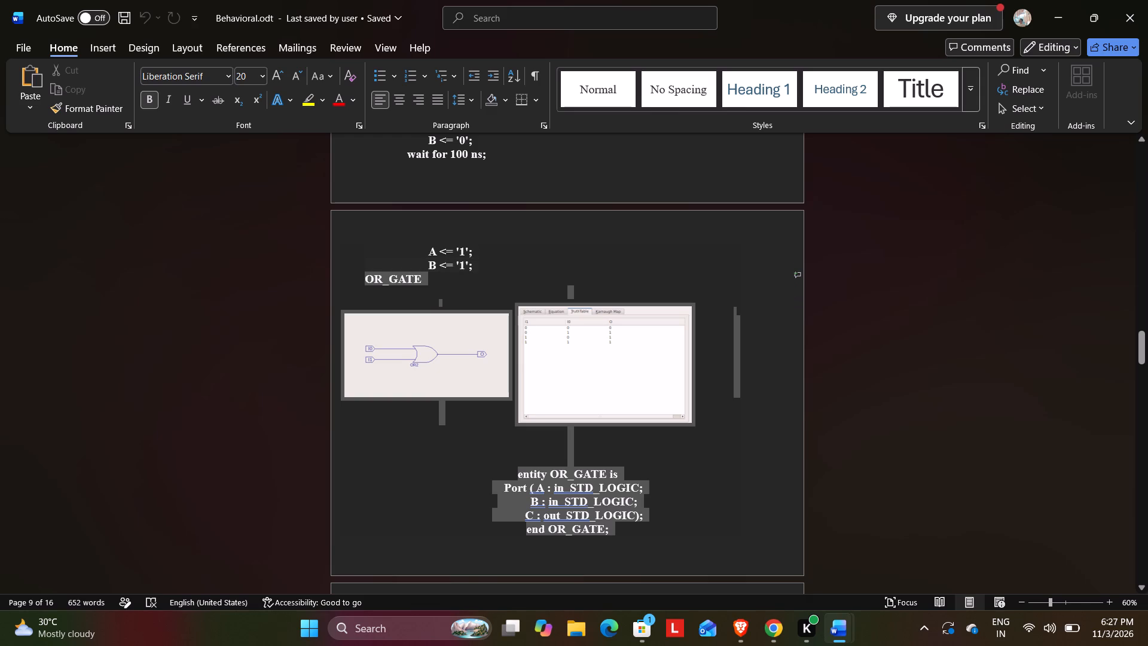
pyautogui.moveTo(311, 280); pyautogui.dragTo(311, 279)
pyautogui.hotkey('ctrl', 'x')
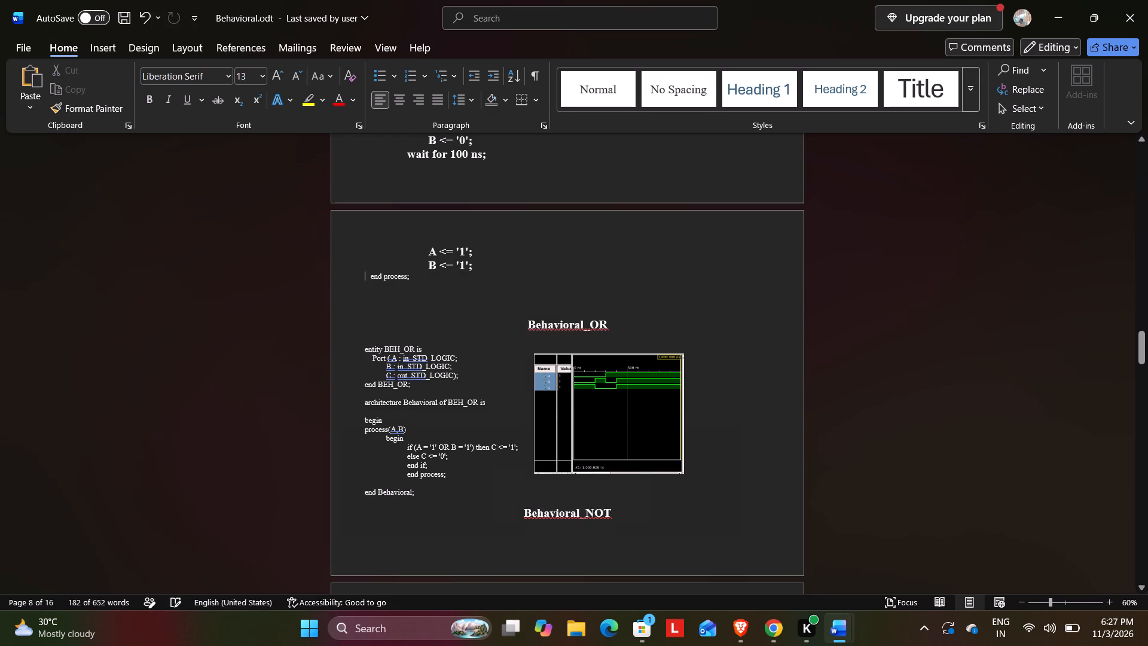
# Examine the remaining AND_GATE, OR_GATE, Behavioral_OR and Behavioral_NOT sections for order, layout and repeated content.
pyautogui.hscroll(1, 471, 327)
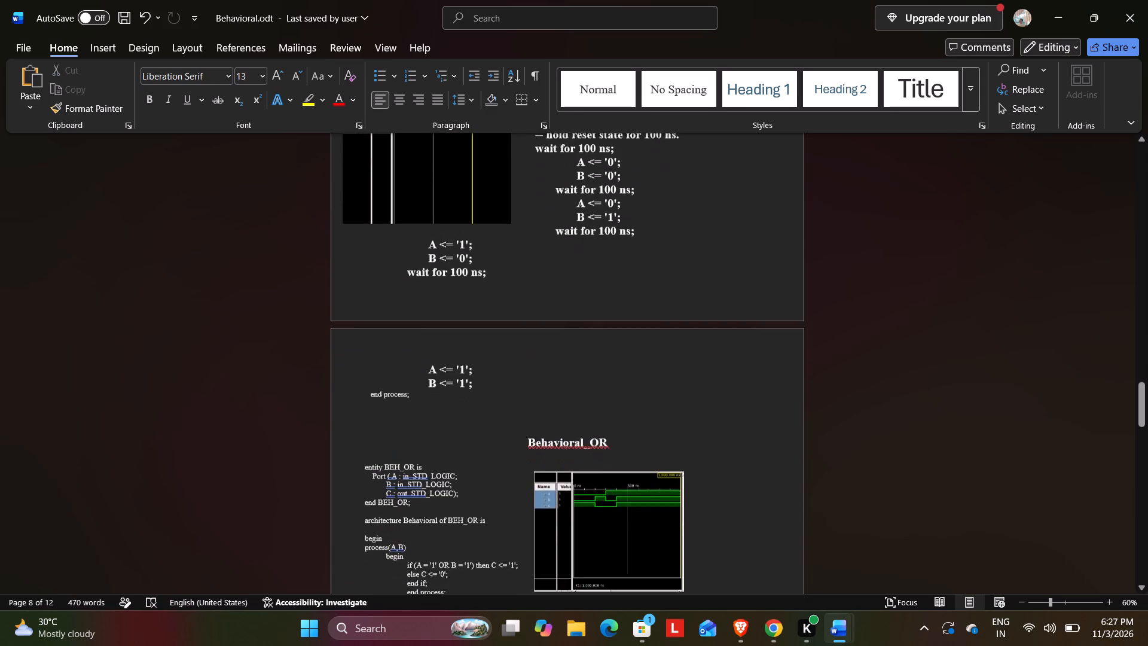
pyautogui.hscroll(1, 471, 327)
pyautogui.scroll(-3, 471, 327)
pyautogui.scroll(1, 471, 327)
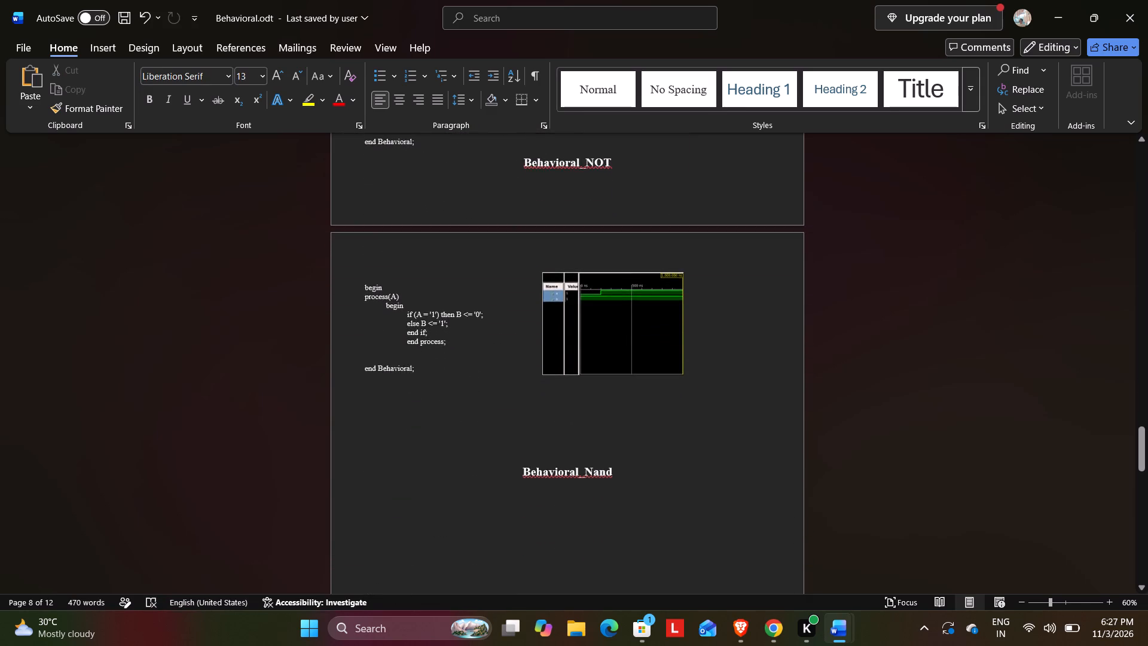
pyautogui.scroll(5, 471, 327)
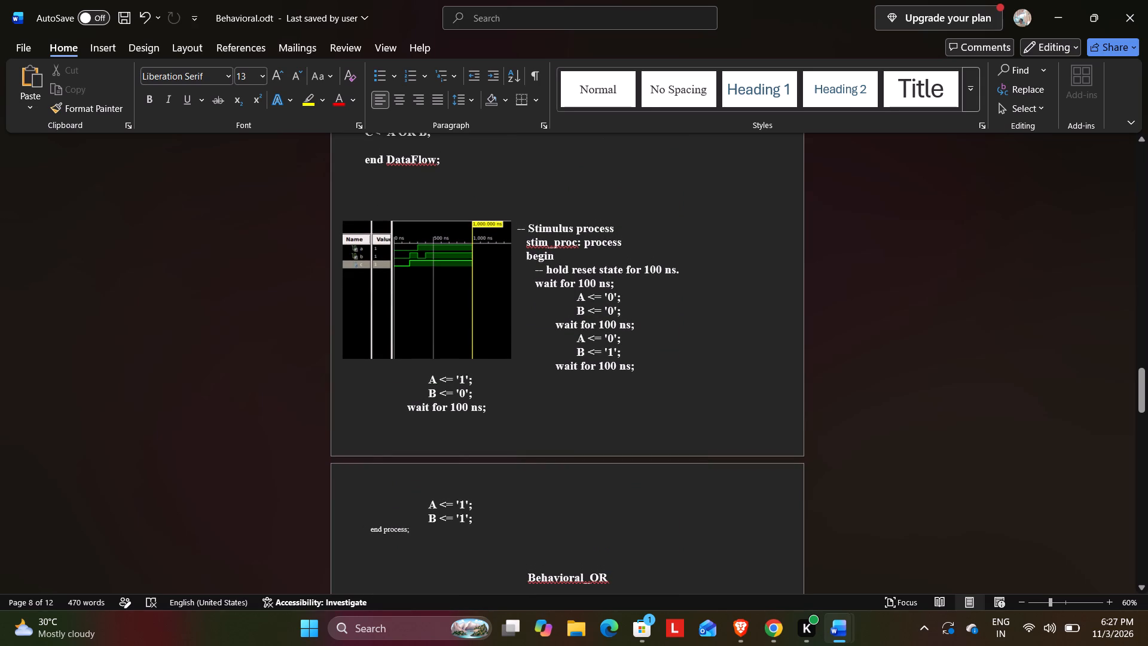
pyautogui.hscroll(1, 552, 404)
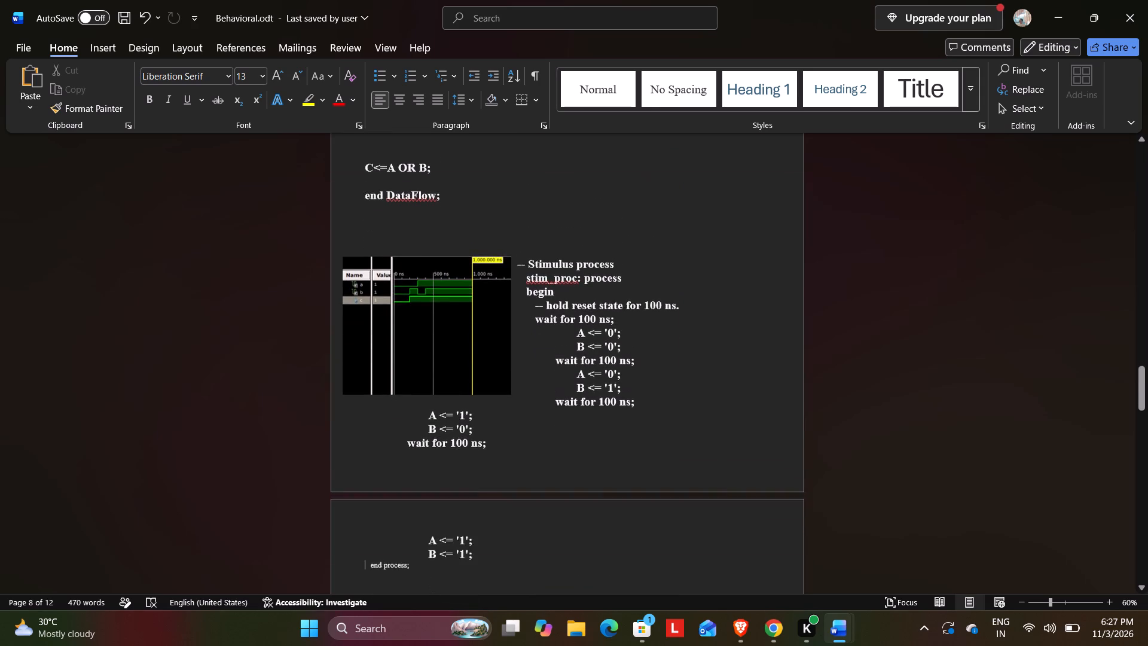
pyautogui.hscroll(1, 552, 404)
pyautogui.scroll(5, 552, 404)
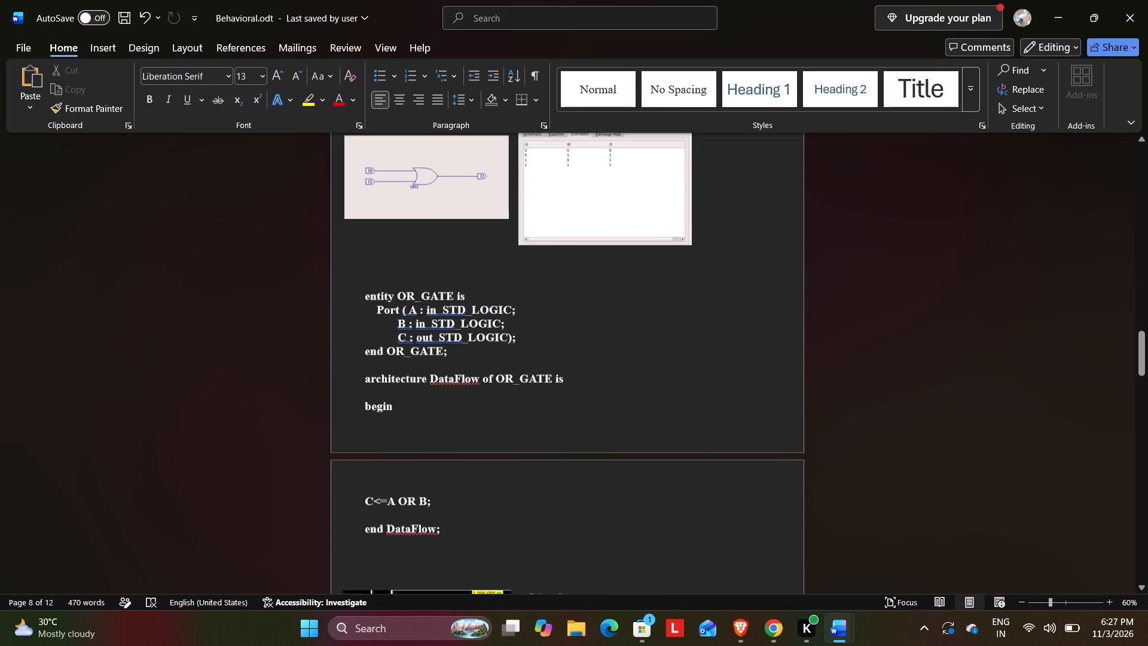
pyautogui.scroll(6, 552, 404)
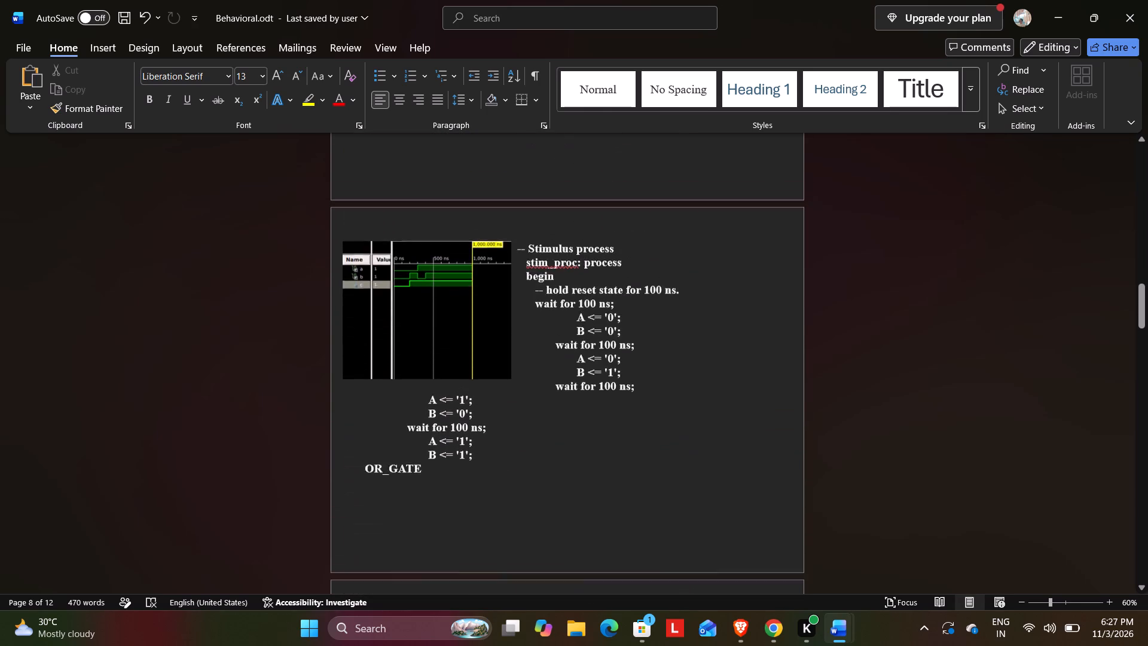
pyautogui.scroll(5, 552, 404)
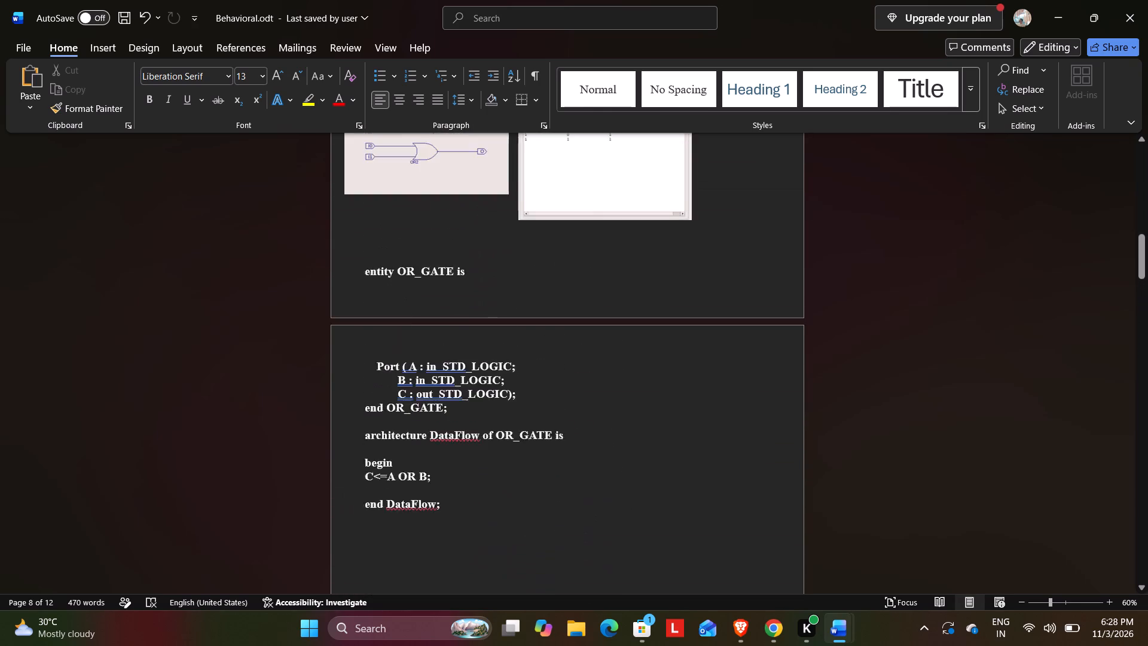
pyautogui.scroll(-2, 552, 404)
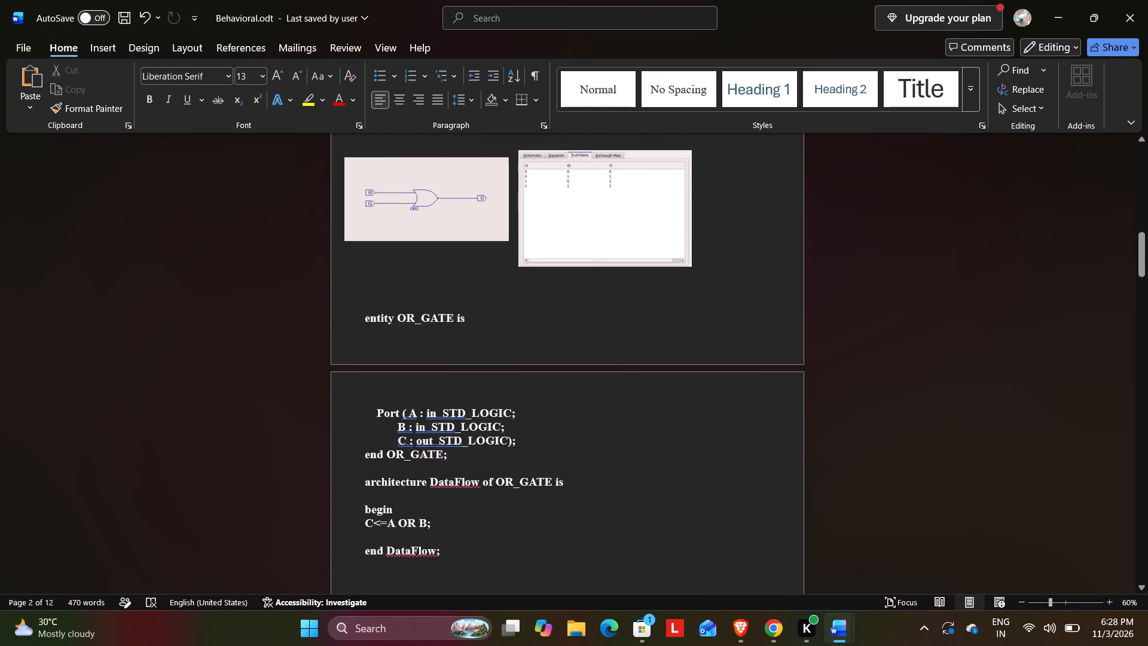
pyautogui.scroll(-5, 552, 404)
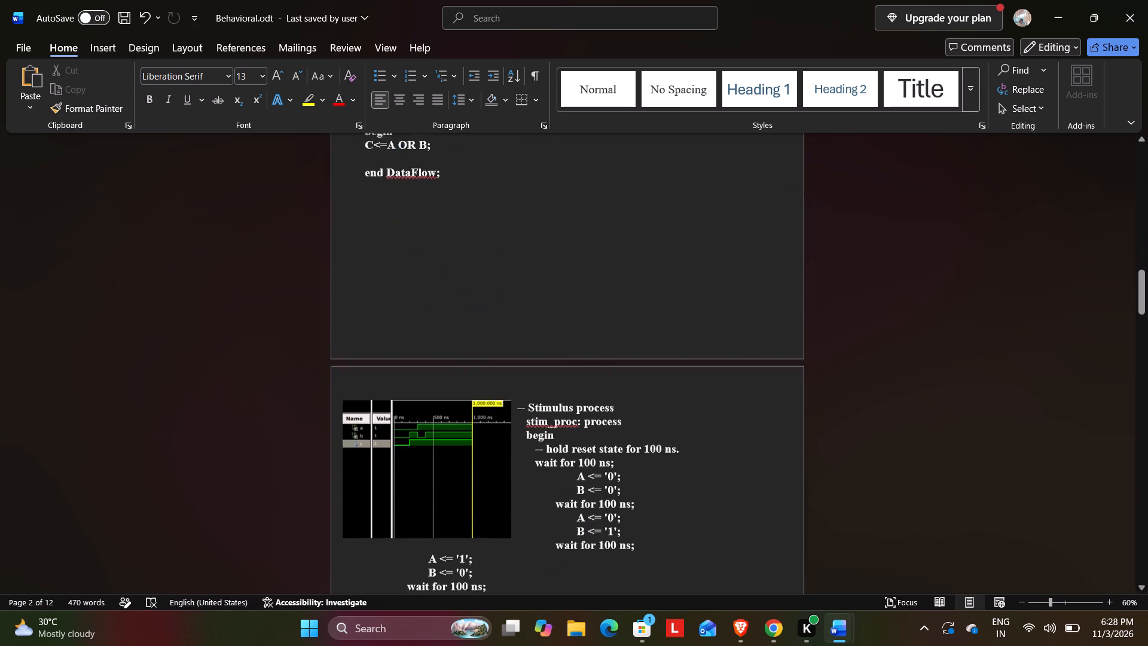
pyautogui.scroll(-1, 552, 404)
pyautogui.scroll(1, 552, 404)
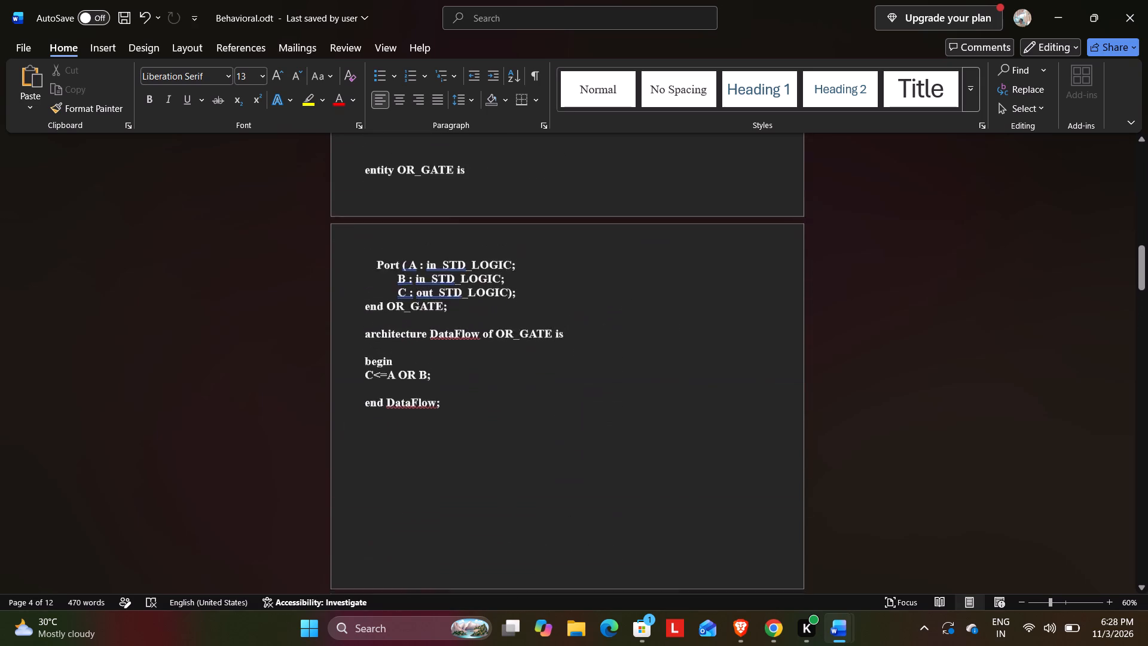
pyautogui.scroll(6, 552, 404)
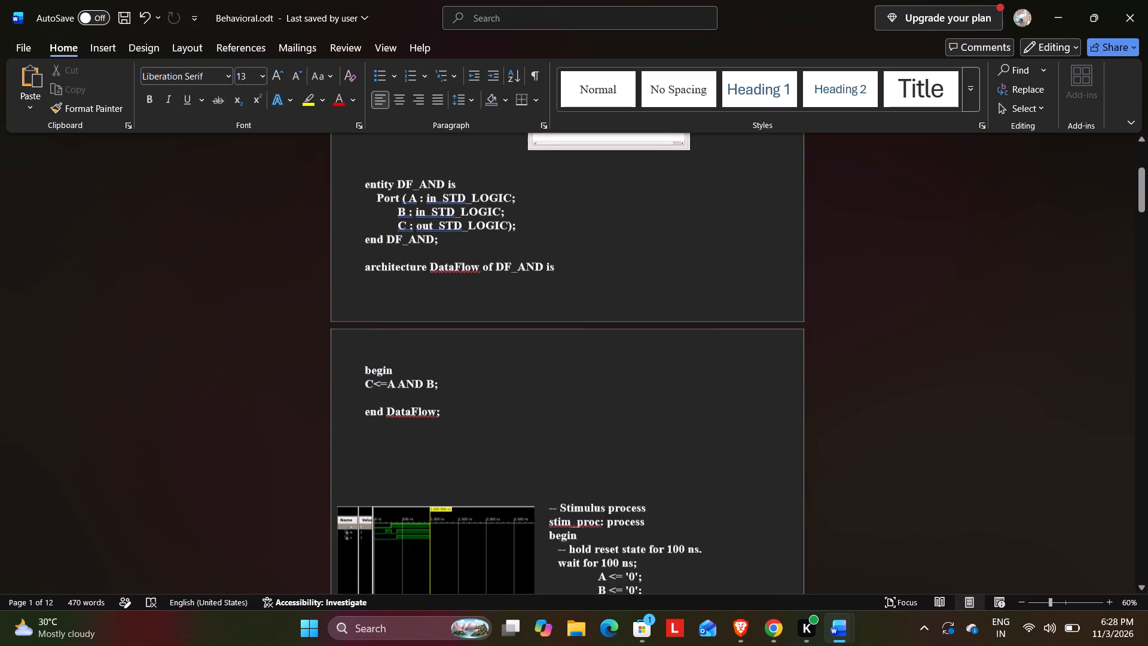
pyautogui.scroll(-5, 552, 404)
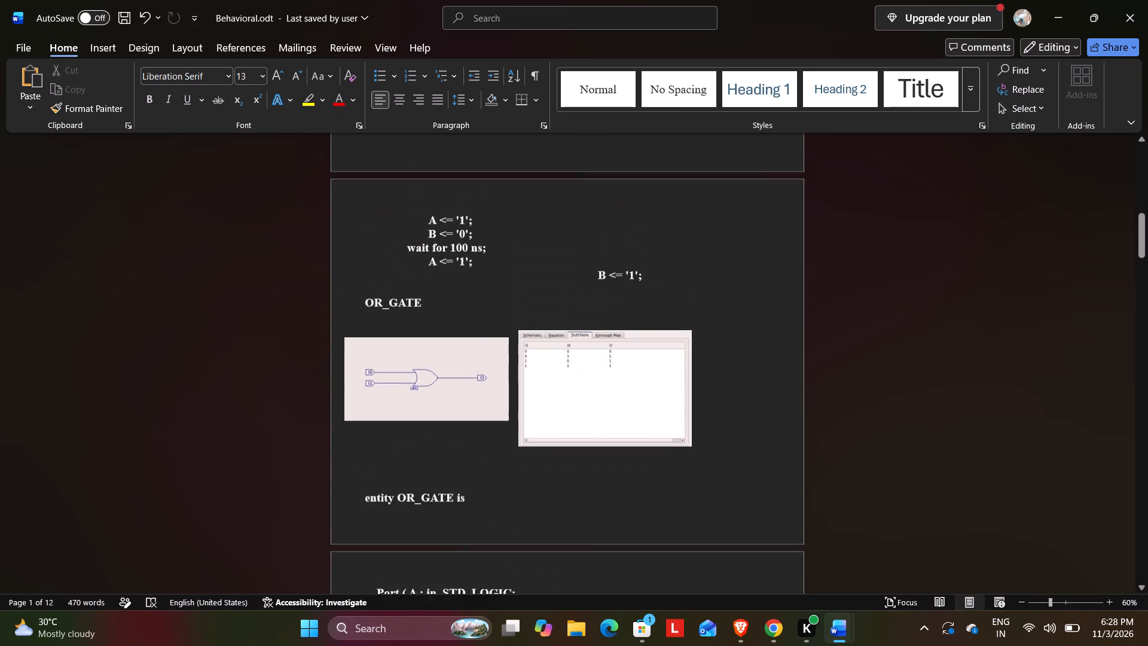
pyautogui.scroll(-2, 552, 404)
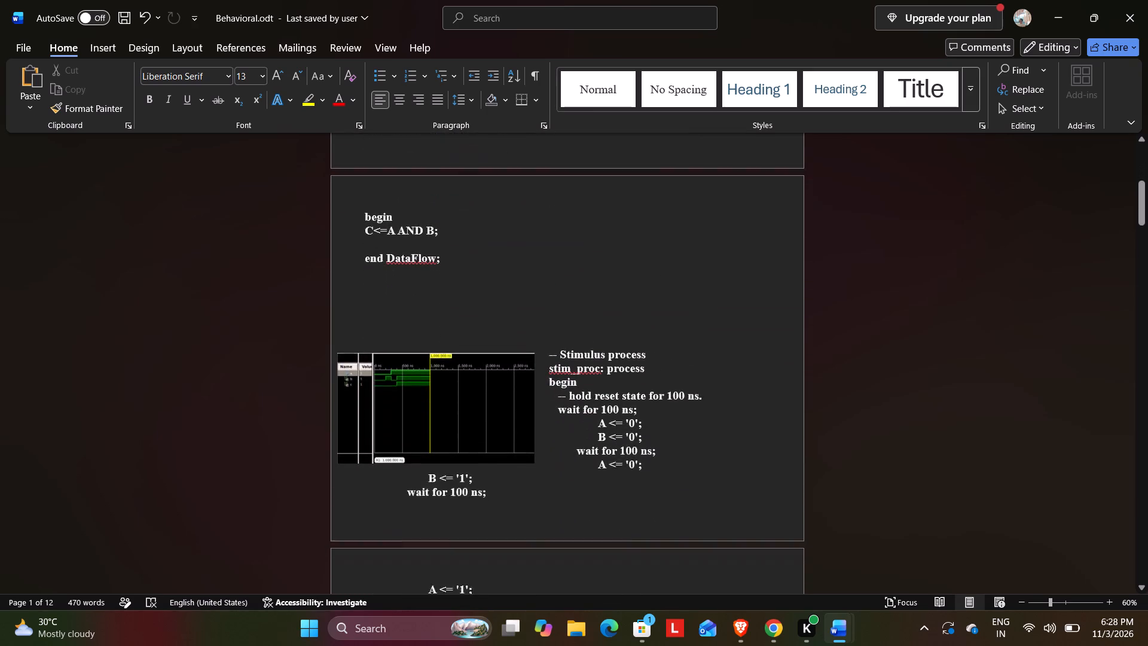
pyautogui.scroll(-3, 552, 404)
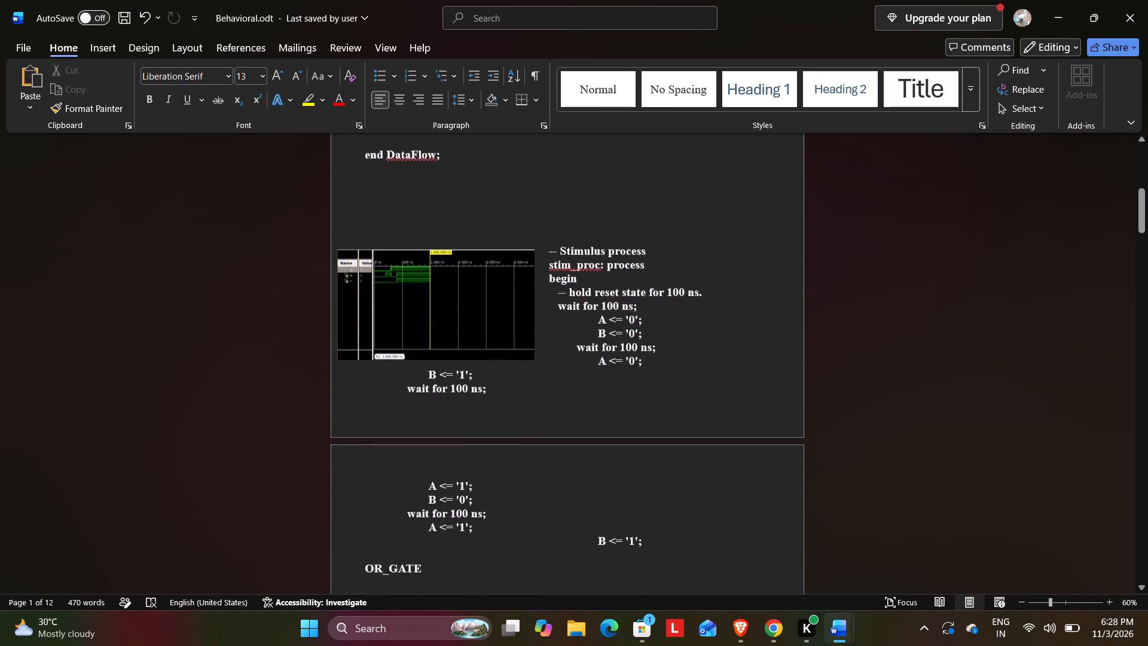
pyautogui.scroll(-3, 552, 404)
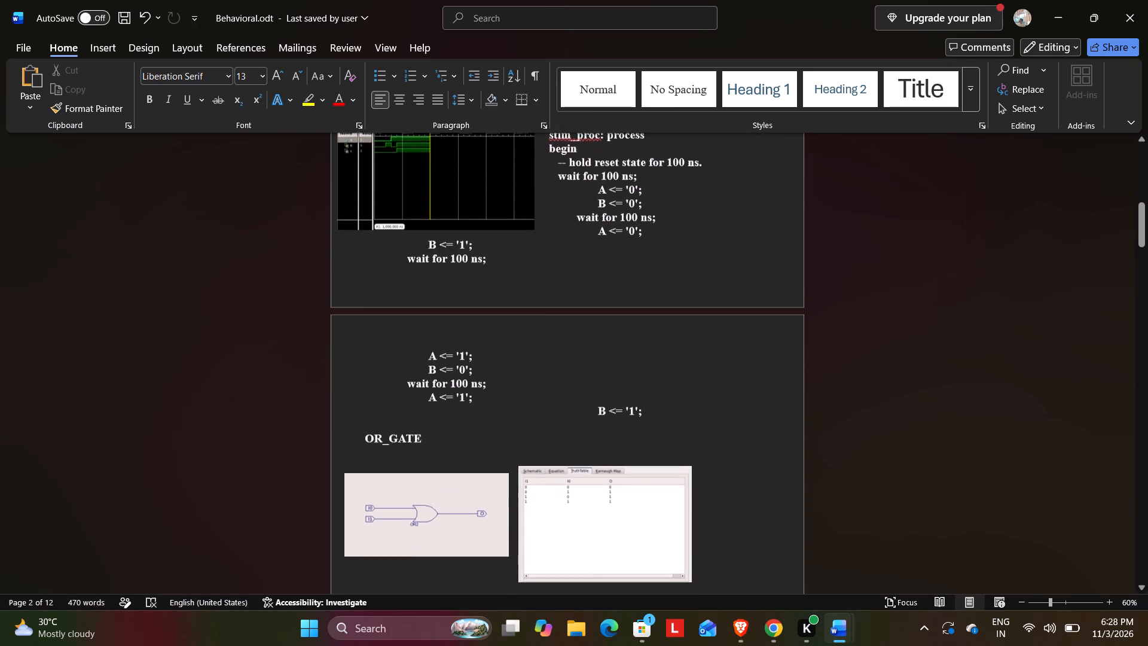
# Cut the second OR_GATE heading together with its gate schematic and truth-table images.
pyautogui.scroll(-5, 552, 404)
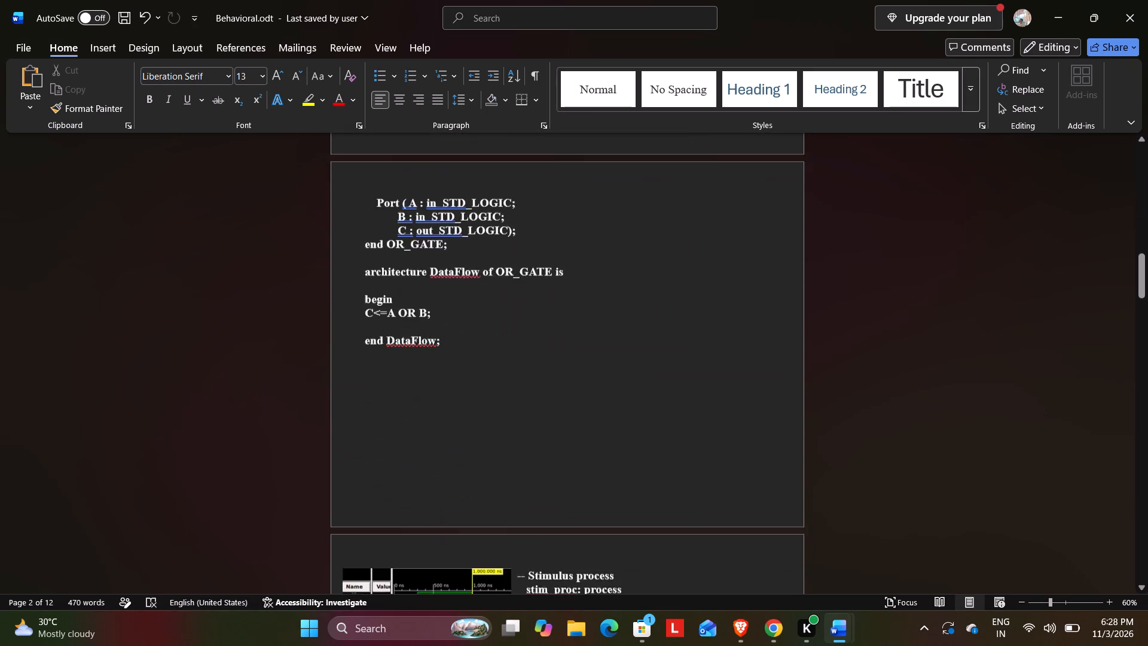
pyautogui.scroll(-2, 552, 404)
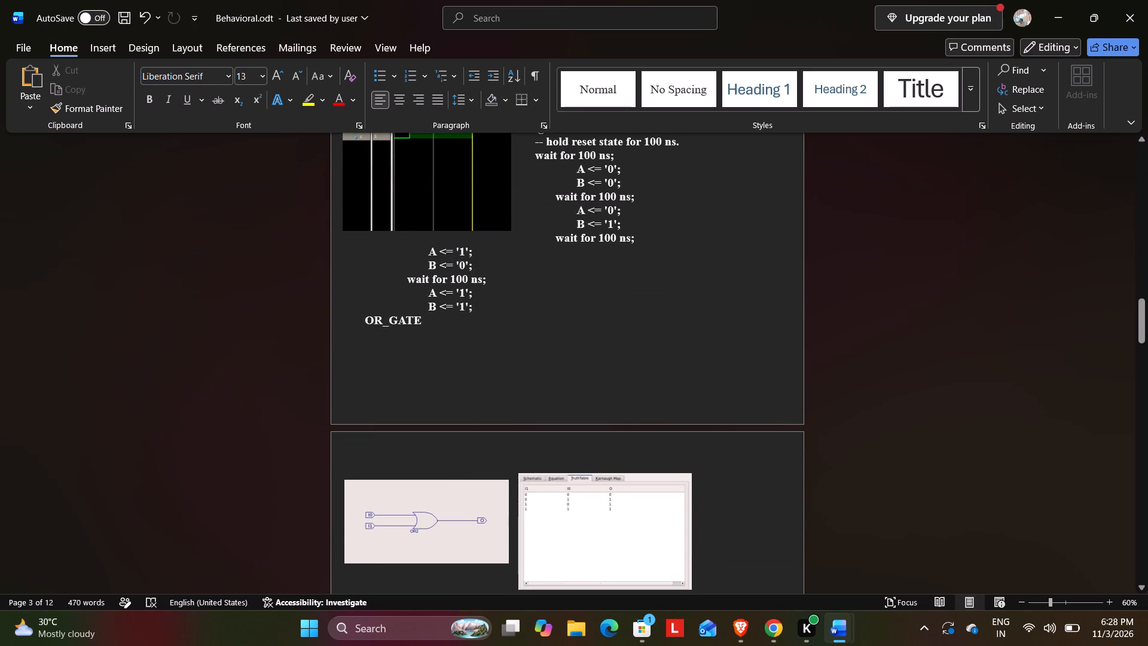
pyautogui.moveTo(354, 321); pyautogui.dragTo(570, 501)
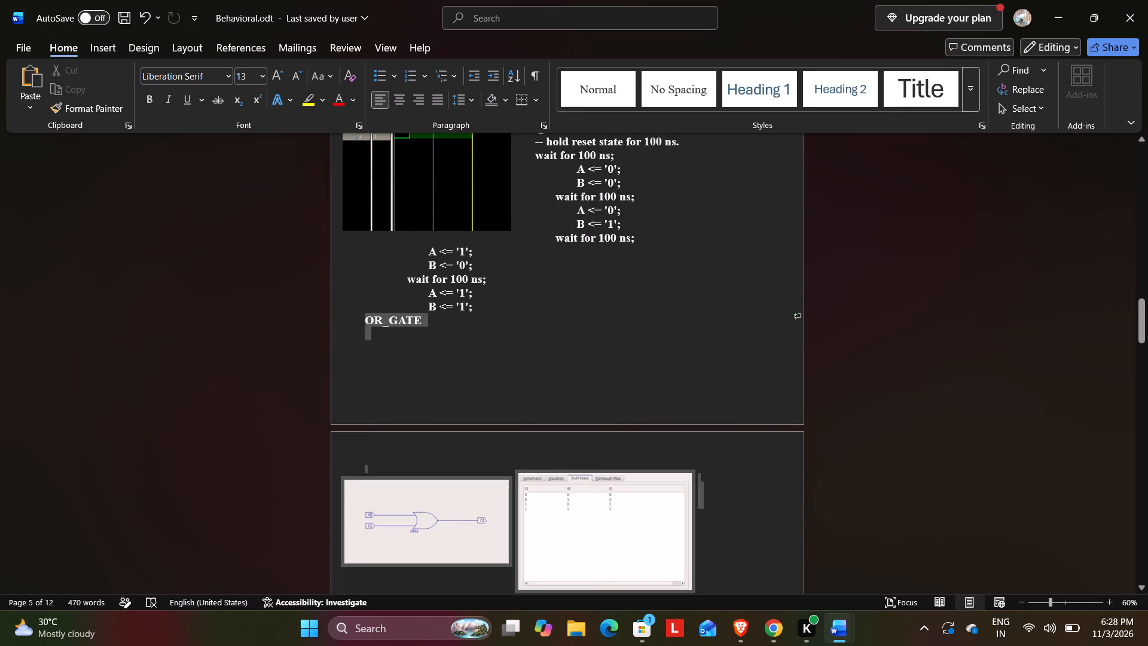
pyautogui.moveTo(570, 501); pyautogui.dragTo(634, 577)
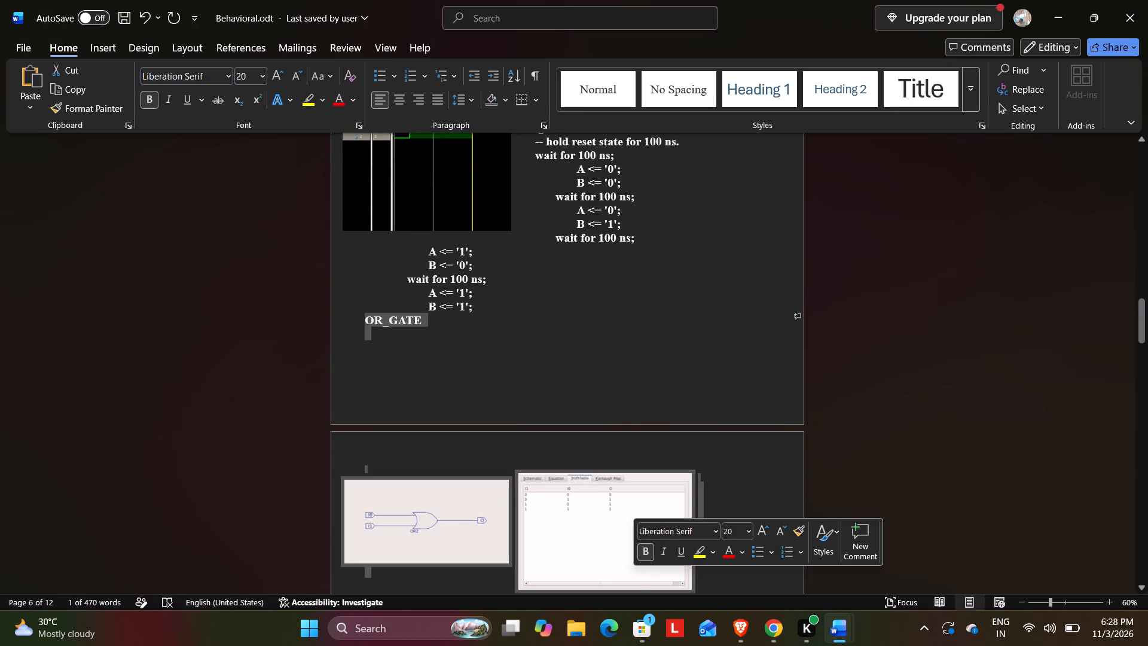
pyautogui.hotkey('ctrl', 'x')
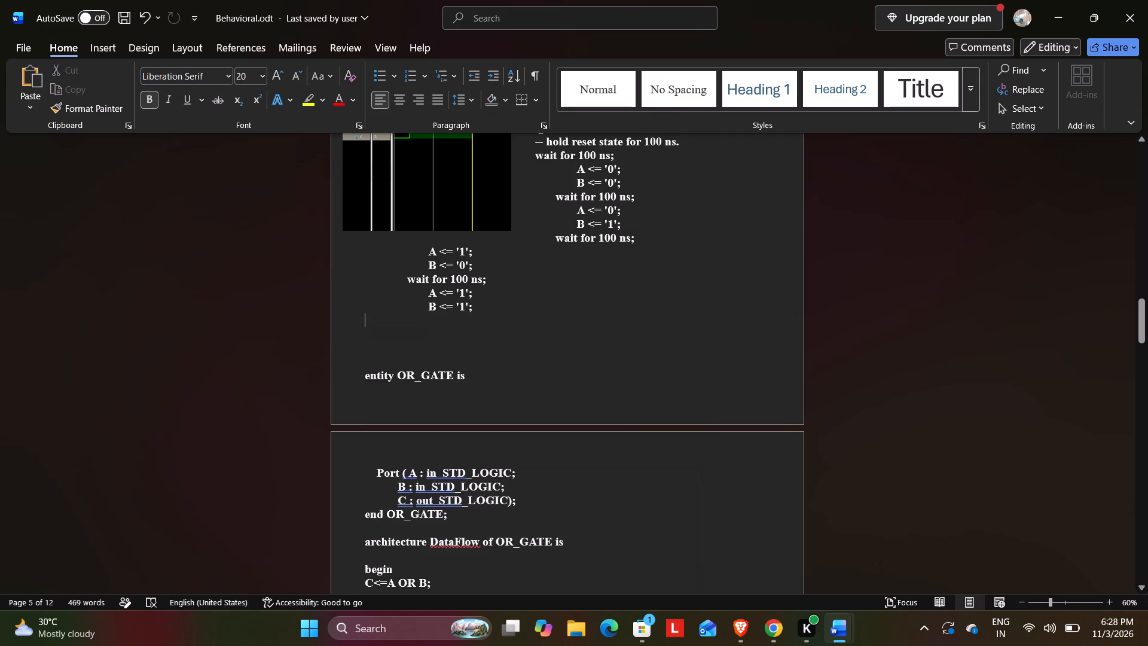
# Cut the second OR_GATE entity and DataFlow code, waveform image and stimulus process through "end process;", keeping the Behavioral_OR heading.
pyautogui.moveTo(351, 371); pyautogui.dragTo(624, 610)
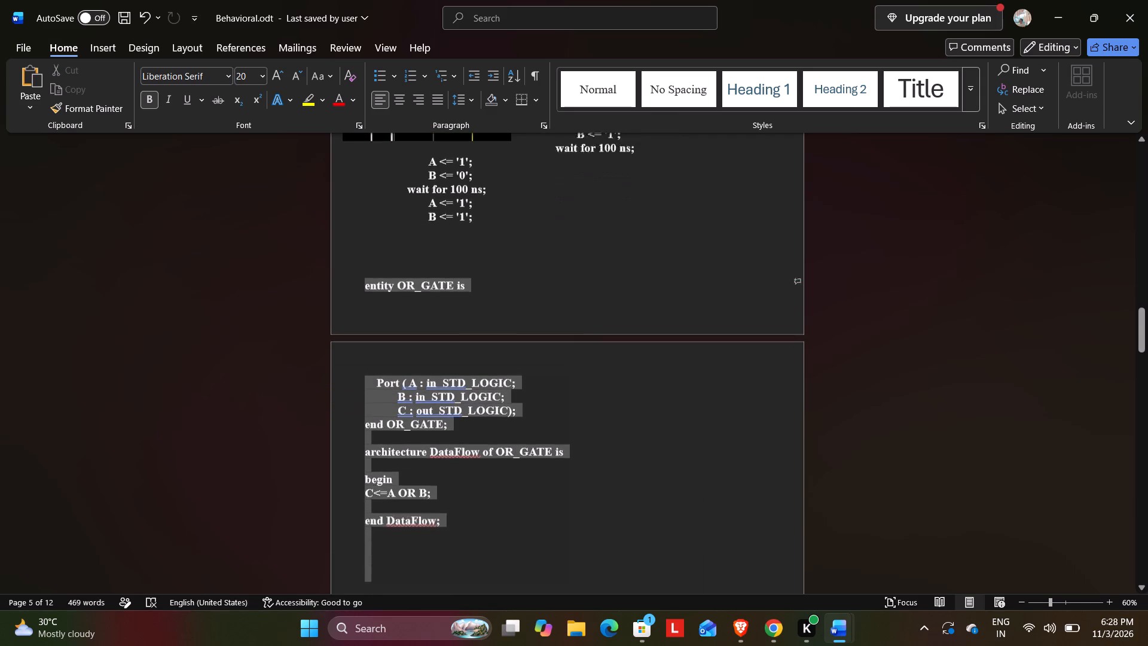
pyautogui.moveTo(624, 610); pyautogui.dragTo(671, 583)
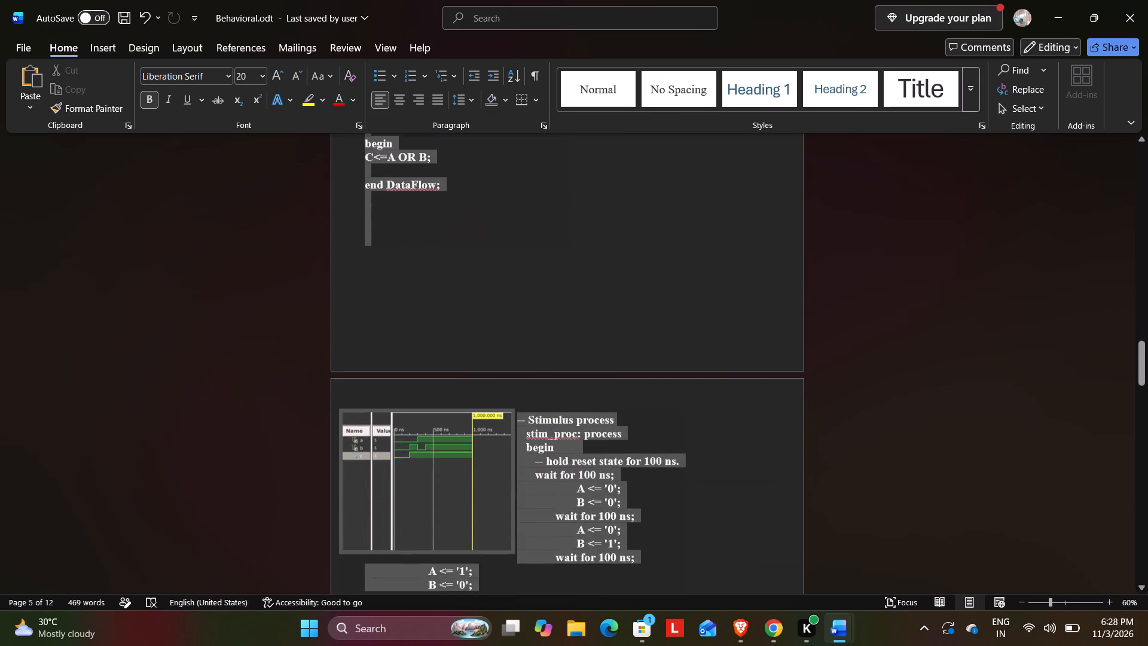
pyautogui.moveTo(671, 583); pyautogui.dragTo(668, 463)
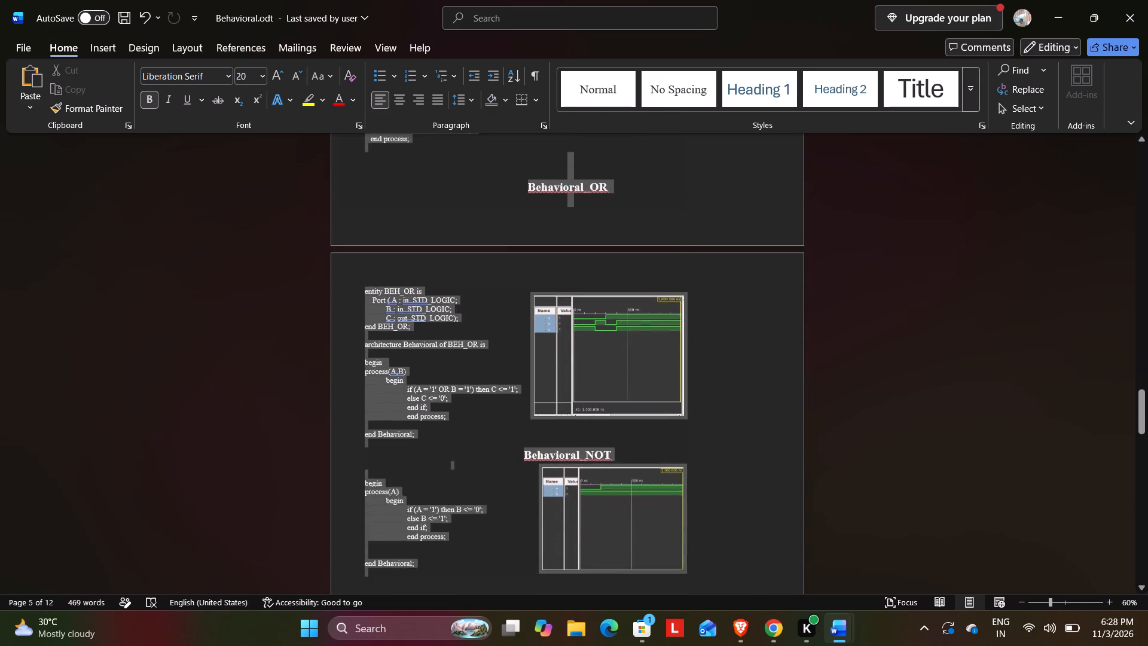
pyautogui.moveTo(668, 463); pyautogui.dragTo(590, 246)
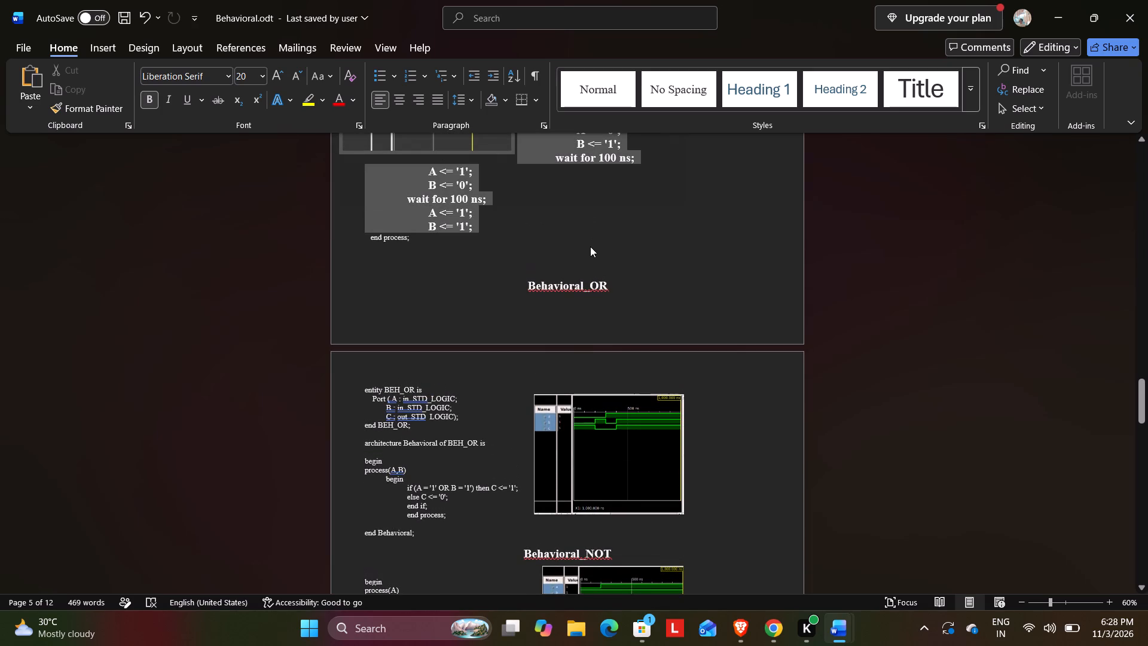
pyautogui.moveTo(590, 246); pyautogui.dragTo(590, 245)
pyautogui.hotkey('ctrl', 'x')
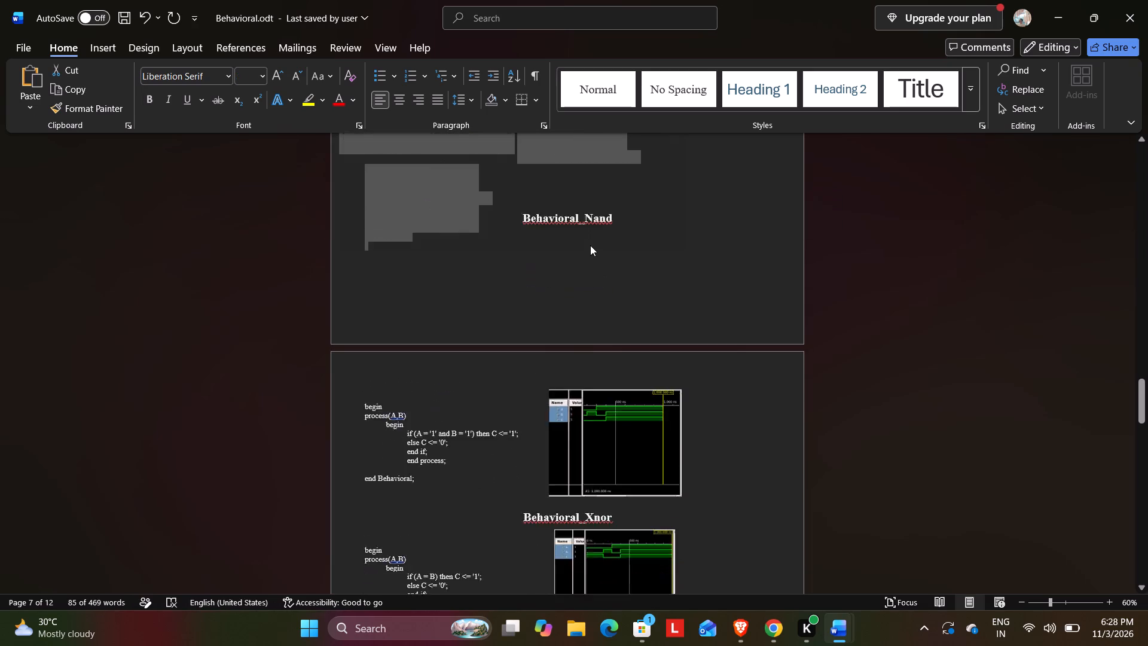
# Move the remaining OR_GATE waveform image up to the previous page, directly beneath "end DataFlow;".
pyautogui.scroll(5, 579, 330)
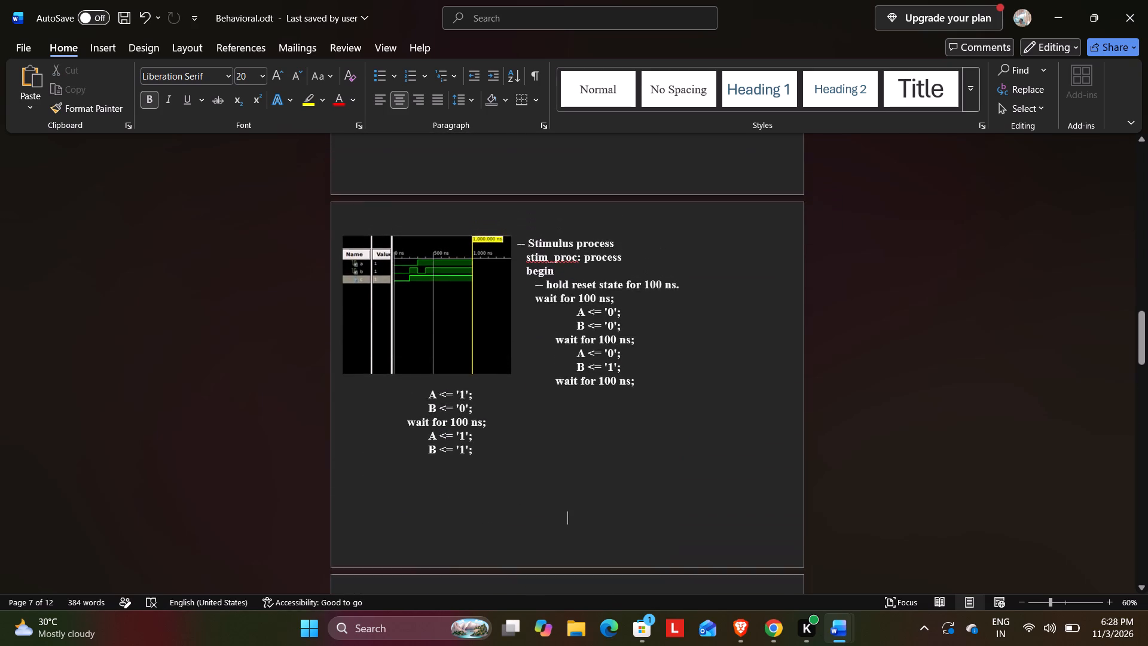
pyautogui.scroll(5, 579, 330)
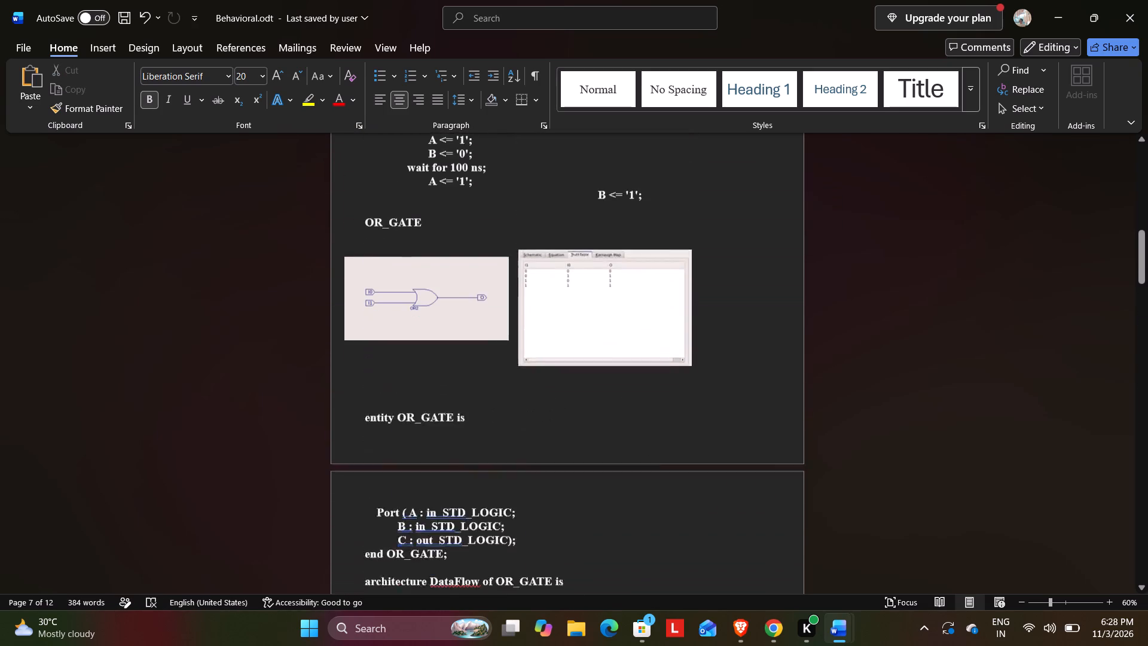
pyautogui.scroll(1, 579, 330)
pyautogui.scroll(-3, 579, 330)
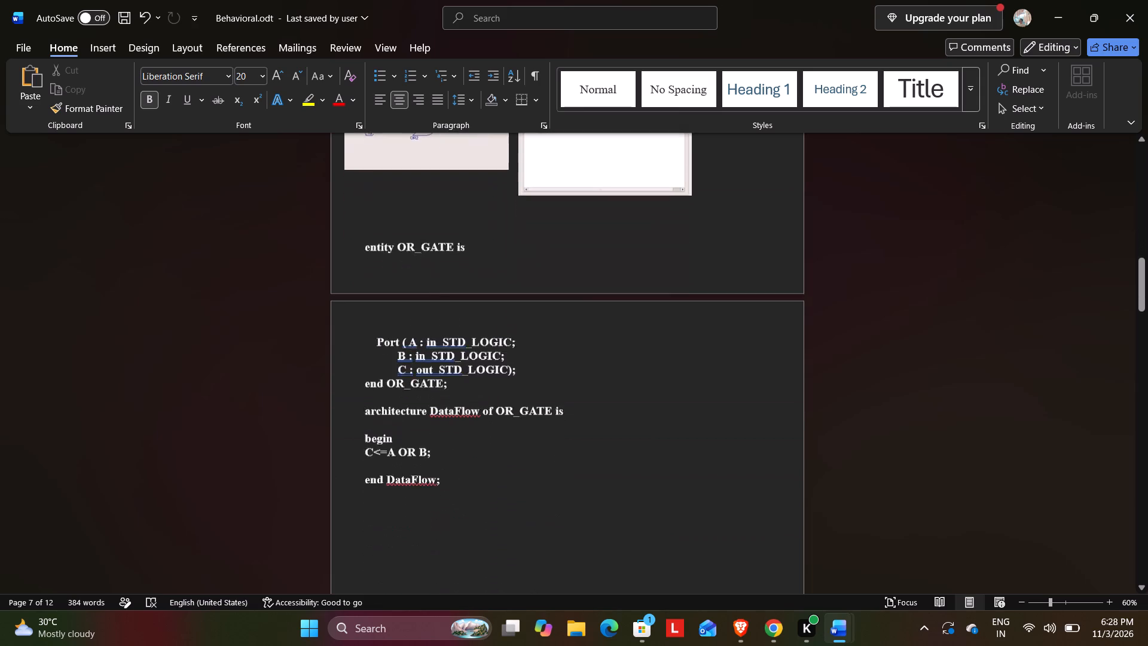
pyautogui.scroll(-2, 579, 330)
pyautogui.scroll(2, 579, 330)
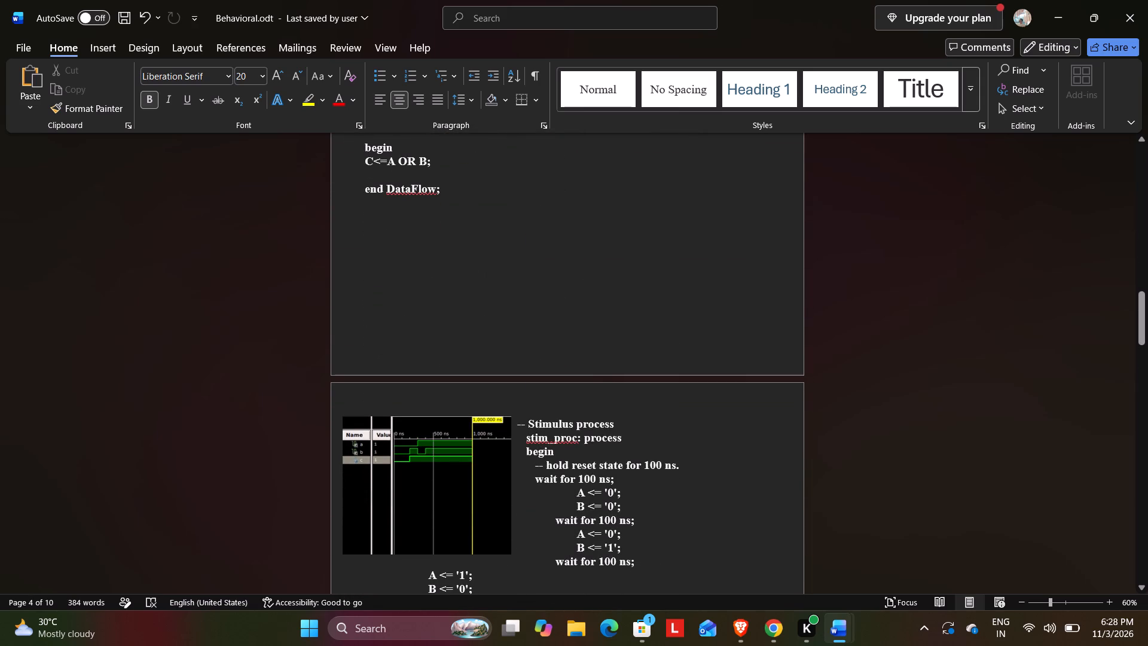
pyautogui.moveTo(363, 433); pyautogui.dragTo(370, 340)
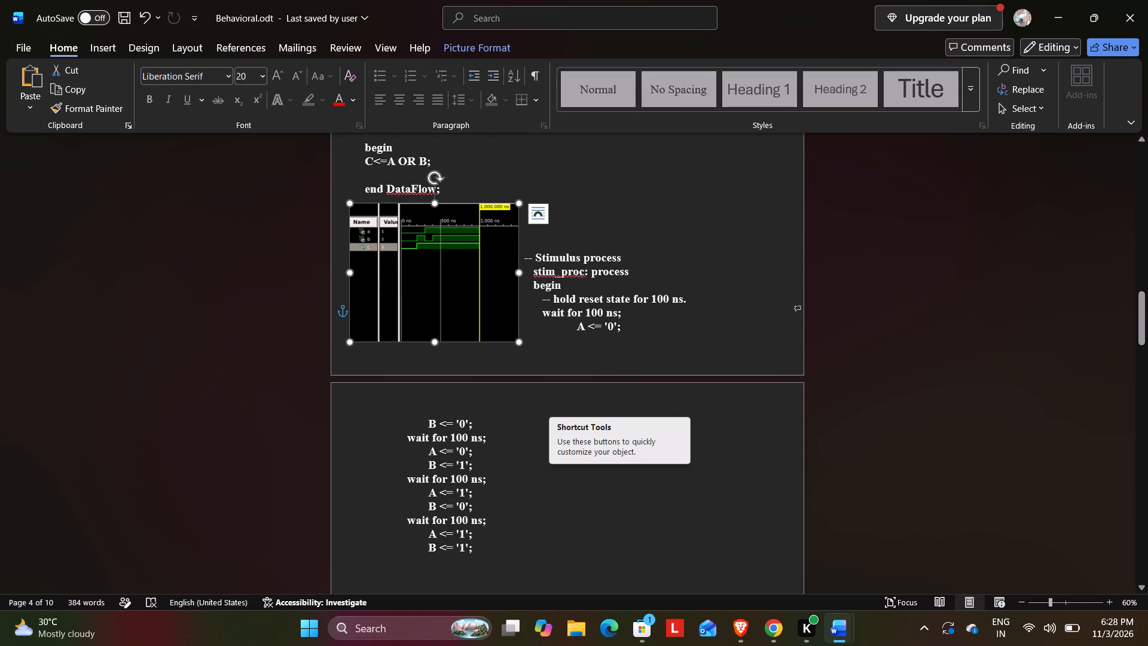
# Add a blank line after the last "B <= '1';" of the OR_GATE stimulus code, above the Behavioral_OR heading.
pyautogui.scroll(-2, 486, 514)
pyautogui.click(474, 385)
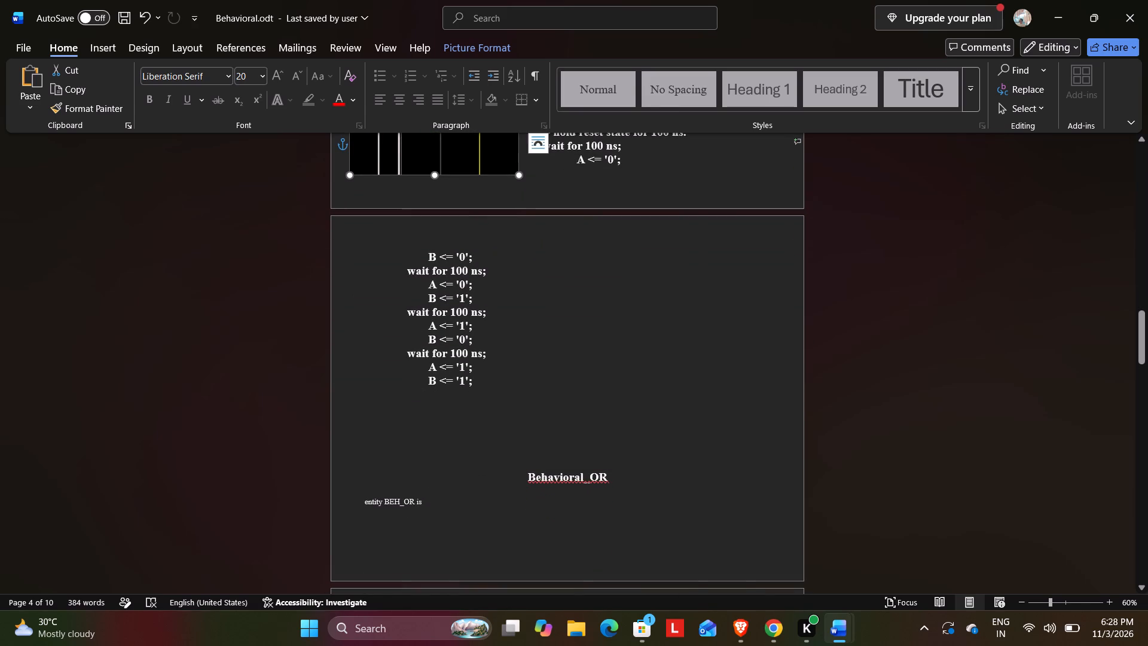
pyautogui.press('Return')
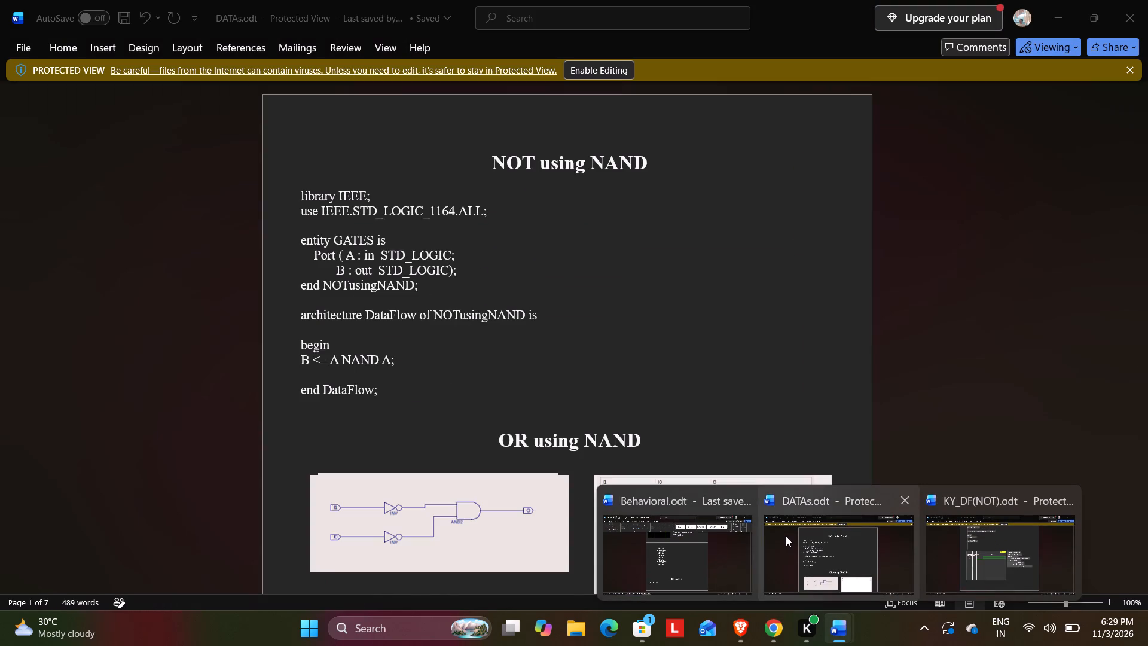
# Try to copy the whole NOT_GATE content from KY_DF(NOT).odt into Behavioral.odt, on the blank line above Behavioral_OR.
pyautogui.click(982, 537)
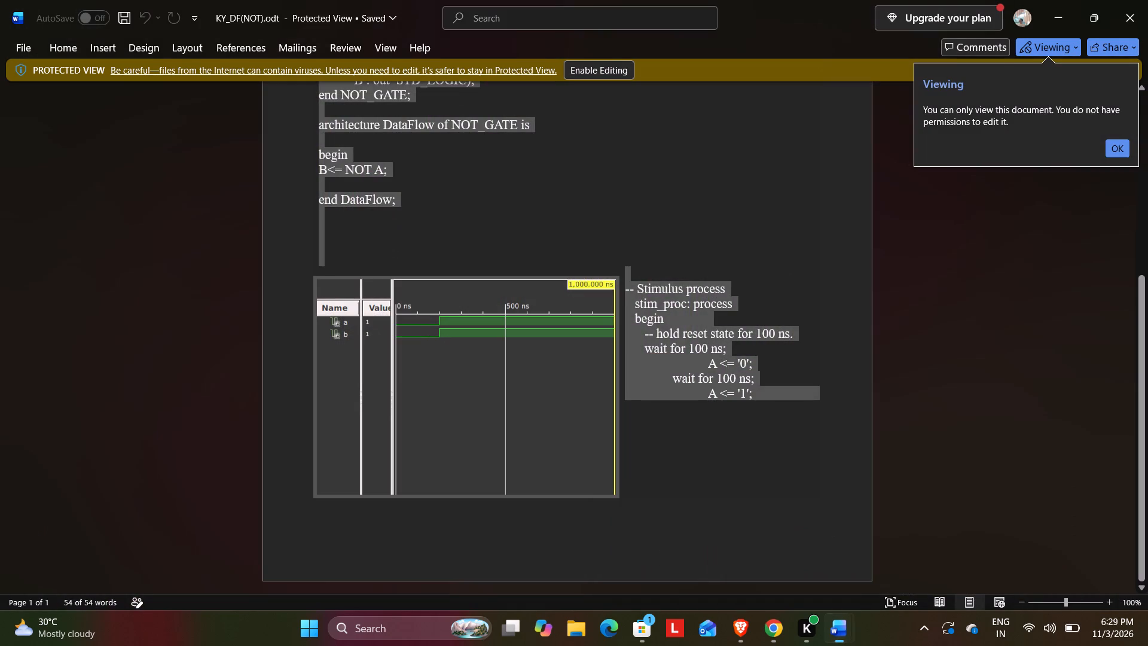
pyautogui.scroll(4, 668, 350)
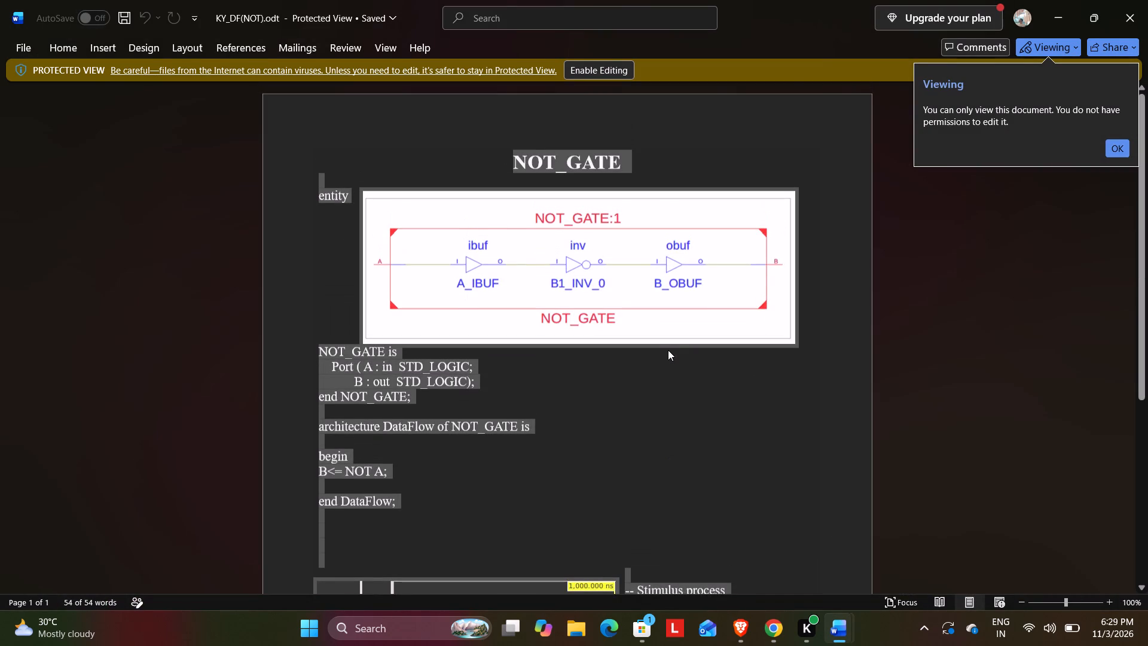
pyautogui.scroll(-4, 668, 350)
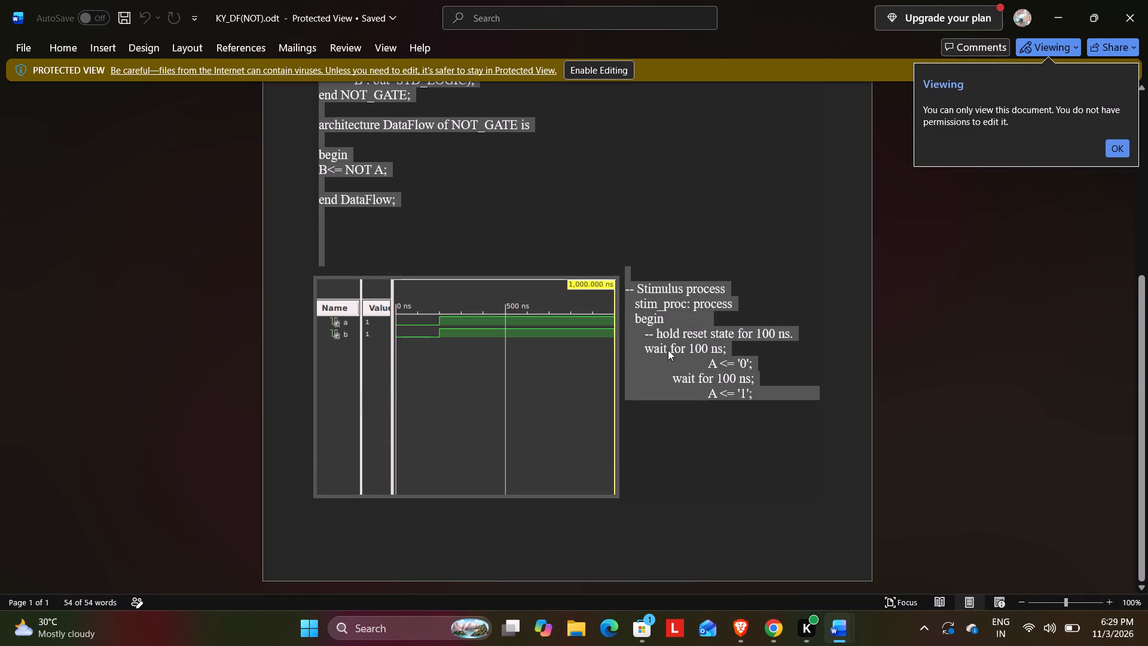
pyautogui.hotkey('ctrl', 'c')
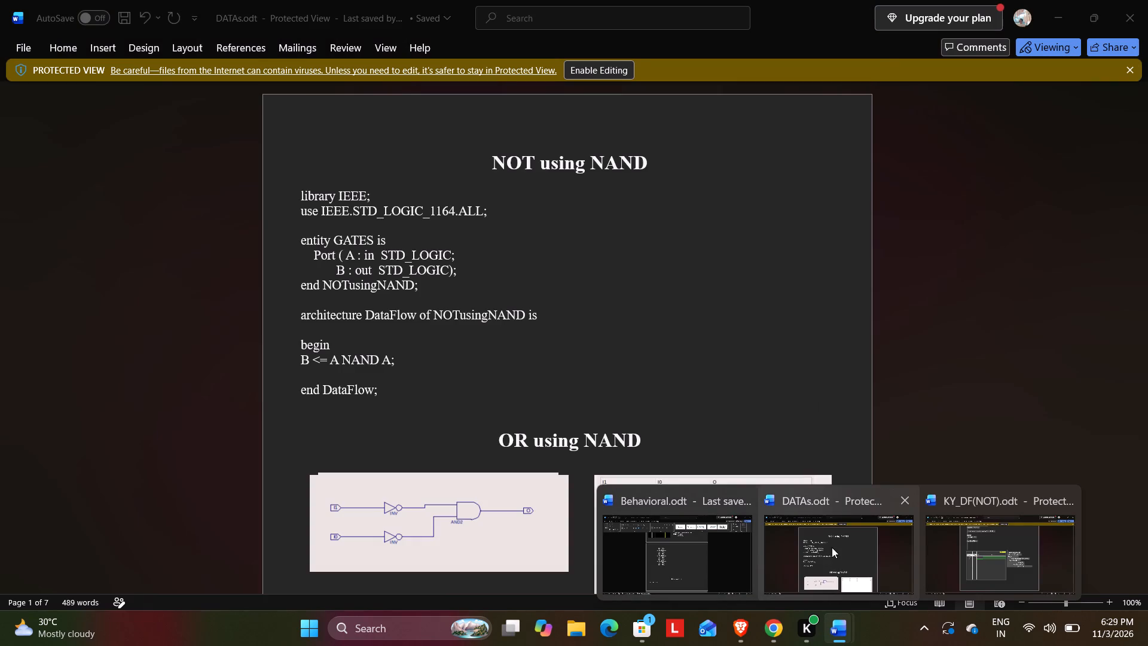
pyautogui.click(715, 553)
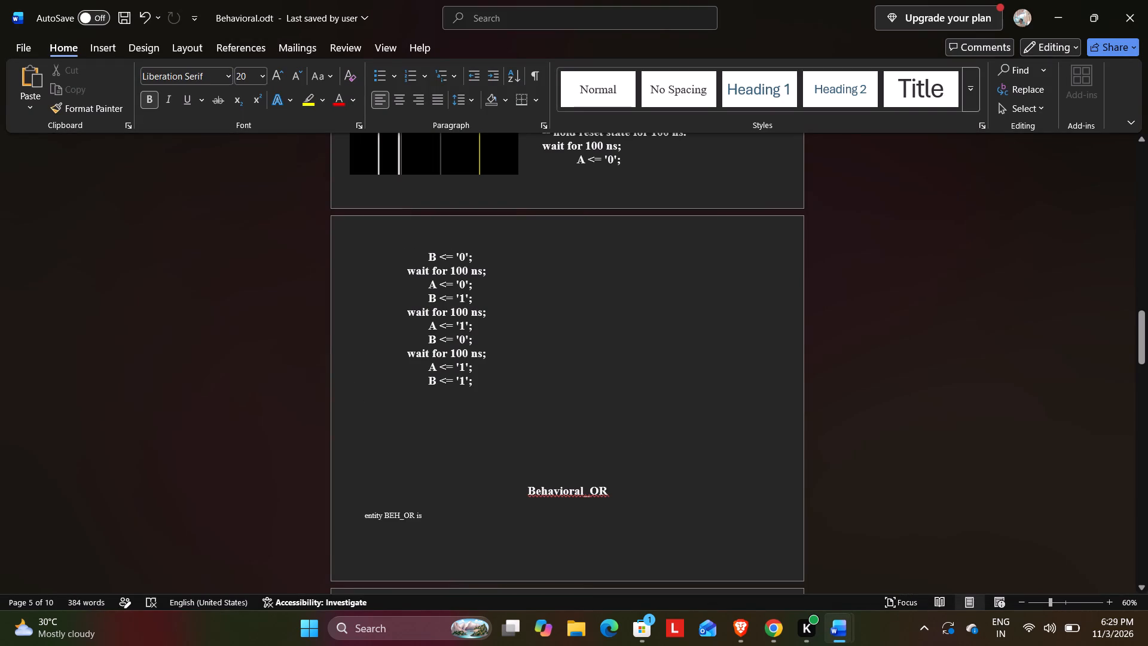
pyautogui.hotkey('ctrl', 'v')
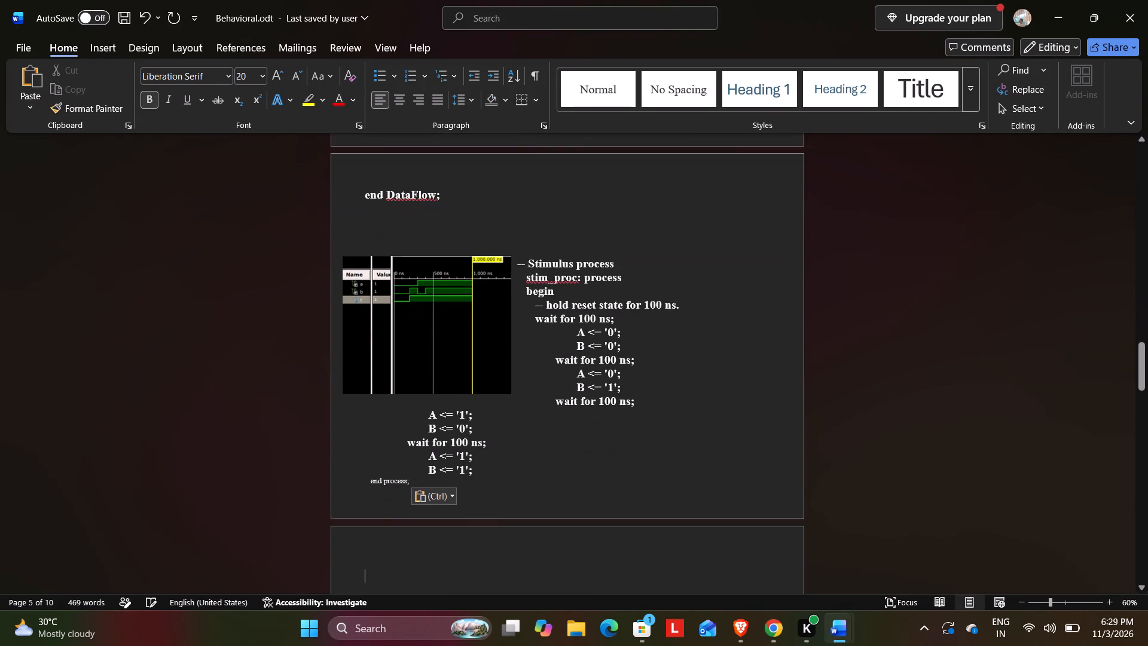
# Examine the AND_GATE and OR_GATE sections down to the Behavioral_OR heading to check what was pasted and where.
pyautogui.scroll(4, 596, 393)
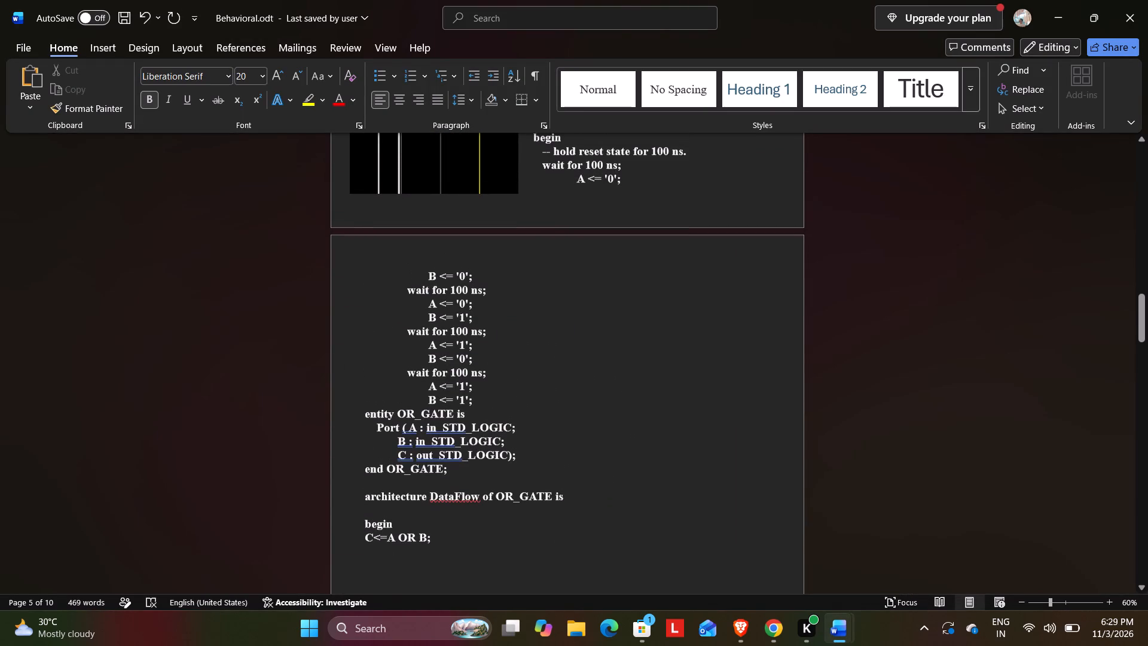
pyautogui.scroll(3, 596, 393)
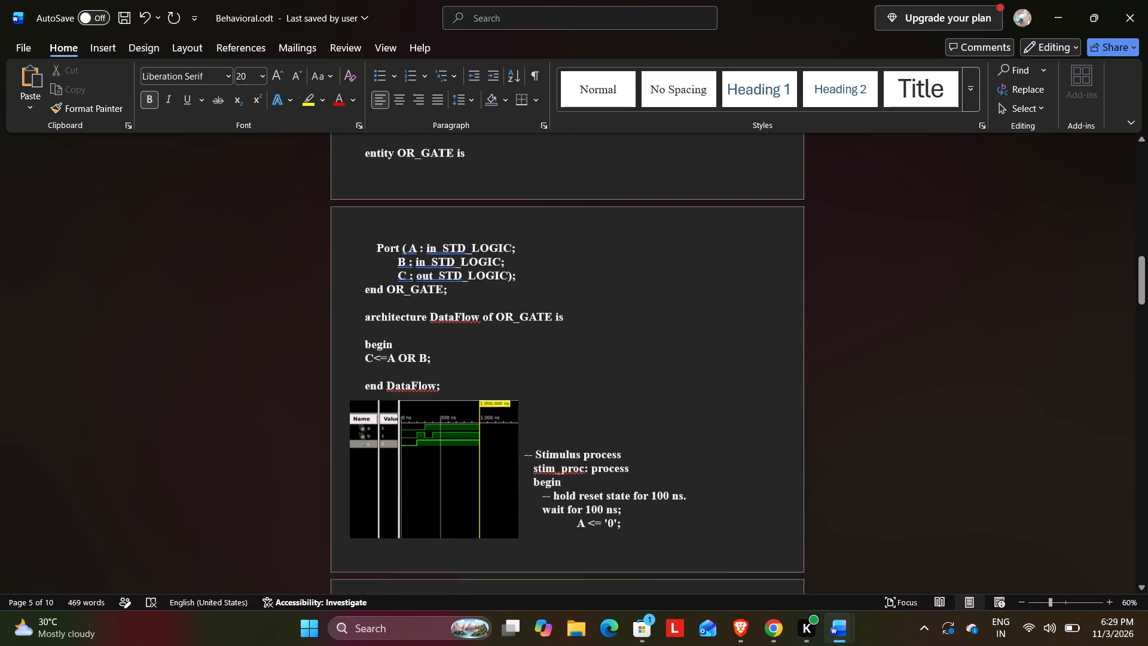
pyautogui.scroll(5, 596, 393)
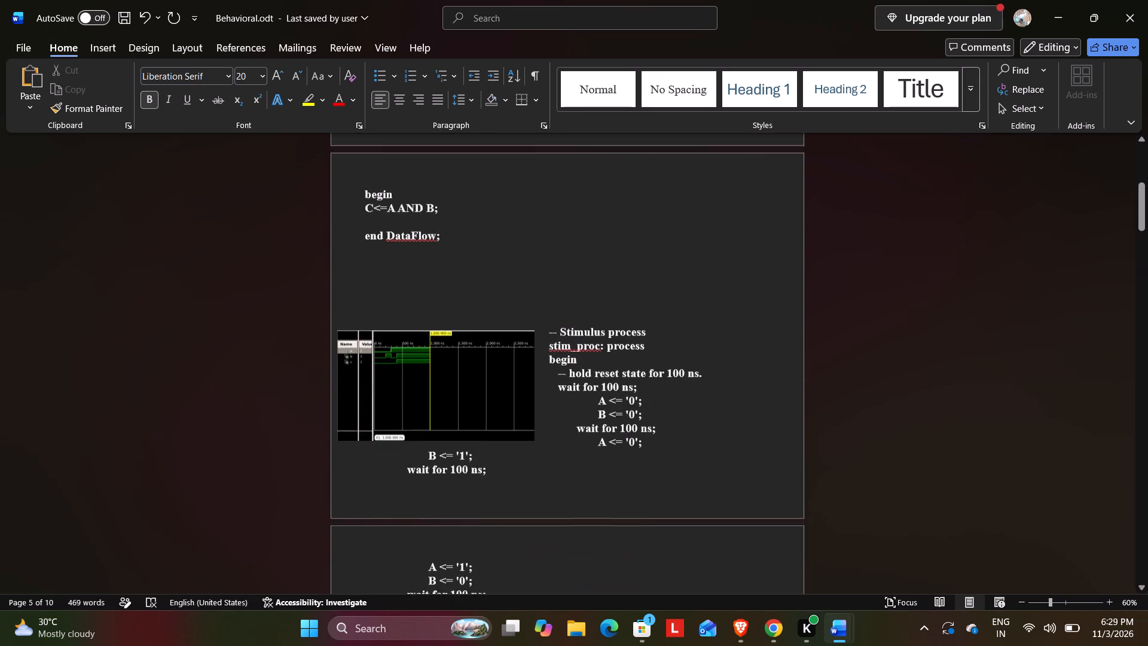
pyautogui.scroll(18, 596, 393)
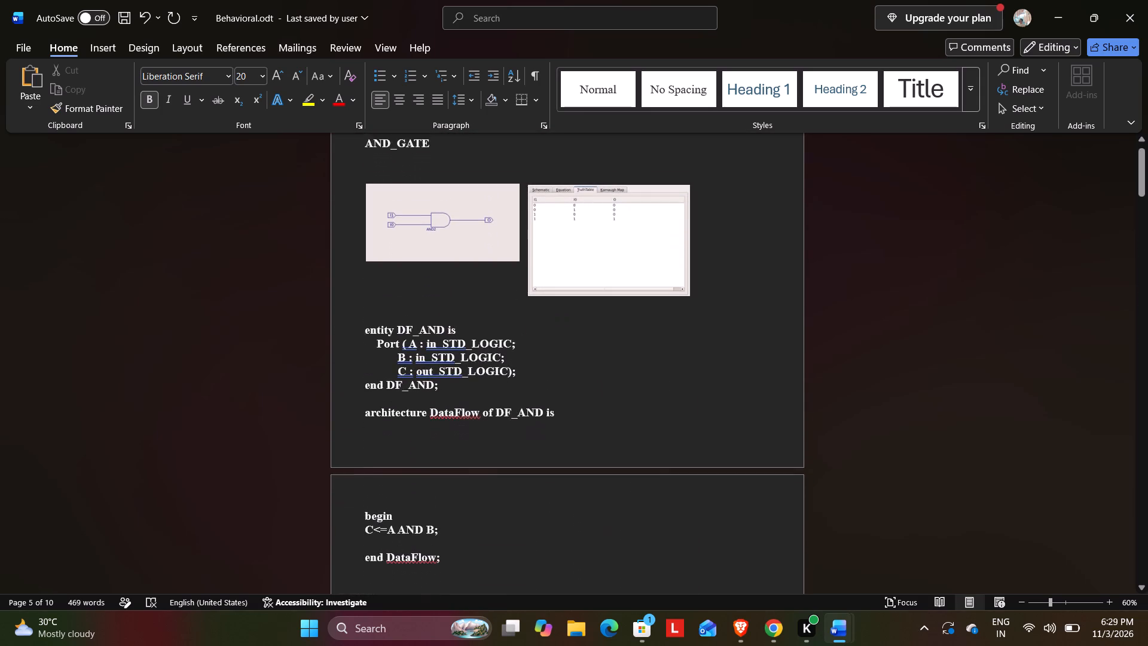
pyautogui.scroll(-7, 596, 393)
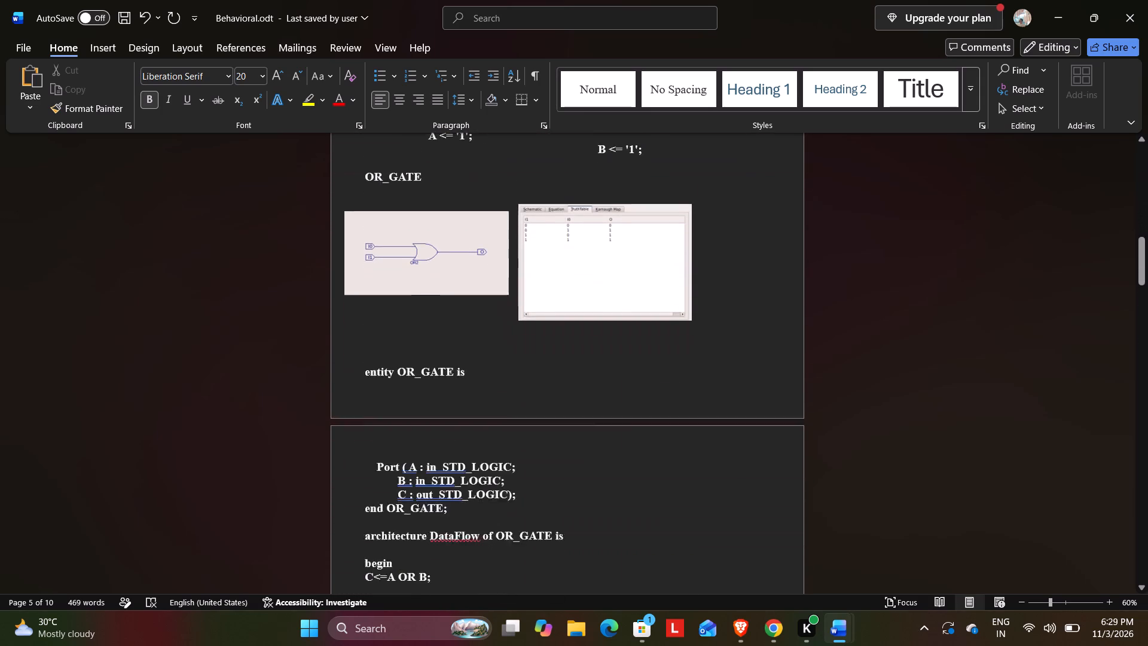
pyautogui.scroll(-6, 596, 393)
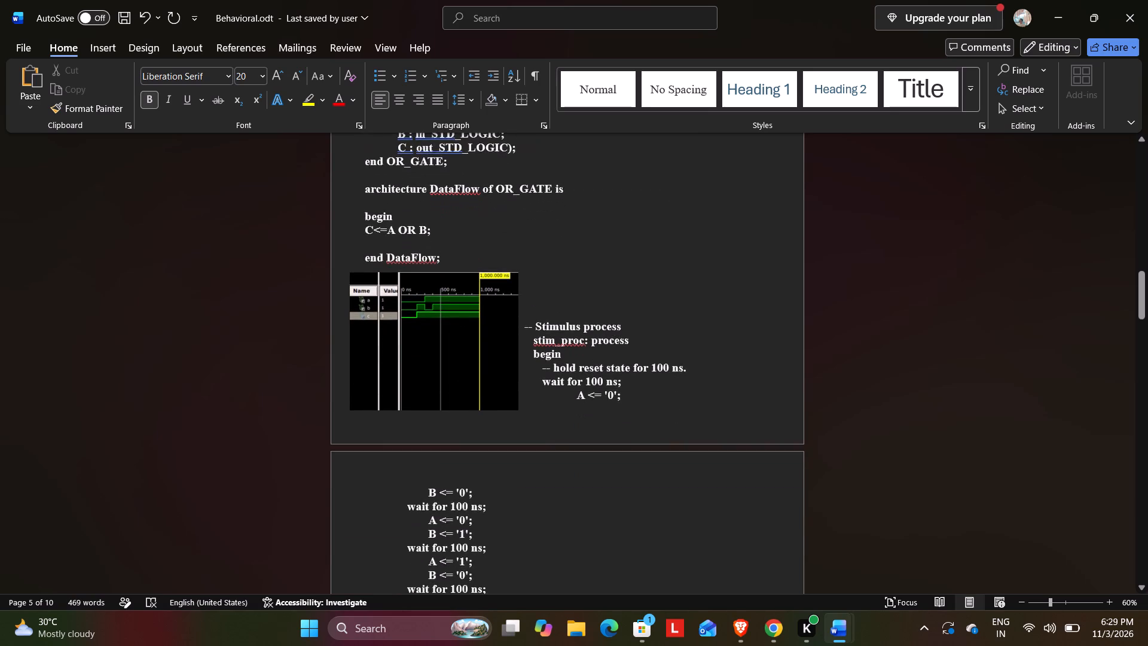
pyautogui.scroll(-3, 596, 393)
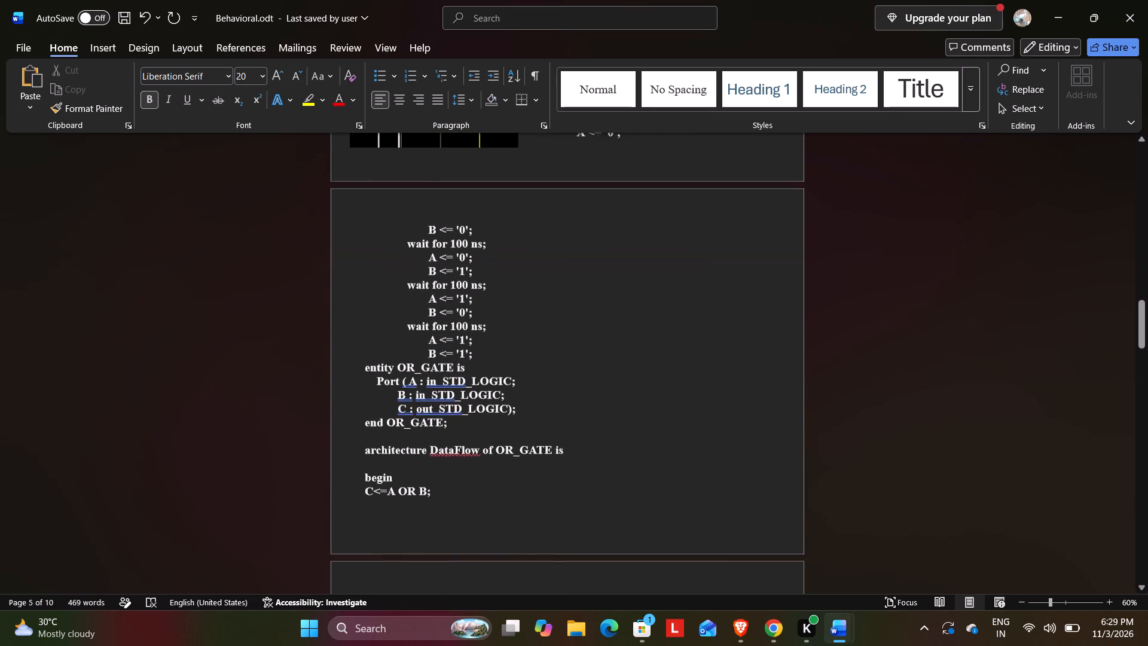
pyautogui.scroll(-4, 596, 393)
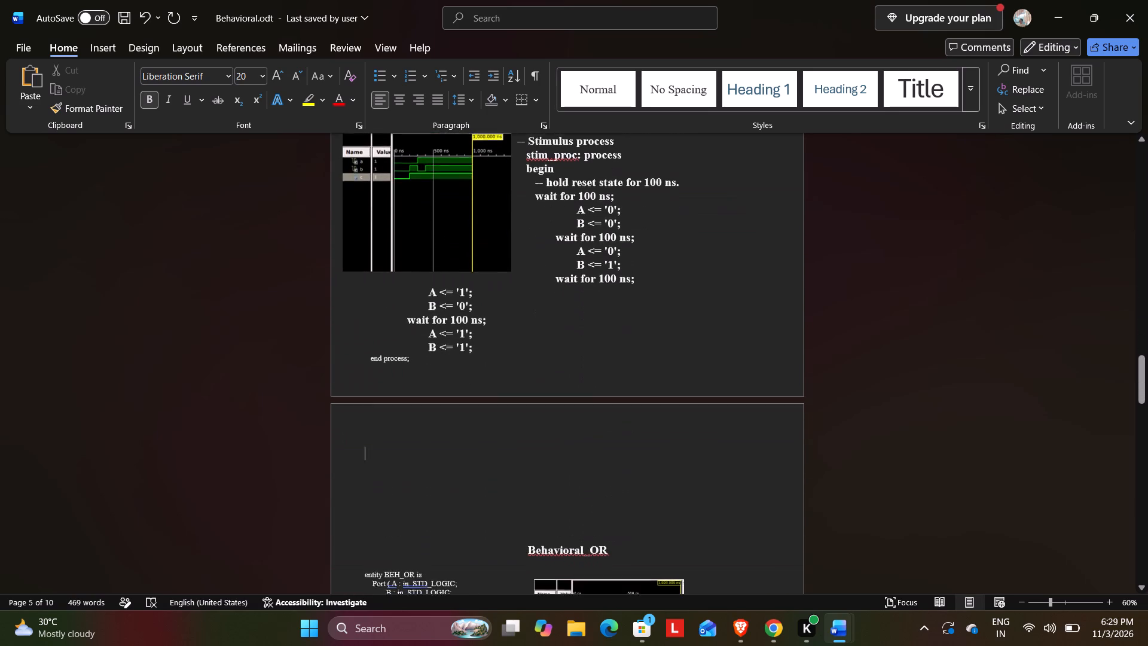
pyautogui.scroll(6, 596, 393)
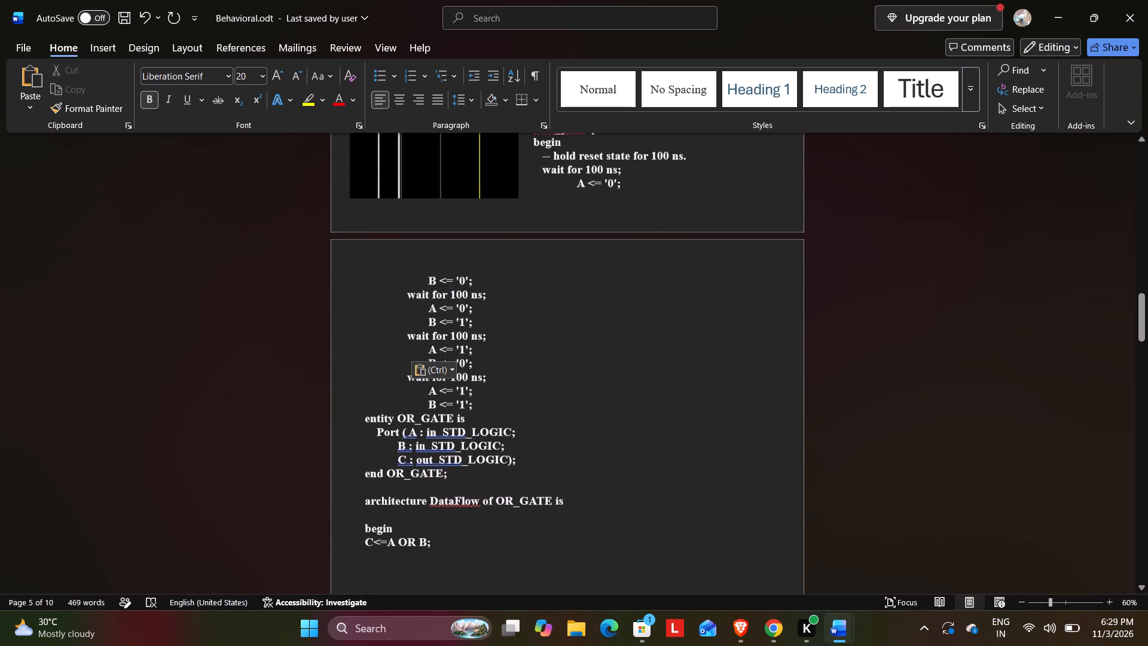
pyautogui.scroll(3, 596, 393)
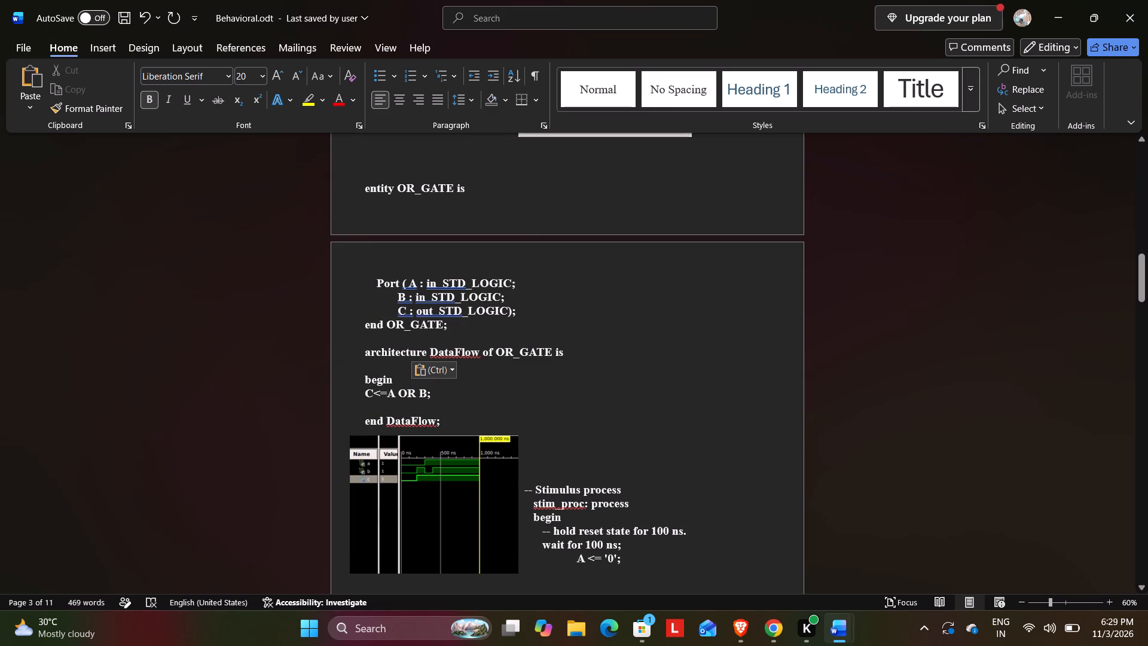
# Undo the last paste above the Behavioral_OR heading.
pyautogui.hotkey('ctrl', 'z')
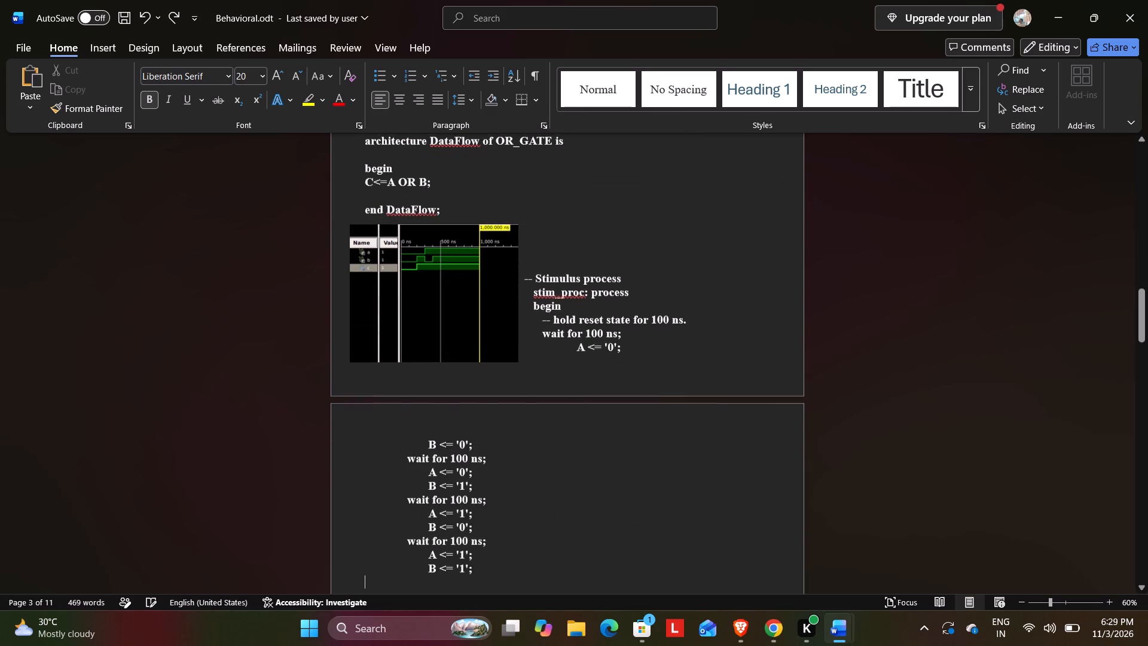
# Examine the order and layout of the AND_GATE, OR_GATE and Behavioral_OR sections again.
pyautogui.scroll(-3, 621, 366)
pyautogui.scroll(1, 621, 366)
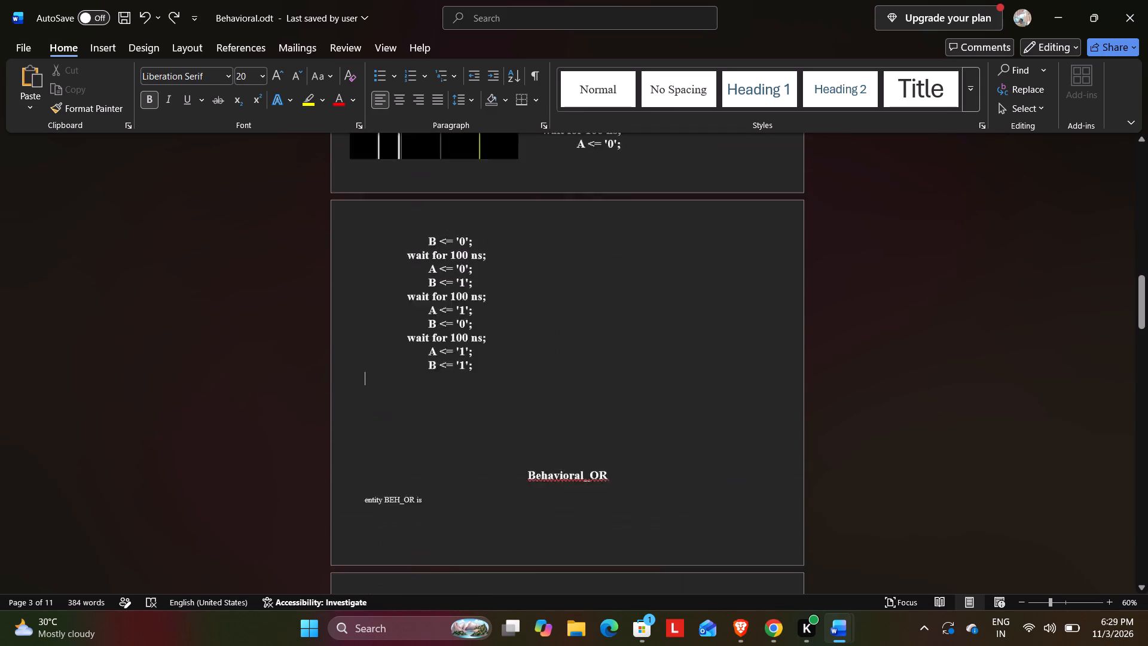
pyautogui.scroll(5, 621, 366)
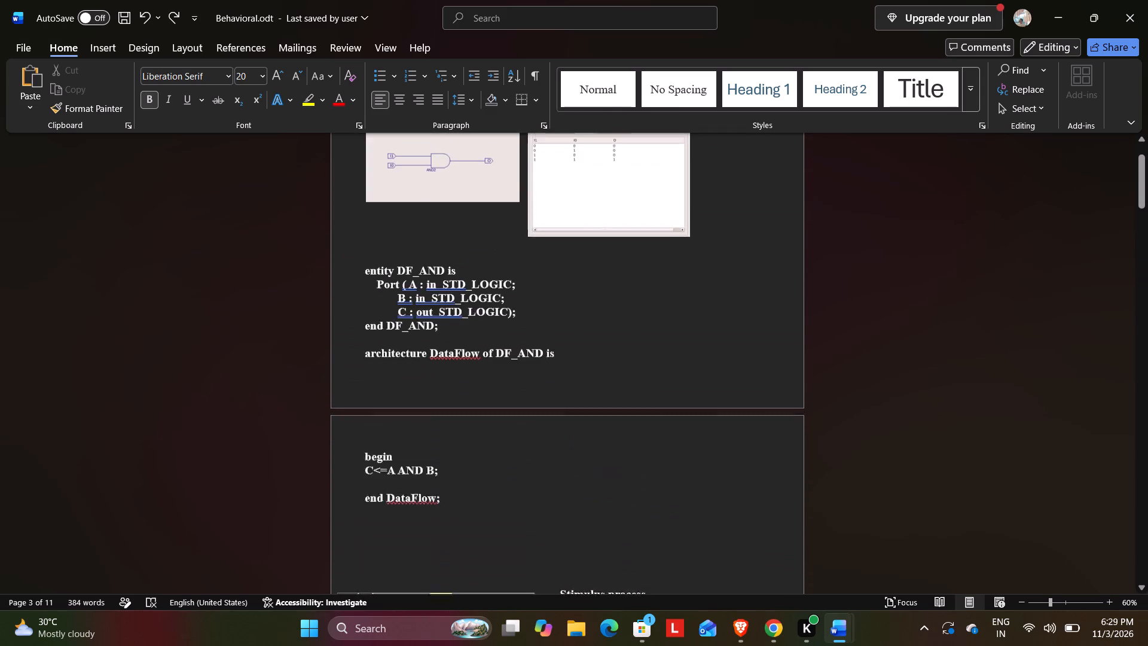
pyautogui.scroll(1, 621, 366)
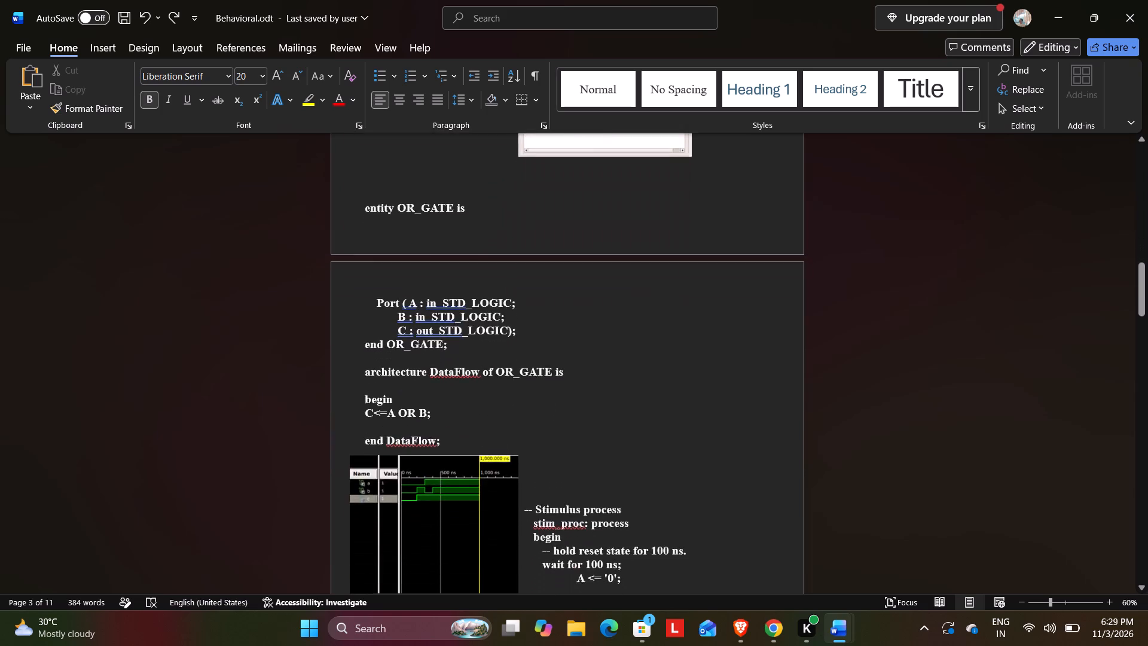
pyautogui.scroll(1, 621, 366)
pyautogui.scroll(-1, 621, 366)
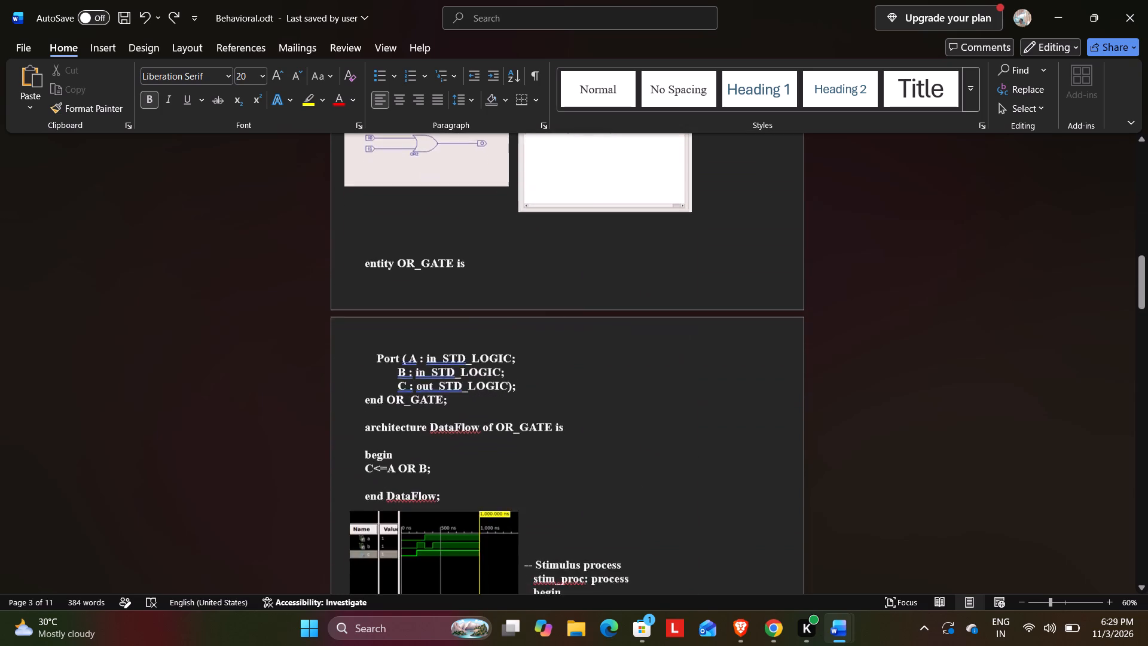
pyautogui.scroll(-2, 621, 366)
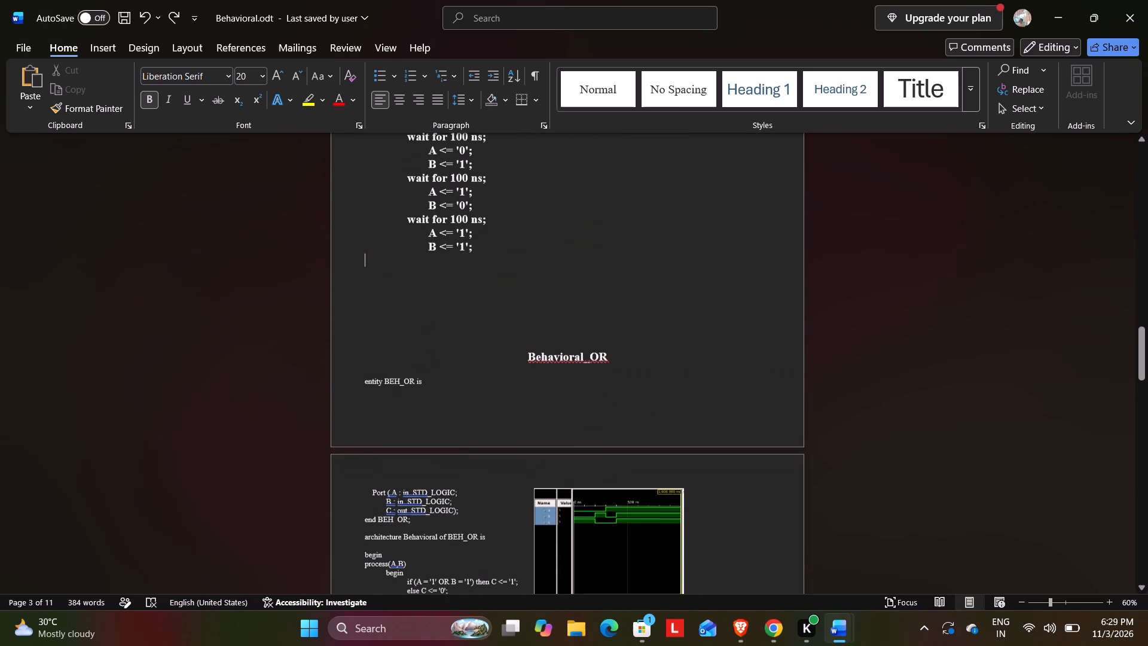
pyautogui.scroll(-1, 621, 366)
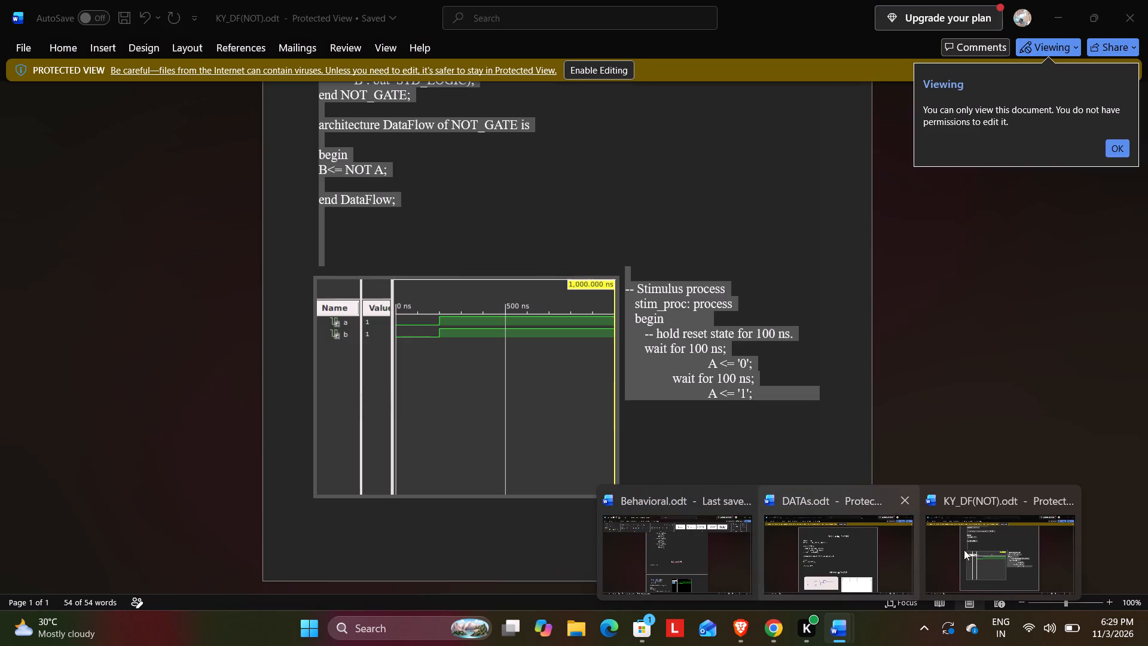
# Dismiss the viewing notice in KY_DF(NOT).odt, try copying its selected NOT_GATE content again, and paste into Behavioral.odt above Behavioral_OR.
pyautogui.click(984, 551)
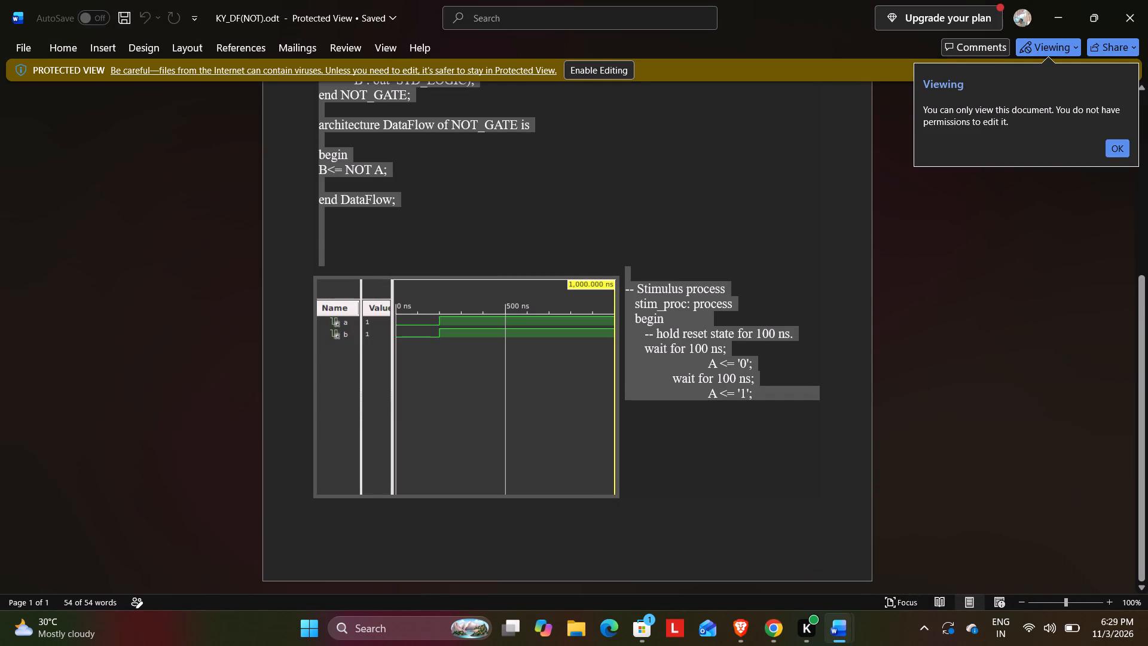
pyautogui.scroll(3, 693, 492)
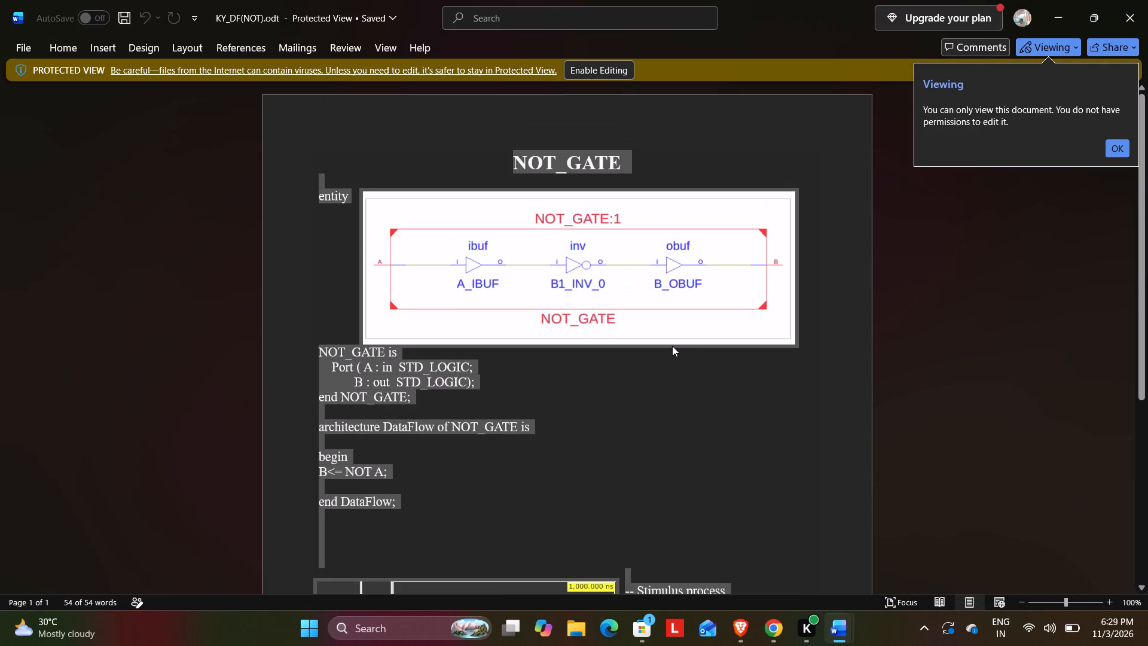
pyautogui.hotkey('ctrl', 'c')
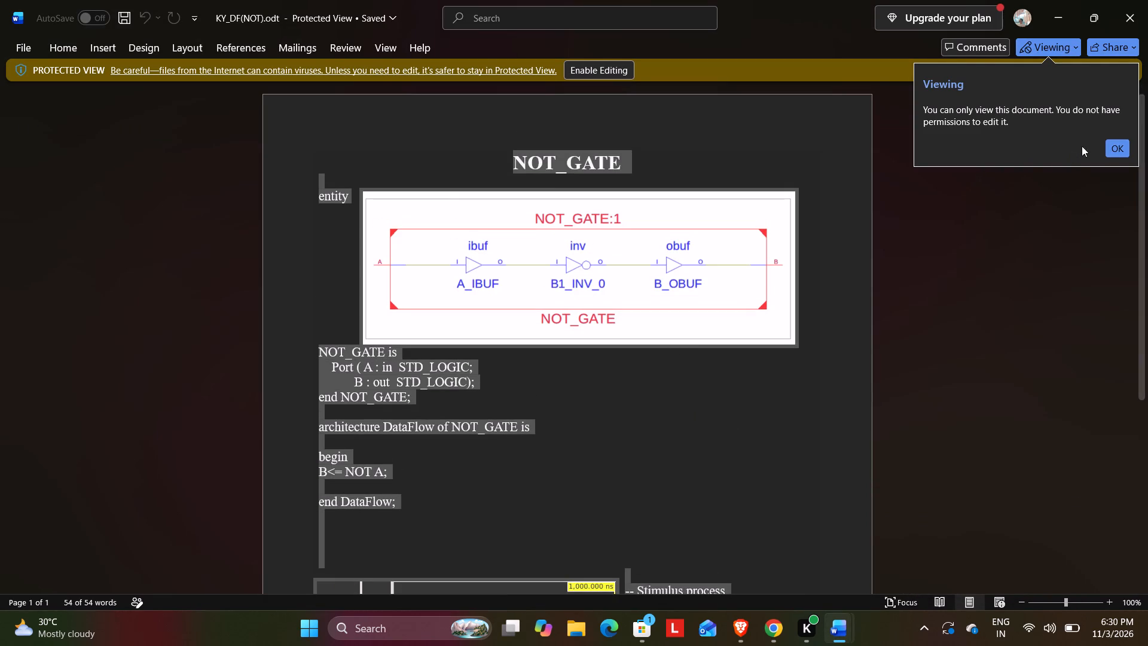
pyautogui.click(1118, 147)
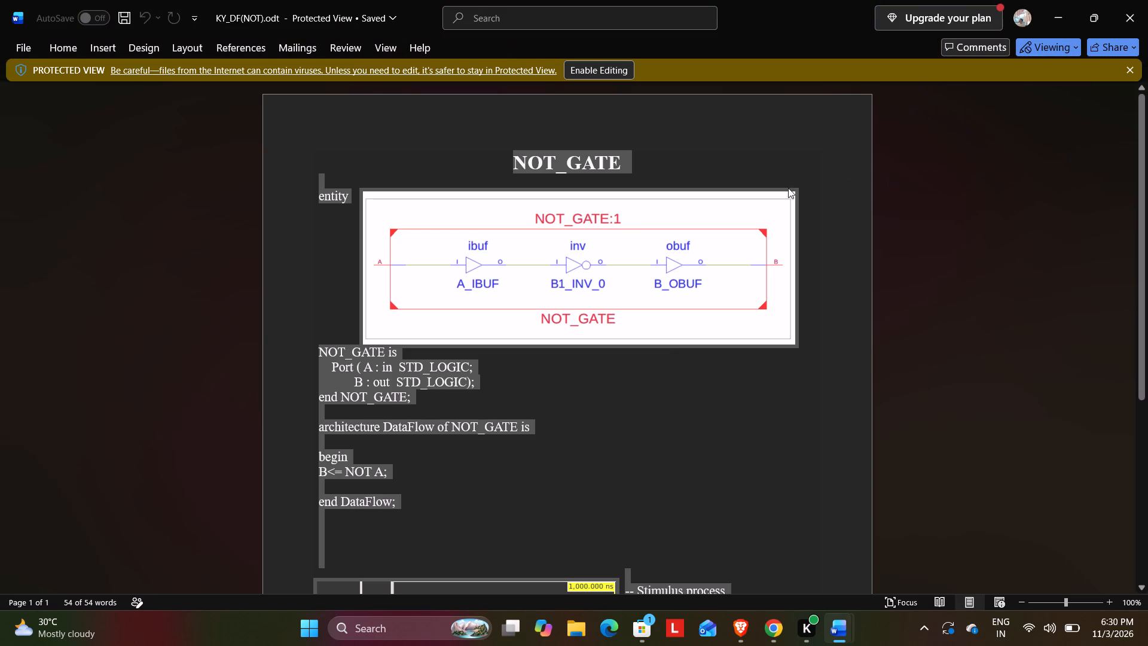
pyautogui.hotkey('ctrl', 'c')
pyautogui.scroll(-1, 606, 241)
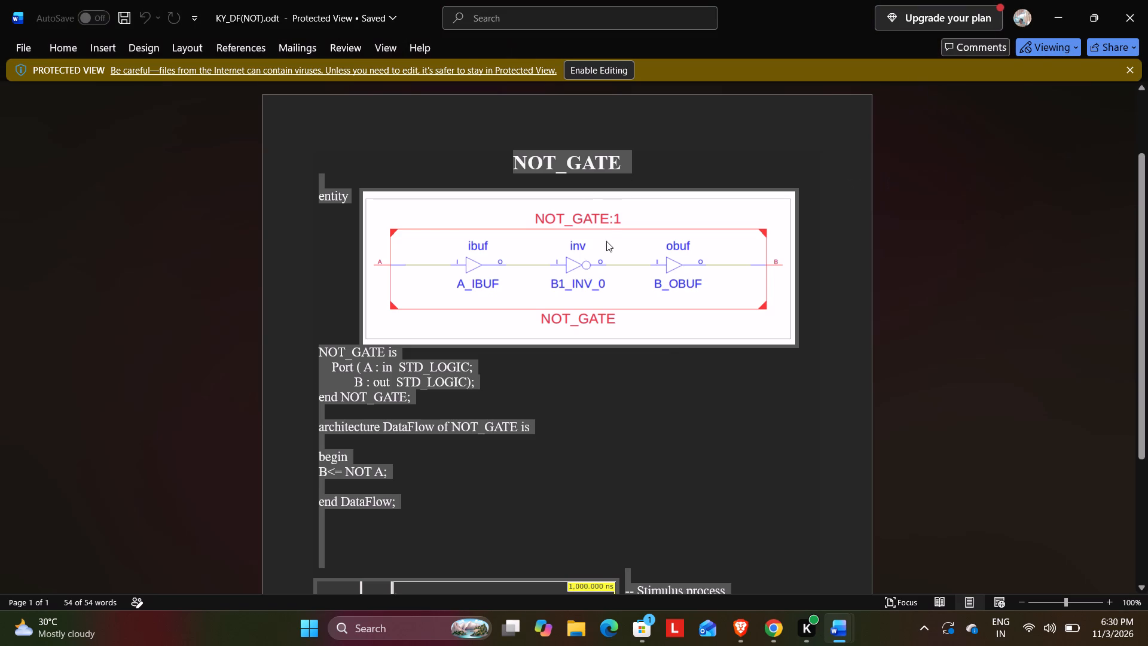
pyautogui.scroll(-2, 606, 241)
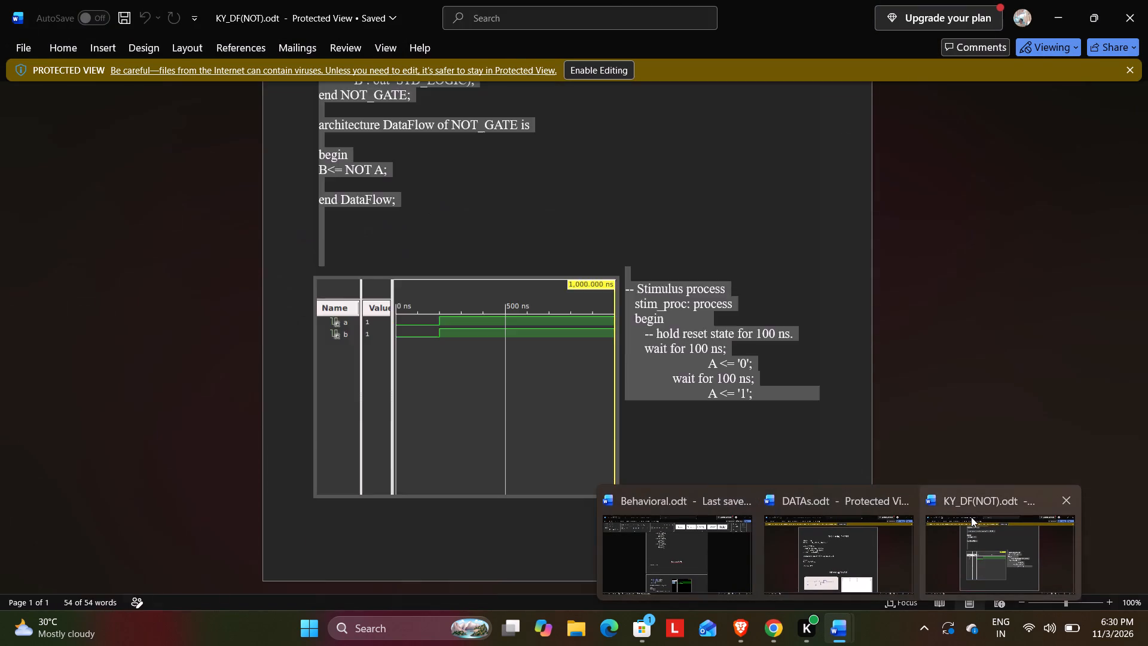
pyautogui.click(691, 531)
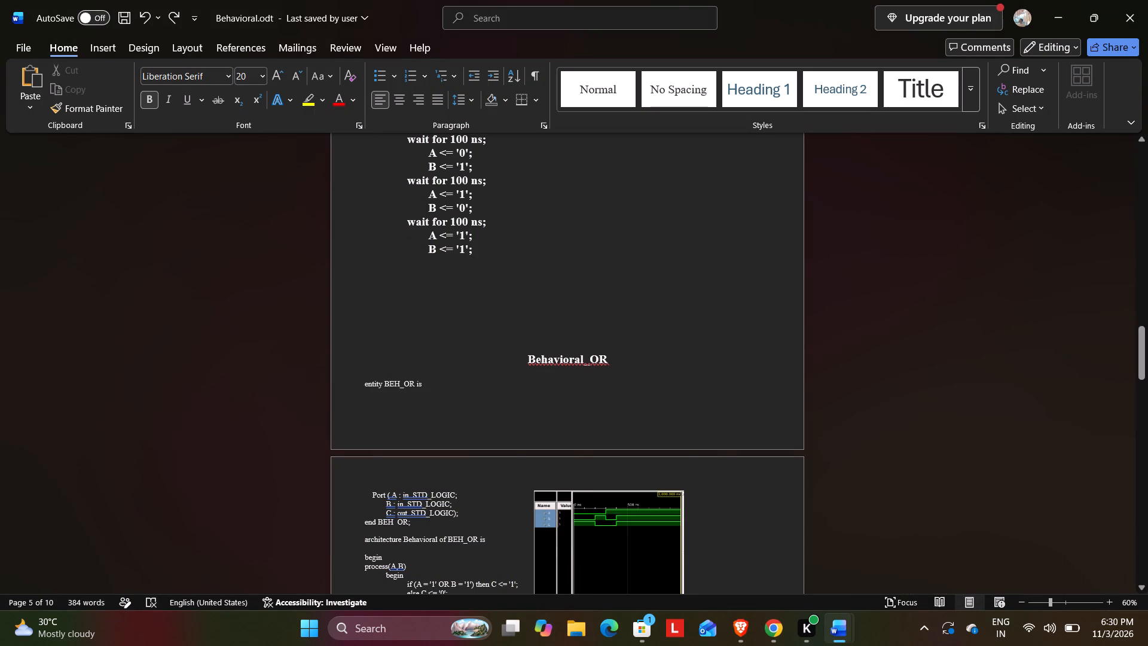
pyautogui.hotkey('ctrl', 'v')
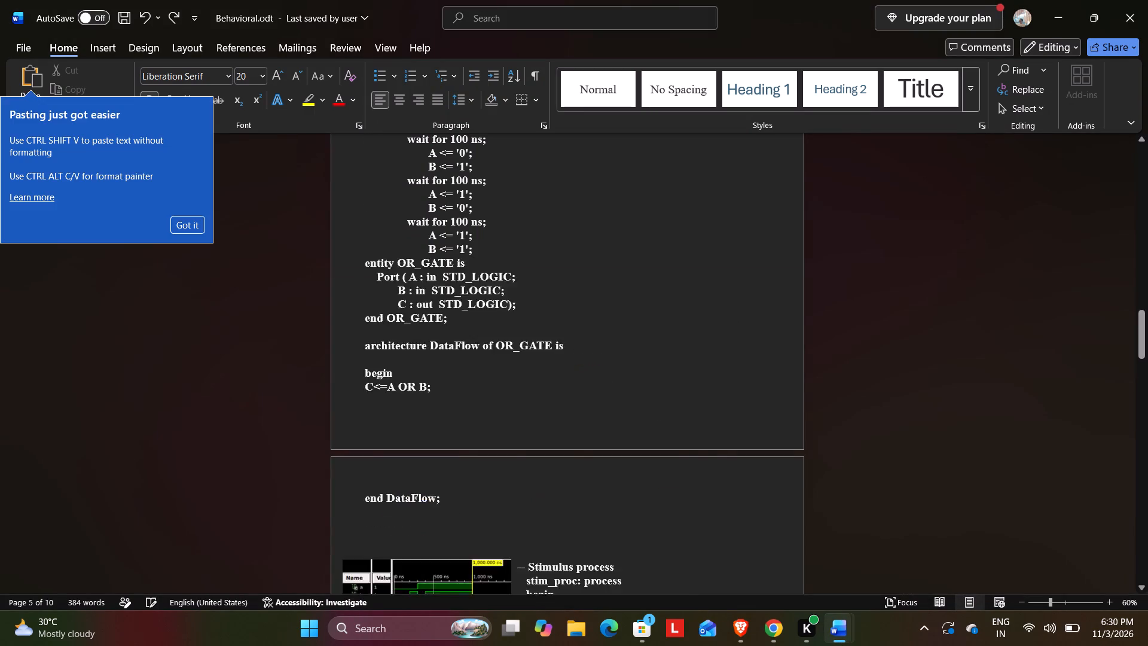
pyautogui.scroll(3, 532, 223)
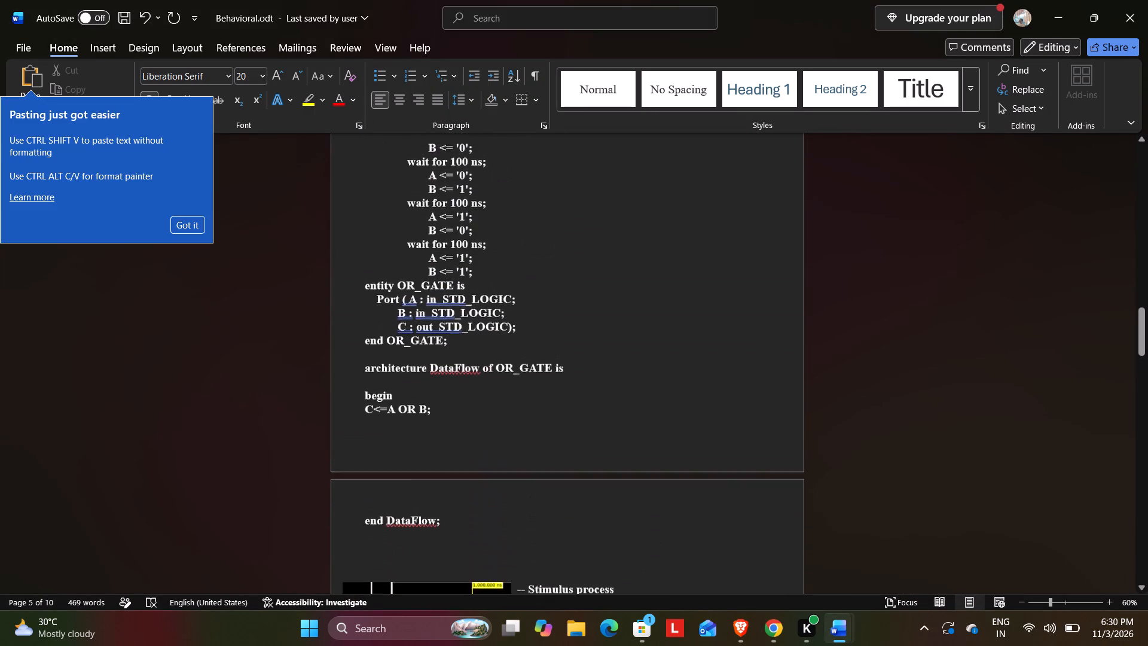
pyautogui.scroll(3, 532, 223)
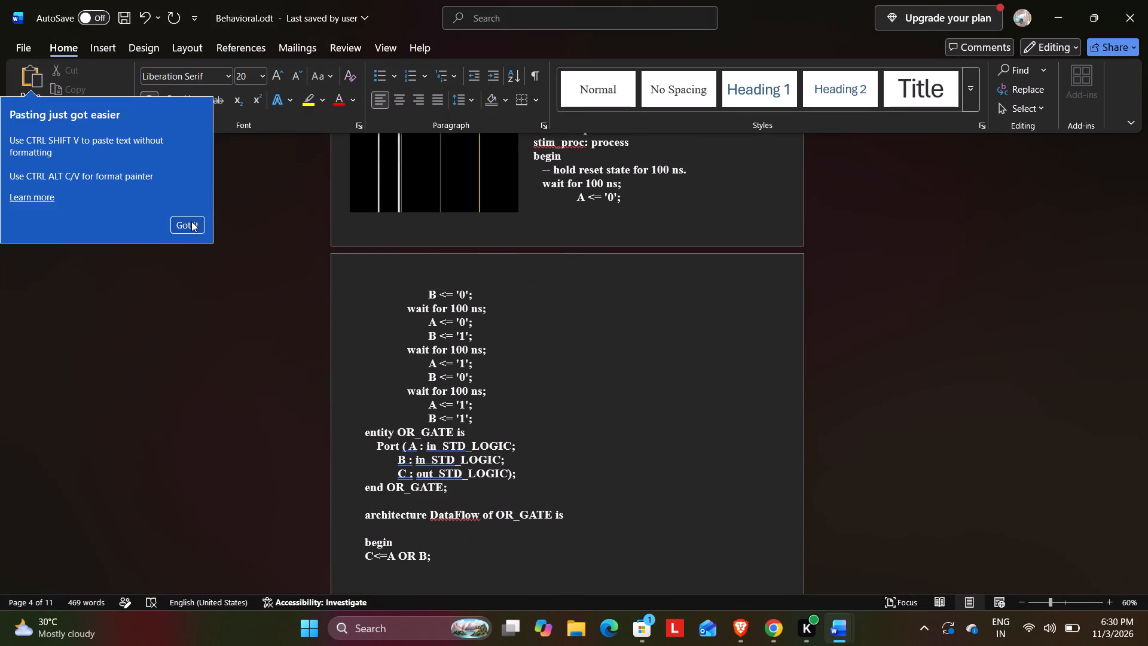
# Dismiss the pasting tip and undo the last paste above the Behavioral_OR heading.
pyautogui.click(191, 221)
pyautogui.scroll(2, 426, 372)
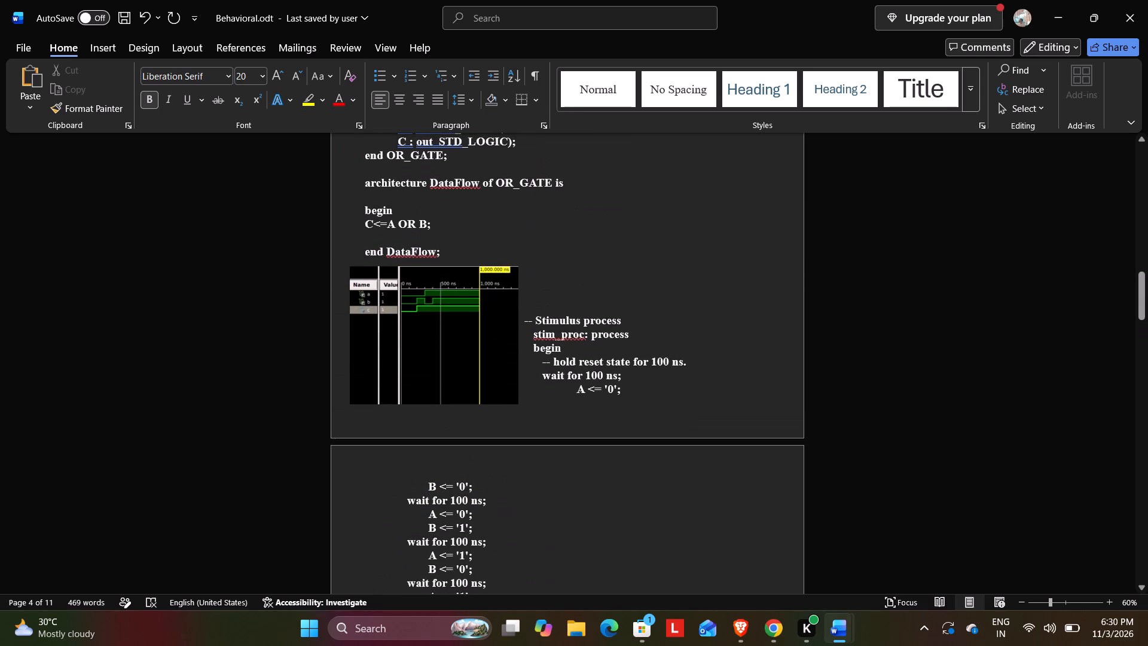
pyautogui.scroll(3, 426, 372)
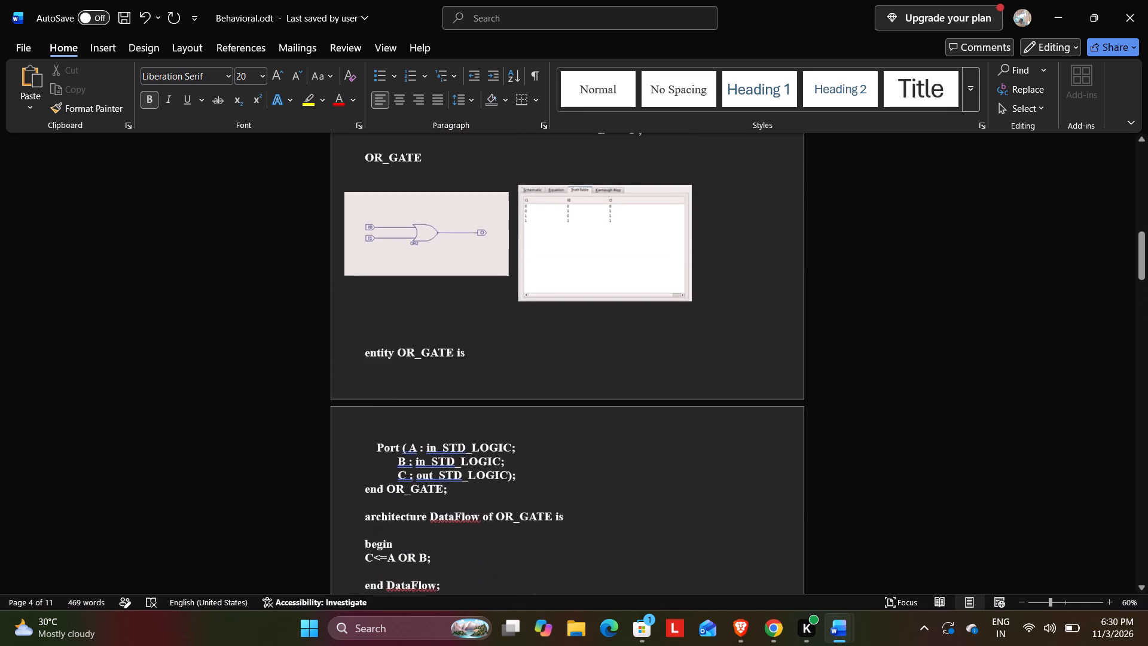
pyautogui.scroll(2, 426, 372)
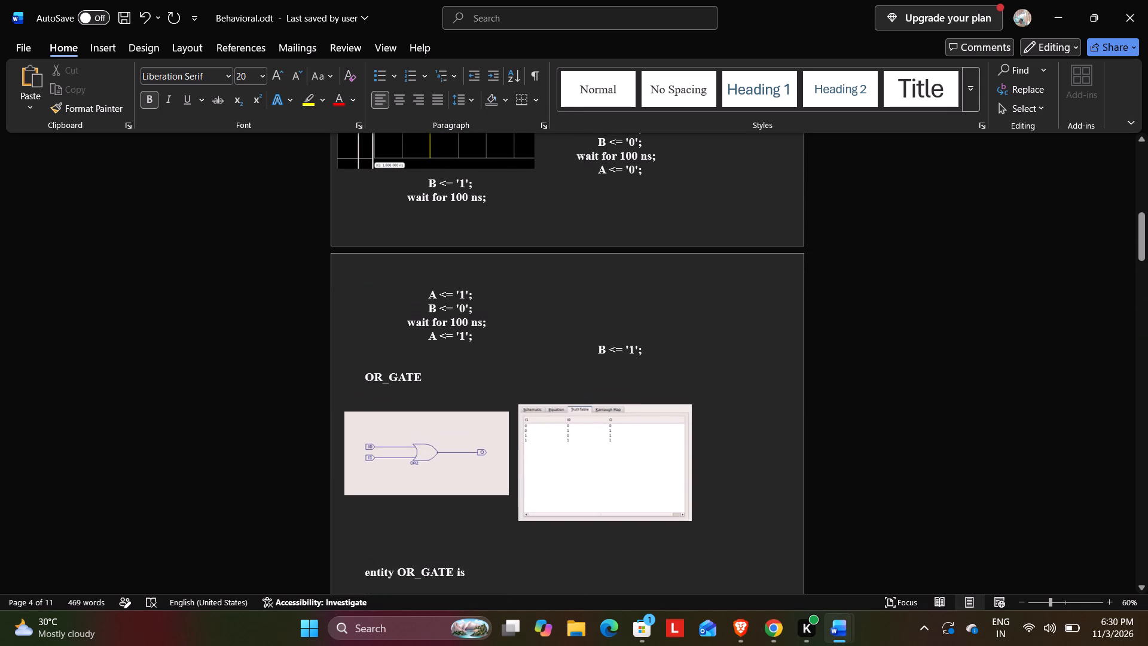
pyautogui.hotkey('ctrl', 'z')
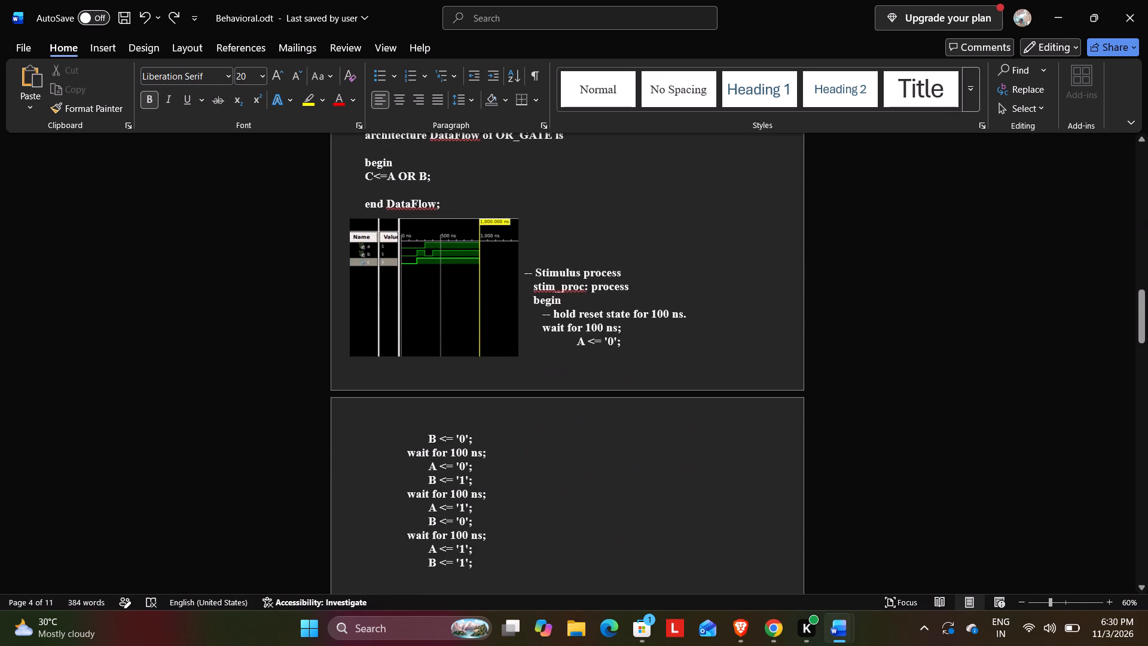
# Examine the order of the OR_GATE, Behavioral_OR, Behavioral_NOT and Behavioral_Nand sections, returning up to the AND_GATE code.
pyautogui.scroll(-4, 479, 364)
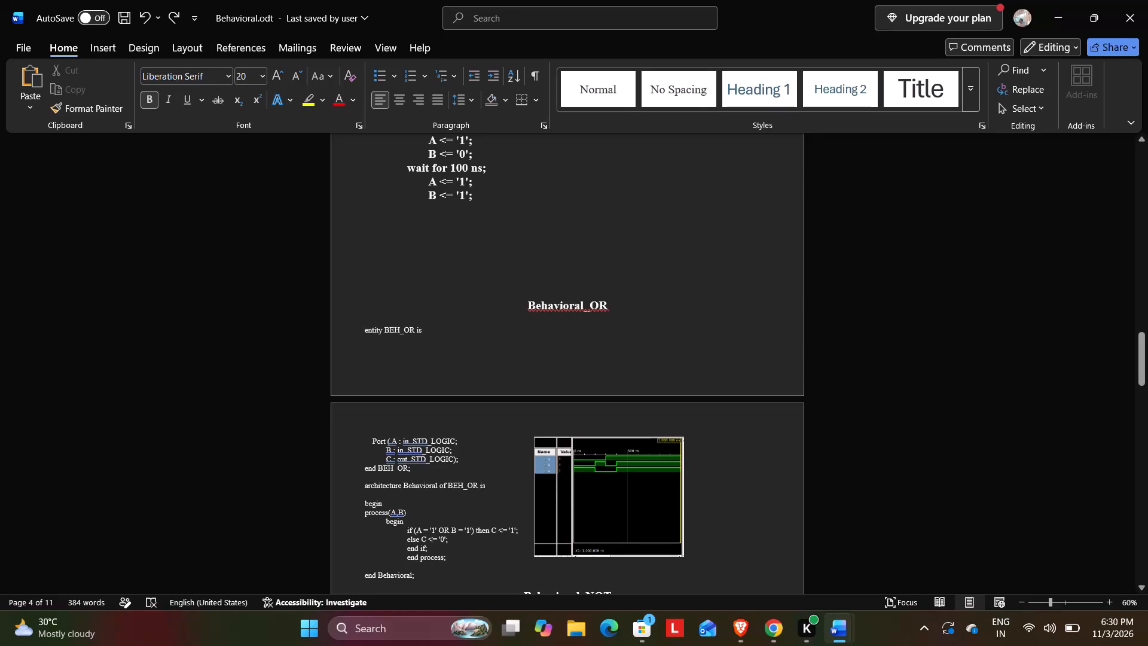
pyautogui.scroll(-3, 510, 291)
pyautogui.scroll(1, 510, 291)
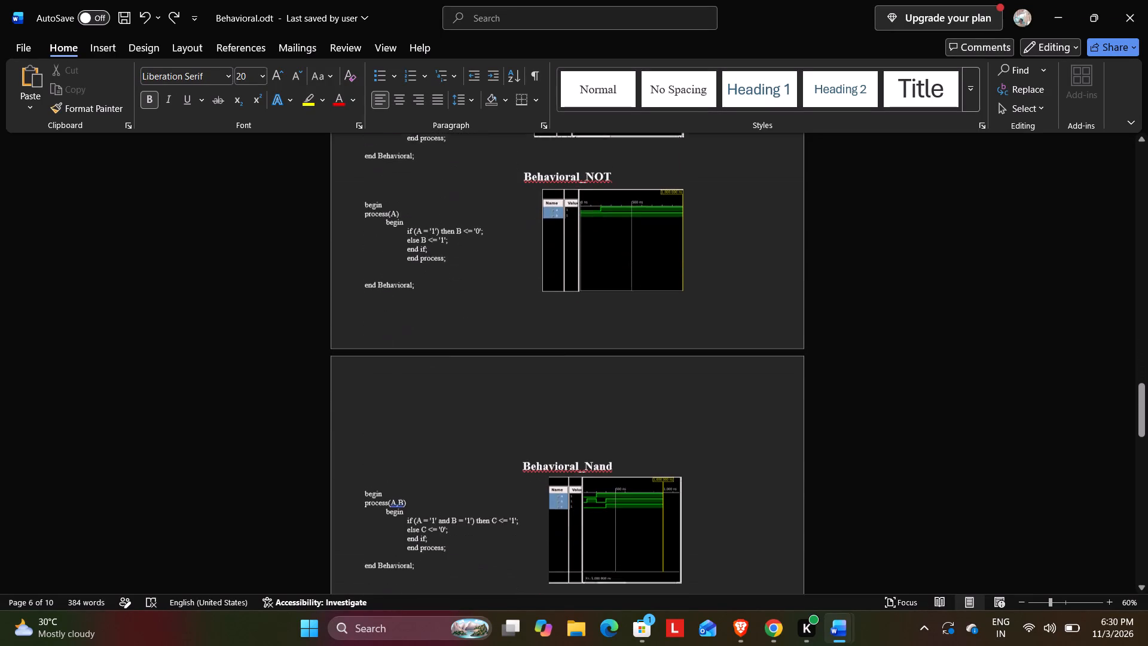
pyautogui.scroll(4, 510, 291)
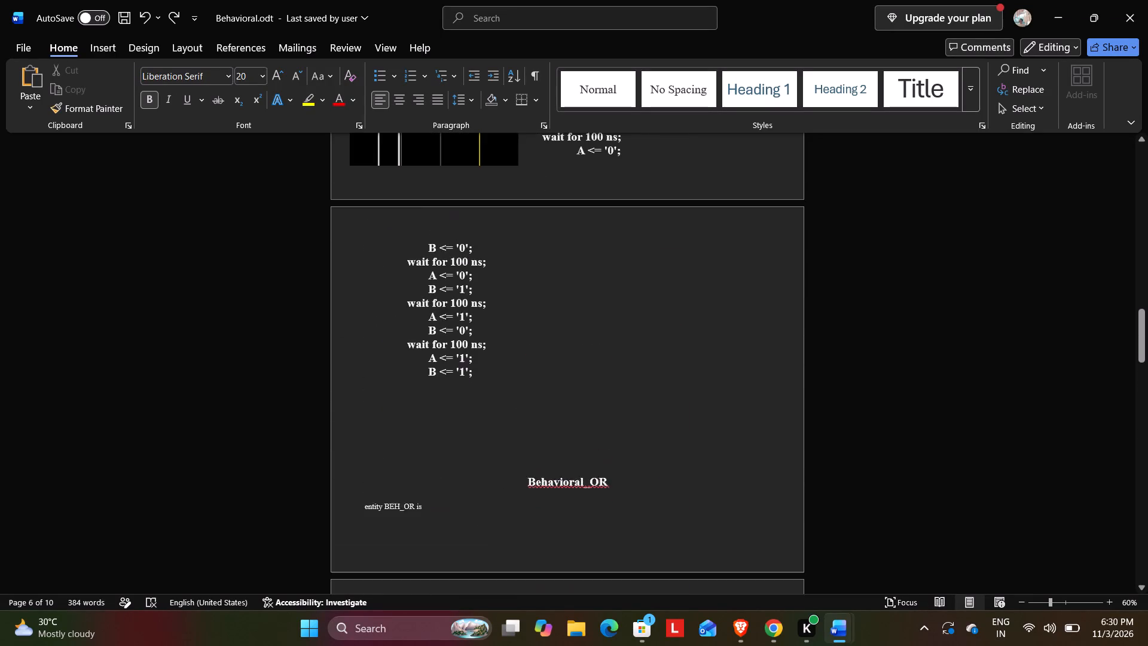
pyautogui.scroll(4, 510, 291)
pyautogui.hscroll(1, 510, 291)
# Reduce the indent of the stray "B <= '1';" line above the OR_GATE heading so it aligns with "A <= '1';".
pyautogui.scroll(-1, 510, 291)
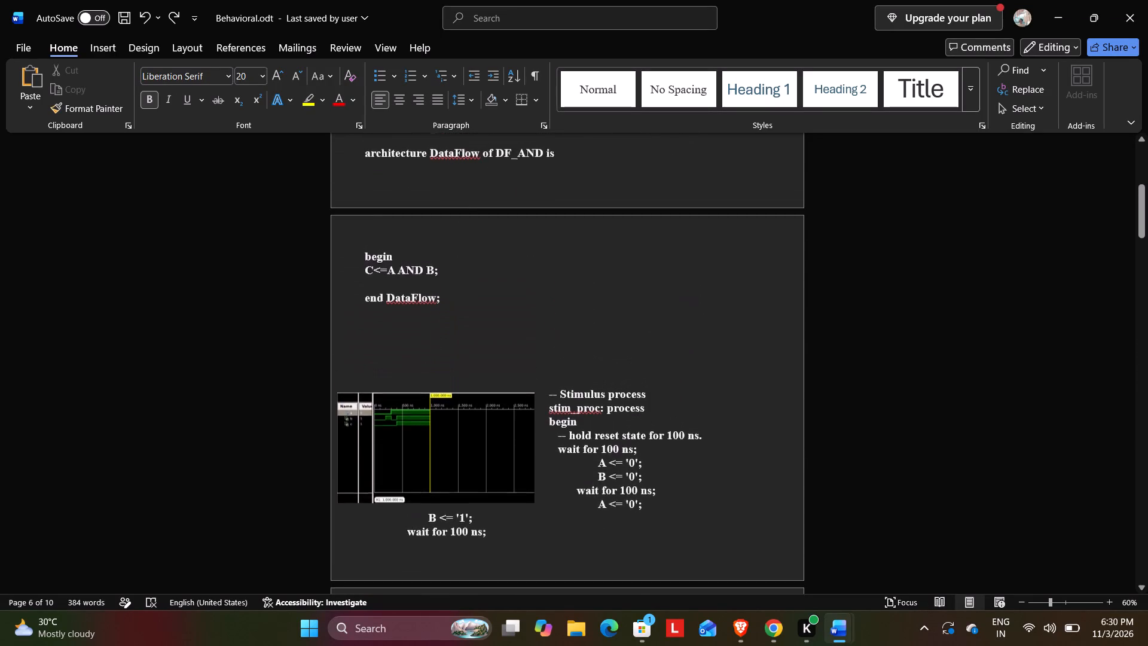
pyautogui.scroll(-1, 510, 291)
pyautogui.hscroll(1, 510, 291)
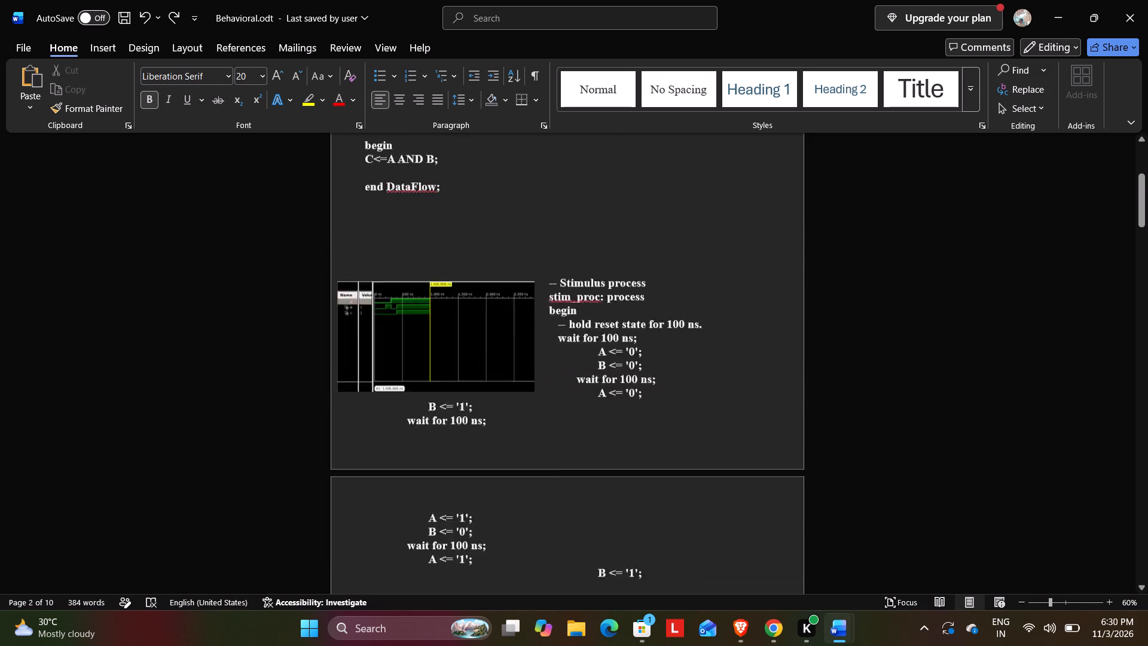
pyautogui.scroll(-2, 523, 285)
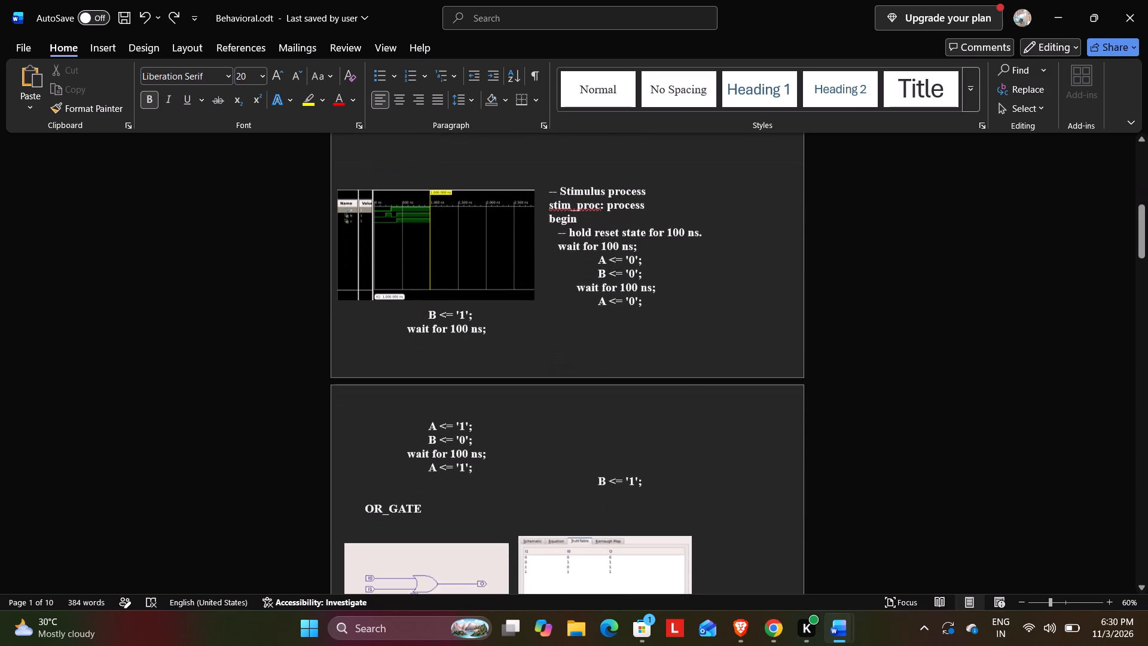
pyautogui.scroll(-1, 523, 285)
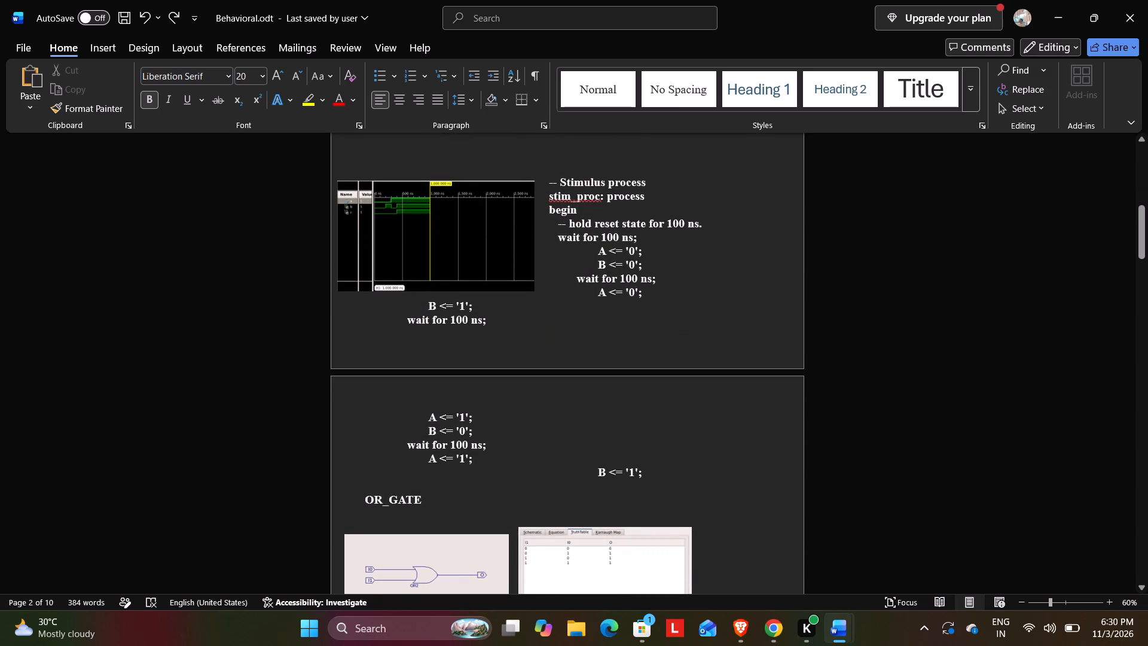
pyautogui.click(597, 473)
pyautogui.press('BackSpace')
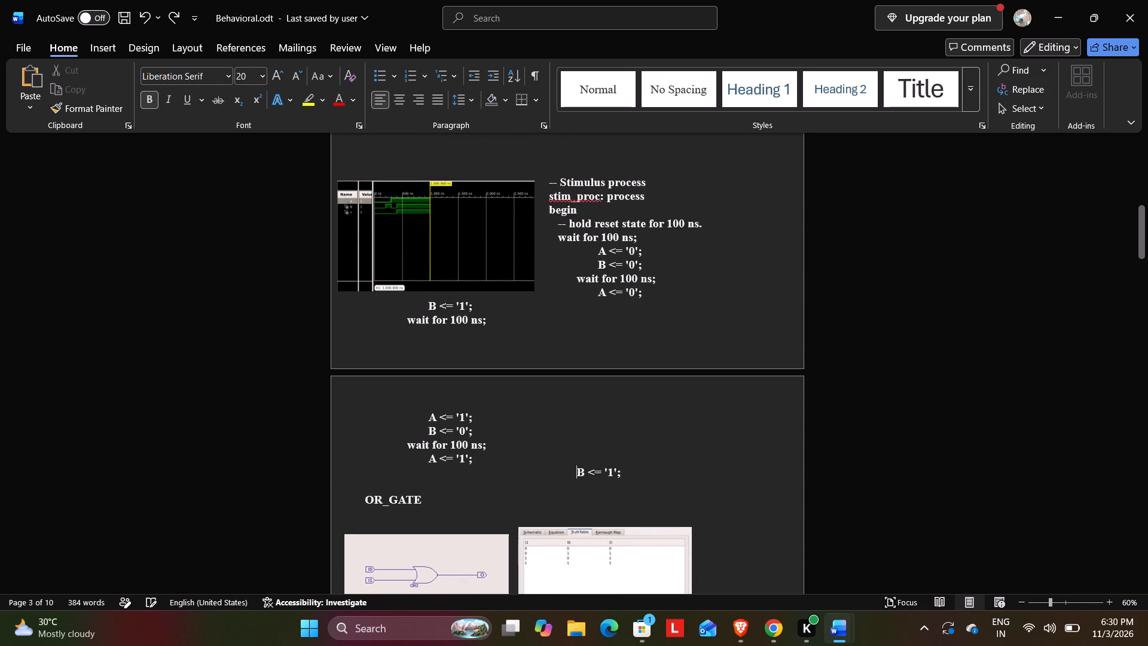
pyautogui.press('BackSpace')
pyautogui.press('BackSpace')
pyautogui.press('BackSpace')
pyautogui.press('BackSpace')
pyautogui.press('BackSpace')
pyautogui.press('BackSpace')
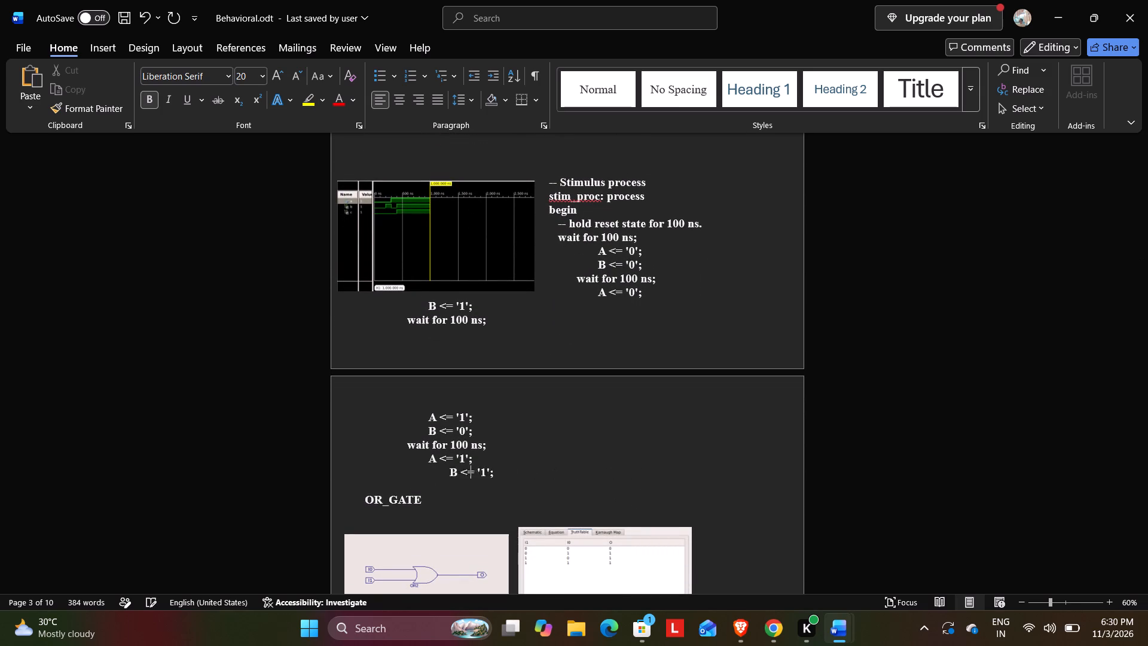
pyautogui.press('BackSpace')
# Examine the AND_GATE section's layout back up to the start of the document.
pyautogui.scroll(4, 675, 481)
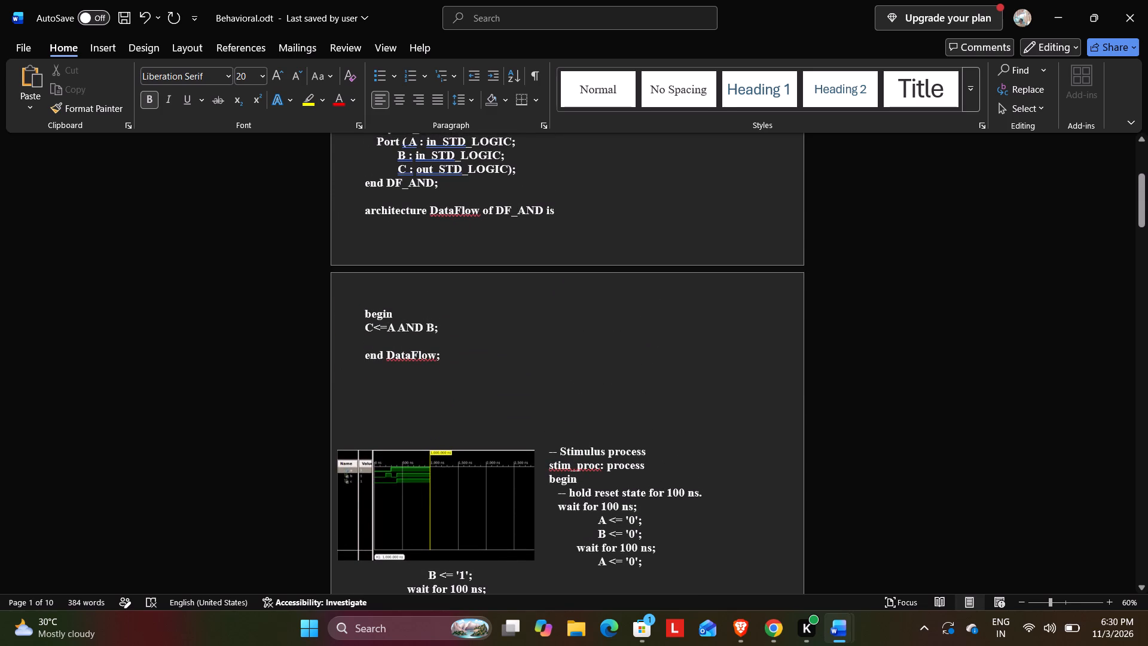
pyautogui.scroll(2, 675, 481)
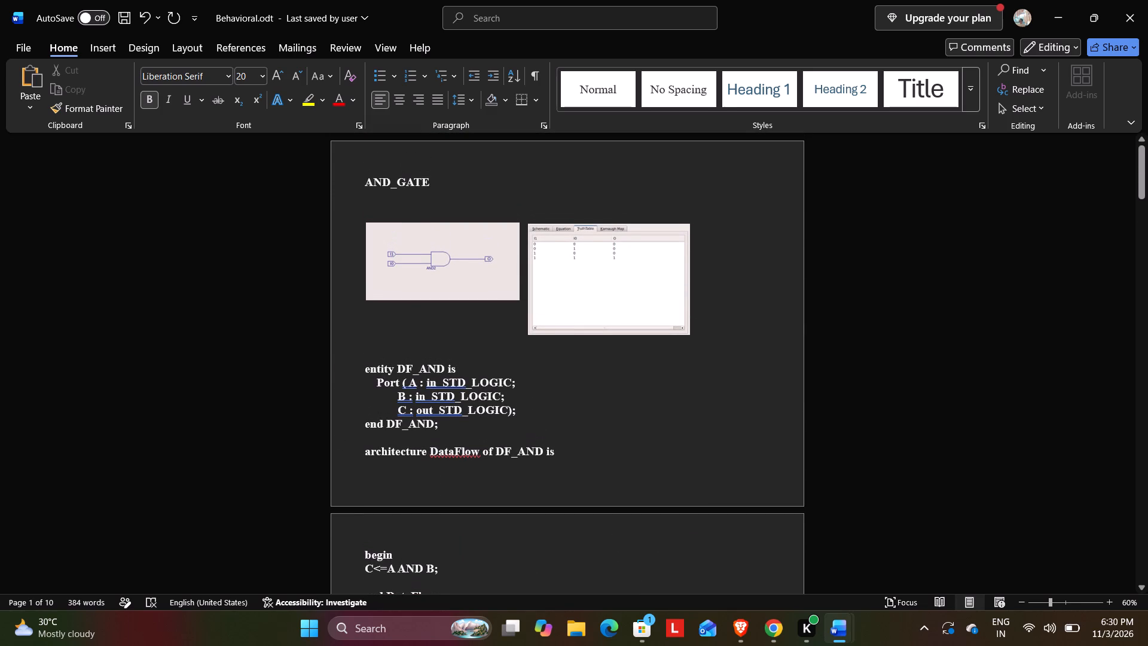
pyautogui.scroll(2, 675, 481)
# Indent the "B <= '1';" line below the AND_GATE waveform so it aligns with the stimulus assignments beside the picture.
pyautogui.scroll(-5, 675, 481)
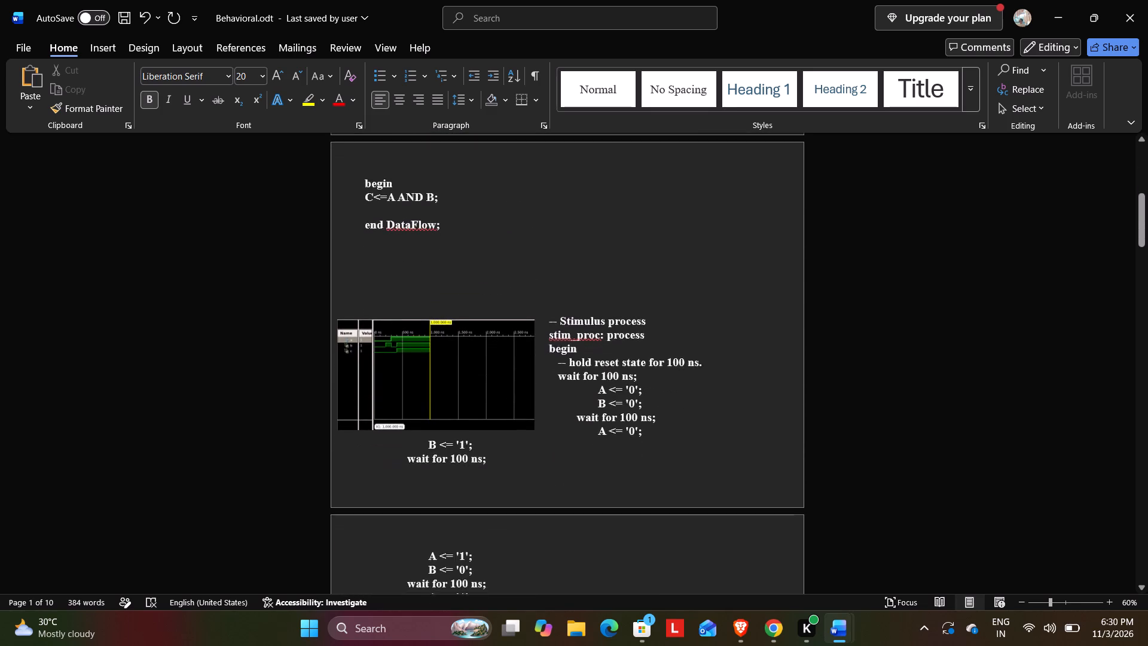
pyautogui.scroll(-1, 675, 481)
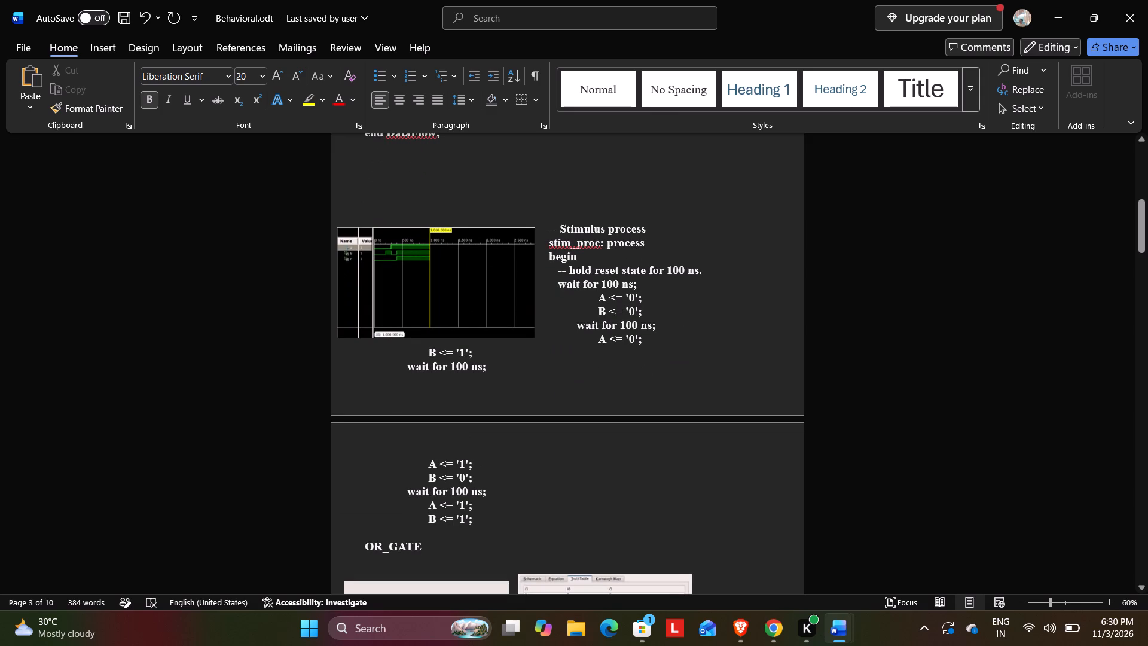
pyautogui.click(425, 351)
pyautogui.press('Tab')
pyautogui.press('Tab')
pyautogui.press('Tab')
pyautogui.press('Tab')
pyautogui.press('Tab')
pyautogui.press('Tab')
pyautogui.press('Tab')
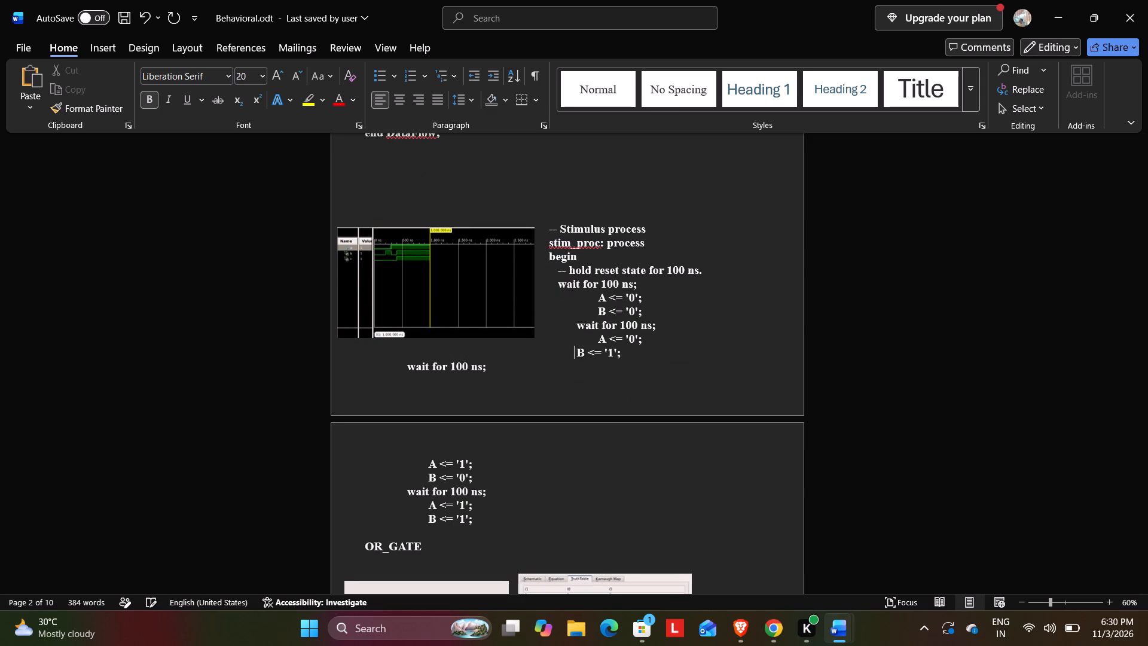
pyautogui.press('Tab')
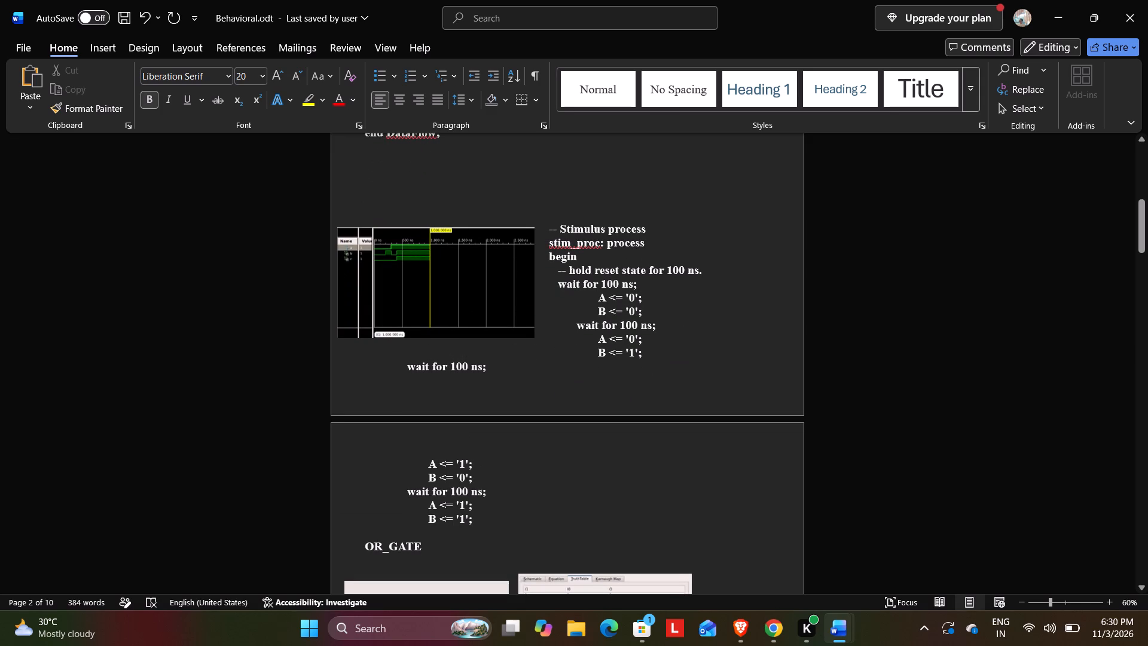
# Indent the following "wait for 100 ns;" line to align with the earlier wait line in the AND_GATE stimulus code.
pyautogui.click(400, 362)
pyautogui.press('Tab')
pyautogui.press('Tab')
pyautogui.press('Tab')
pyautogui.press('Tab')
pyautogui.press('Tab')
pyautogui.press('Tab')
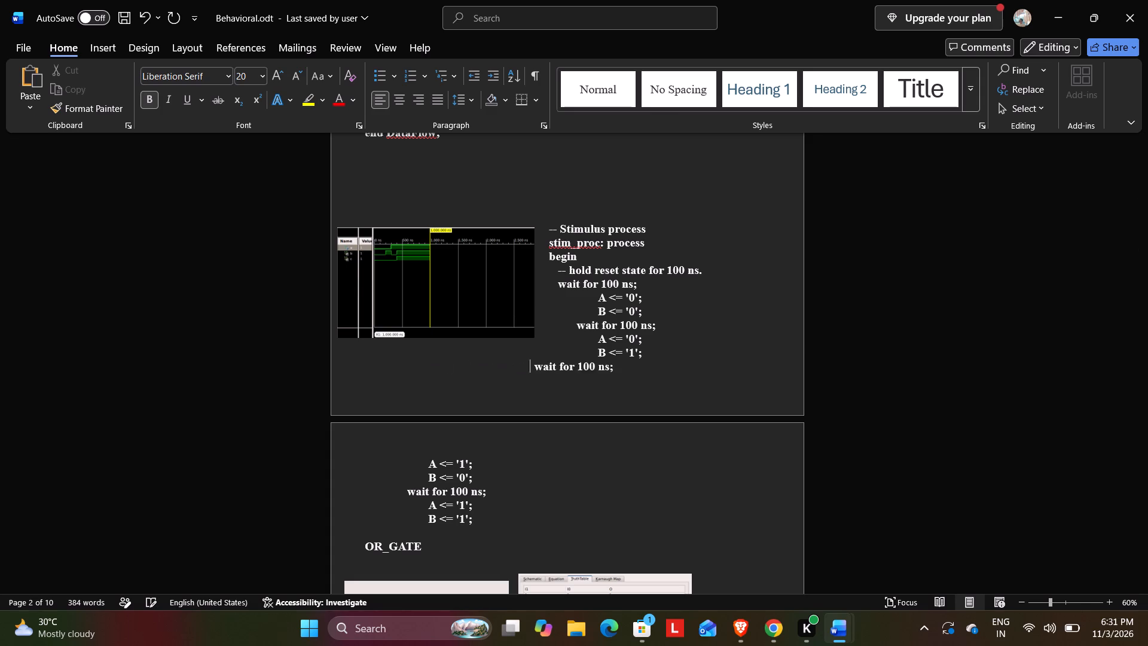
pyautogui.press('Tab')
pyautogui.press('Tab')
# Move the AND_GATE waveform picture up to sit directly below "end DataFlow;".
pyautogui.scroll(1, 425, 230)
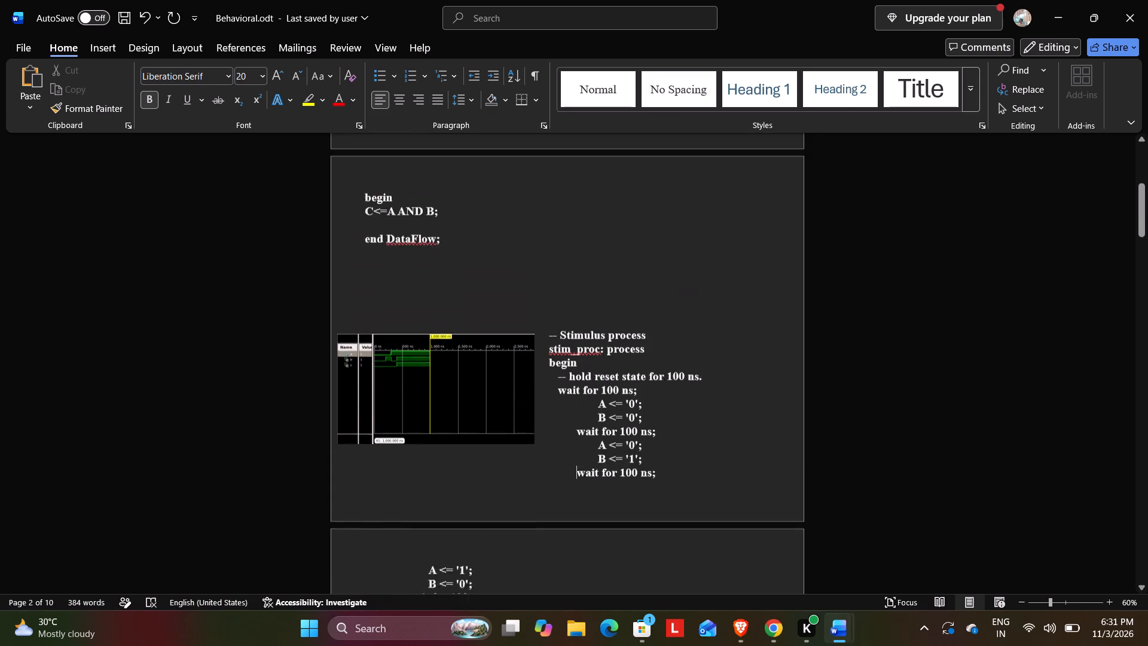
pyautogui.scroll(4, 425, 230)
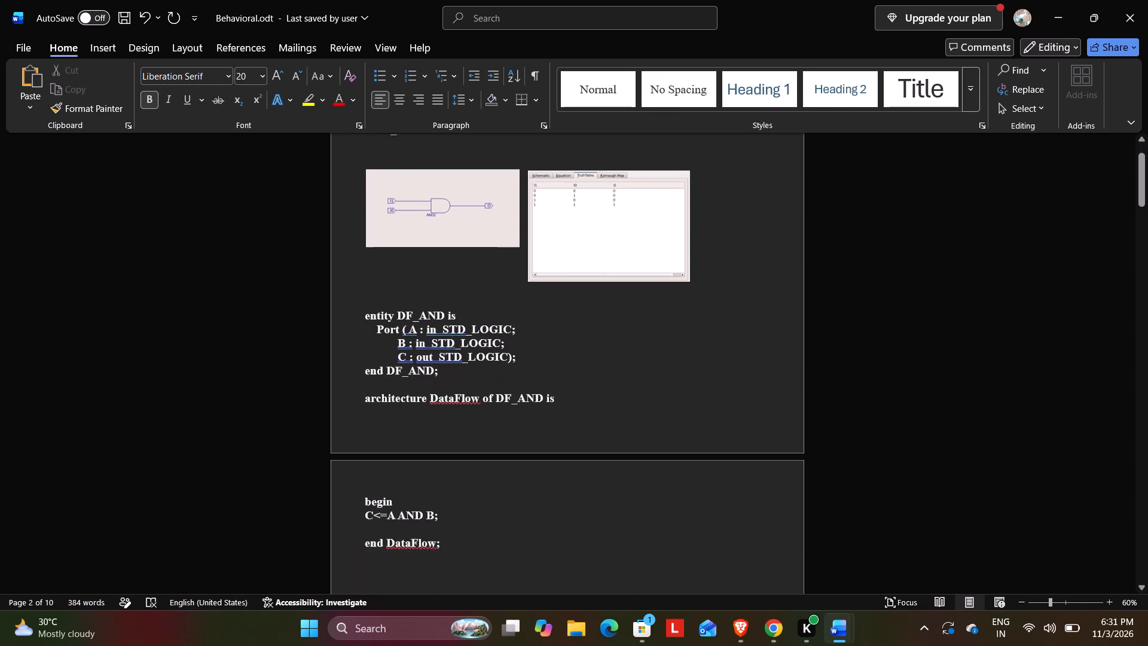
pyautogui.scroll(-2, 455, 217)
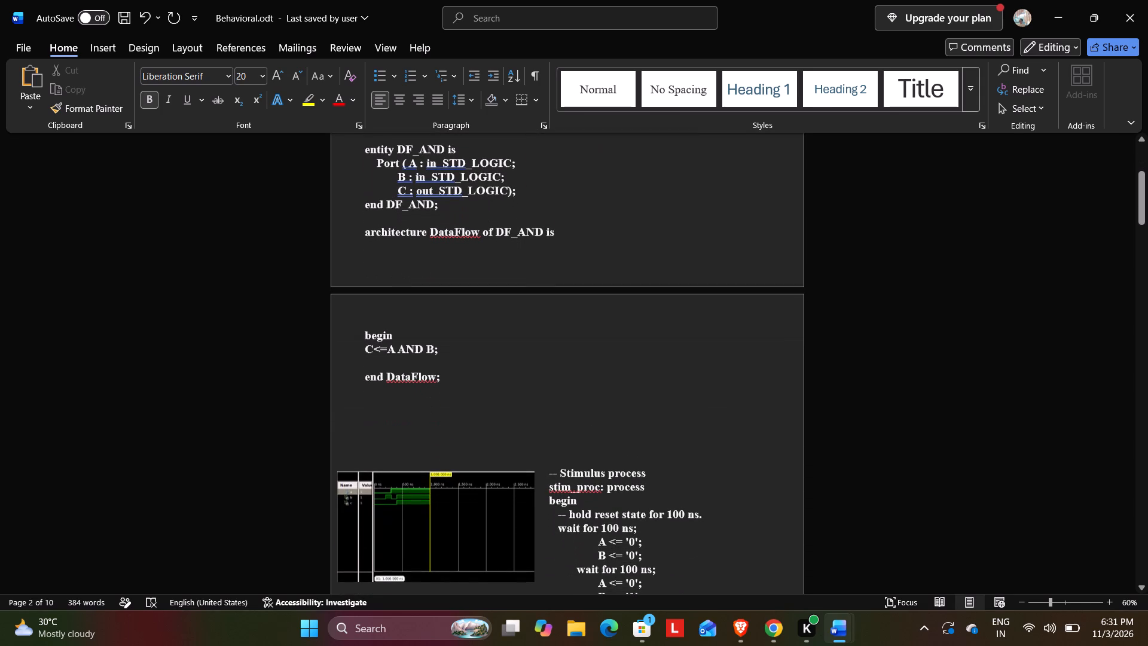
pyautogui.moveTo(433, 508); pyautogui.dragTo(433, 452)
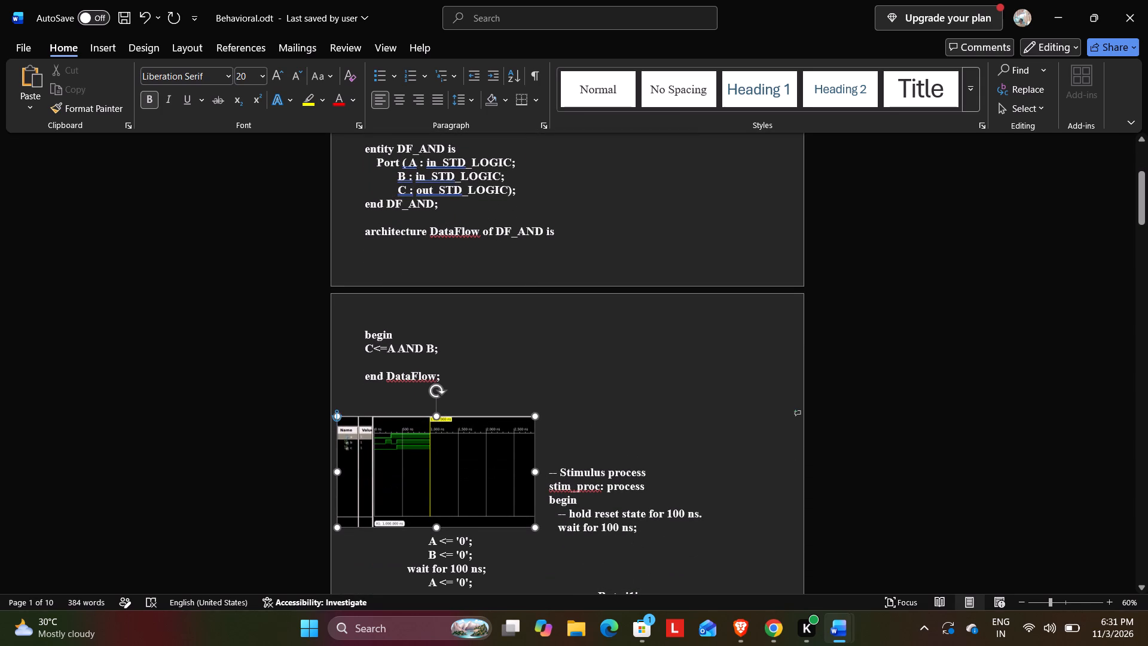
pyautogui.moveTo(433, 452); pyautogui.dragTo(434, 431)
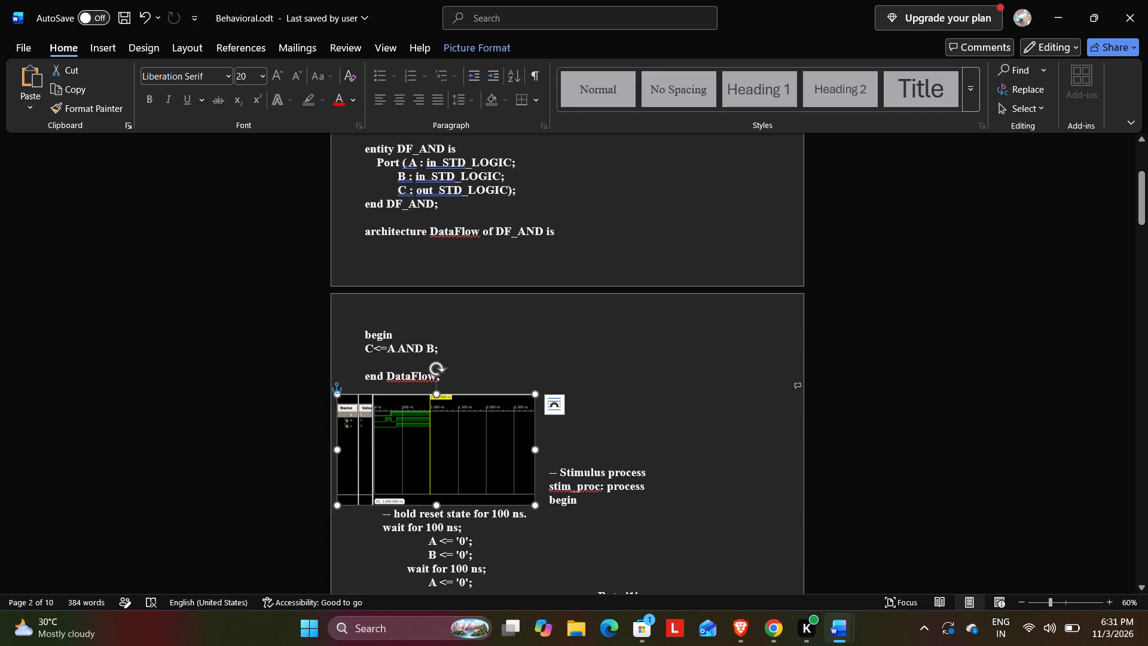
# Remove the extra spacing and blank lines before "-- Stimulus process" so the code starts level with the top of the AND_GATE waveform.
pyautogui.click(549, 472)
pyautogui.press('Up')
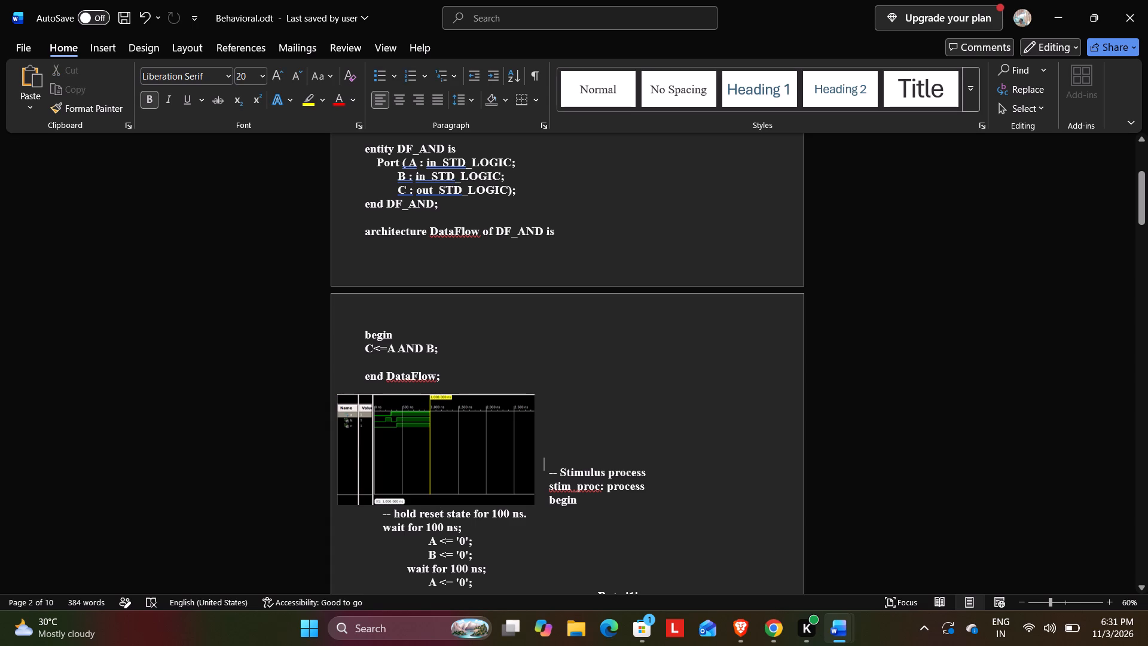
pyautogui.press('Down')
pyautogui.press('BackSpace')
pyautogui.press('BackSpace')
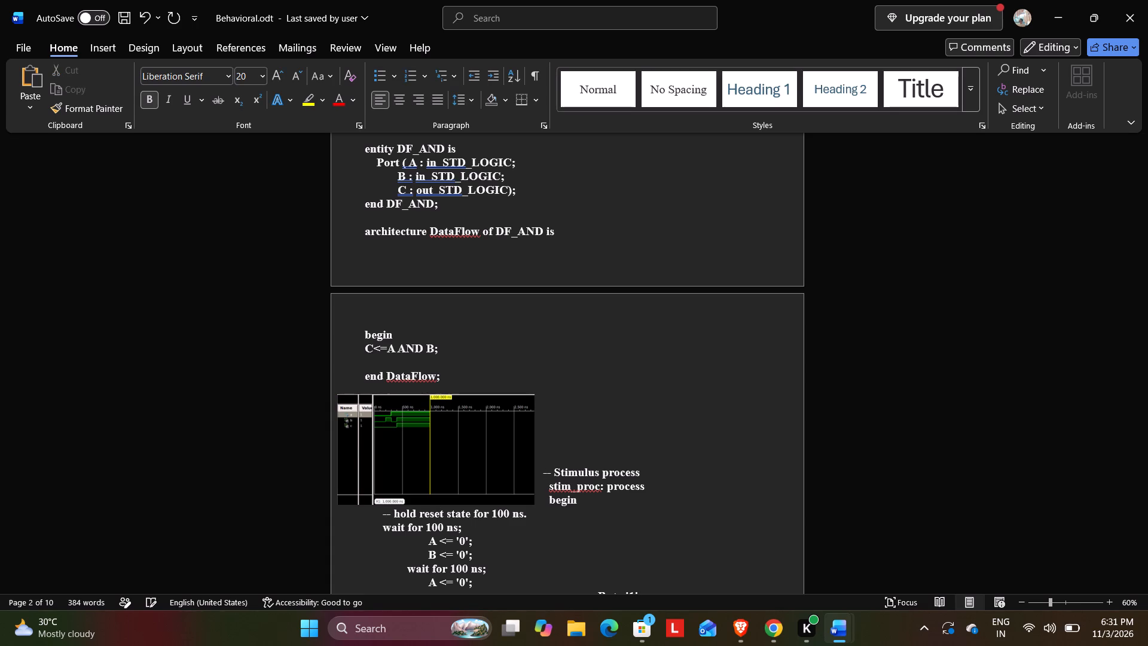
pyautogui.press('BackSpace')
pyautogui.press('BackSpace')
pyautogui.press('BackSpace')
pyautogui.press('BackSpace')
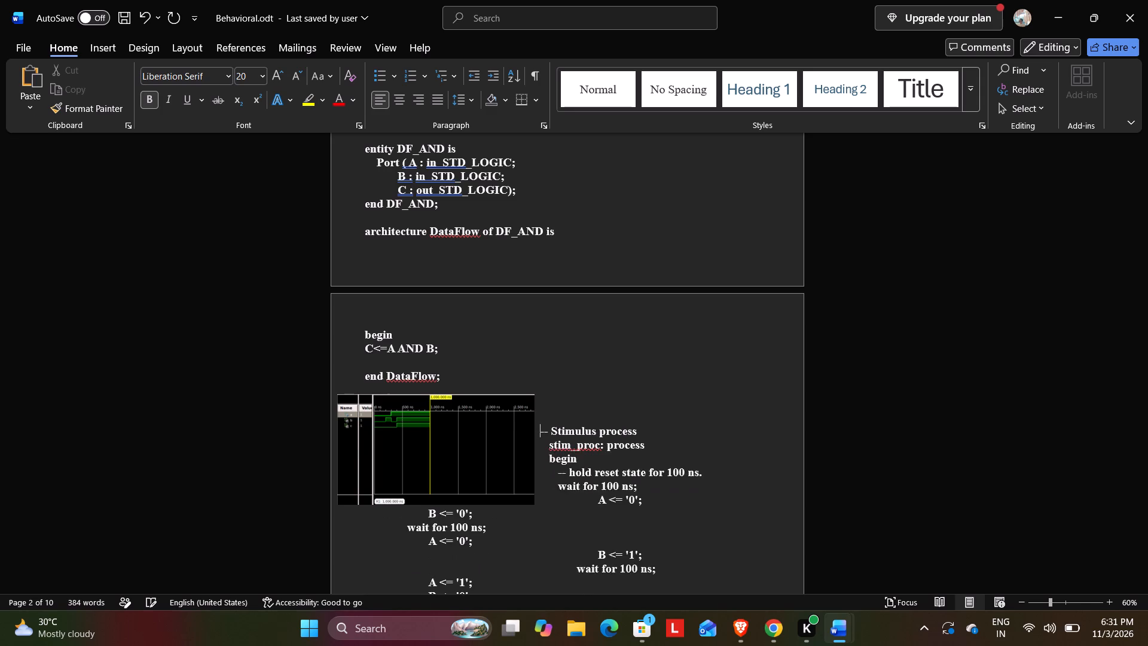
pyautogui.press('BackSpace')
pyautogui.press('BackSpace')
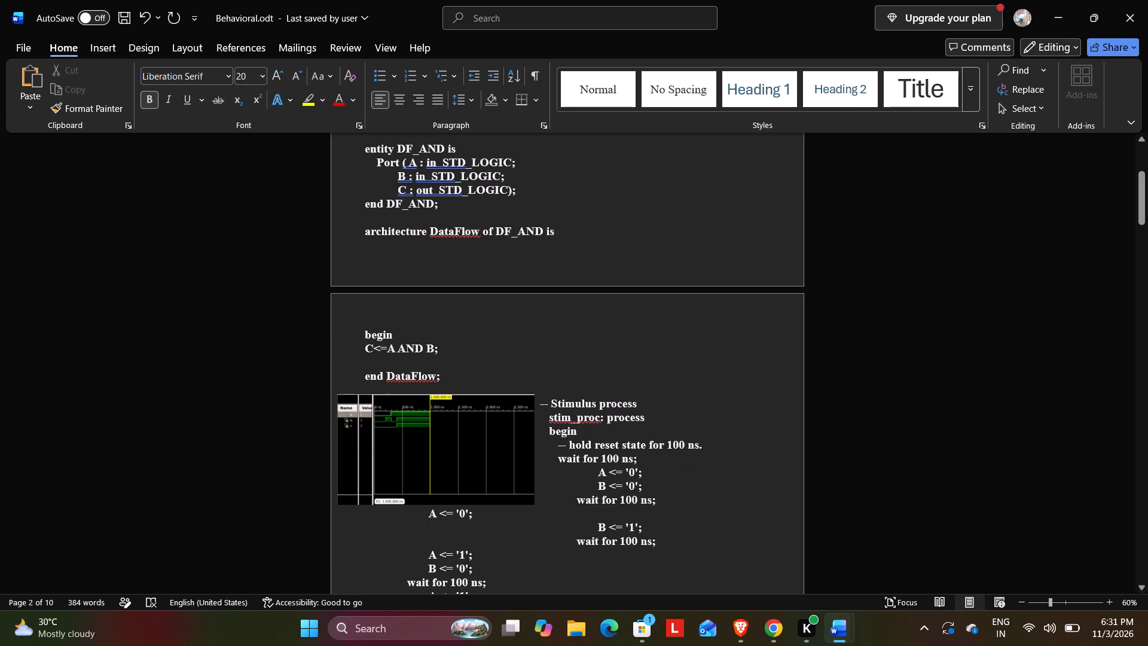
# Indent the "A <= '0';" line beneath the AND_GATE waveform so it aligns with the assignments above it in the stimulus code.
pyautogui.click(423, 516)
pyautogui.press('Tab')
pyautogui.press('Tab')
pyautogui.press('Tab')
pyautogui.press('Tab')
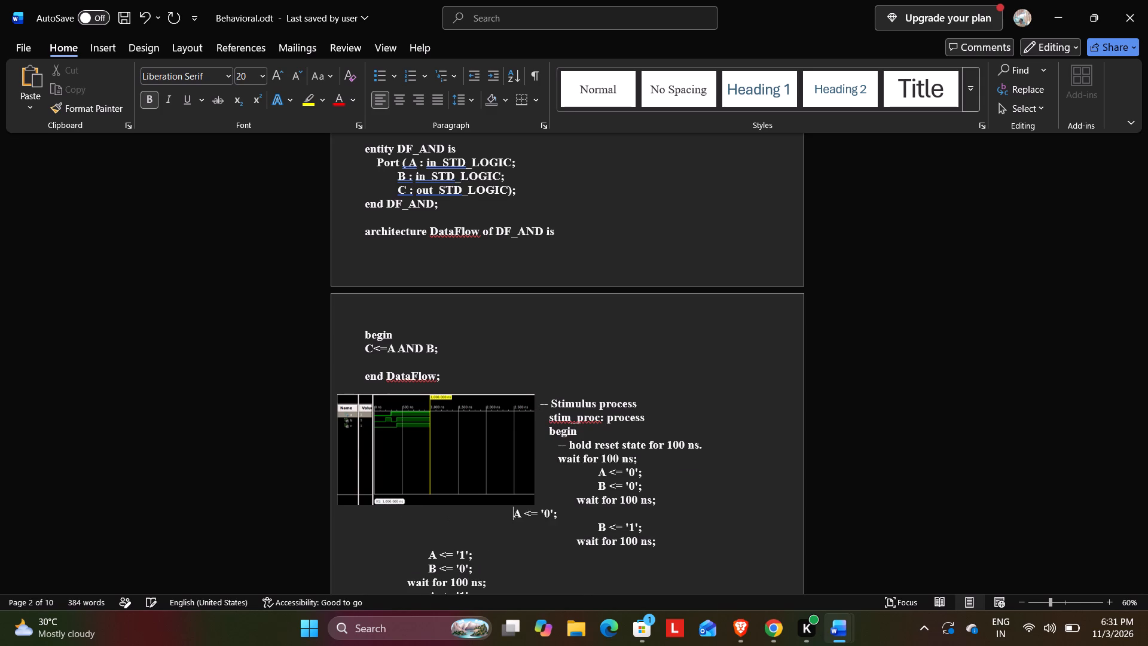
pyautogui.press('Tab')
pyautogui.press('Tab')
pyautogui.press('Tab')
pyautogui.press('Tab')
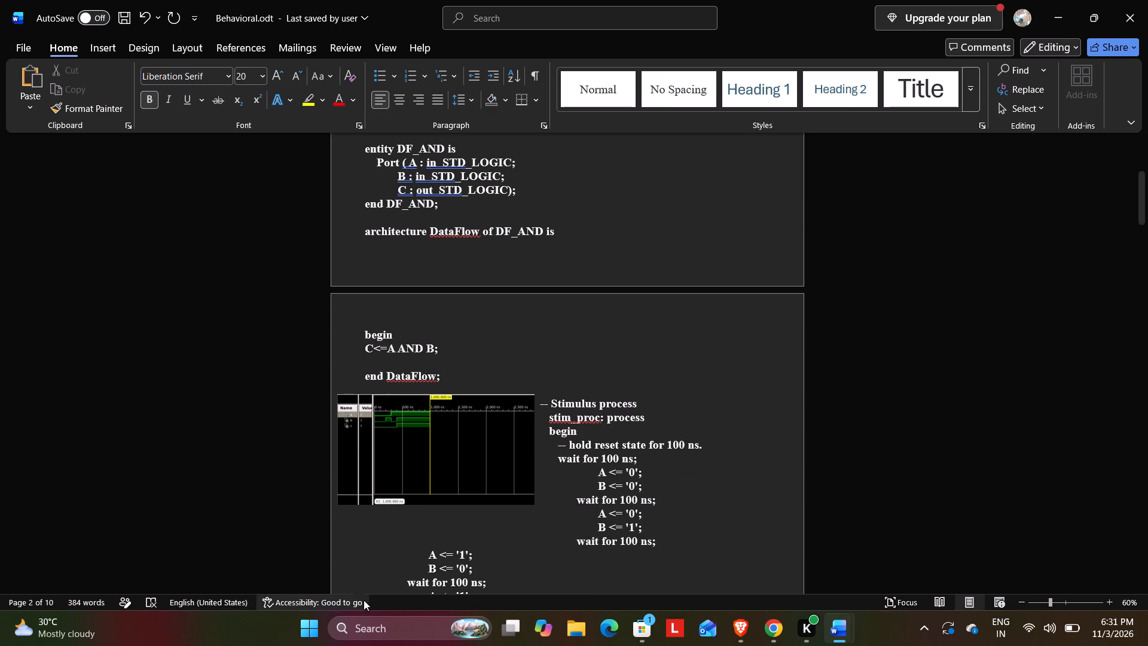
# Indent the first "A <= '1';" line of the AND_GATE stimulus code to align with the assignments beside the waveform.
pyautogui.click(426, 554)
pyautogui.press('Tab')
pyautogui.press('Tab')
pyautogui.press('Tab')
pyautogui.press('Tab')
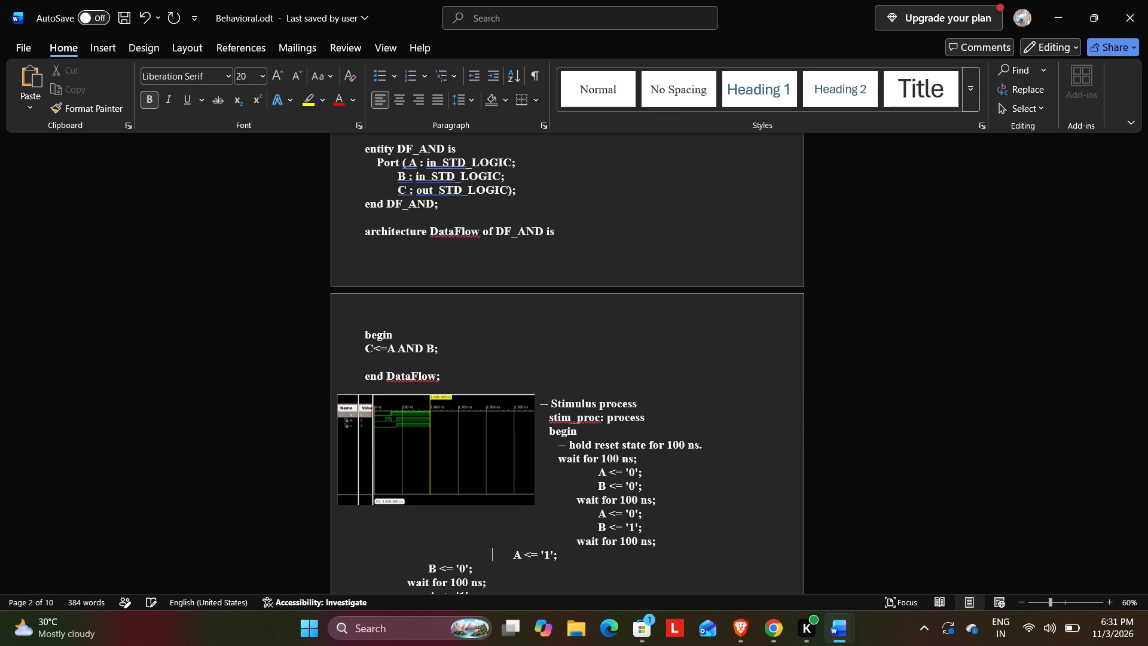
pyautogui.press('Tab')
pyautogui.press('Tab')
pyautogui.press('Tab')
pyautogui.press('Tab')
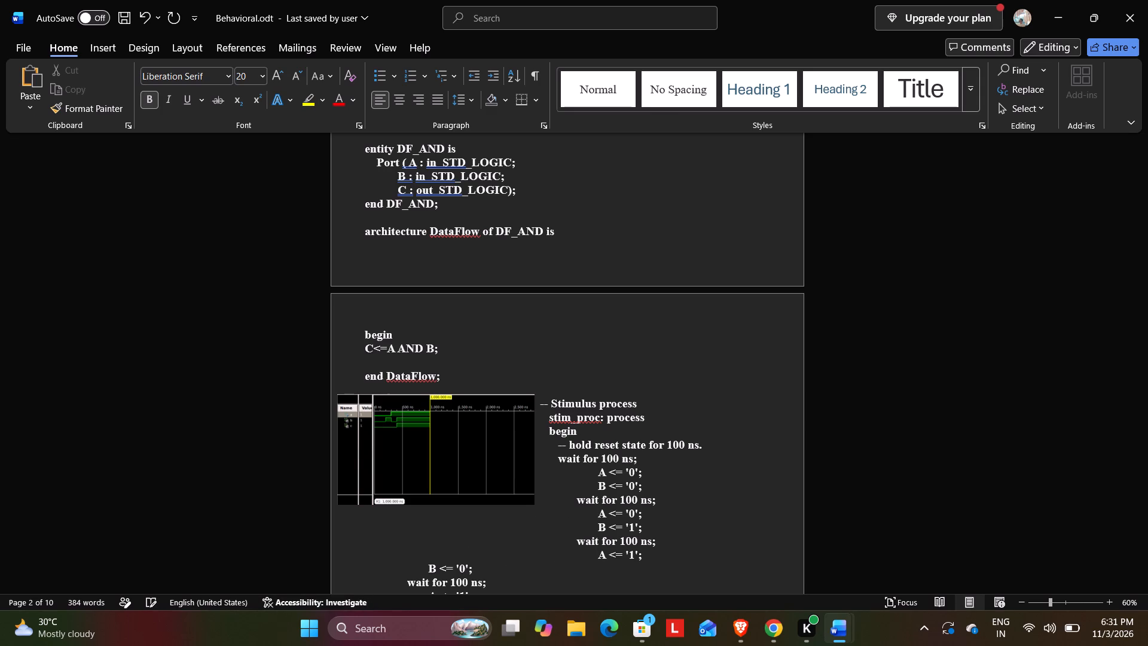
# Indent the "B <= '0';" line below it to align with the other AND_GATE stimulus assignments.
pyautogui.click(429, 565)
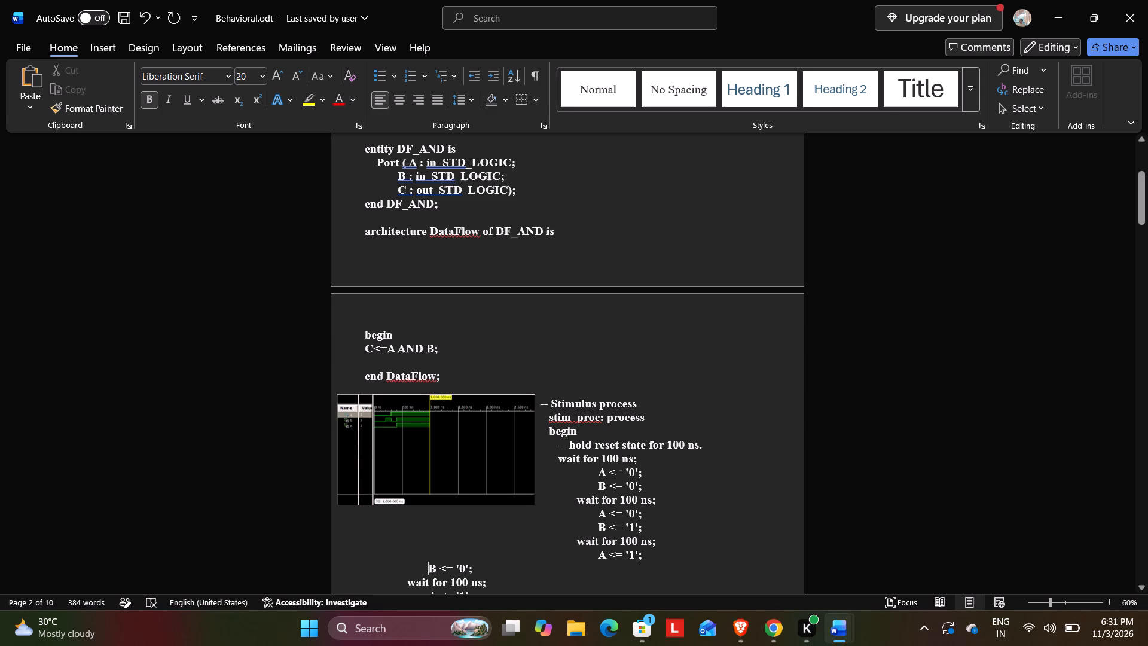
pyautogui.scroll(-2, 429, 565)
pyautogui.press('Tab')
pyautogui.press('Tab')
pyautogui.press('Tab')
pyautogui.press('Tab')
pyautogui.press('Tab')
pyautogui.press('Tab')
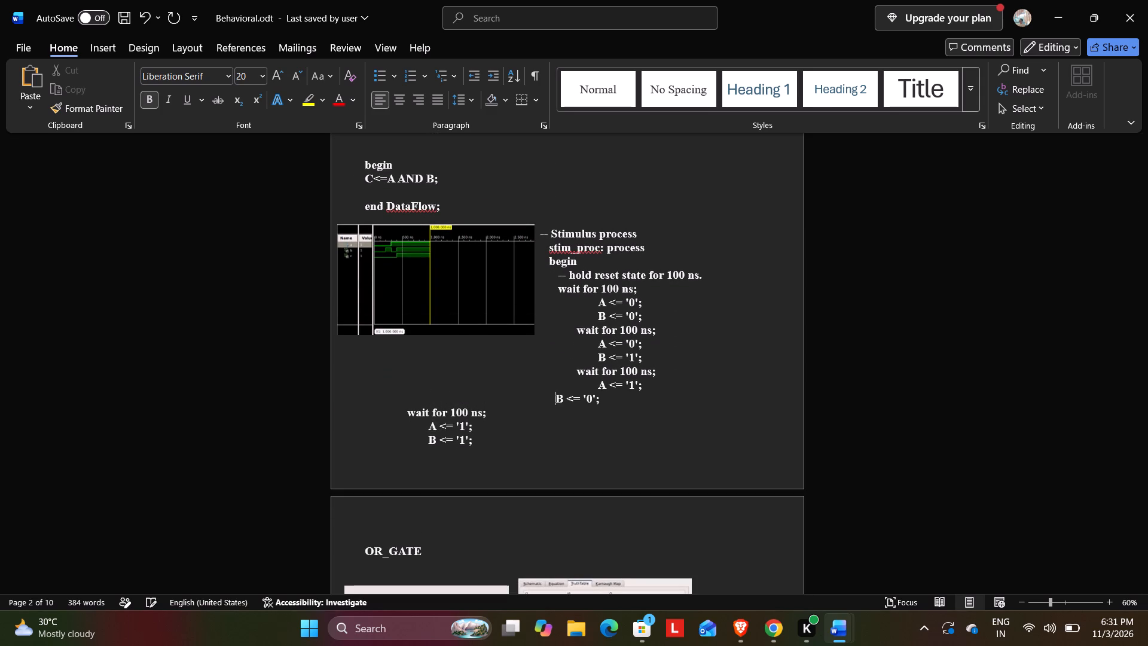
pyautogui.press('Tab')
pyautogui.press('Tab')
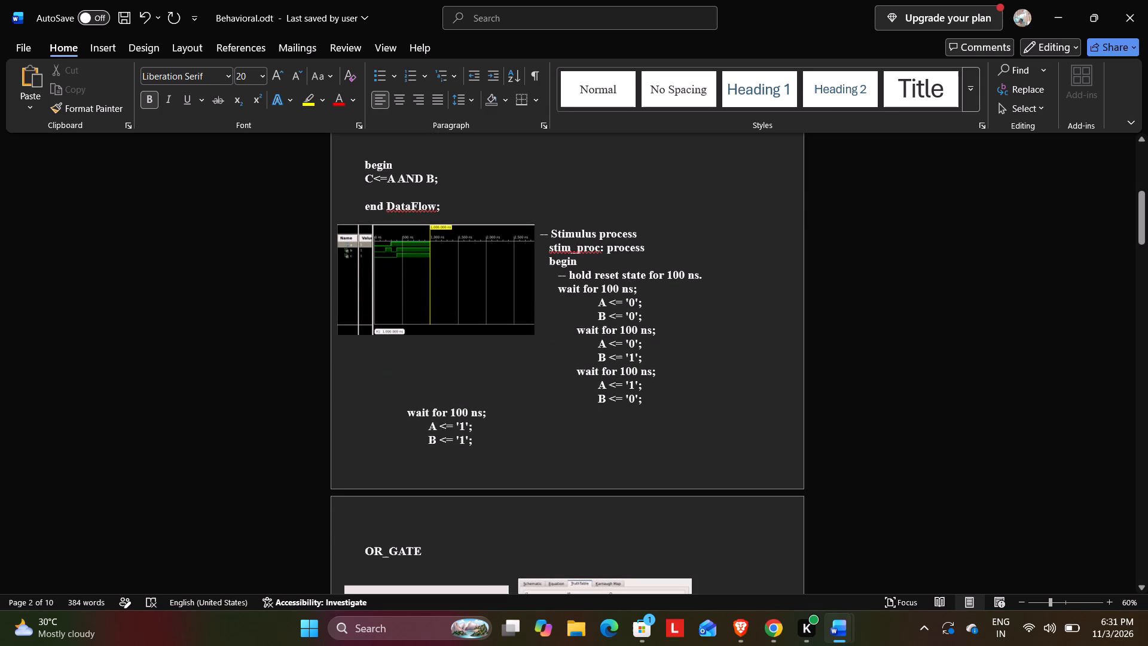
# Indent the last "wait for 100 ns;" line of the AND_GATE stimulus code to align with the earlier wait lines.
pyautogui.click(396, 409)
pyautogui.press('Tab')
pyautogui.press('Tab')
pyautogui.press('Tab')
pyautogui.press('Tab')
pyautogui.press('Tab')
pyautogui.press('Tab')
pyautogui.press('Tab')
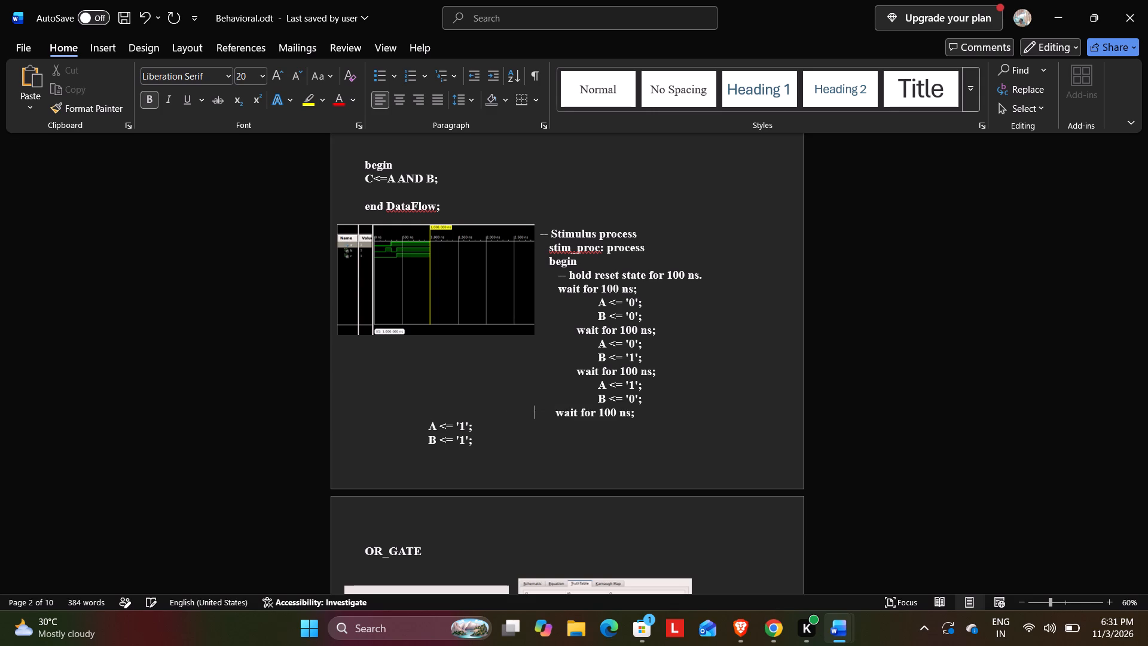
pyautogui.press('Tab')
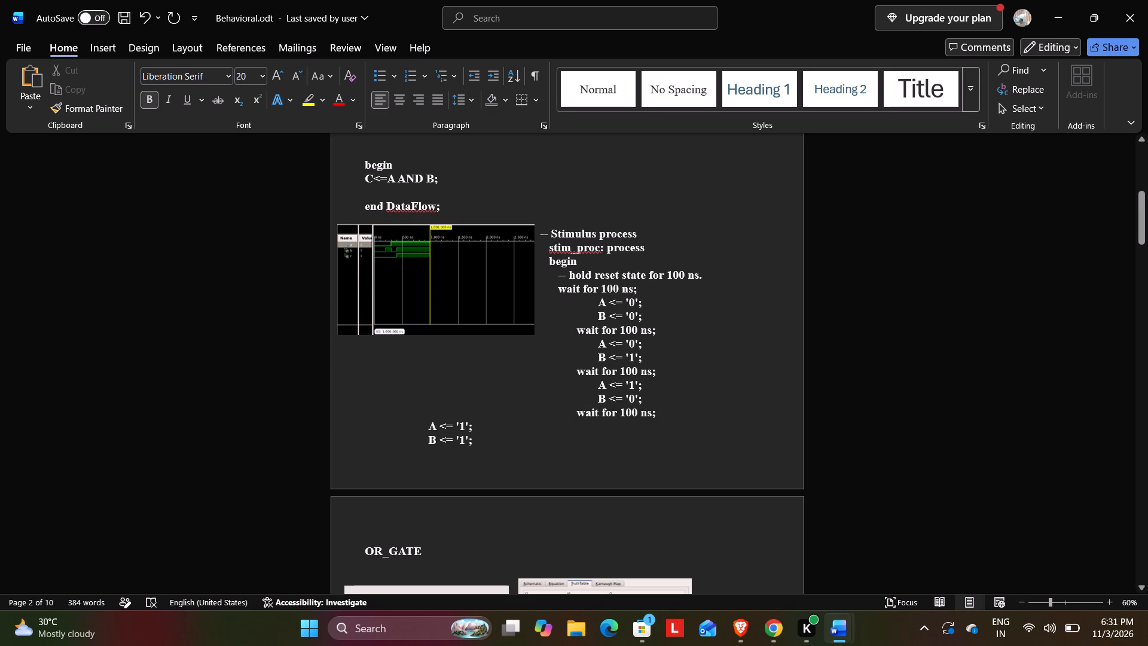
# Indent the final "A <= '1';" line of the AND_GATE stimulus code to align with the assignments above.
pyautogui.click(425, 428)
pyautogui.press('Tab')
pyautogui.press('Tab')
pyautogui.press('Tab')
pyautogui.press('Tab')
pyautogui.press('Tab')
pyautogui.press('Tab')
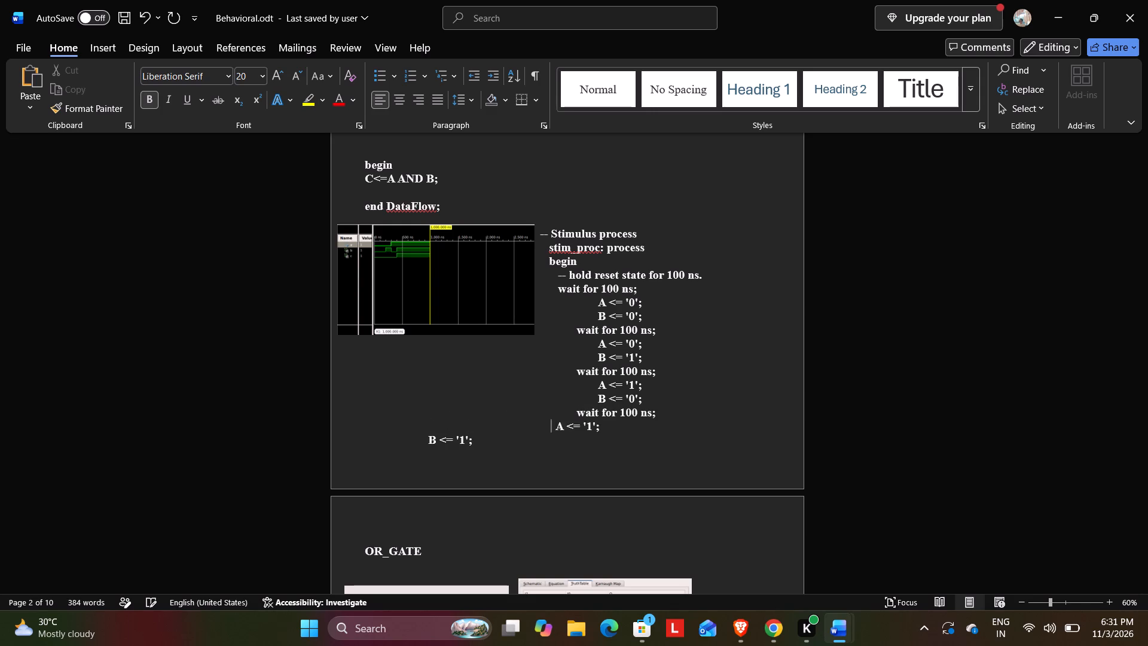
pyautogui.press('Tab')
pyautogui.press('Tab')
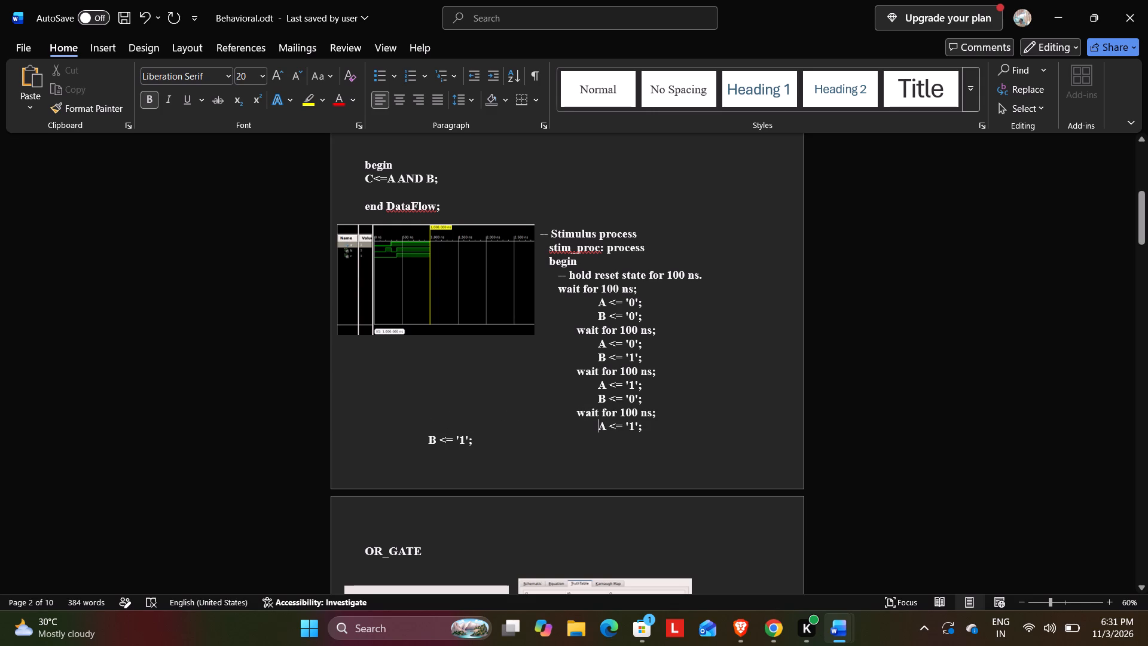
# Indent the closing "B <= '1';" line of the AND_GATE stimulus code to align with the assignment above it.
pyautogui.click(426, 446)
pyautogui.press('Tab')
pyautogui.press('Tab')
pyautogui.press('Tab')
pyautogui.press('Tab')
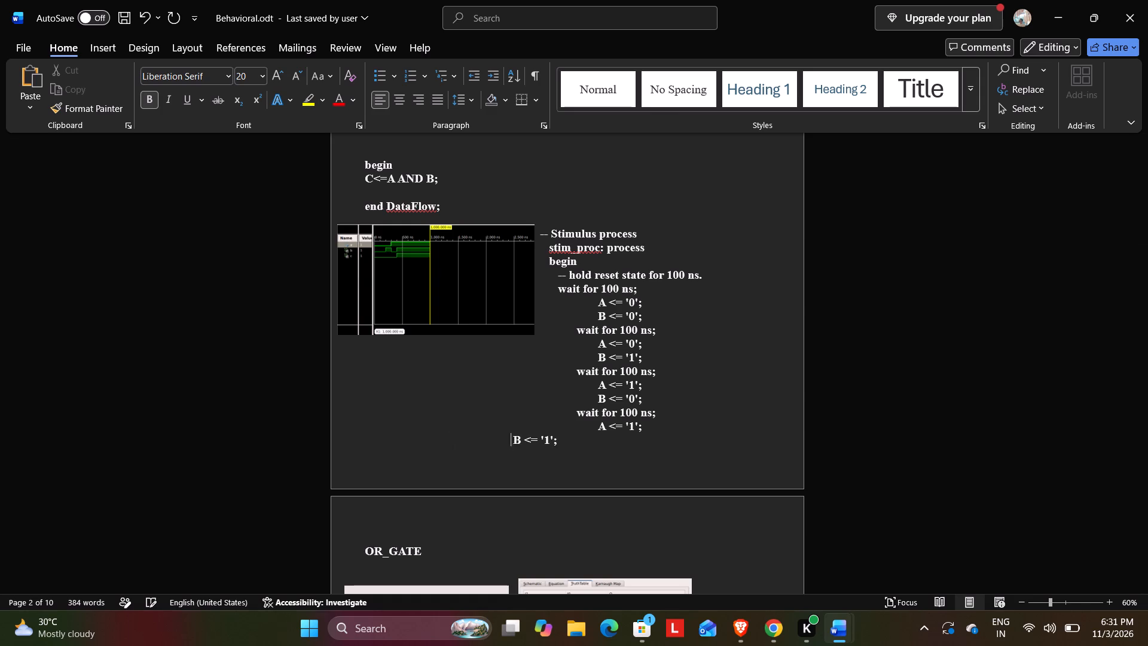
pyautogui.press('Tab')
pyautogui.press('Tab')
pyautogui.press('Tab')
pyautogui.press('Tab')
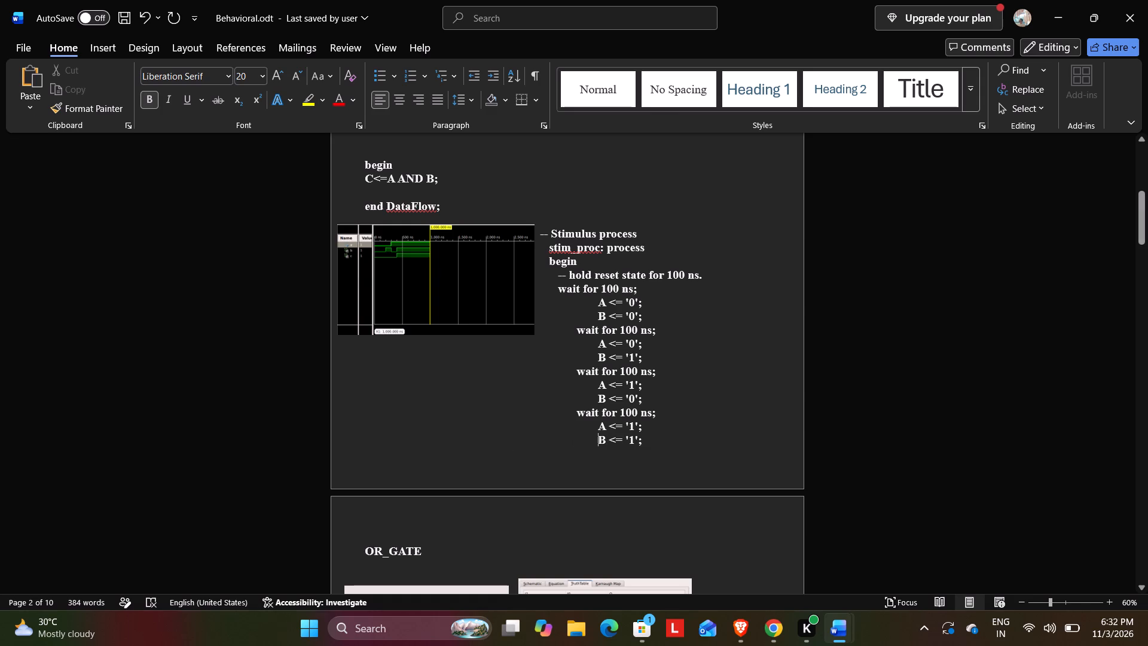
# Switch to KY_DF(NOT).odt and enable editing in it.
pyautogui.scroll(-1, 628, 365)
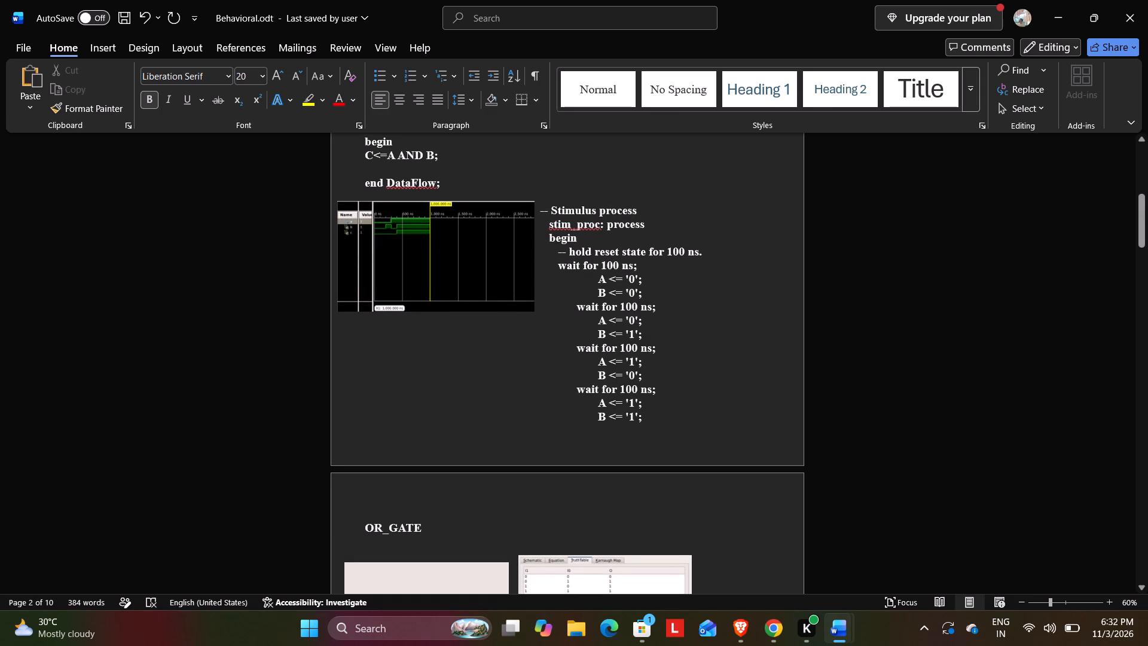
pyautogui.scroll(-4, 628, 365)
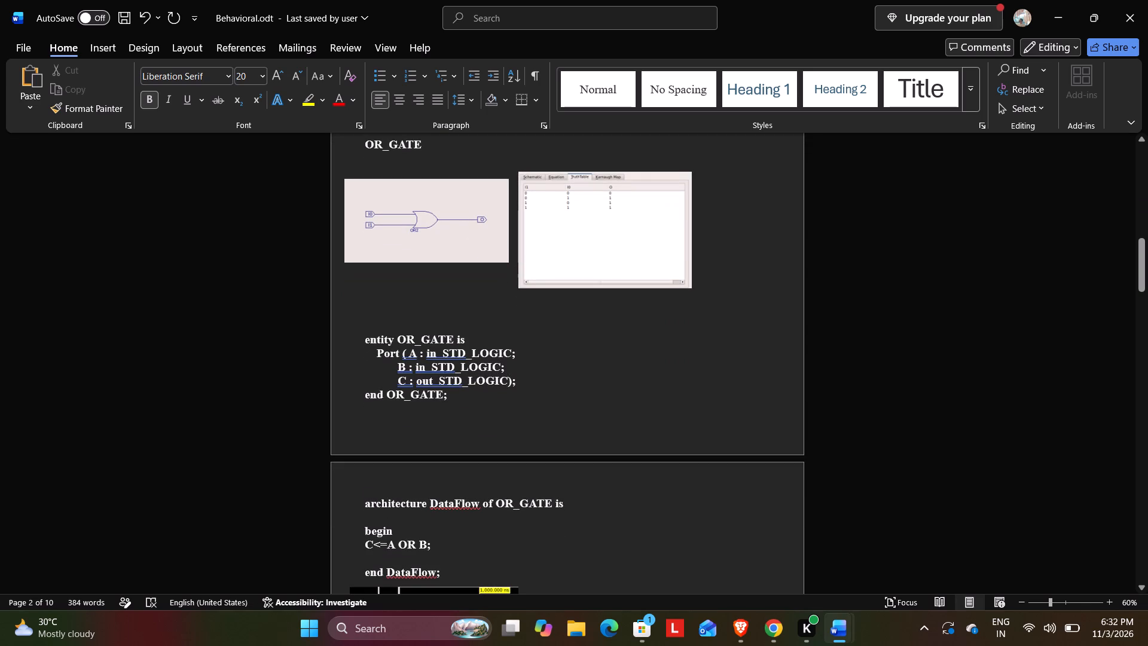
pyautogui.scroll(-3, 628, 365)
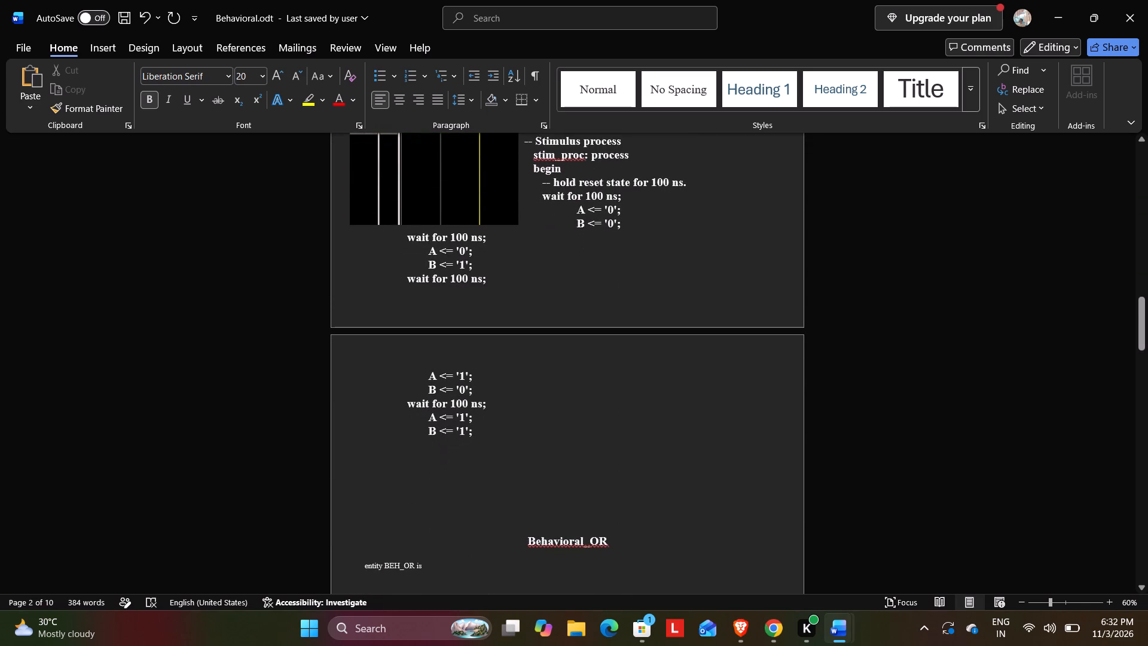
pyautogui.scroll(-1, 628, 365)
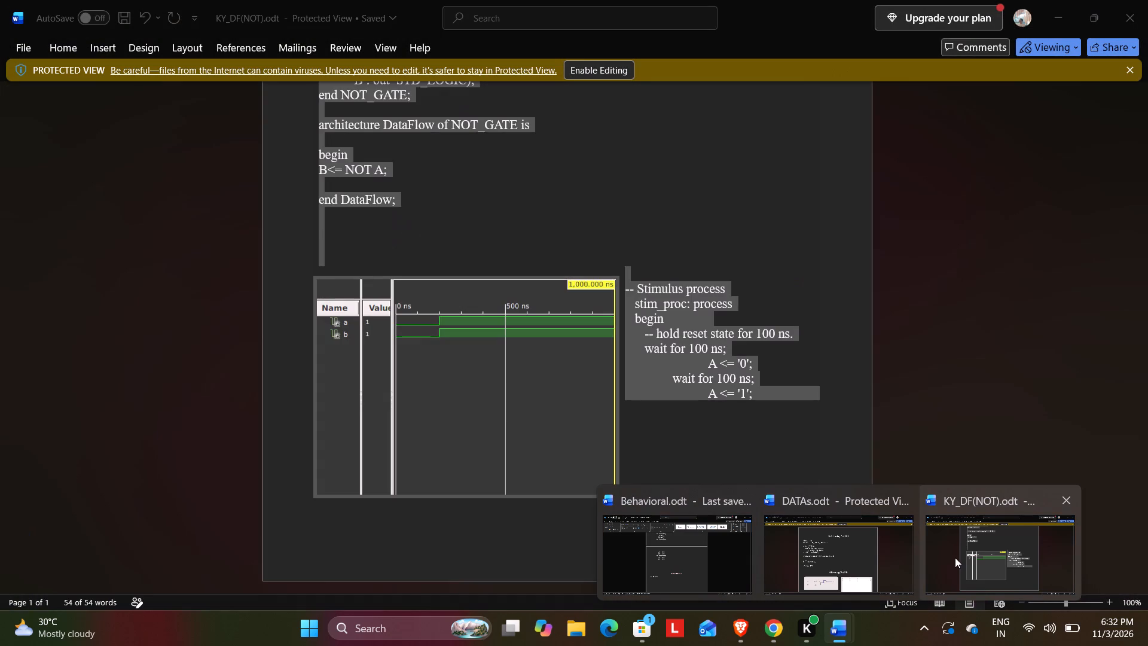
pyautogui.click(955, 557)
pyautogui.scroll(3, 750, 400)
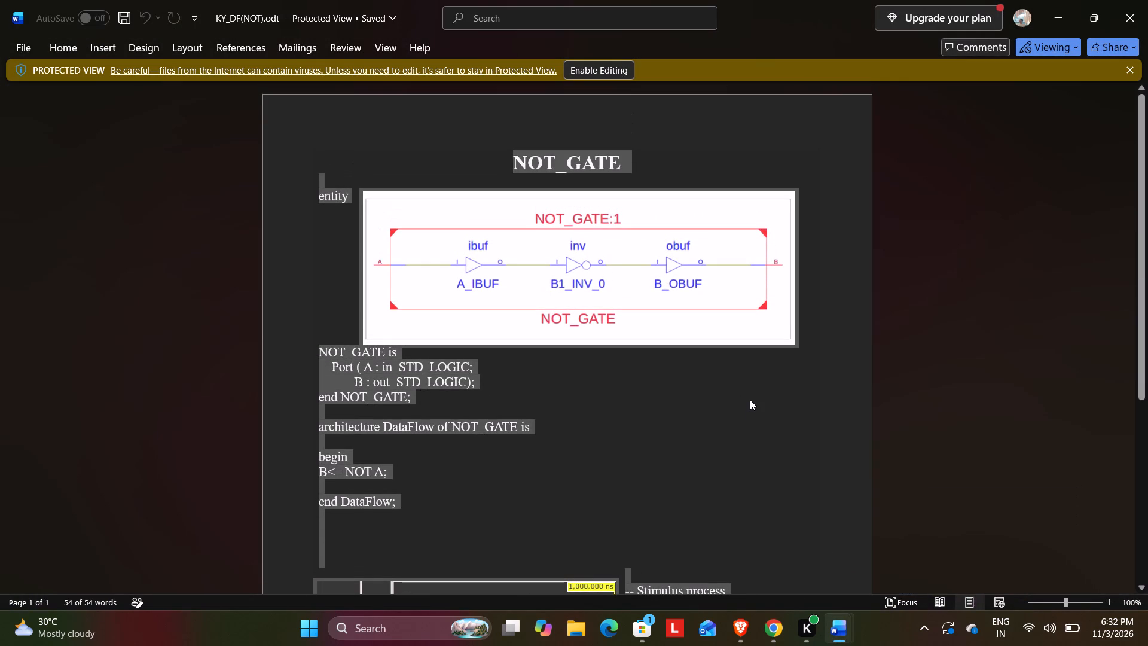
pyautogui.click(618, 64)
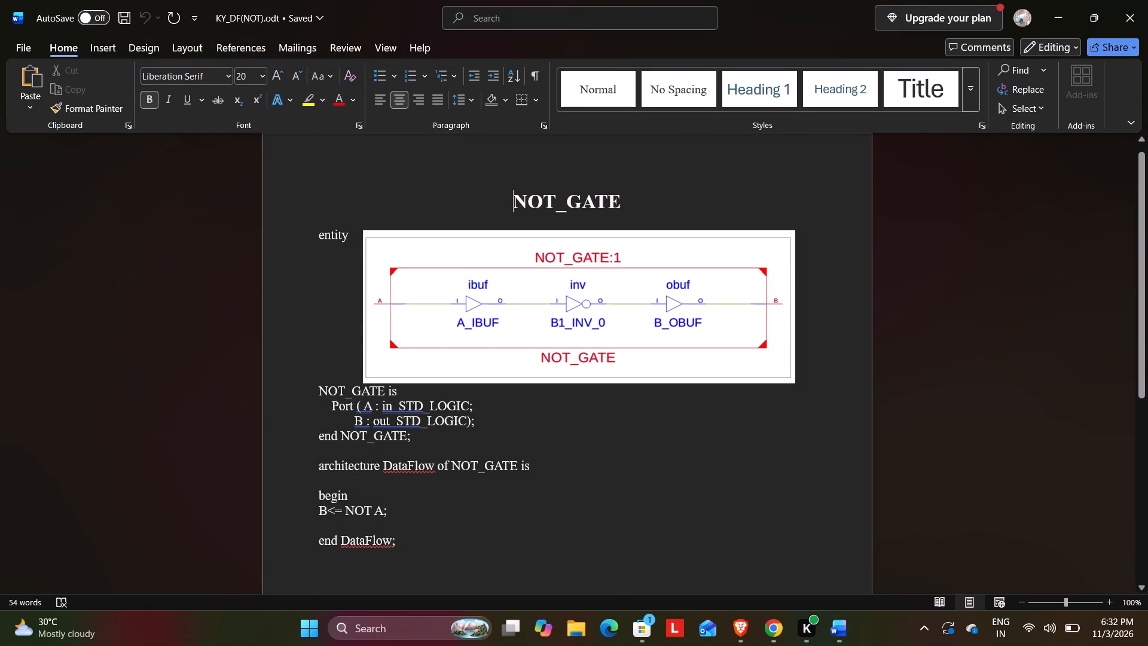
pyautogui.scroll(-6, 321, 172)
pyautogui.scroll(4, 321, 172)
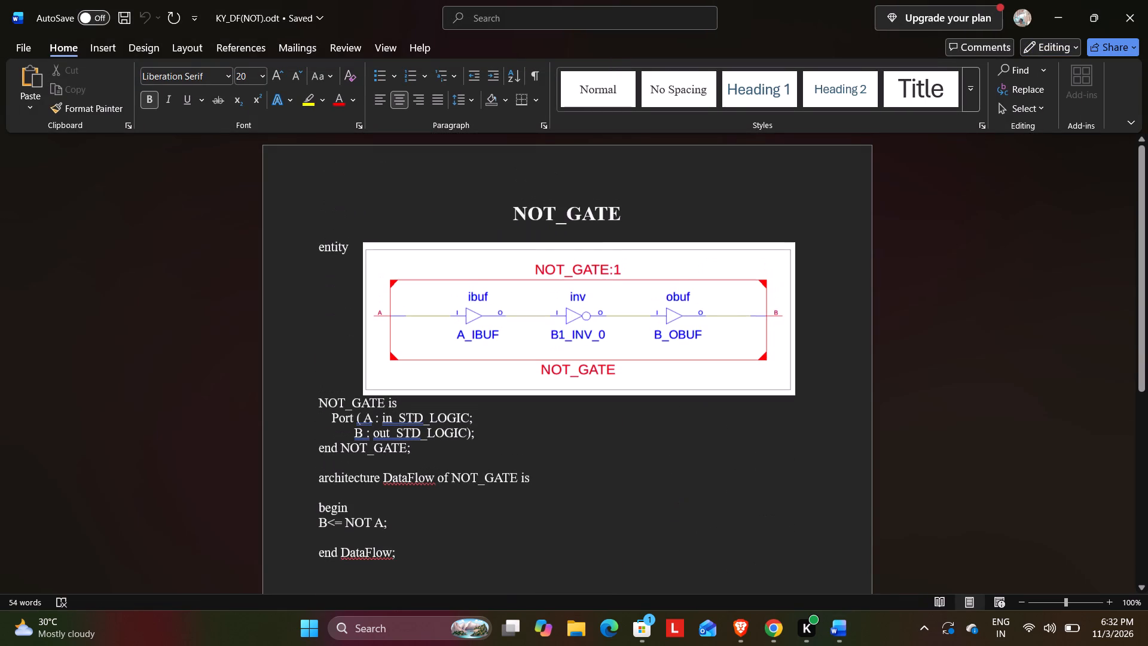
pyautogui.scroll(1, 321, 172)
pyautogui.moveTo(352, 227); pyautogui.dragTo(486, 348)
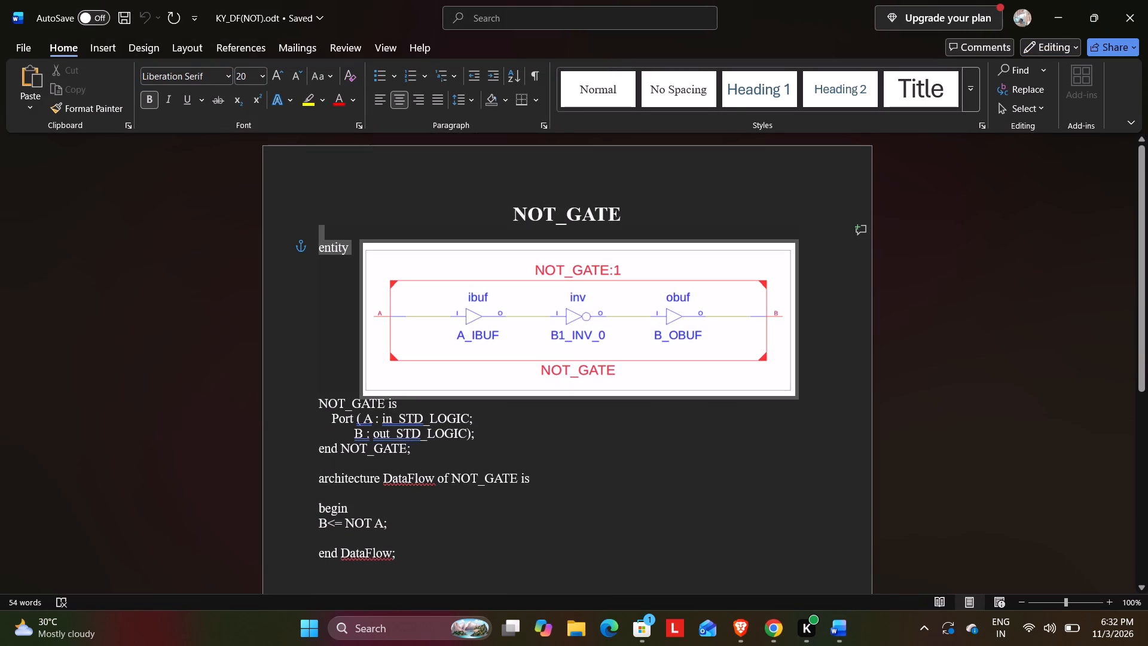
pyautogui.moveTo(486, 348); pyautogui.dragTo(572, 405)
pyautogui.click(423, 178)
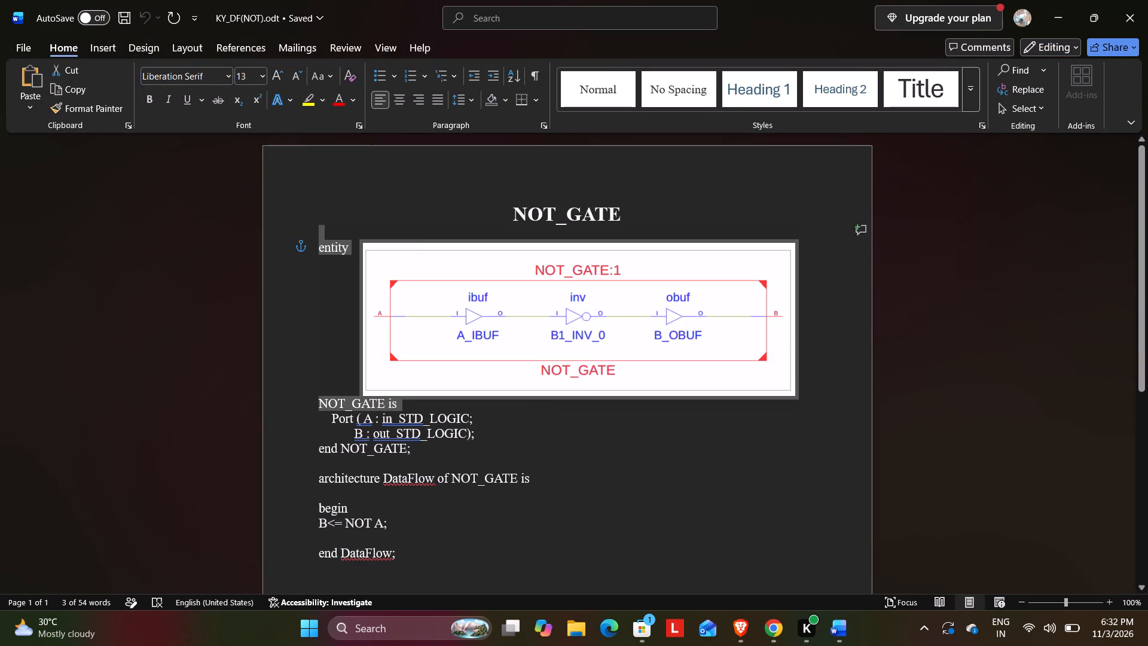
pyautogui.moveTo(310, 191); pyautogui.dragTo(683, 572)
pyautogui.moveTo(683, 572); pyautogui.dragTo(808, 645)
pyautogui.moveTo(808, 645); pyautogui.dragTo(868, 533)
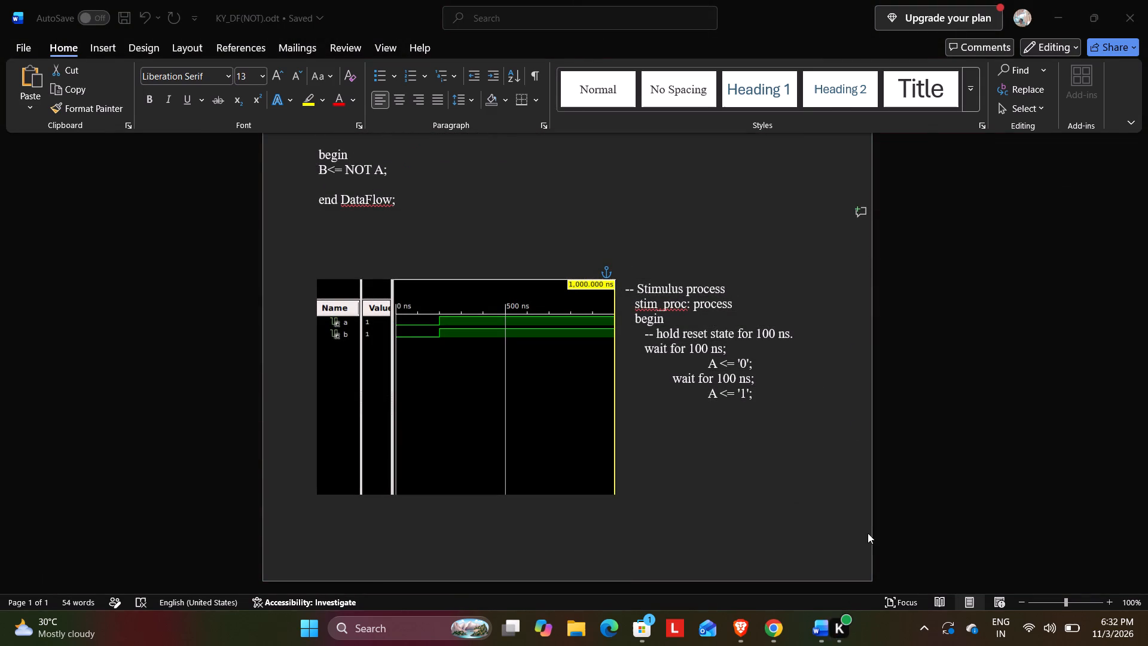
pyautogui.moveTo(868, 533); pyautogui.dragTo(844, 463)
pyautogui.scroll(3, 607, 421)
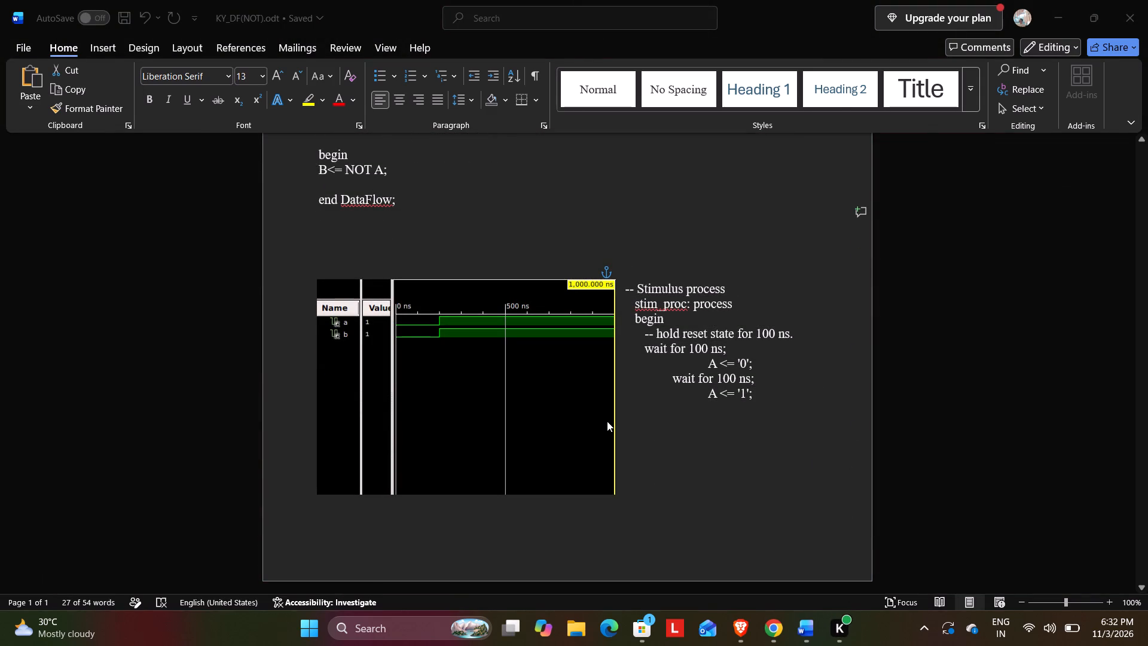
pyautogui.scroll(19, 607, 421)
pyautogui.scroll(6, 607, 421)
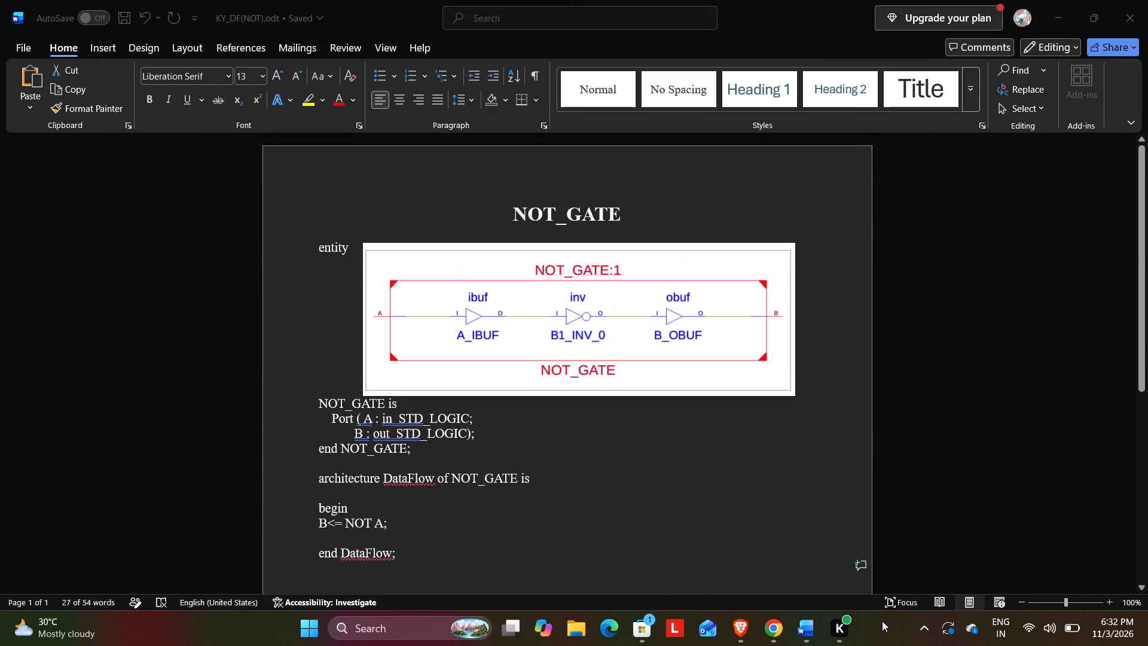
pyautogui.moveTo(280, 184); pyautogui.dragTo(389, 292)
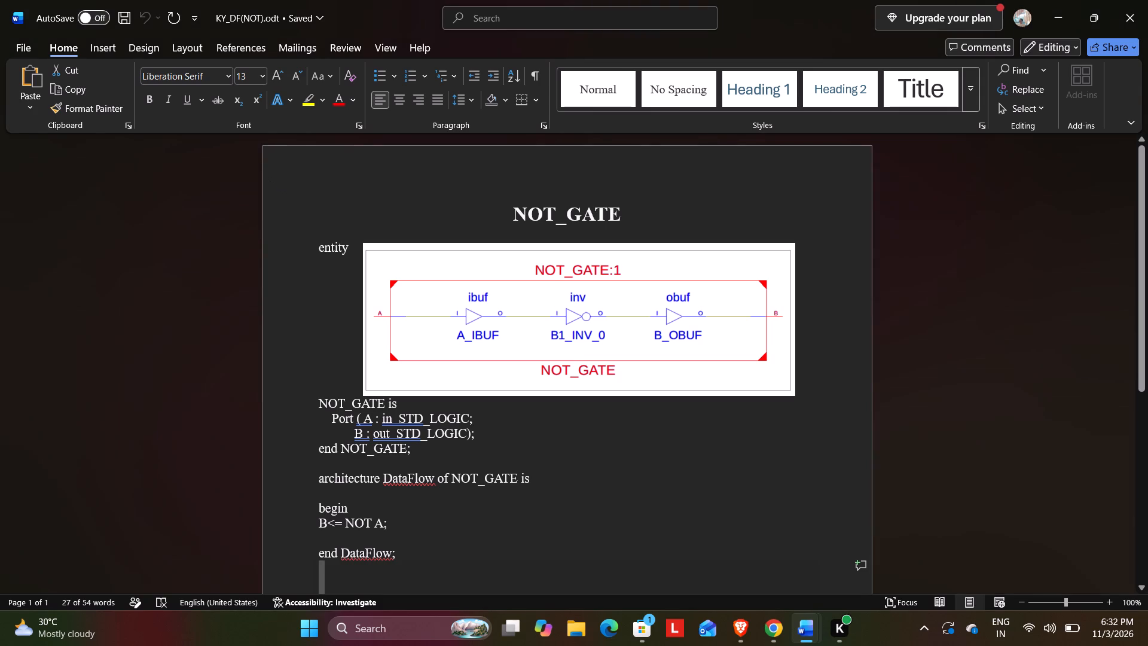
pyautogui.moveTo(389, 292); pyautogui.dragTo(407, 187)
# Copy the entire NOT_GATE content of KY_DF(NOT).odt and paste it into Behavioral.odt between the OR_GATE stimulus code and the Behavioral_OR heading.
pyautogui.moveTo(309, 212); pyautogui.dragTo(334, 217)
pyautogui.moveTo(334, 217); pyautogui.dragTo(831, 629)
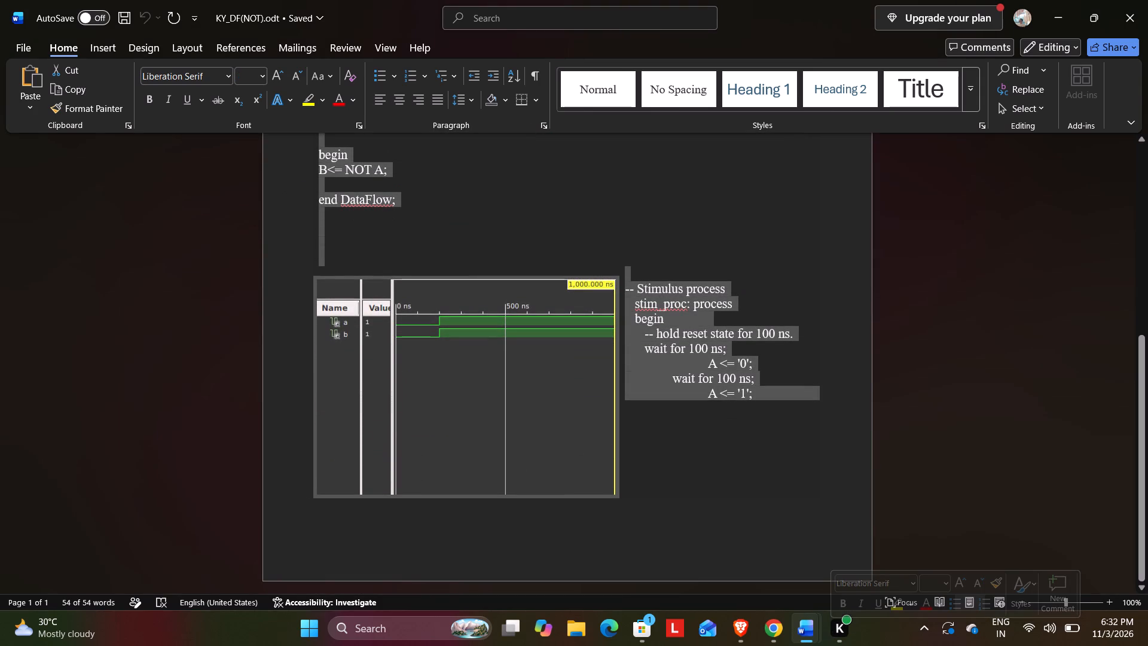
pyautogui.hotkey('ctrl', 'c')
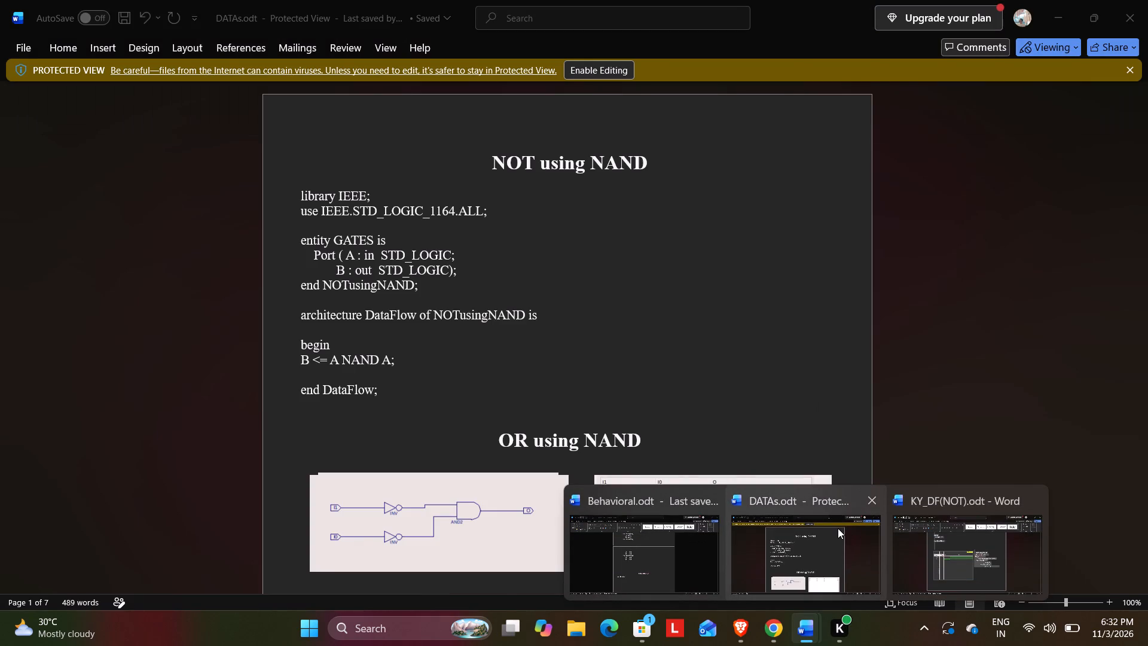
pyautogui.click(701, 562)
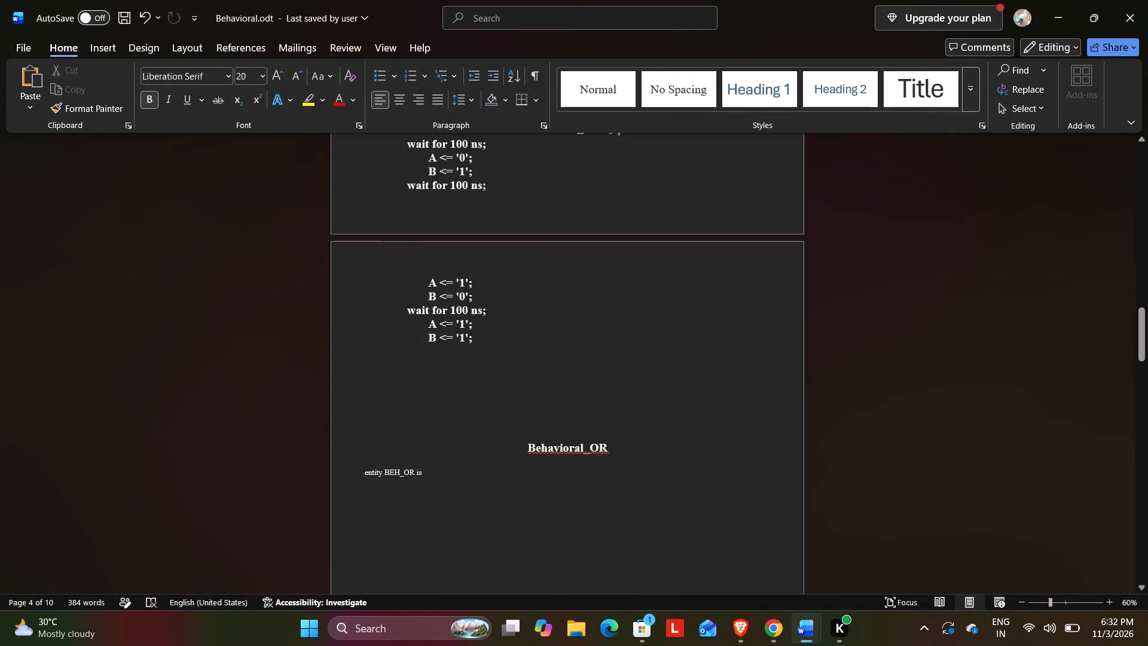
pyautogui.click(395, 386)
pyautogui.hotkey('ctrl', 'v')
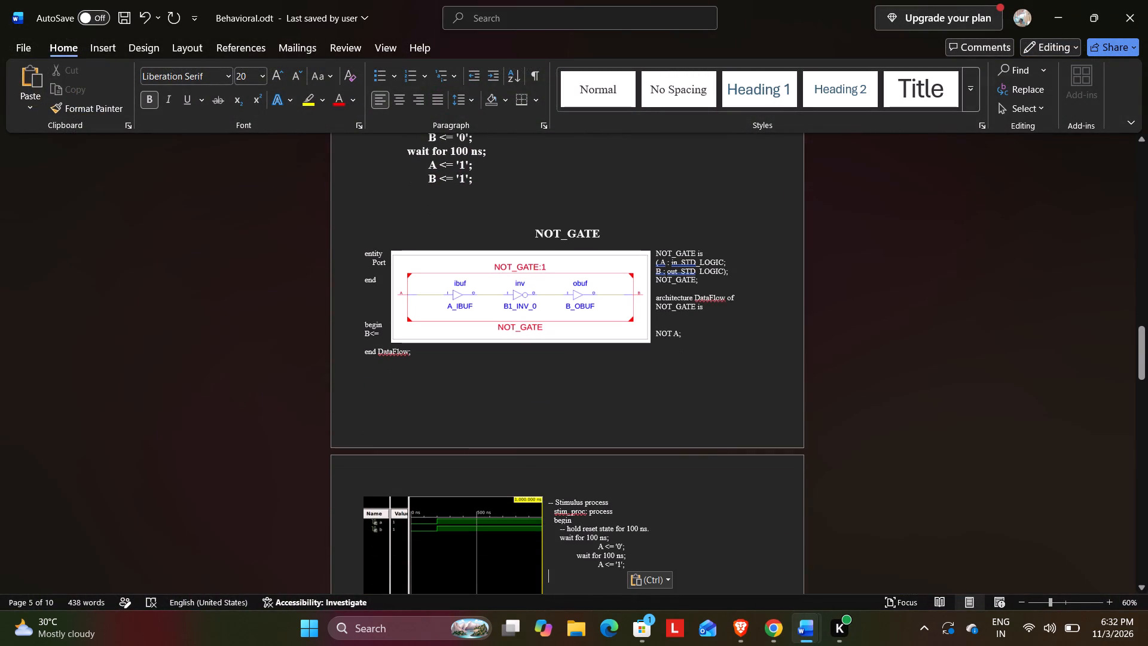
pyautogui.scroll(-4, 497, 258)
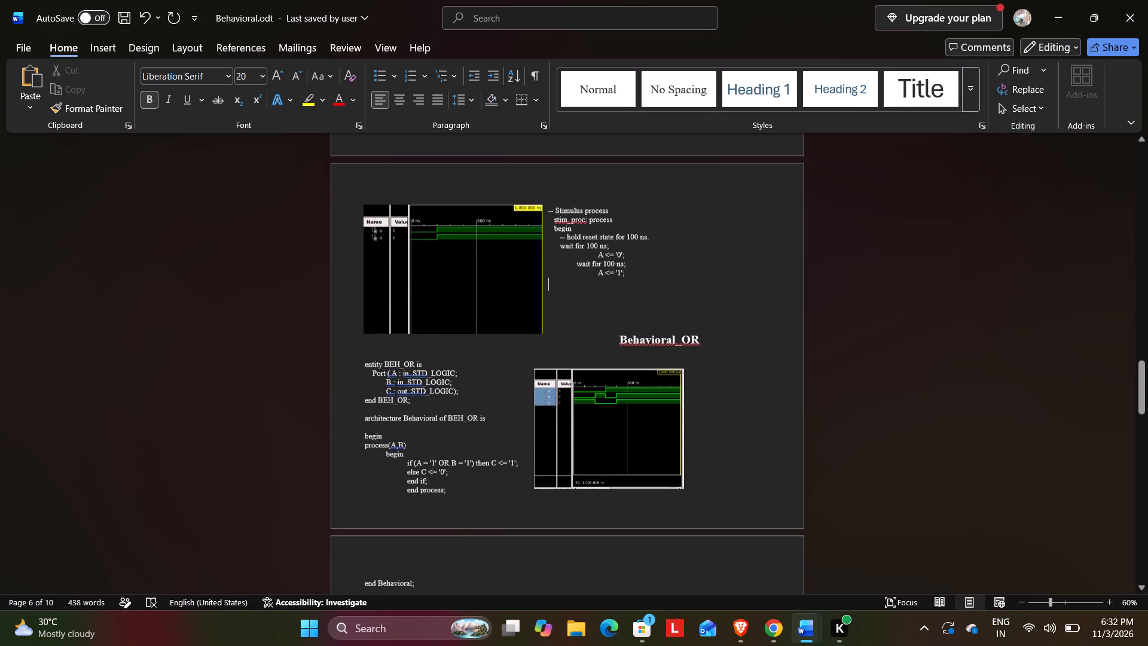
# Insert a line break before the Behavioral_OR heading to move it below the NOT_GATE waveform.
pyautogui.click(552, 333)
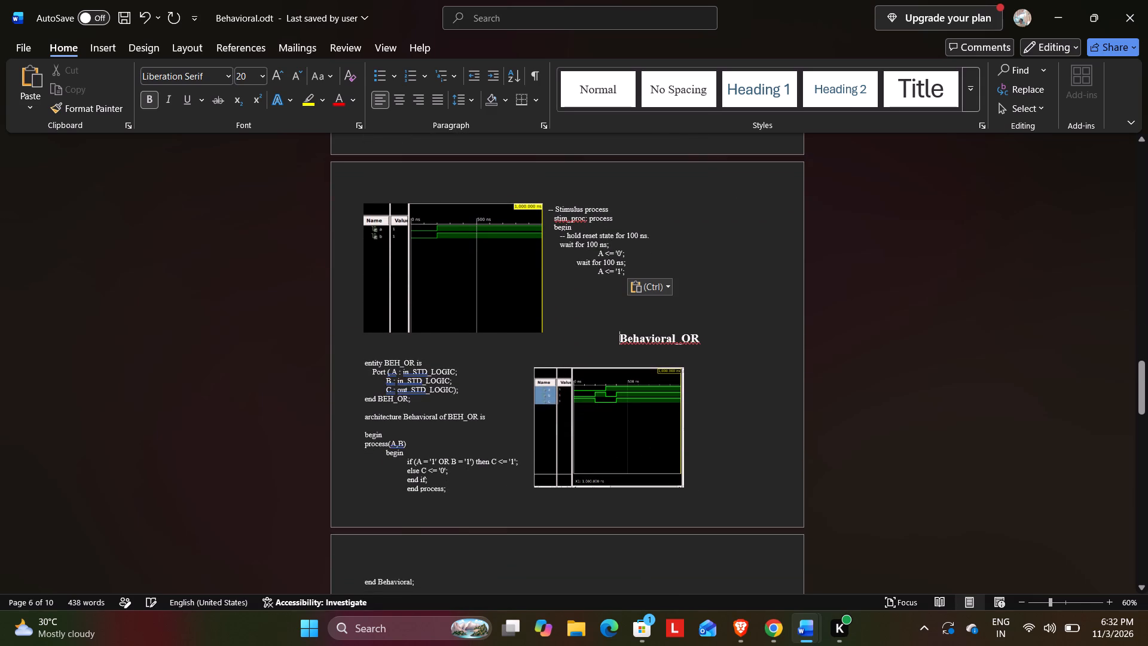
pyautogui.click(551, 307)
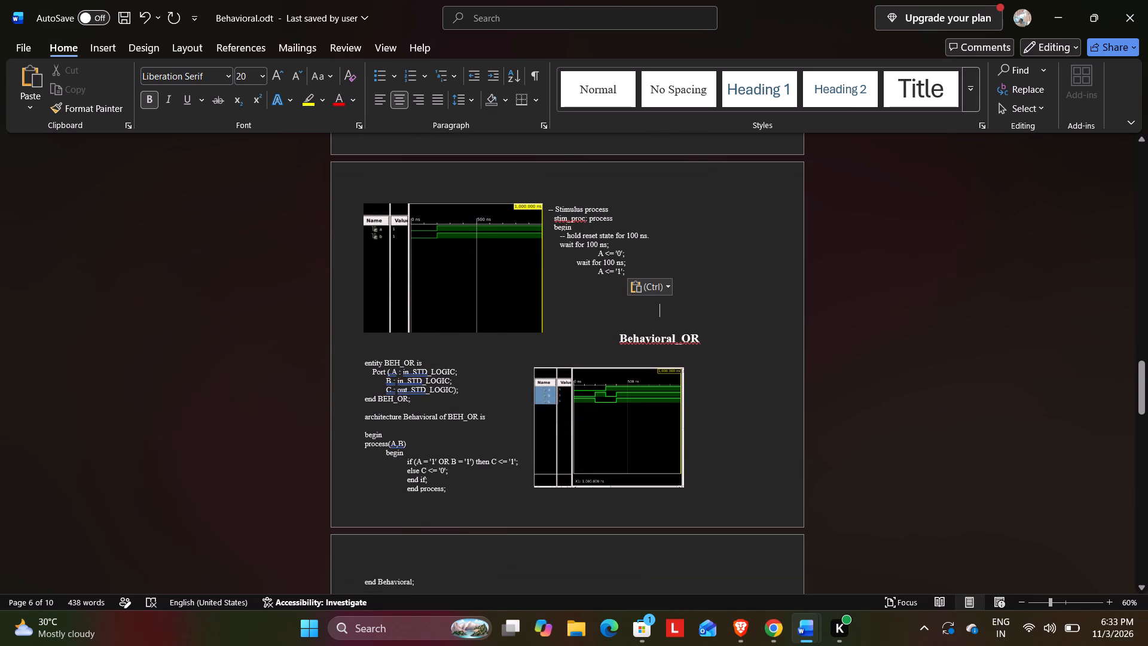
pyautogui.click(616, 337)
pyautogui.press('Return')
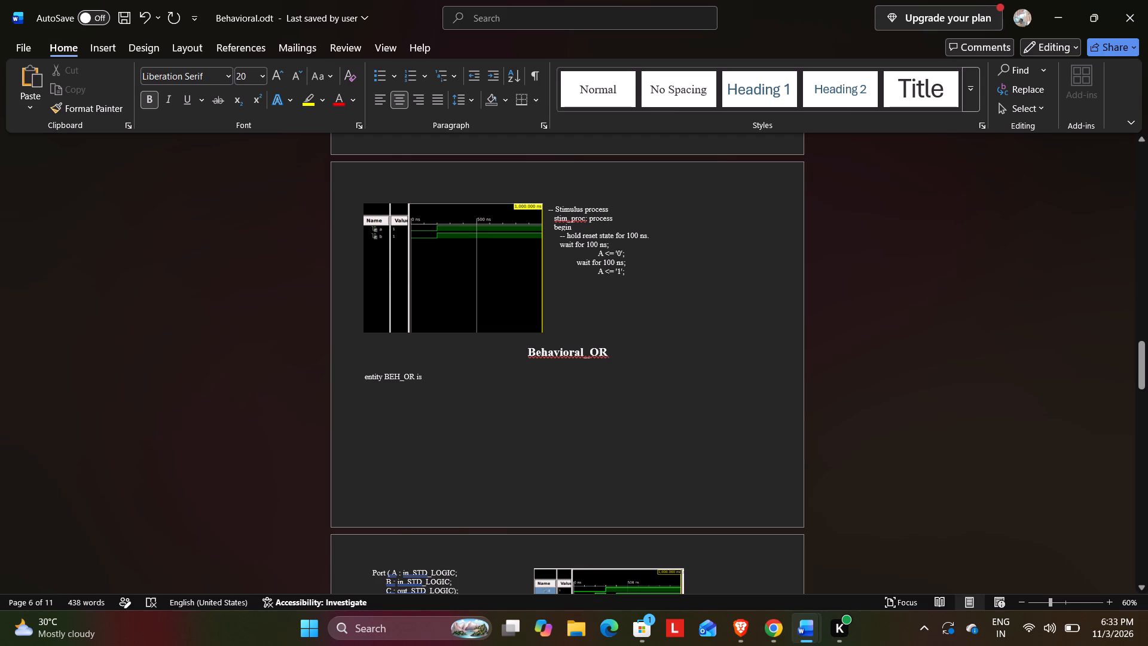
# Undo the line break before the Behavioral_OR heading and the paste of the NOT_GATE content.
pyautogui.scroll(2, 665, 285)
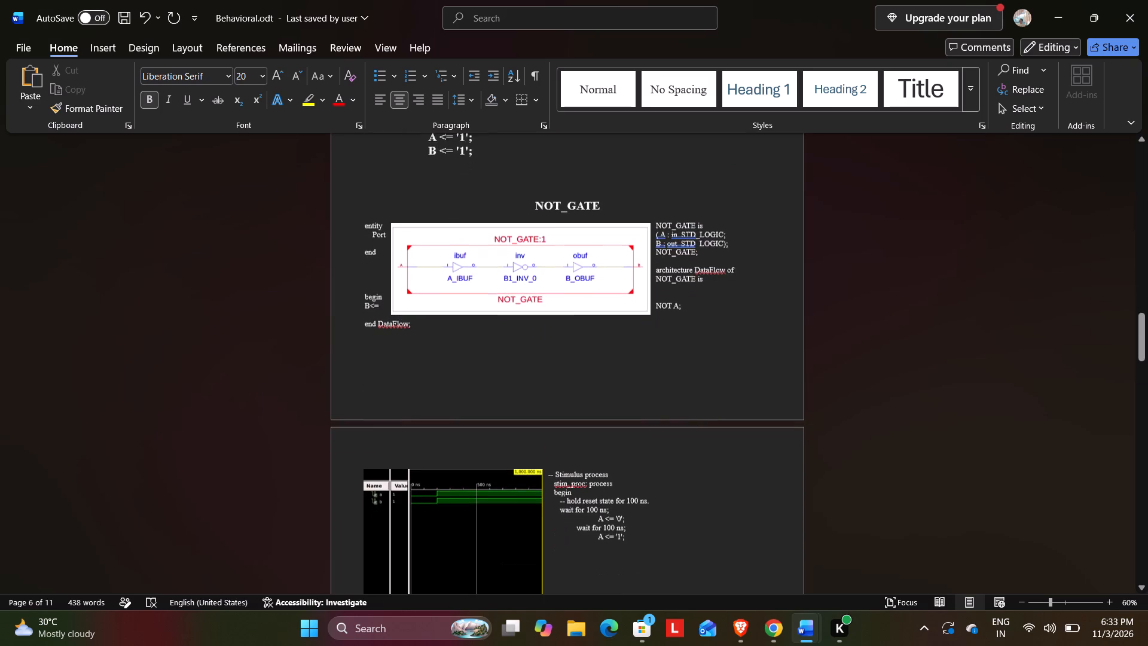
pyautogui.scroll(-2, 665, 285)
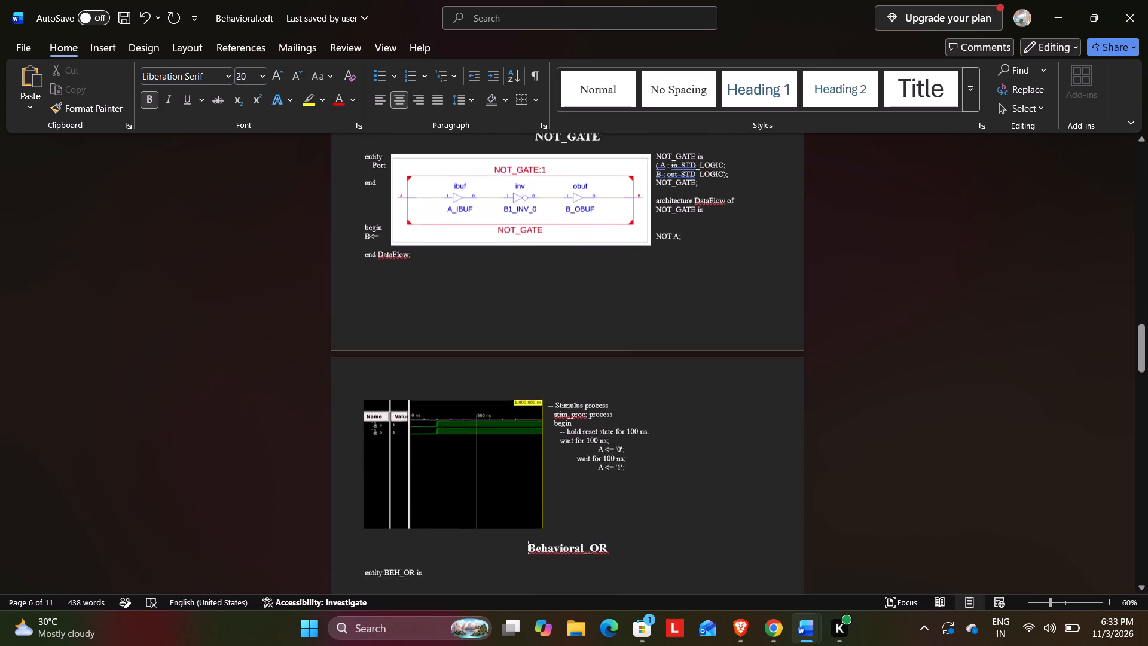
pyautogui.scroll(-1, 665, 285)
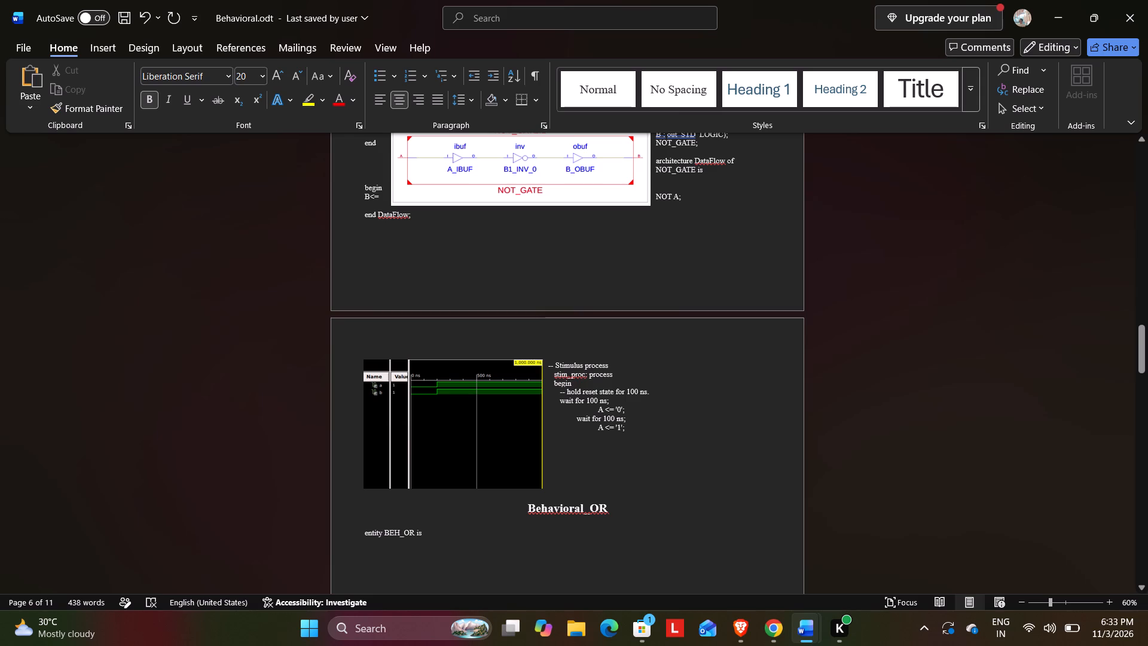
pyautogui.scroll(1, 524, 275)
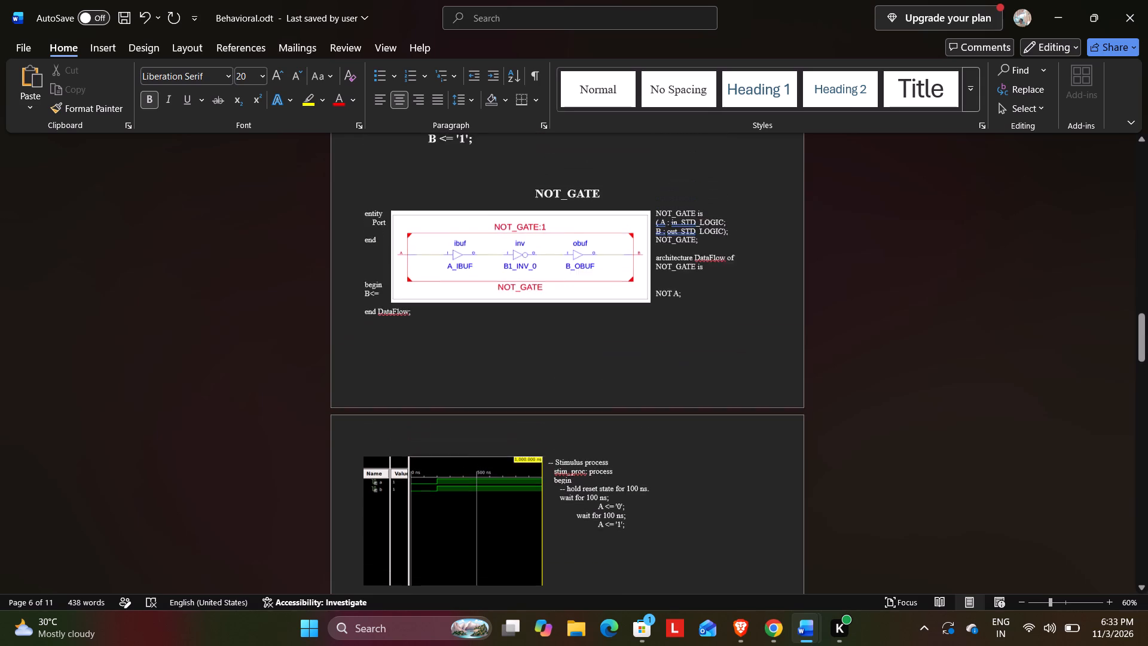
pyautogui.scroll(2, 524, 275)
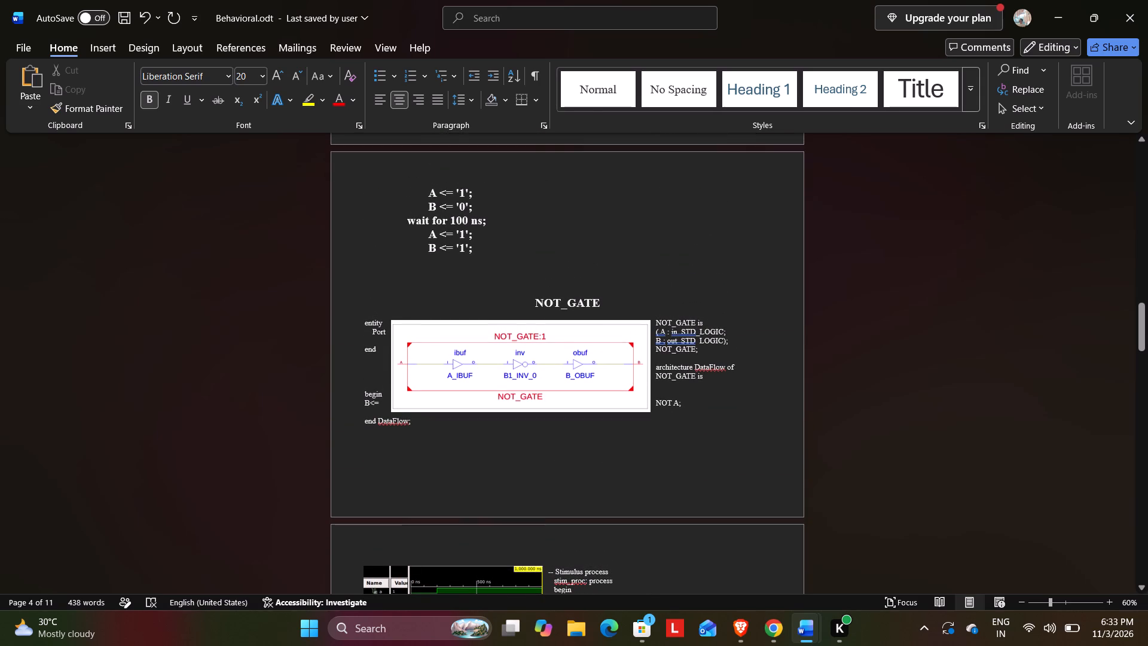
pyautogui.hotkey('ctrl', 'z')
pyautogui.hotkey('ctrl', 'z')
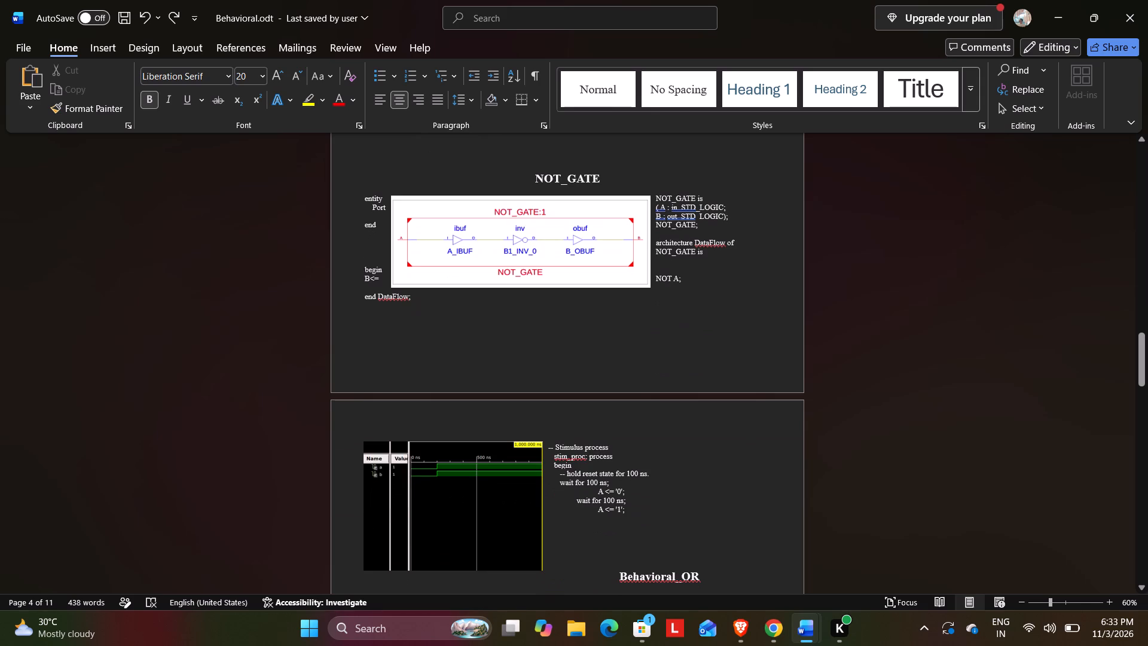
# Place the insertion point on the blank line below the OR_GATE stimulus code's closing "B <= '1';" and switch to KY_DF(NOT).odt.
pyautogui.scroll(2, 521, 346)
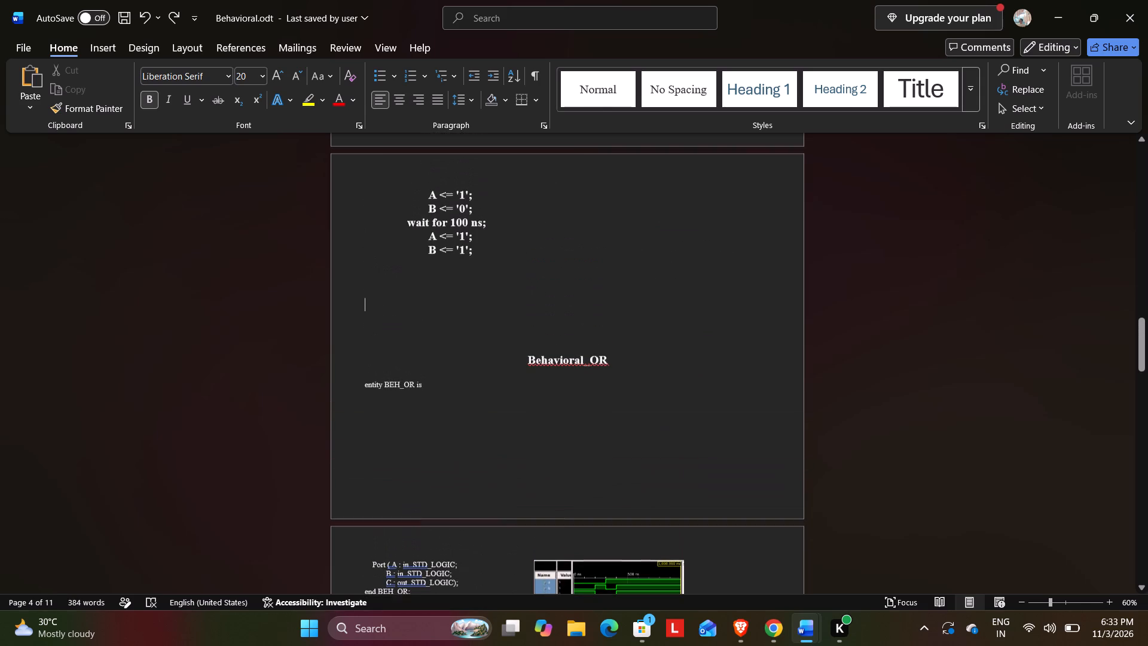
pyautogui.click(368, 277)
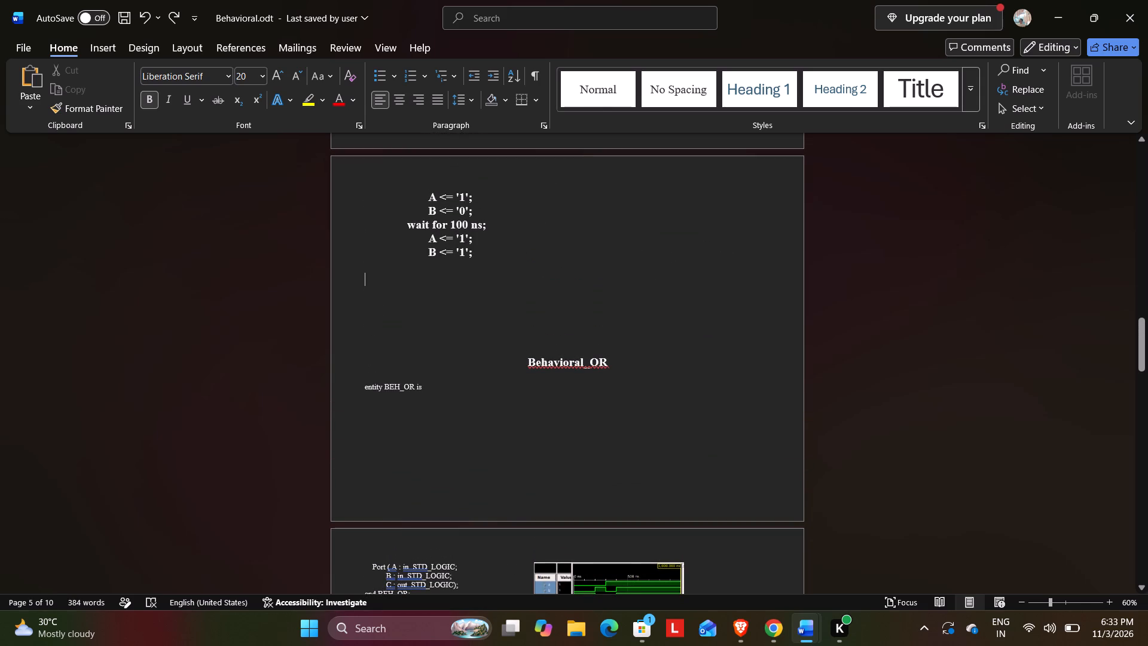
pyautogui.press('Up')
pyautogui.press('Down')
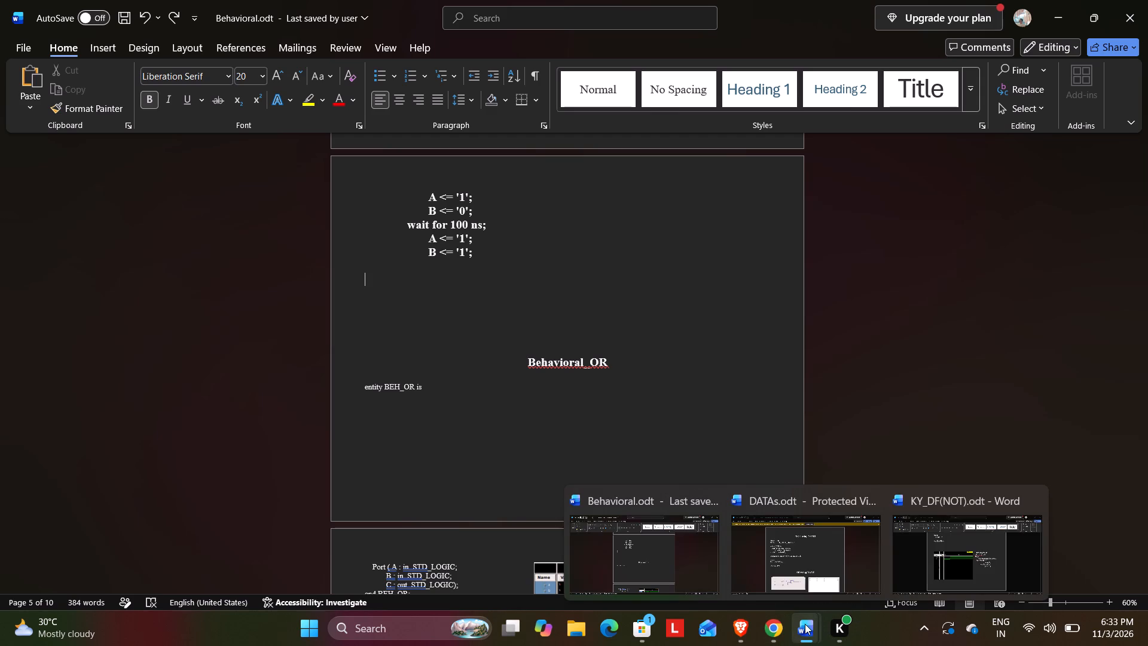
pyautogui.click(991, 554)
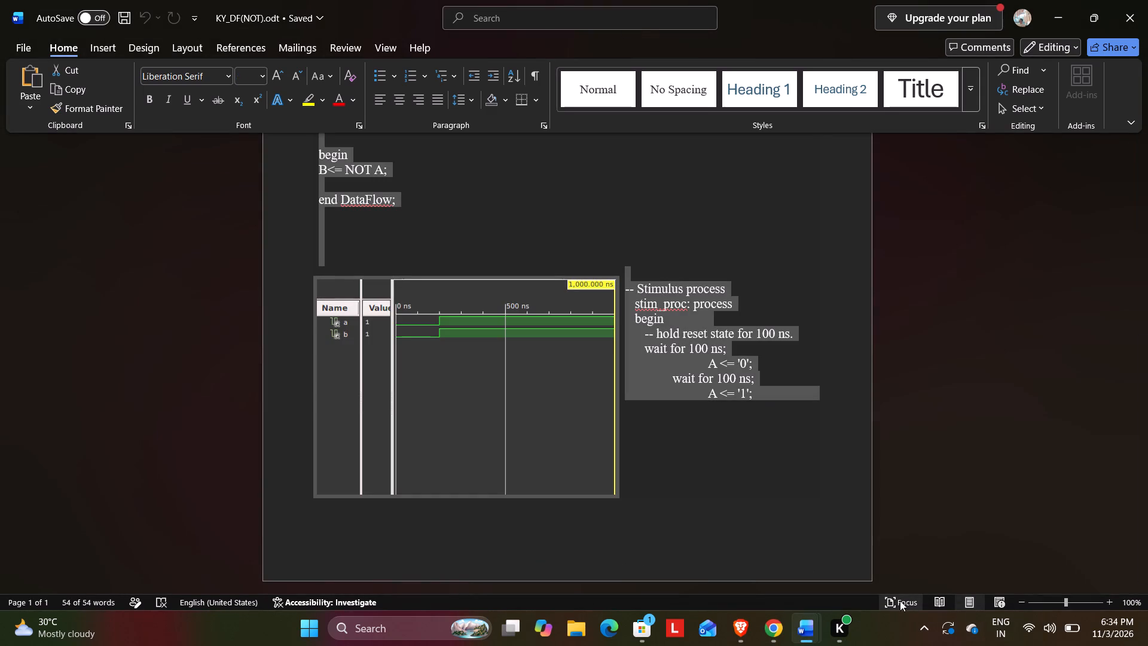
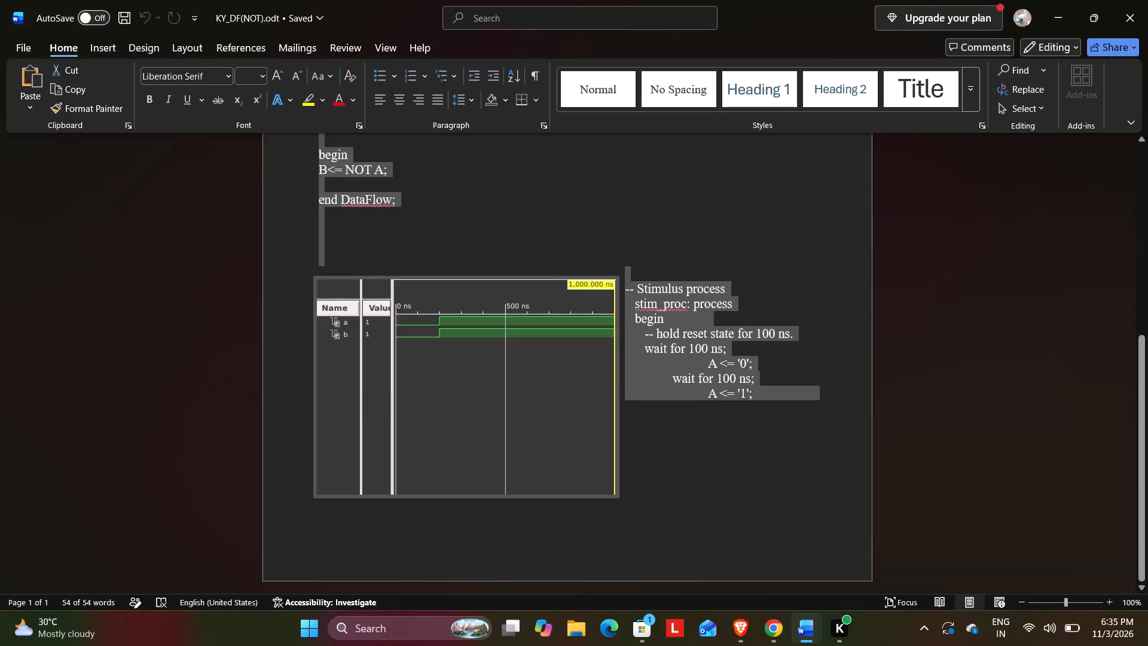
# Insert a blank line above "entity", below the NOT_GATE heading in KY_DF(NOT).odt.
pyautogui.click(649, 453)
pyautogui.scroll(9, 457, 281)
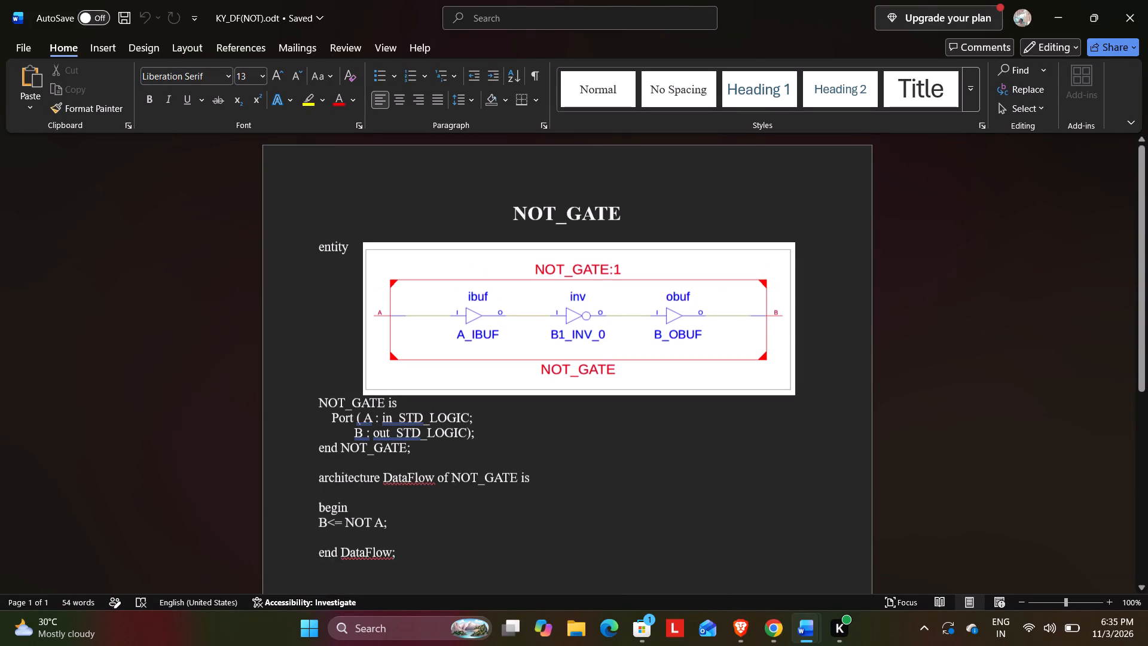
pyautogui.scroll(2, 457, 281)
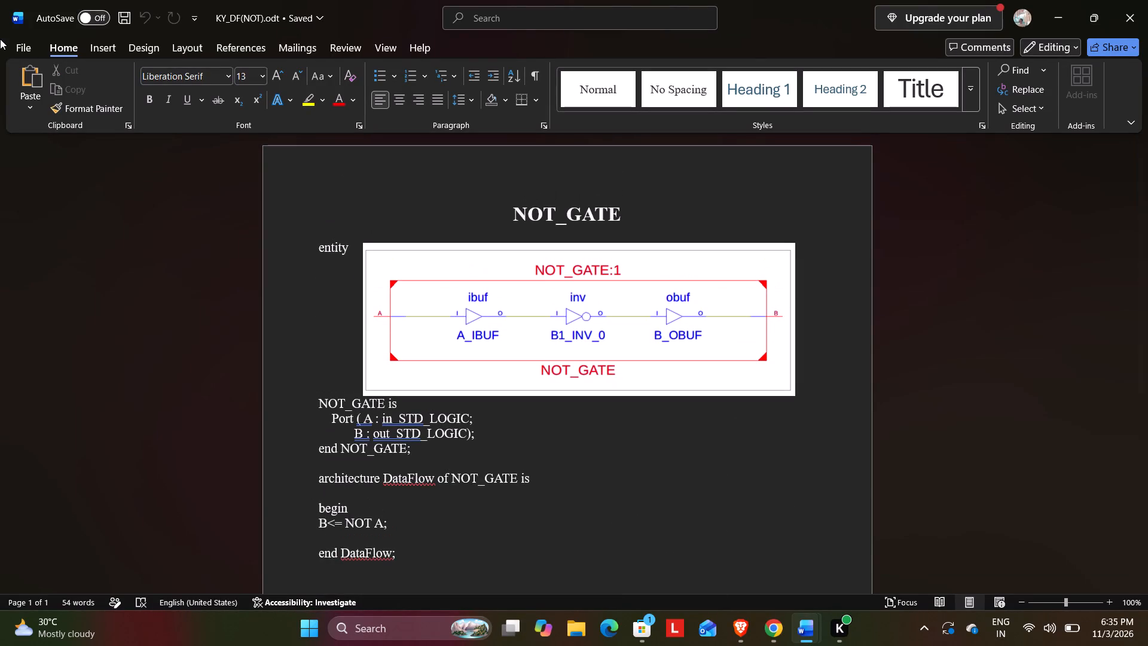
pyautogui.click(316, 243)
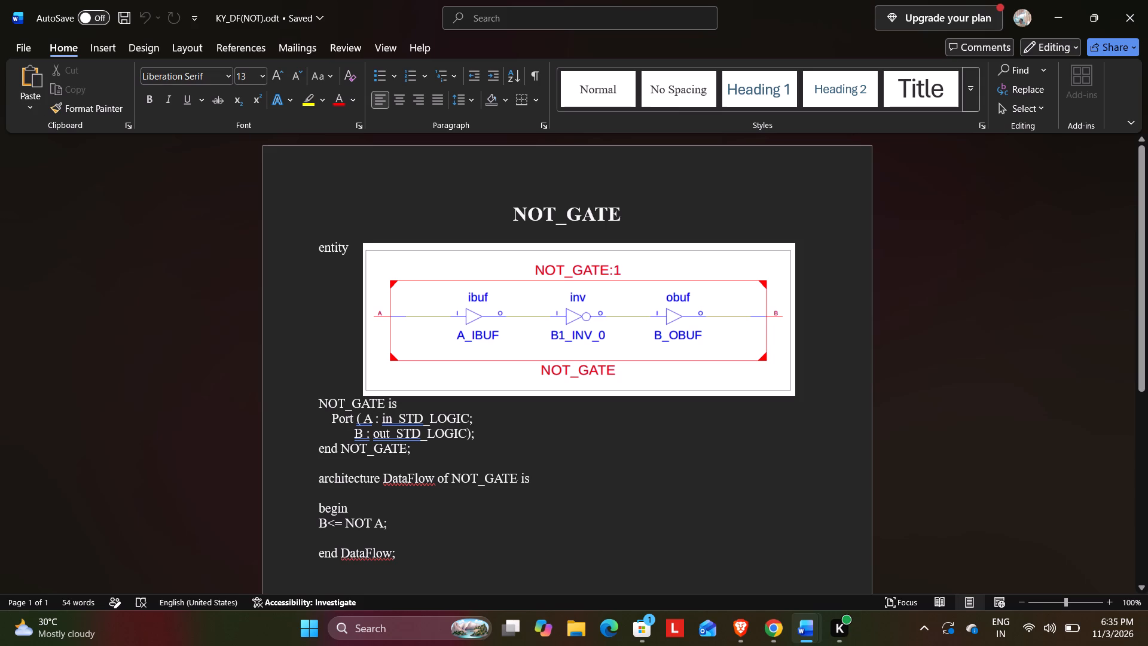
pyautogui.press('Return')
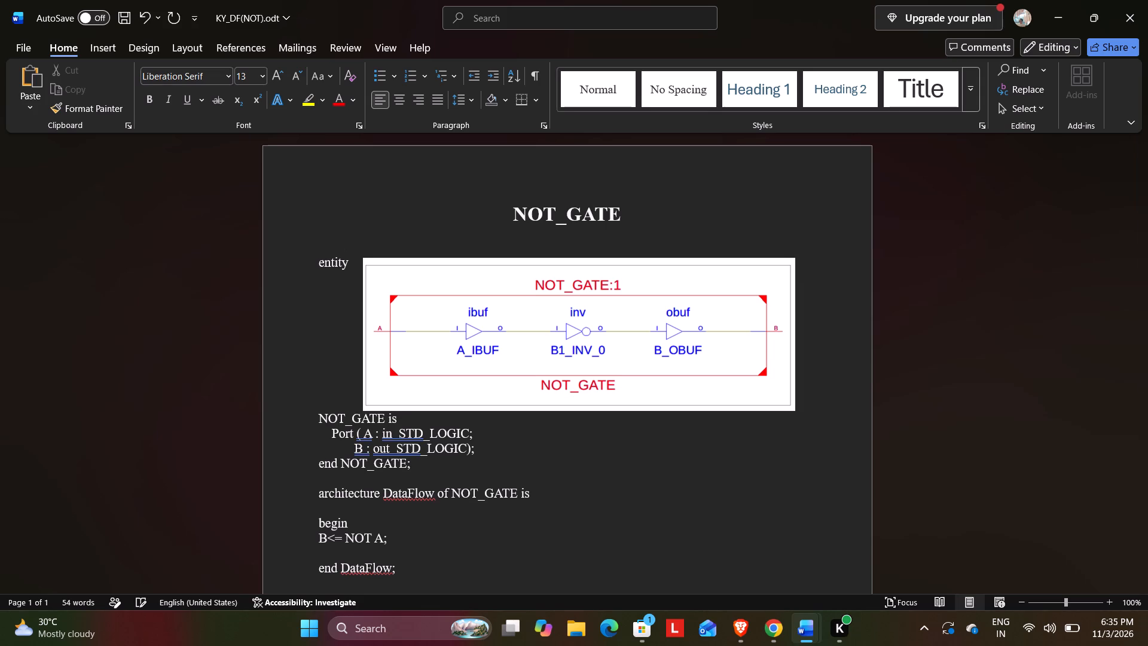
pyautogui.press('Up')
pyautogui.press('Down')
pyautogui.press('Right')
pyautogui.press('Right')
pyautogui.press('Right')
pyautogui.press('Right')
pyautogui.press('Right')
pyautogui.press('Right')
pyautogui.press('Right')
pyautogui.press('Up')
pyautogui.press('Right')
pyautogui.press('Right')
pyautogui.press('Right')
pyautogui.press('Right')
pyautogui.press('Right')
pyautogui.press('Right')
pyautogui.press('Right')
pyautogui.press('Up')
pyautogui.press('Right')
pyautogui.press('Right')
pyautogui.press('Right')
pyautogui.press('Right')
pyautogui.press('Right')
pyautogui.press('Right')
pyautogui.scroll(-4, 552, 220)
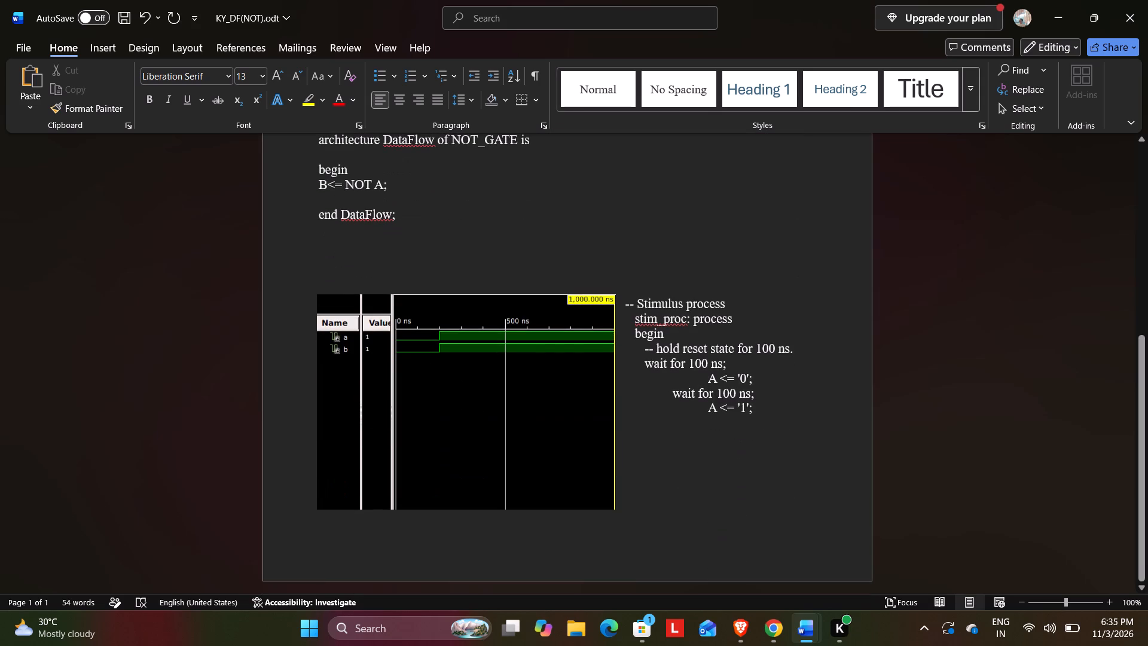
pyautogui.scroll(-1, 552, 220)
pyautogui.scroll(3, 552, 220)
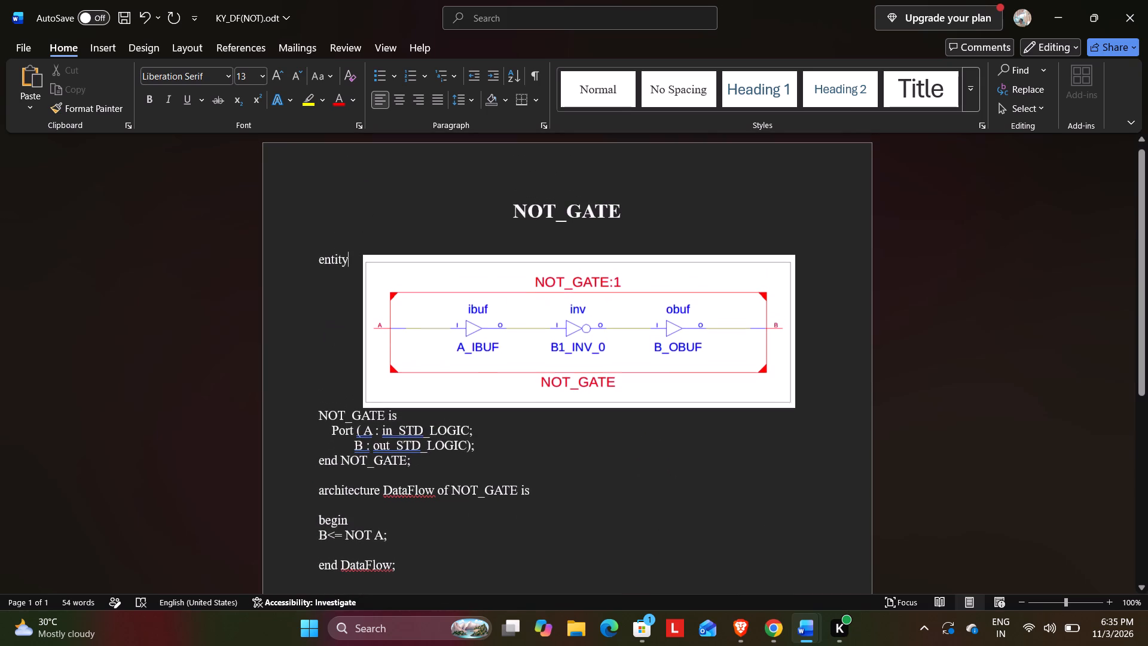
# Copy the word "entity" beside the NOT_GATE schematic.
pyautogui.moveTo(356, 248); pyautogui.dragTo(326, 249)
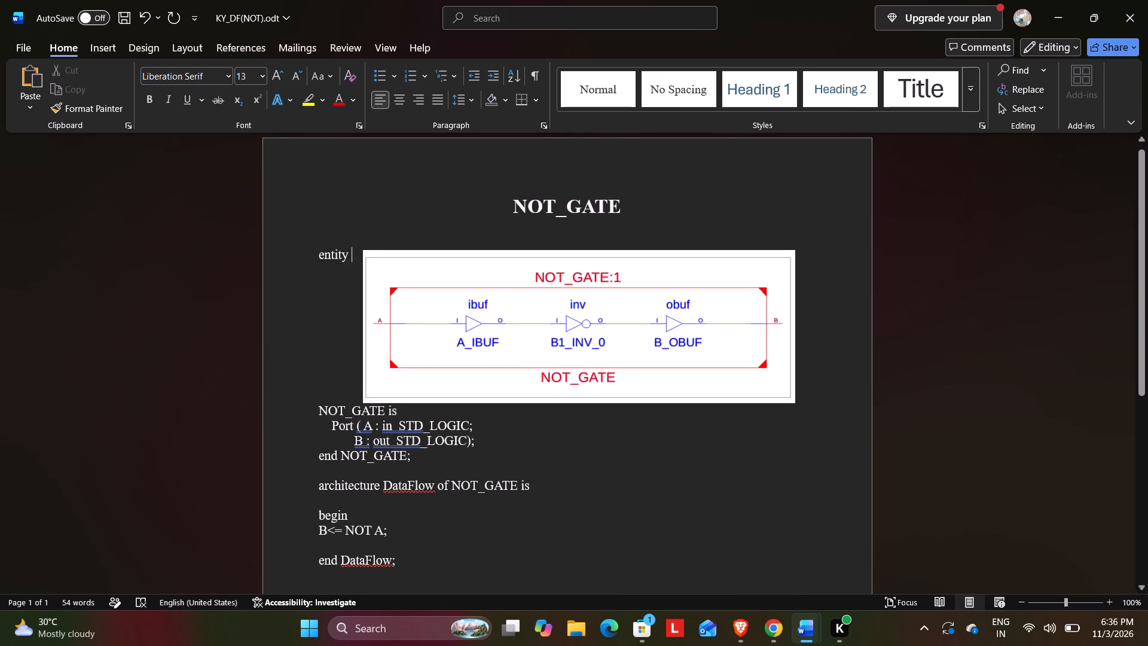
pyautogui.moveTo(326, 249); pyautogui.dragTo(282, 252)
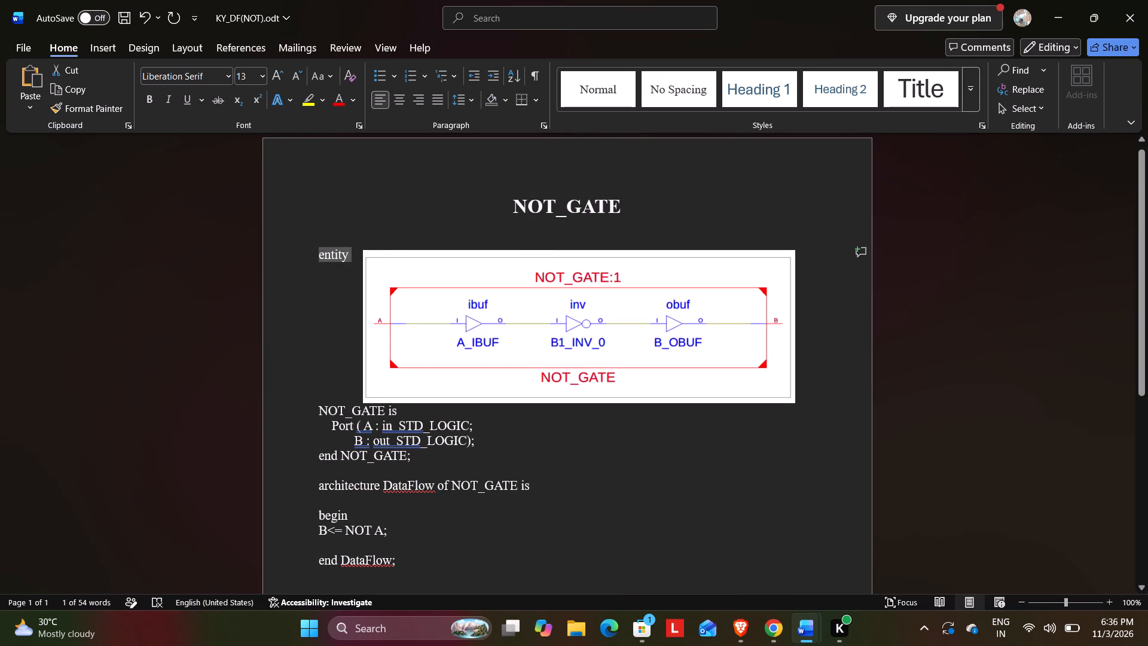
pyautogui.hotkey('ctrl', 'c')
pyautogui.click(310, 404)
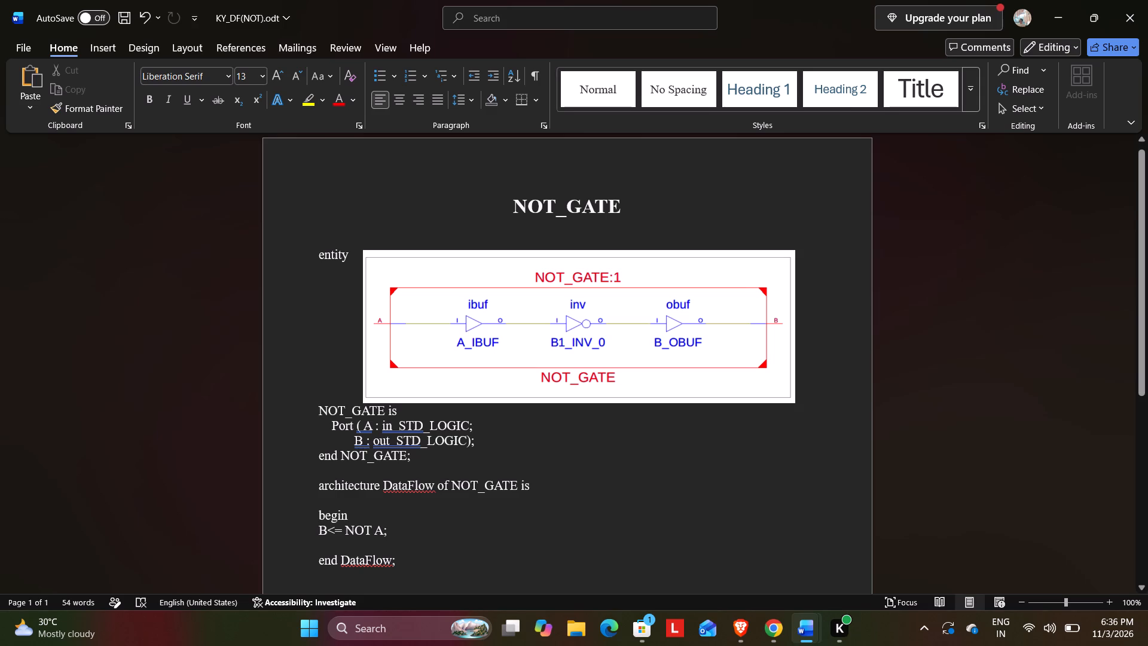
# Copy the entire NOT_GATE content, from heading to stimulus code, and paste it into Behavioral.odt between the OR_GATE stimulus code and the Behavioral_OR heading.
pyautogui.moveTo(349, 188); pyautogui.dragTo(692, 615)
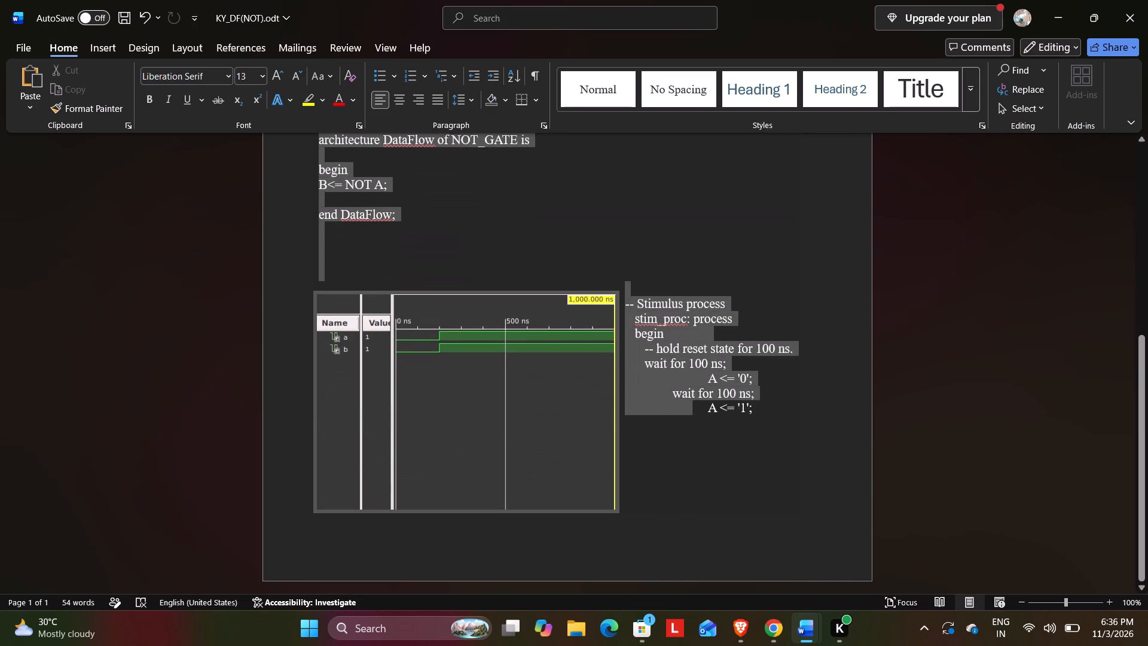
pyautogui.moveTo(692, 615); pyautogui.dragTo(732, 606)
pyautogui.click(639, 498)
pyautogui.scroll(4, 582, 250)
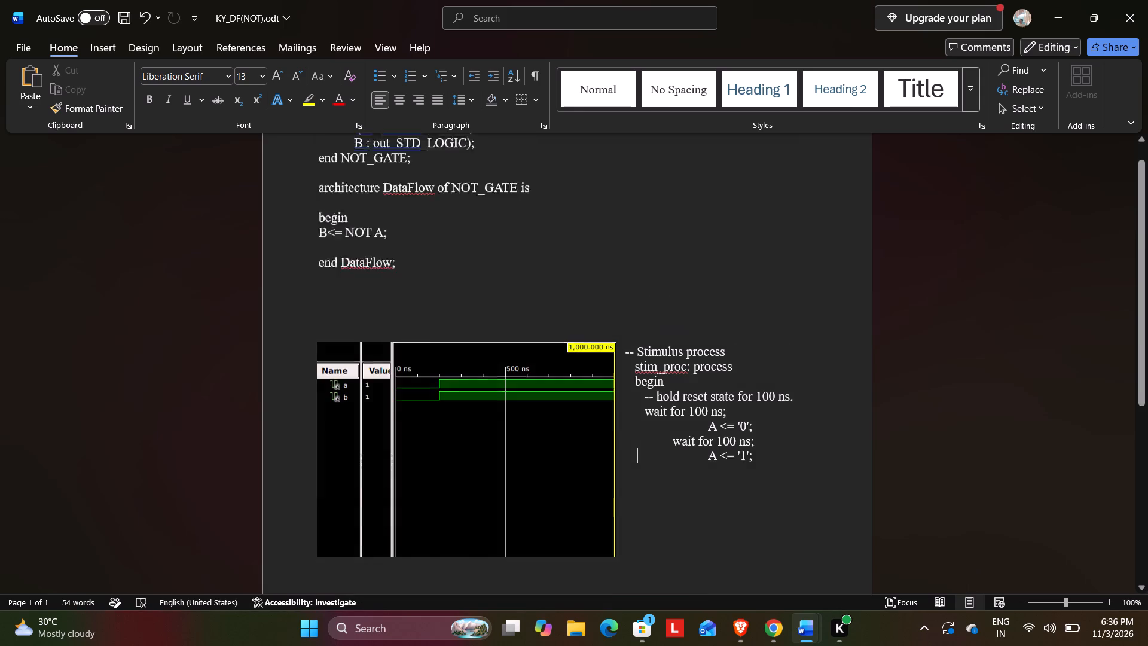
pyautogui.scroll(2, 582, 250)
pyautogui.moveTo(341, 195); pyautogui.dragTo(919, 645)
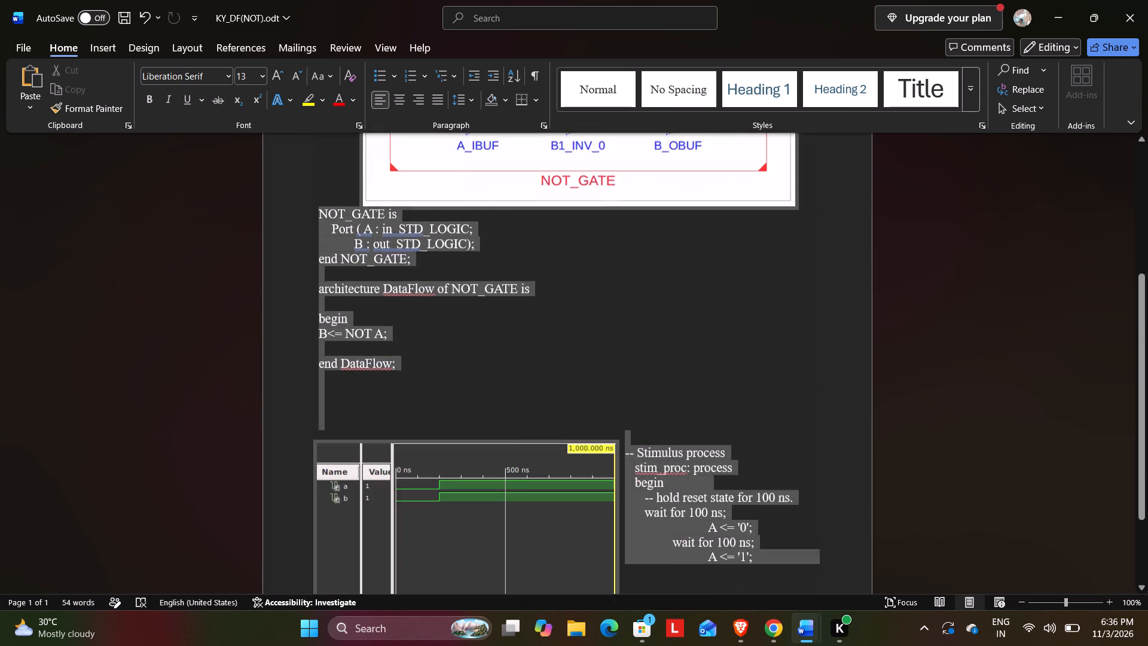
pyautogui.moveTo(919, 645); pyautogui.dragTo(964, 629)
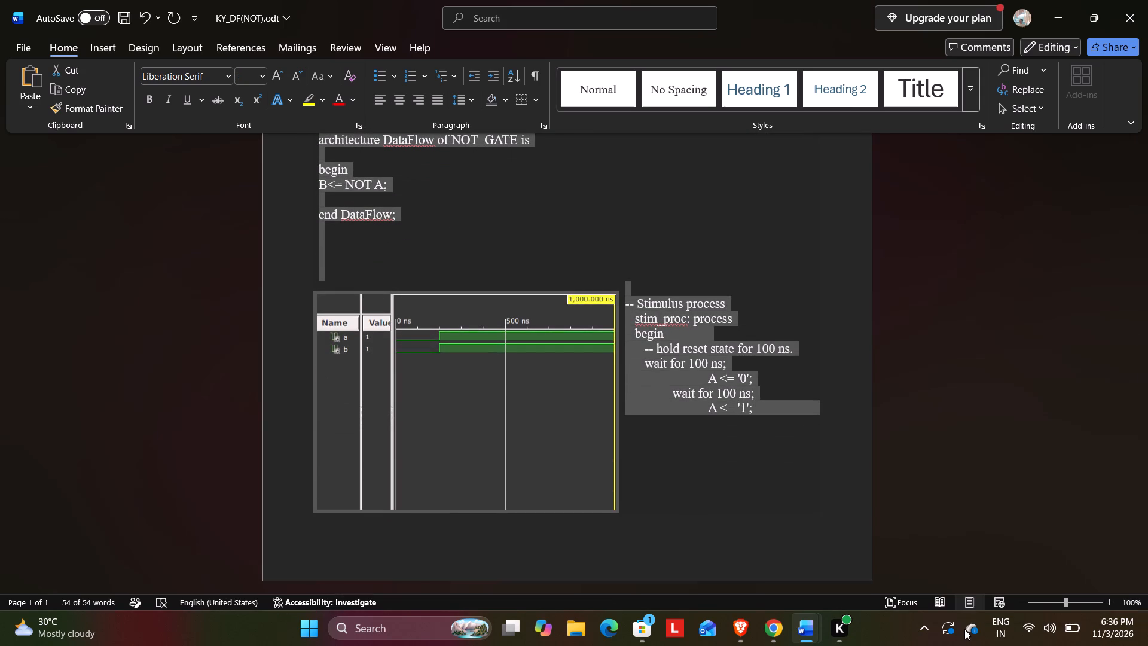
pyautogui.hotkey('ctrl', 'c')
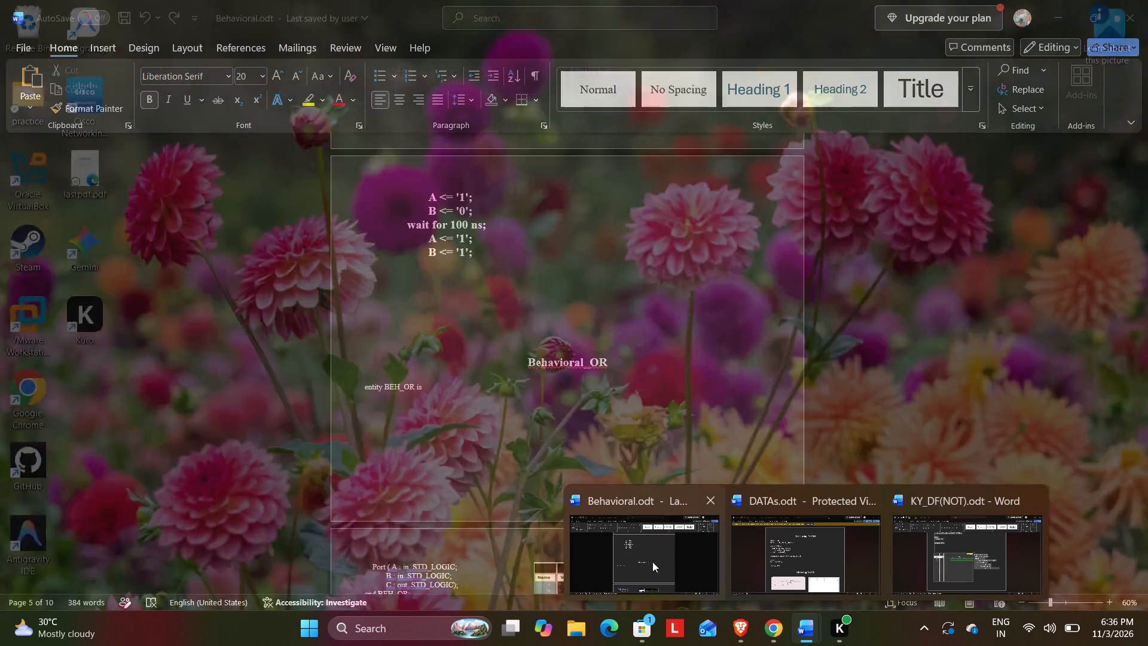
pyautogui.click(627, 561)
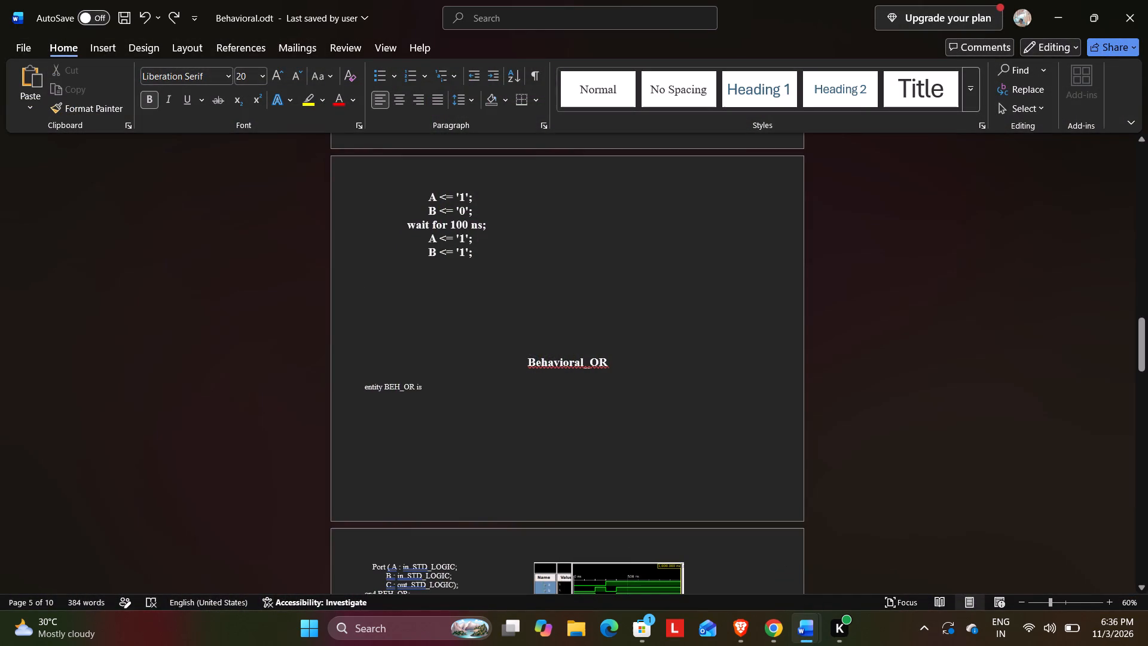
pyautogui.hotkey('ctrl', 'v')
pyautogui.scroll(-1, 526, 334)
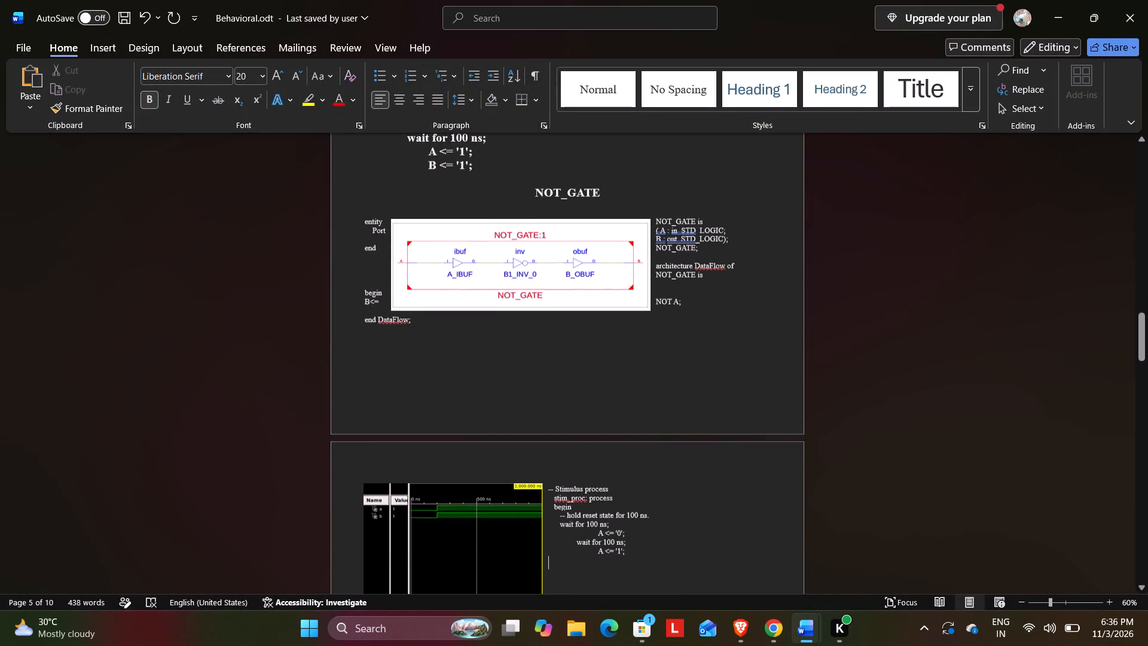
pyautogui.scroll(-3, 526, 334)
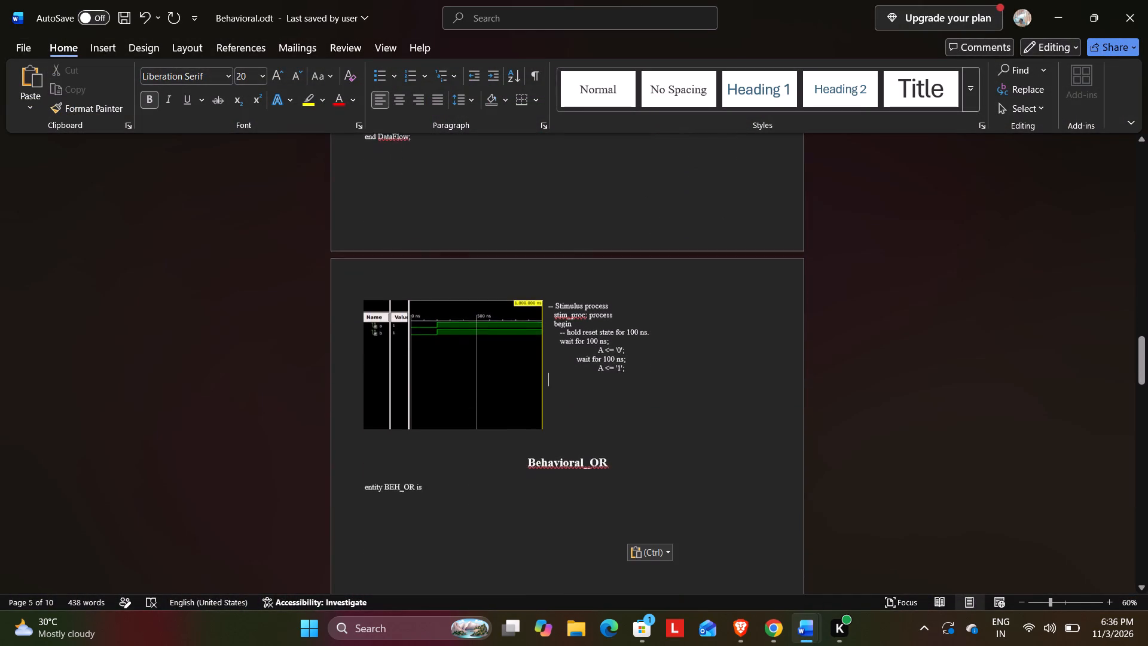
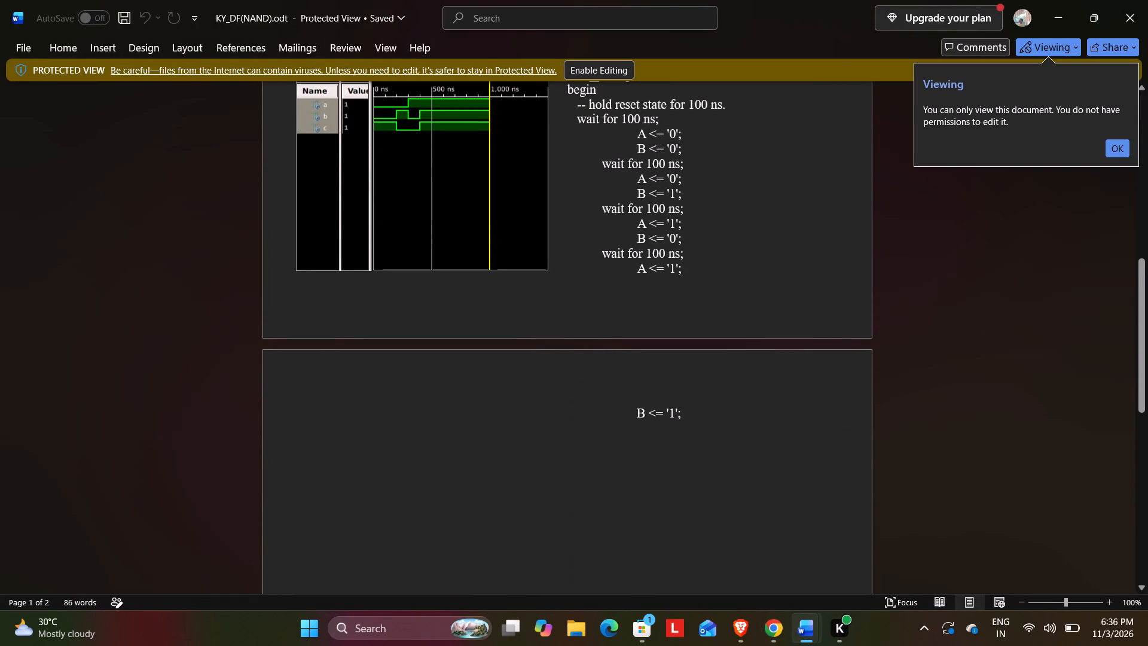
# Enable editing for the protected KY_DF(NAND).odt document.
pyautogui.press('BackSpace')
pyautogui.press('BackSpace')
pyautogui.press('BackSpace')
pyautogui.press('BackSpace')
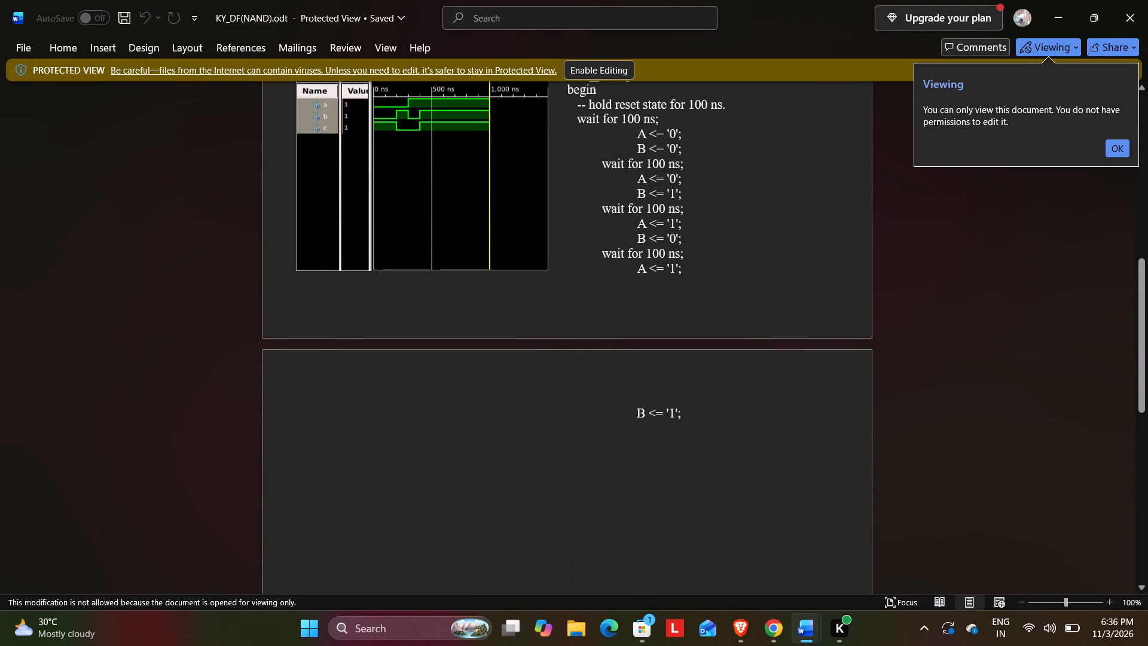
pyautogui.press('BackSpace')
pyautogui.press('BackSpace')
pyautogui.press('BackSpace')
pyautogui.press('BackSpace')
pyautogui.press('BackSpace')
pyautogui.press('BackSpace')
pyautogui.click(615, 65)
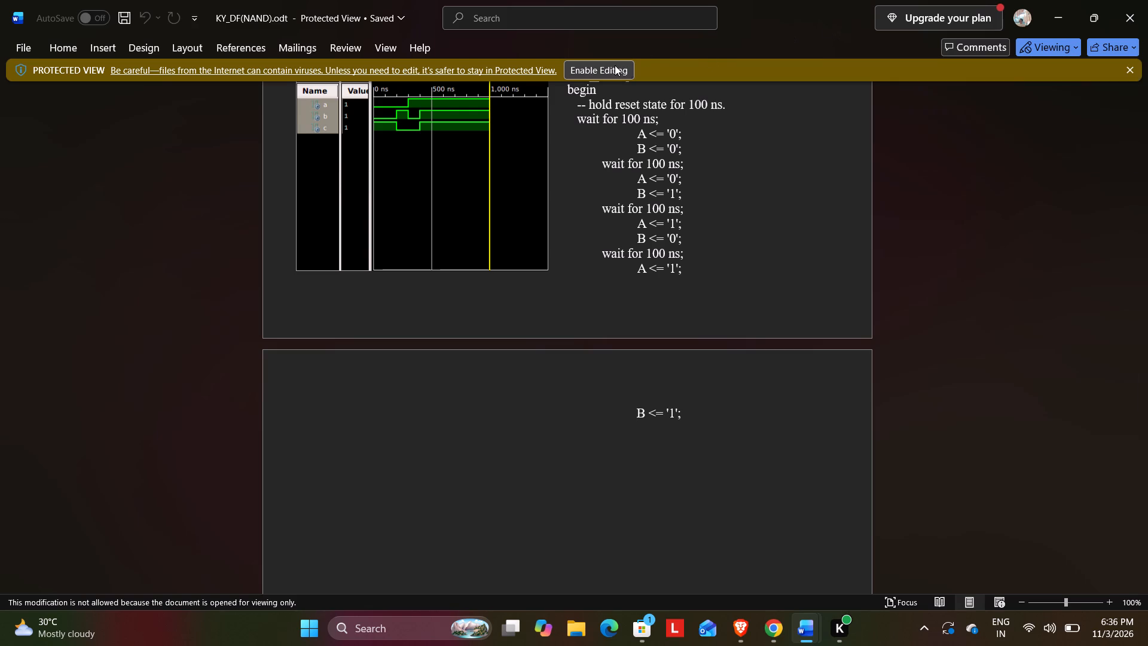
# Remove the indentation before the final "B <= '1';" up into the preceding A assignment, and start "B <= '1';" on a new line.
pyautogui.scroll(-10, 640, 383)
pyautogui.scroll(4, 633, 396)
pyautogui.scroll(-1, 633, 386)
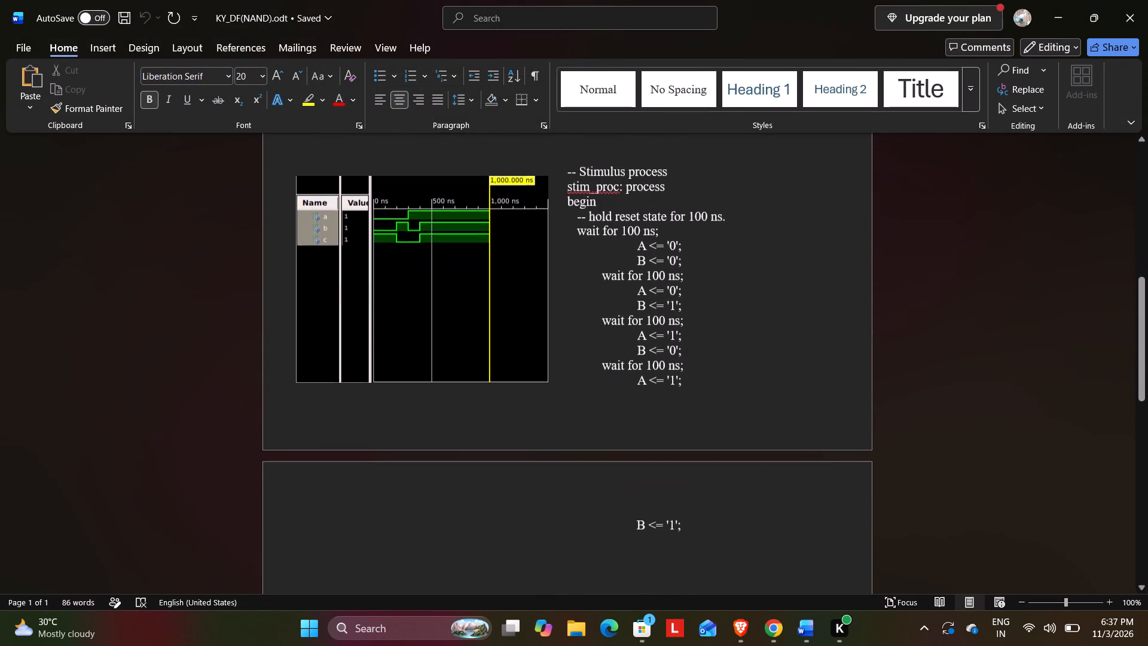
pyautogui.scroll(-1, 633, 386)
pyautogui.click(634, 519)
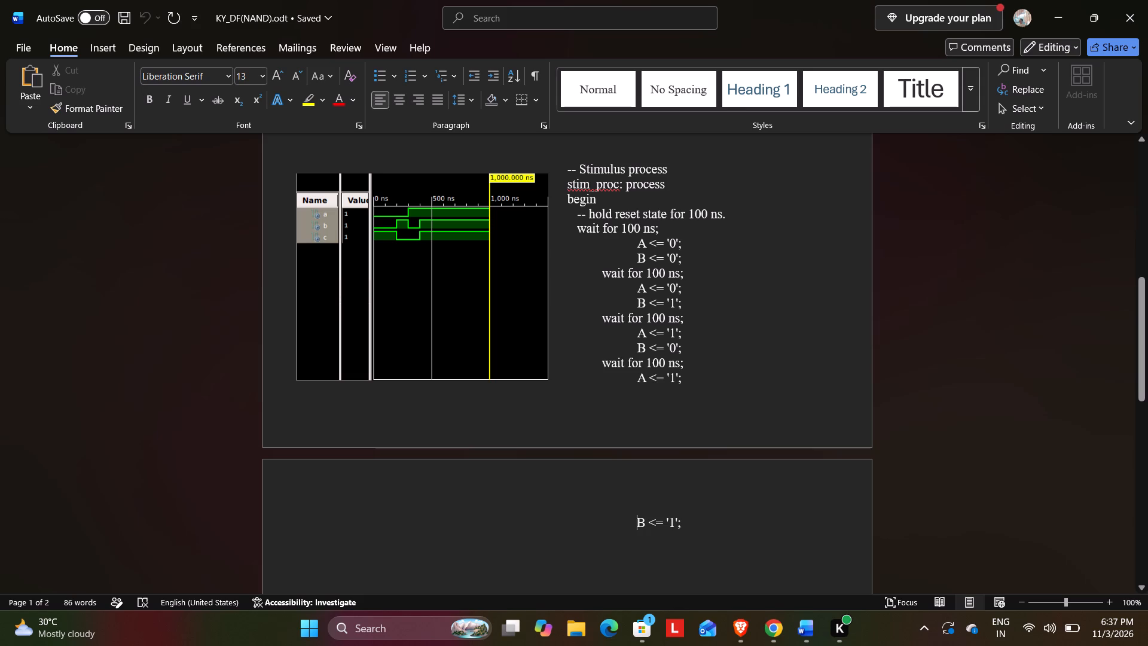
pyautogui.press('BackSpace')
pyautogui.press('BackSpace')
pyautogui.press('BackSpace')
pyautogui.press('BackSpace')
pyautogui.press('BackSpace')
pyautogui.press('BackSpace')
pyautogui.press('BackSpace')
pyautogui.press('BackSpace')
pyautogui.press('BackSpace')
pyautogui.press('BackSpace')
pyautogui.press('BackSpace')
pyautogui.press('BackSpace')
pyautogui.press('BackSpace')
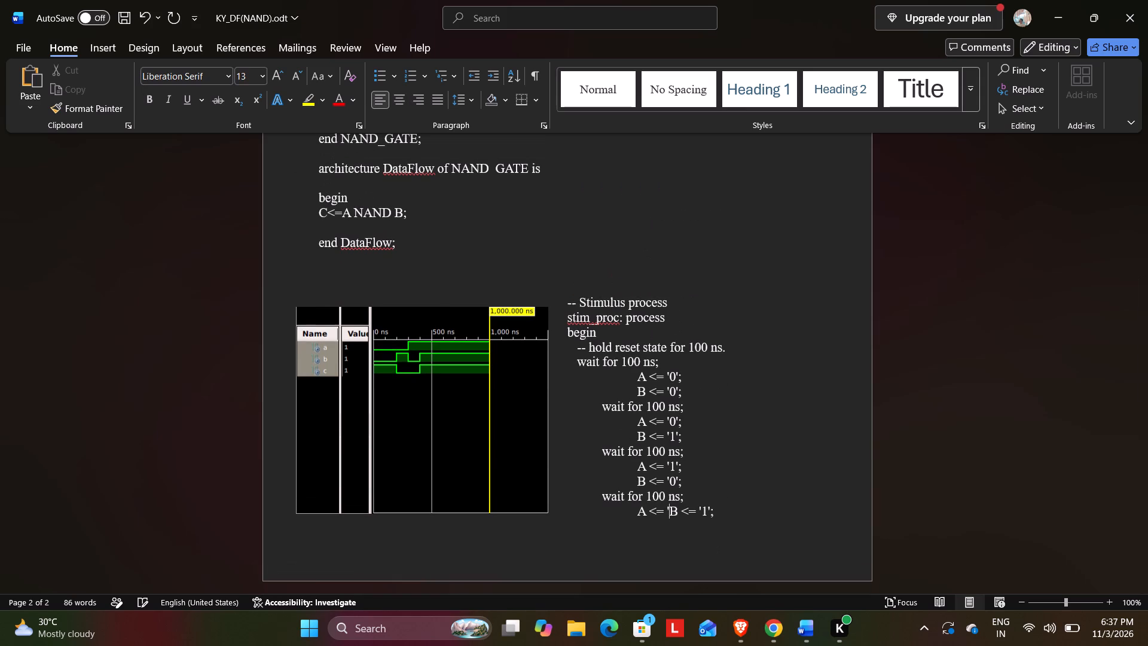
pyautogui.press('Return')
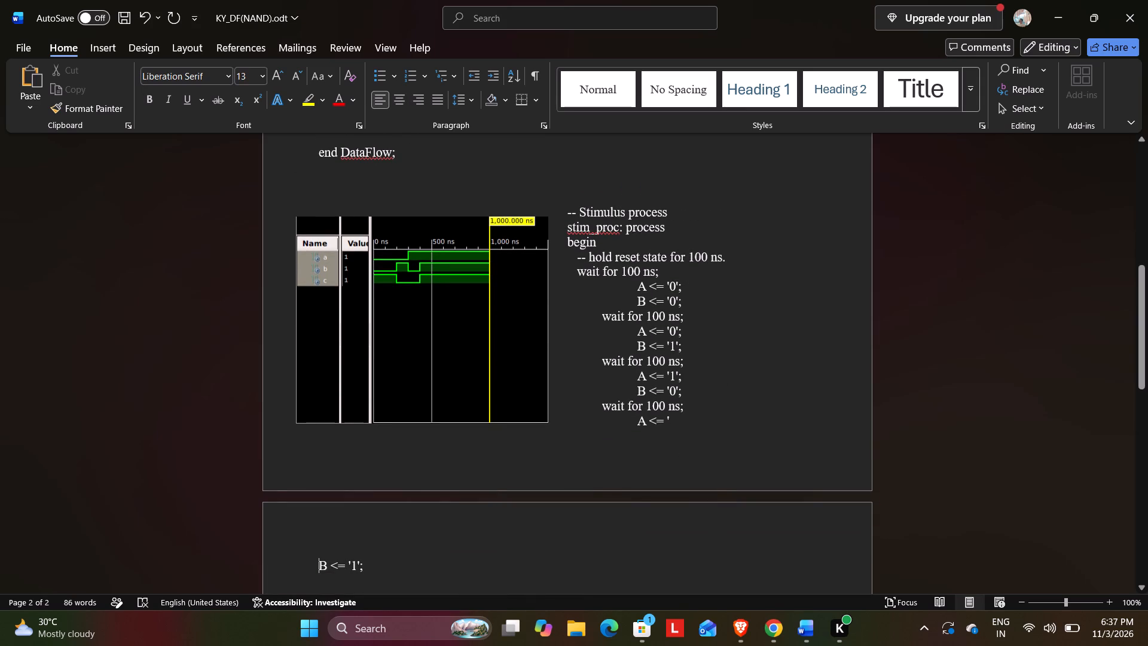
# Move the NAND_GATE waveform image slightly up and to the left, beside the stimulus code.
pyautogui.moveTo(407, 248); pyautogui.dragTo(389, 228, button='right')
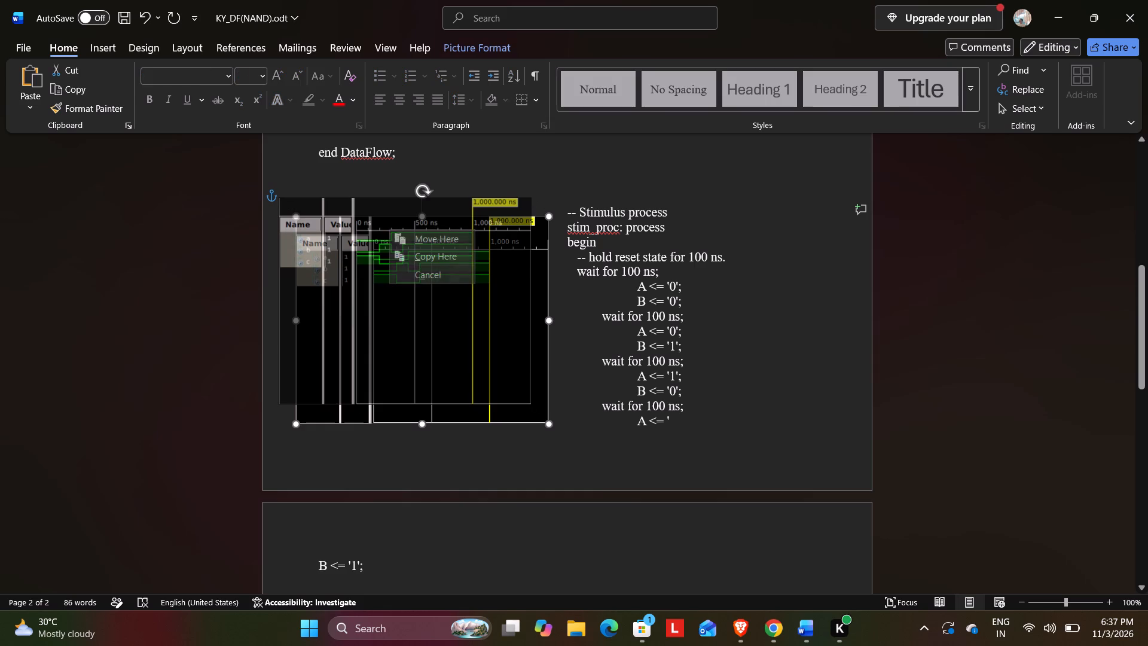
pyautogui.click(445, 244)
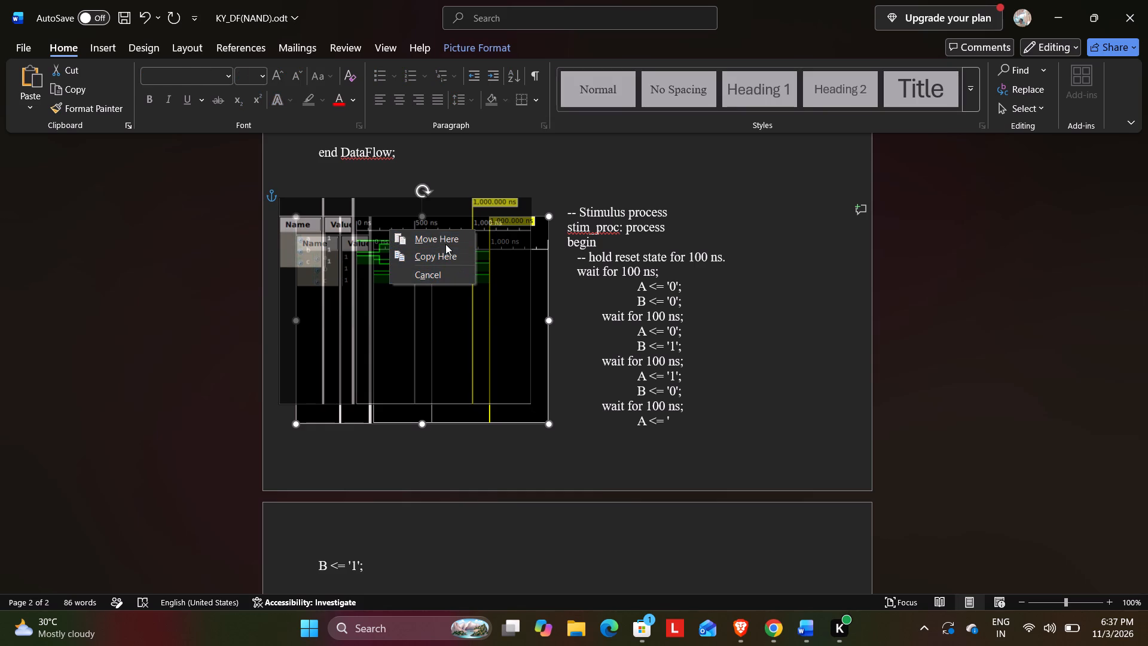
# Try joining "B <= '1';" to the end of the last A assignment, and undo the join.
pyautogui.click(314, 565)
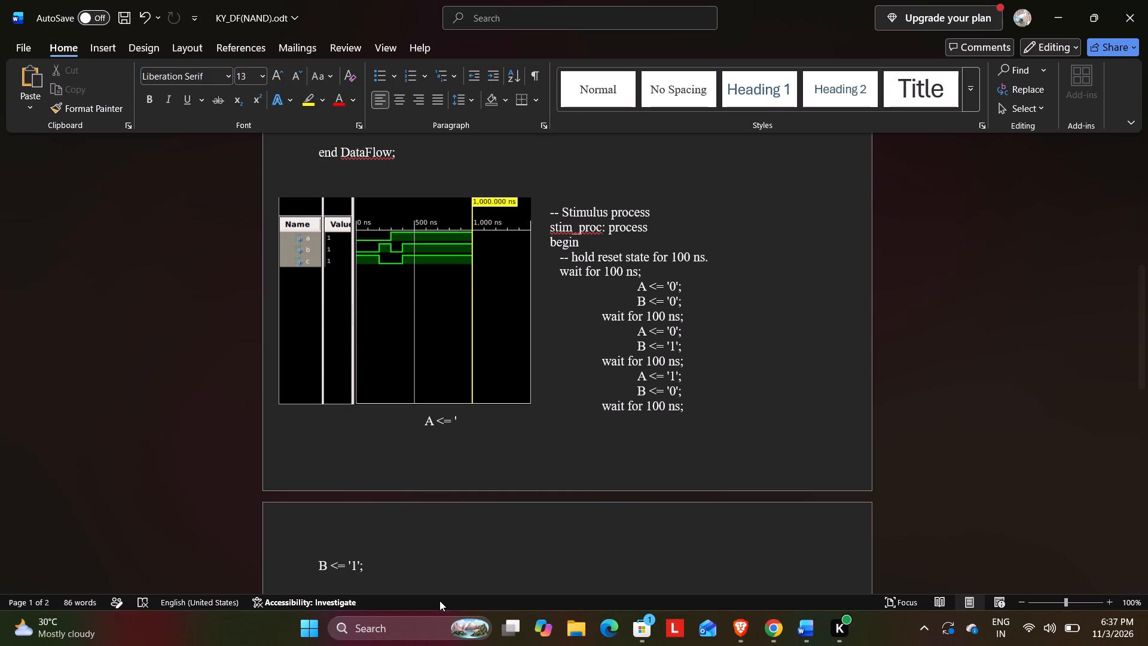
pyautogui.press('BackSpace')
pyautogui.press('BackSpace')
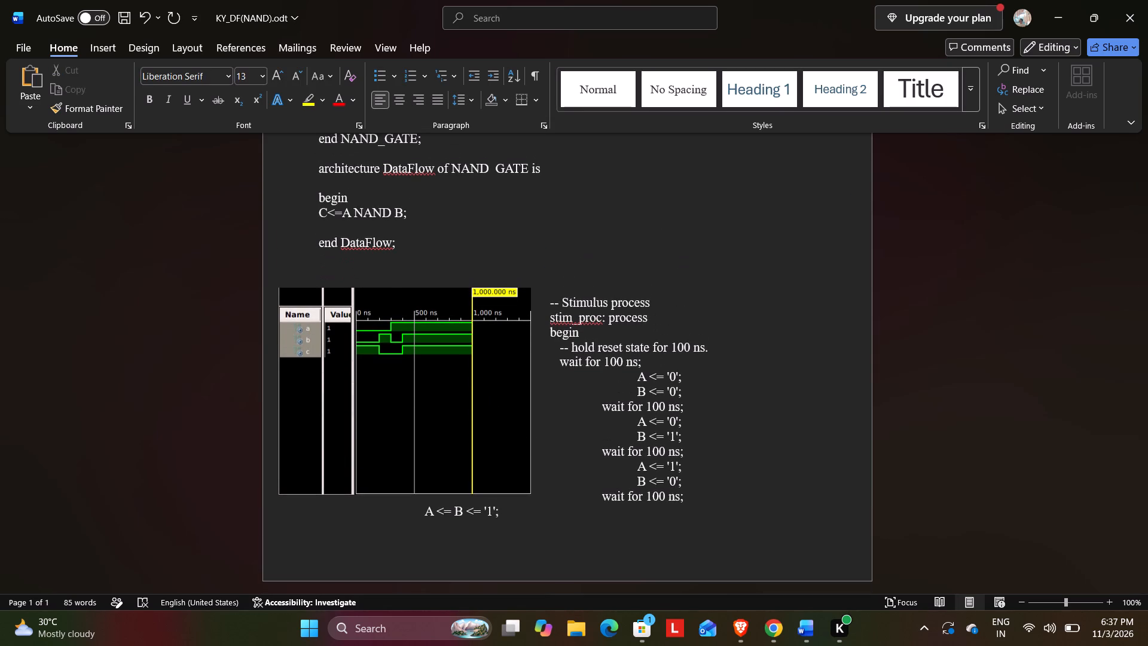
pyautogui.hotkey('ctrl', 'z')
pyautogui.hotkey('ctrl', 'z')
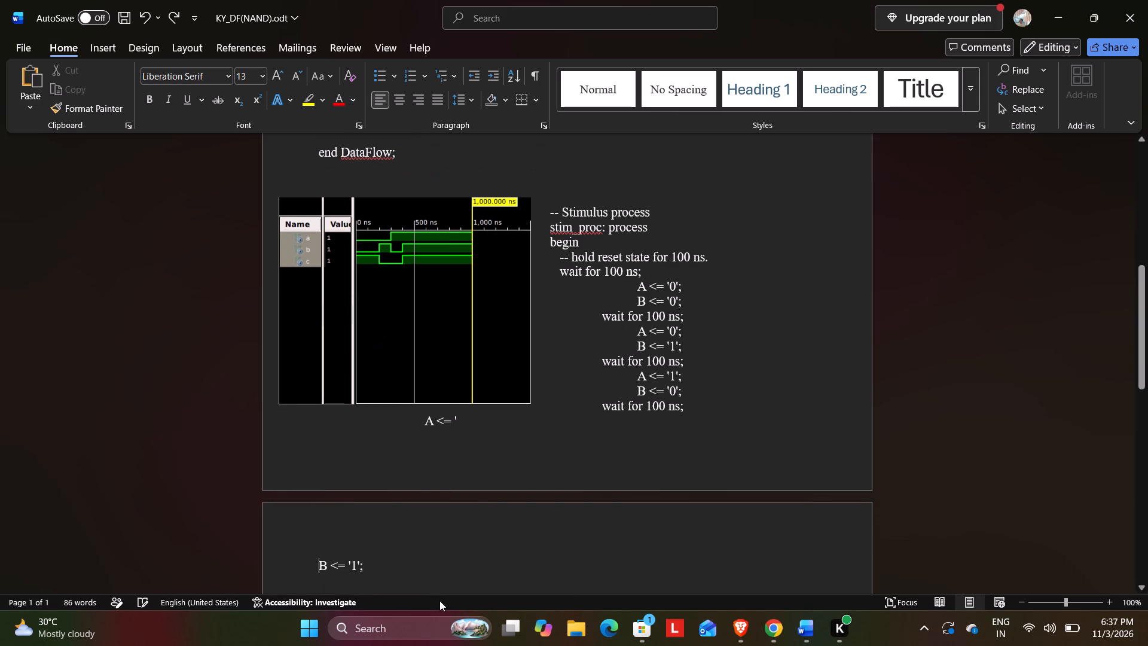
# Indent the last A assignment to align with the assignments above it, and complete it as A <= '1'.
pyautogui.click(418, 423)
pyautogui.press('Tab')
pyautogui.press('Tab')
pyautogui.press('Tab')
pyautogui.press('Tab')
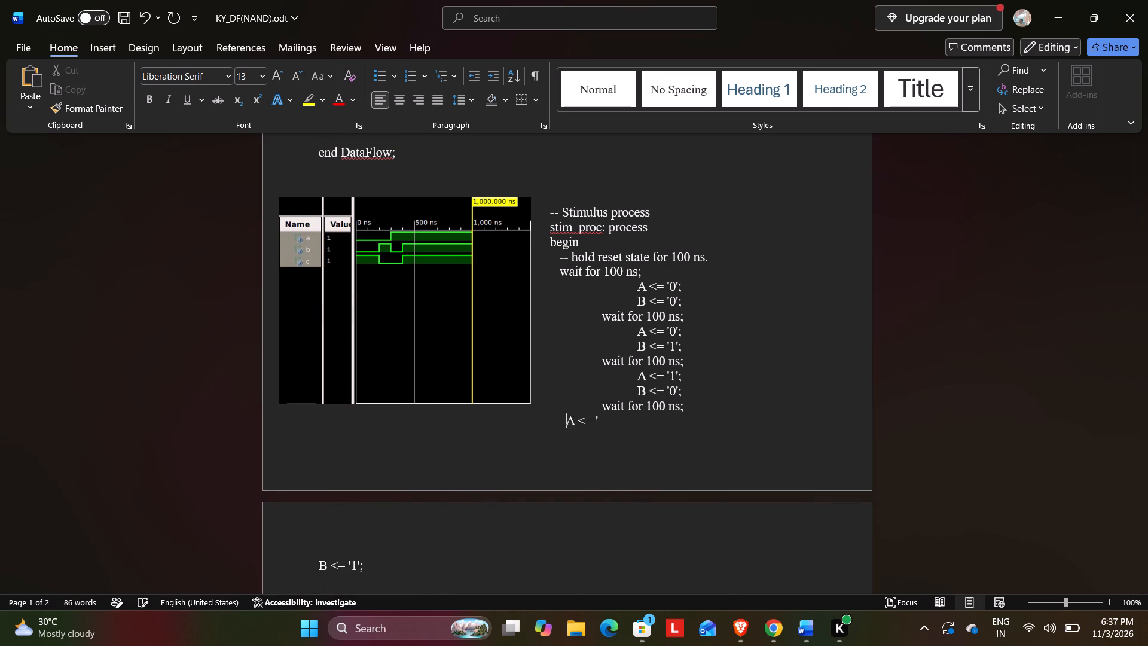
pyautogui.press('Tab')
pyautogui.press('Tab')
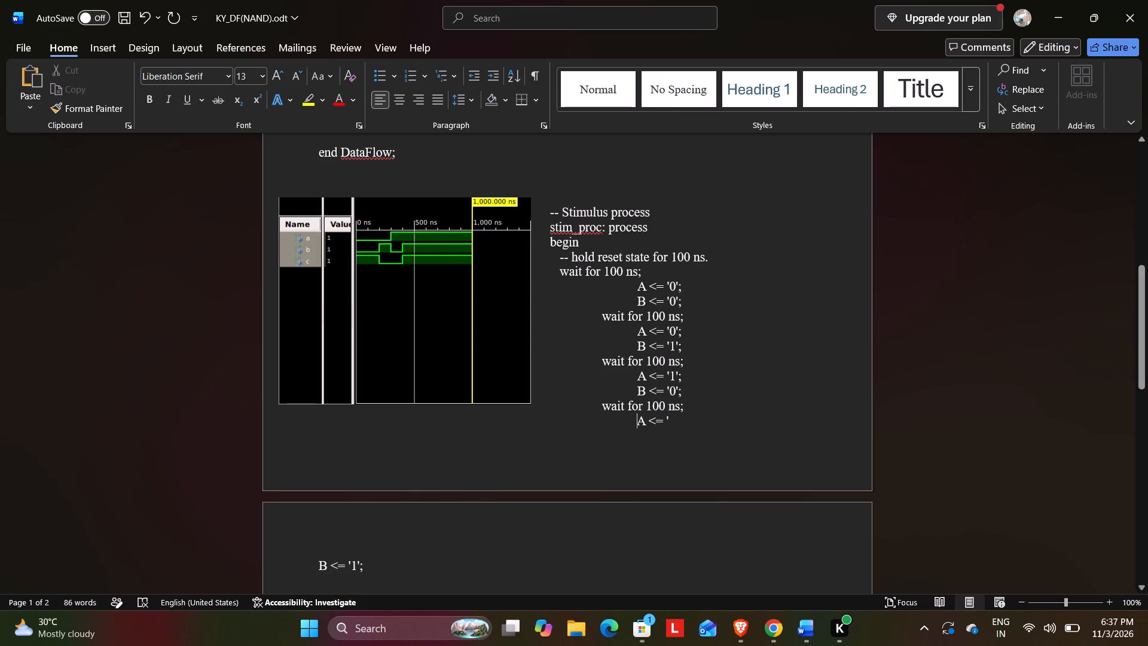
pyautogui.press('Right')
pyautogui.press('Right')
pyautogui.press('Right')
pyautogui.press('Right')
pyautogui.press('Right')
pyautogui.press('Right')
pyautogui.press('1')
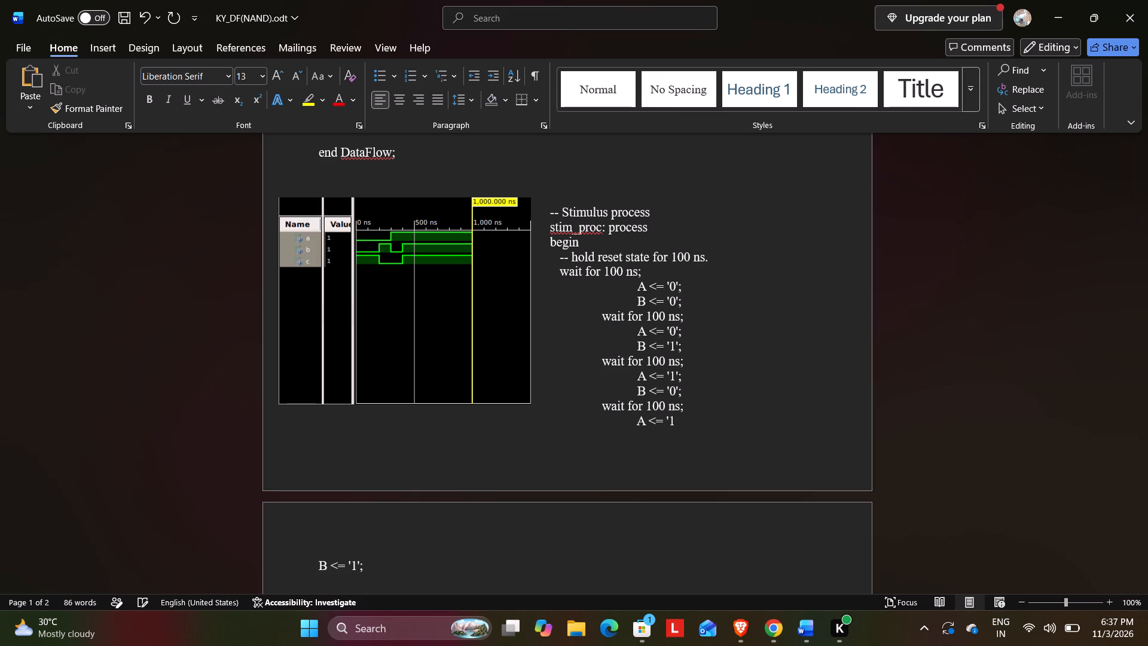
pyautogui.press("'")
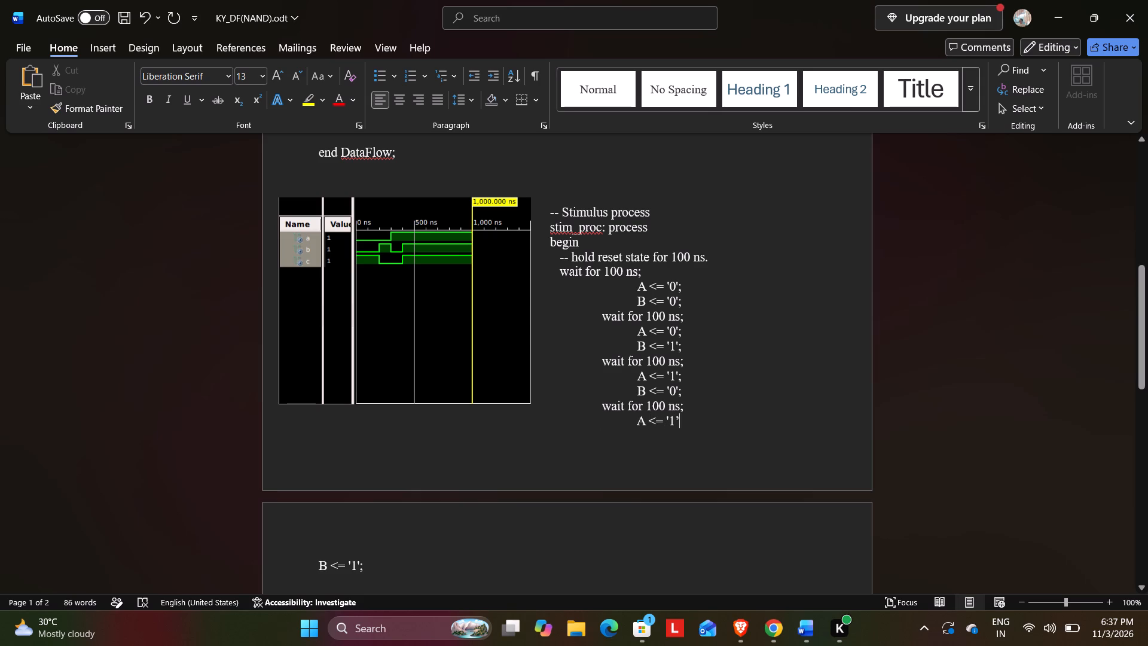
pyautogui.click(313, 565)
# Copy the entire NAND_GATE content and paste it into Behavioral.odt on a new line between the NOT_GATE stimulus code and the Behavioral_OR heading.
pyautogui.scroll(7, 440, 485)
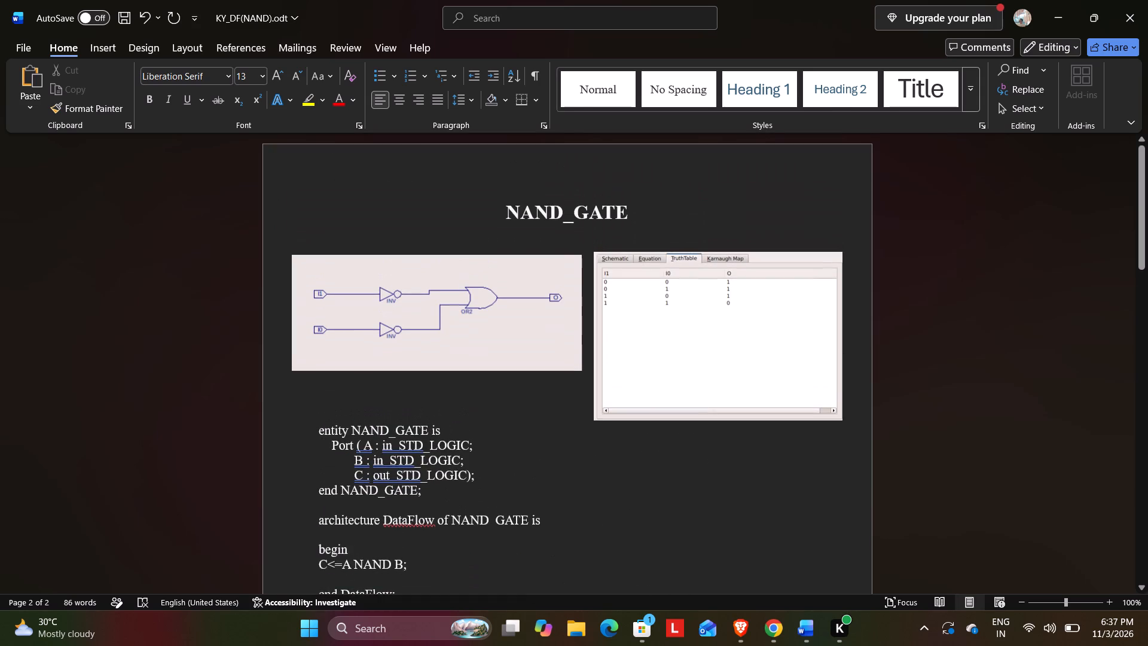
pyautogui.moveTo(321, 202); pyautogui.dragTo(441, 371)
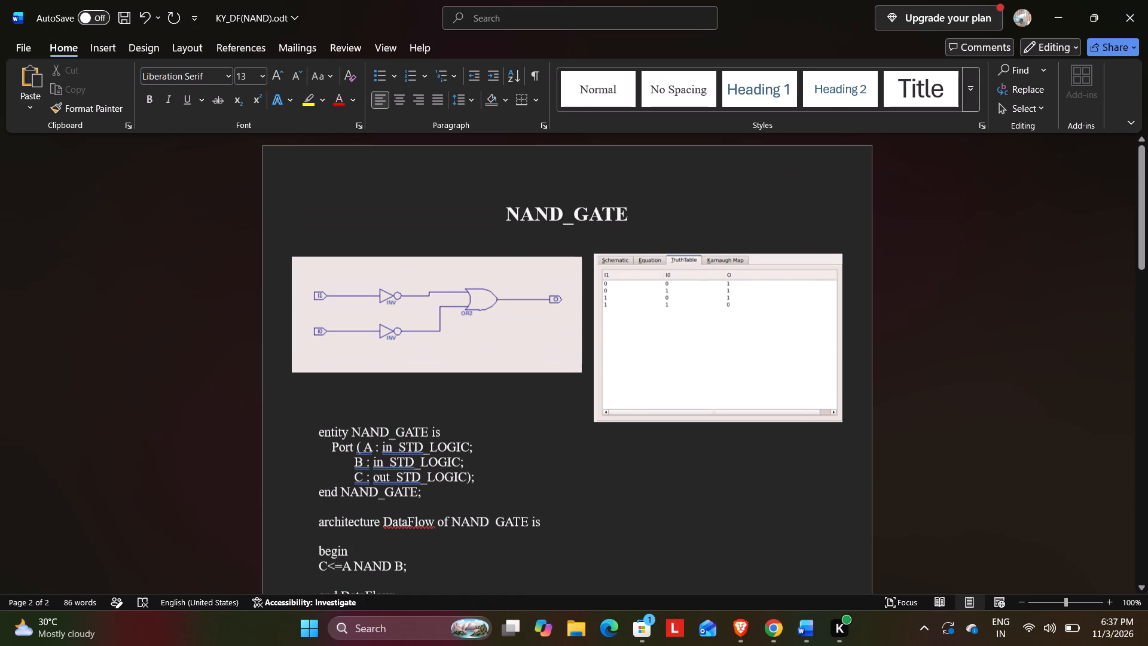
pyautogui.moveTo(441, 371); pyautogui.dragTo(746, 645)
pyautogui.hotkey('ctrl', 'c')
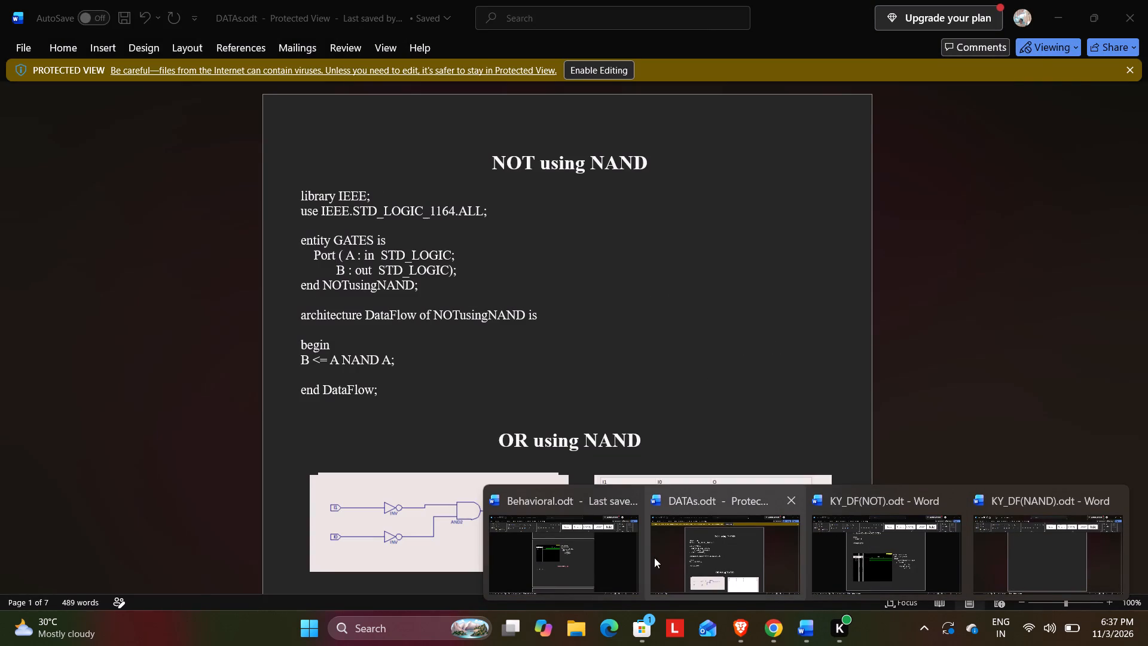
pyautogui.click(624, 556)
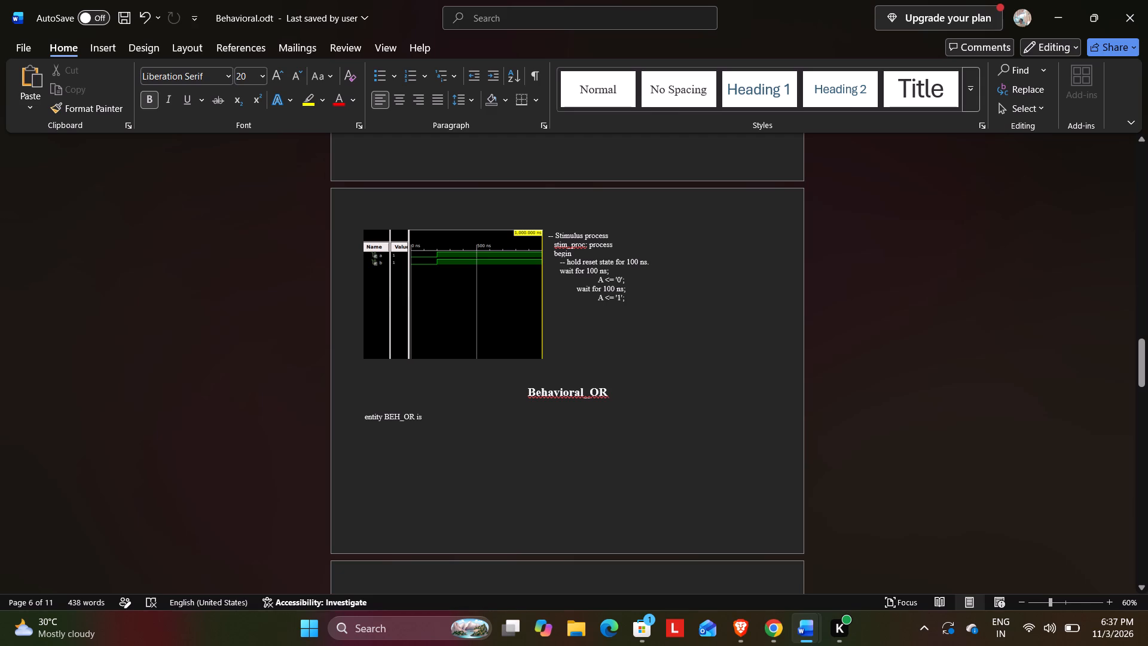
pyautogui.click(554, 356)
pyautogui.click(527, 388)
pyautogui.press('Return')
pyautogui.press('Up')
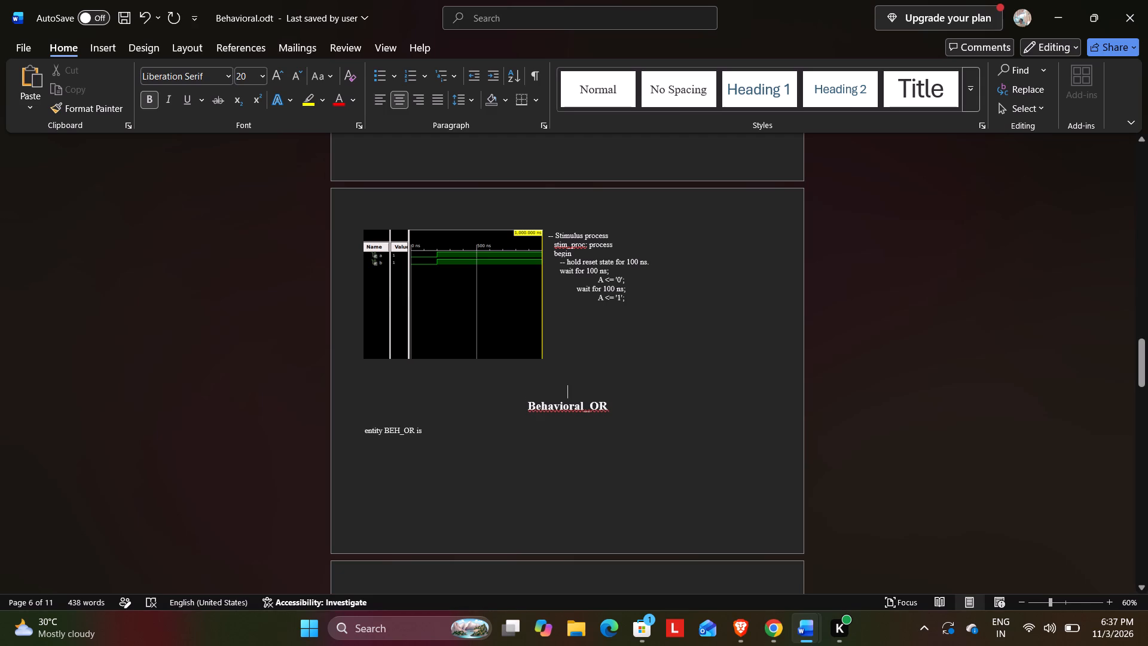
pyautogui.press('Left')
pyautogui.press('Left')
pyautogui.press('Right')
pyautogui.press('Right')
pyautogui.press('Left')
pyautogui.press('Right')
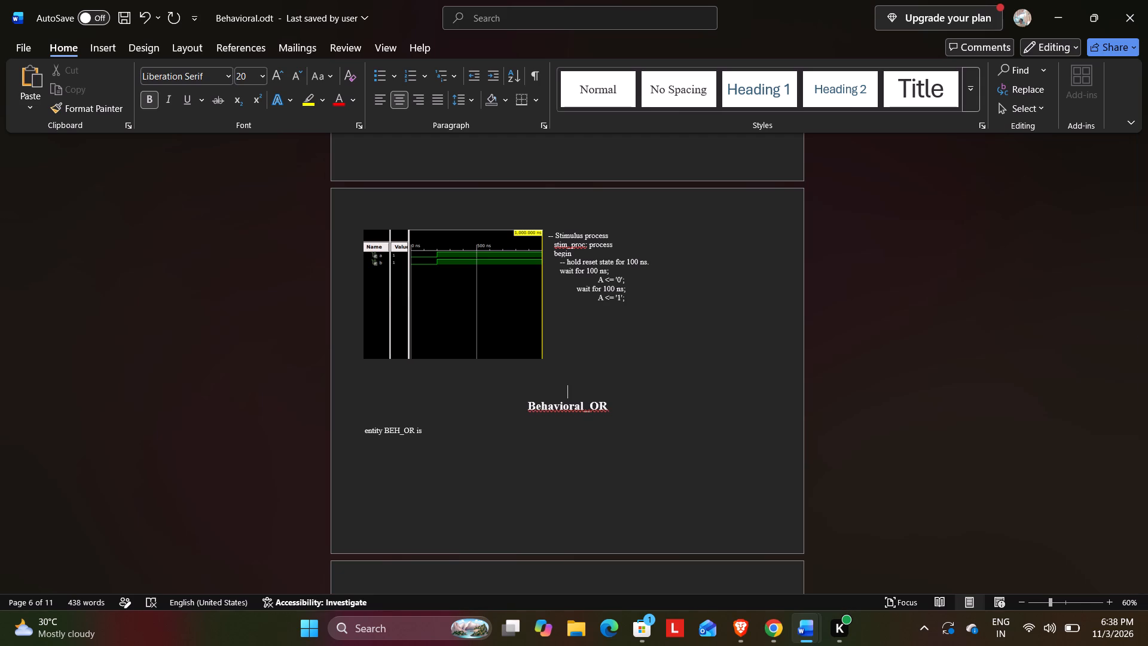
pyautogui.hotkey('ctrl', 'v')
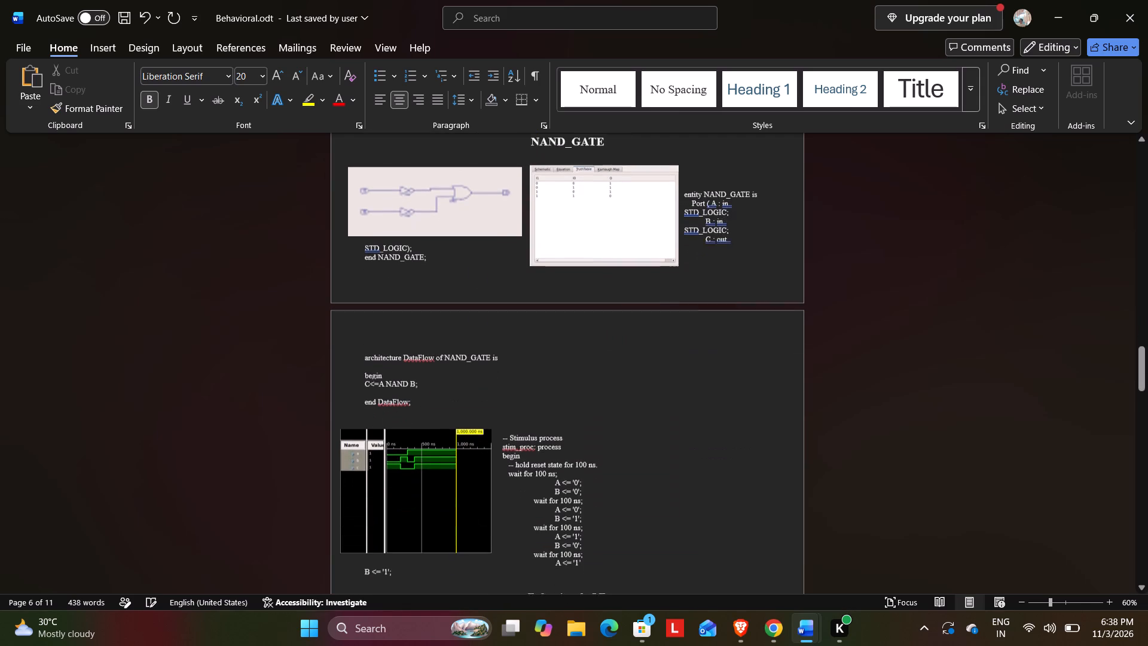
# Review the layout of the pasted NAND_GATE section in Behavioral.odt, from its heading to the stimulus code.
pyautogui.scroll(2, 520, 322)
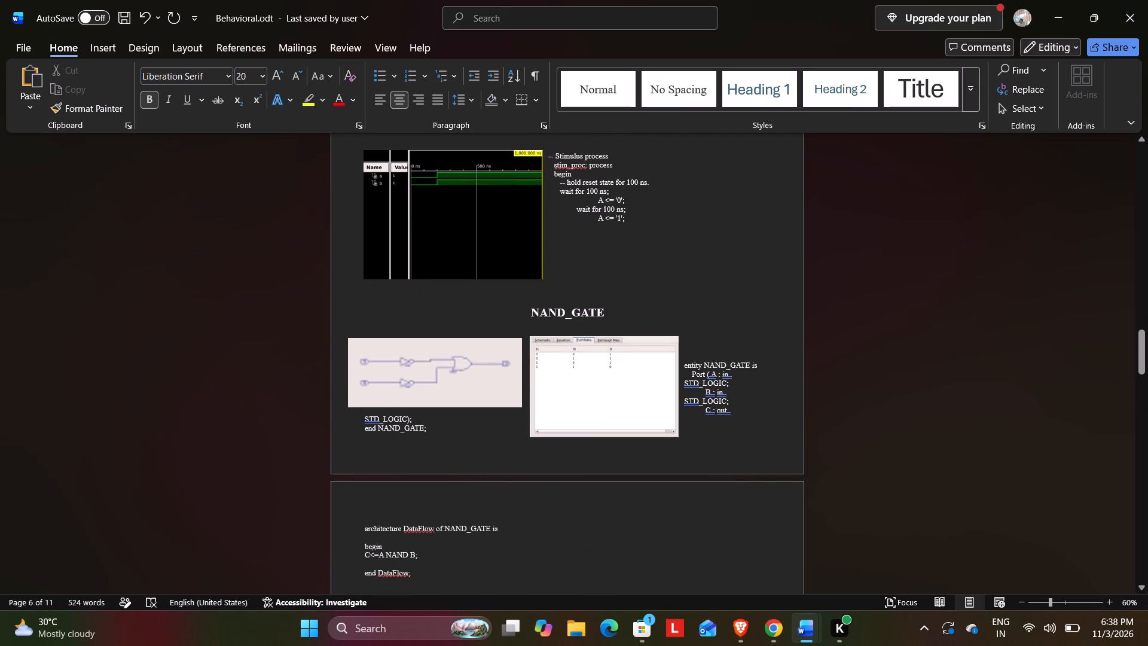
pyautogui.scroll(-2, 520, 322)
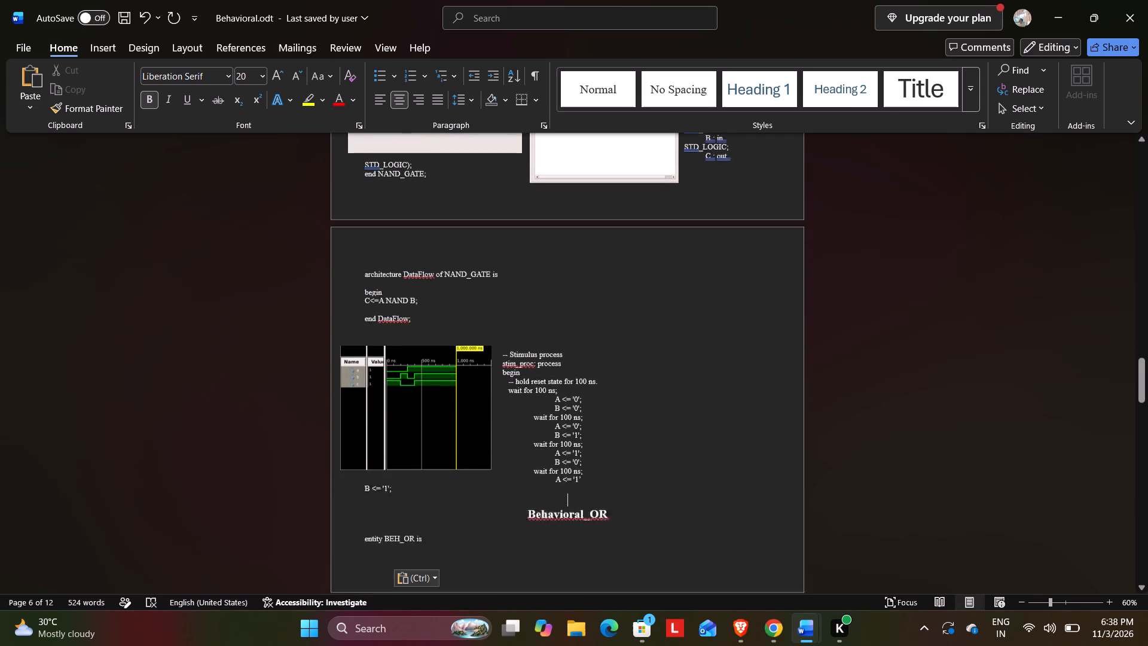
pyautogui.scroll(-2, 520, 322)
pyautogui.scroll(2, 520, 322)
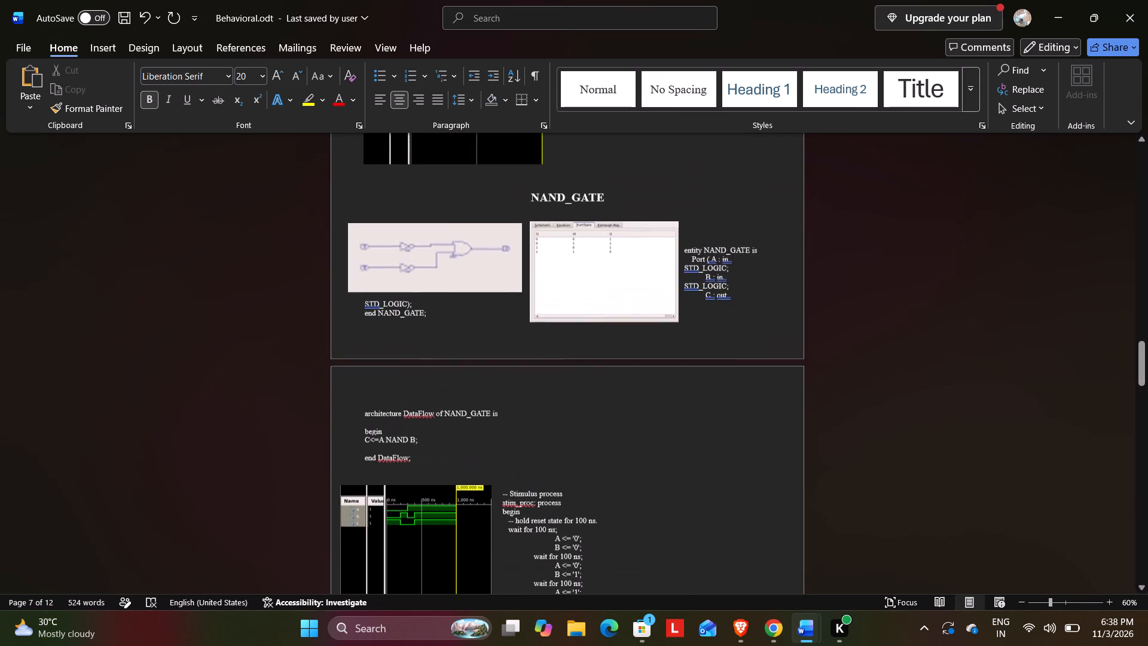
pyautogui.scroll(1, 520, 322)
pyautogui.hscroll(2, 520, 322)
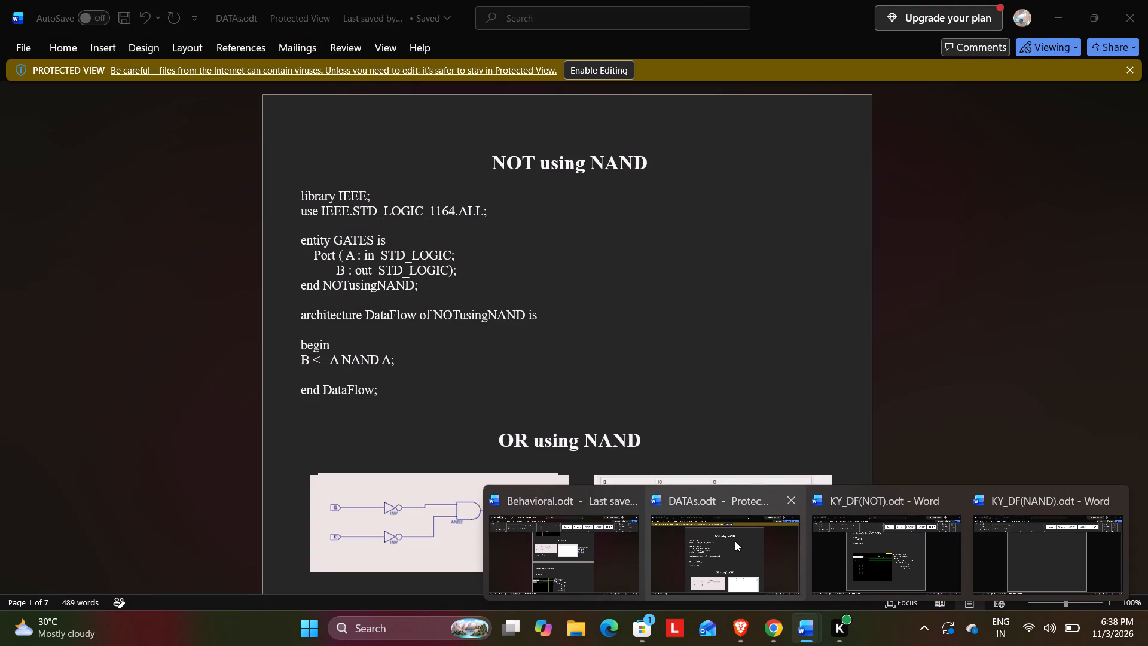
# Close KY_DF(NAND).odt without saving its changes.
pyautogui.click(1045, 560)
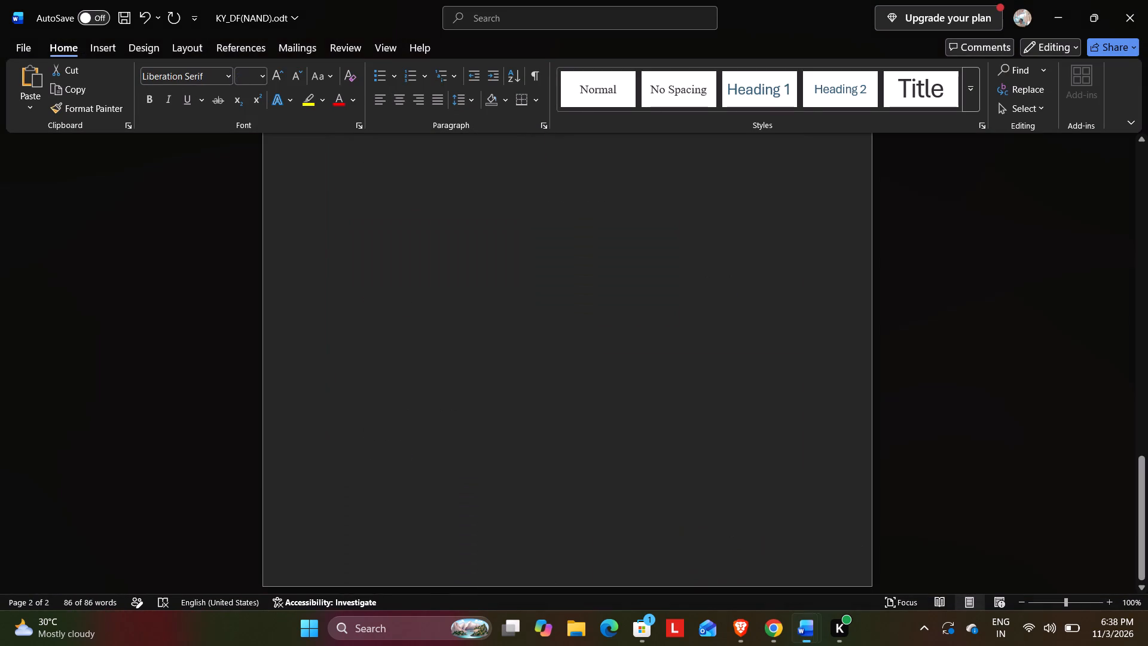
pyautogui.scroll(16, 702, 474)
pyautogui.scroll(-7, 702, 474)
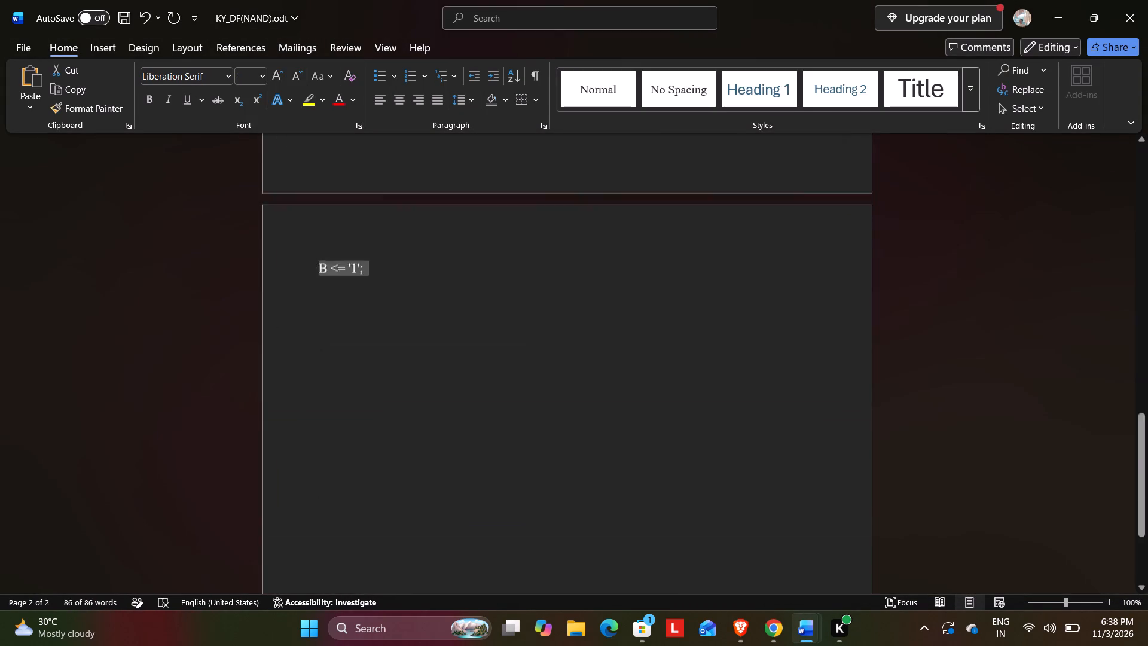
pyautogui.click(1126, 8)
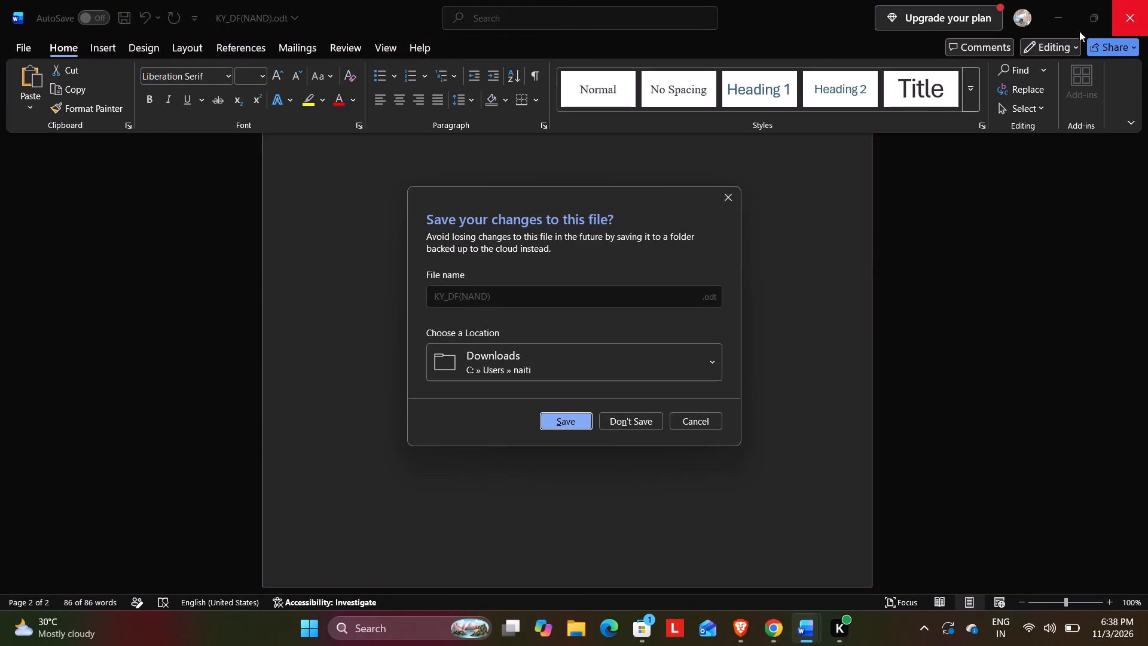
pyautogui.click(637, 422)
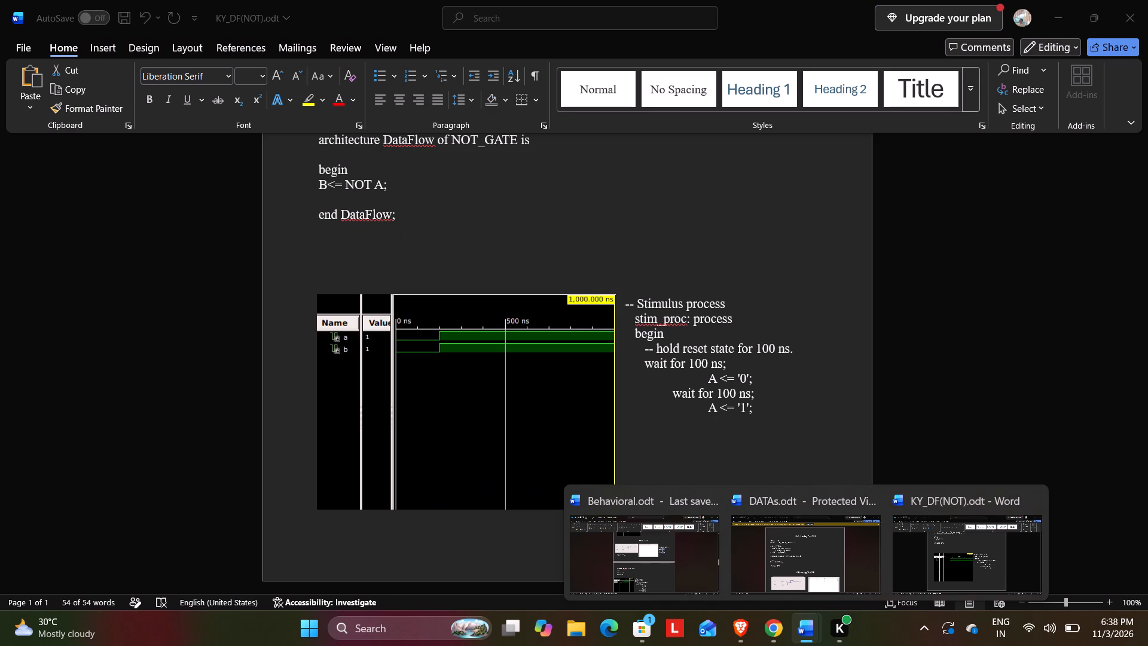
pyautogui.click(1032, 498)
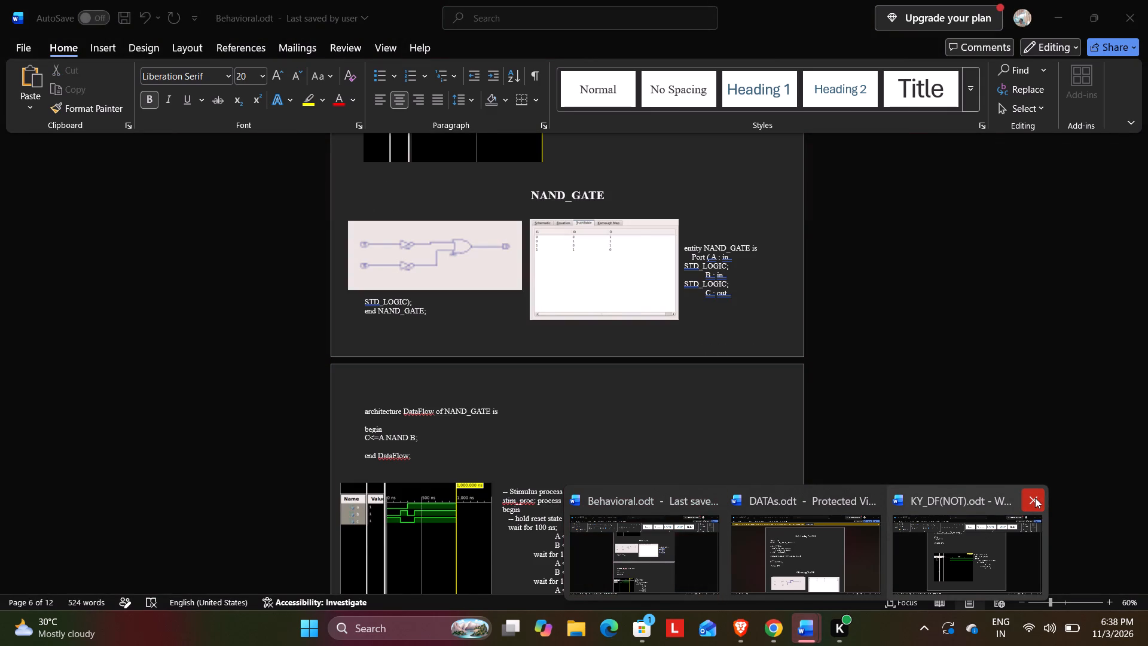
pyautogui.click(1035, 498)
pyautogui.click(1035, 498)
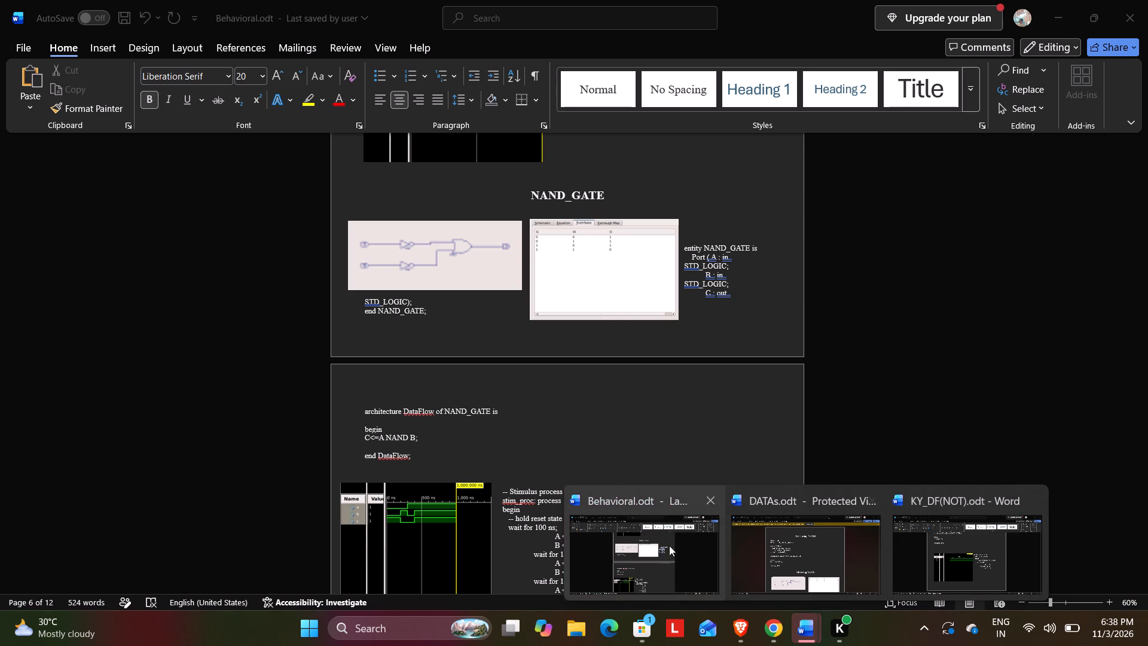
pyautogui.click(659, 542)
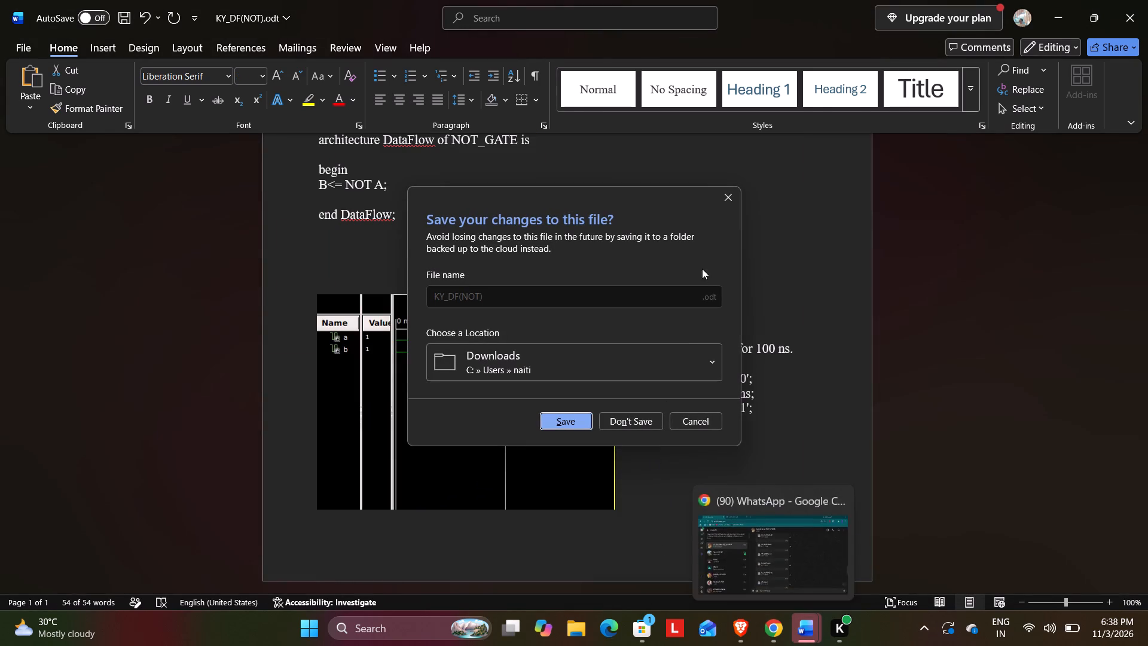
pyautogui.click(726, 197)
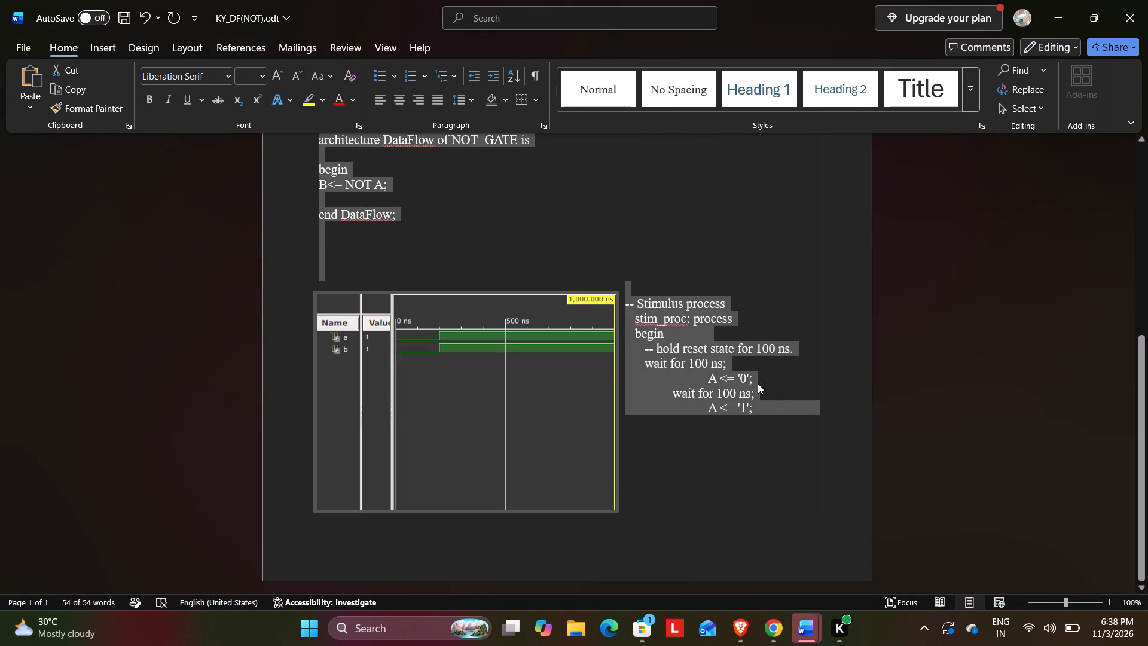
# Check the NOT_GATE content in KY_DF(NOT).odt once more and close the document without saving its changes.
pyautogui.scroll(10, 630, 474)
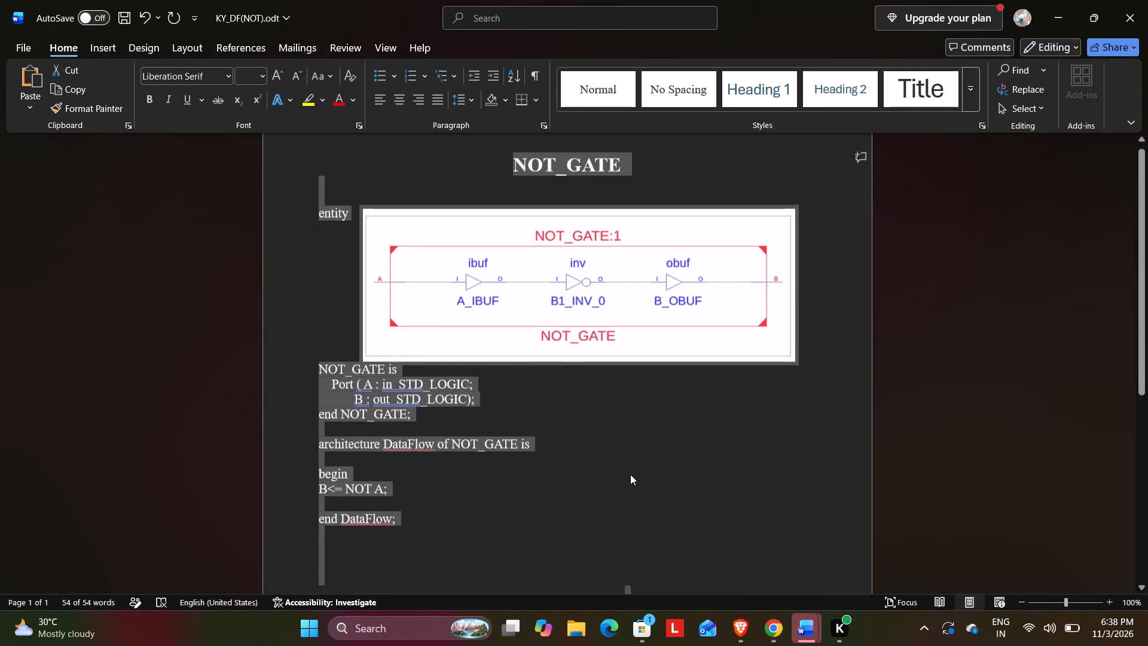
pyautogui.scroll(-15, 630, 474)
pyautogui.scroll(-2, 994, 68)
pyautogui.click(1136, 5)
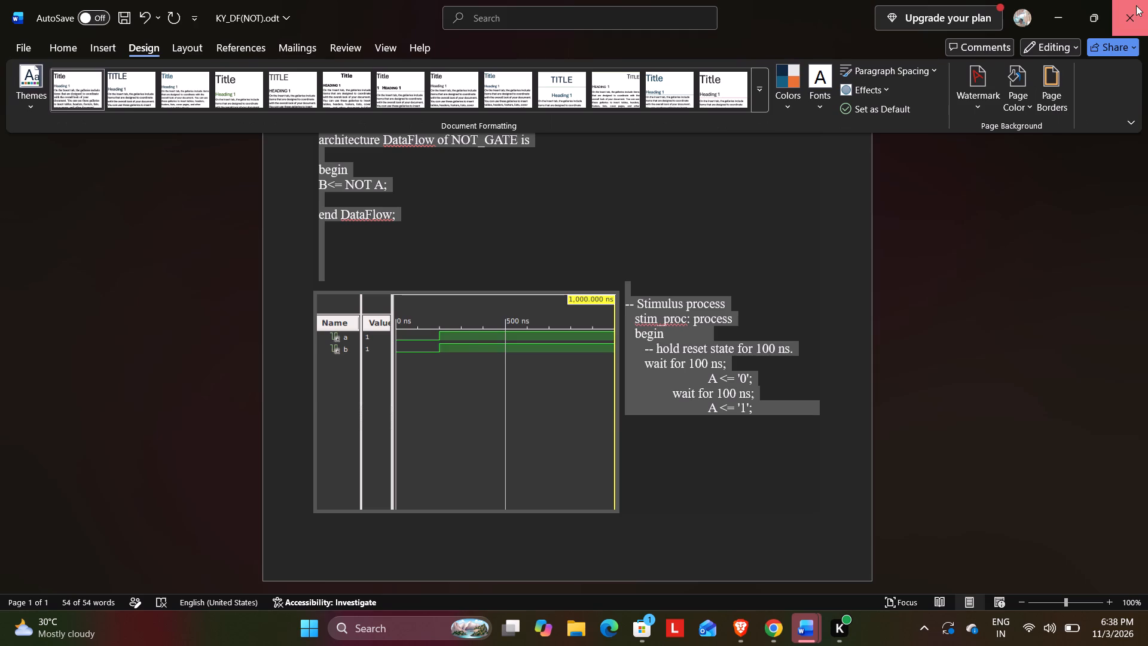
pyautogui.click(637, 420)
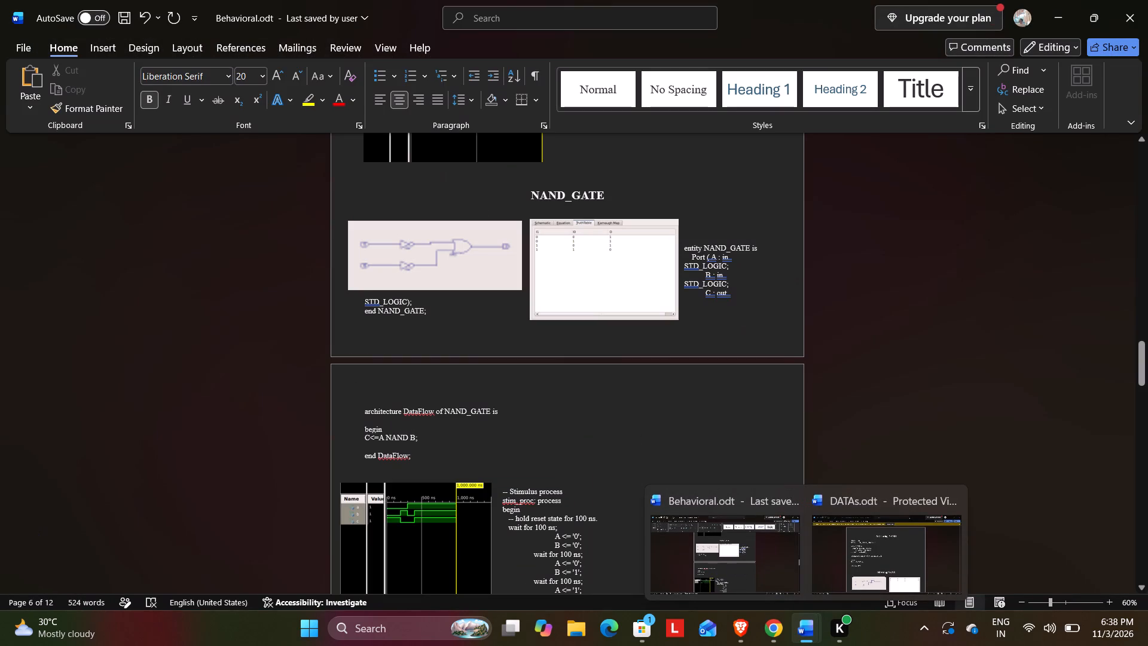
# Review the layout of the NOT_GATE and NAND_GATE sections in Behavioral.odt.
pyautogui.scroll(4, 722, 471)
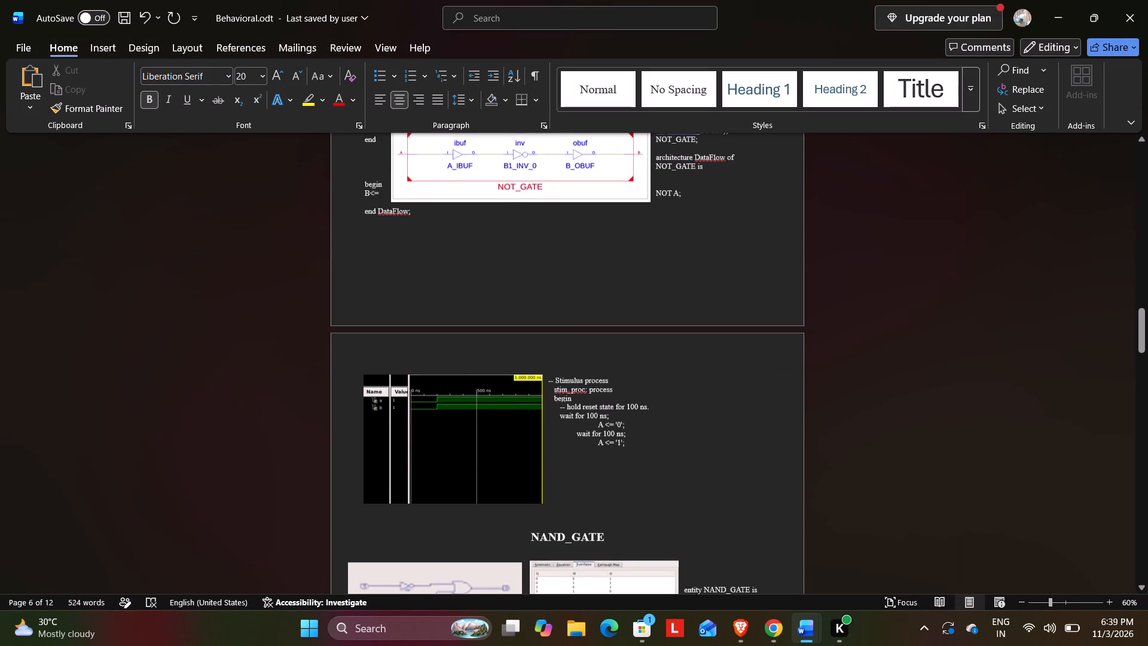
pyautogui.scroll(-6, 722, 471)
pyautogui.scroll(2, 722, 471)
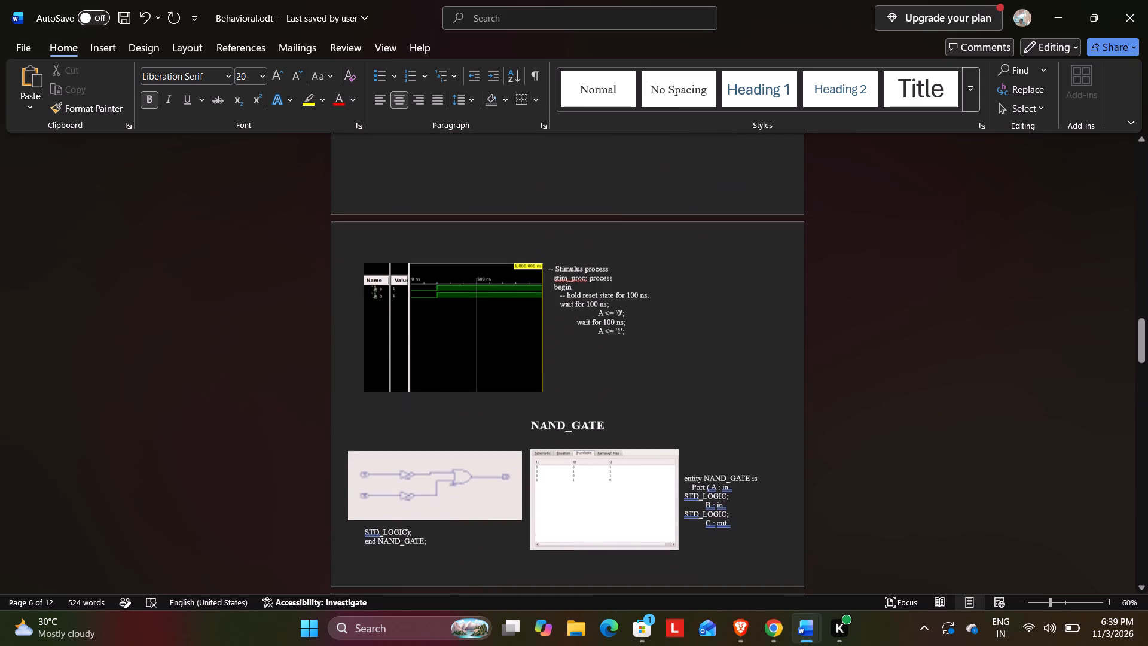
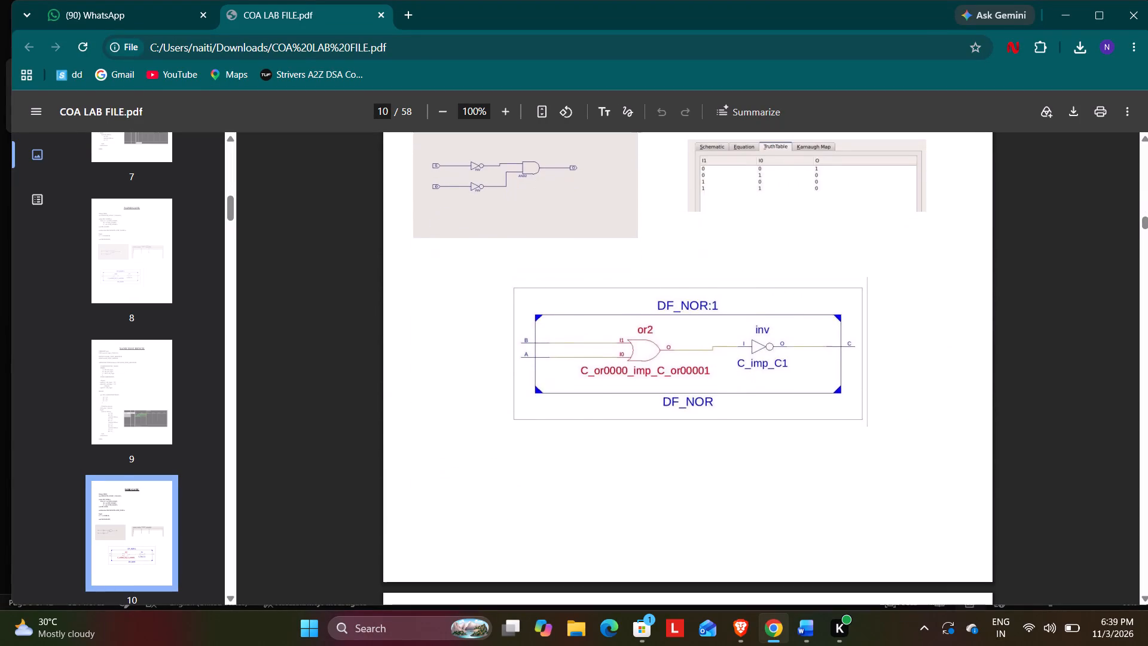
# Examine the gate and test bench pages in COA LAB FILE.pdf from NAND to XNOR, plus the start of the Behavioral AND page.
pyautogui.scroll(-7, 478, 164)
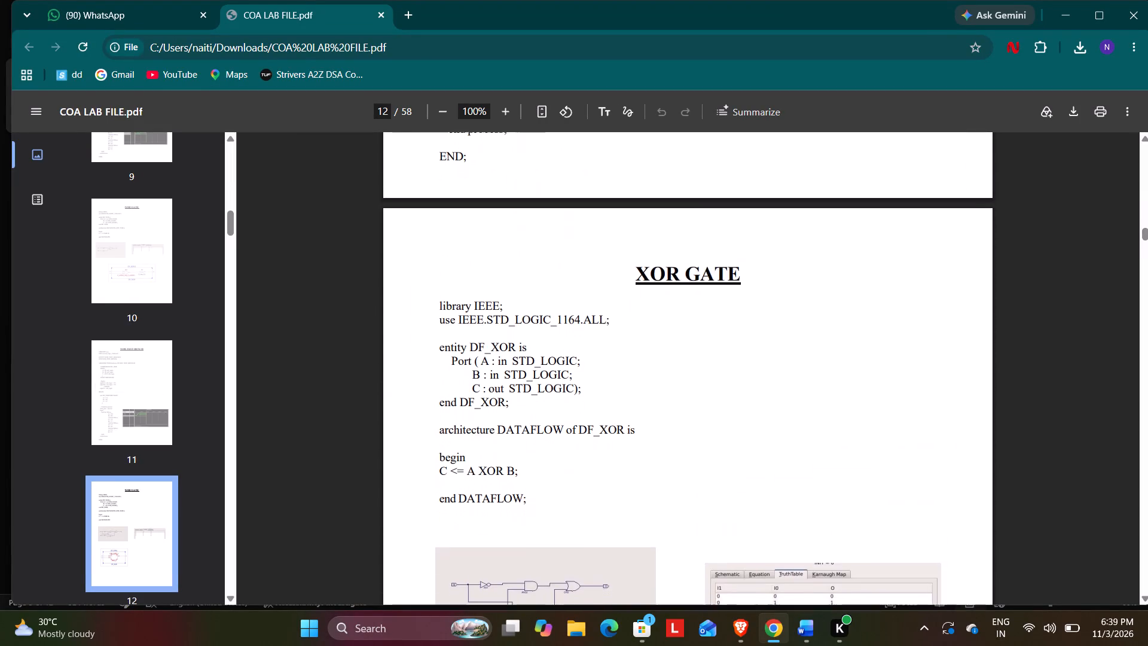
pyautogui.scroll(-4, 478, 164)
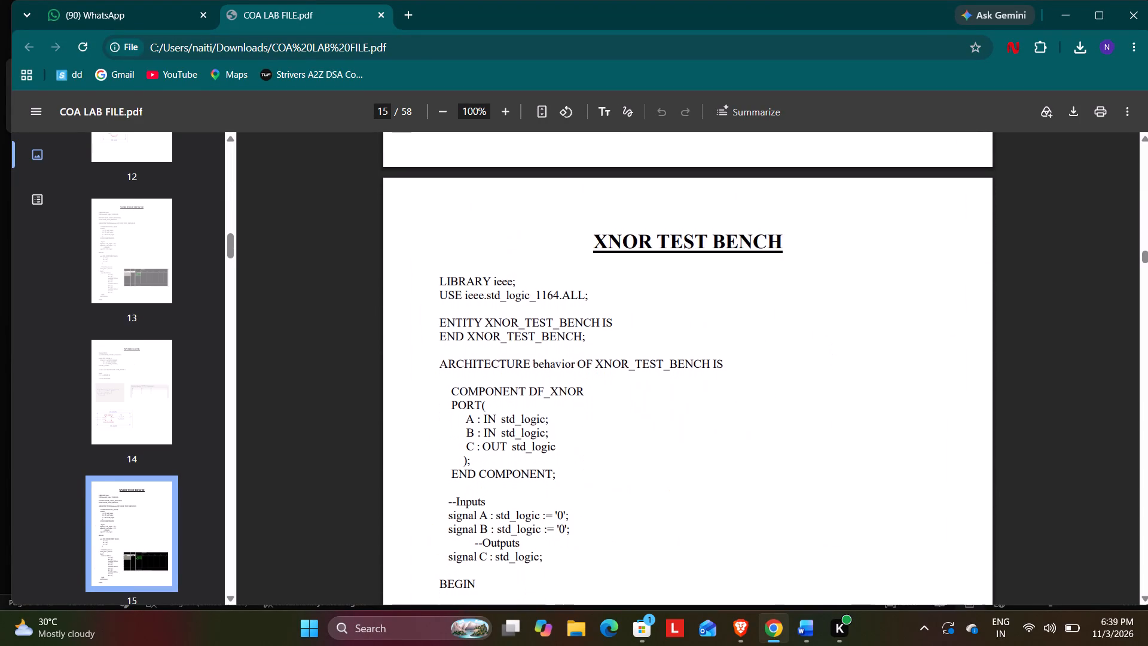
pyautogui.scroll(-8, 478, 164)
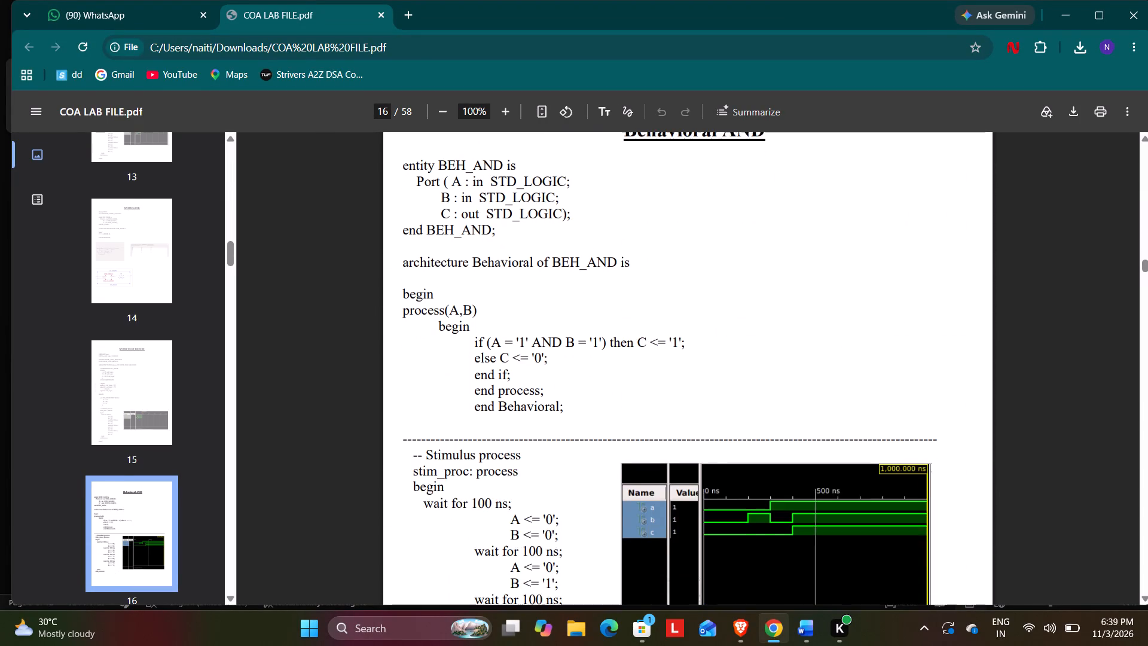
pyautogui.scroll(7, 478, 164)
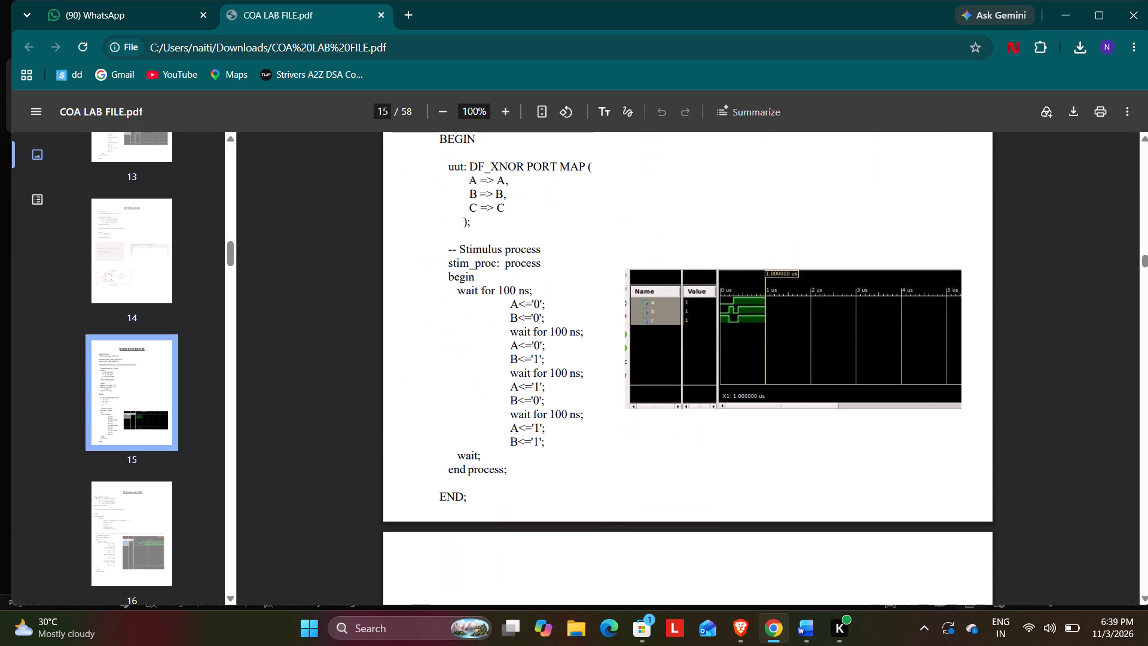
pyautogui.scroll(6, 478, 164)
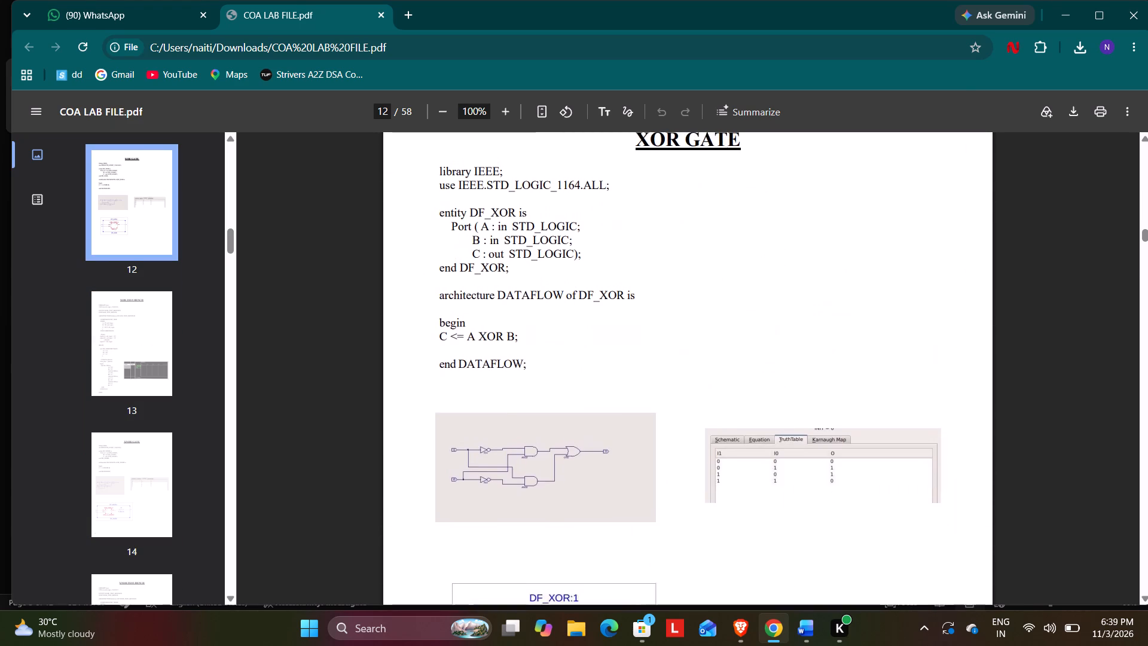
pyautogui.scroll(6, 478, 164)
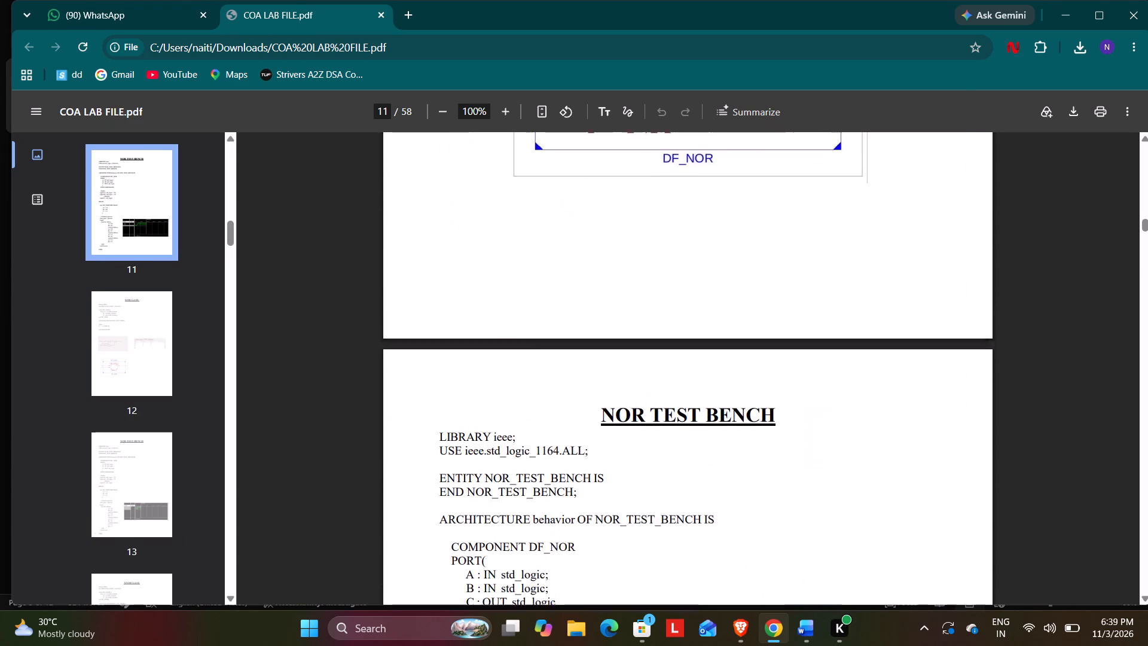
pyautogui.scroll(7, 478, 164)
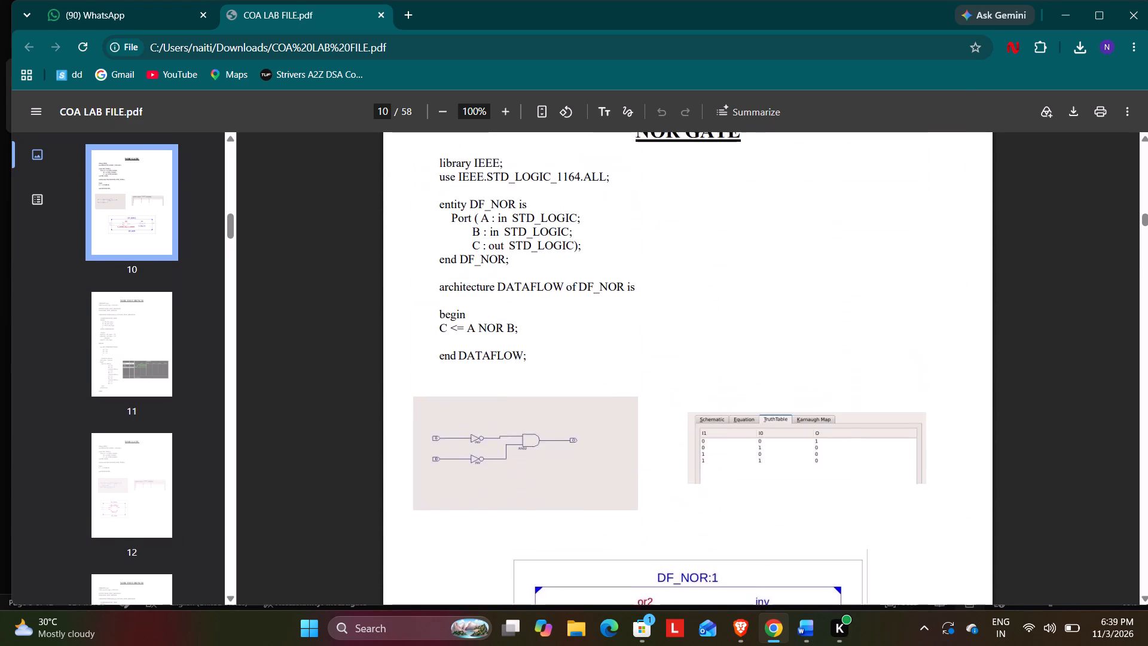
pyautogui.scroll(1, 478, 164)
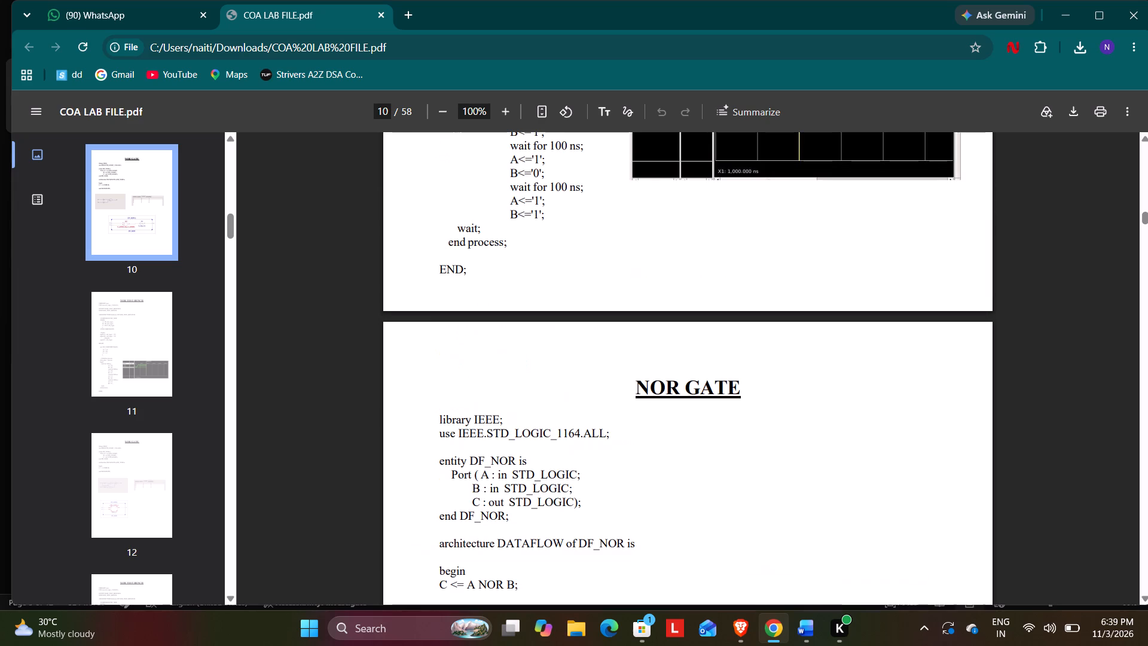
pyautogui.scroll(4, 478, 164)
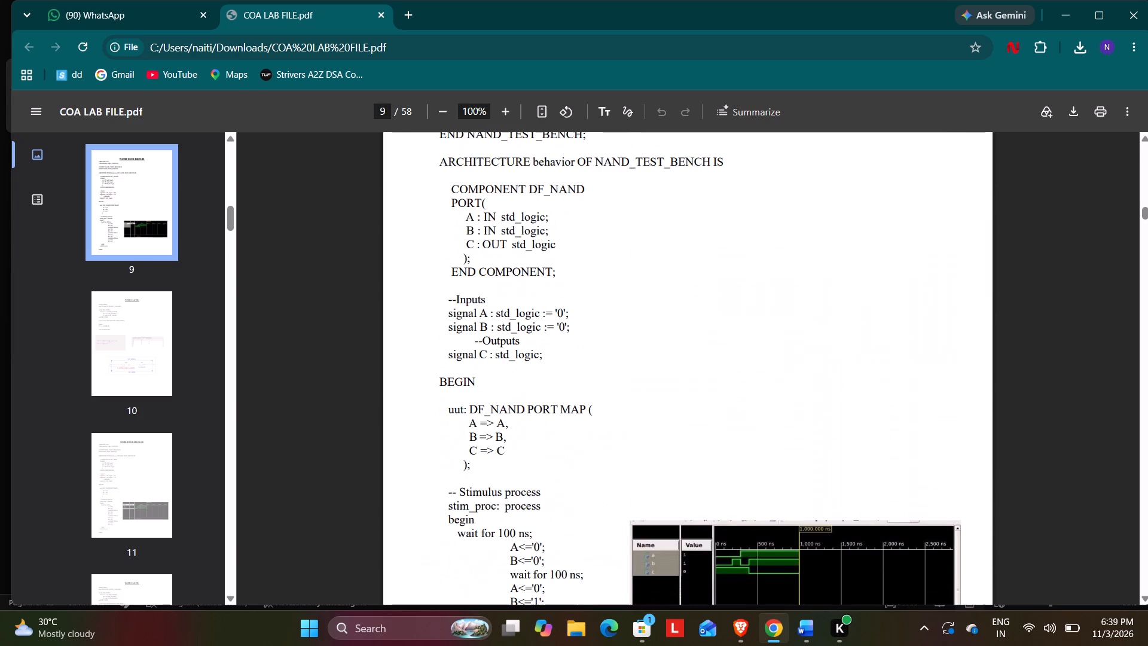
pyautogui.scroll(2, 478, 164)
pyautogui.scroll(-1, 592, 305)
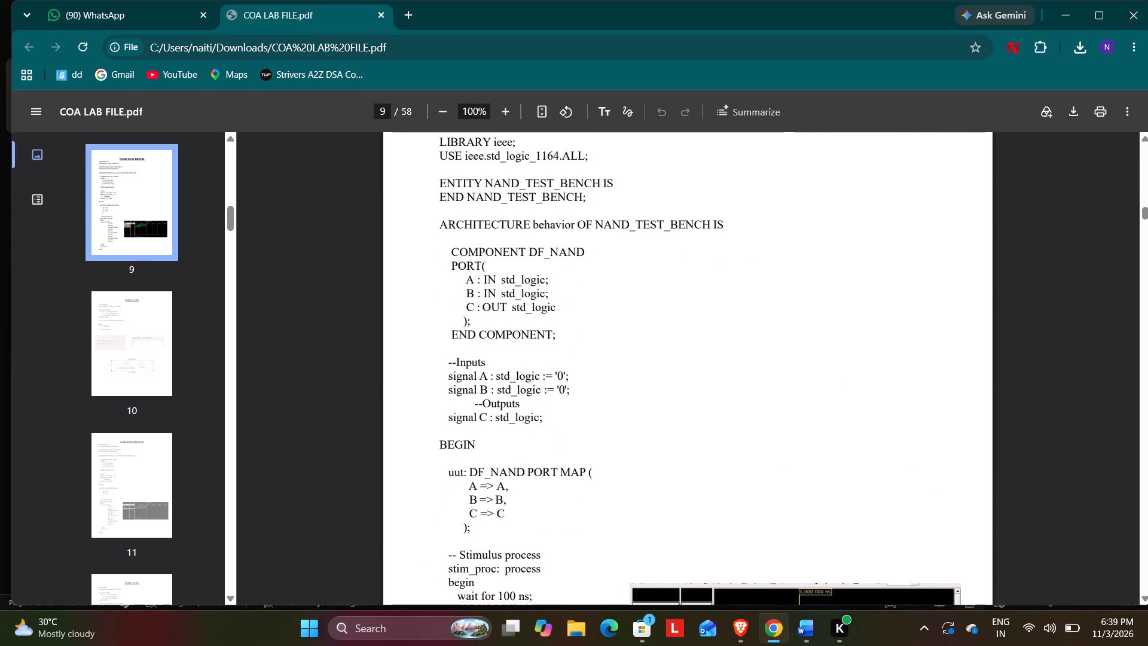
pyautogui.scroll(-4, 592, 305)
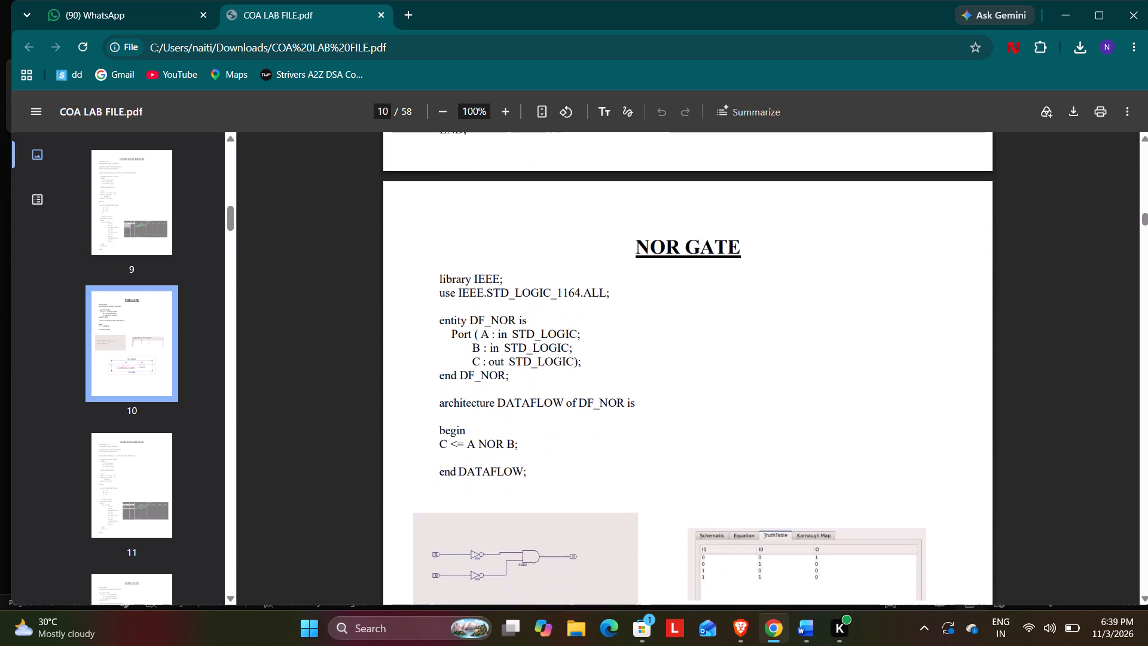
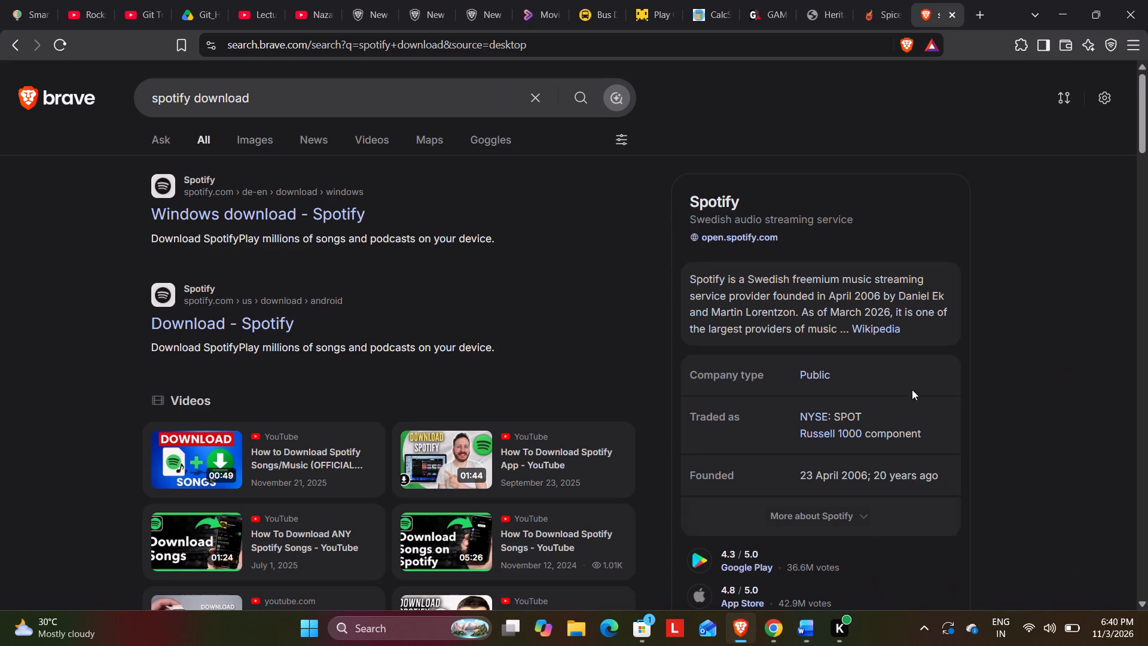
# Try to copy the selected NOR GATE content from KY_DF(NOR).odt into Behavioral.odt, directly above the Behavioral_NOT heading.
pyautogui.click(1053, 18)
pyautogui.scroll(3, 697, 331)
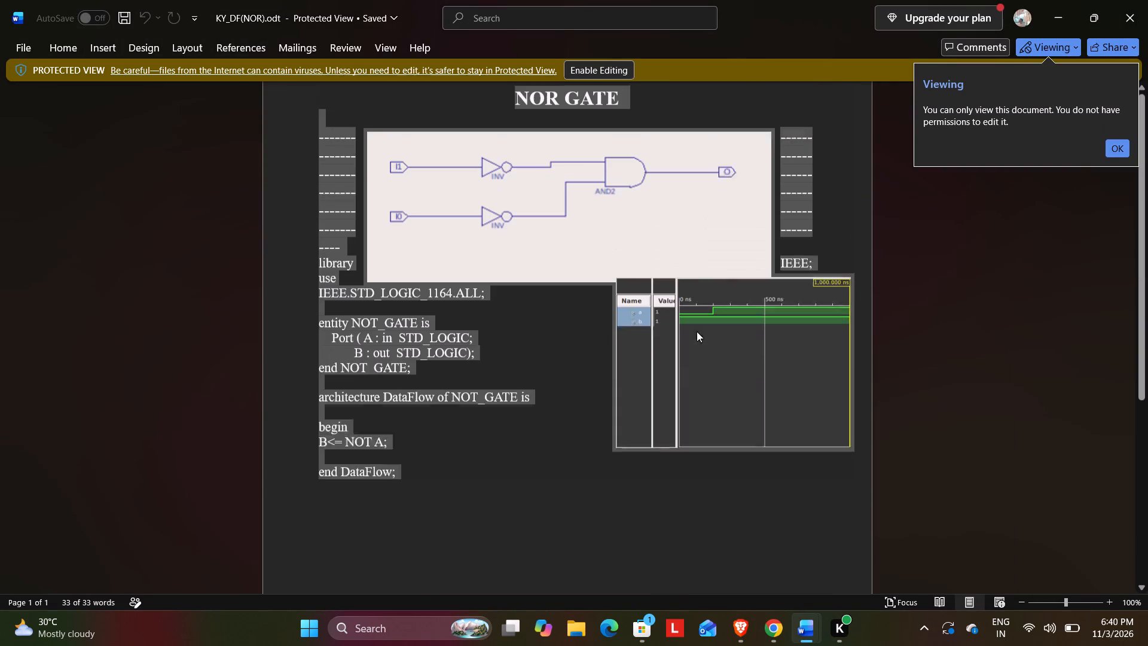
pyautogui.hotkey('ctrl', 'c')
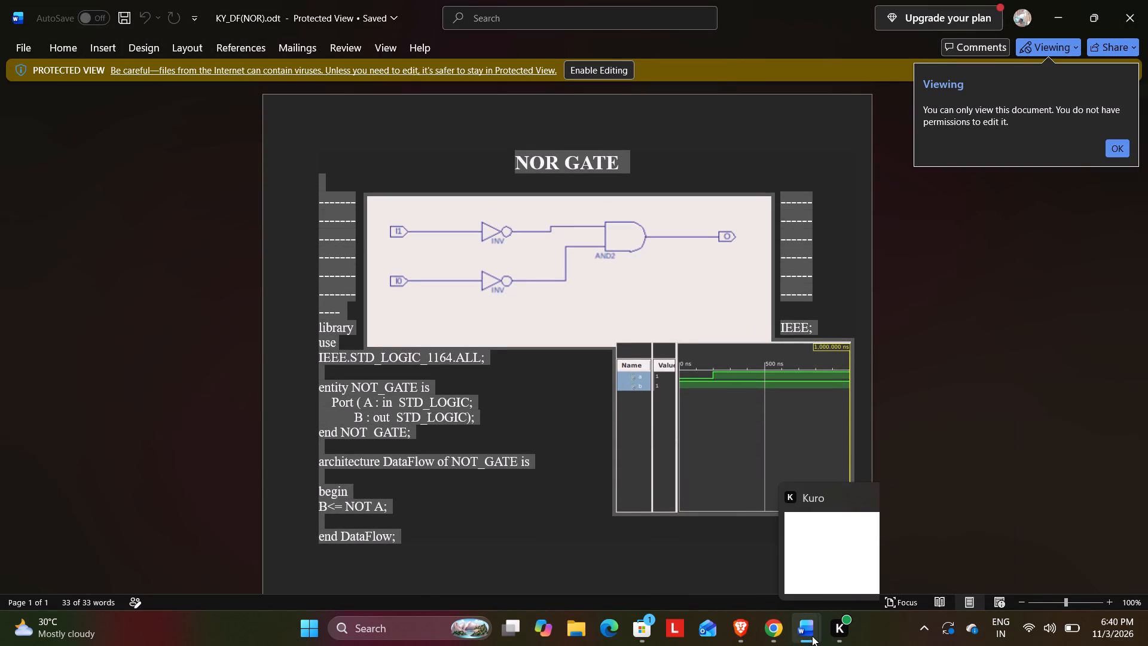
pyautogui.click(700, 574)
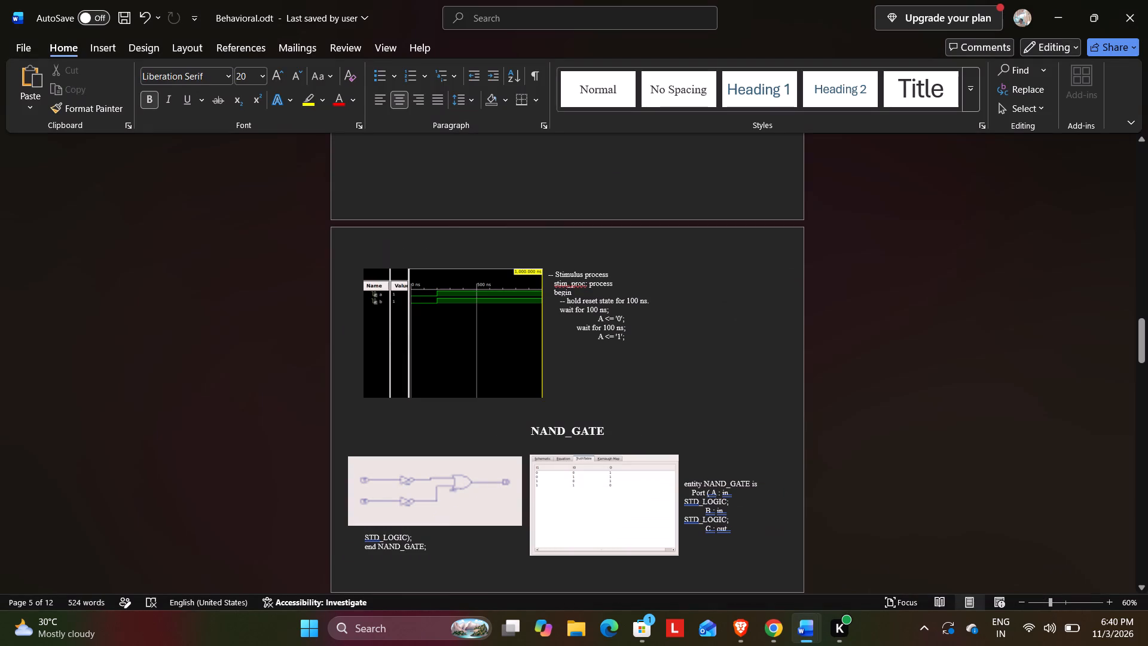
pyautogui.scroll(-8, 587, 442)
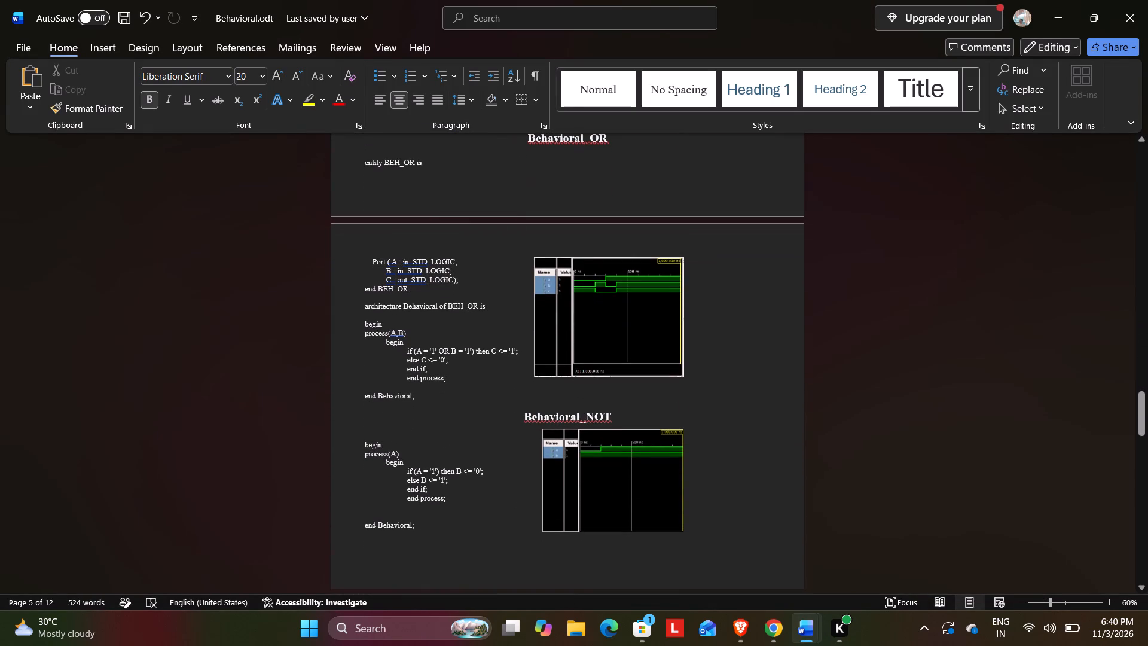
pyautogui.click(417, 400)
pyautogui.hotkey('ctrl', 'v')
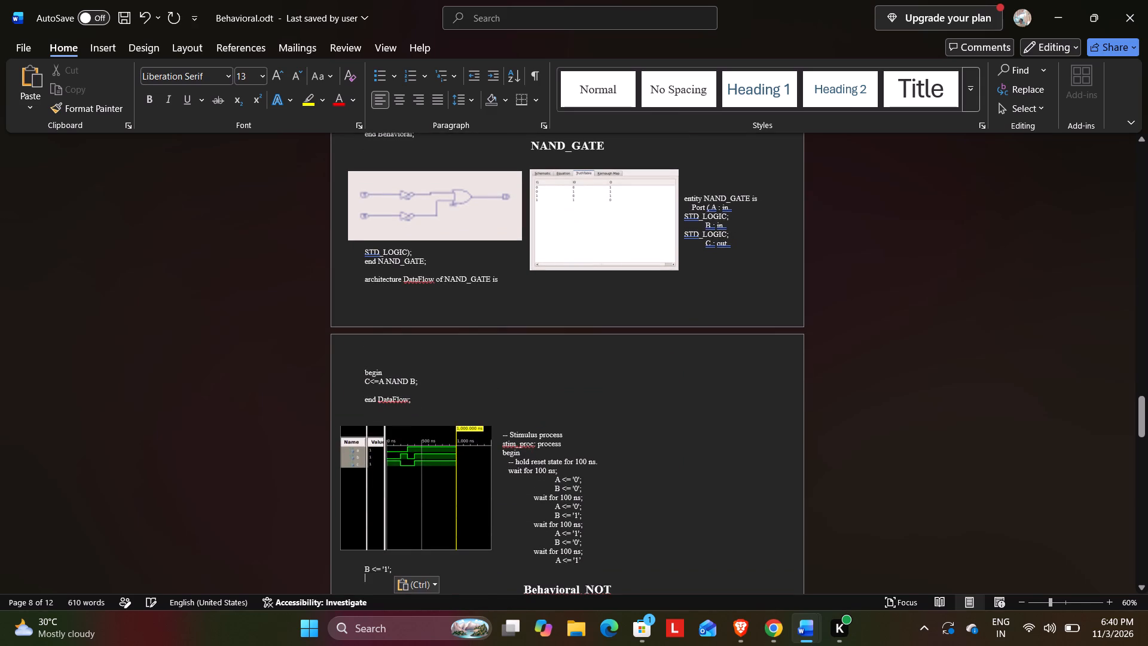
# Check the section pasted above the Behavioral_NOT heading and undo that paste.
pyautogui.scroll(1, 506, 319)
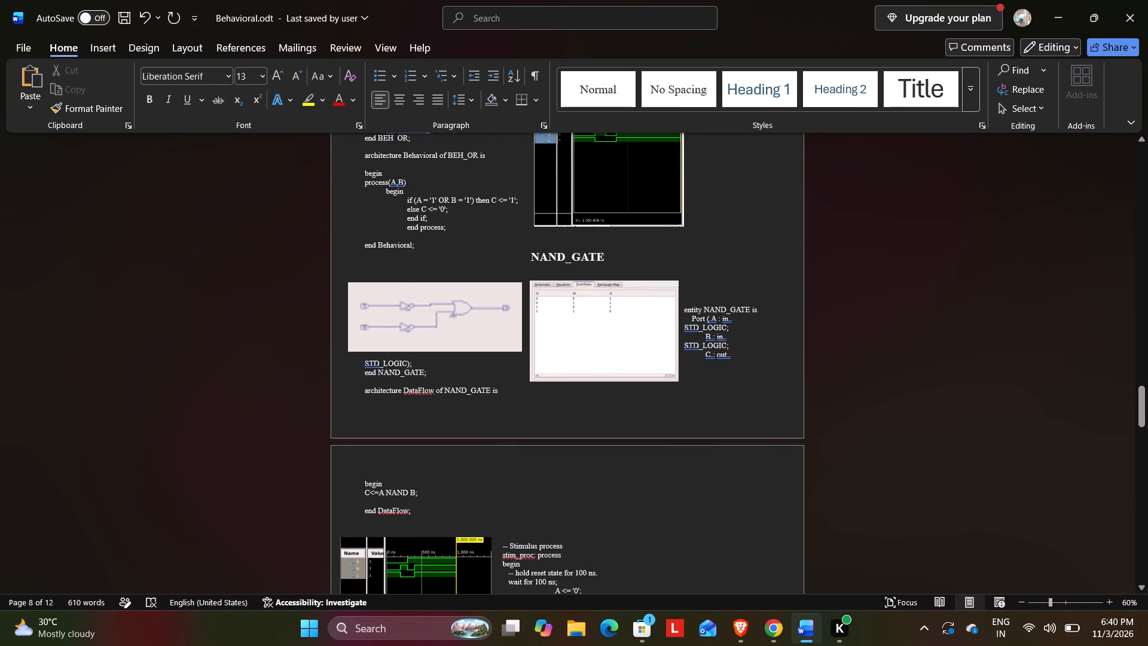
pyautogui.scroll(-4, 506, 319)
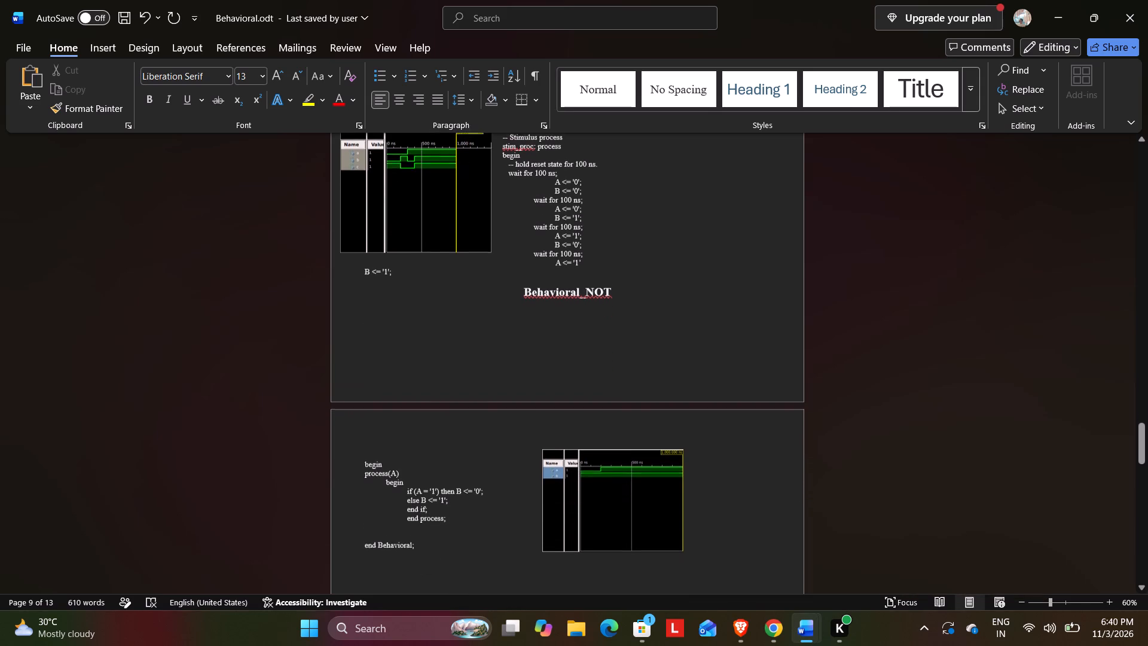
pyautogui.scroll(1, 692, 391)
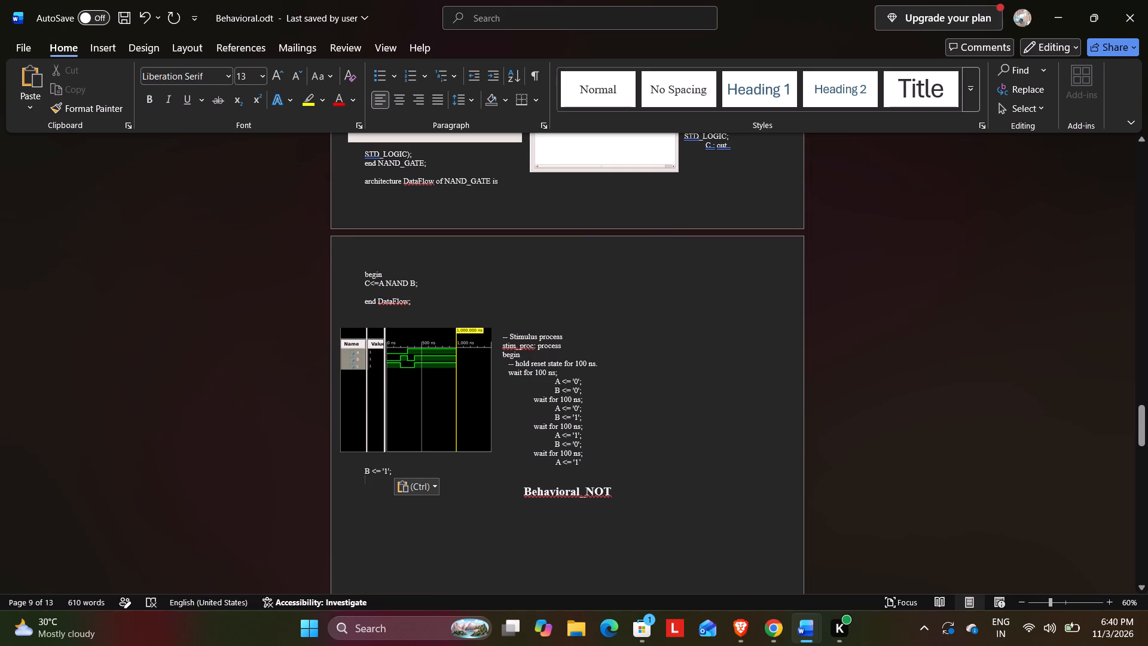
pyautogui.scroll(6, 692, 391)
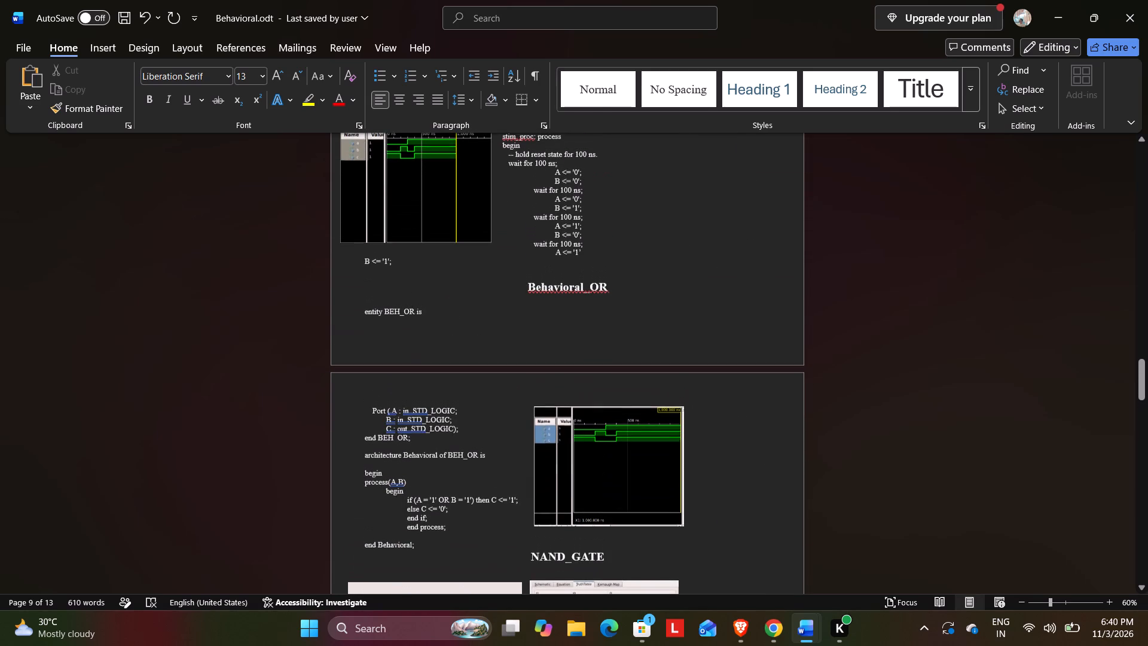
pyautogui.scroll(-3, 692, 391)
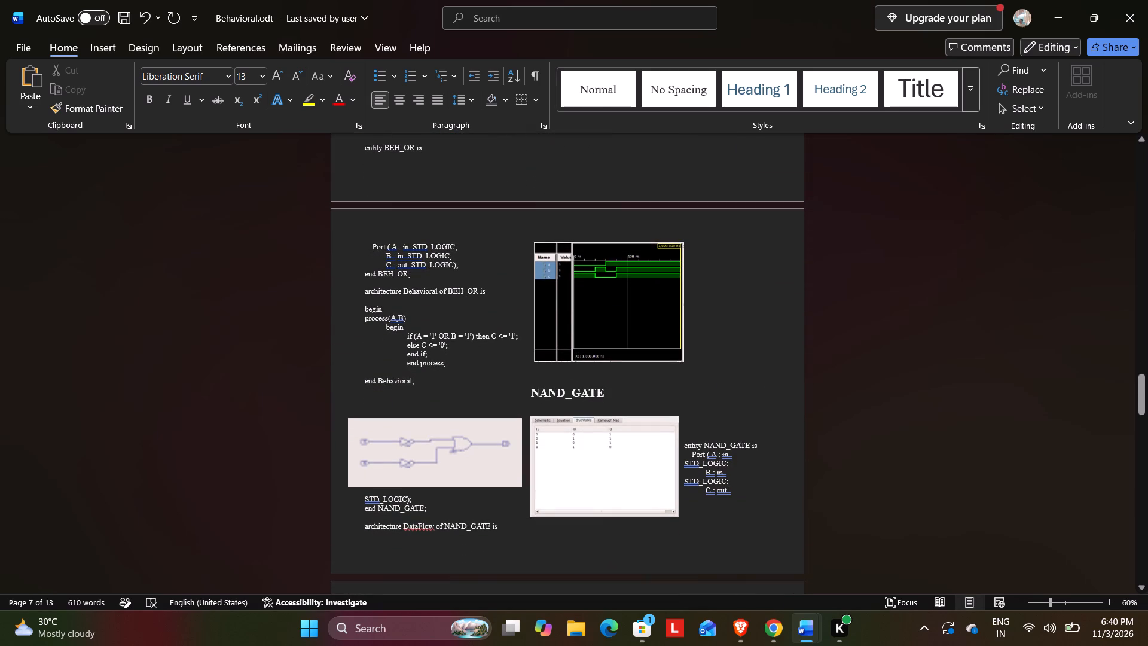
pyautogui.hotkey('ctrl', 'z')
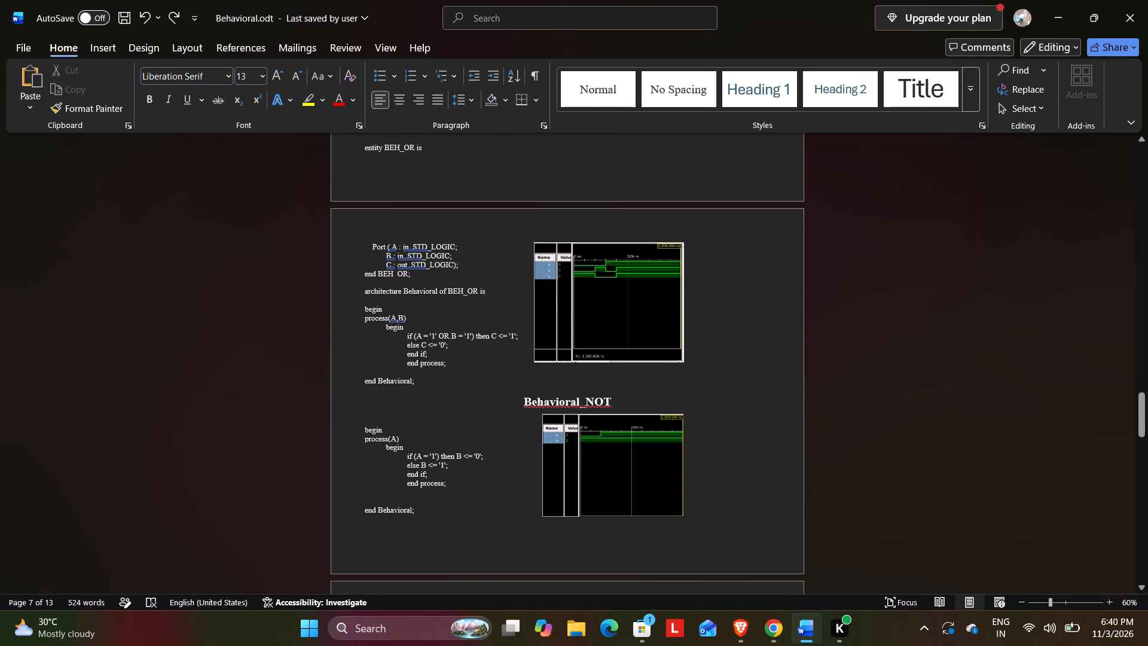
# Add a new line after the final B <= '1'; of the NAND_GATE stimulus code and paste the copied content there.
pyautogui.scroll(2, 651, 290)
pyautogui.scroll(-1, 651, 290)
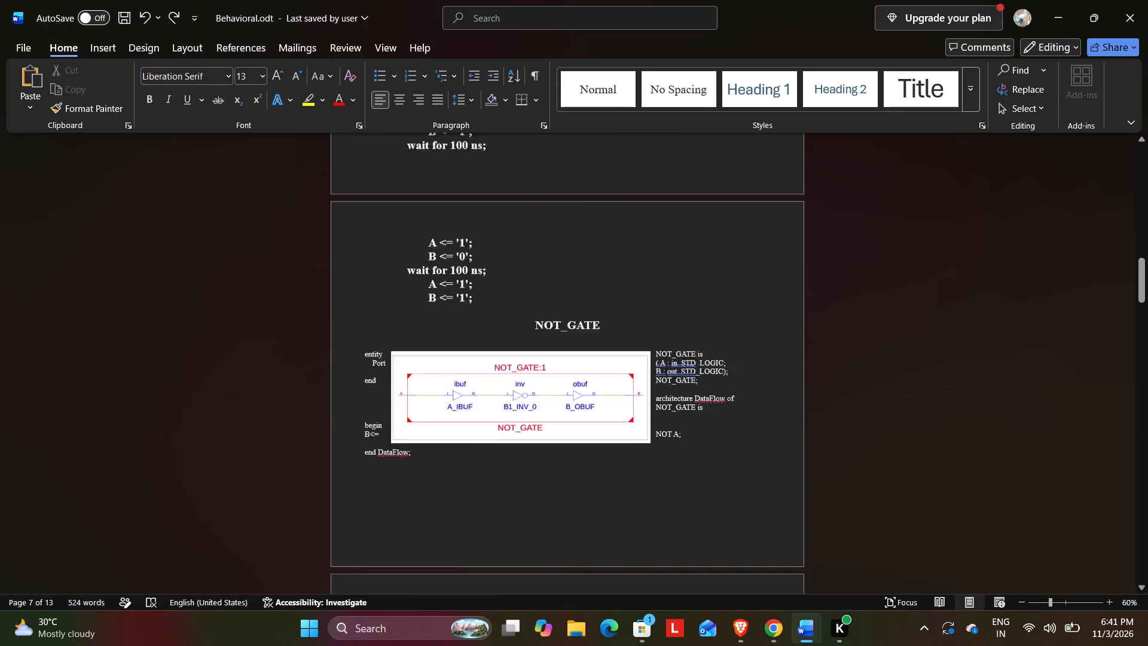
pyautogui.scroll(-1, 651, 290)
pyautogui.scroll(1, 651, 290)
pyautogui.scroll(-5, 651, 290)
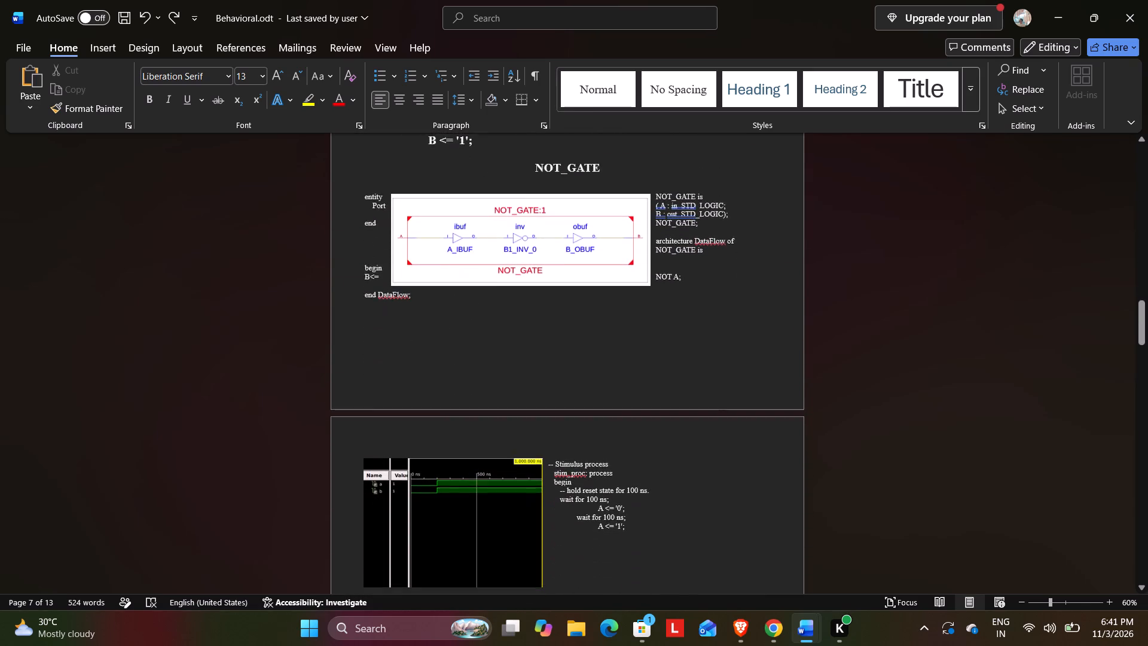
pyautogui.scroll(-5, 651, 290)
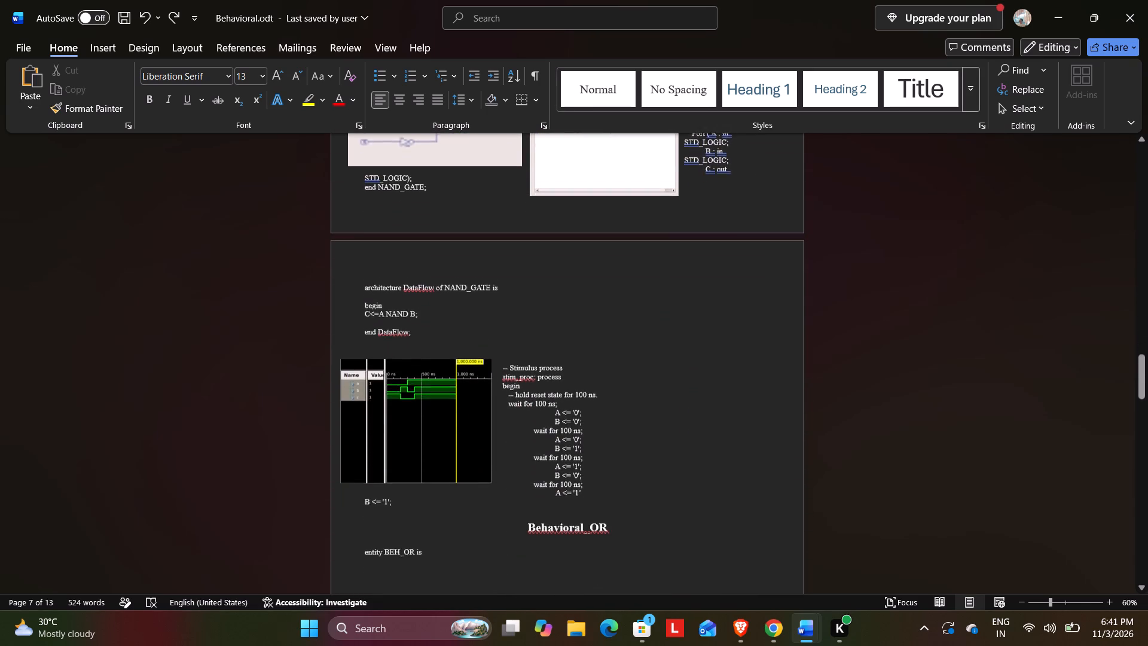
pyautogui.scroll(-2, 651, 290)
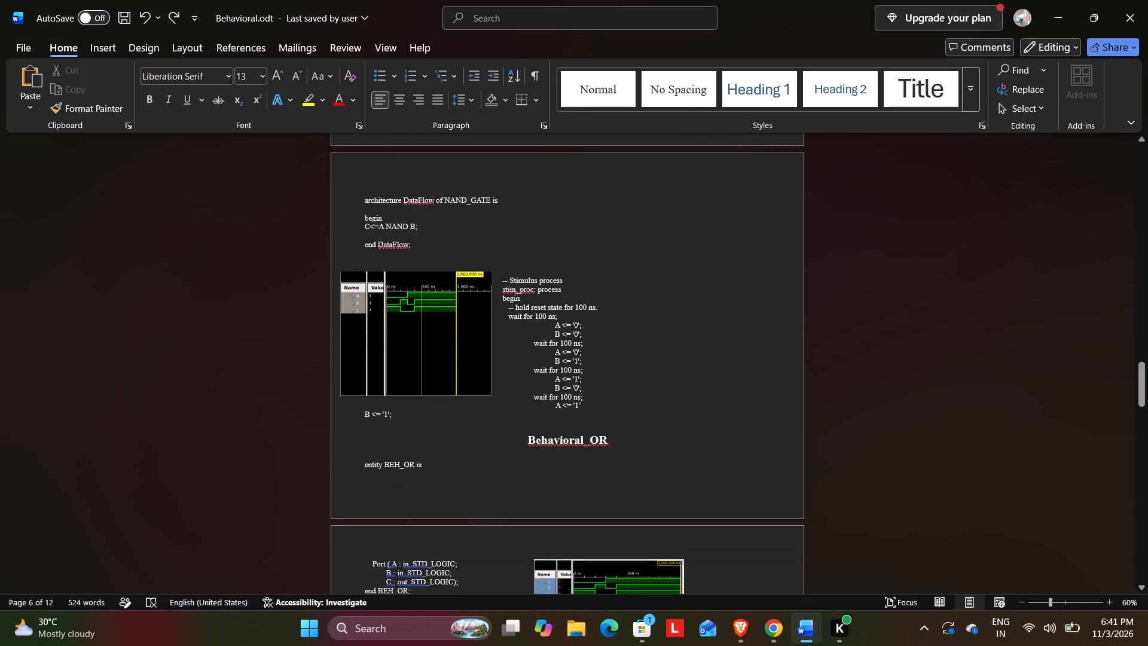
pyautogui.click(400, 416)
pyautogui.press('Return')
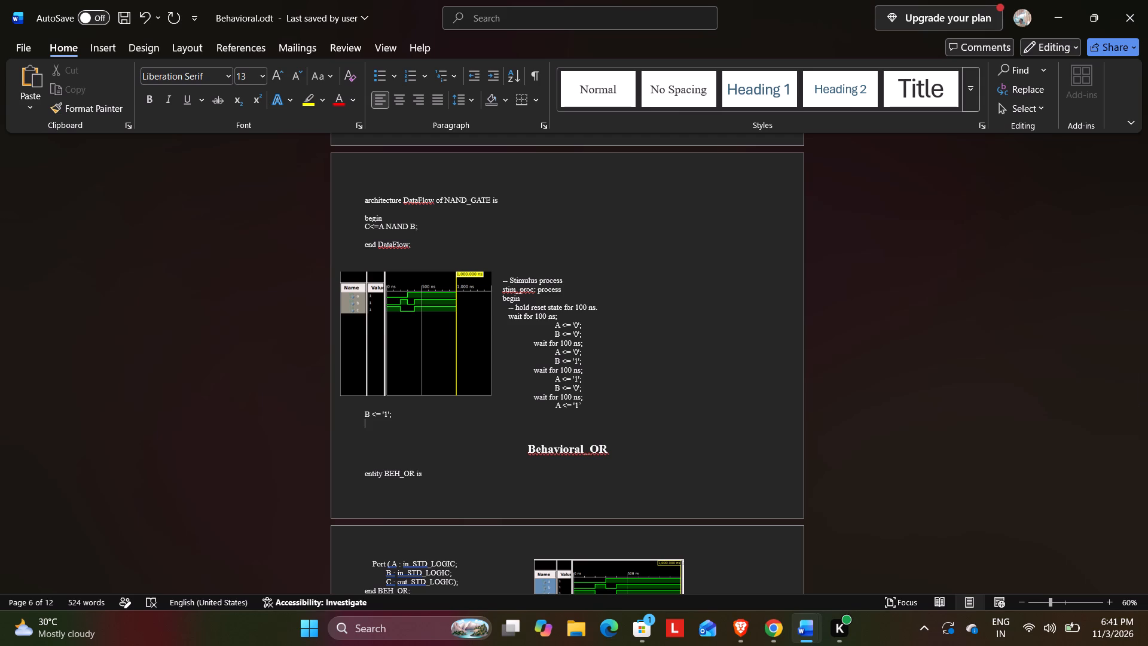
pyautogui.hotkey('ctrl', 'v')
# Review the order and content of the gate sections in Behavioral.odt, from AND_GATE through the newly pasted section to Behavioral_OR.
pyautogui.scroll(5, 445, 346)
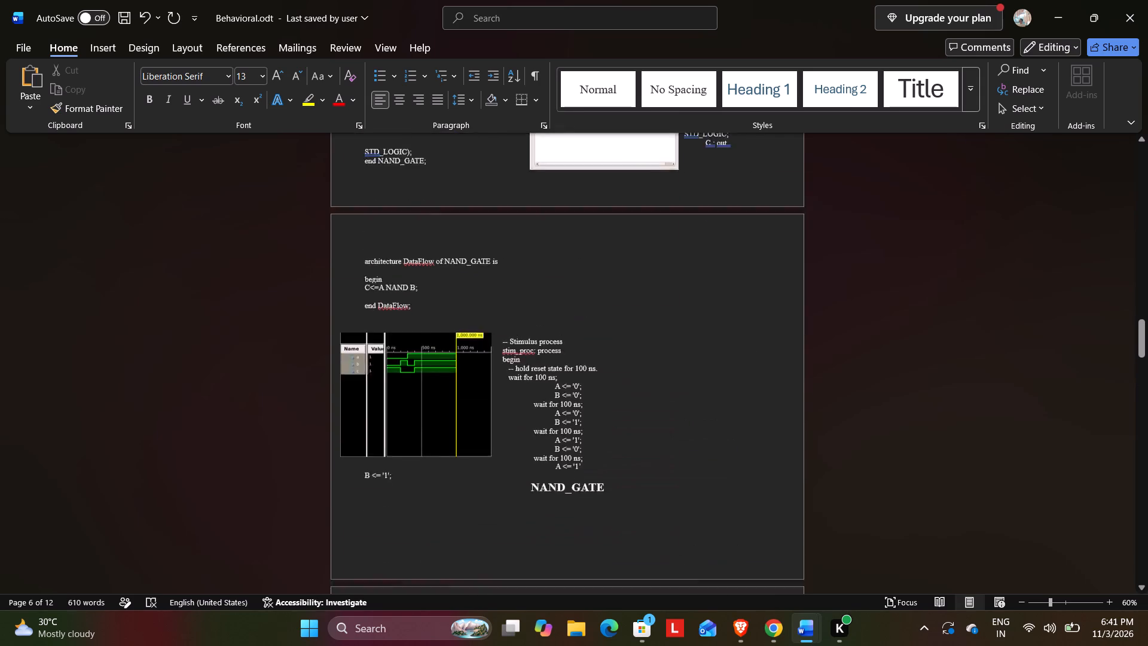
pyautogui.scroll(-3, 445, 346)
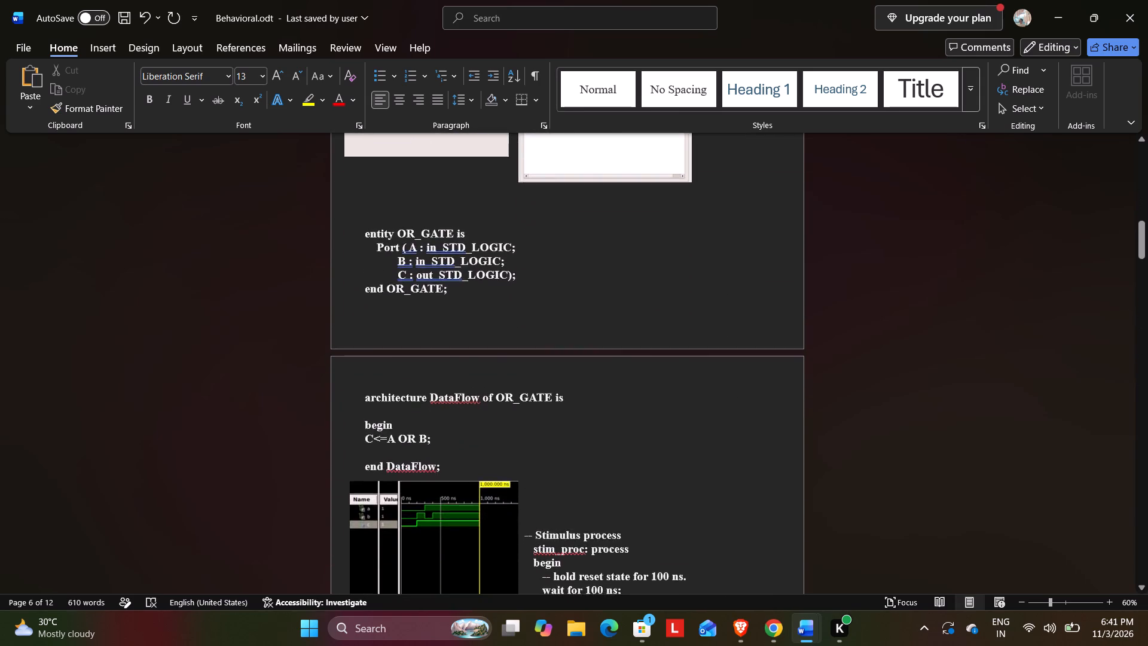
pyautogui.scroll(-9, 445, 346)
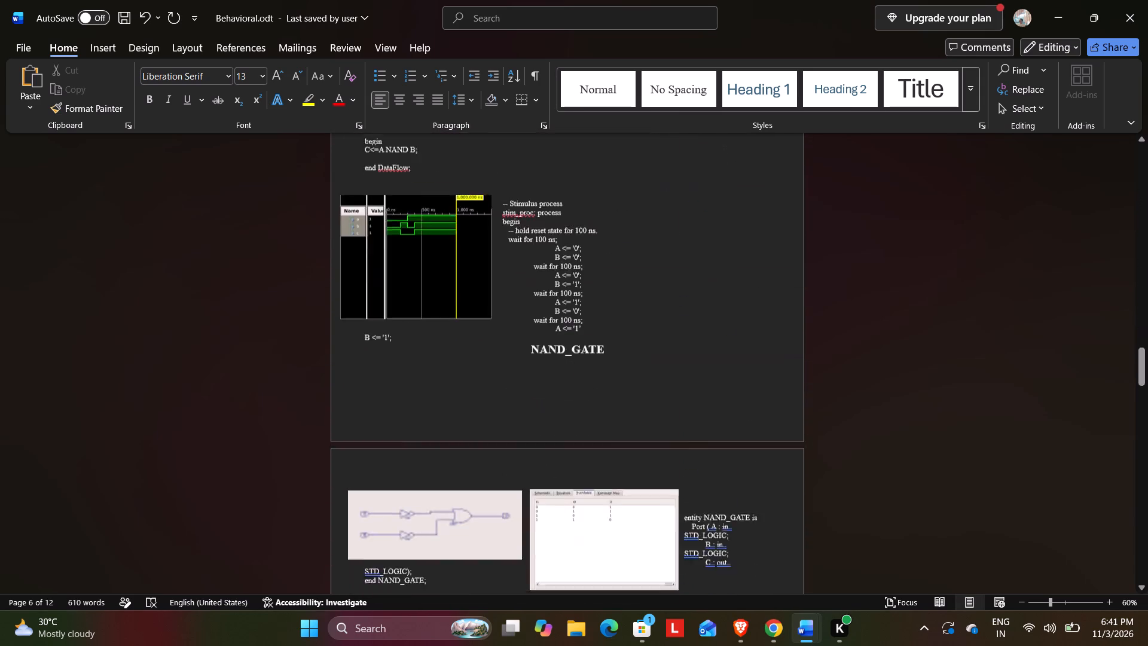
pyautogui.scroll(-8, 445, 346)
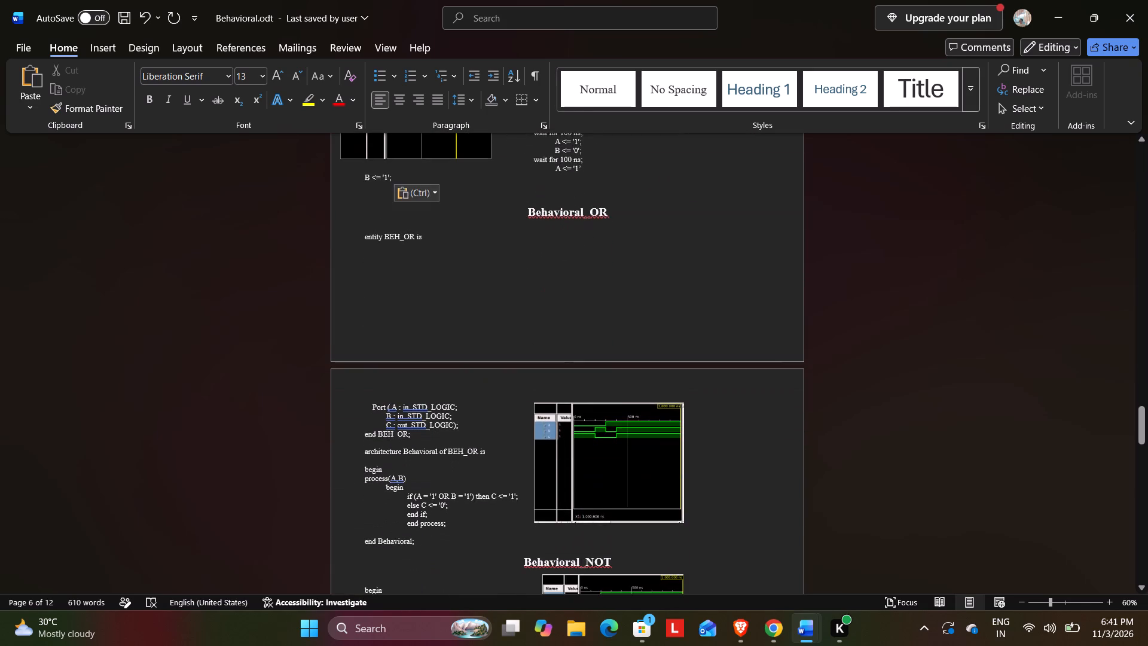
pyautogui.scroll(2, 445, 346)
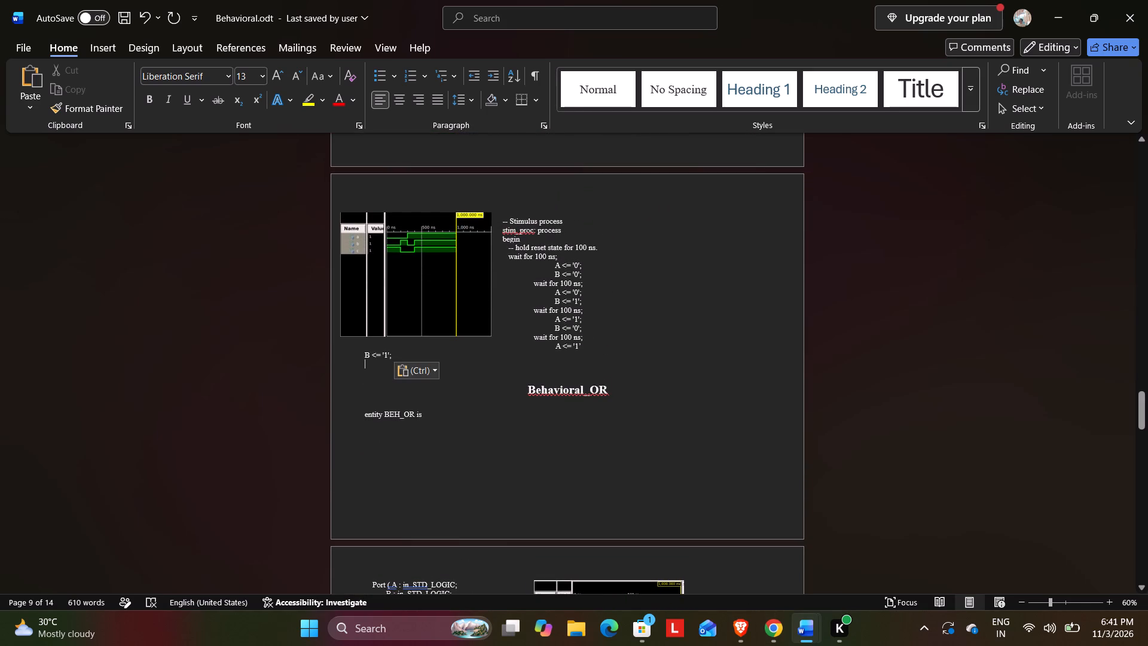
pyautogui.scroll(5, 613, 320)
pyautogui.hscroll(1, 613, 320)
pyautogui.scroll(1, 613, 320)
pyautogui.hscroll(1, 613, 320)
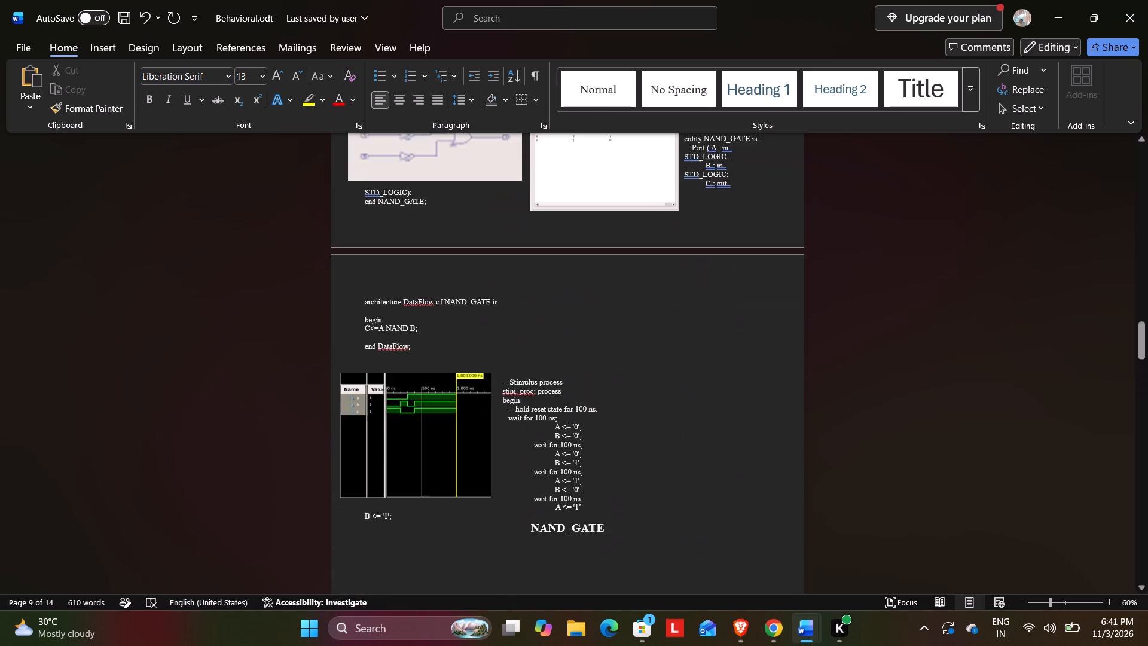
pyautogui.hscroll(1, 613, 320)
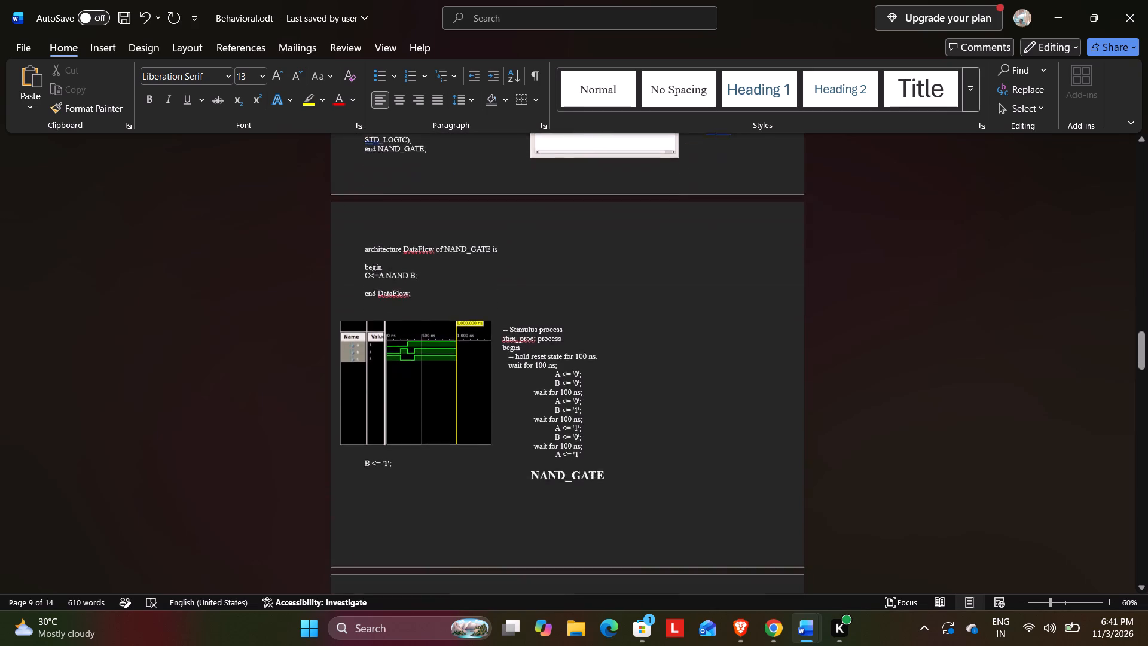
pyautogui.hscroll(1, 613, 320)
pyautogui.scroll(4, 613, 320)
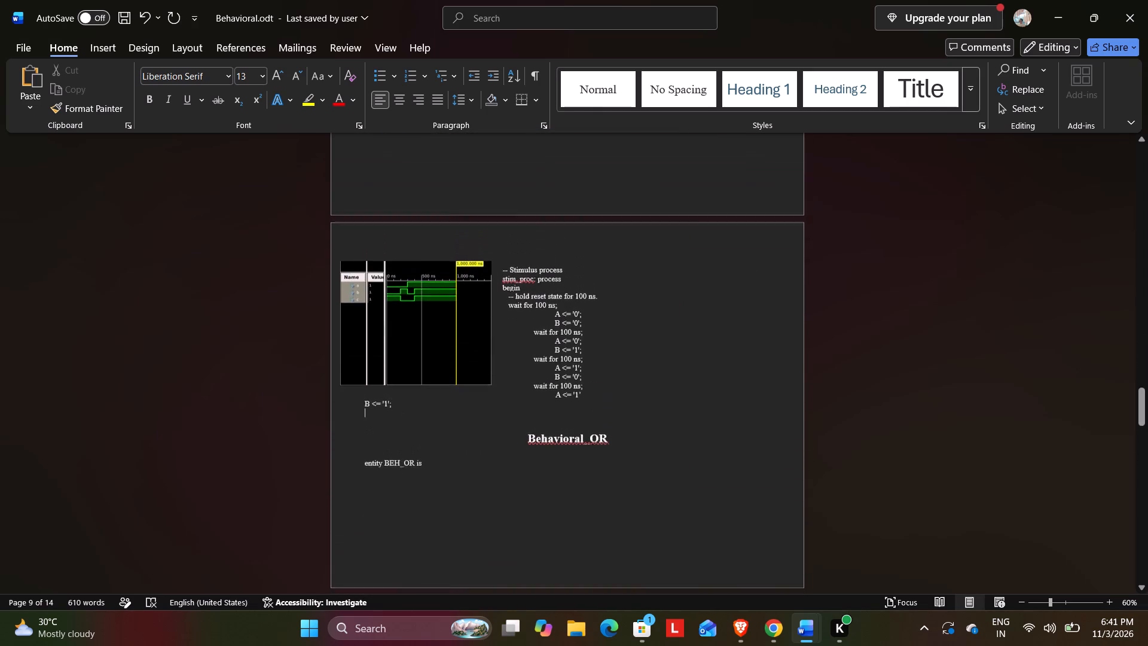
pyautogui.scroll(5, 613, 320)
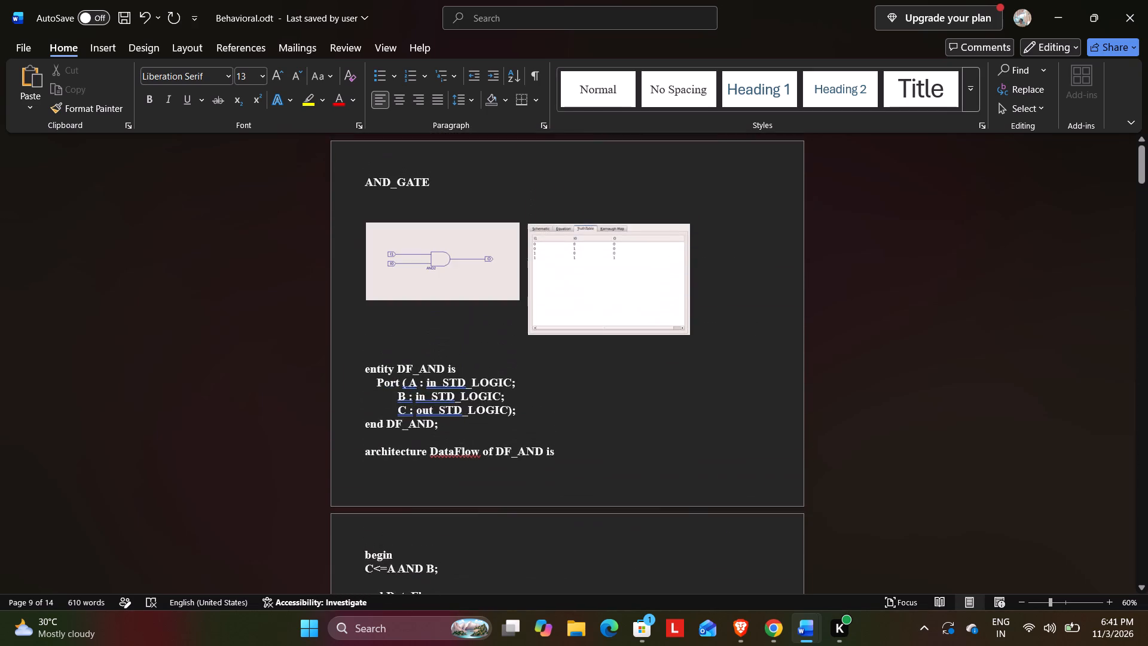
pyautogui.scroll(-2, 613, 320)
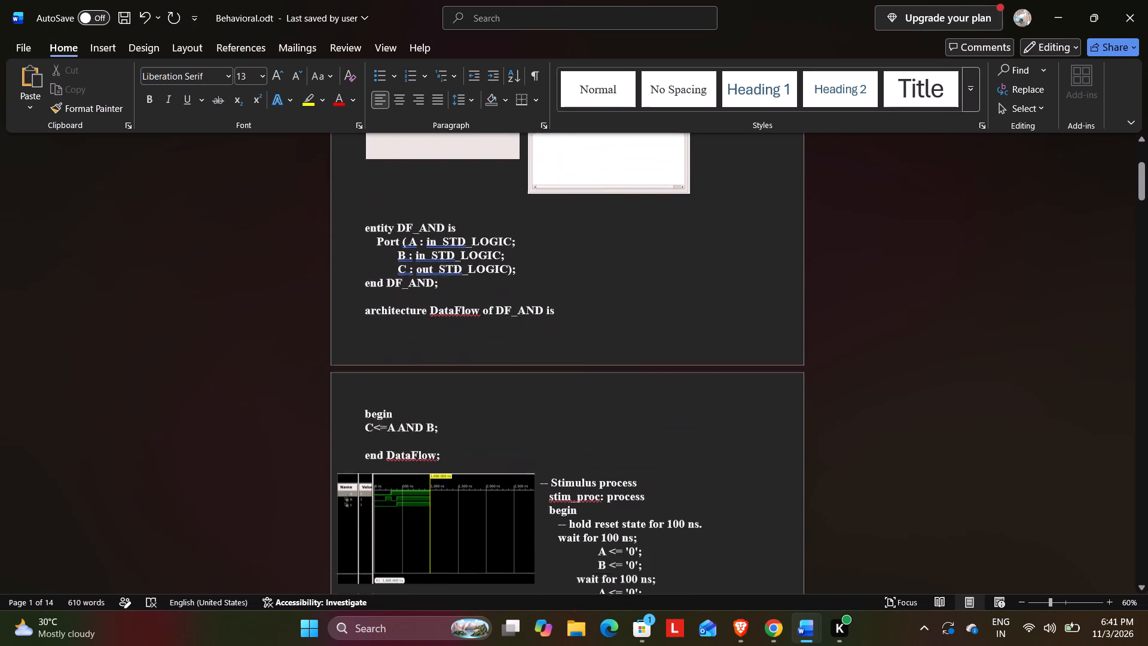
pyautogui.scroll(-9, 613, 320)
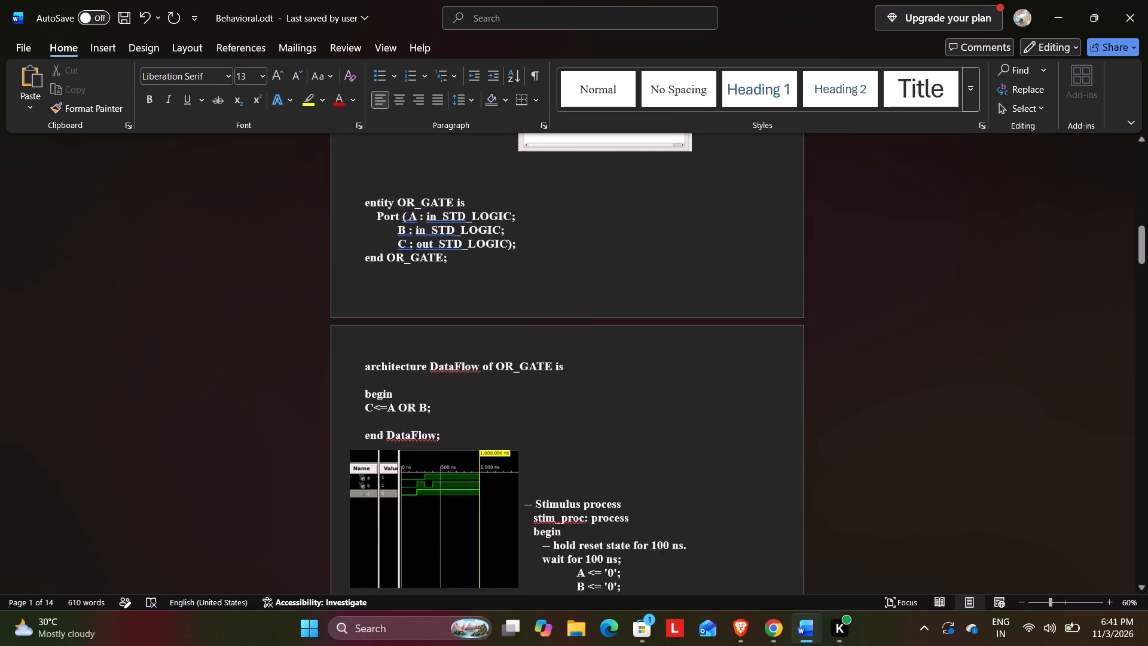
pyautogui.scroll(-6, 613, 320)
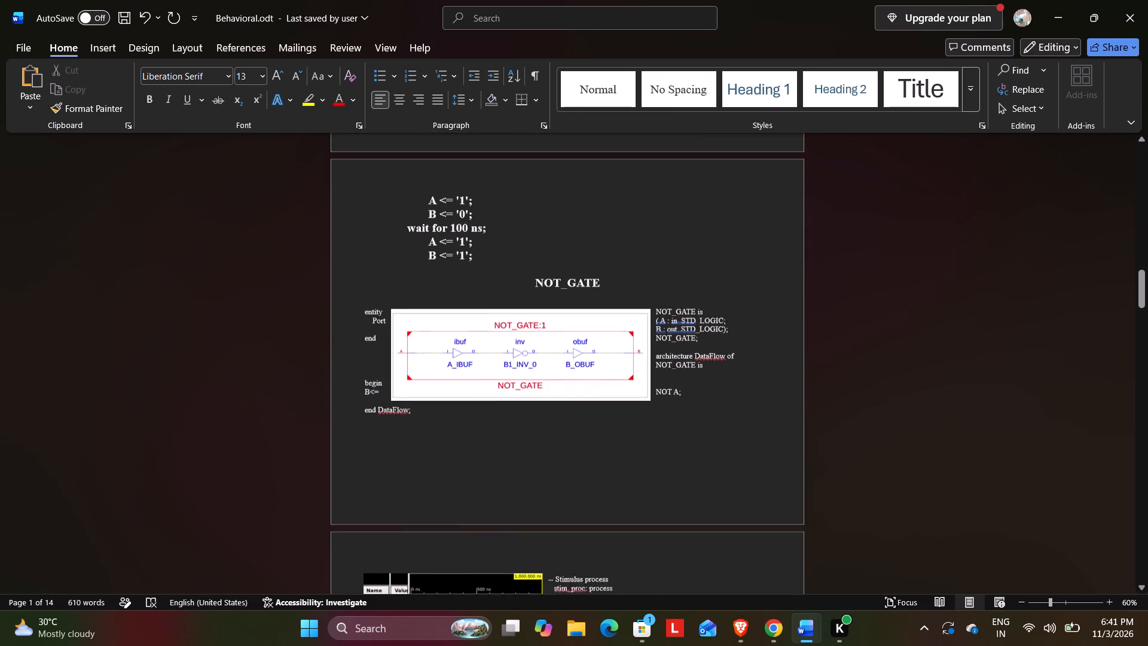
pyautogui.scroll(-7, 613, 320)
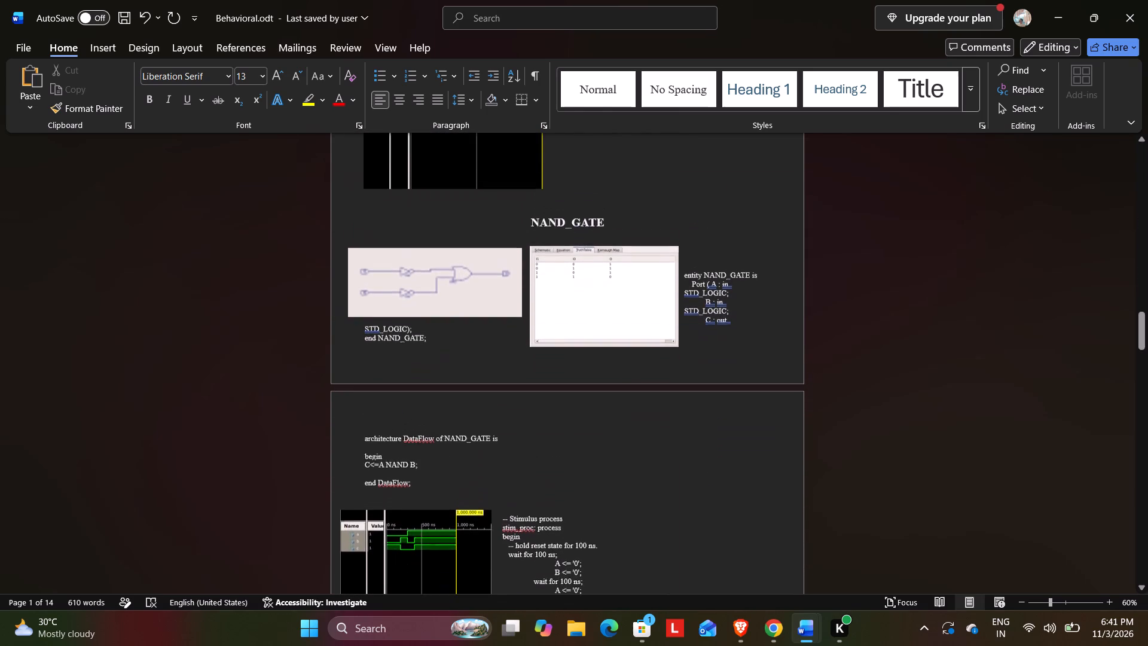
pyautogui.scroll(-3, 613, 320)
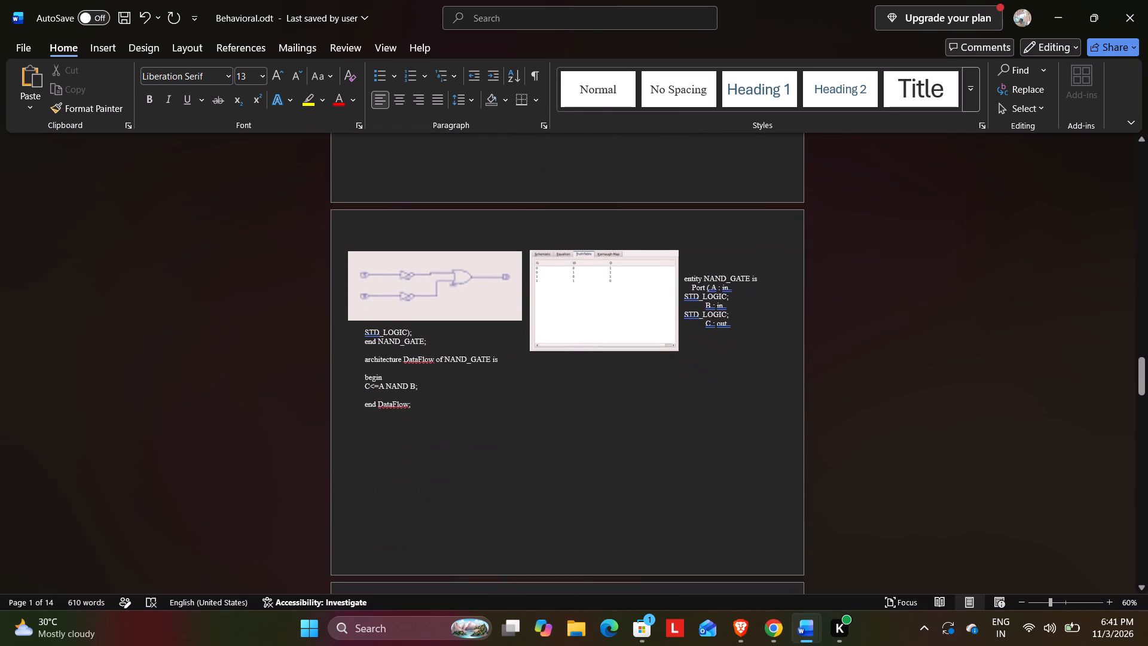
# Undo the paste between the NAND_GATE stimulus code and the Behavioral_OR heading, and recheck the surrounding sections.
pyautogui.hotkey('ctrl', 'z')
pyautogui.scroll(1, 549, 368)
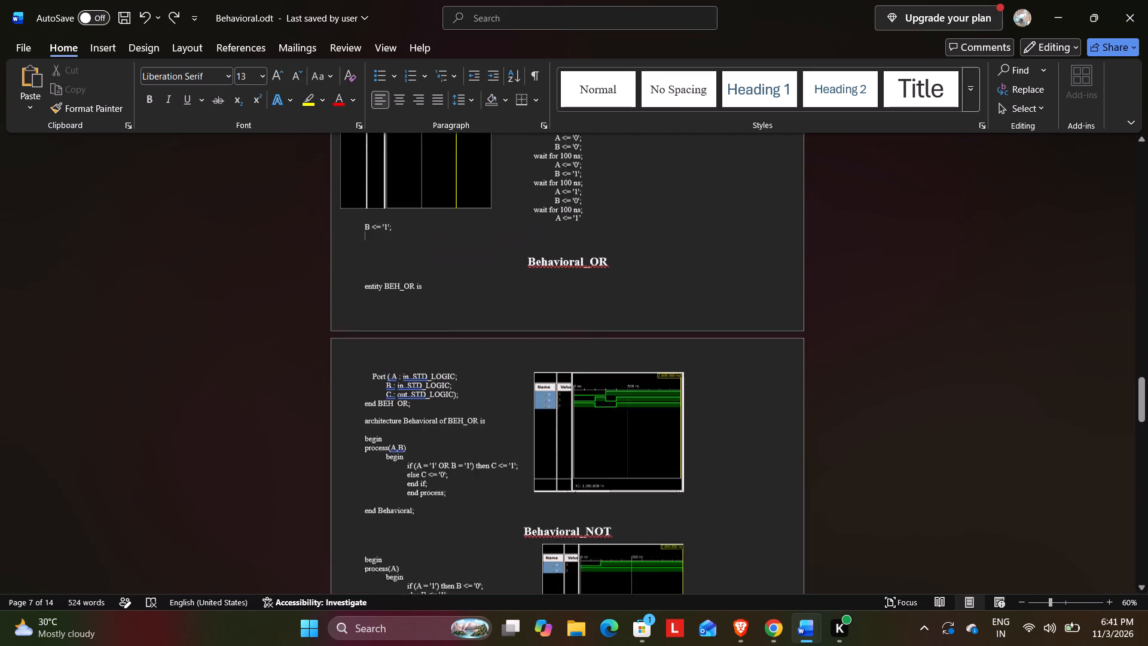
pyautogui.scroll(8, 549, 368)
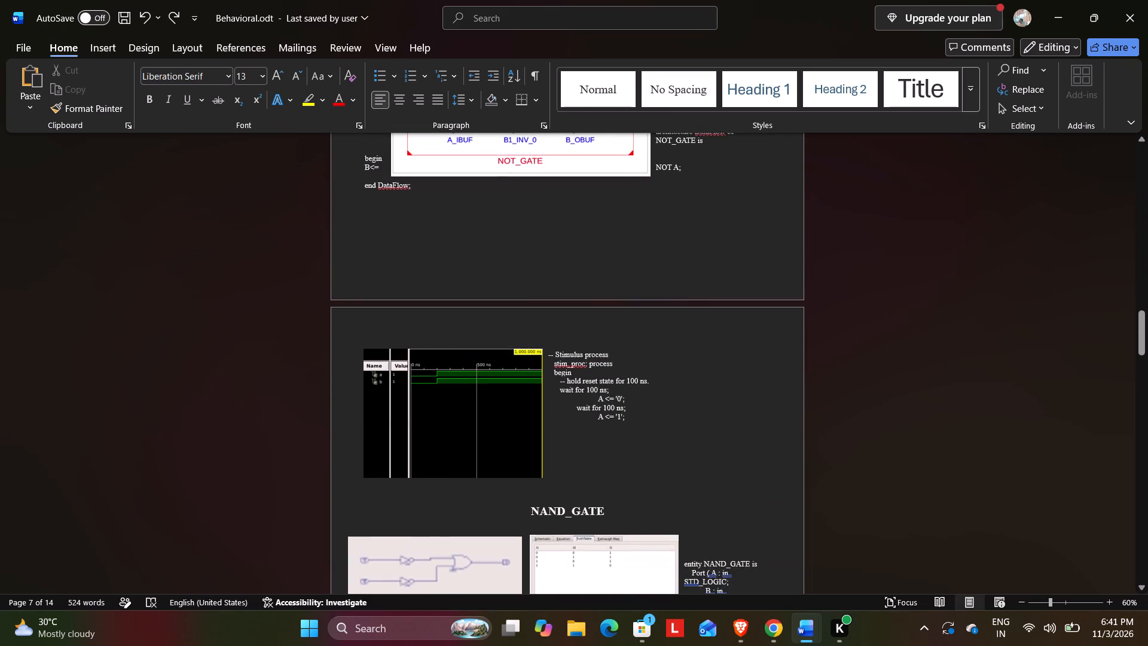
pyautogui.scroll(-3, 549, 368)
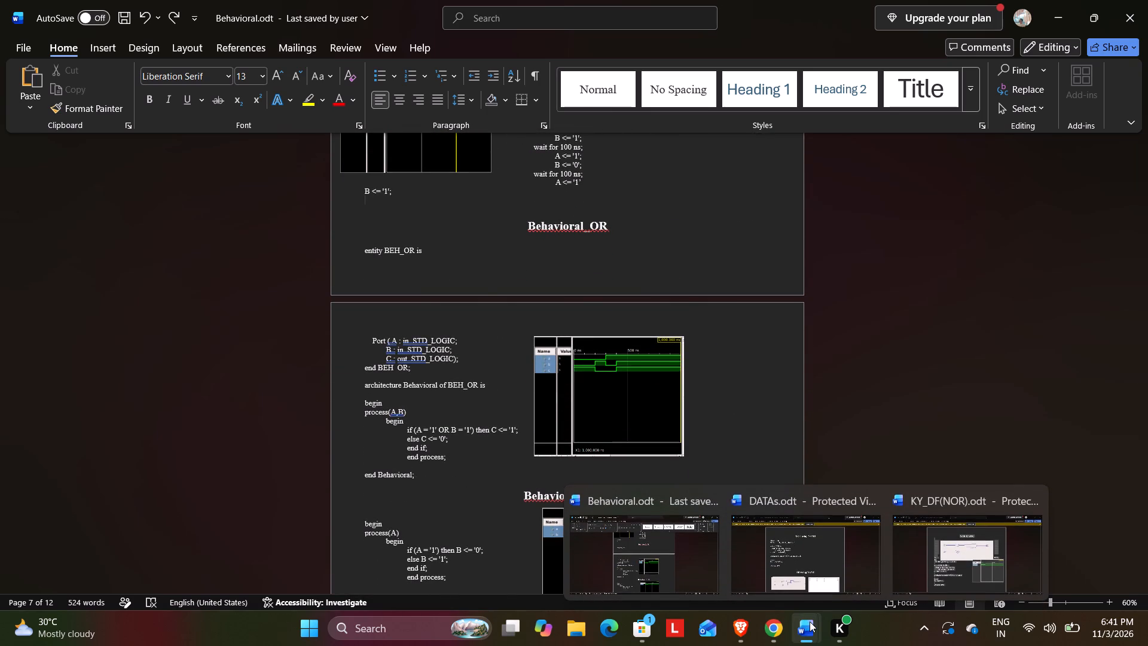
# Enable editing in KY_DF(NOR).odt and copy its whole NOR GATE content into Behavioral.odt, just above the Behavioral_OR heading.
pyautogui.click(916, 531)
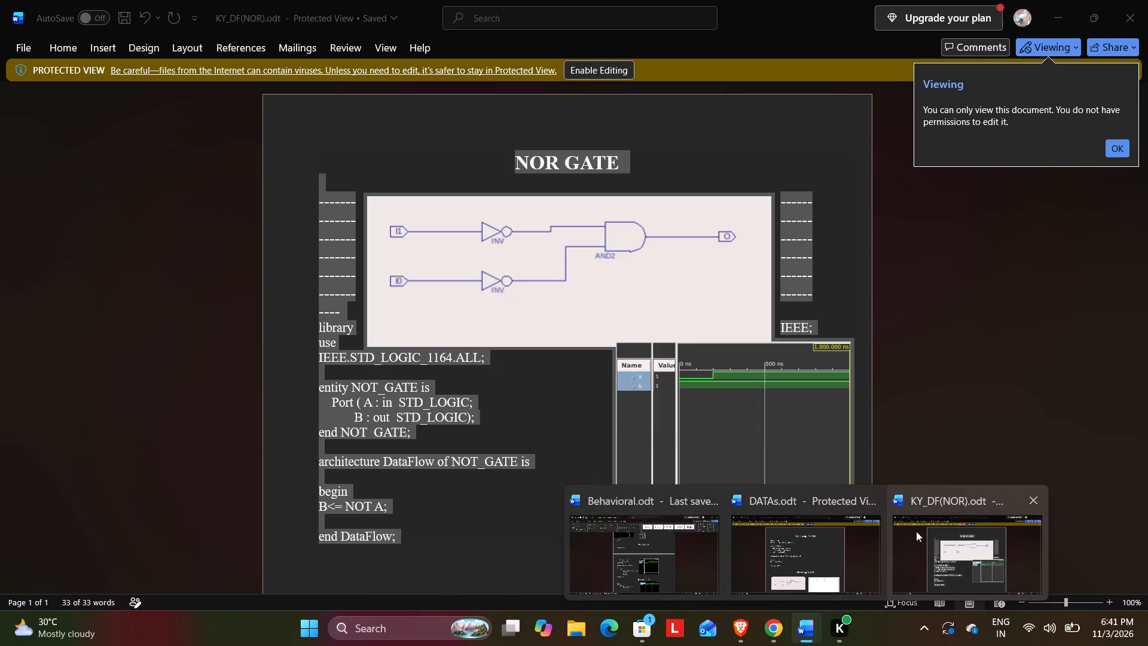
pyautogui.click(623, 71)
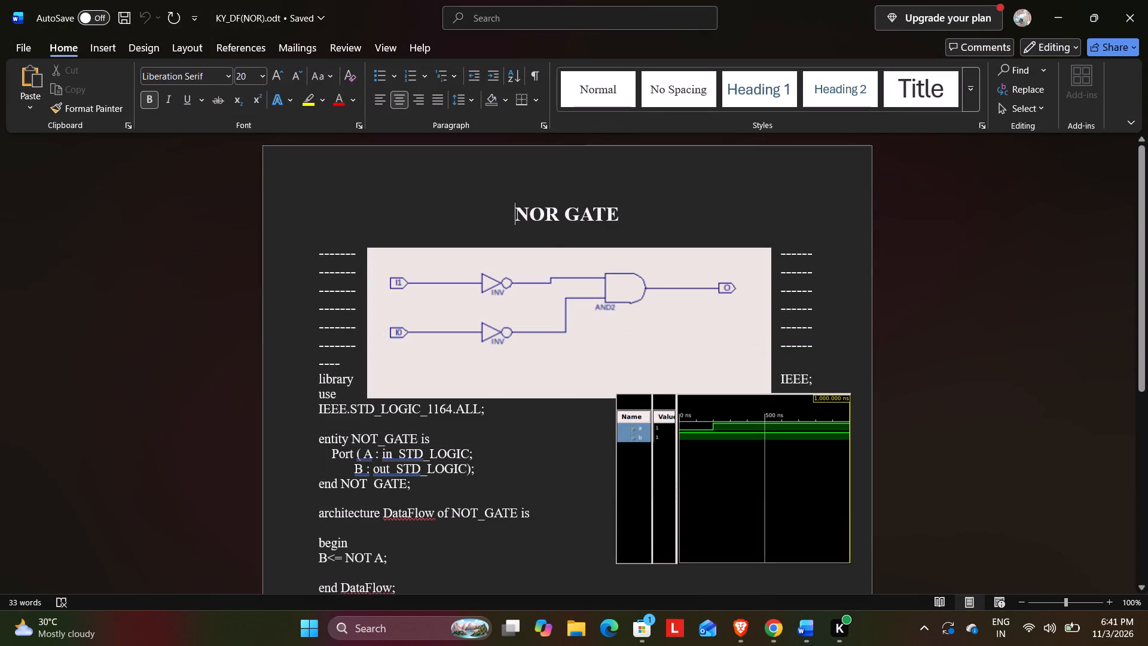
pyautogui.moveTo(321, 199); pyautogui.dragTo(827, 645)
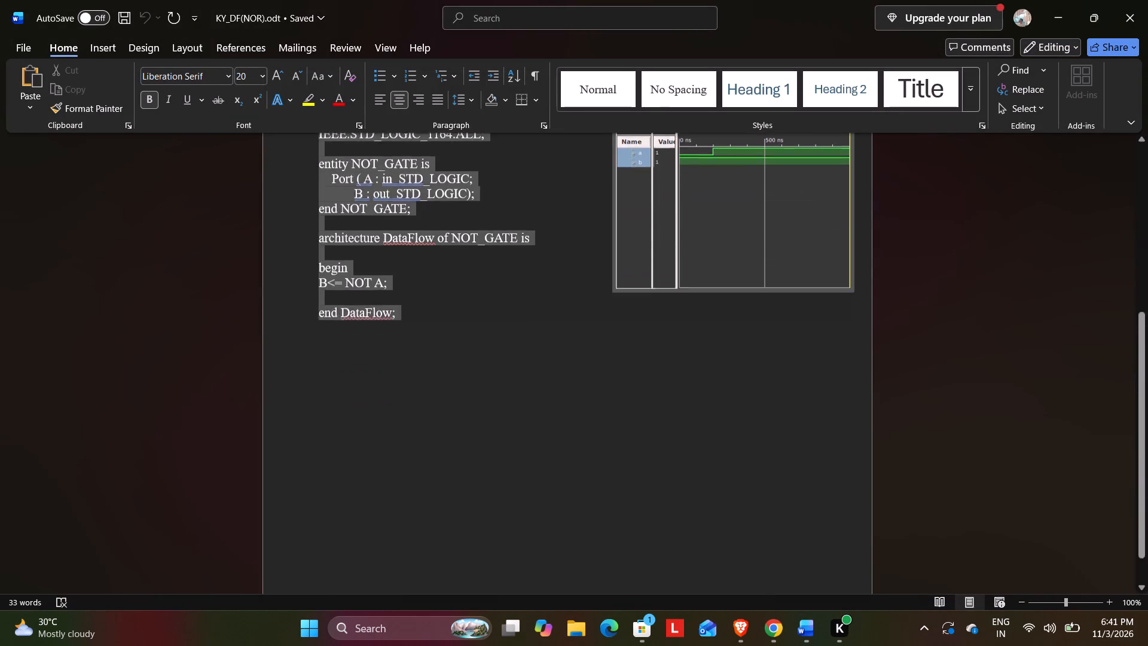
pyautogui.moveTo(827, 645); pyautogui.dragTo(829, 644)
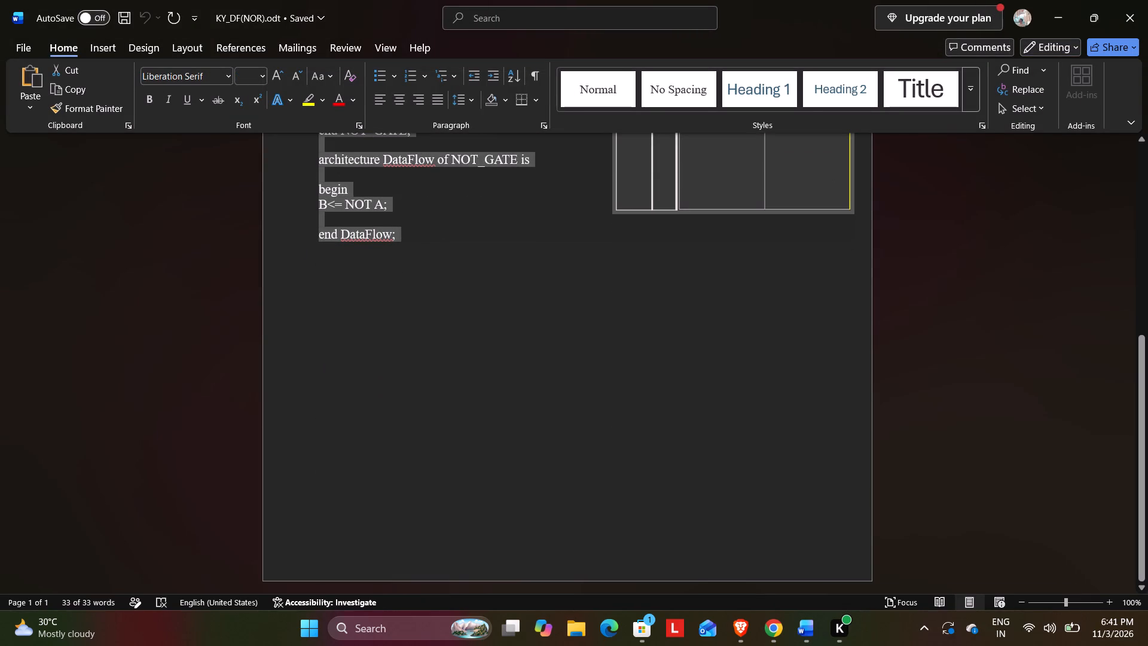
pyautogui.hotkey('ctrl', 'c')
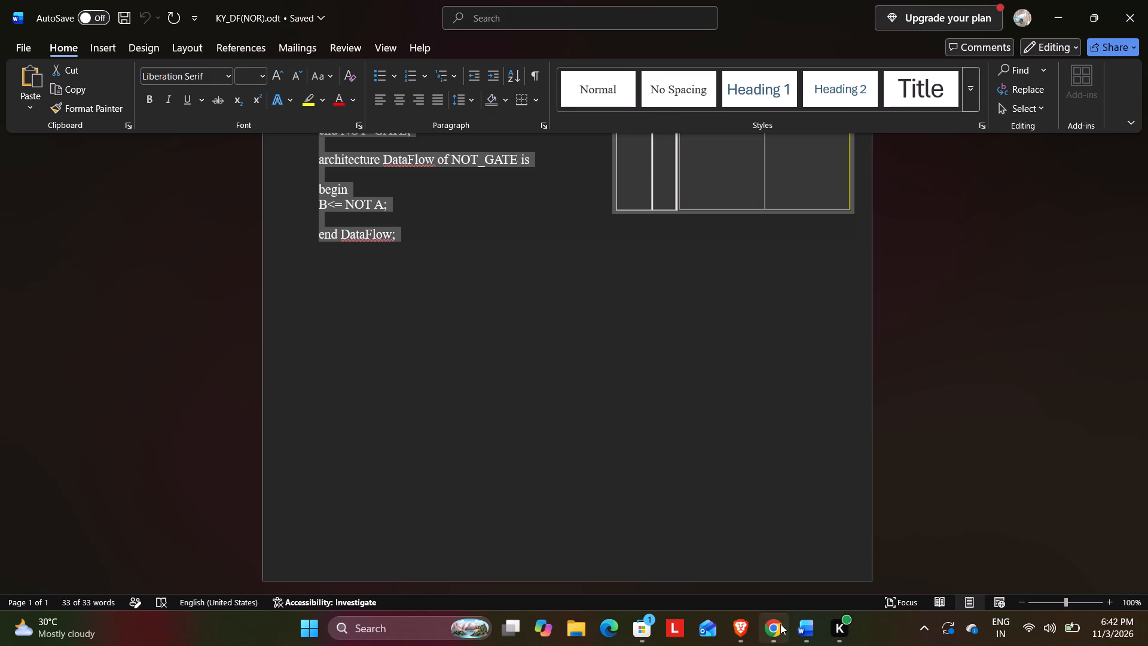
pyautogui.click(696, 561)
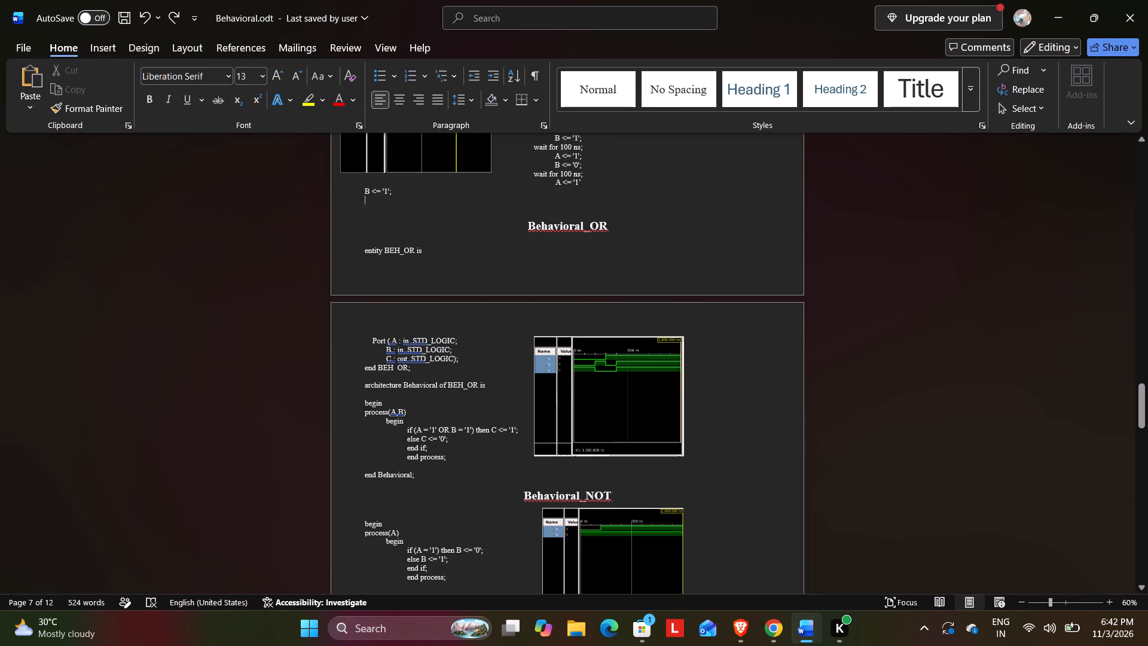
pyautogui.hotkey('ctrl', 'v')
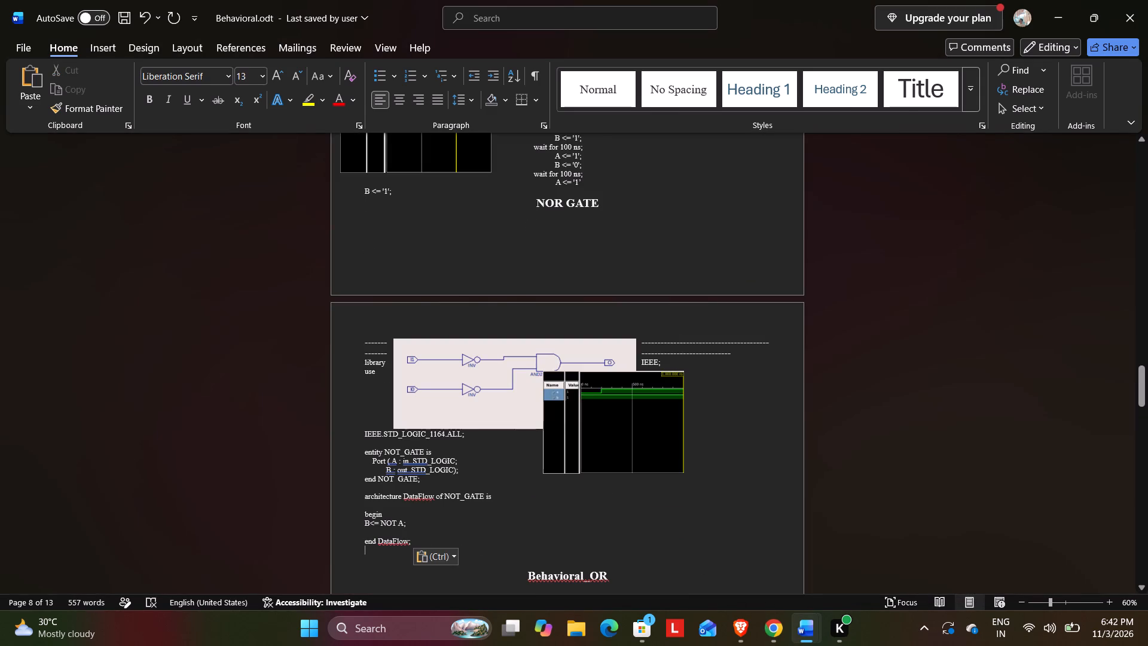
# Move the NOR GATE waveform picture off the circuit diagram to just below it, beside the DataFlow architecture code.
pyautogui.moveTo(603, 405); pyautogui.dragTo(638, 458)
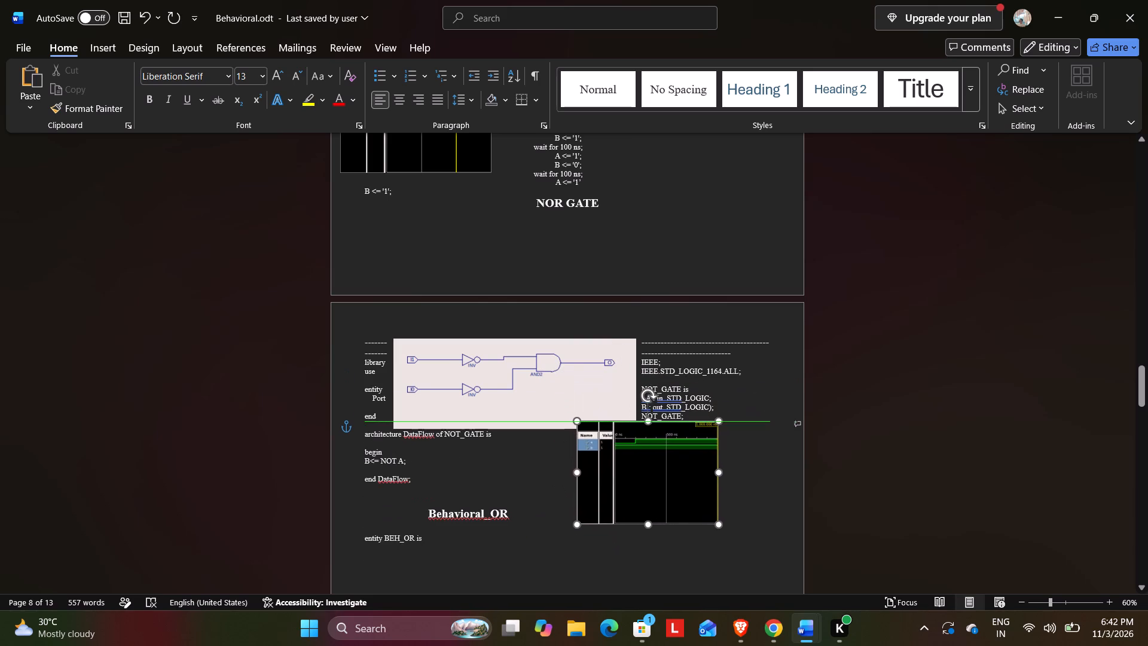
pyautogui.moveTo(638, 458); pyautogui.dragTo(650, 517)
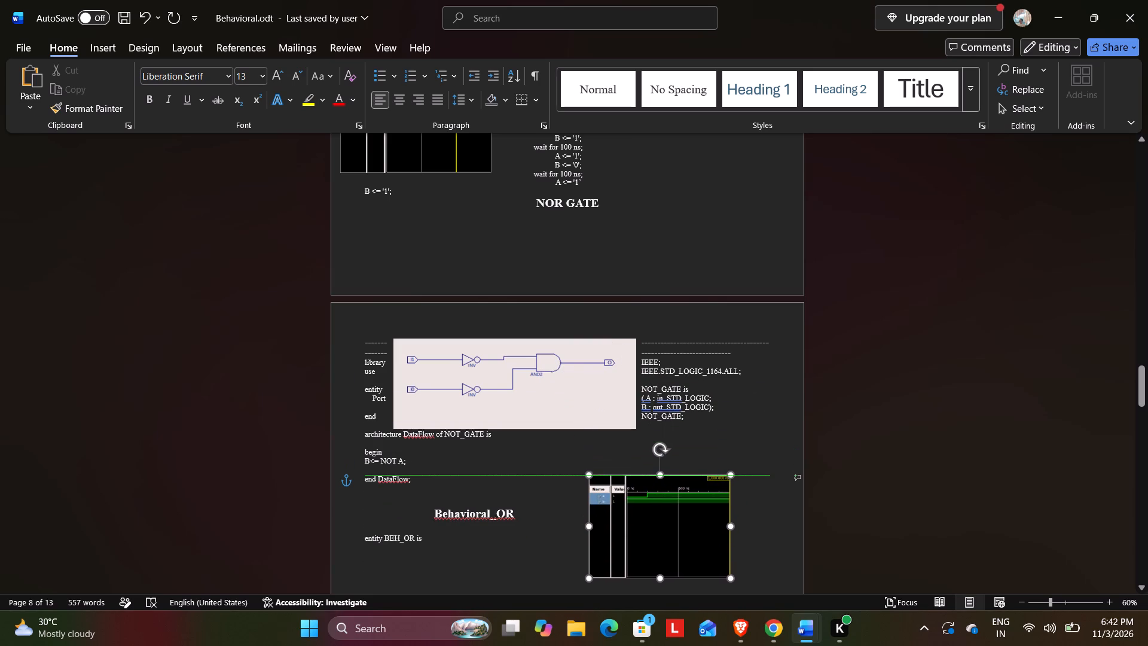
pyautogui.moveTo(650, 517); pyautogui.dragTo(650, 490)
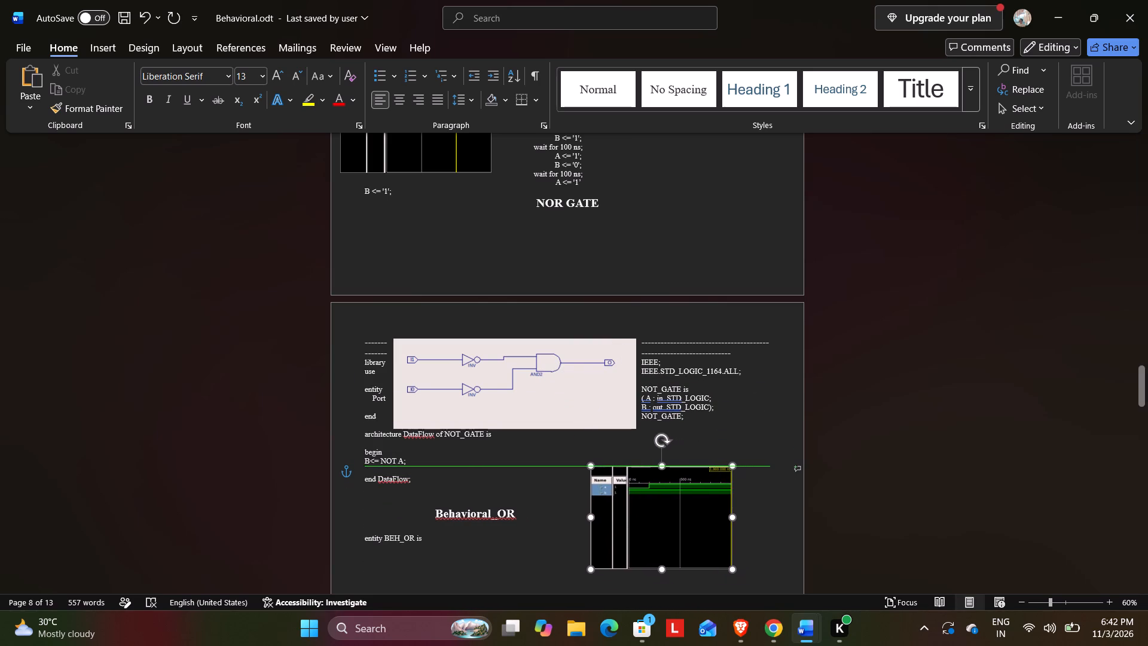
pyautogui.moveTo(650, 490); pyautogui.dragTo(651, 477)
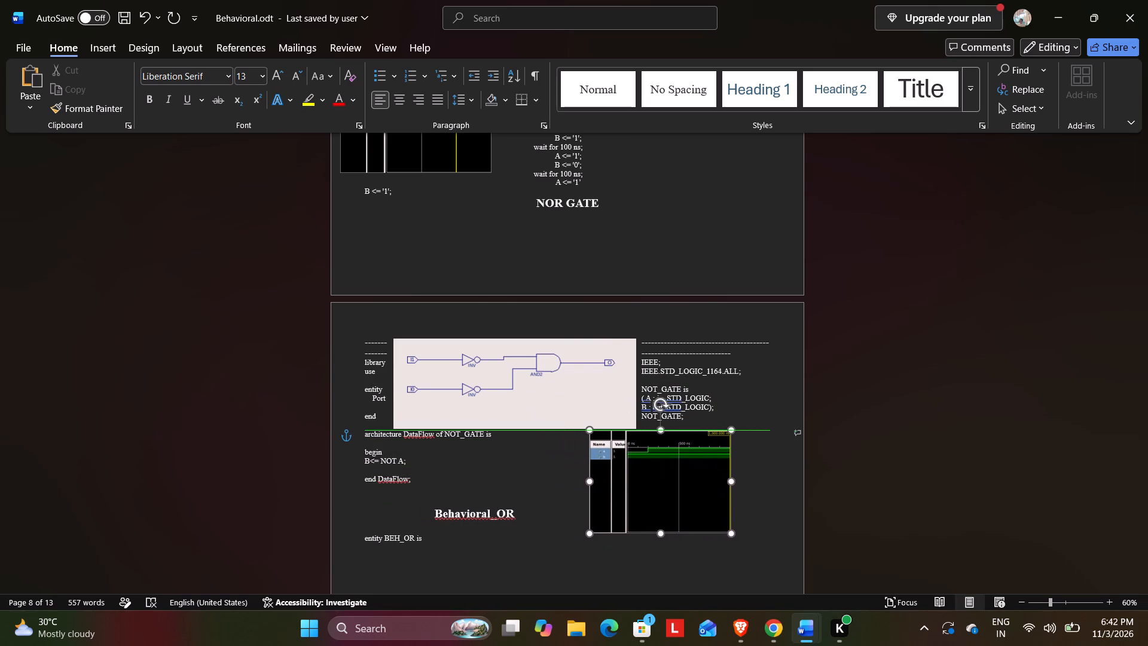
pyautogui.moveTo(651, 477); pyautogui.dragTo(660, 478)
# Insert four blank lines before the Behavioral_OR heading to push it below the NOR GATE waveform picture.
pyautogui.scroll(-2, 486, 461)
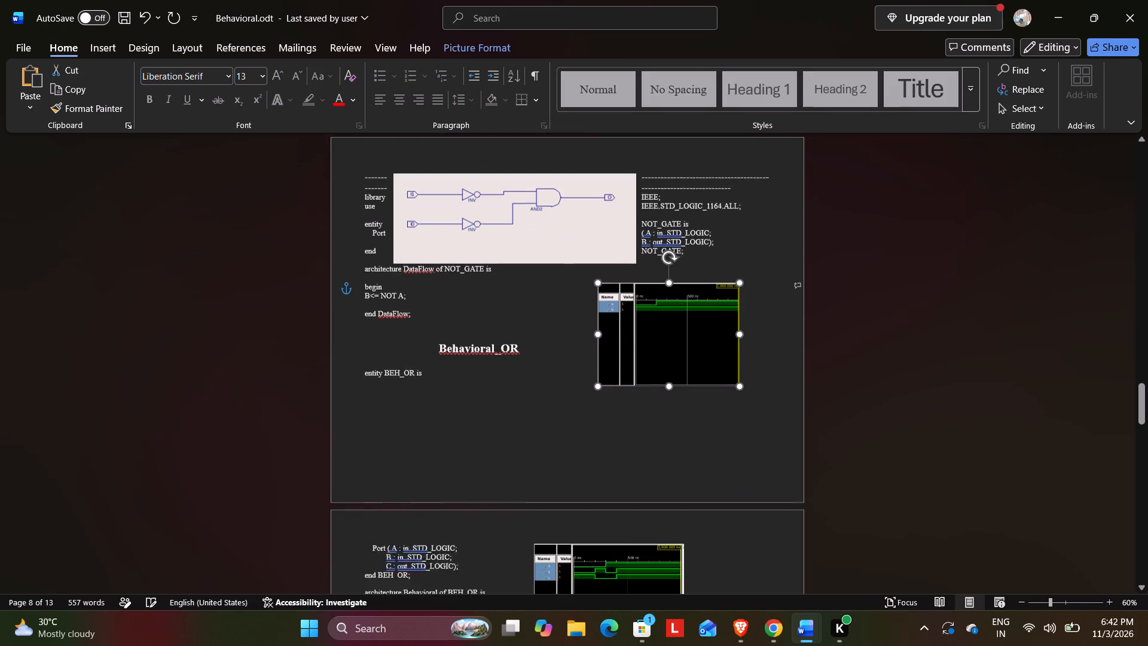
pyautogui.scroll(-2, 486, 461)
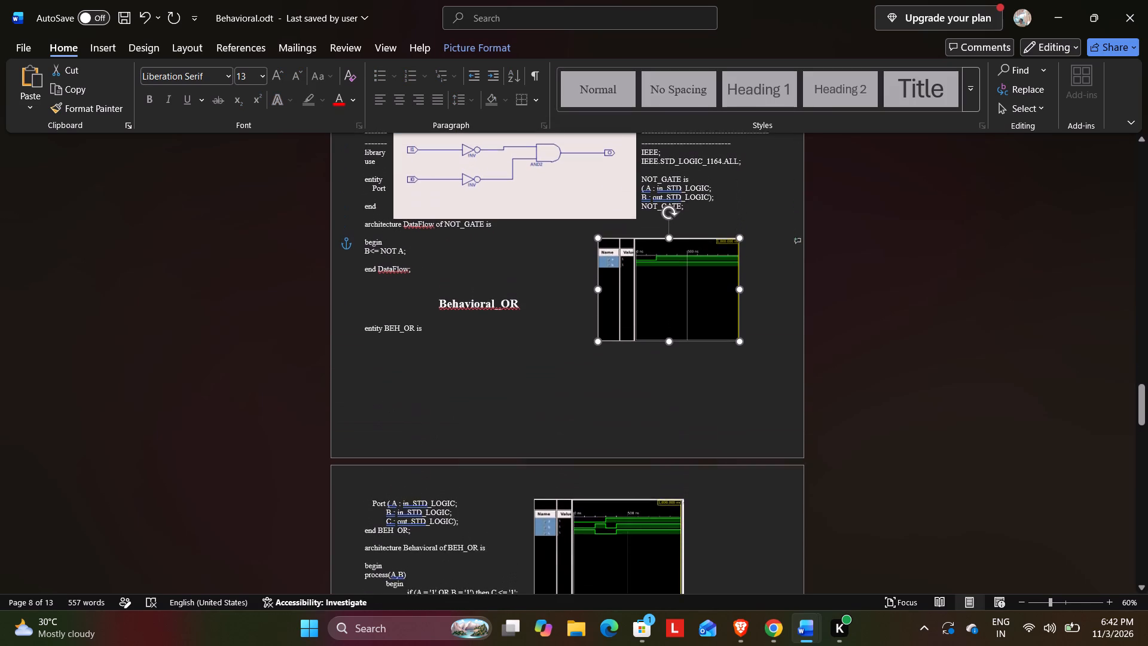
pyautogui.click(434, 309)
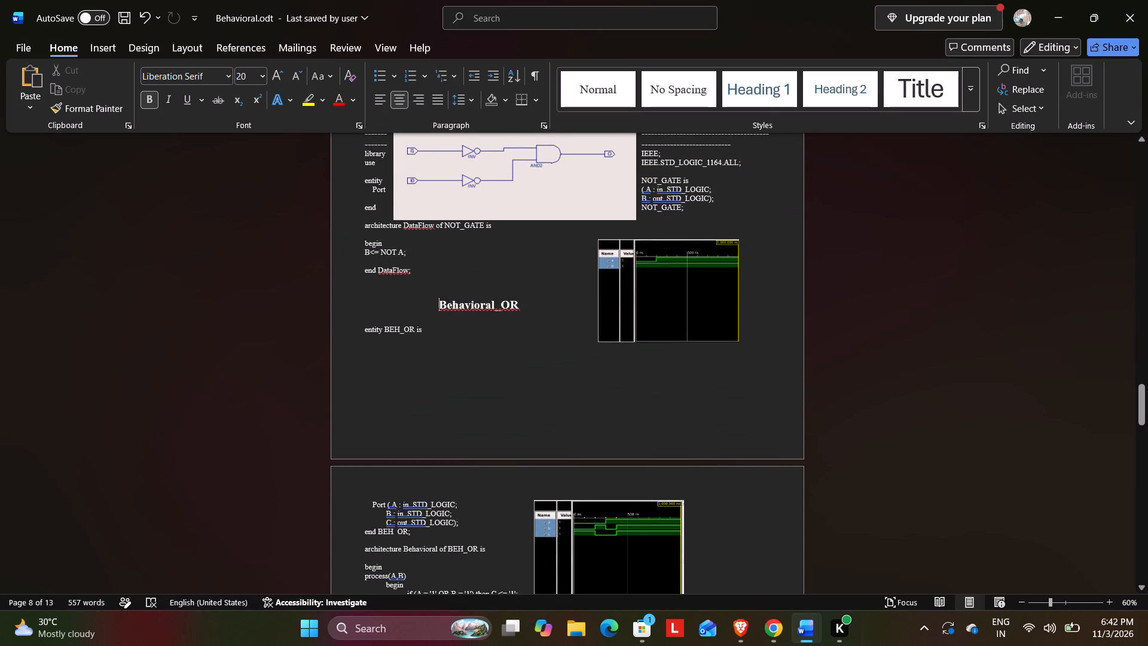
pyautogui.press('Return')
pyautogui.press('Return')
pyautogui.press('Return')
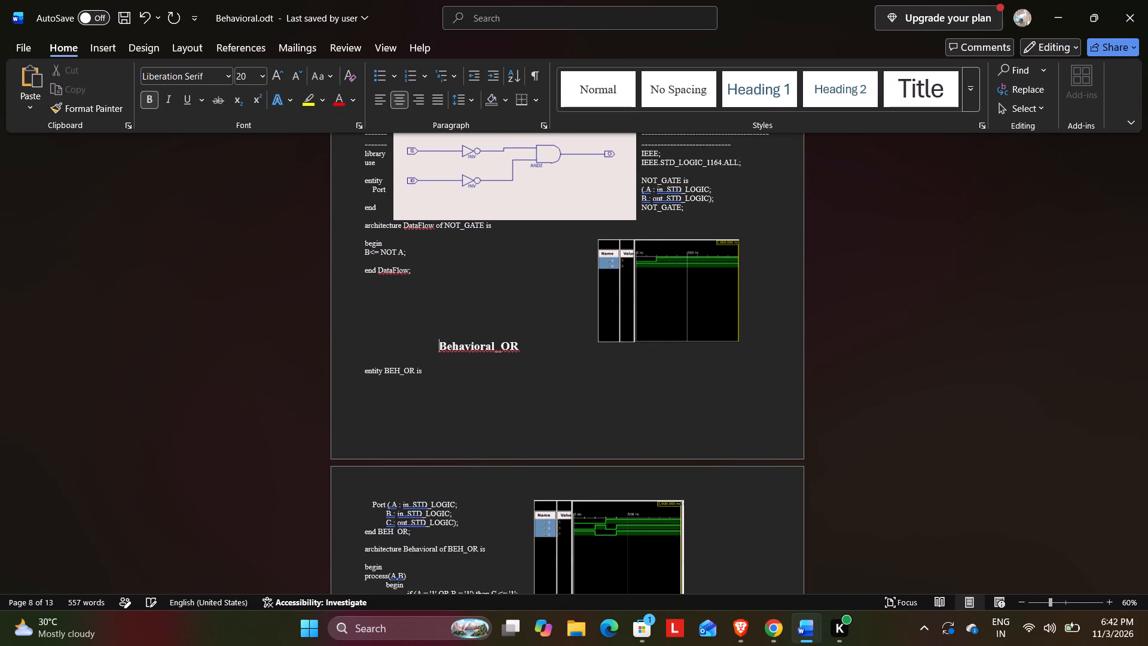
pyautogui.press('Return')
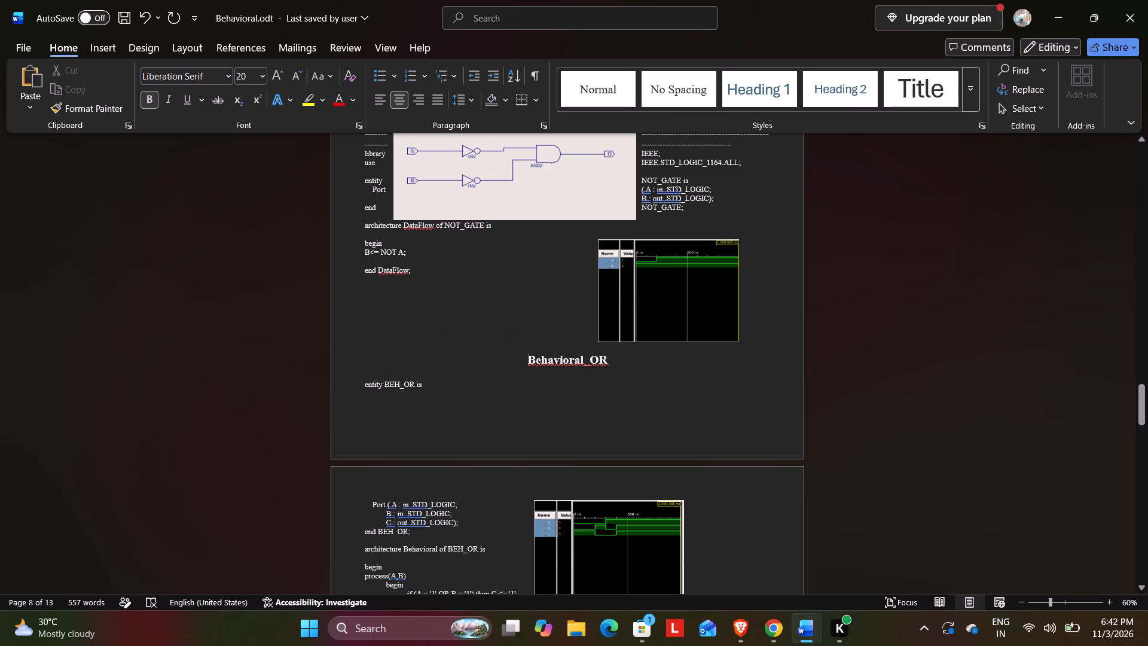
# Shift the NOR GATE waveform picture slightly closer to the DataFlow code, keeping it below the circuit diagram.
pyautogui.moveTo(643, 301); pyautogui.dragTo(622, 297)
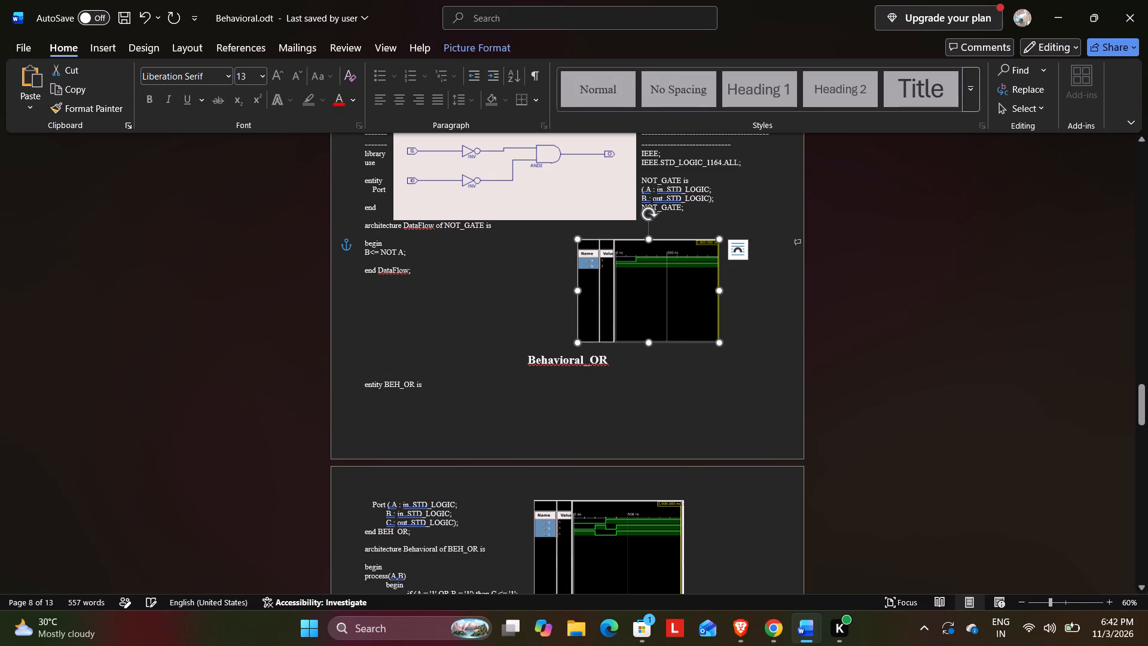
# Change a centred blank line between end DataFlow; and the Behavioral_OR heading to left alignment.
pyautogui.scroll(2, 568, 270)
pyautogui.scroll(-6, 568, 270)
pyautogui.scroll(2, 568, 270)
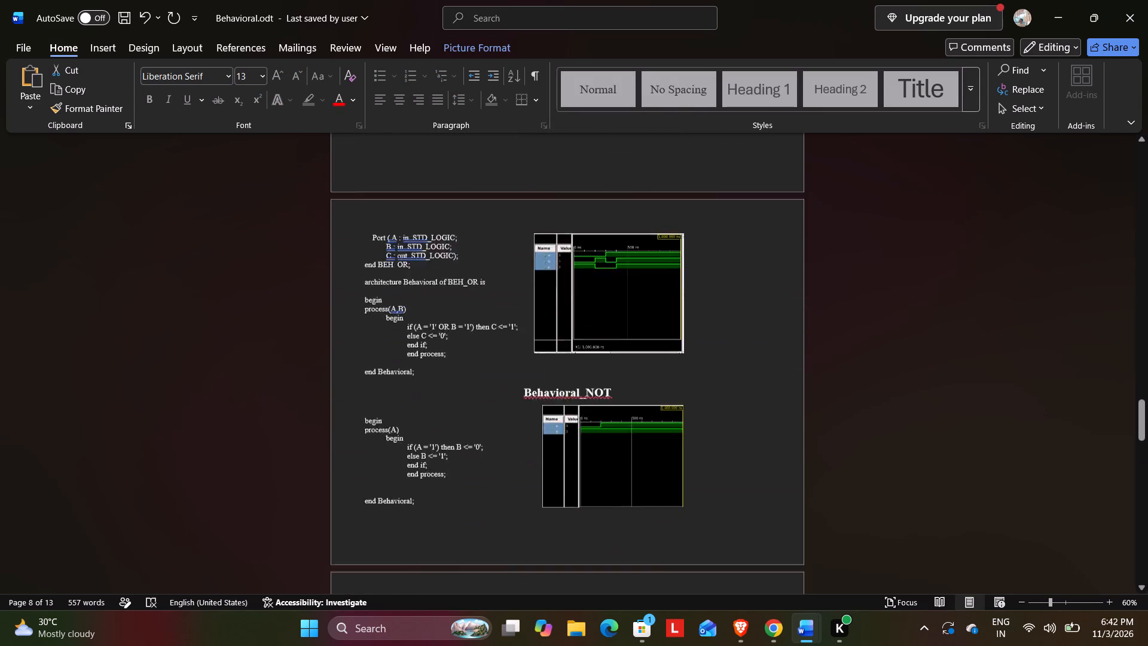
pyautogui.scroll(1, 568, 270)
pyautogui.scroll(1, 433, 257)
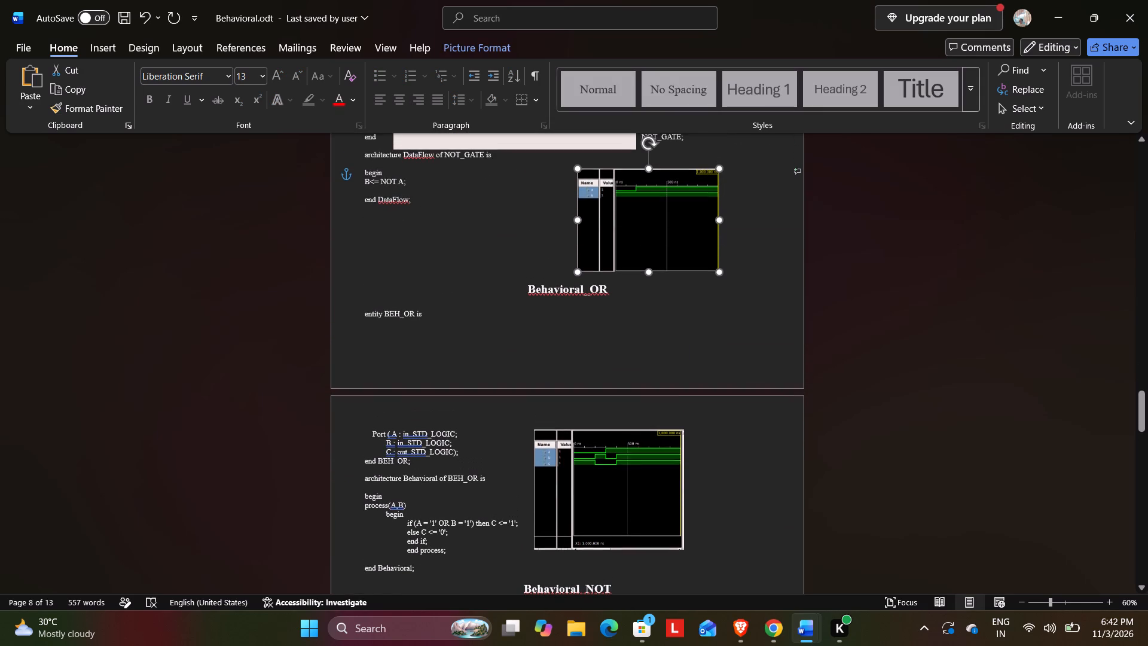
pyautogui.click(381, 261)
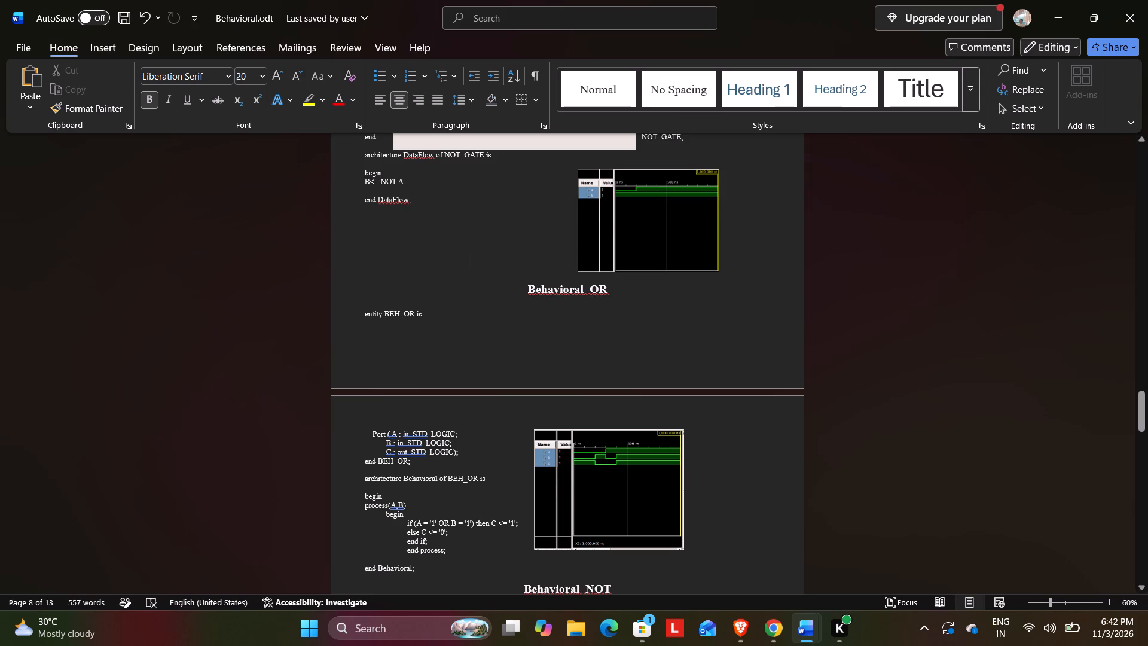
pyautogui.press('Left')
pyautogui.press('Left')
pyautogui.press('Down')
pyautogui.press('Down')
pyautogui.press('BackSpace')
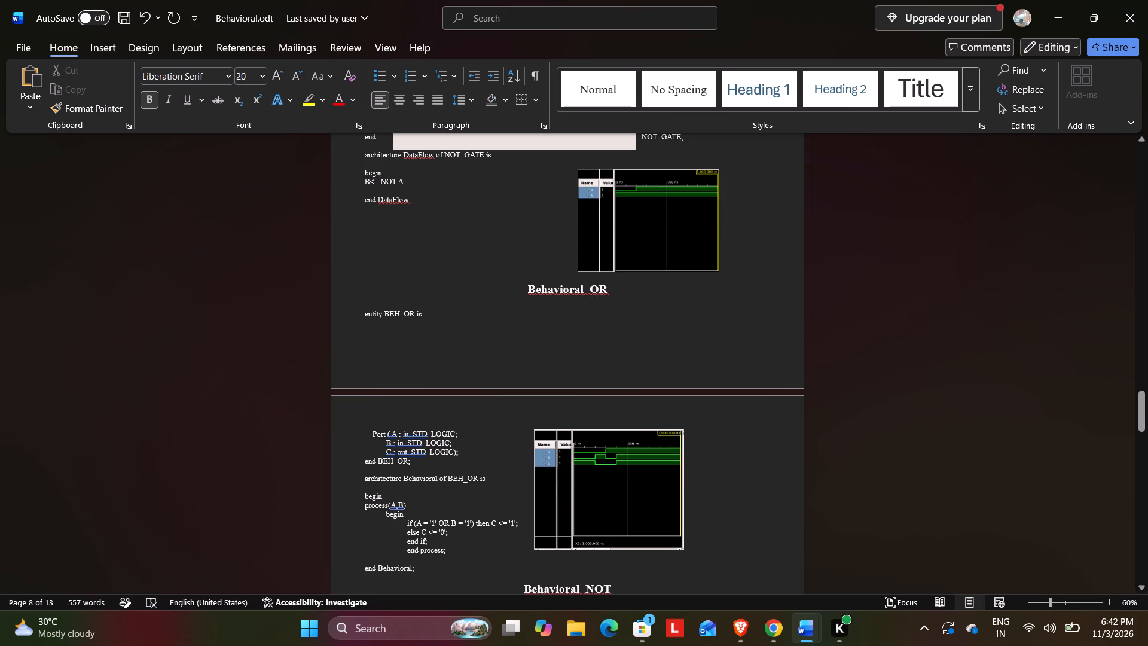
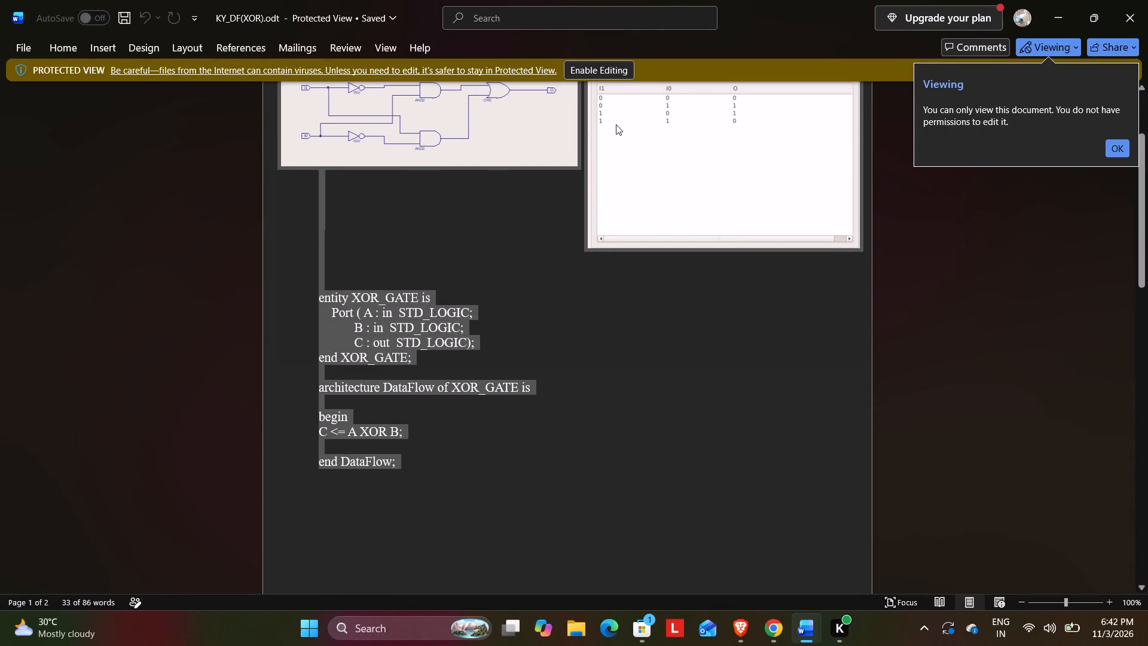
# Enable editing in KY_DF(XOR).odt and copy its whole XOR_GATE section, pictures included, into Behavioral.odt on the blank line before the Behavioral_OR heading.
pyautogui.click(603, 74)
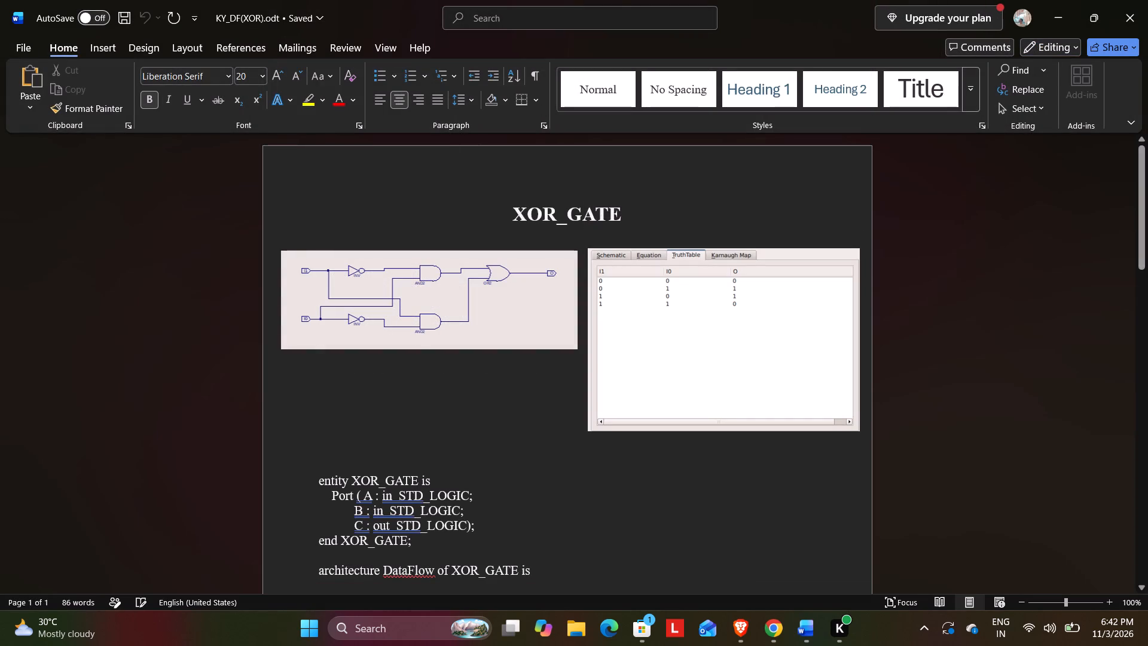
pyautogui.moveTo(310, 209); pyautogui.dragTo(610, 582)
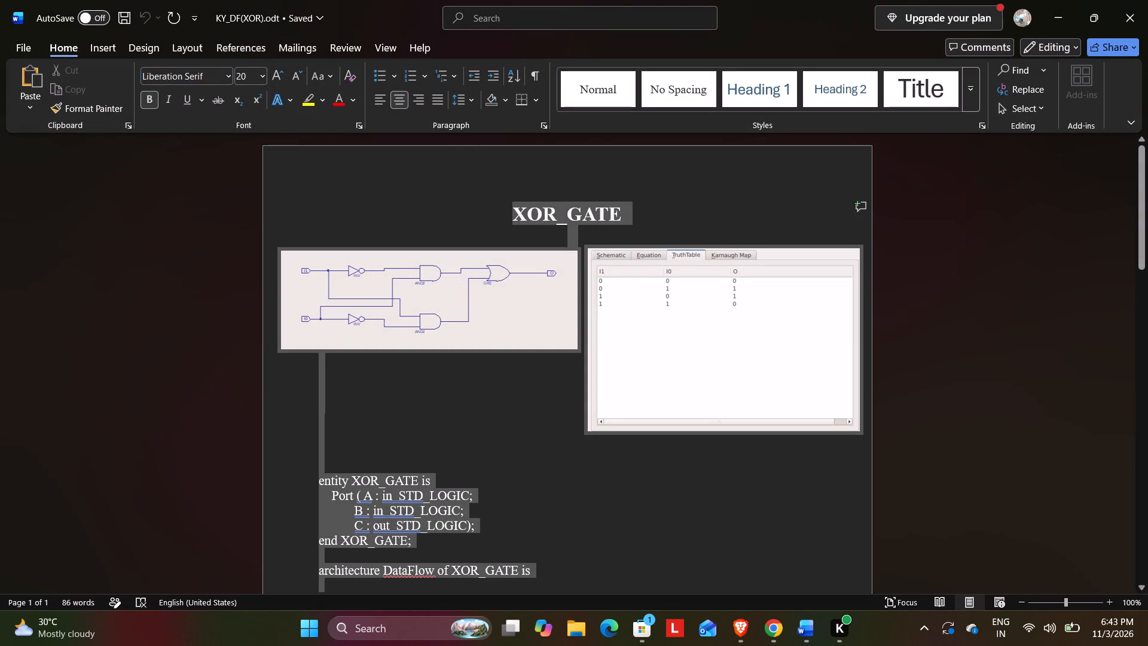
pyautogui.moveTo(610, 582); pyautogui.dragTo(555, 348)
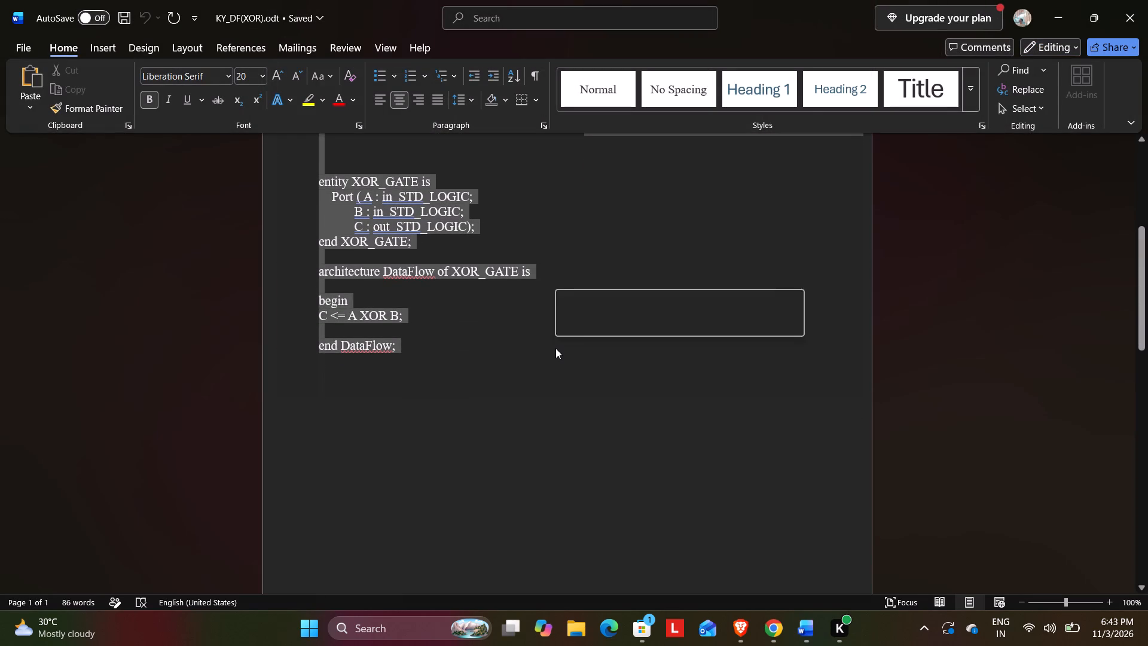
pyautogui.hotkey('ctrl', 'c')
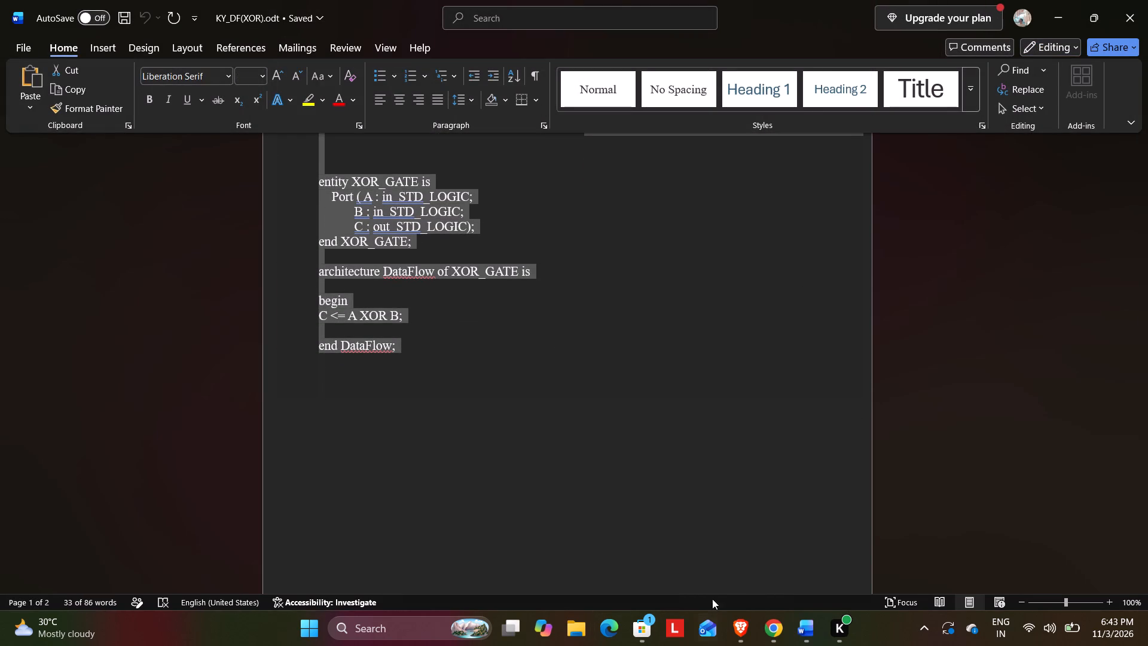
pyautogui.click(807, 625)
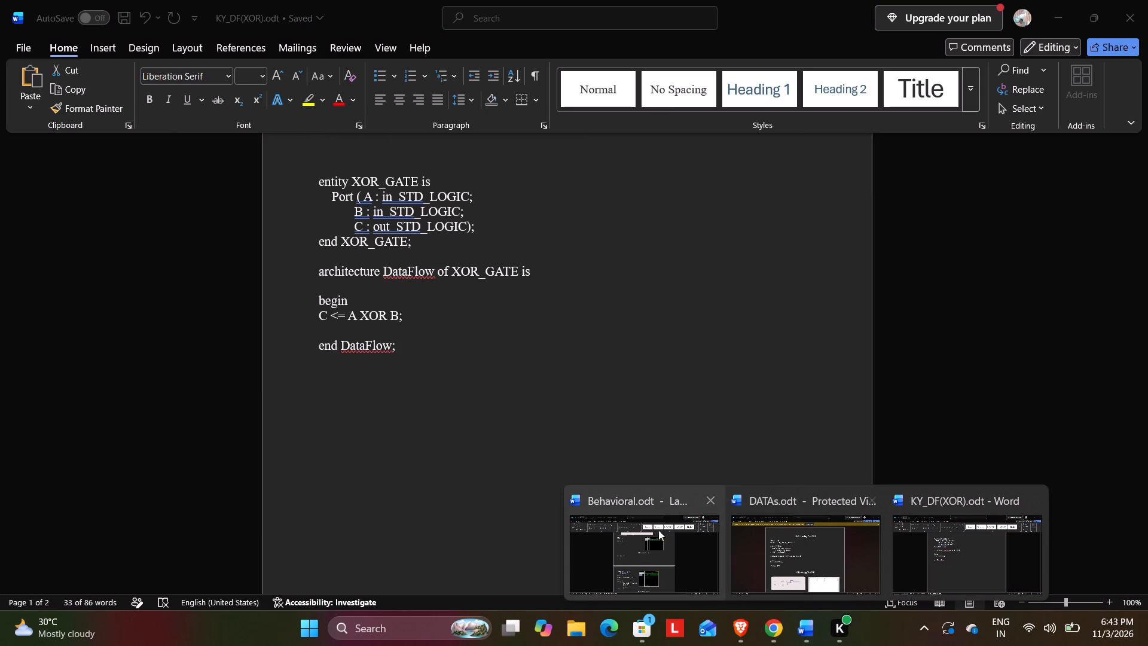
pyautogui.click(658, 531)
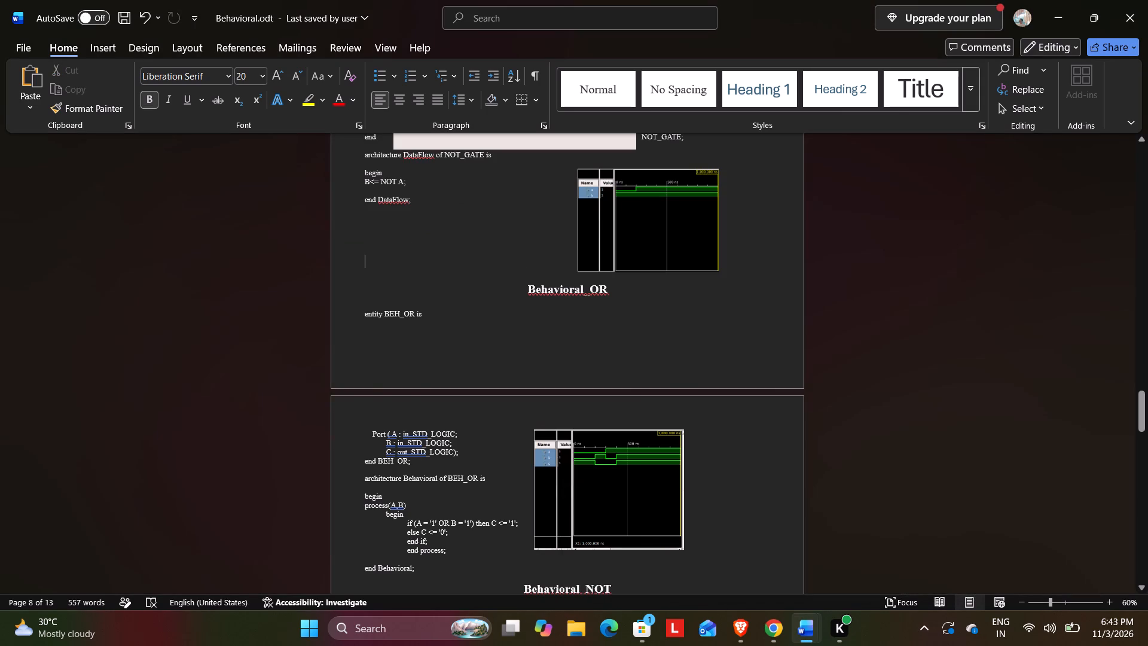
pyautogui.hotkey('ctrl', 'v')
pyautogui.scroll(-1, 518, 282)
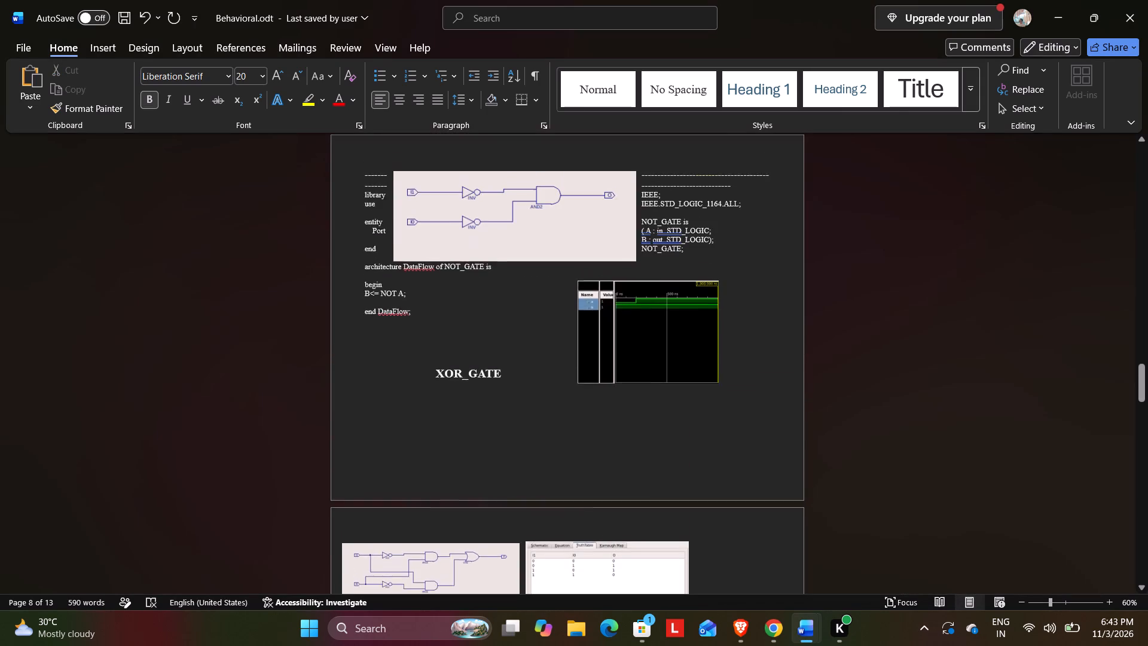
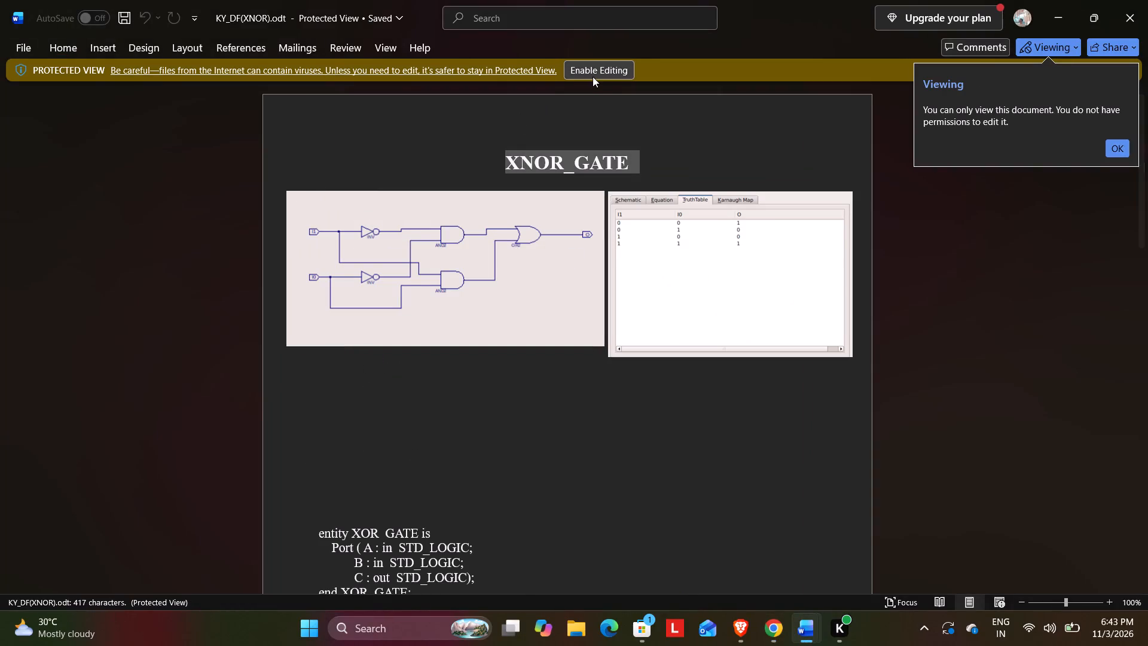
# Enable editing in KY_DF(XNOR).odt and delete the empty lines between the pictures and the entity XOR_GATE code.
pyautogui.click(593, 77)
pyautogui.moveTo(318, 182); pyautogui.dragTo(679, 456)
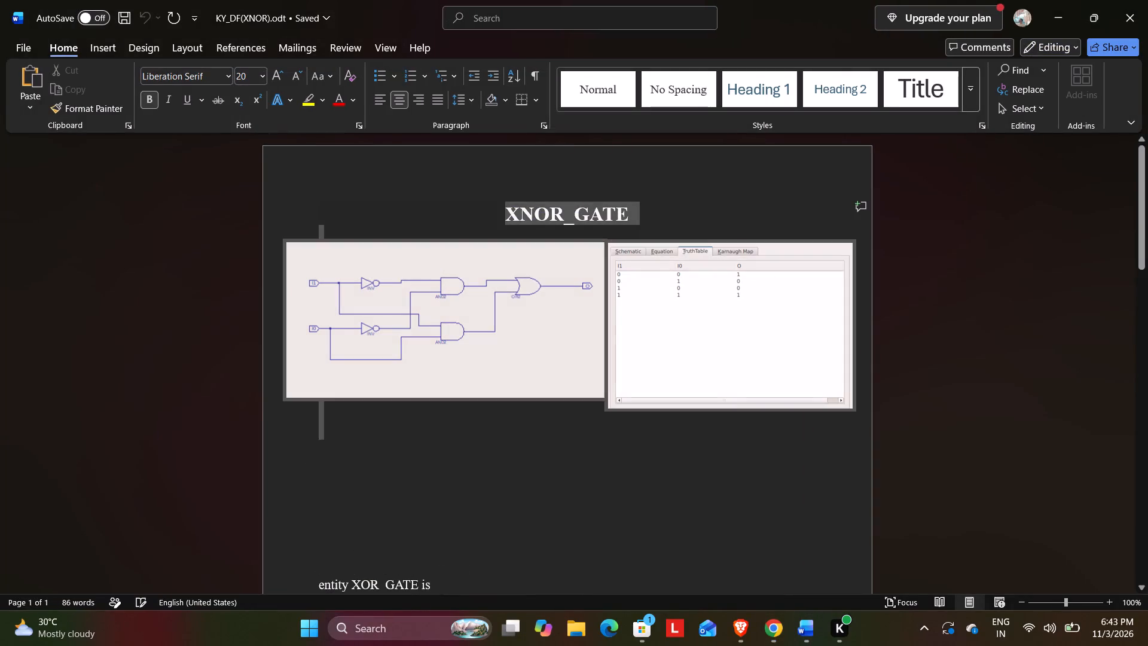
pyautogui.moveTo(679, 456); pyautogui.dragTo(709, 537)
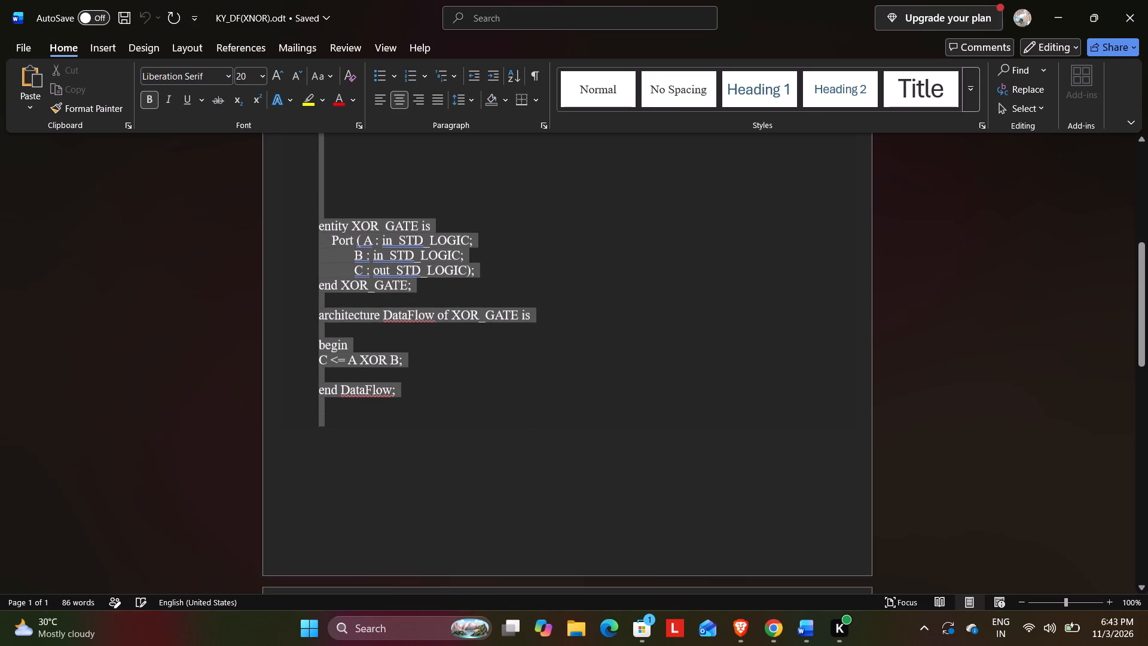
pyautogui.moveTo(709, 537); pyautogui.dragTo(593, 395)
pyautogui.click(624, 307)
pyautogui.scroll(-4, 489, 473)
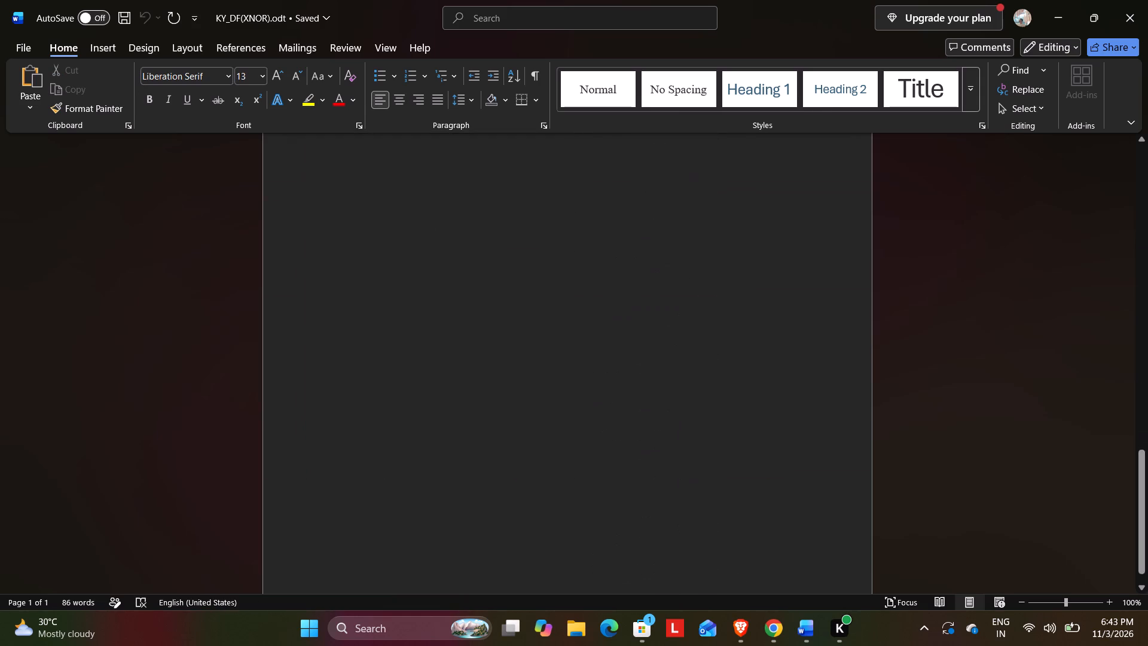
pyautogui.scroll(7, 489, 473)
pyautogui.scroll(-1, 489, 473)
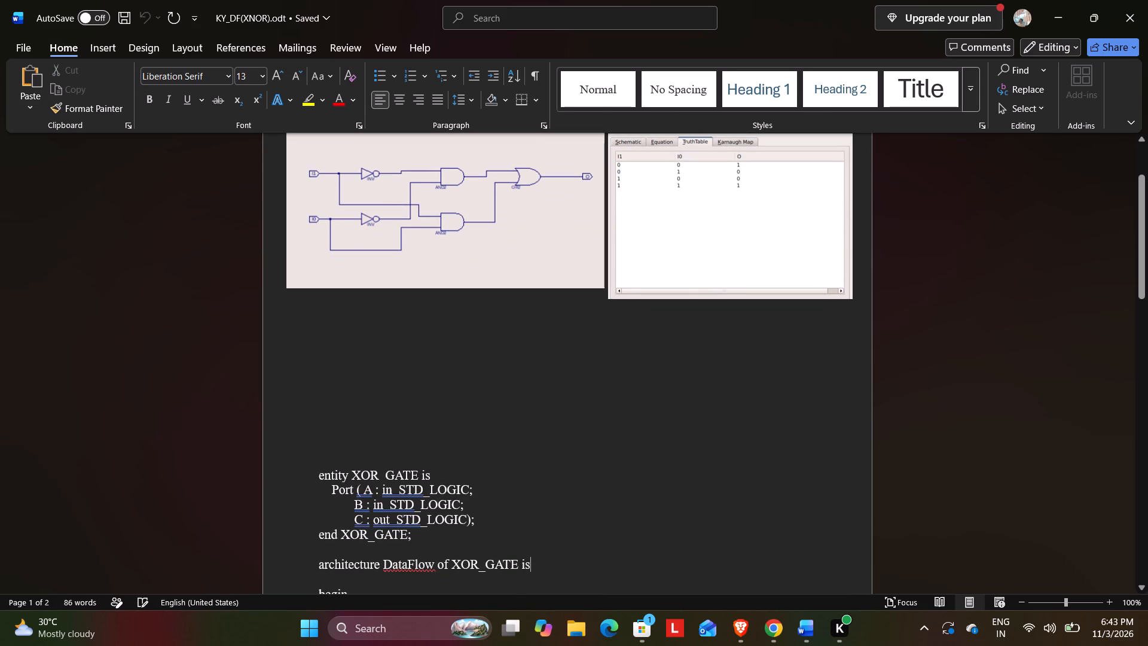
pyautogui.click(313, 471)
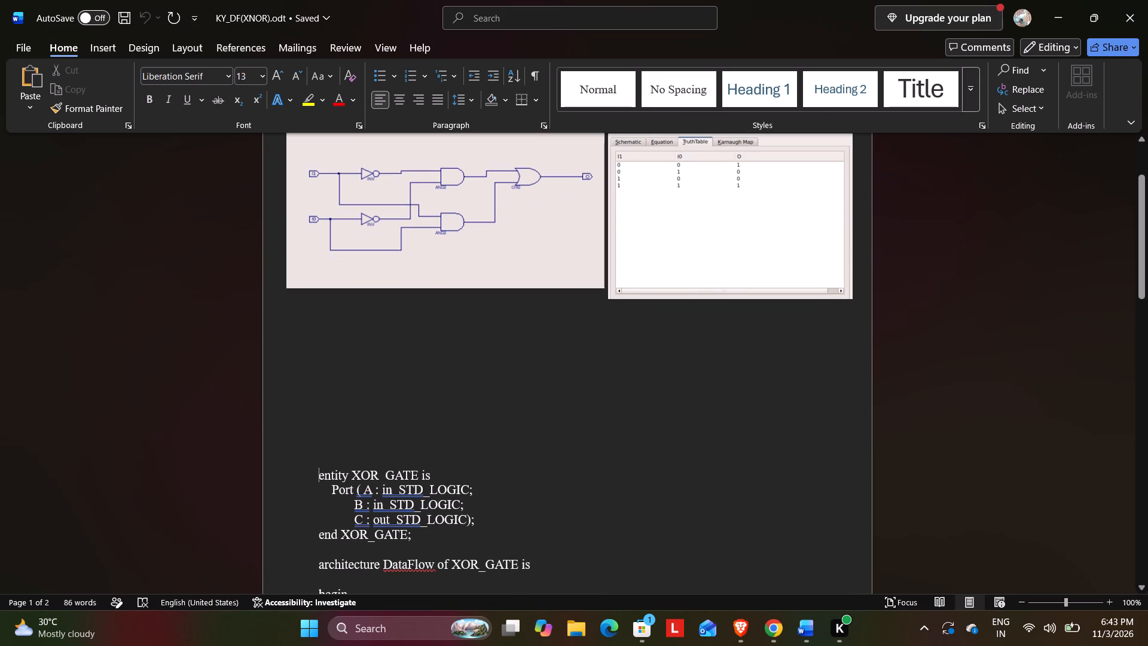
pyautogui.press('BackSpace')
pyautogui.press('BackSpace')
pyautogui.press('BackSpace')
pyautogui.press('BackSpace')
pyautogui.press('BackSpace')
pyautogui.press('BackSpace')
pyautogui.press('BackSpace')
pyautogui.press('BackSpace')
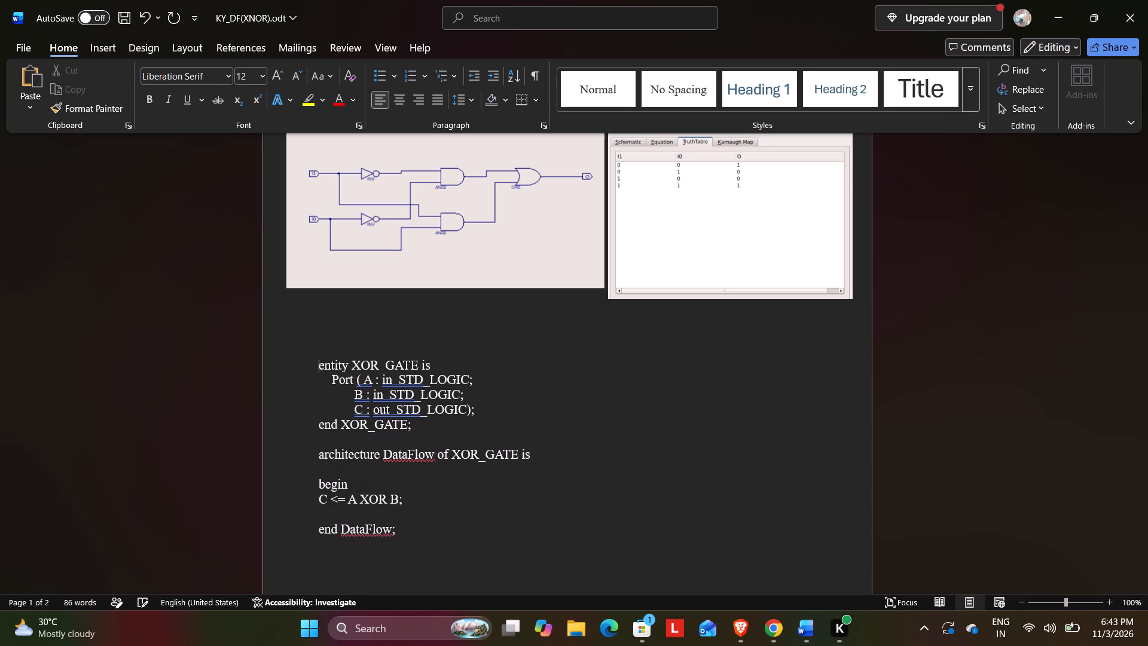
pyautogui.press('BackSpace')
pyautogui.press('BackSpace')
pyautogui.press('BackSpace')
pyautogui.press('BackSpace')
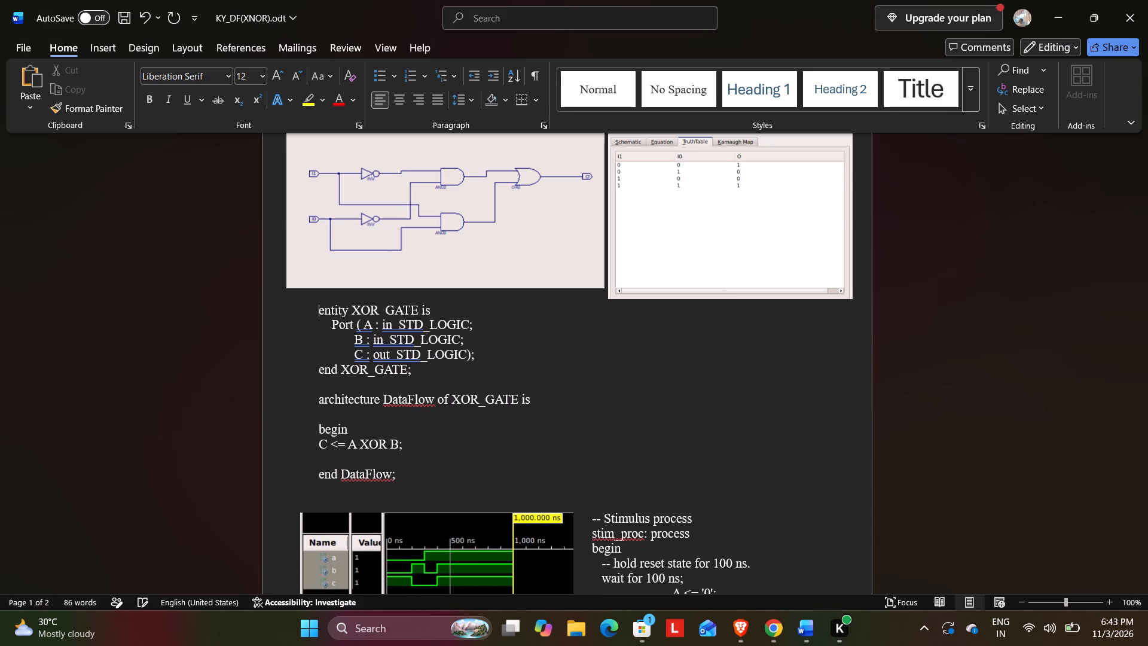
# Copy the whole XNOR_GATE section, pictures included, into Behavioral.odt on the blank line before the Behavioral_OR heading.
pyautogui.scroll(-3, 445, 632)
pyautogui.scroll(-2, 527, 496)
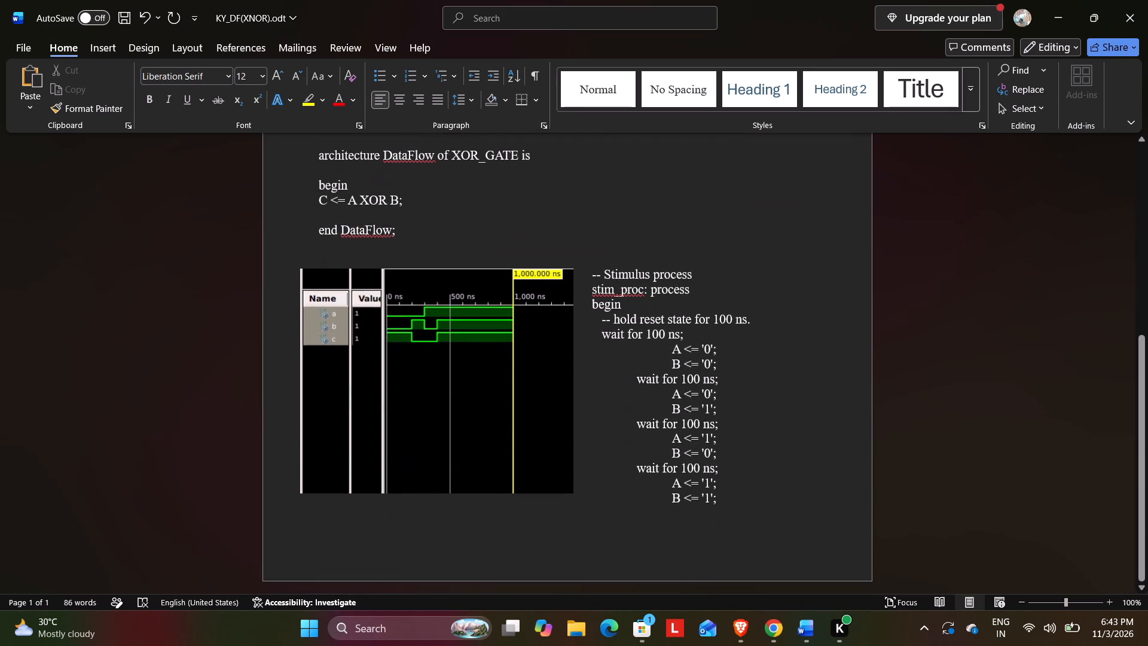
pyautogui.scroll(2, 527, 496)
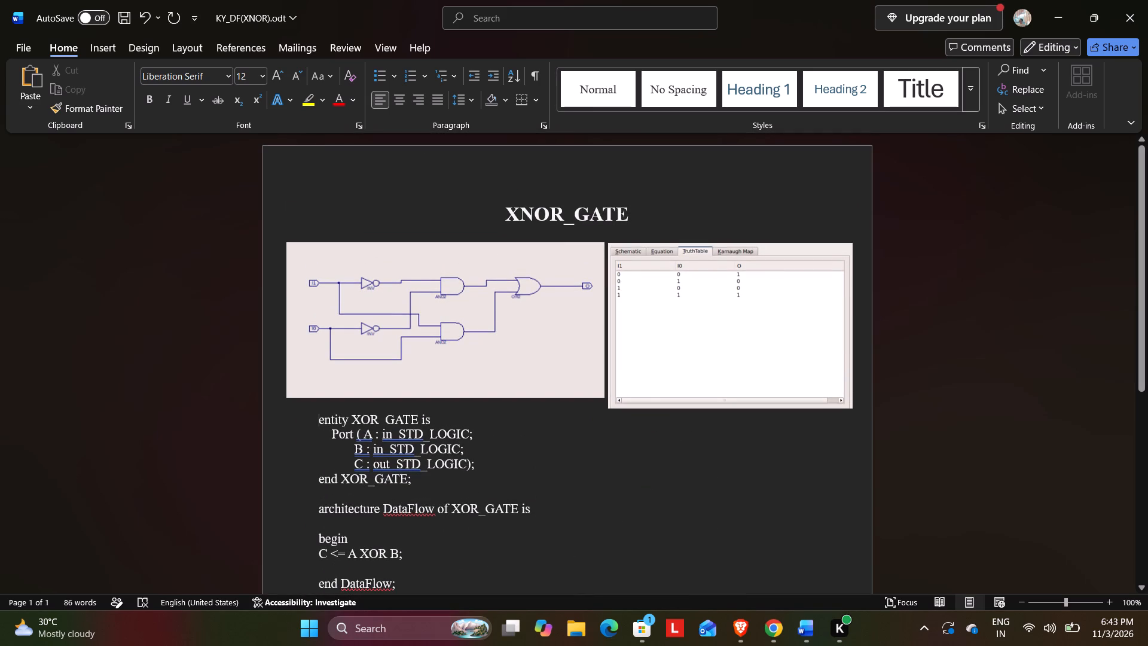
pyautogui.moveTo(278, 202); pyautogui.dragTo(767, 645)
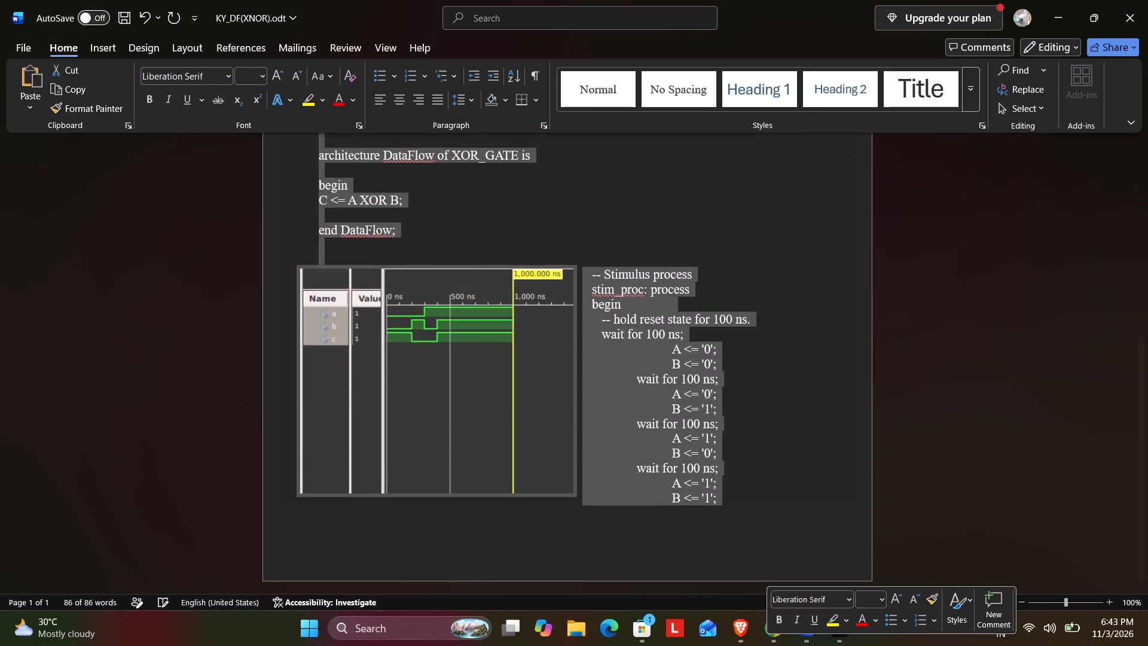
pyautogui.hotkey('ctrl', 'c')
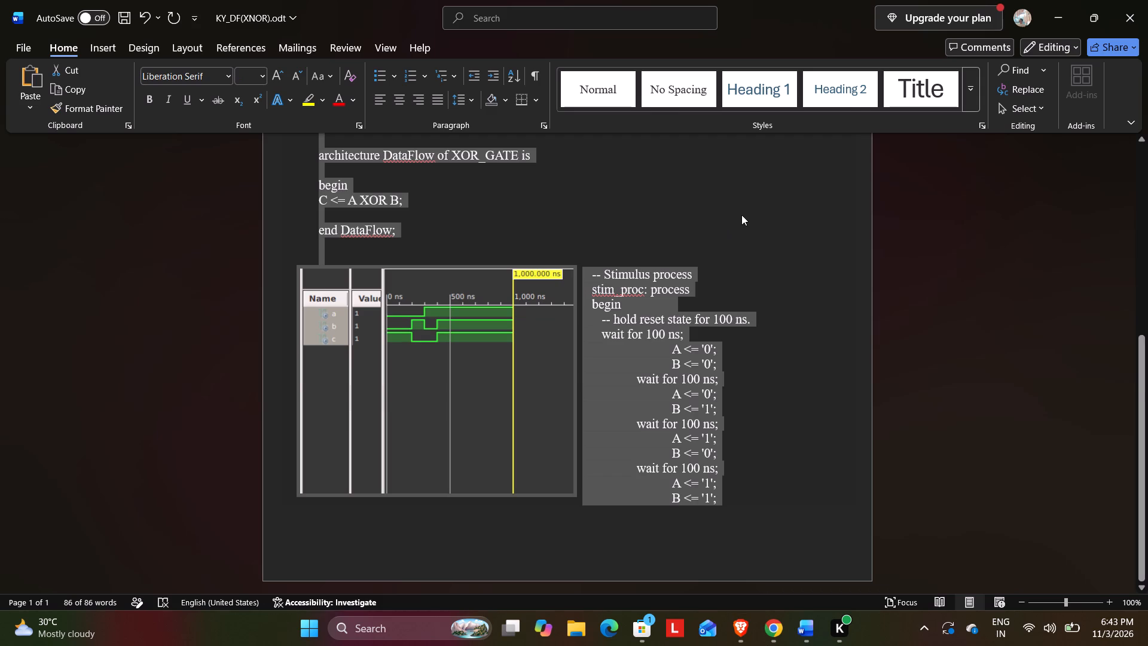
pyautogui.scroll(9, 741, 215)
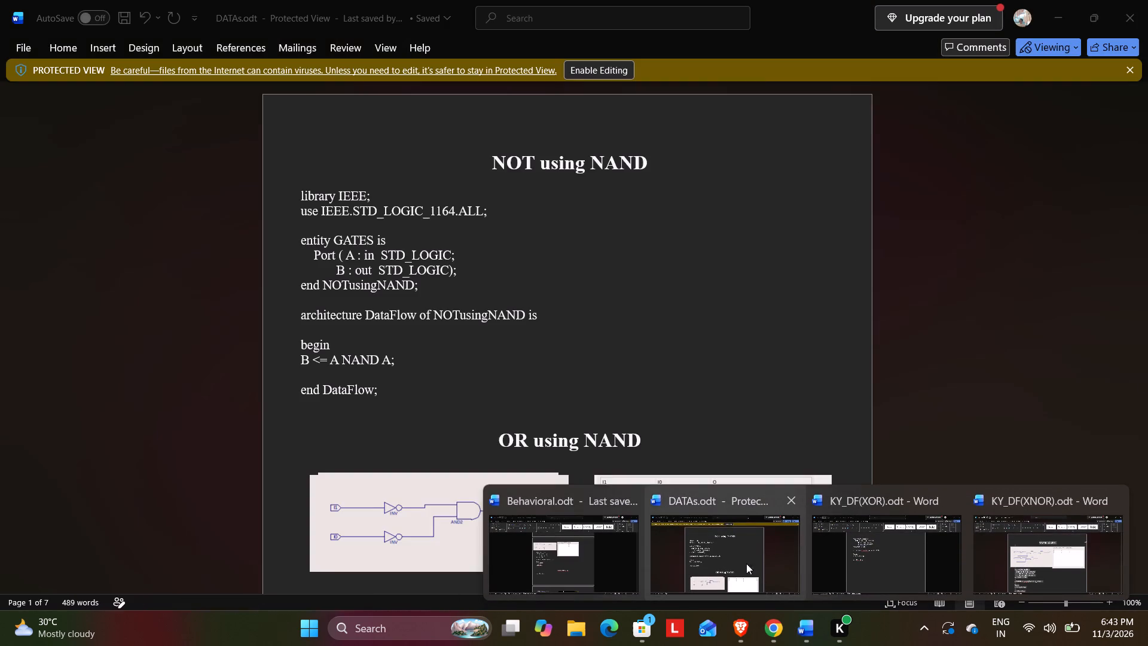
pyautogui.click(635, 541)
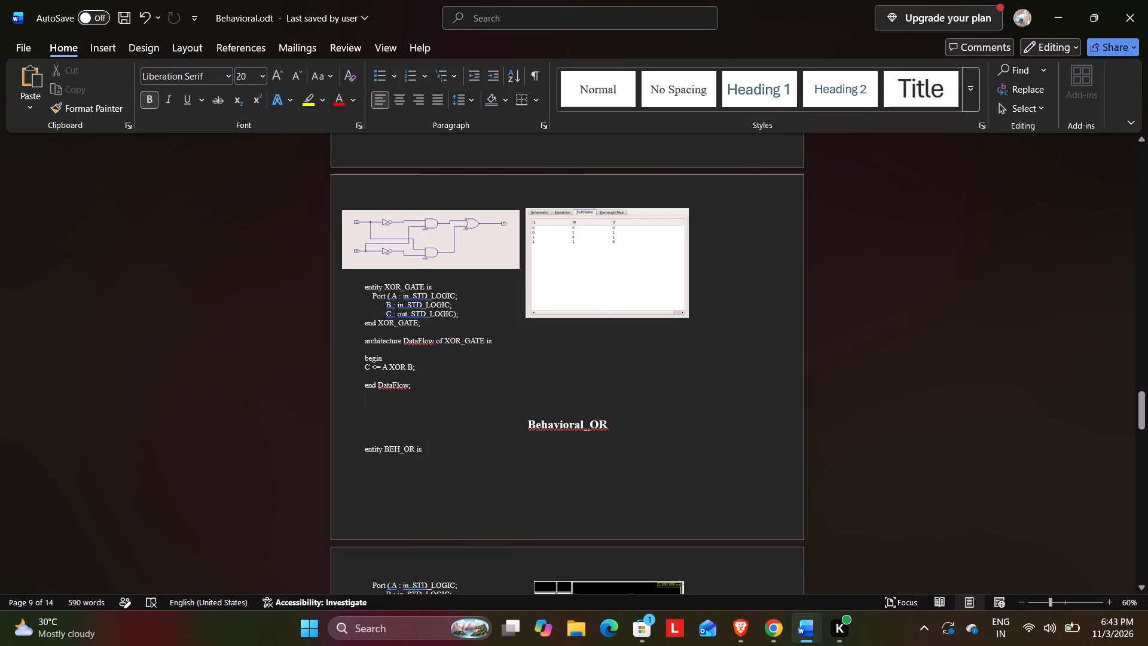
pyautogui.hotkey('ctrl', 'v')
# Move the pasted schematic and truth table pictures up to the previous page, side by side beneath the XNOR_GATE heading.
pyautogui.scroll(3, 527, 361)
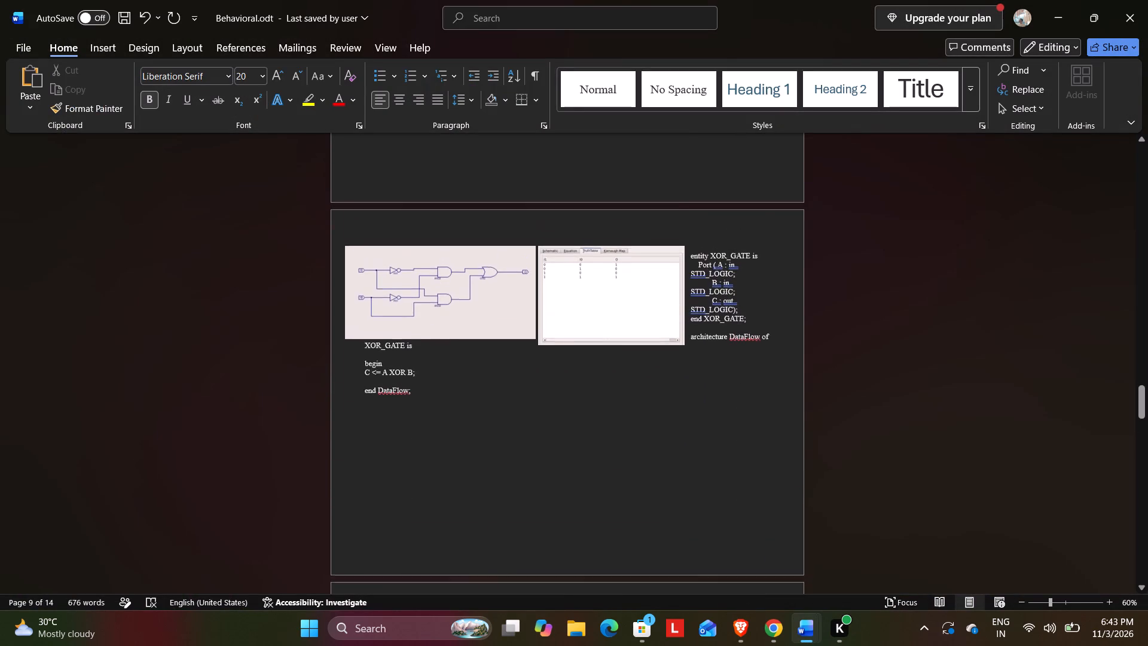
pyautogui.scroll(2, 527, 361)
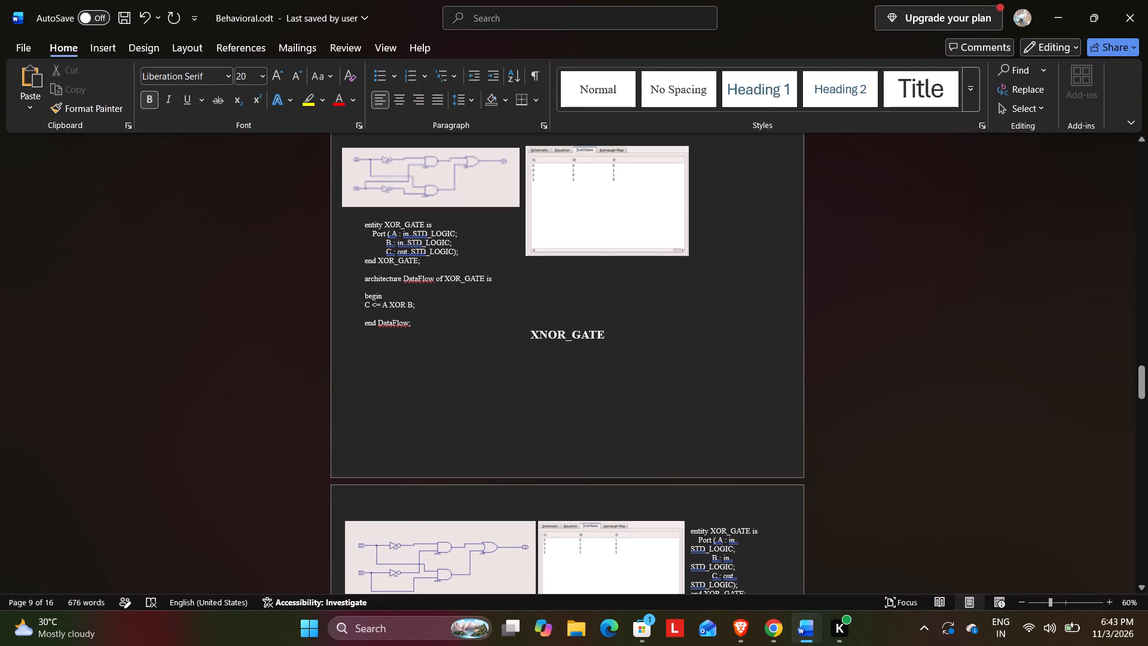
pyautogui.click(527, 330)
pyautogui.moveTo(429, 562); pyautogui.dragTo(413, 407)
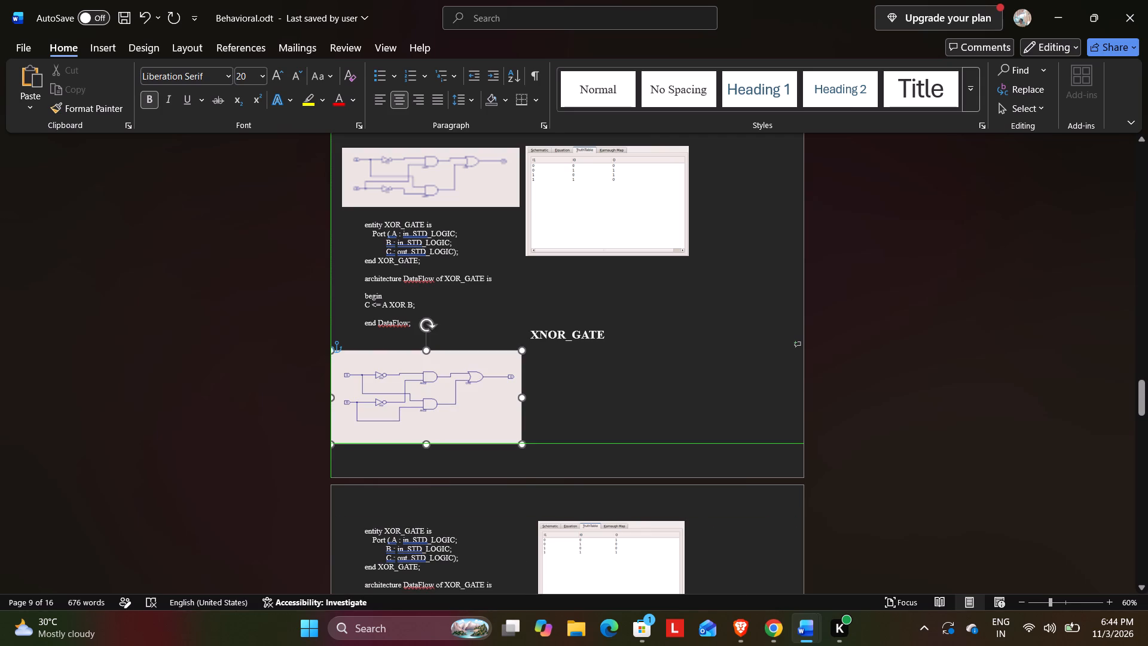
pyautogui.moveTo(413, 407); pyautogui.dragTo(416, 421)
pyautogui.moveTo(585, 537); pyautogui.dragTo(633, 388)
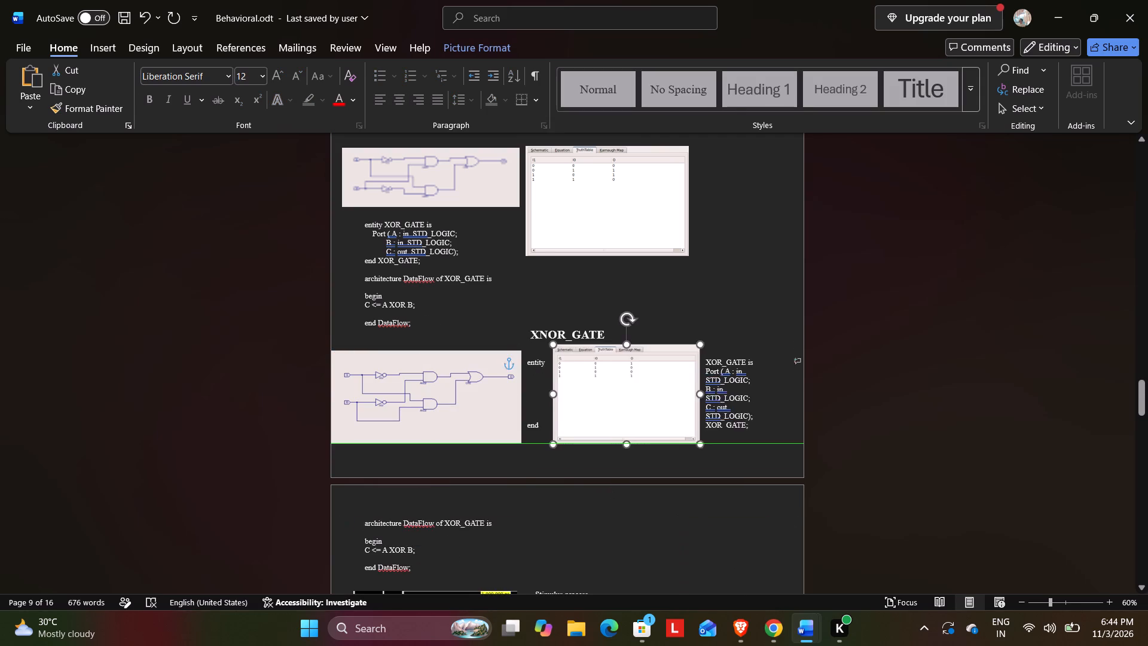
pyautogui.moveTo(633, 388); pyautogui.dragTo(615, 418)
# Insert blank lines before the entity XOR_GATE code under the XNOR_GATE heading to push the code onto the next page.
pyautogui.scroll(-1, 633, 507)
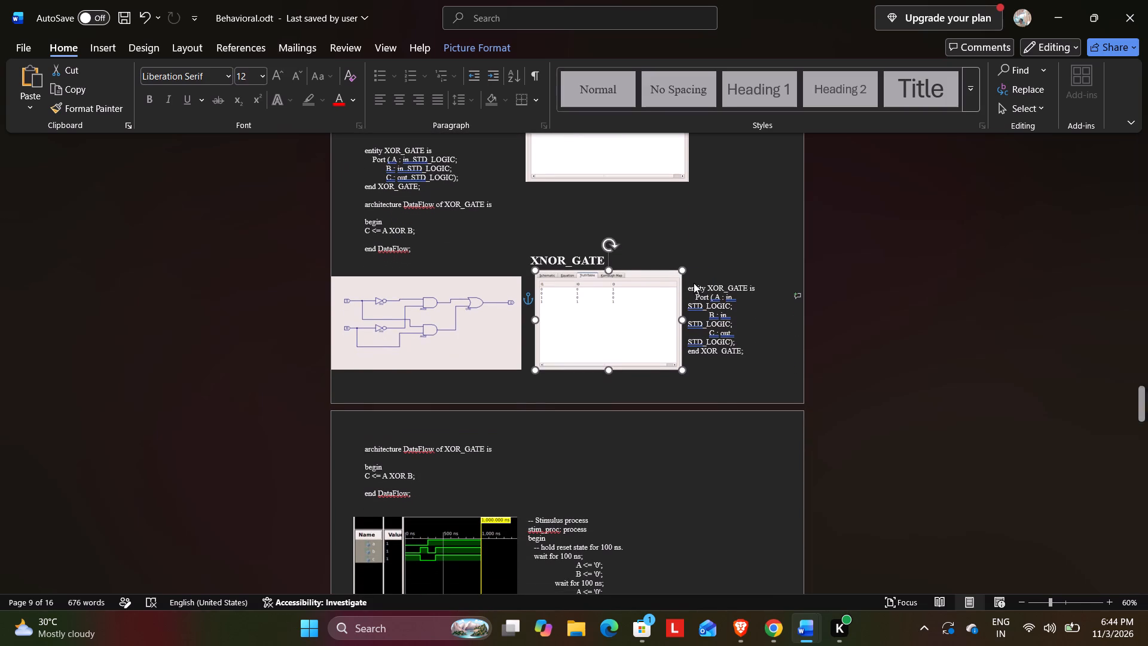
pyautogui.click(697, 305)
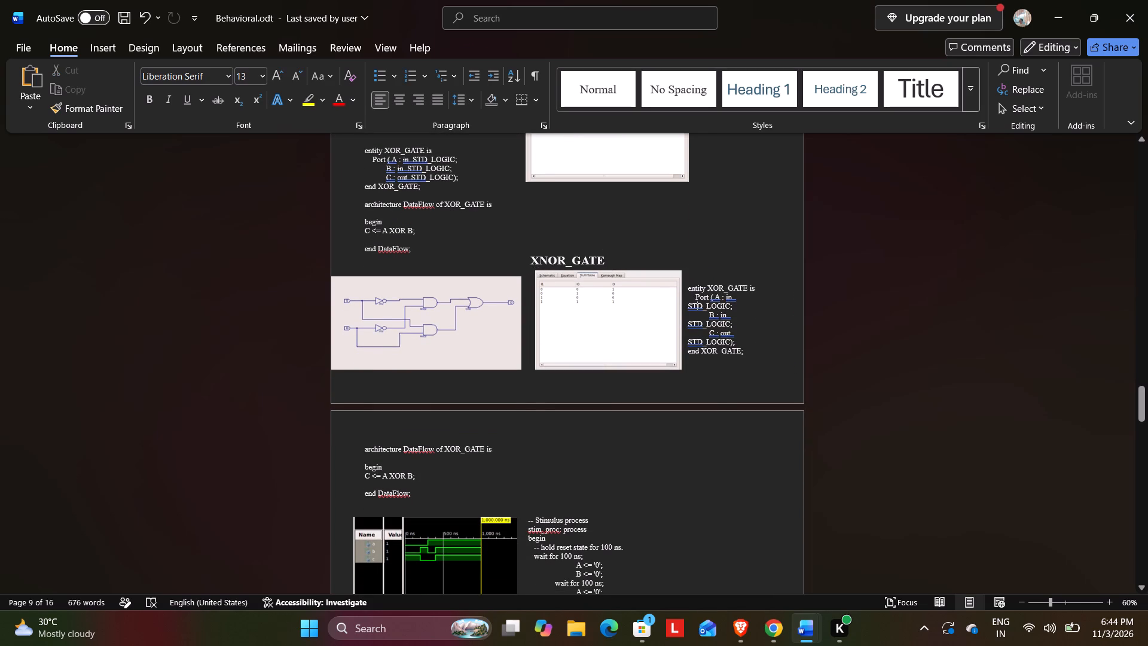
pyautogui.click(686, 285)
pyautogui.press('Return')
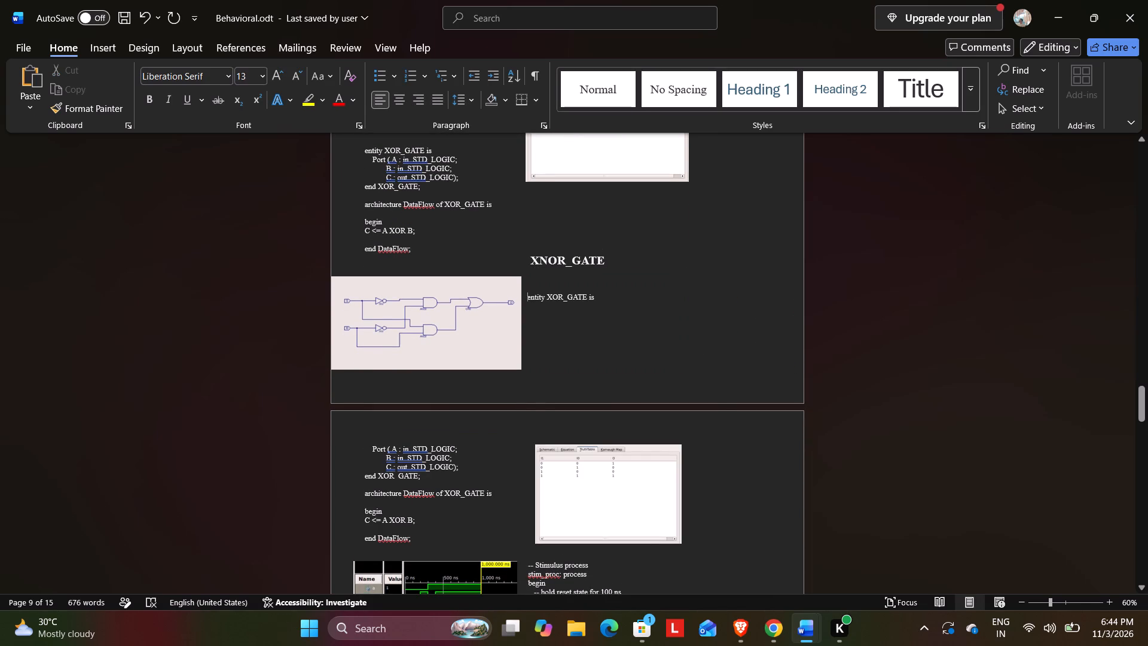
pyautogui.press('Return')
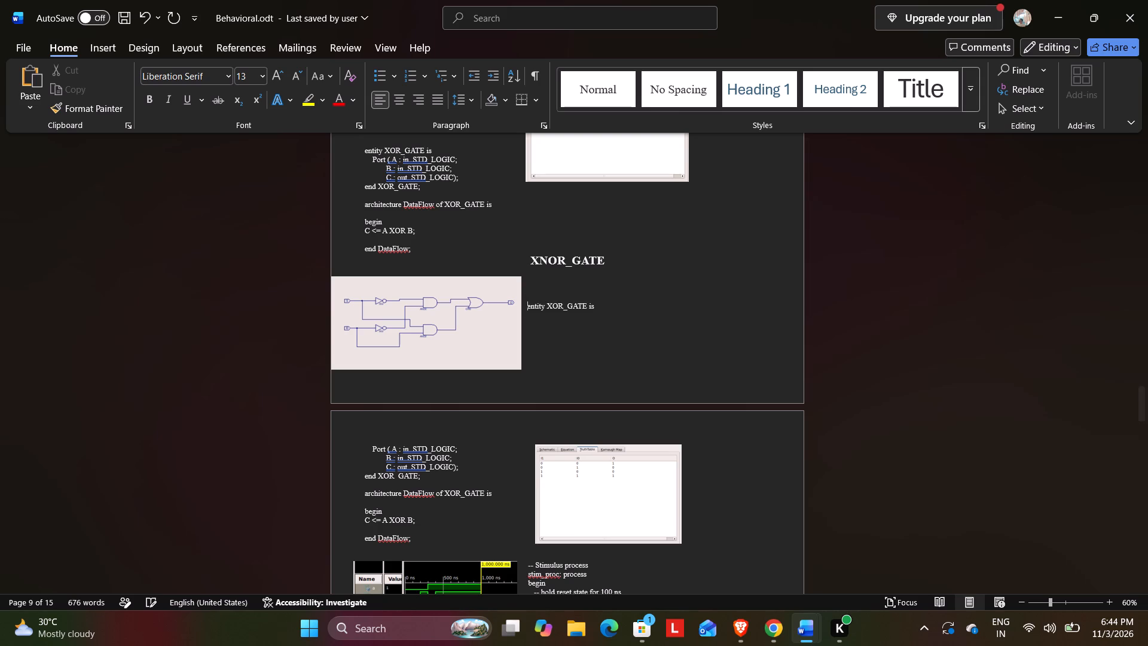
pyautogui.press('Return')
pyautogui.press('Return')
pyautogui.press('Return')
pyautogui.press('Return')
pyautogui.press('Return')
pyautogui.press('Return')
pyautogui.press('Return')
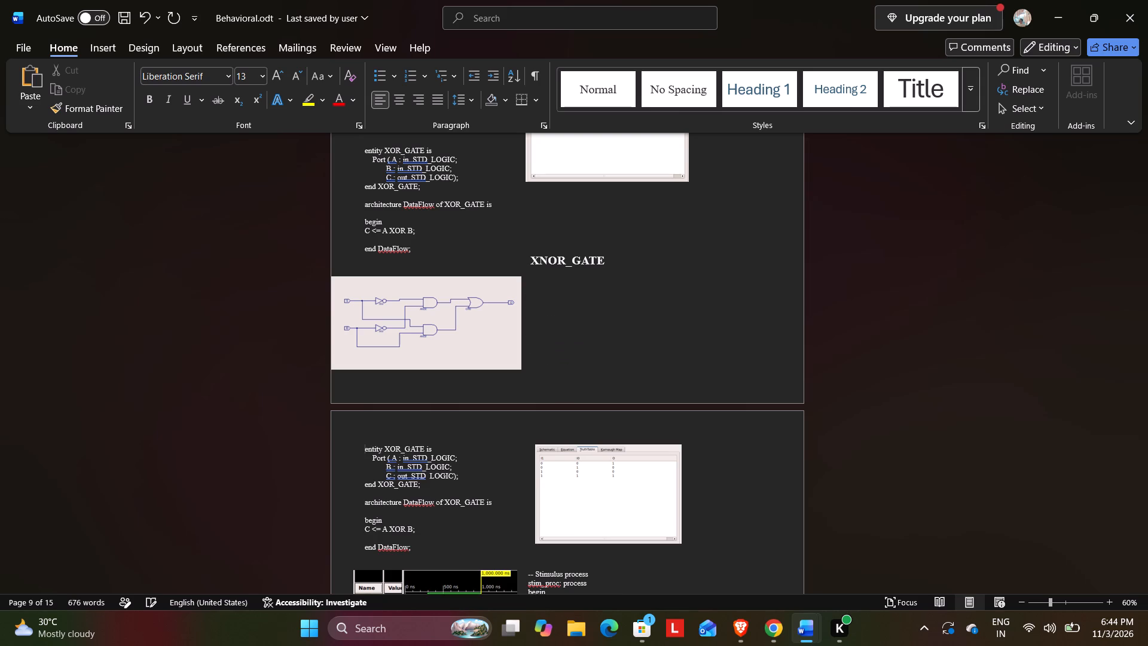
# Move the XNOR truth table picture back beside its schematic, trimming its height to align with the schematic's top edge.
pyautogui.moveTo(638, 480); pyautogui.dragTo(698, 373)
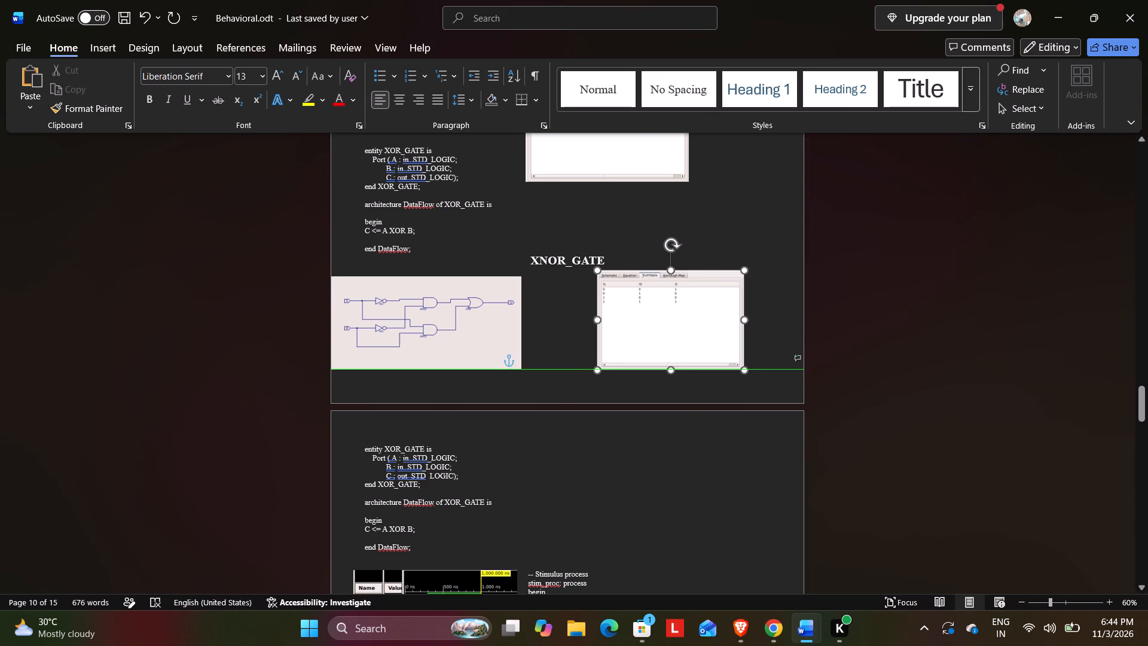
pyautogui.moveTo(698, 373); pyautogui.dragTo(697, 356)
pyautogui.moveTo(673, 354); pyautogui.dragTo(649, 383)
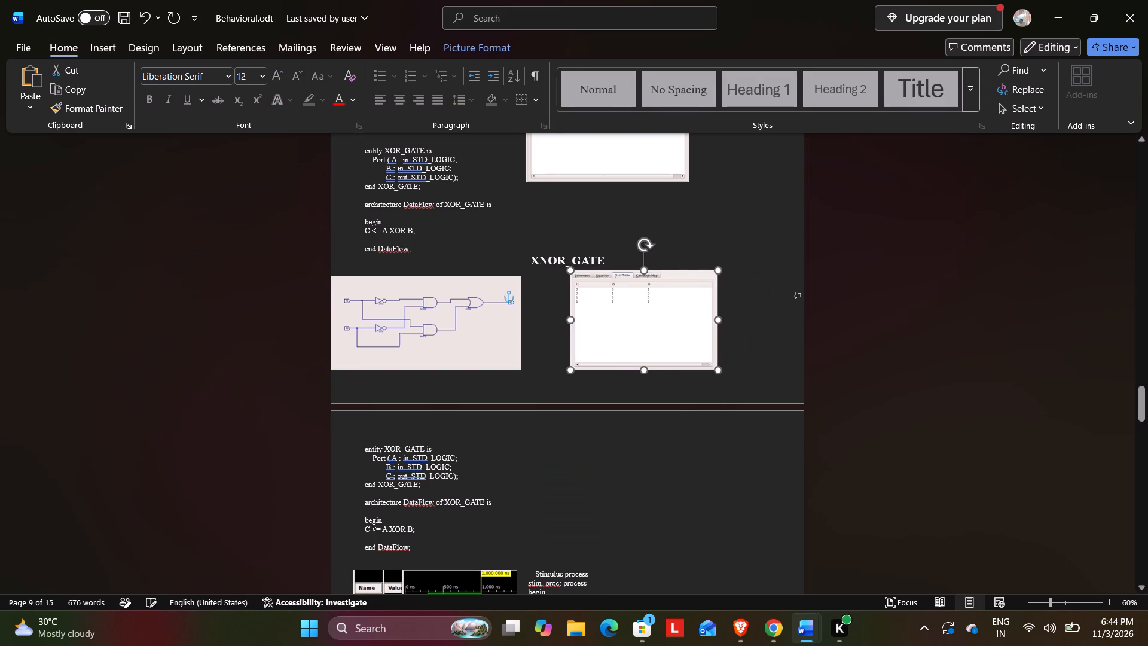
pyautogui.moveTo(649, 383); pyautogui.dragTo(650, 384)
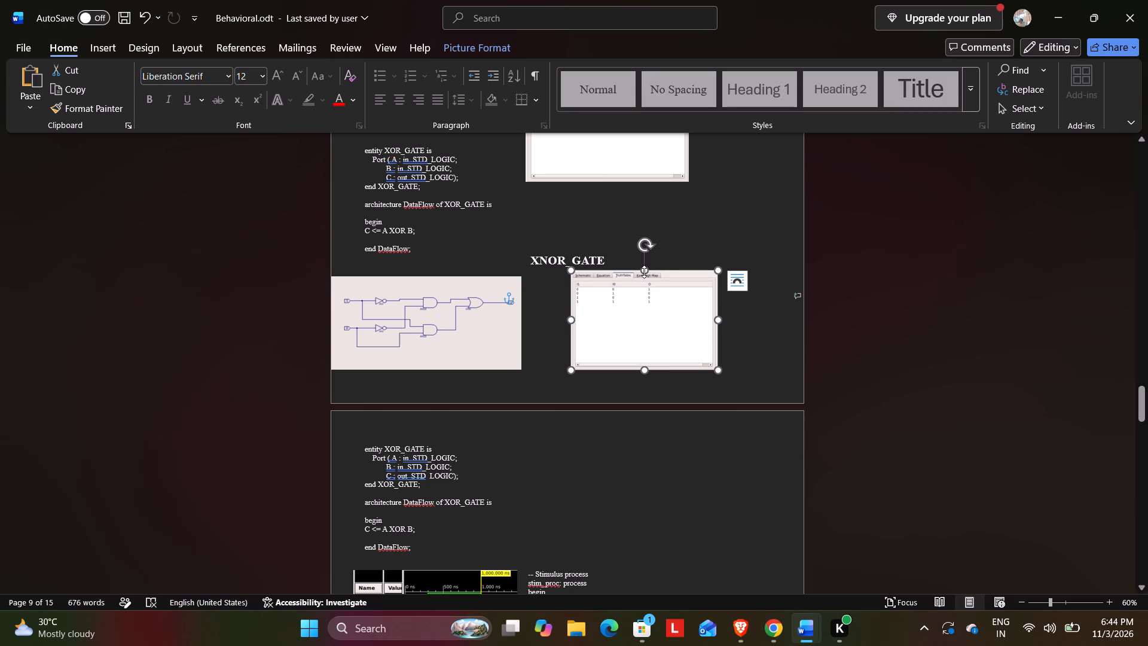
pyautogui.moveTo(644, 272); pyautogui.dragTo(644, 273)
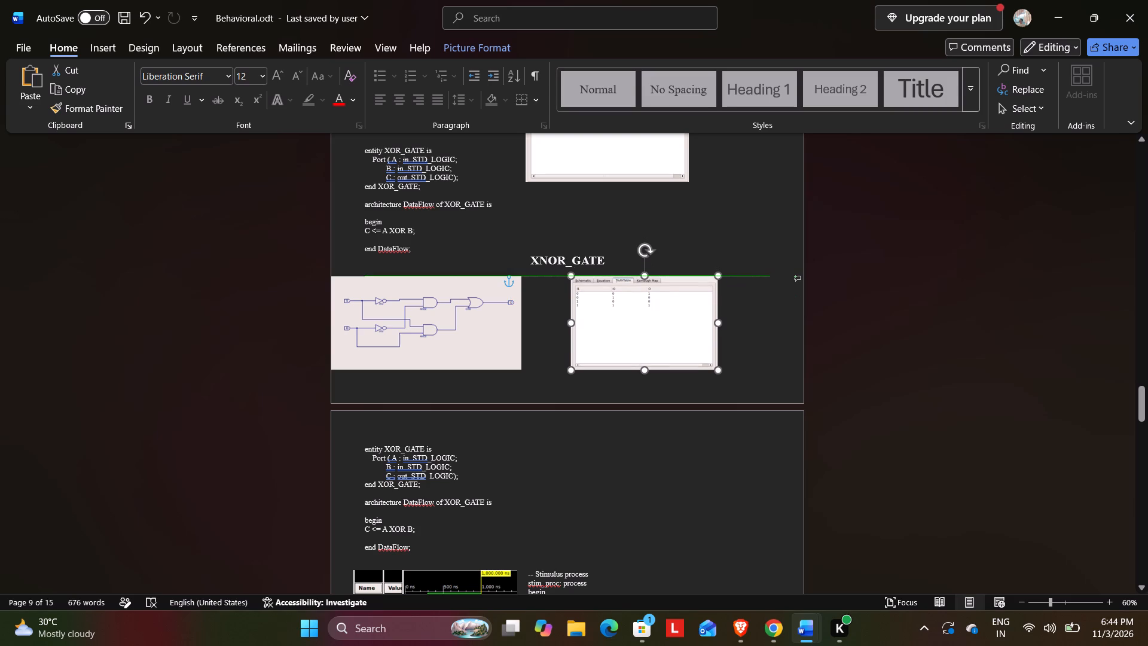
pyautogui.moveTo(644, 273); pyautogui.dragTo(644, 277)
pyautogui.moveTo(619, 305); pyautogui.dragTo(637, 304)
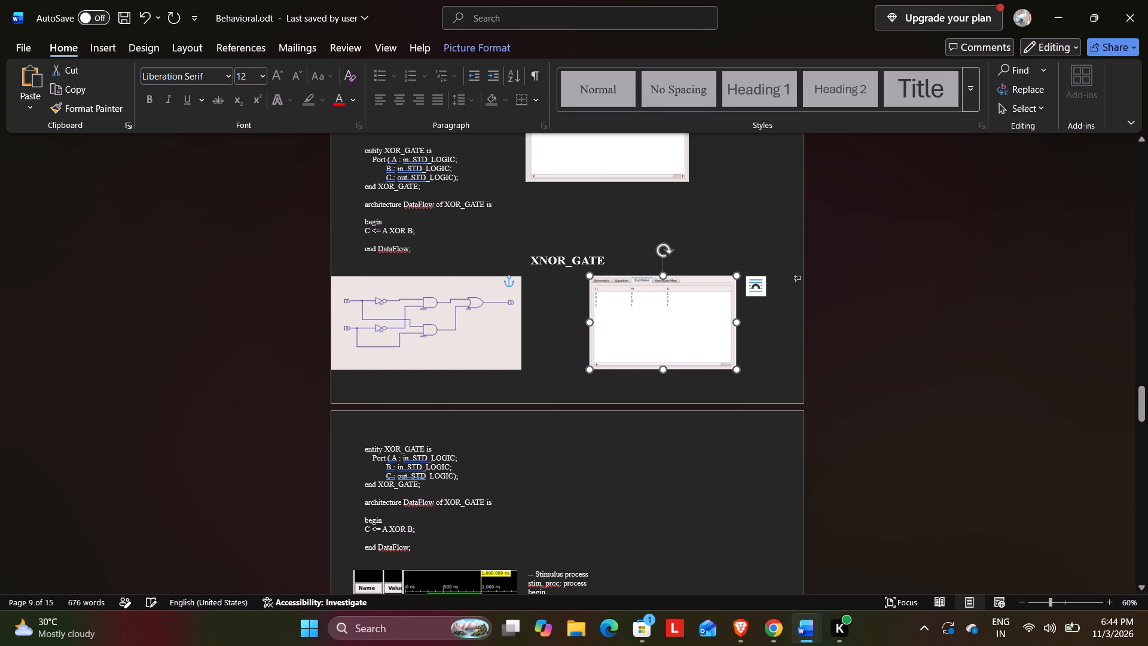
# Shift the XNOR schematic picture slightly inward from the page edge, keeping it level with the truth table.
pyautogui.scroll(-1, 581, 412)
pyautogui.scroll(1, 440, 239)
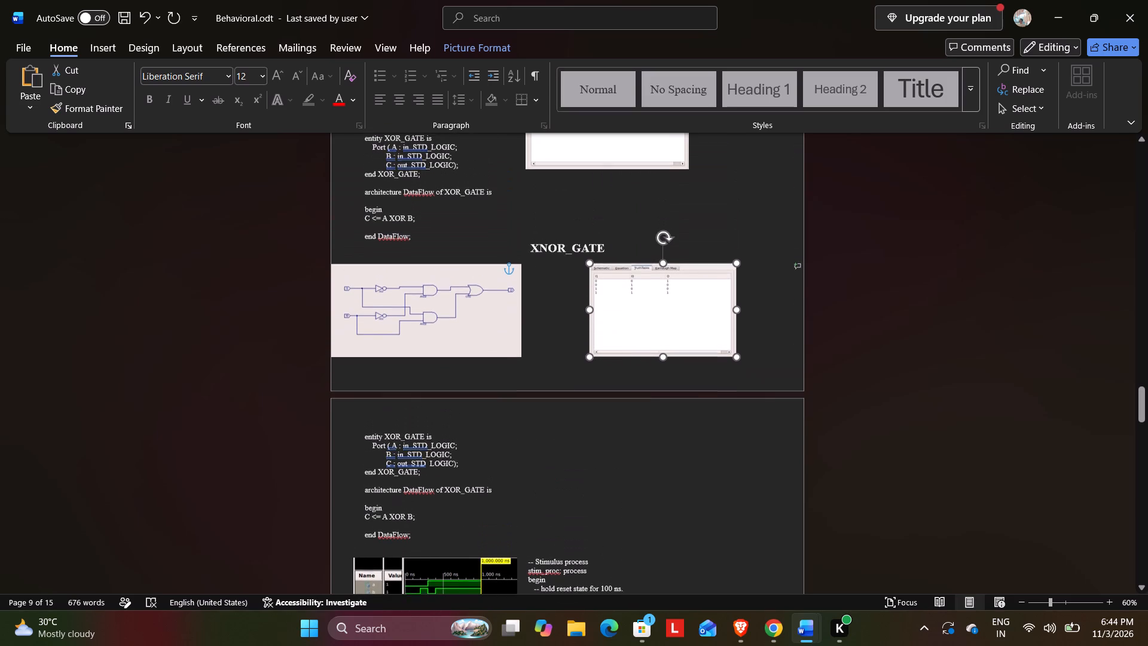
pyautogui.moveTo(428, 303); pyautogui.dragTo(438, 304)
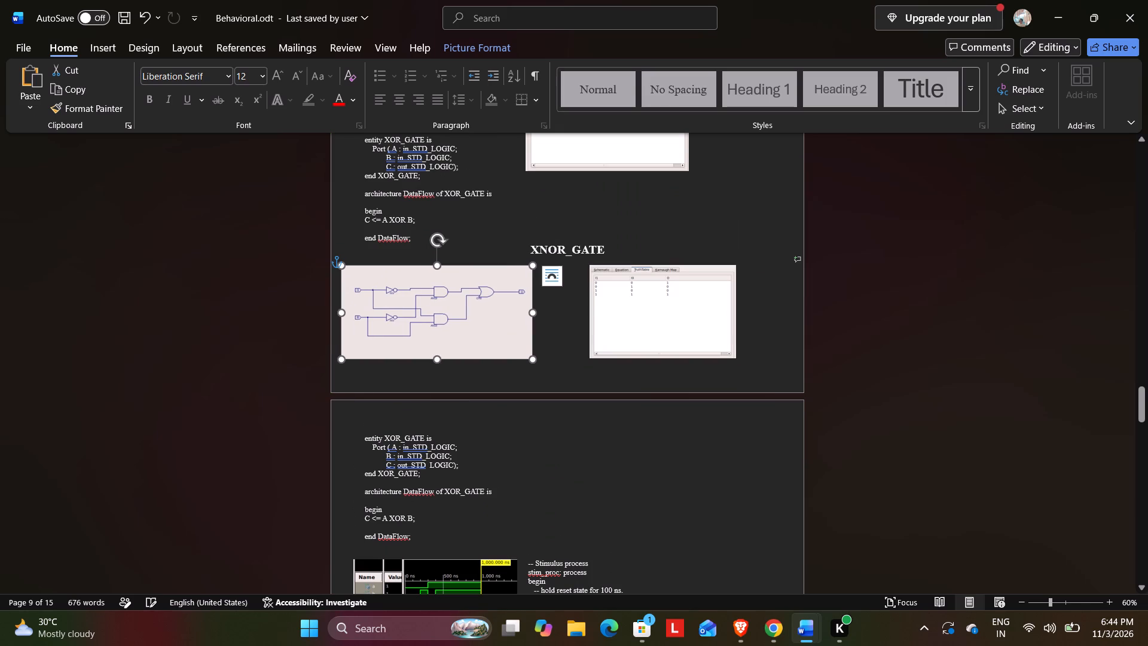
# Review the layout of the XOR_GATE and XNOR_GATE sections and the pages around them.
pyautogui.scroll(-3, 560, 391)
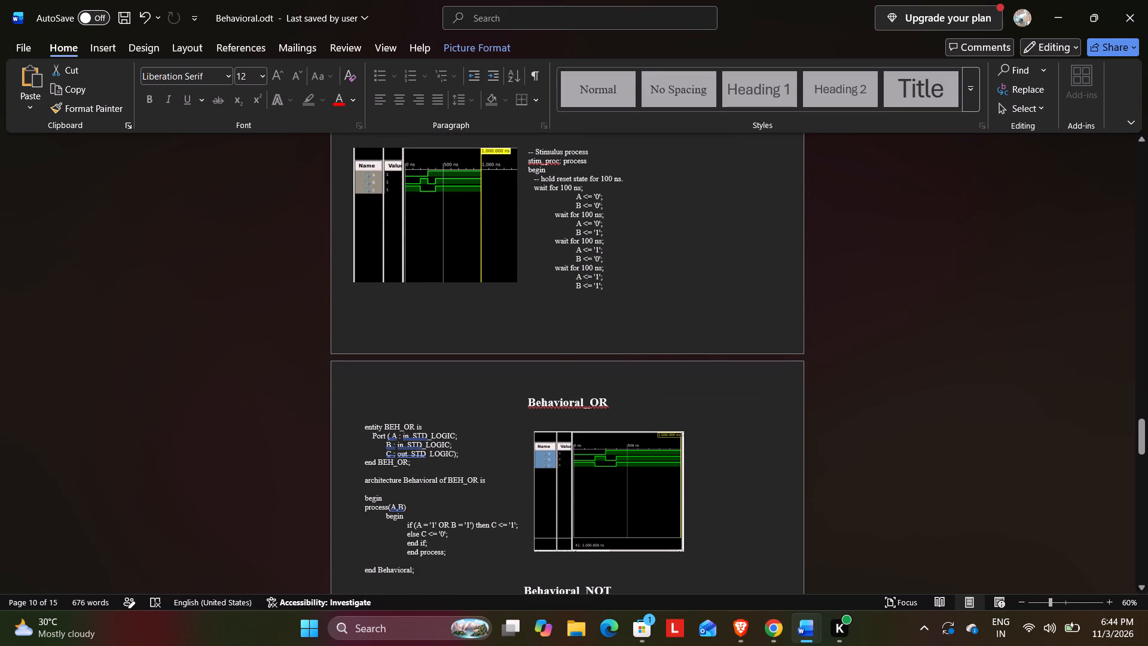
pyautogui.scroll(4, 560, 391)
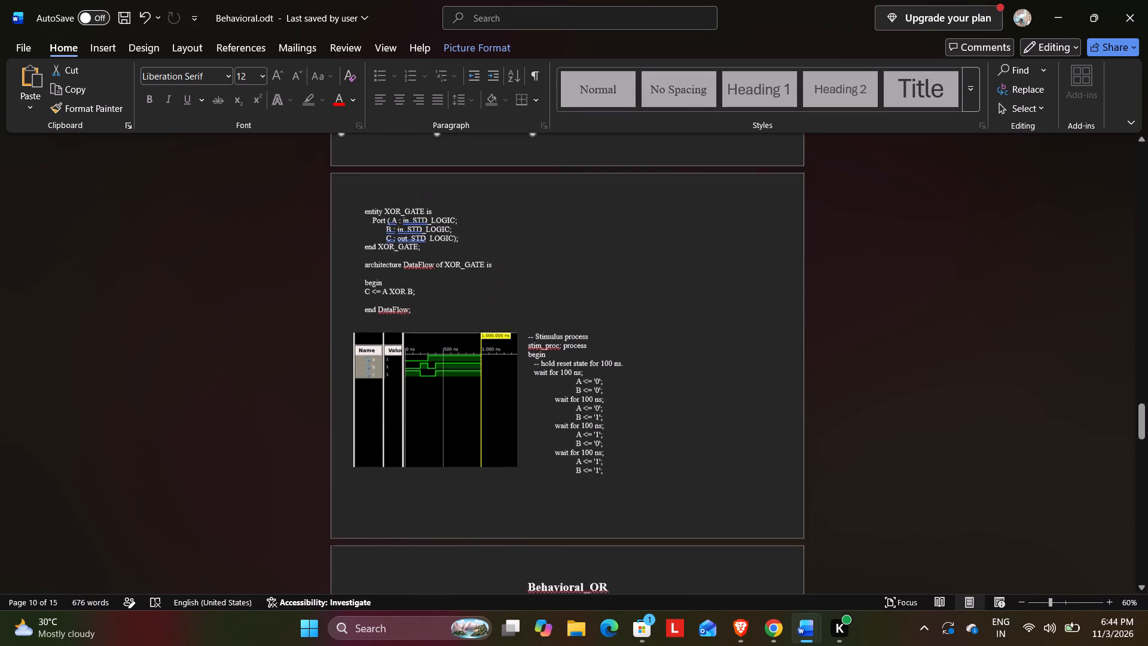
pyautogui.scroll(3, 560, 391)
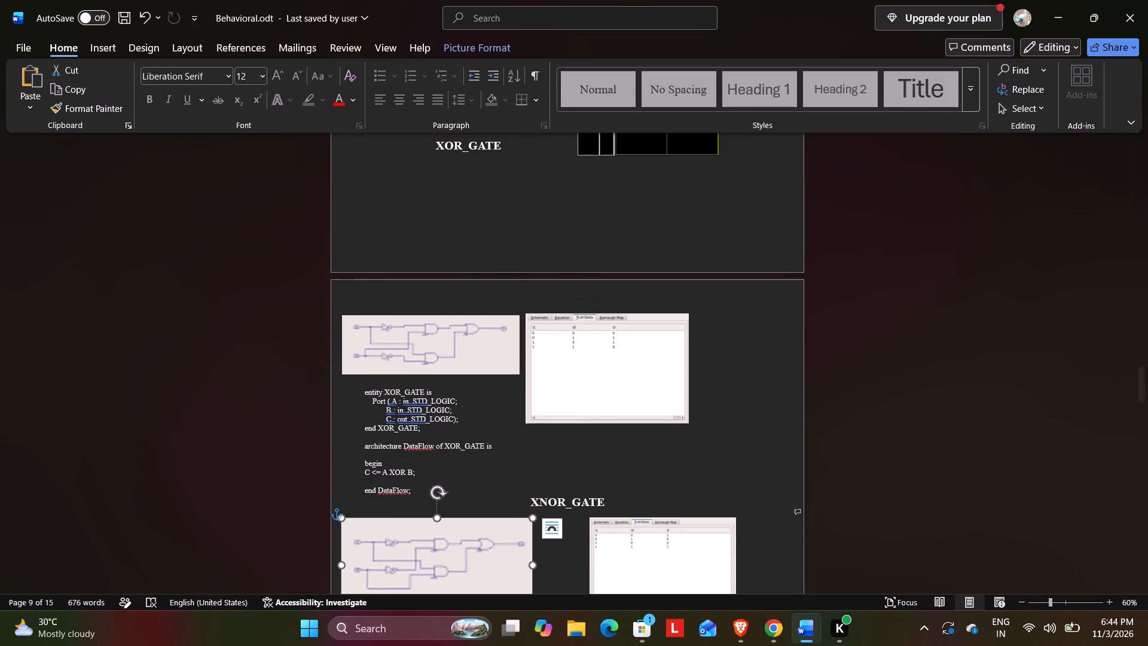
pyautogui.scroll(1, 560, 391)
pyautogui.scroll(-1, 560, 391)
pyautogui.scroll(1, 560, 391)
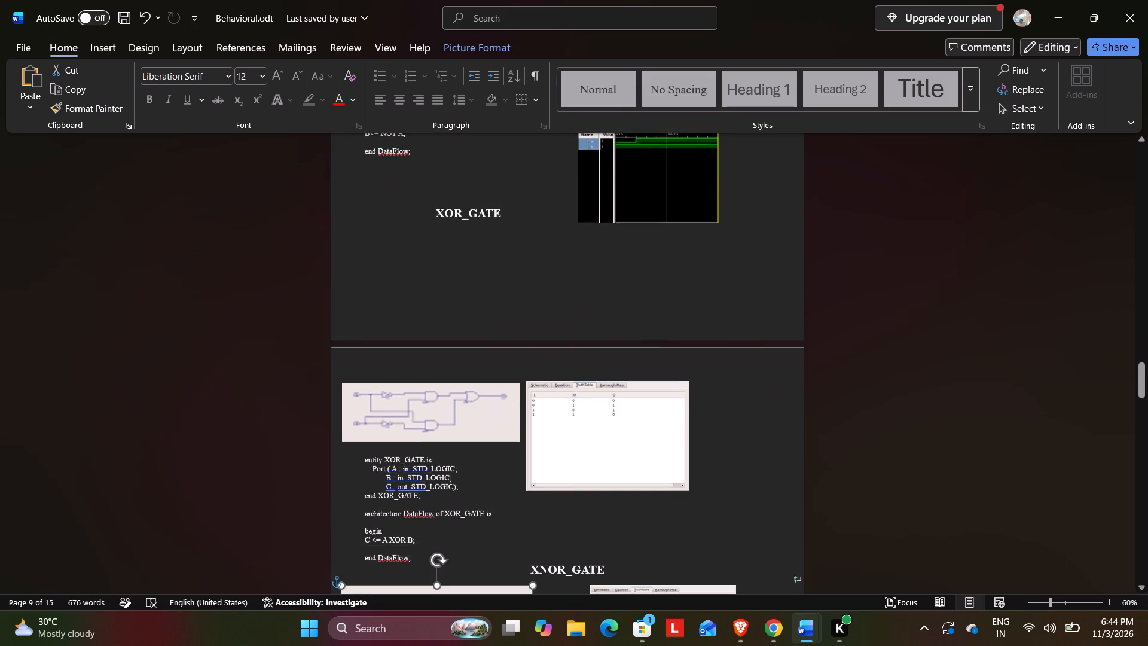
# Insert two blank lines before the XOR_GATE heading so it sits below the NOT gate waveform picture.
pyautogui.scroll(1, 560, 391)
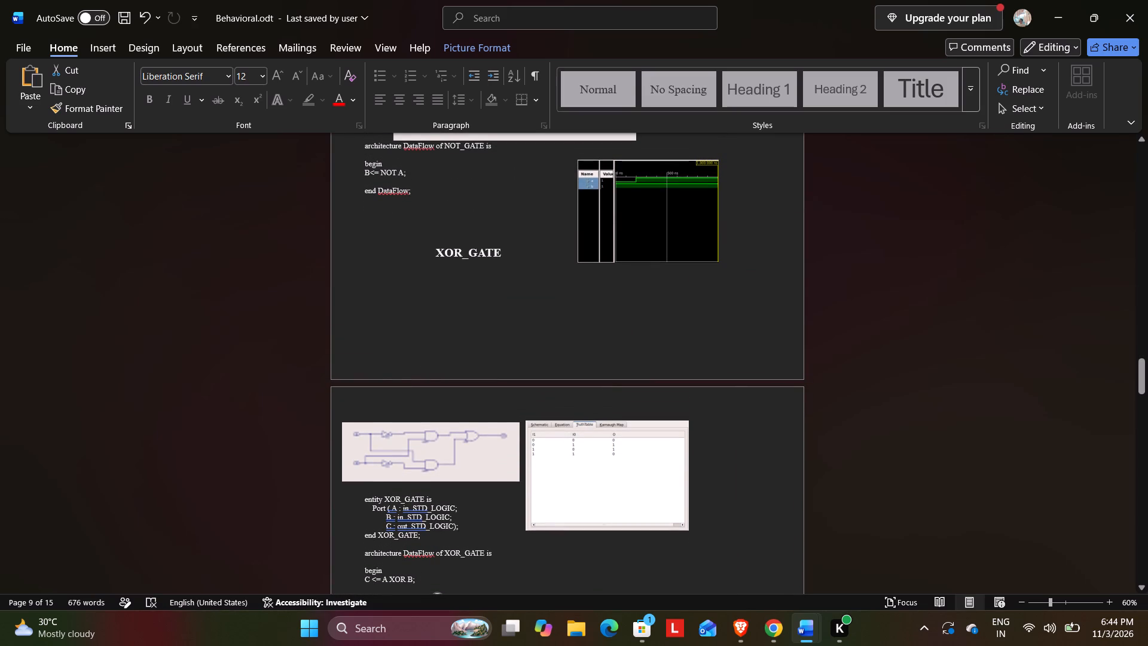
pyautogui.click(428, 252)
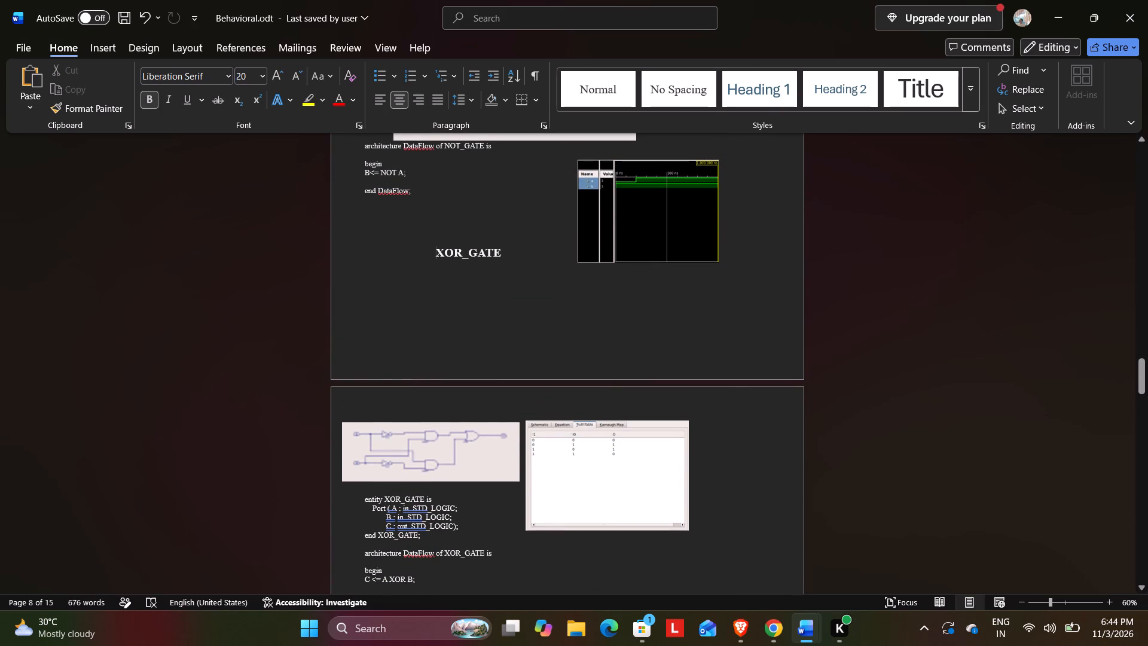
pyautogui.press('Return')
pyautogui.press('Return')
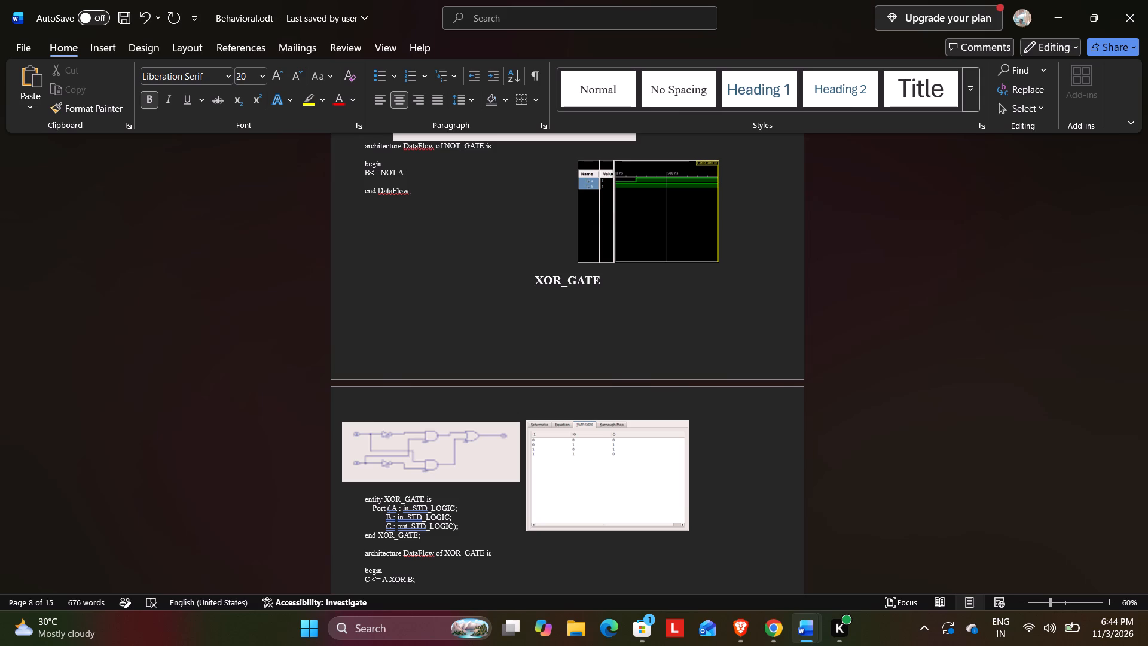
# Rename XOR_GATE to XNOR_GATE in the entity, end and architecture lines of the code following the XNOR_GATE pictures.
pyautogui.scroll(-8, 428, 252)
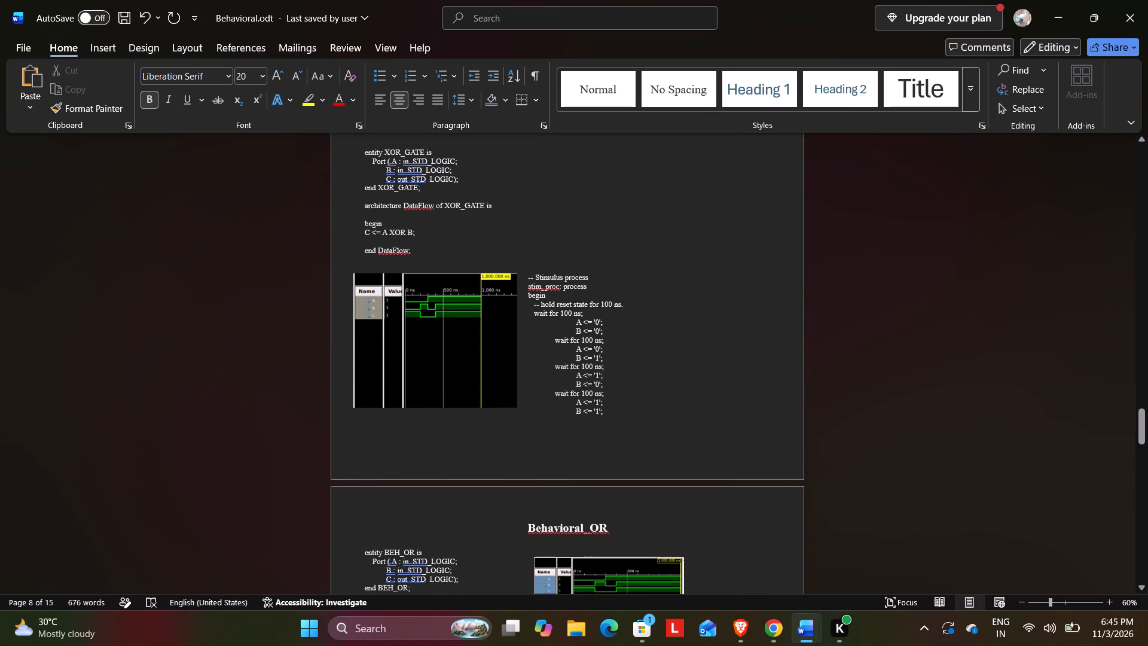
pyautogui.scroll(2, 483, 187)
pyautogui.scroll(-1, 483, 187)
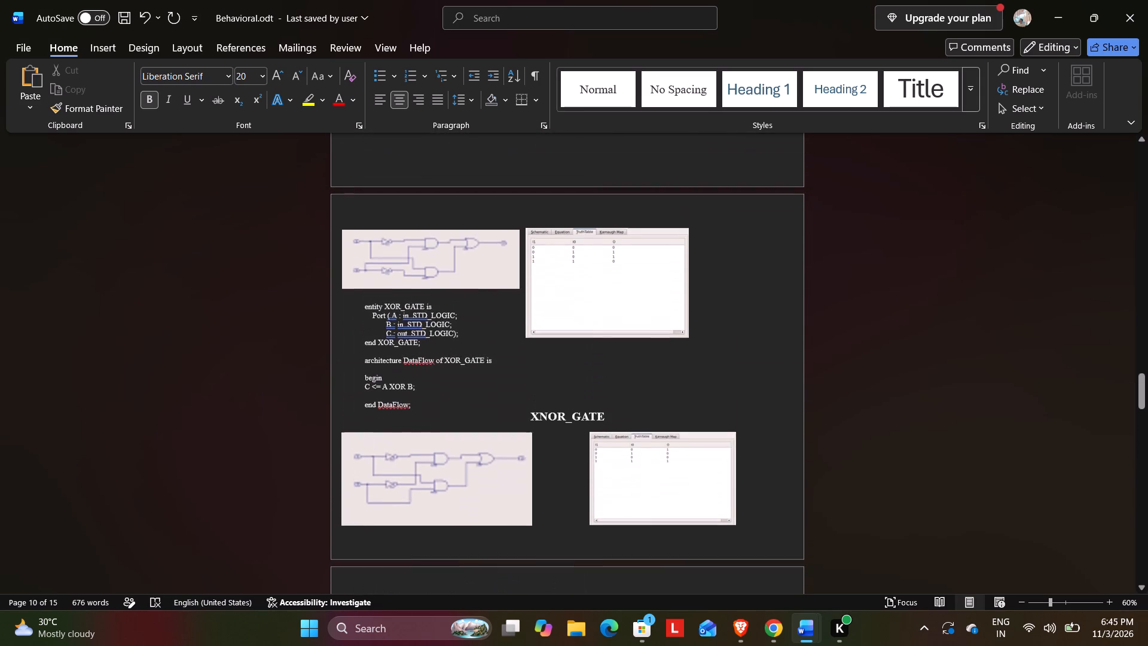
pyautogui.scroll(-2, 483, 187)
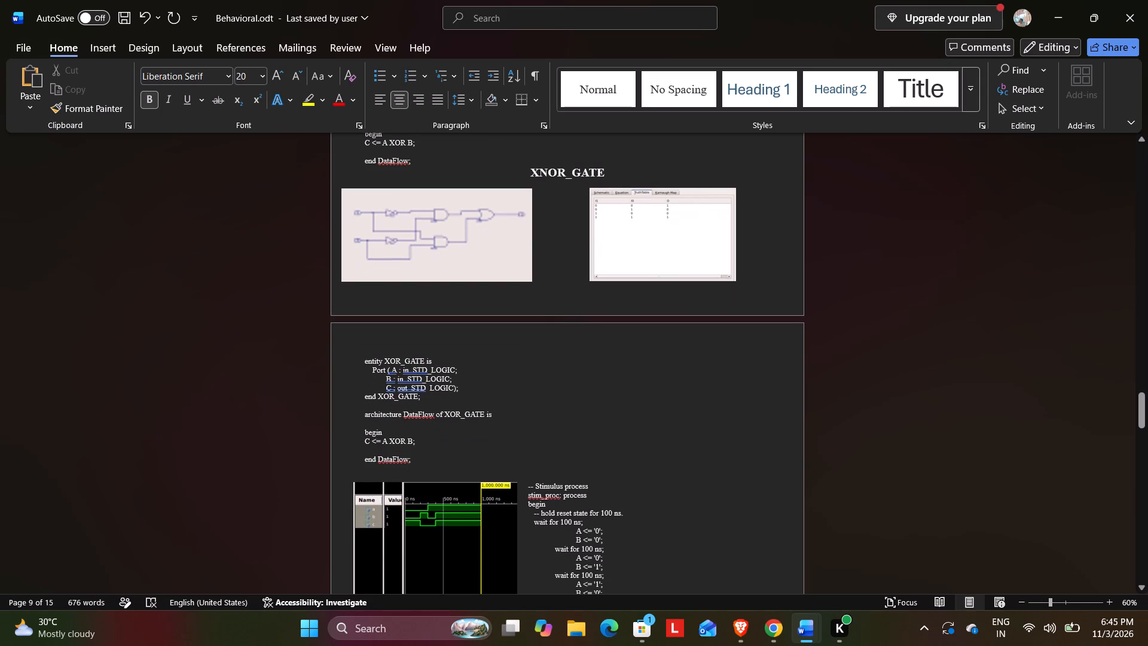
pyautogui.click(392, 357)
pyautogui.press('n')
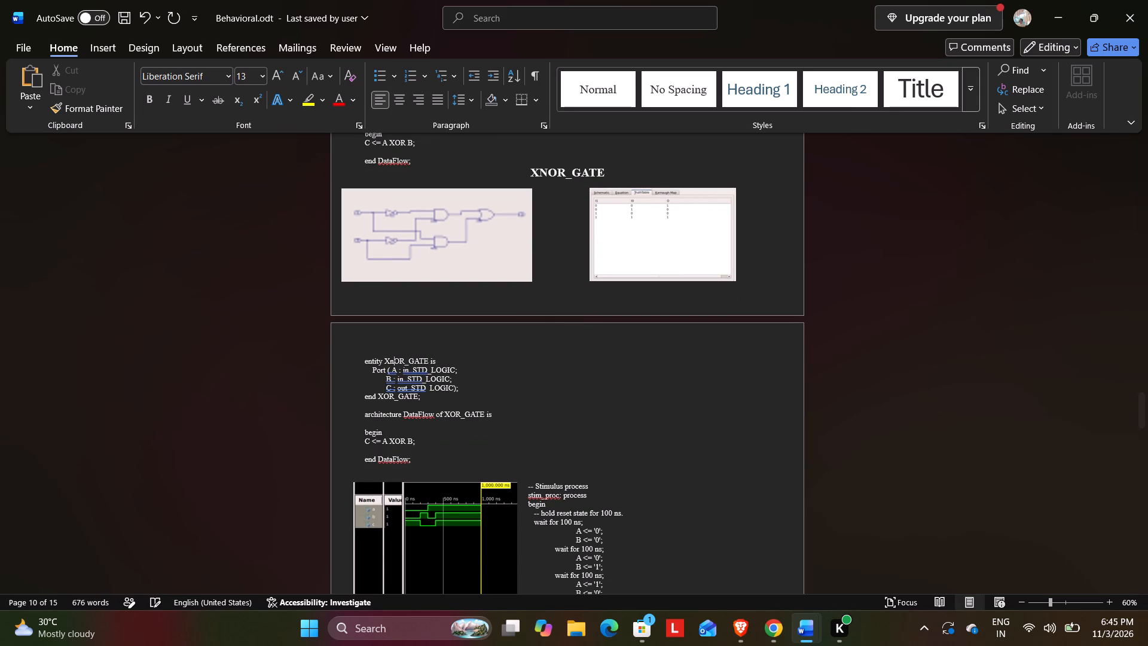
pyautogui.press('BackSpace')
pyautogui.press('n')
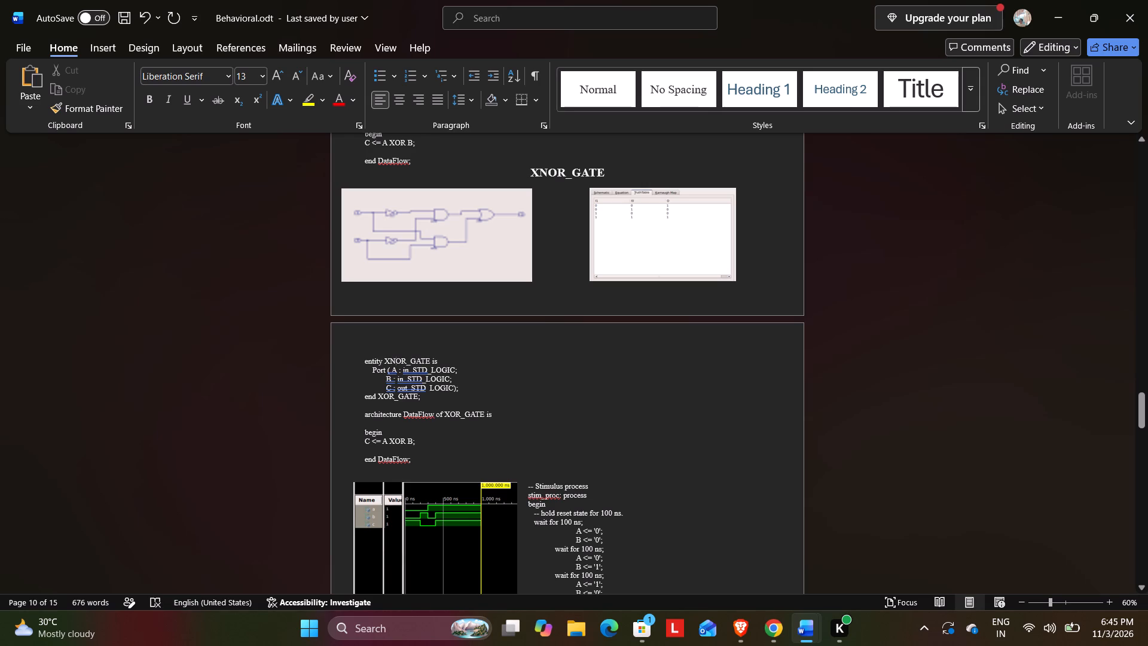
pyautogui.click(381, 395)
pyautogui.press('n')
pyautogui.click(448, 413)
pyautogui.press('n')
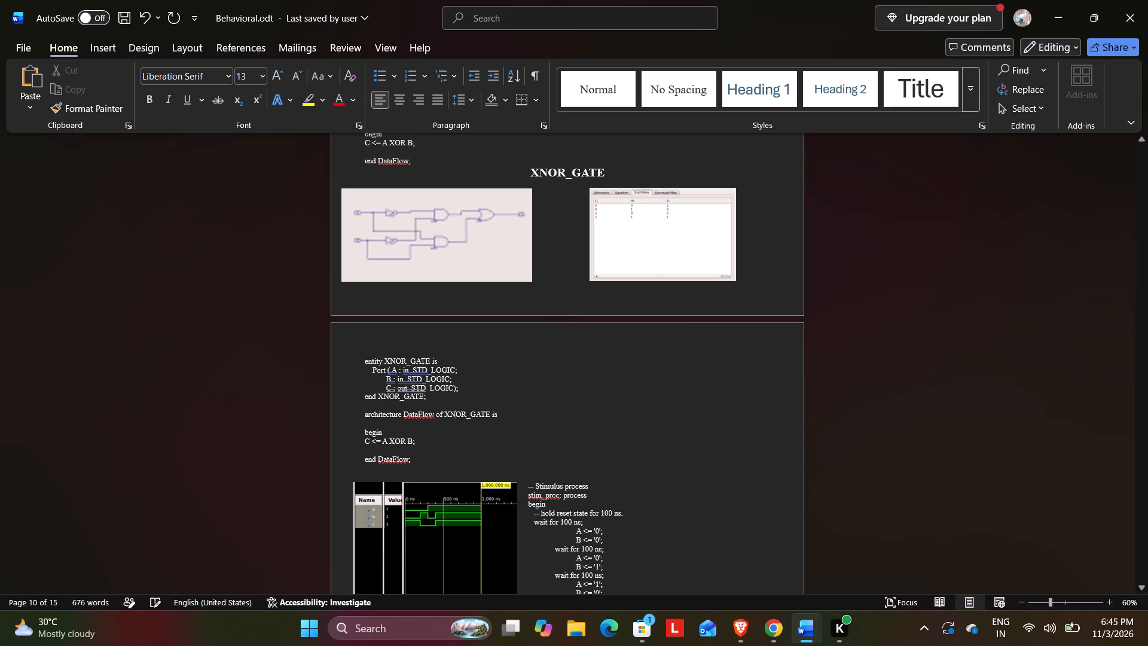
pyautogui.scroll(-5, 706, 463)
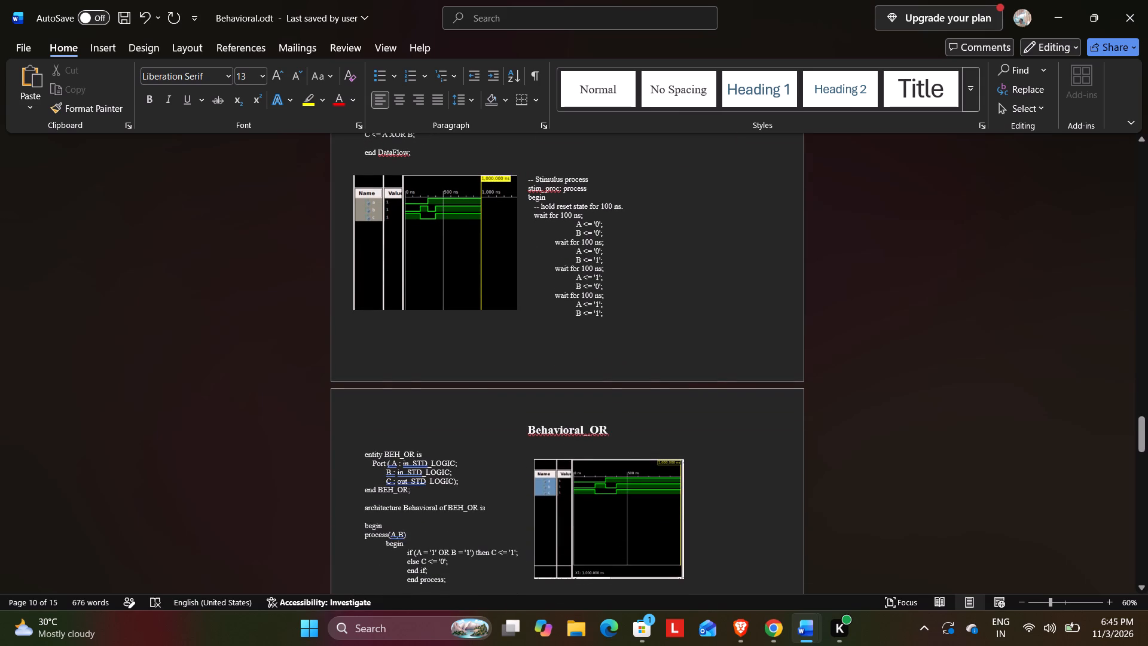
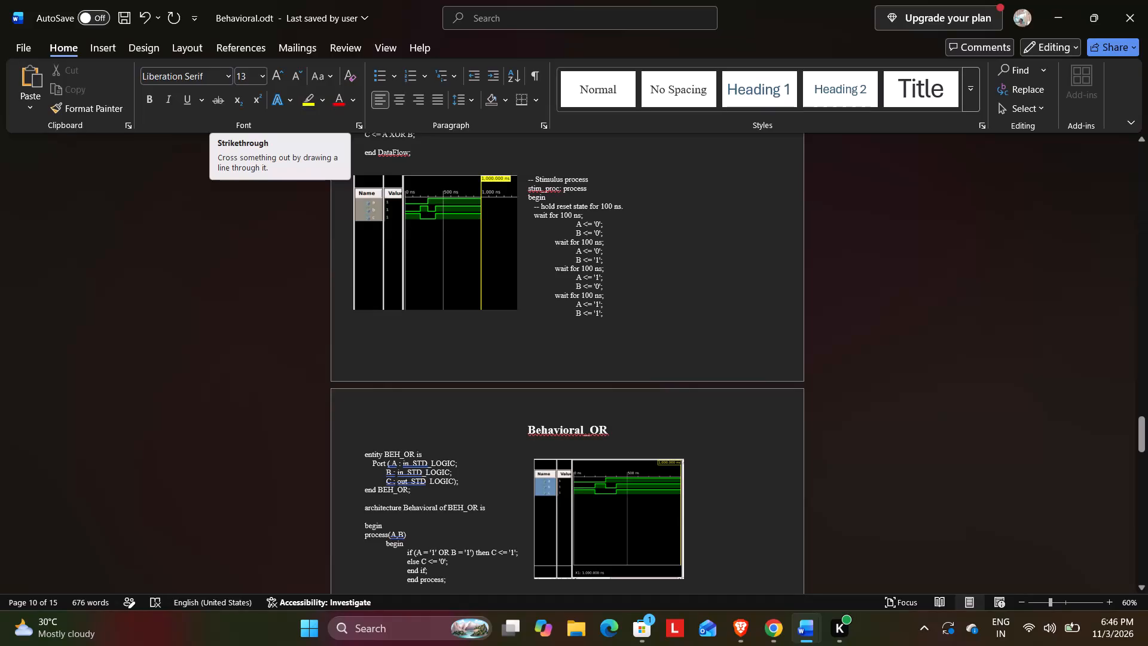
# Place the text cursor at the end of the Behavioral_XOR code, by its closing end Behavioral line.
pyautogui.scroll(-12, 566, 367)
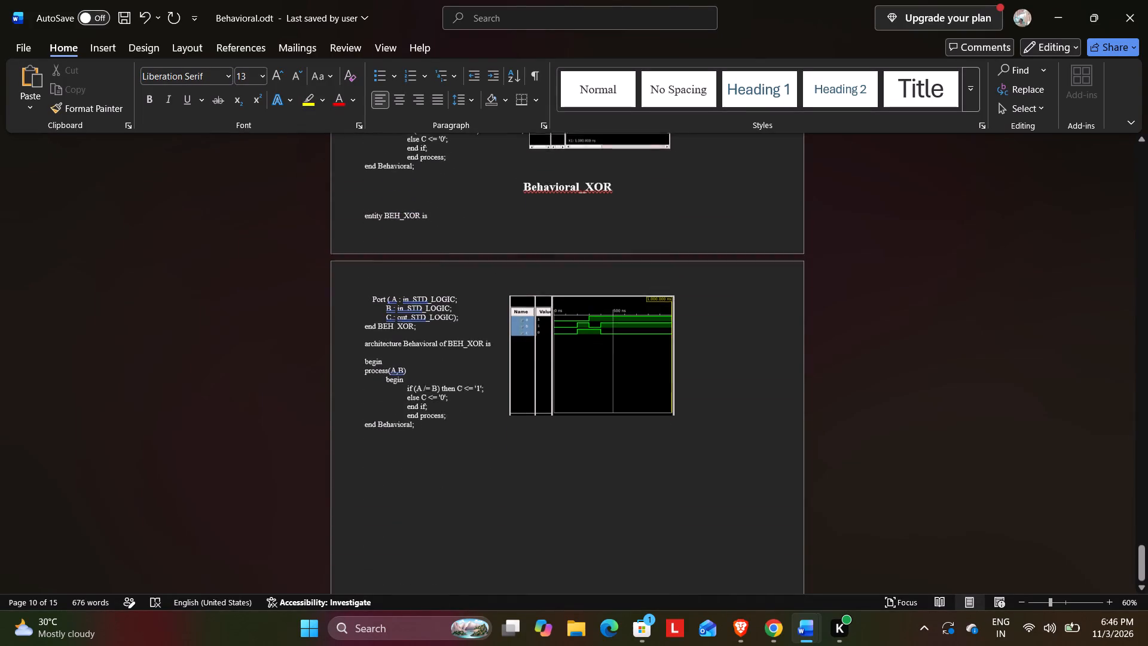
pyautogui.scroll(-10, 566, 367)
pyautogui.click(420, 396)
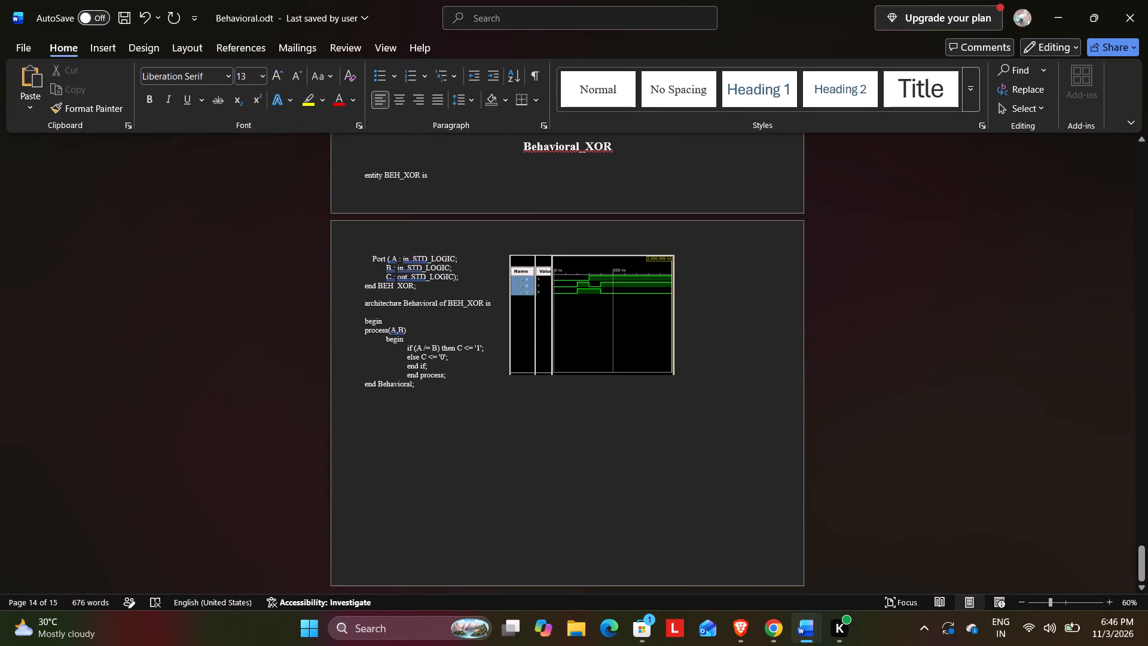
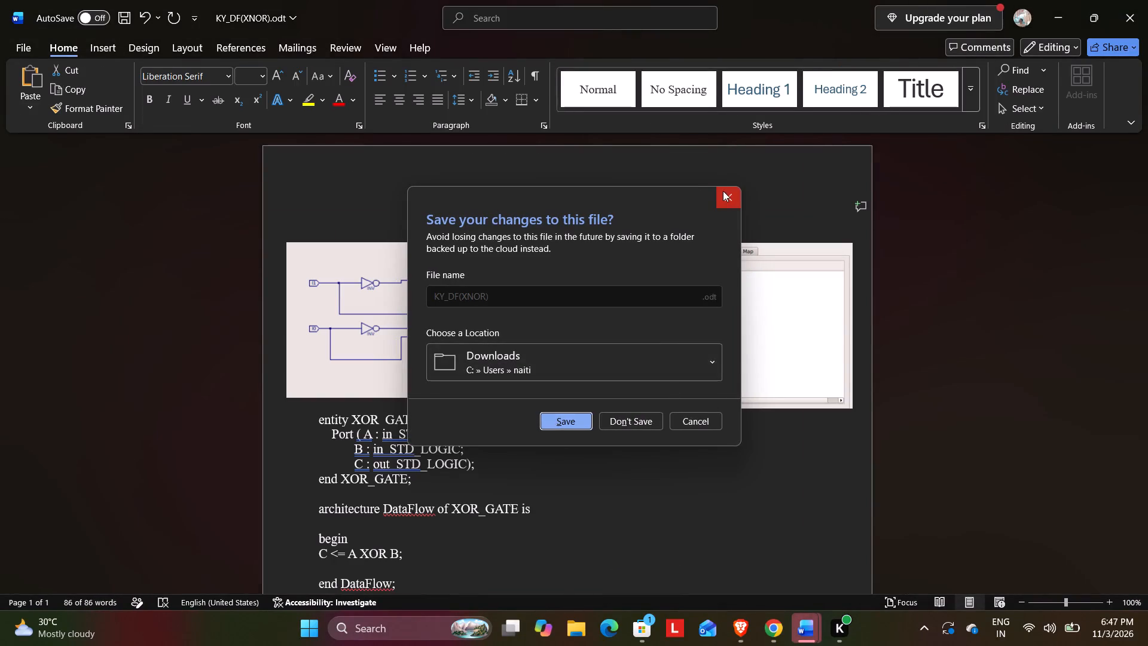
# Dismiss the save prompt and close the KY_DF(XNOR).odt document again.
pyautogui.click(723, 191)
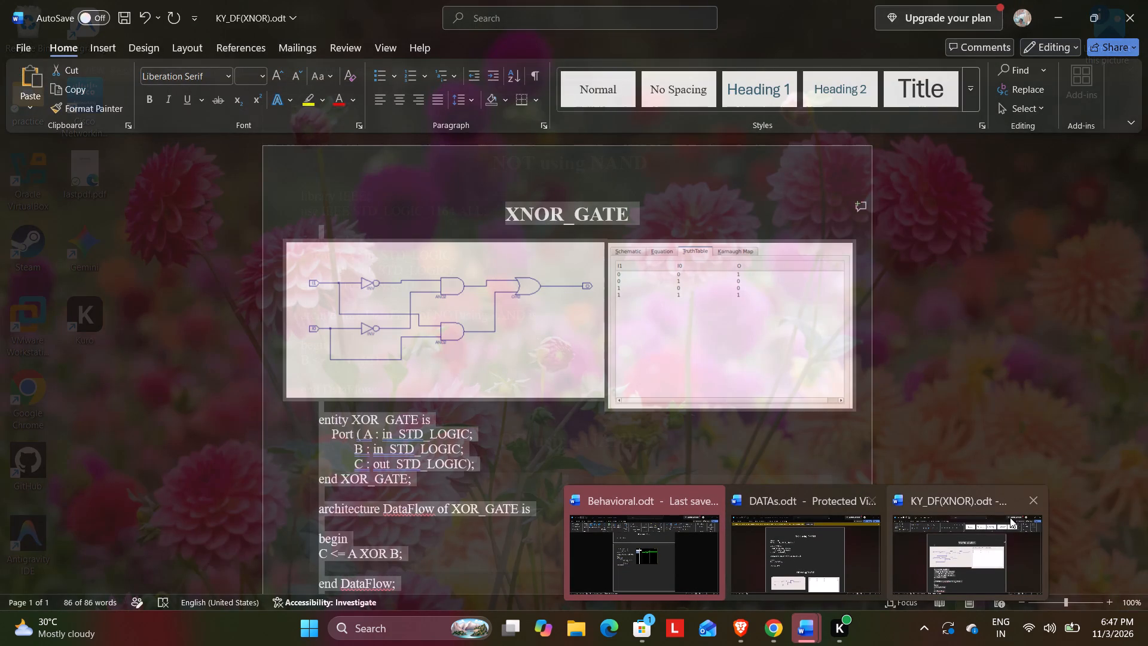
pyautogui.click(1033, 497)
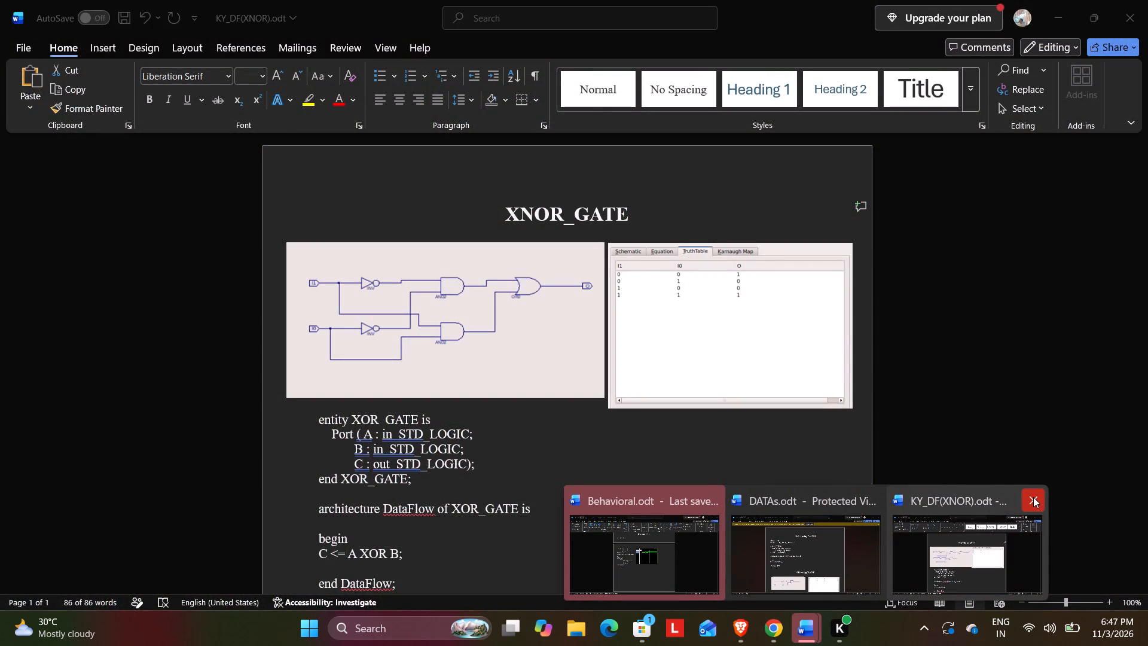
# Close KY_DF(XNOR).odt without saving its changes and return to Behavioral.odt.
pyautogui.click(658, 526)
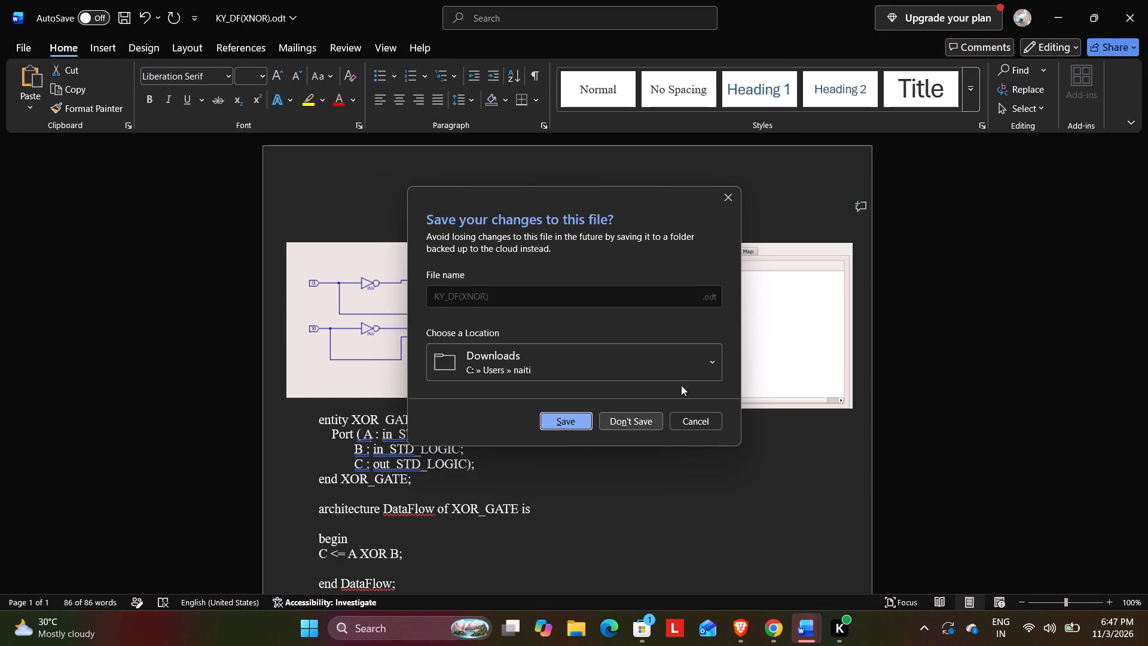
pyautogui.click(729, 205)
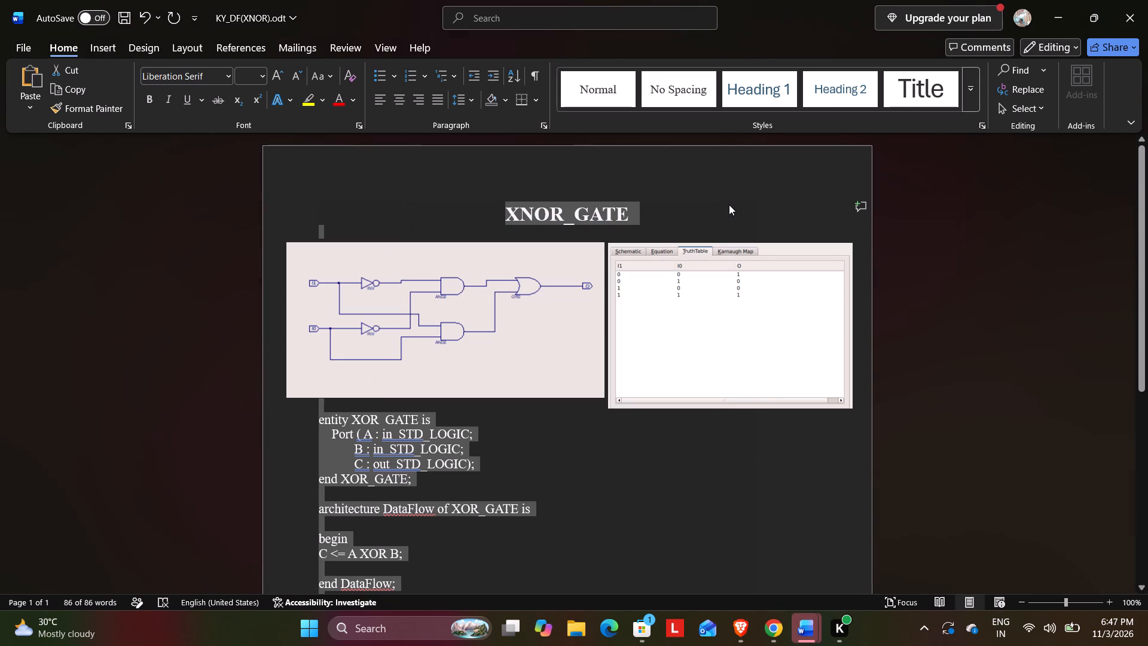
pyautogui.click(704, 450)
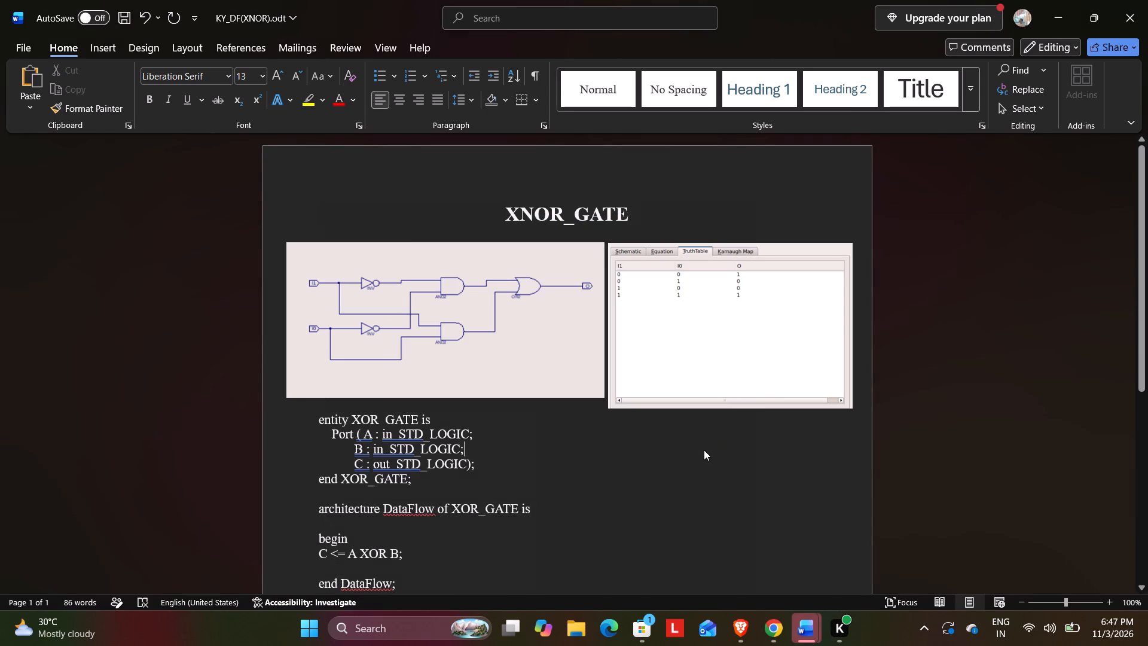
pyautogui.scroll(-13, 603, 516)
pyautogui.scroll(13, 603, 516)
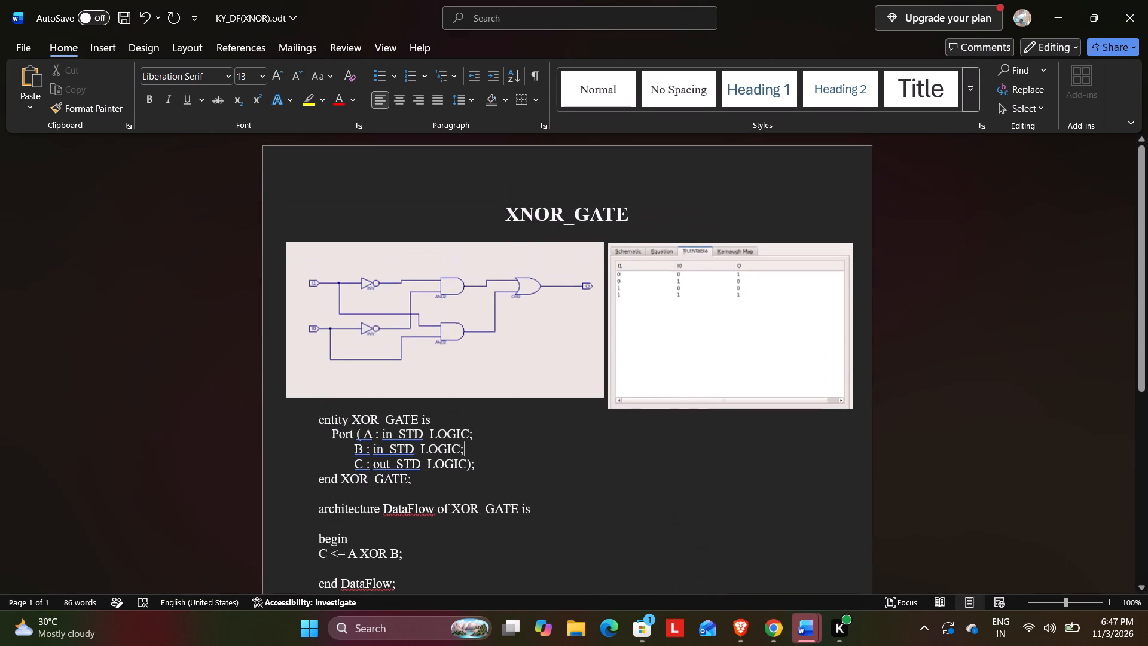
pyautogui.scroll(-6, 603, 516)
pyautogui.scroll(8, 603, 516)
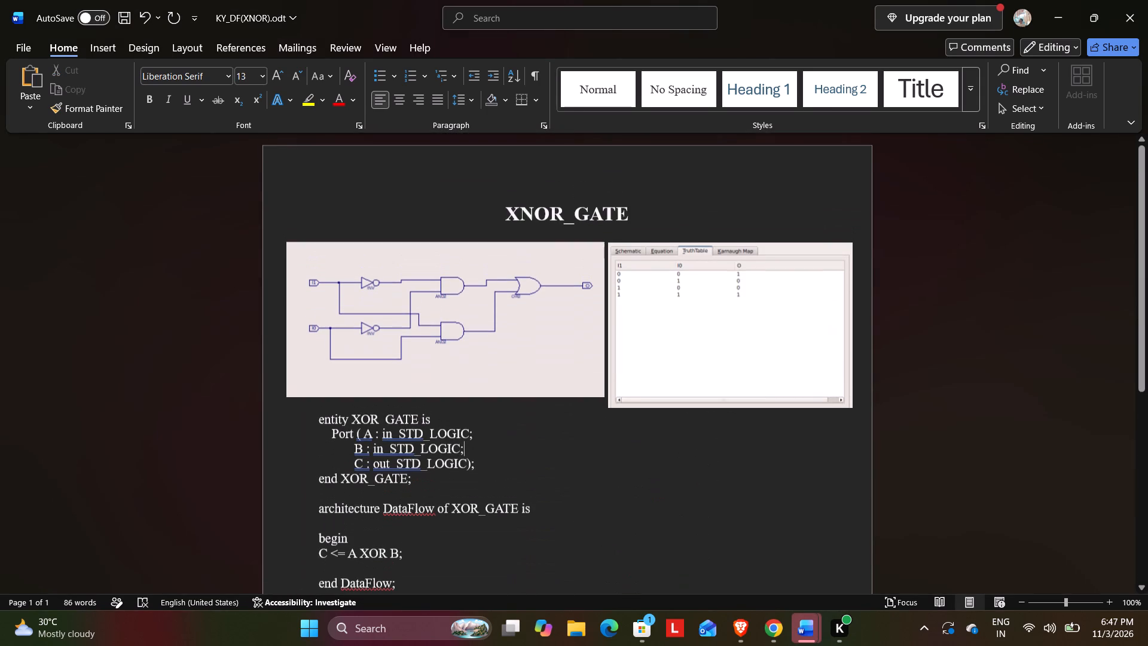
pyautogui.click(1115, 22)
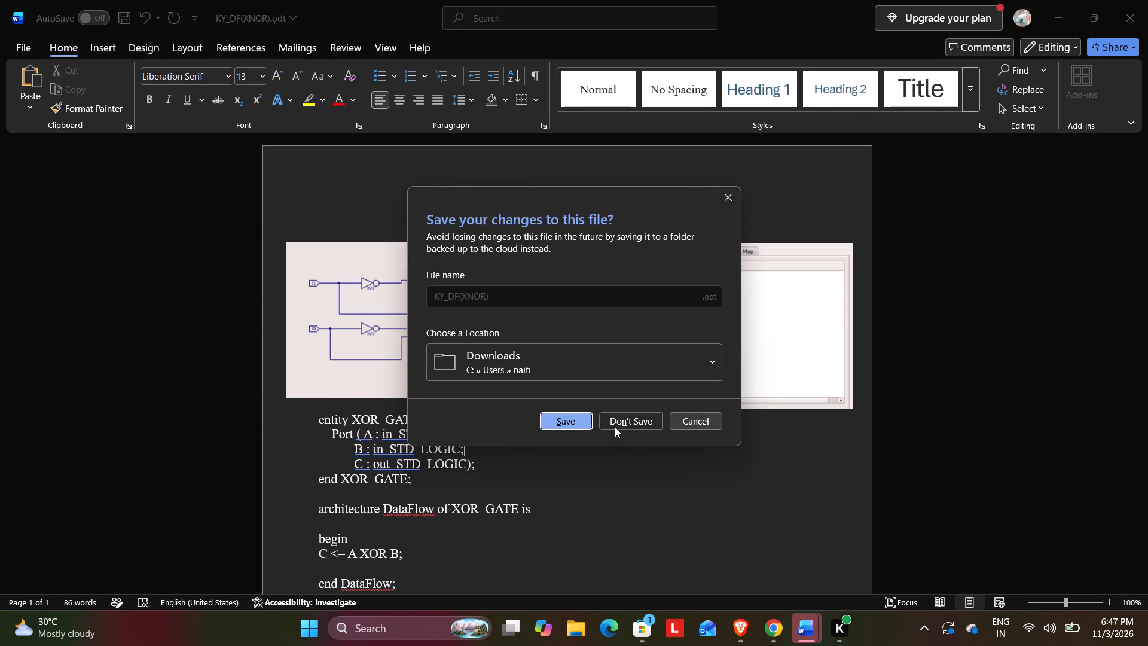
pyautogui.click(615, 427)
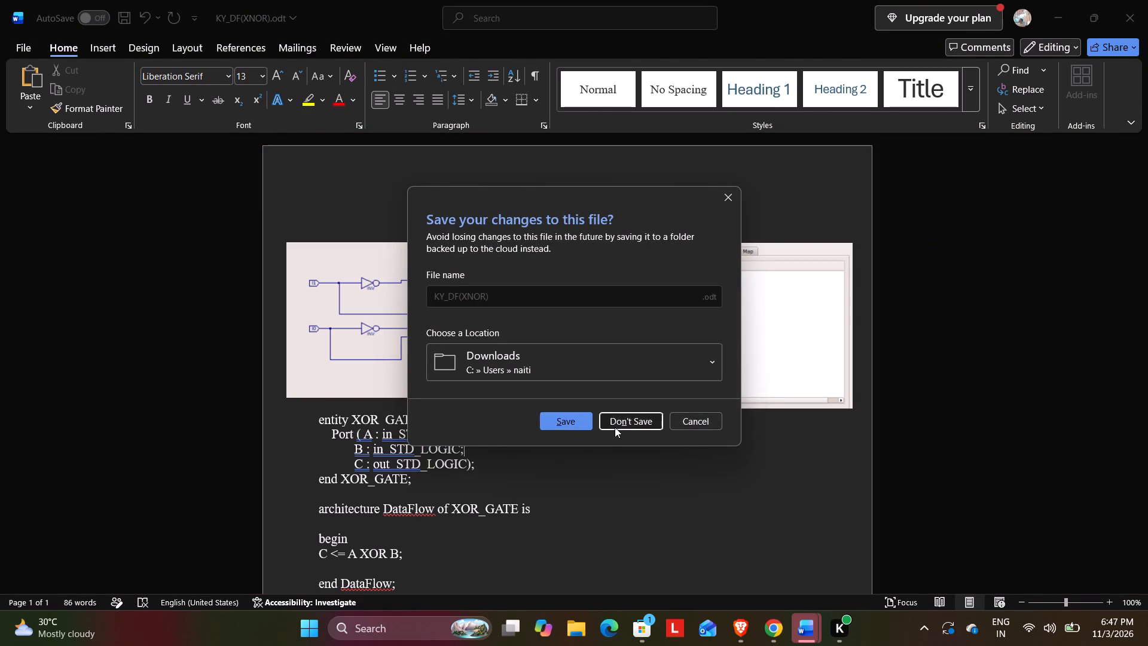
# Review the Nand, Xnor, NOR and XOR behavioral sections on the last pages of Behavioral.odt.
pyautogui.scroll(-7, 610, 503)
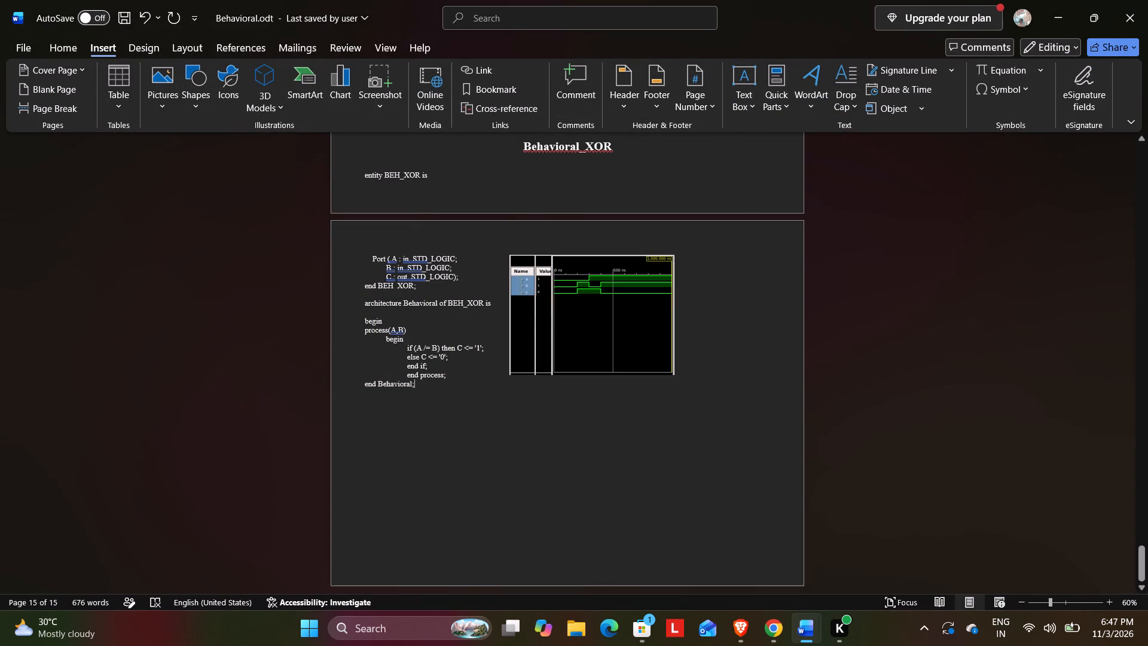
pyautogui.scroll(2, 688, 396)
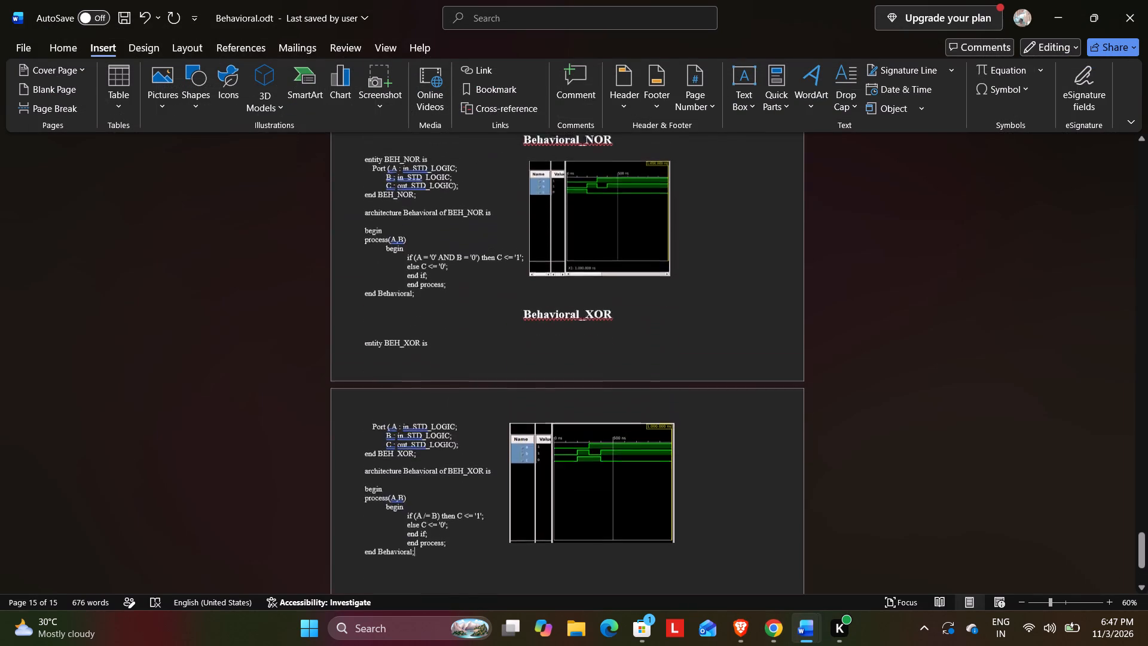
pyautogui.scroll(3, 688, 396)
pyautogui.scroll(-1, 688, 396)
pyautogui.scroll(1, 688, 396)
pyautogui.scroll(-5, 688, 396)
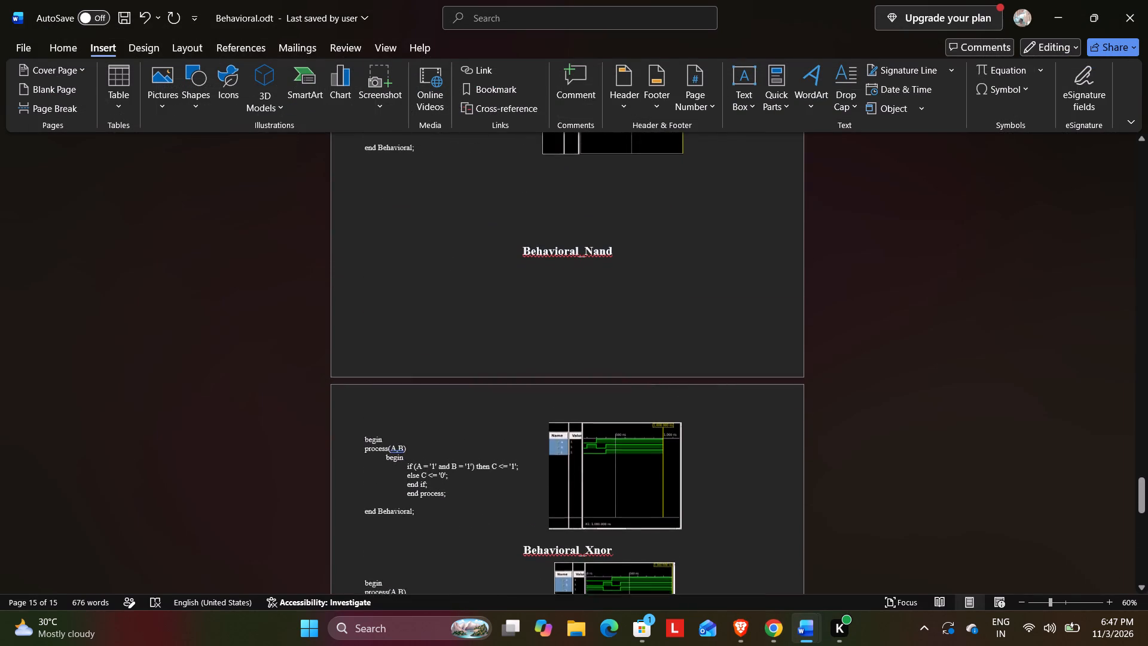
pyautogui.scroll(-16, 688, 396)
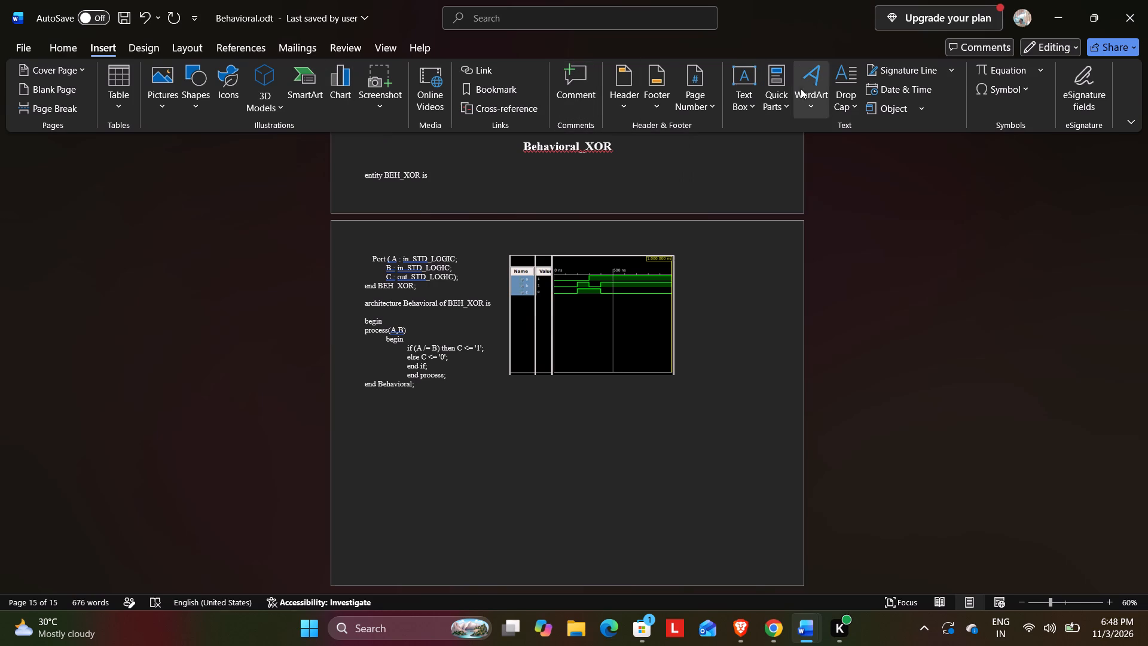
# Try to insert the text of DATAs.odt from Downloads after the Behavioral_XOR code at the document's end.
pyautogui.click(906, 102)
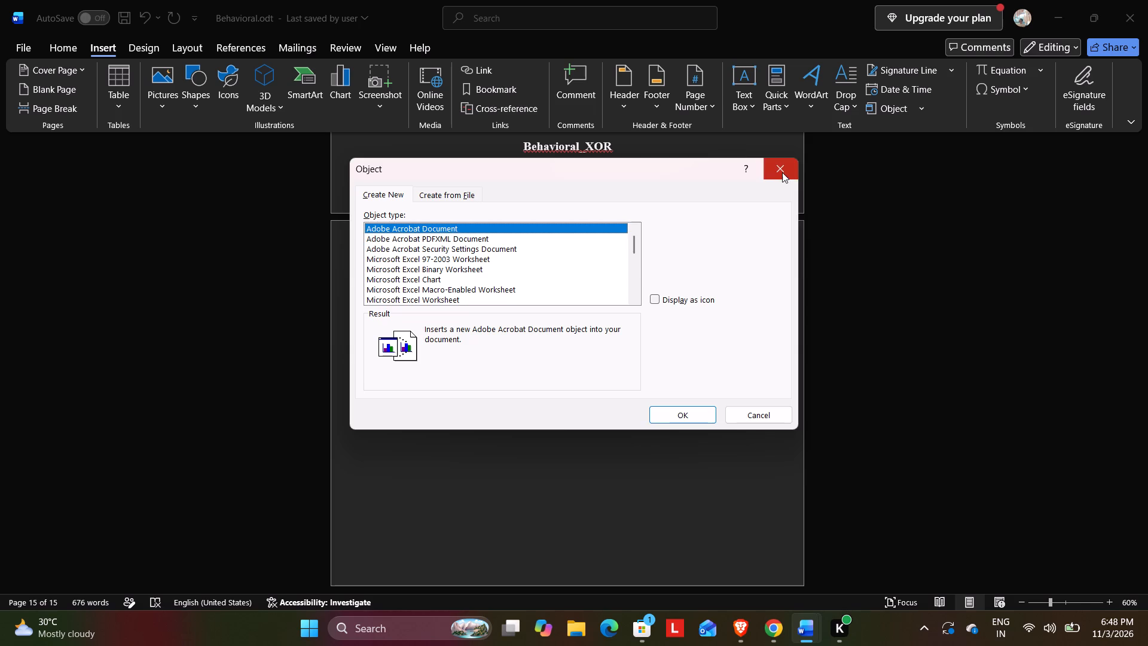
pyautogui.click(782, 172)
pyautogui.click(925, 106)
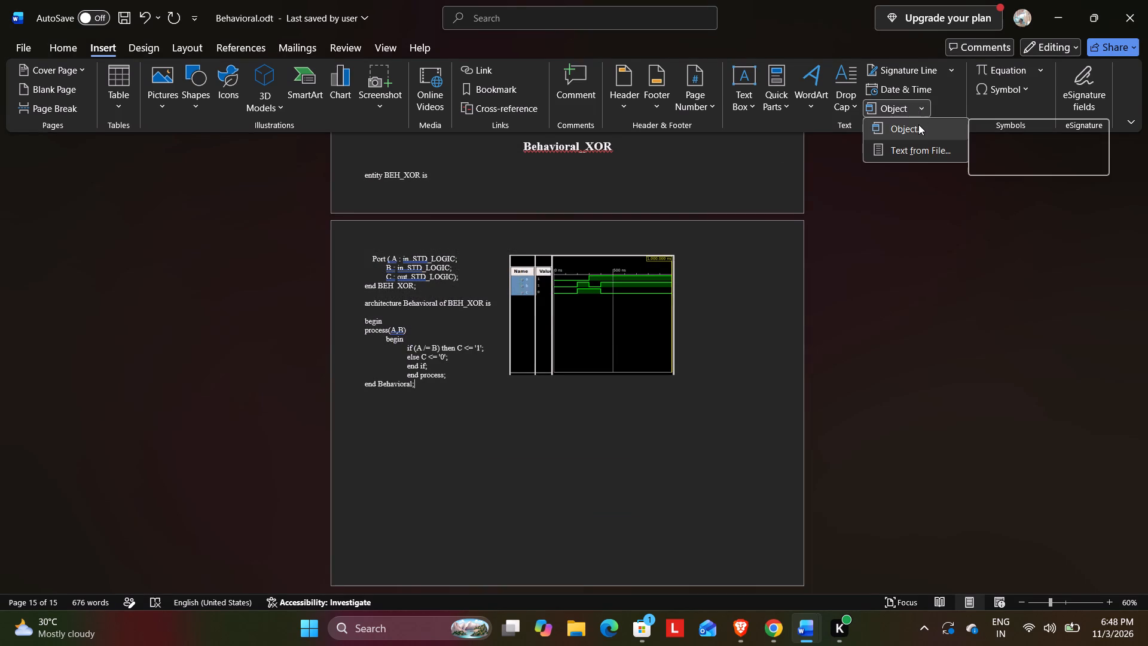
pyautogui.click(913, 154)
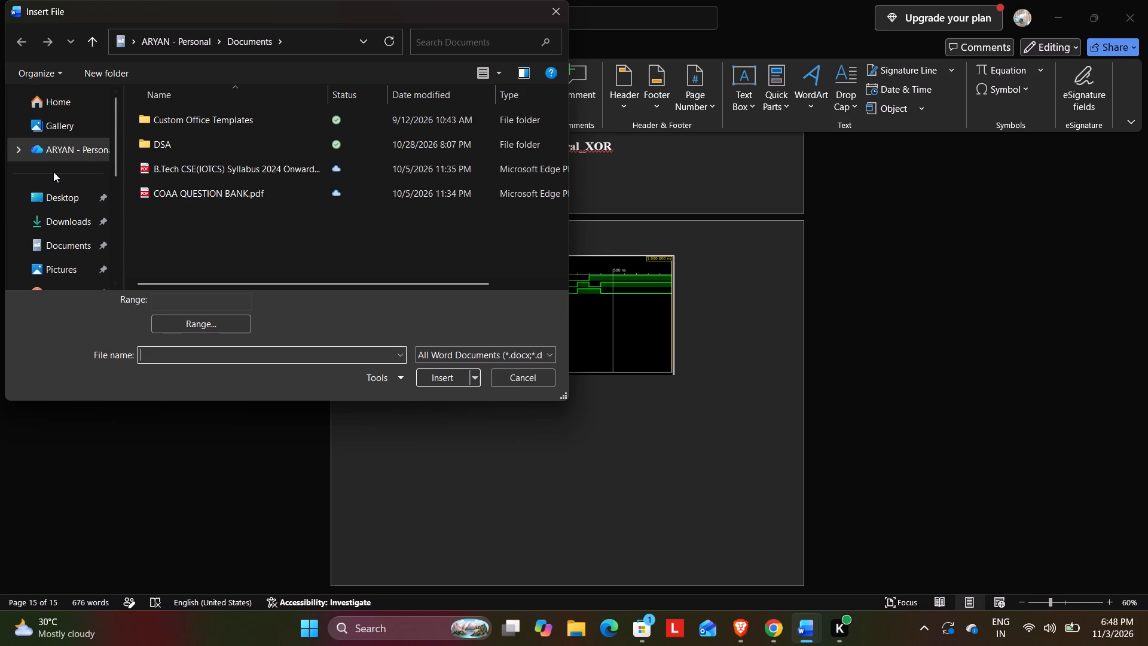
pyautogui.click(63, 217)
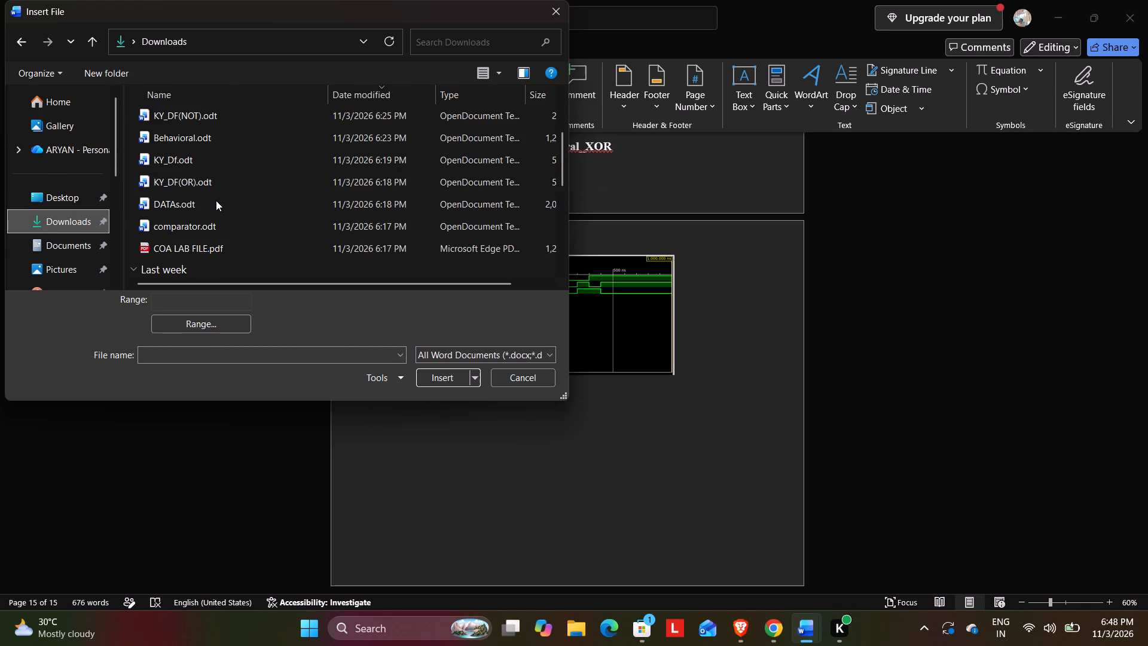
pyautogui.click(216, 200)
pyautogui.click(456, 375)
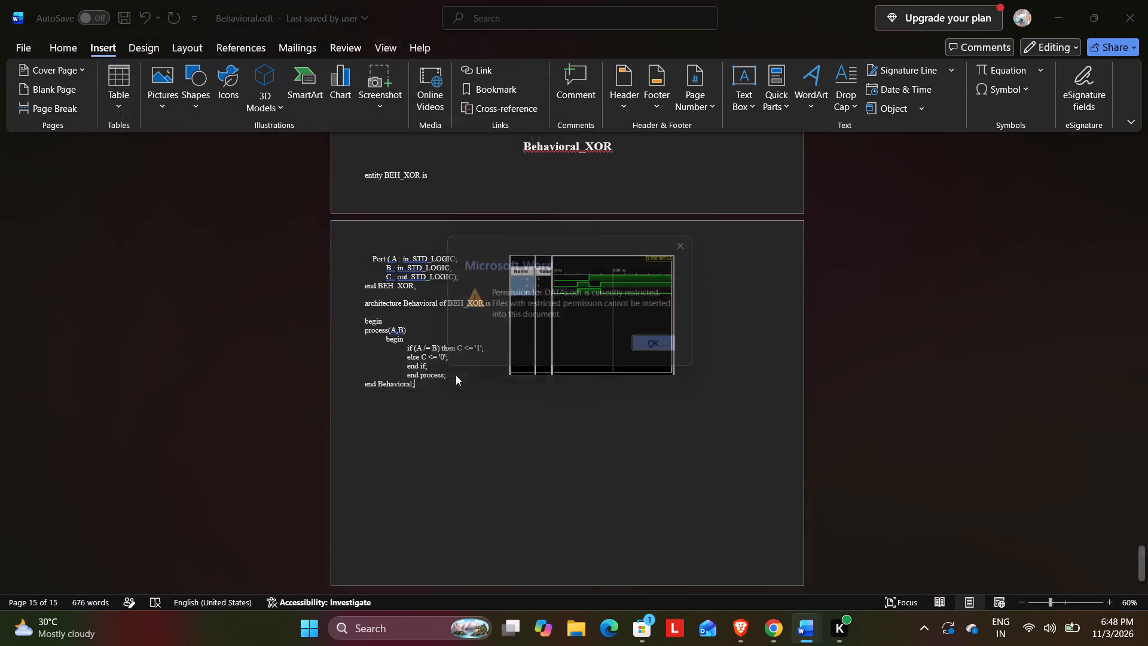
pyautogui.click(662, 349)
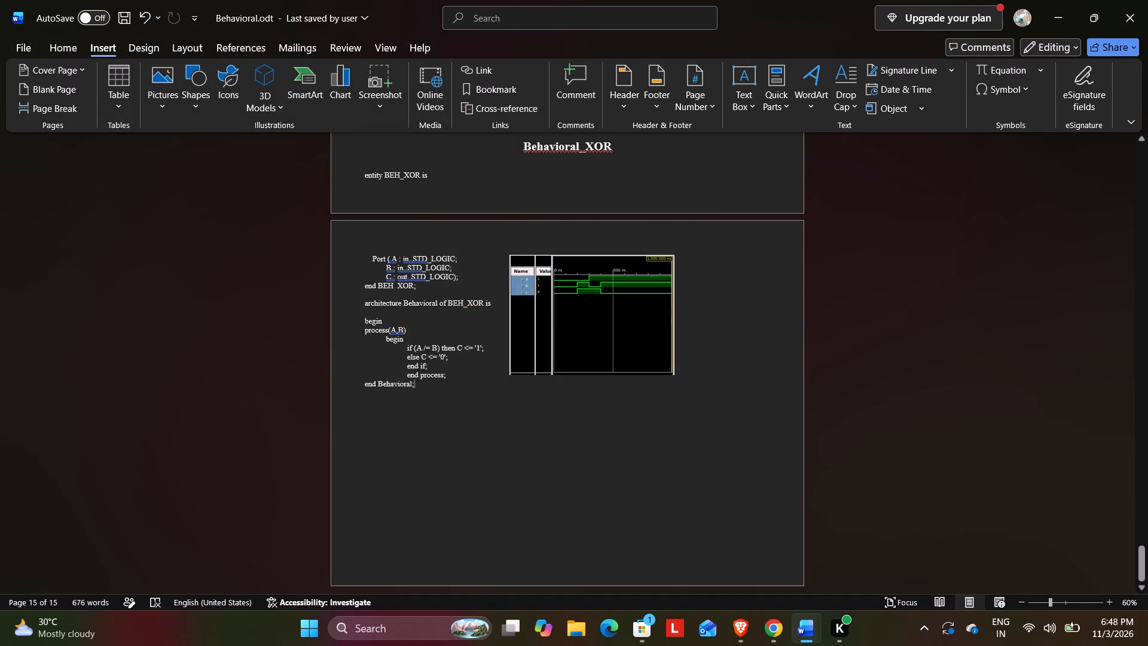
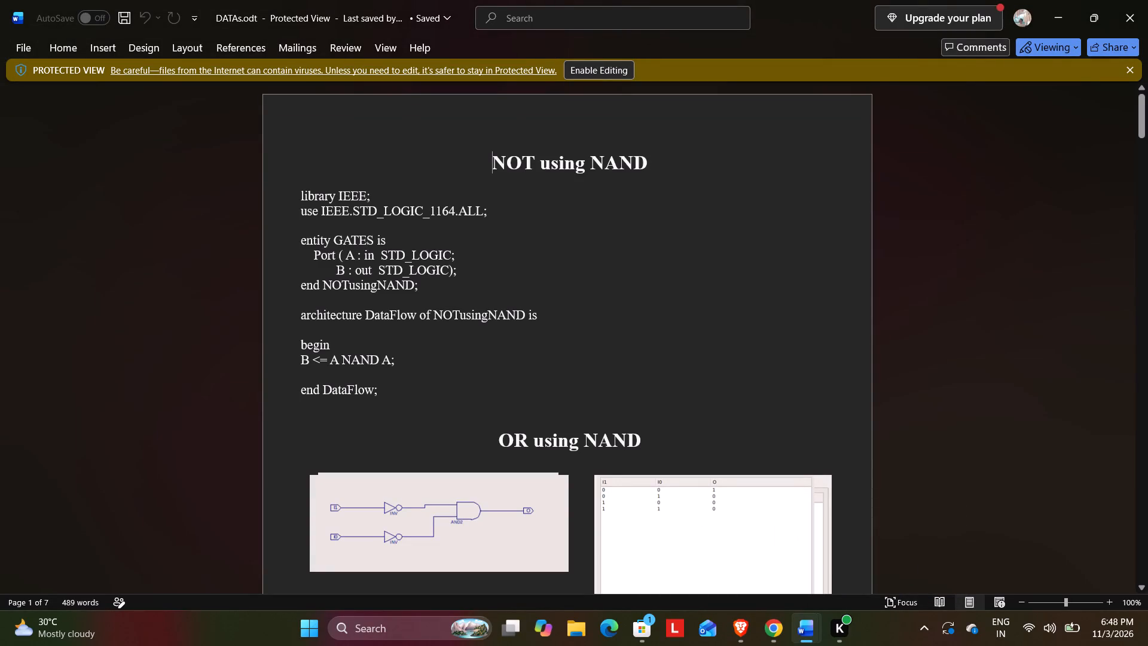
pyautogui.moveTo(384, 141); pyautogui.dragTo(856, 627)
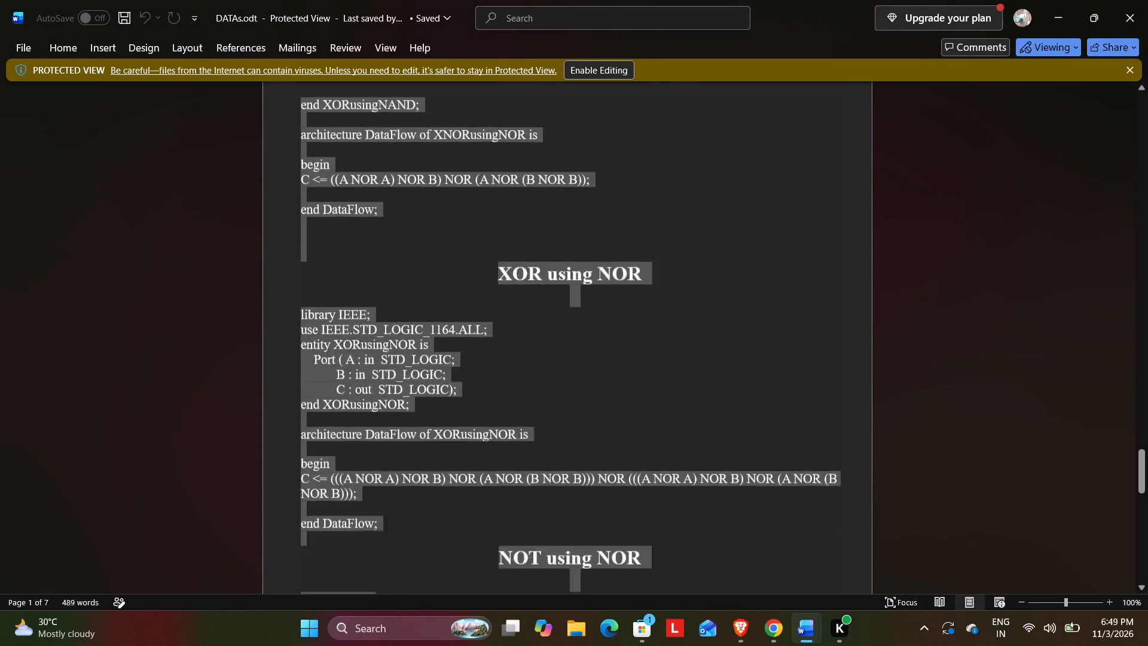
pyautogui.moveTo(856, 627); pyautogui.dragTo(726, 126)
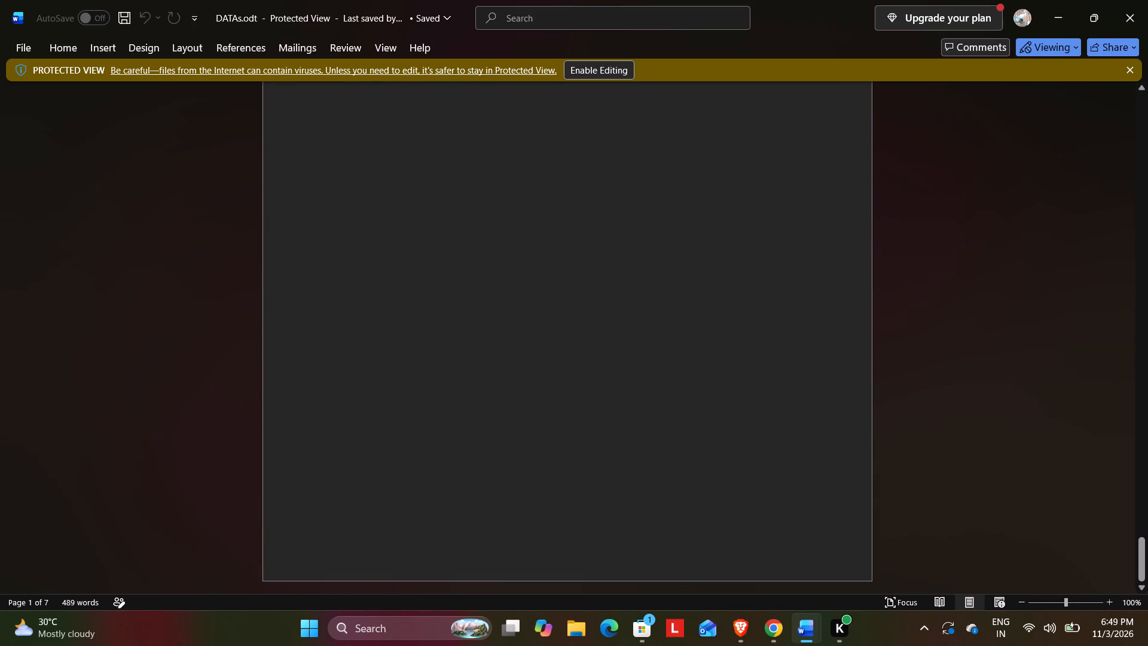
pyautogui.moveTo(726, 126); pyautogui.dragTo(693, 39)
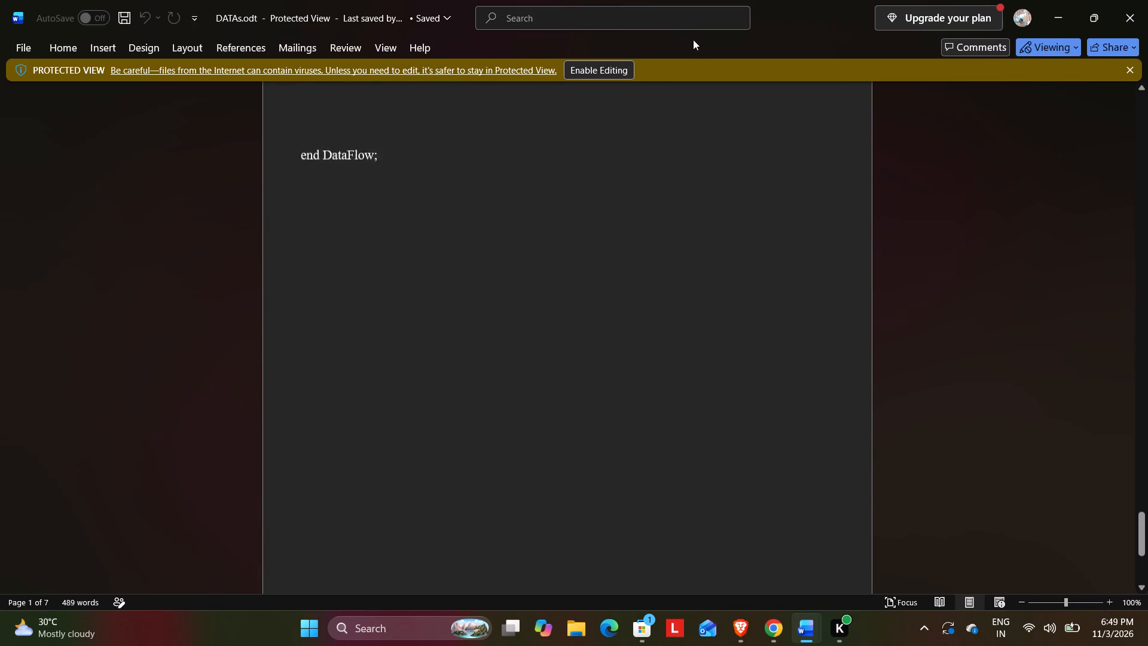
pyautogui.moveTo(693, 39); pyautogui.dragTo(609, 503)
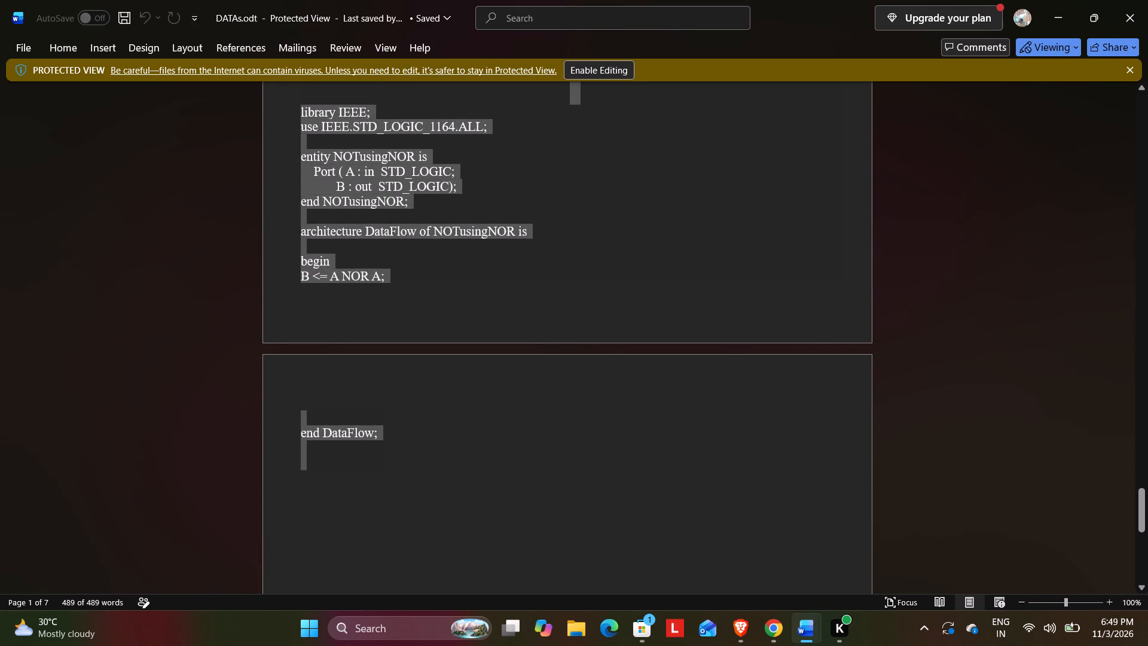
# Enable editing in DATAs.odt and copy its entire content, from the NOT using NAND heading to the last end DataFlow line.
pyautogui.click(589, 68)
pyautogui.moveTo(297, 208); pyautogui.dragTo(308, 209)
pyautogui.moveTo(301, 196); pyautogui.dragTo(876, 645)
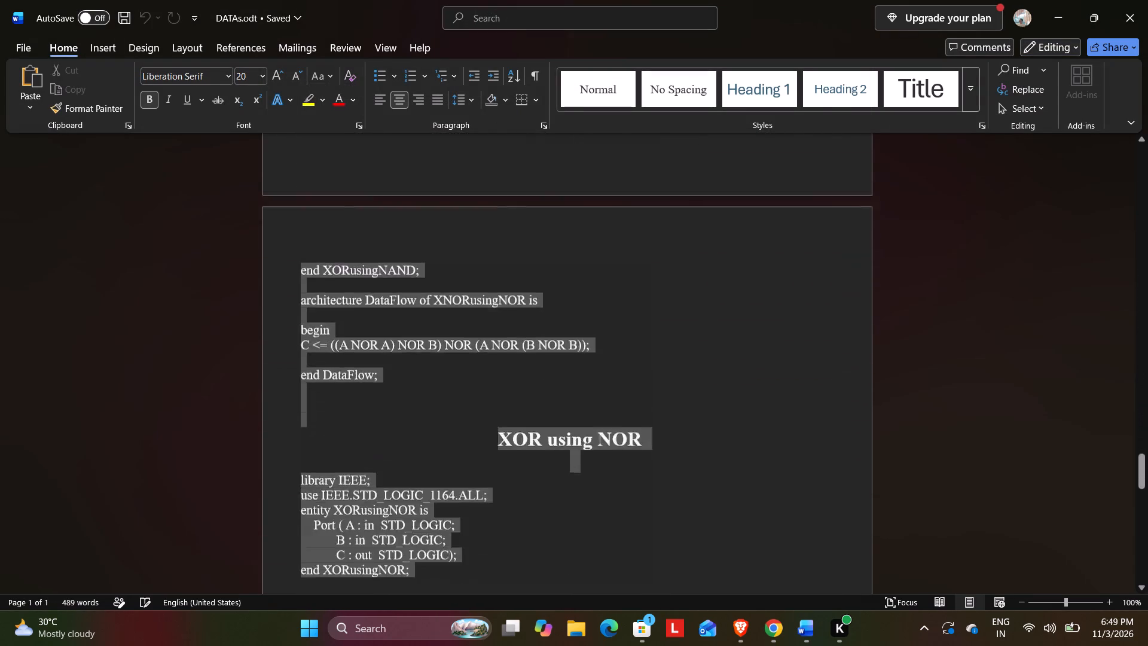
pyautogui.moveTo(876, 645); pyautogui.dragTo(551, 166)
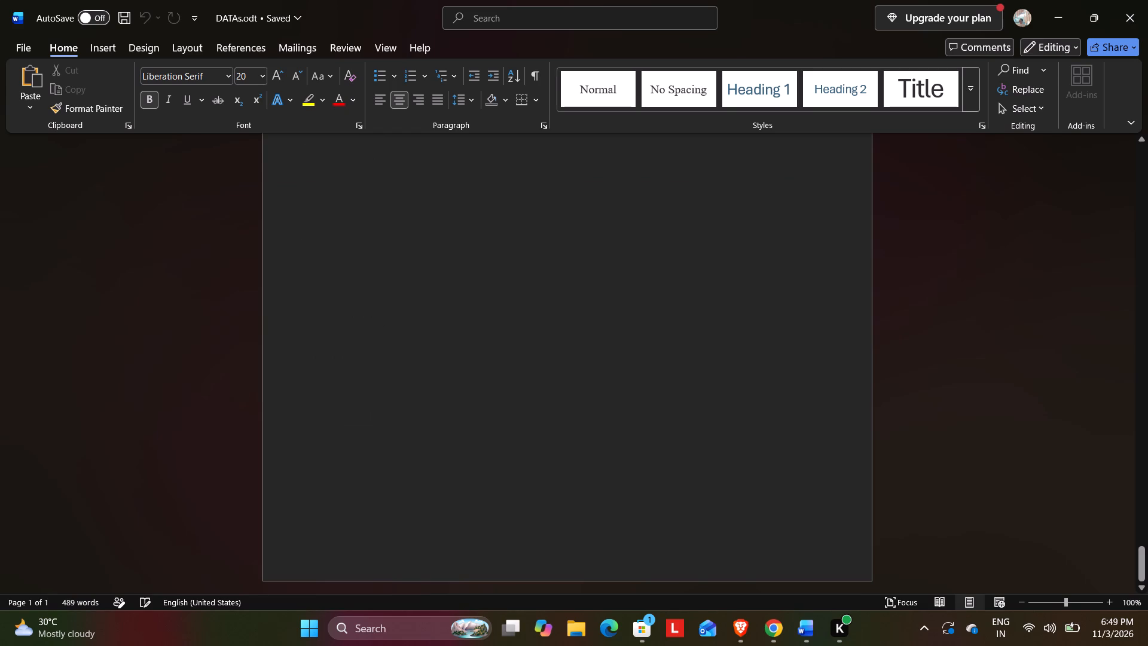
pyautogui.moveTo(551, 166); pyautogui.dragTo(508, 251)
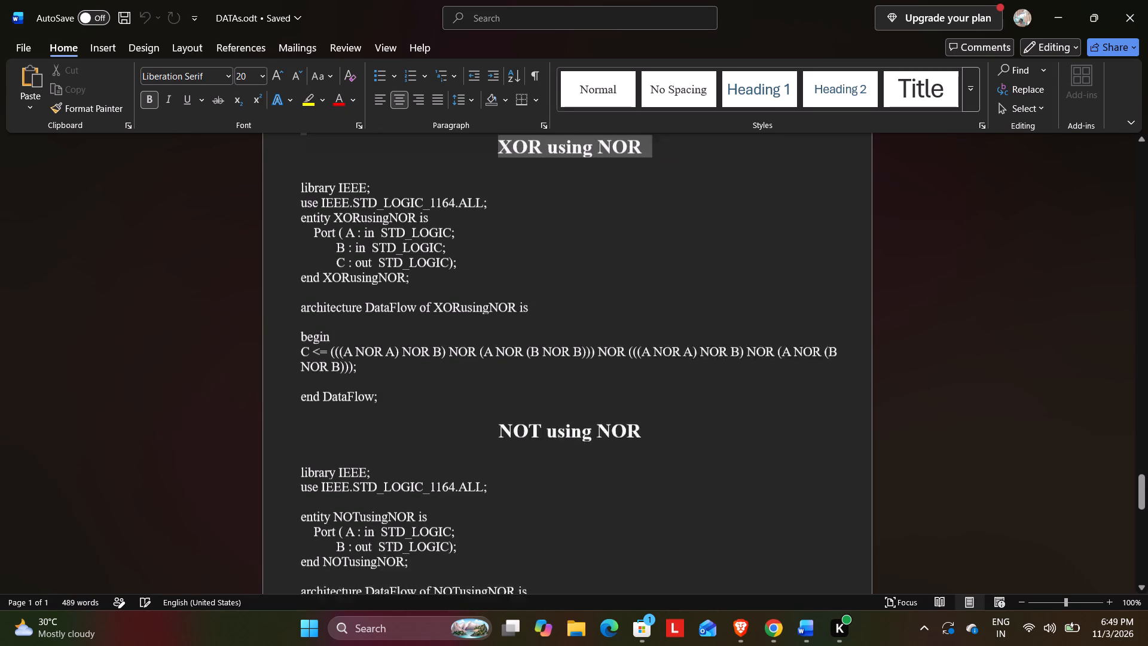
pyautogui.moveTo(508, 251); pyautogui.dragTo(487, 508)
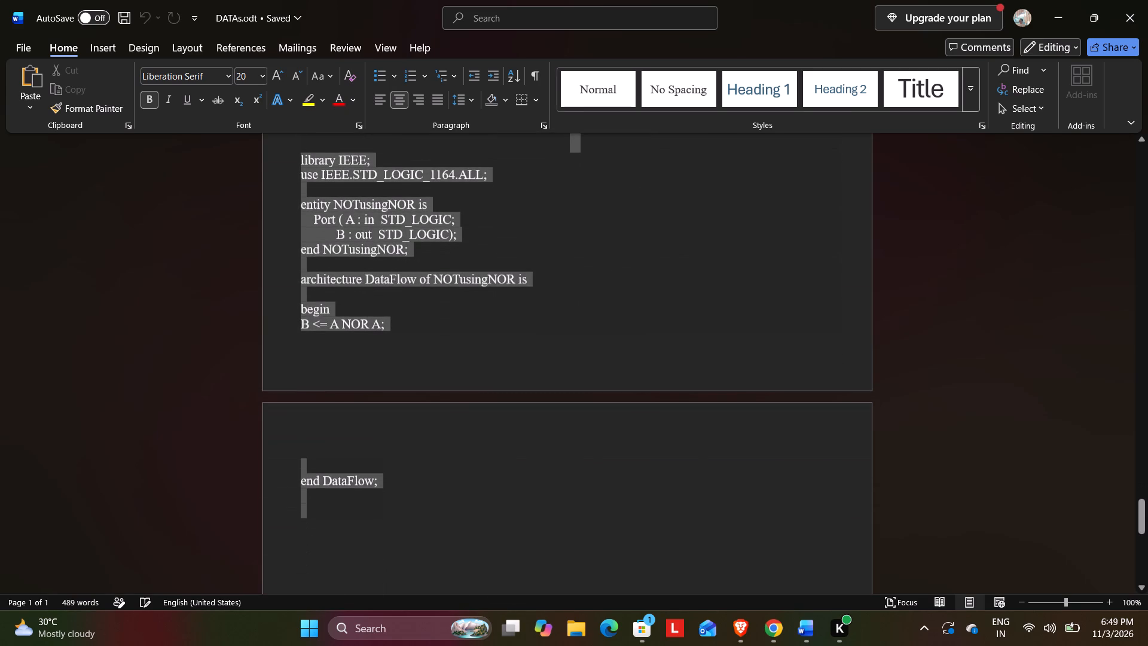
pyautogui.moveTo(487, 508); pyautogui.dragTo(477, 484)
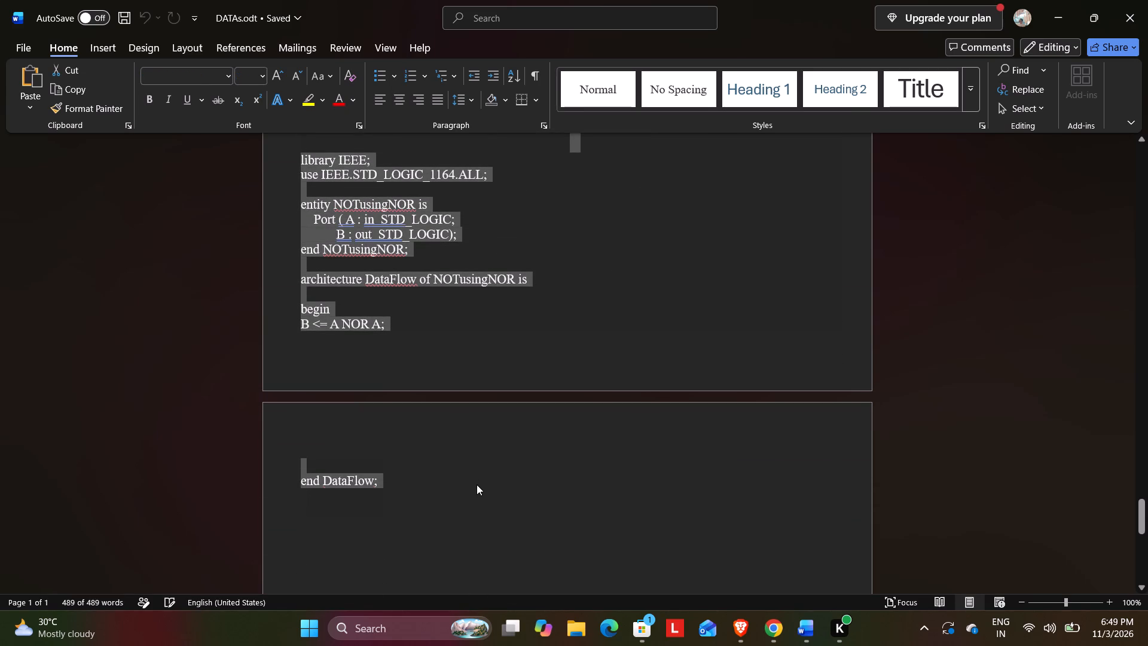
pyautogui.hotkey('ctrl', 'c')
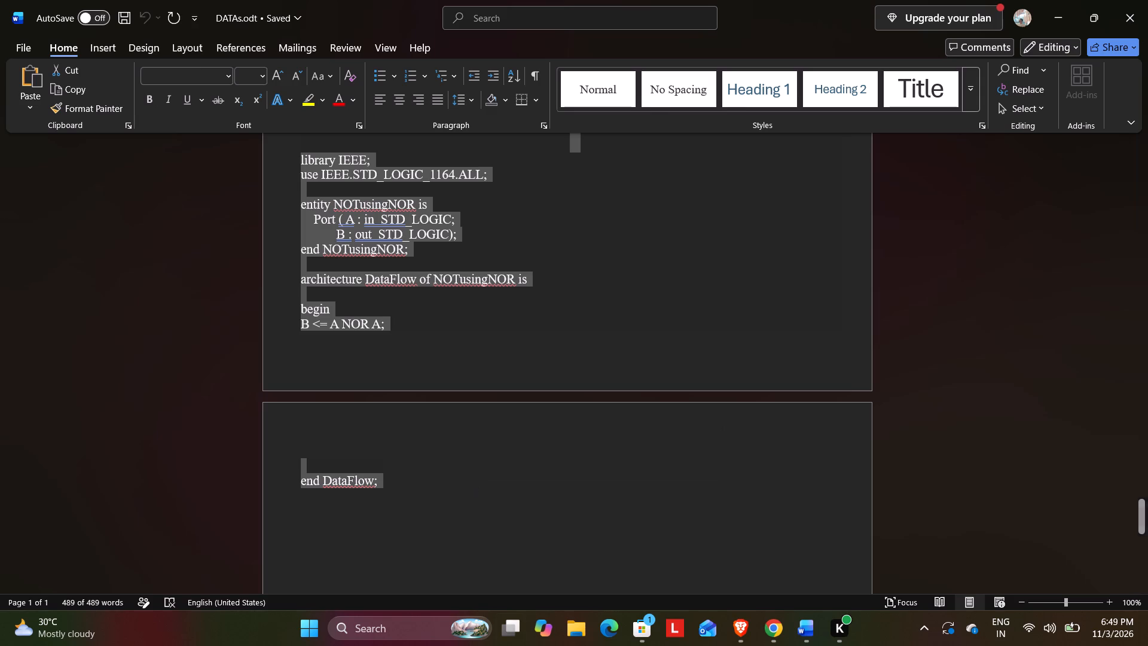
# Paste the copied DATAs.odt content into Behavioral.odt on a new line after the Behavioral_XOR code.
pyautogui.click(801, 637)
pyautogui.click(741, 544)
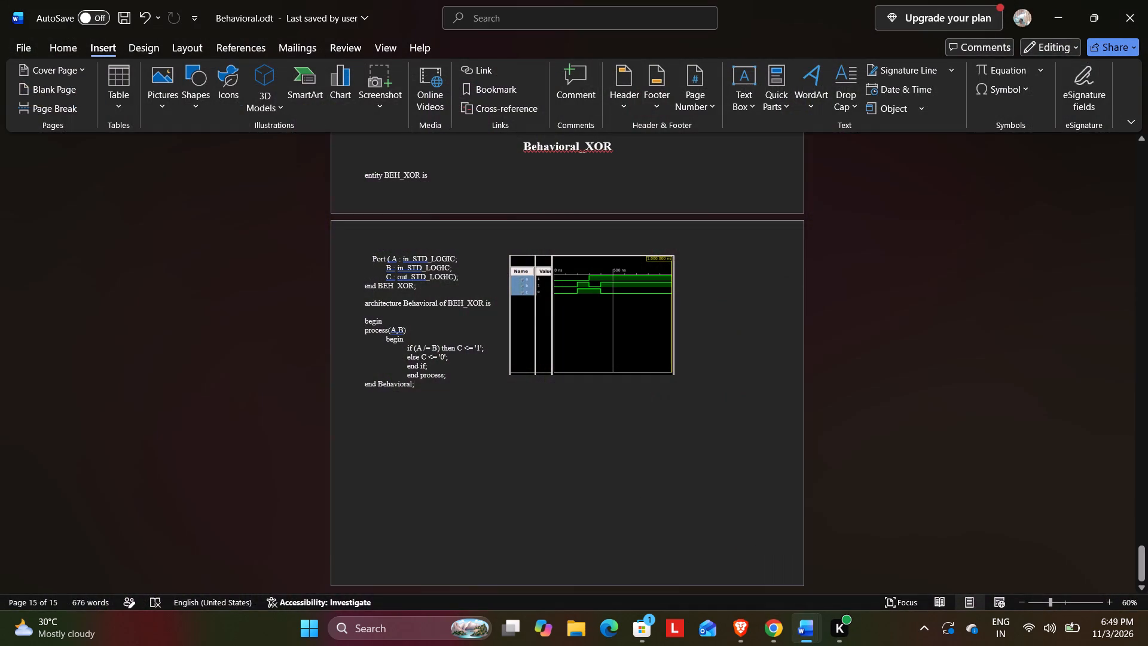
pyautogui.click(435, 398)
pyautogui.press('Return')
pyautogui.hotkey('ctrl', 'v')
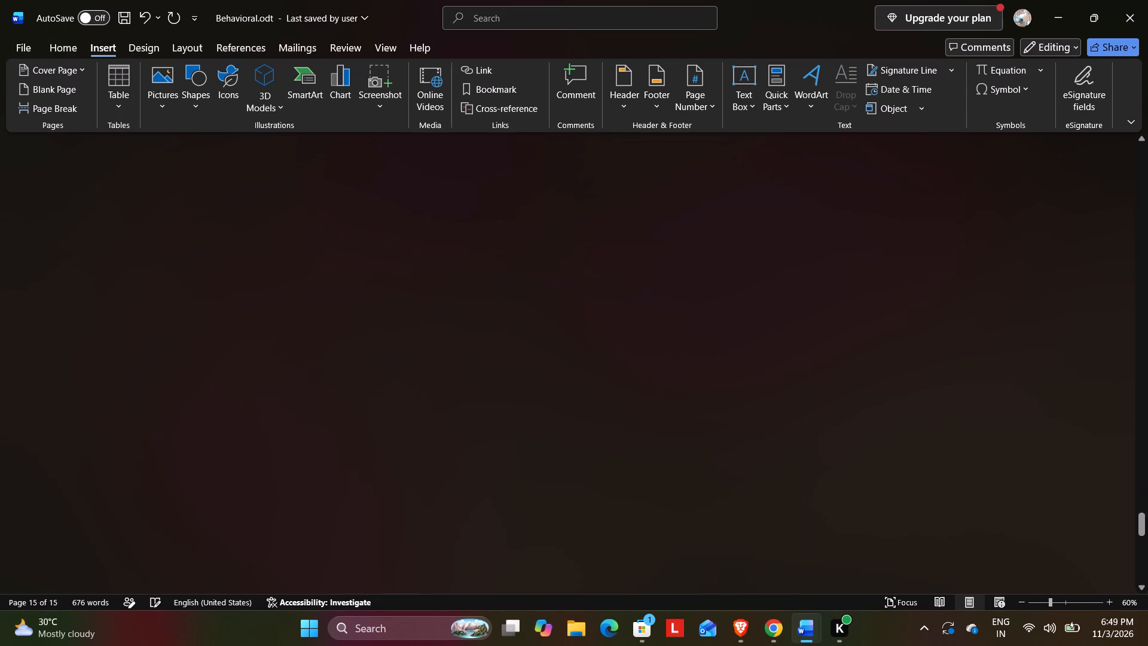
# Compare the pasted gate sections in Behavioral.odt with the last pages of DATAs.odt.
pyautogui.scroll(10, 439, 365)
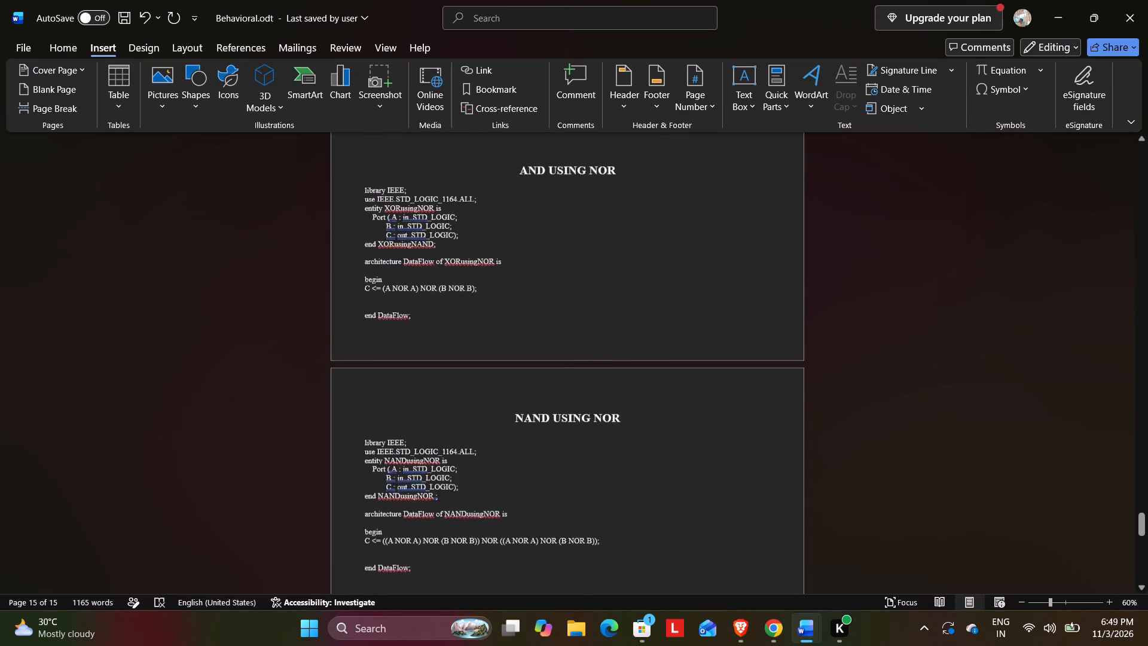
pyautogui.scroll(-1, 439, 365)
pyautogui.scroll(1, 439, 365)
pyautogui.scroll(-9, 439, 365)
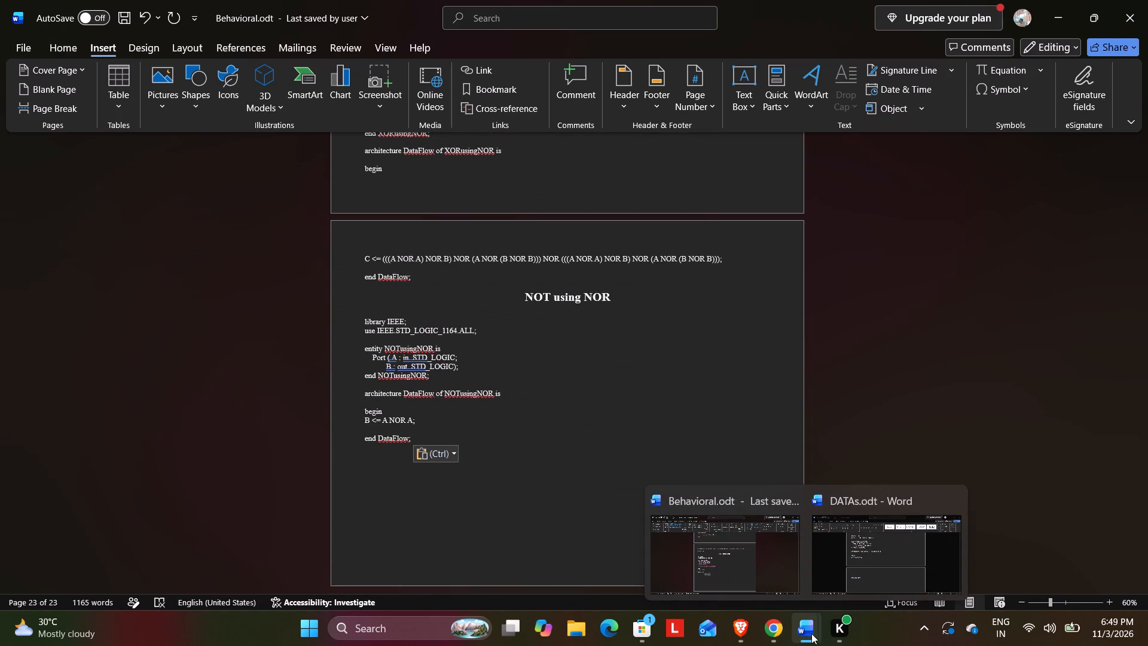
pyautogui.click(848, 551)
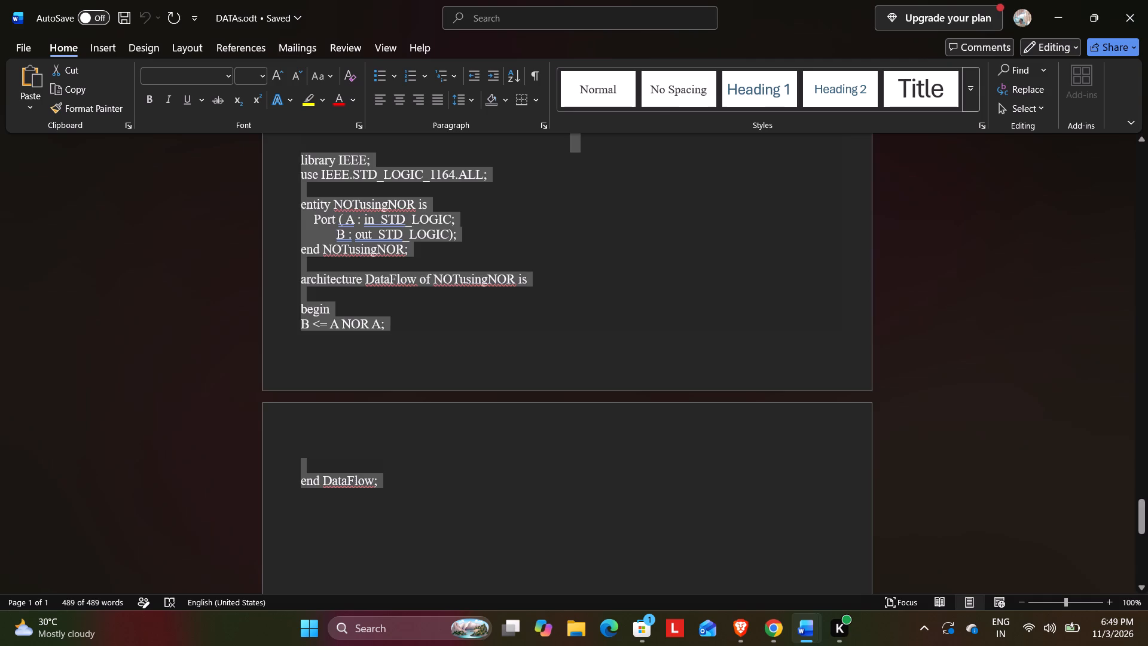
pyautogui.scroll(-12, 645, 490)
pyautogui.scroll(8, 659, 628)
pyautogui.scroll(5, 527, 347)
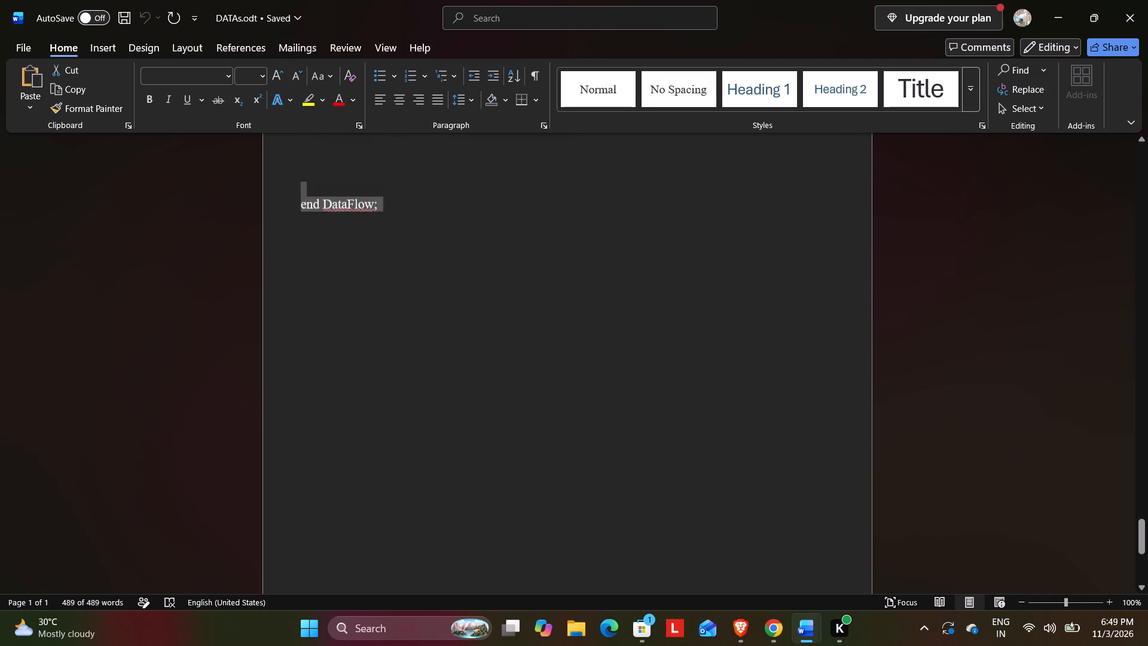
pyautogui.scroll(5, 527, 347)
pyautogui.scroll(-5, 527, 347)
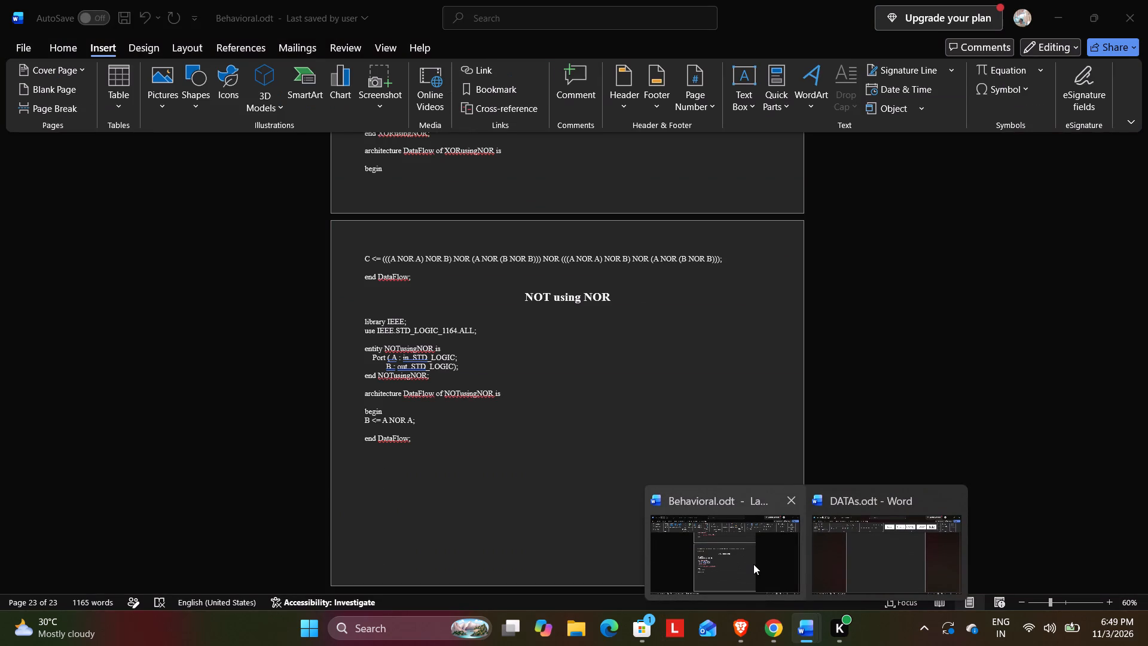
pyautogui.click(863, 557)
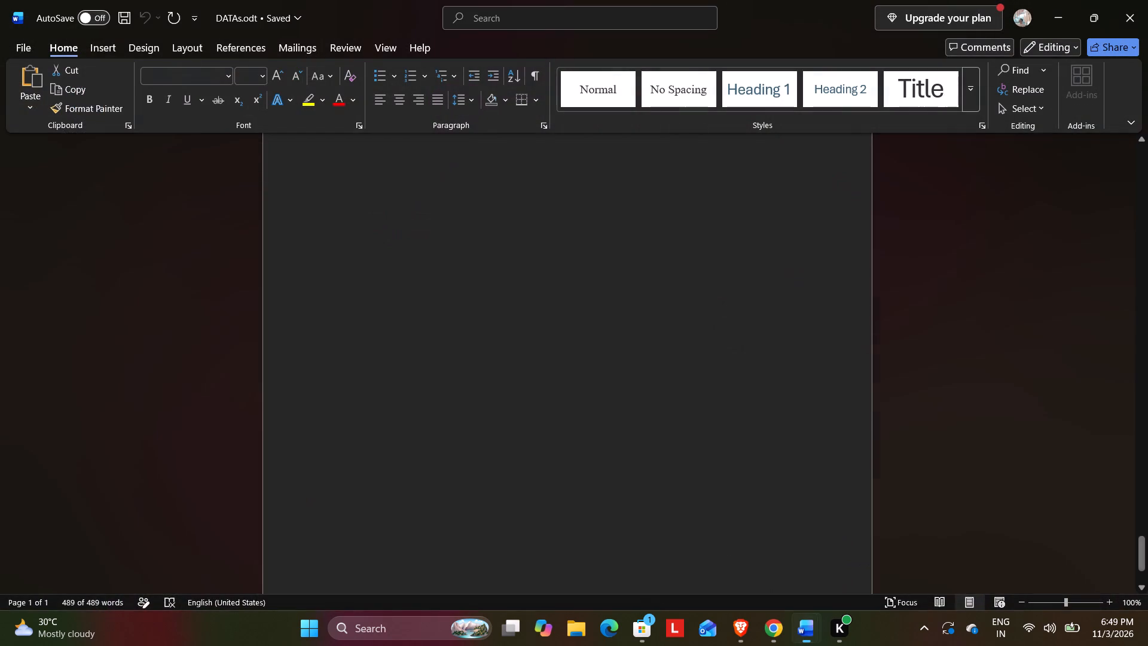
pyautogui.scroll(6, 606, 379)
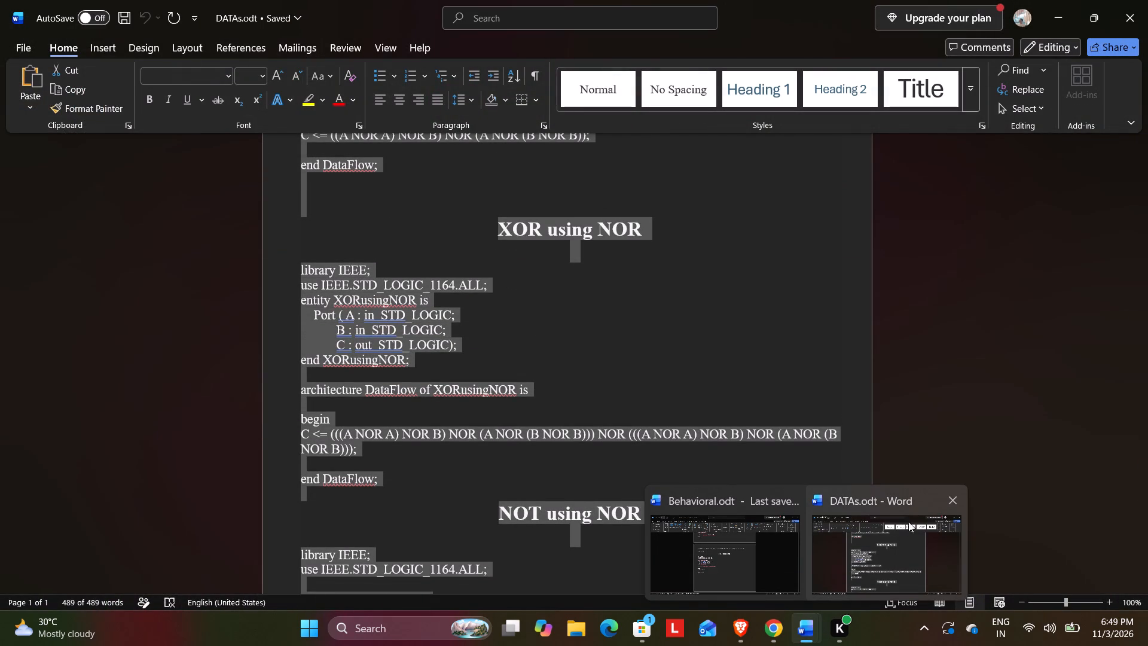
# Close DATAs.odt and return to Behavioral.odt.
pyautogui.click(950, 496)
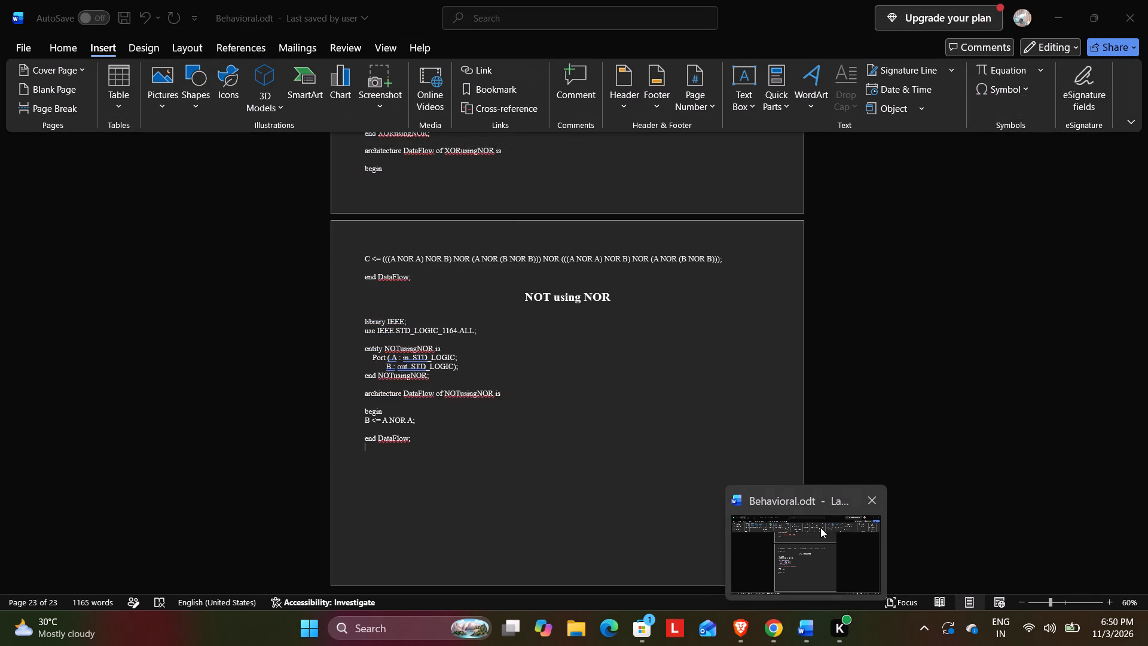
pyautogui.click(820, 528)
# Insert blank lines before the NOT using NAND heading so that it starts on the page after the Behavioral_XOR section.
pyautogui.scroll(-4, 646, 441)
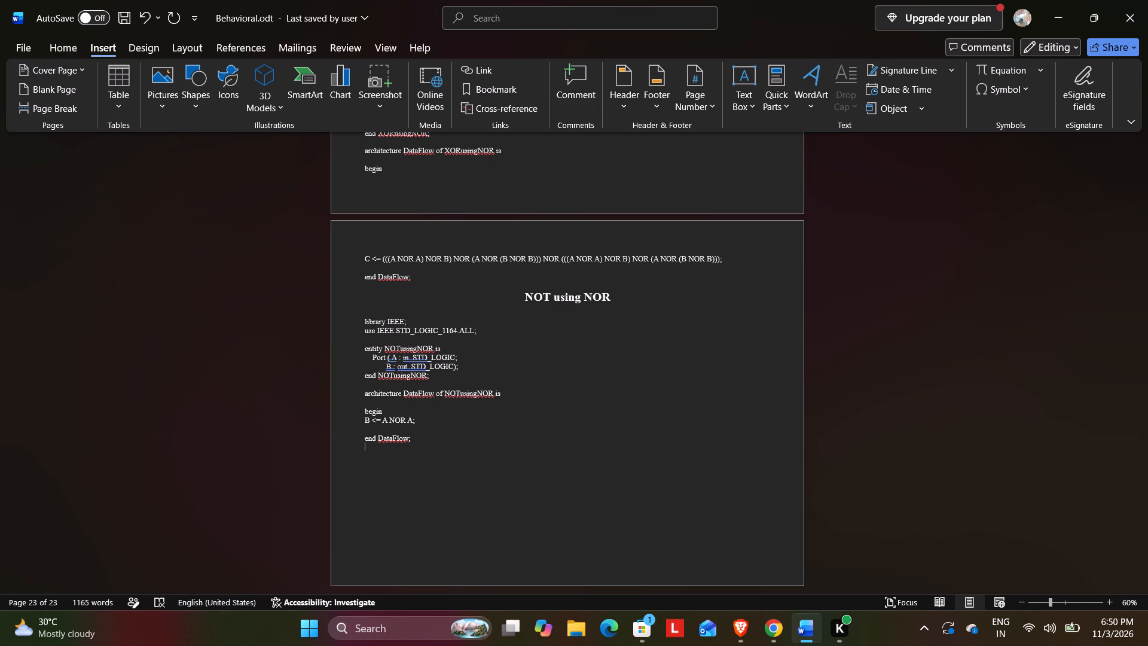
pyautogui.scroll(10, 646, 441)
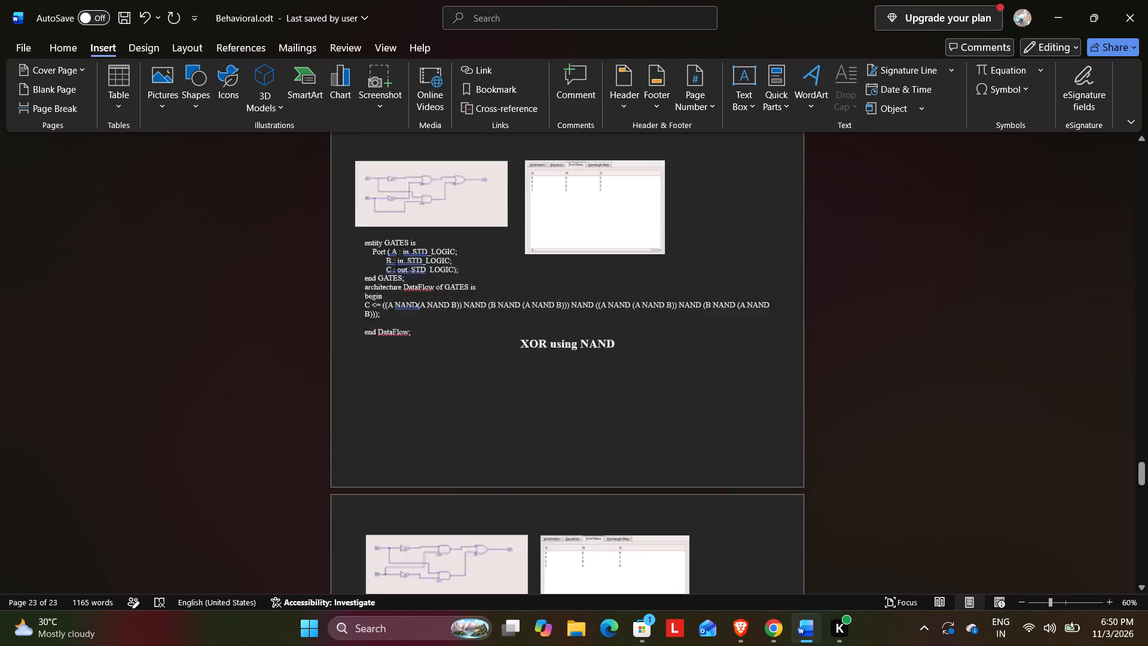
pyautogui.scroll(6, 646, 441)
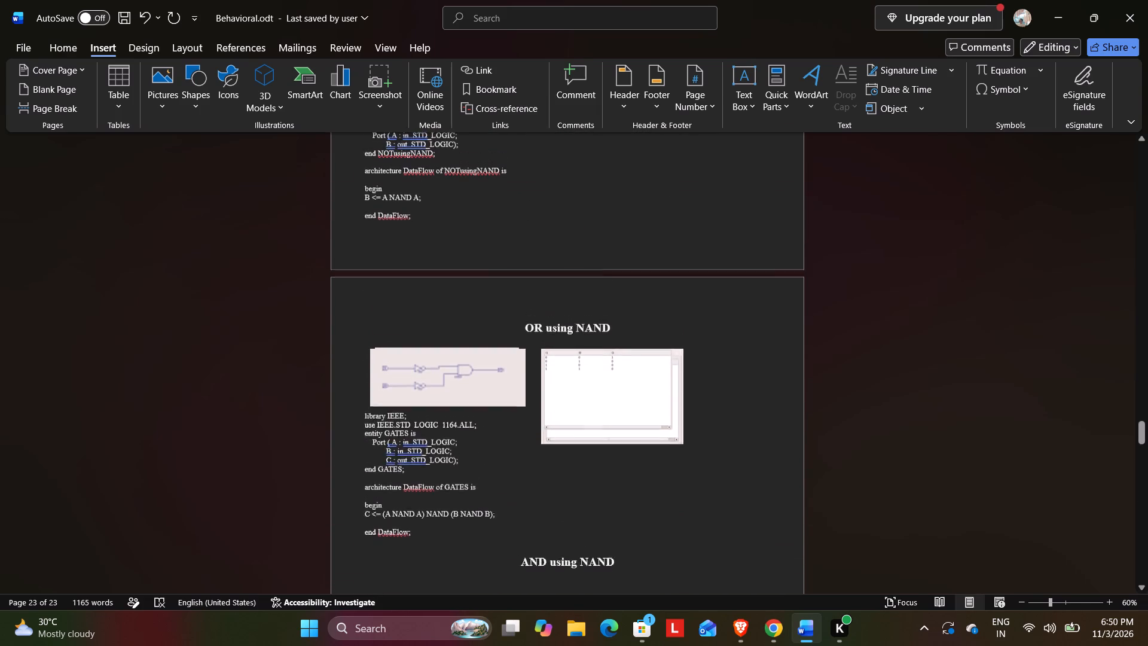
pyautogui.scroll(1, 646, 443)
pyautogui.hscroll(-1, 646, 443)
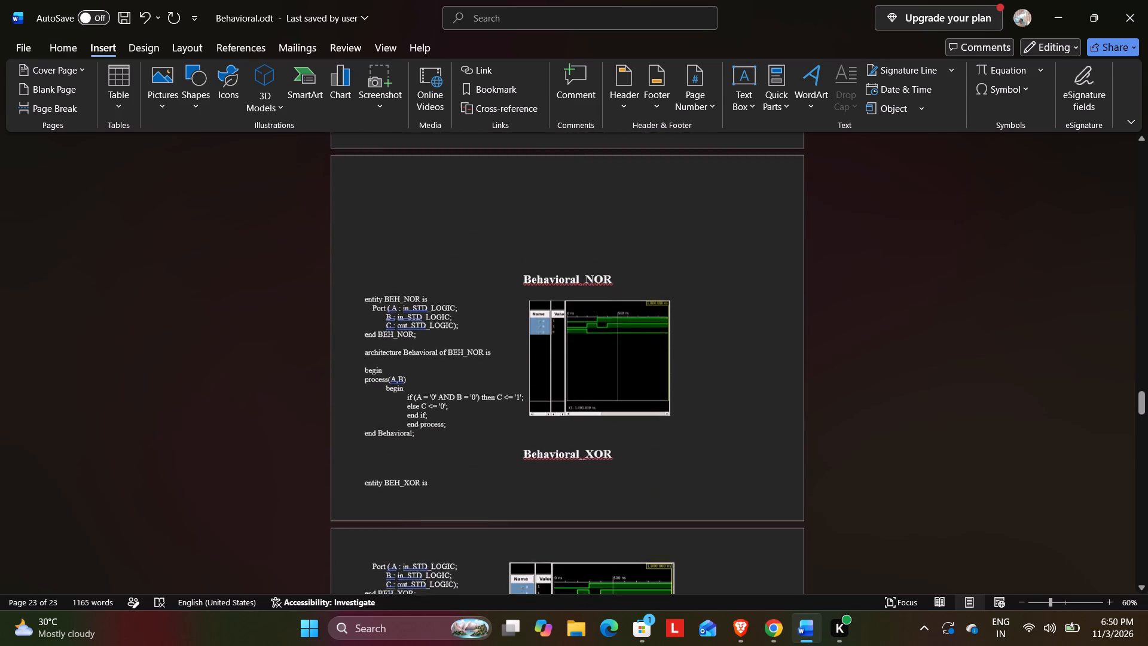
pyautogui.hscroll(-1, 646, 443)
pyautogui.scroll(-1, 646, 443)
pyautogui.scroll(1, 646, 443)
pyautogui.hscroll(-1, 646, 443)
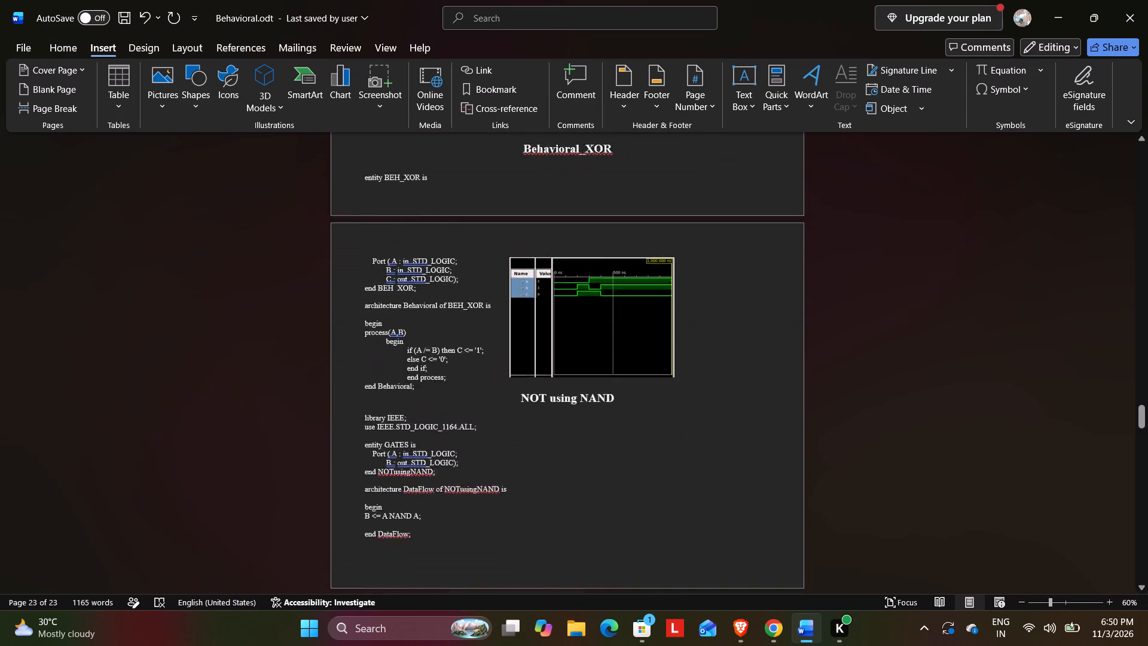
pyautogui.hscroll(-2, 646, 443)
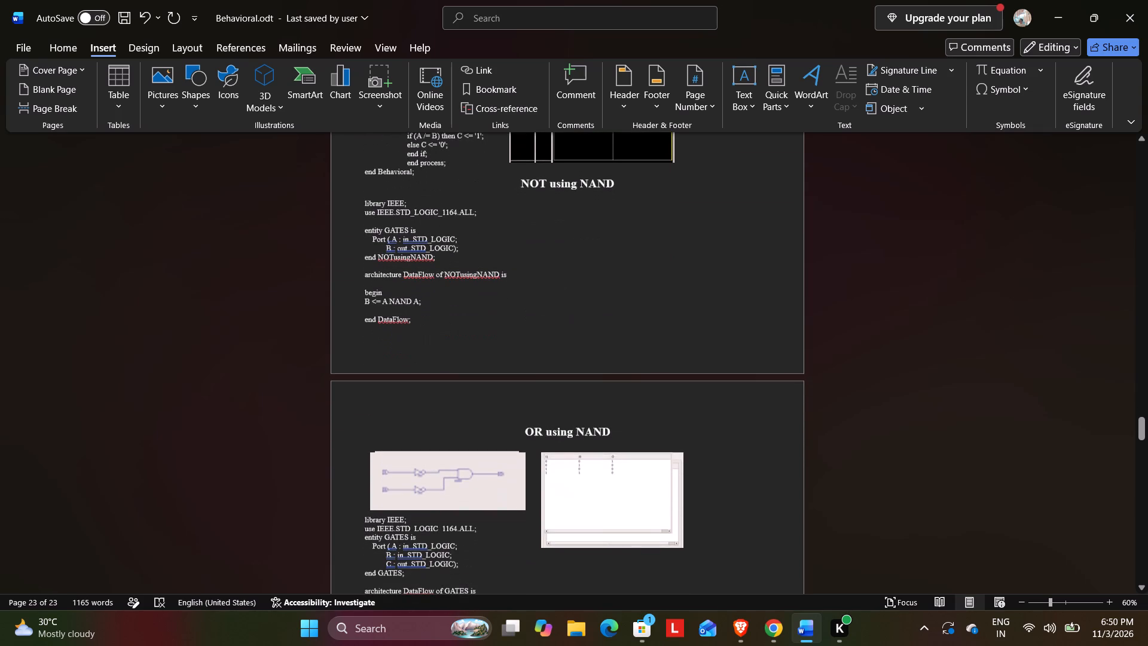
pyautogui.hscroll(-1, 646, 443)
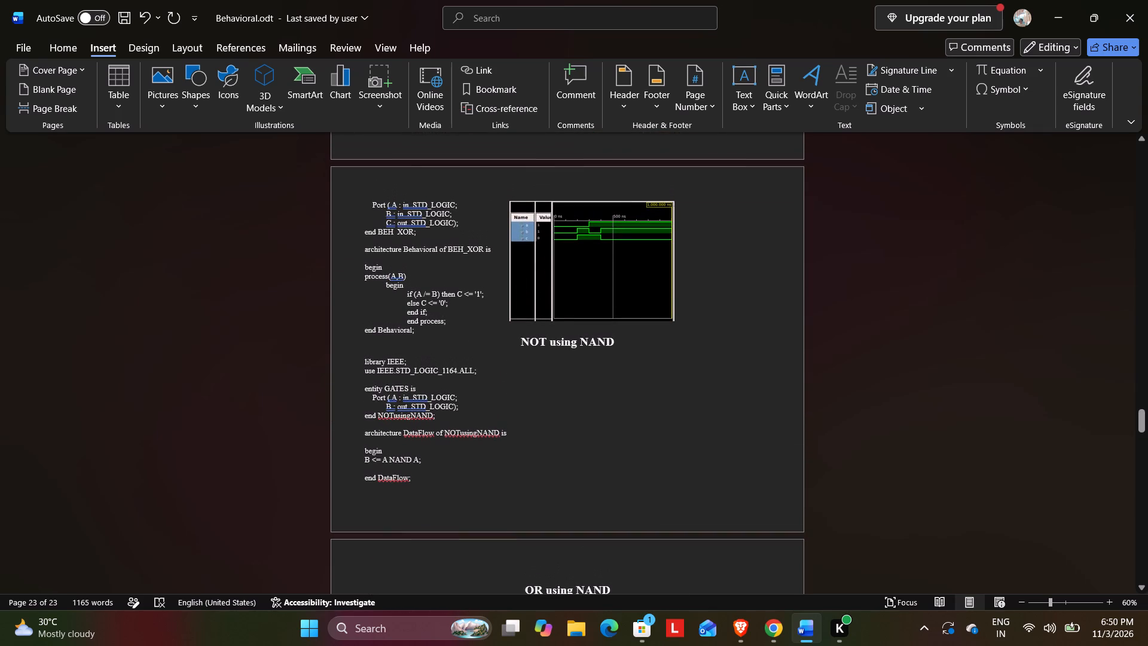
pyautogui.click(515, 343)
pyautogui.hscroll(-1, 515, 343)
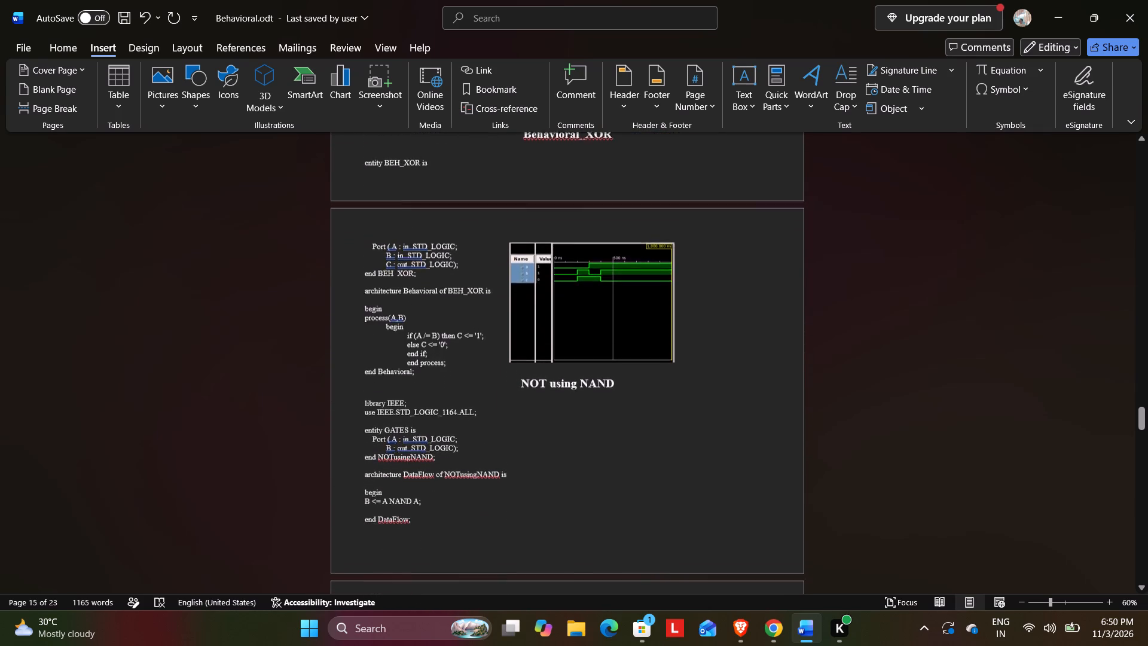
pyautogui.hscroll(-1, 515, 343)
pyautogui.press('Return')
pyautogui.press('Return')
pyautogui.press('Return')
pyautogui.press('Return')
pyautogui.press('Return')
pyautogui.press('Return')
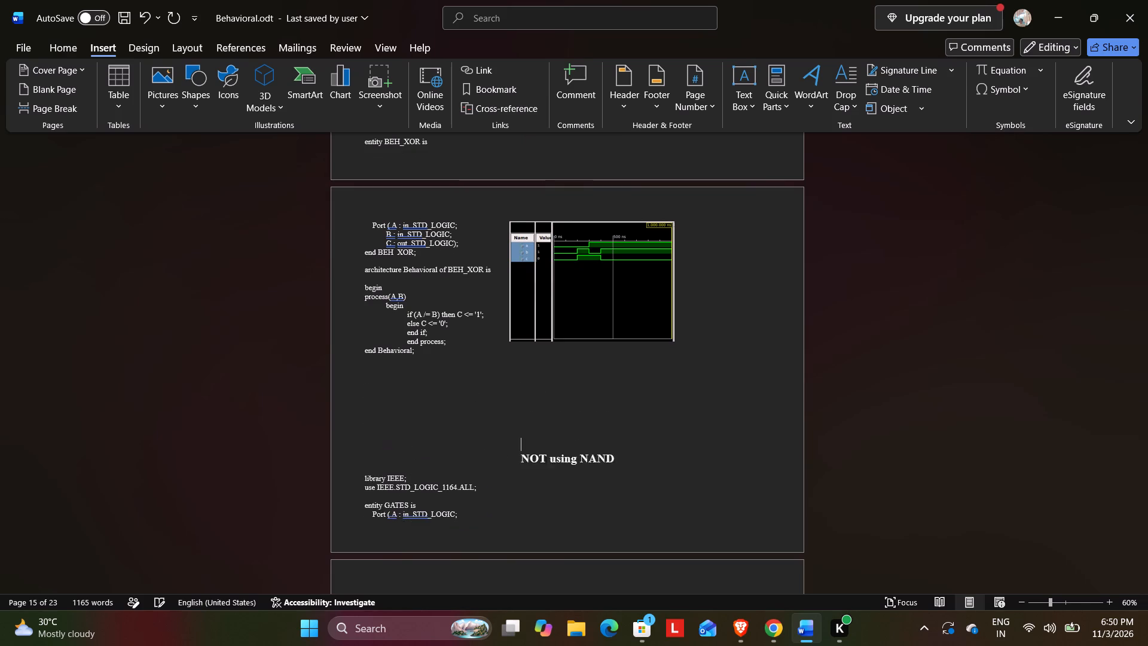
pyautogui.press('Return')
pyautogui.press('Return')
pyautogui.press('Return')
pyautogui.press('Return')
pyautogui.press('Return')
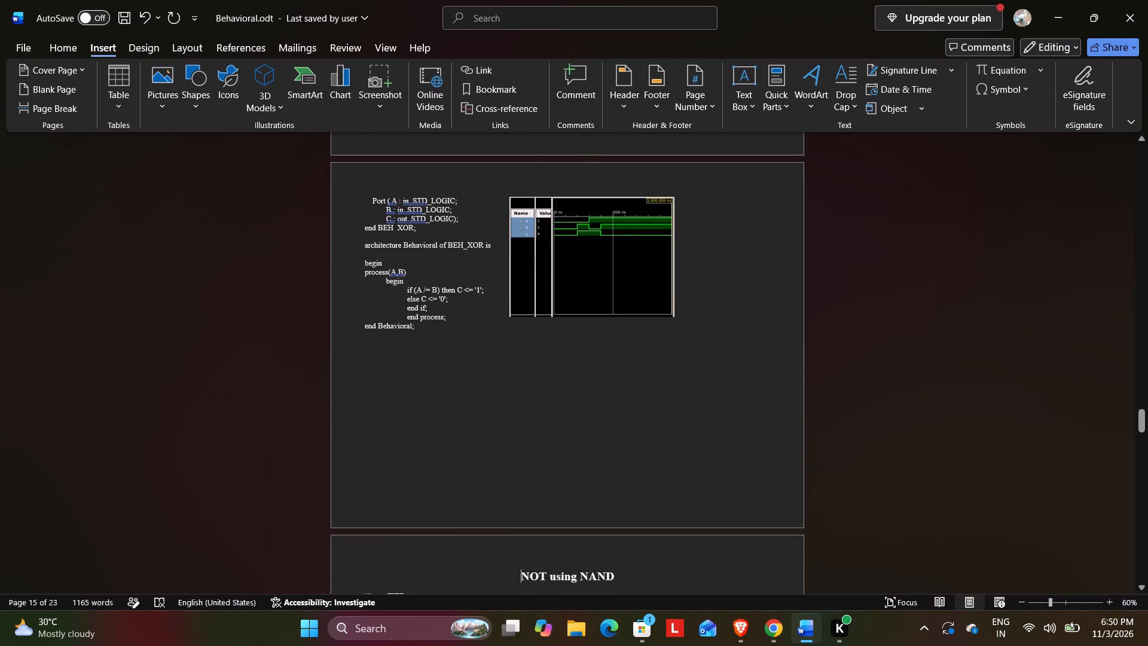
# Review the layout of the pasted NAND and NOR gate sections from NOT using NAND to the document's end.
pyautogui.scroll(-2, 509, 321)
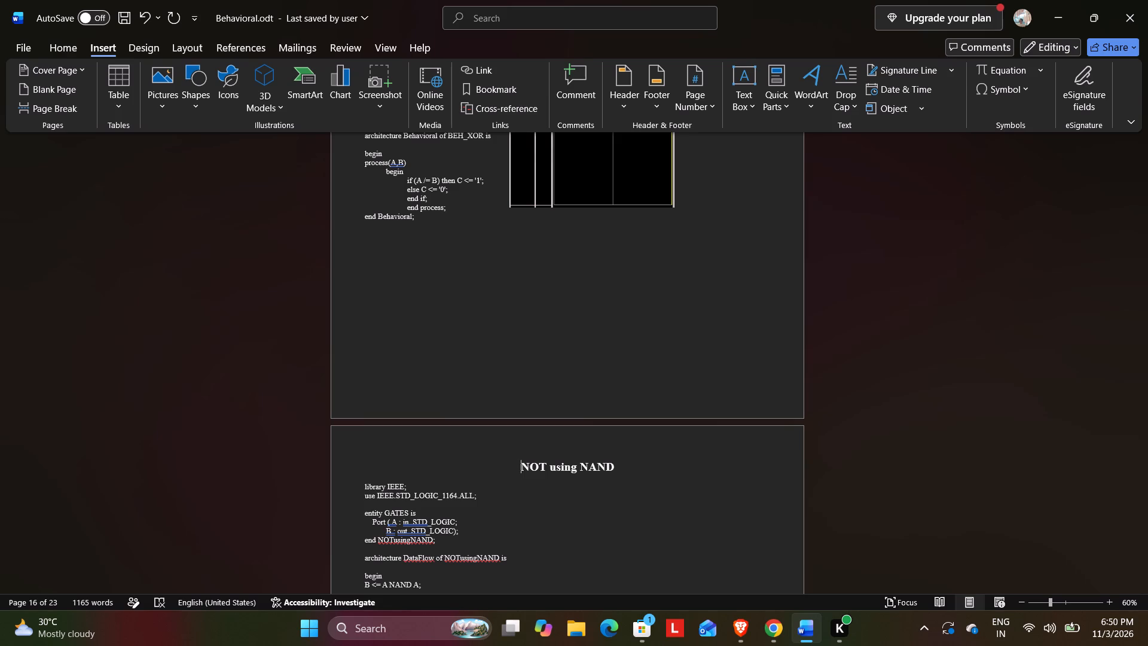
pyautogui.scroll(-5, 509, 321)
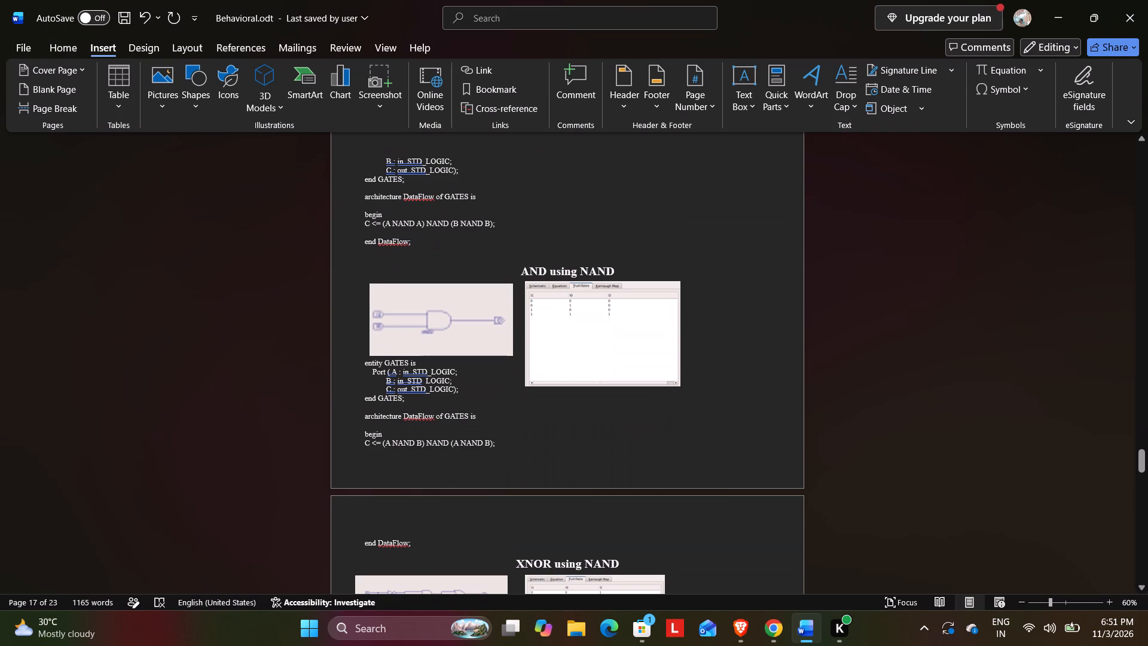
pyautogui.scroll(-5, 509, 321)
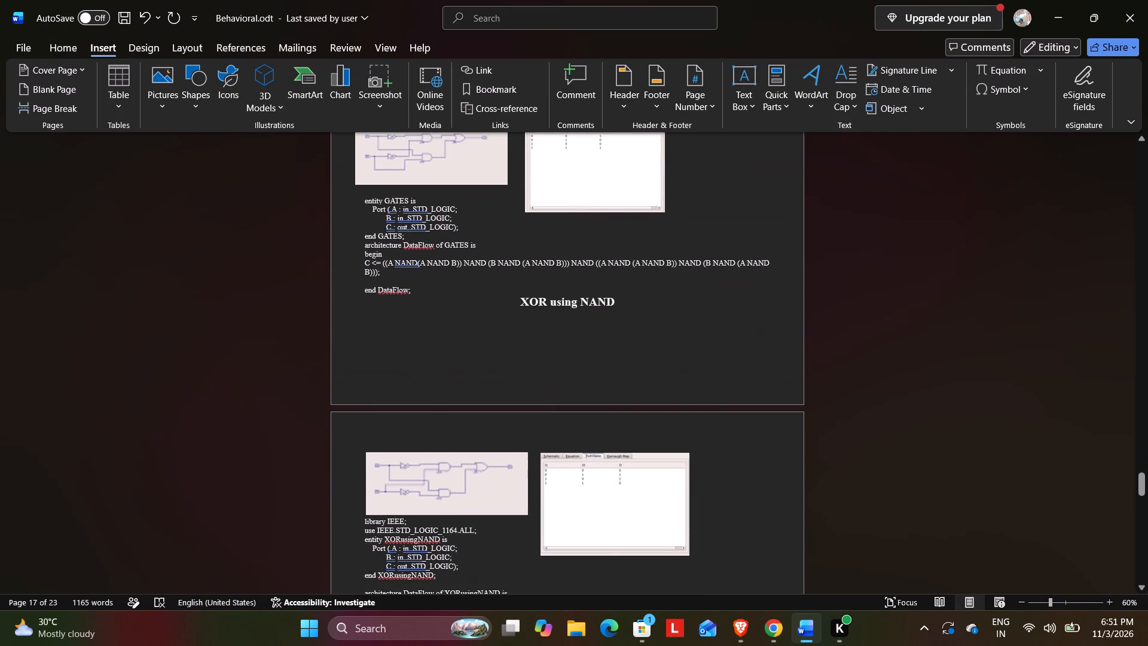
pyautogui.scroll(-2, 509, 321)
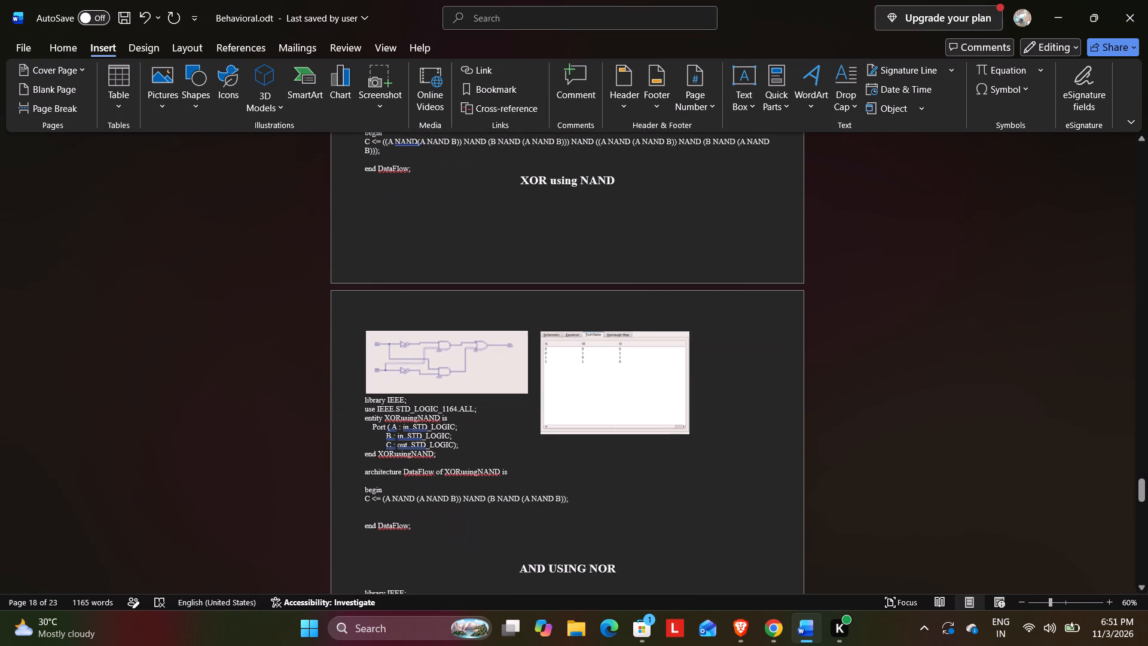
pyautogui.scroll(-5, 509, 321)
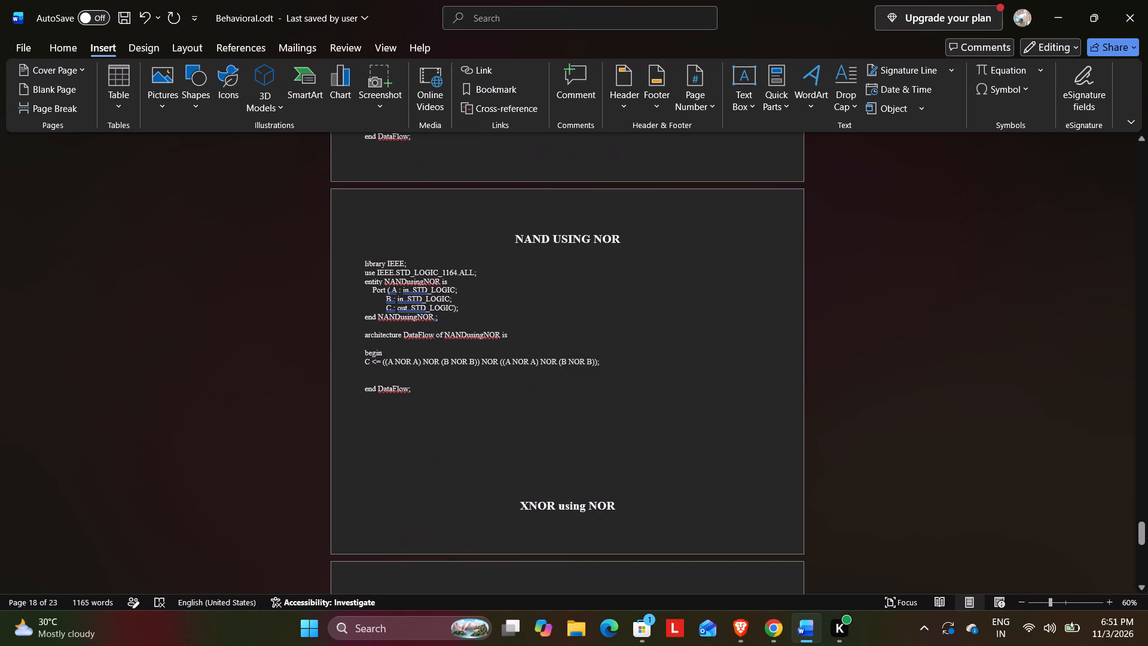
pyautogui.scroll(-2, 509, 321)
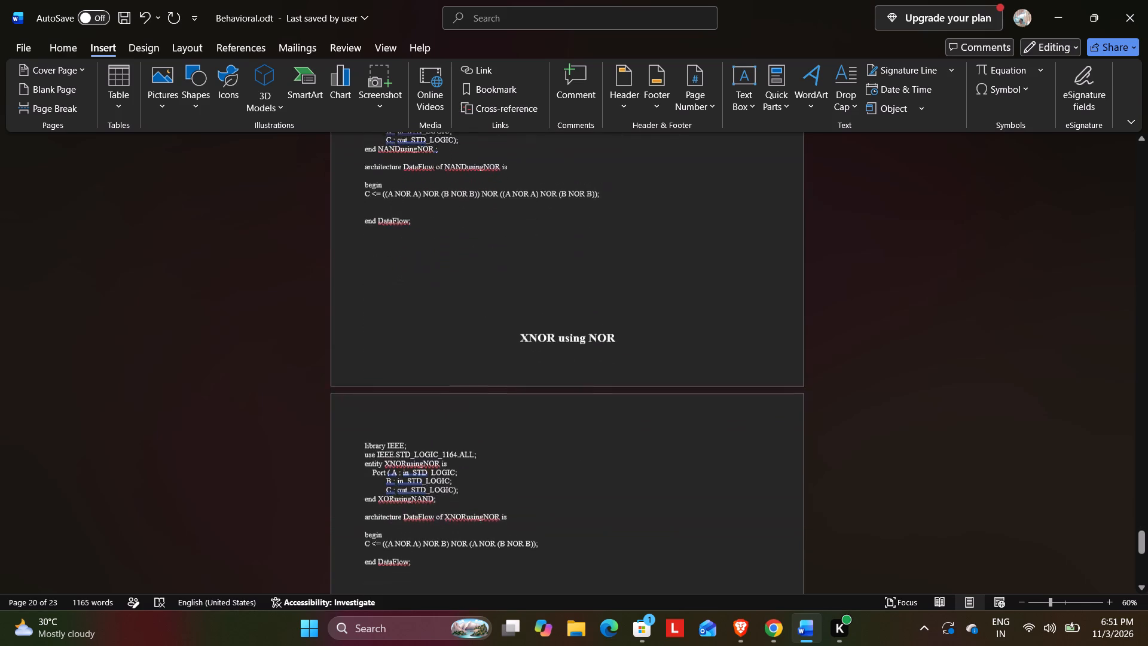
pyautogui.scroll(-4, 509, 321)
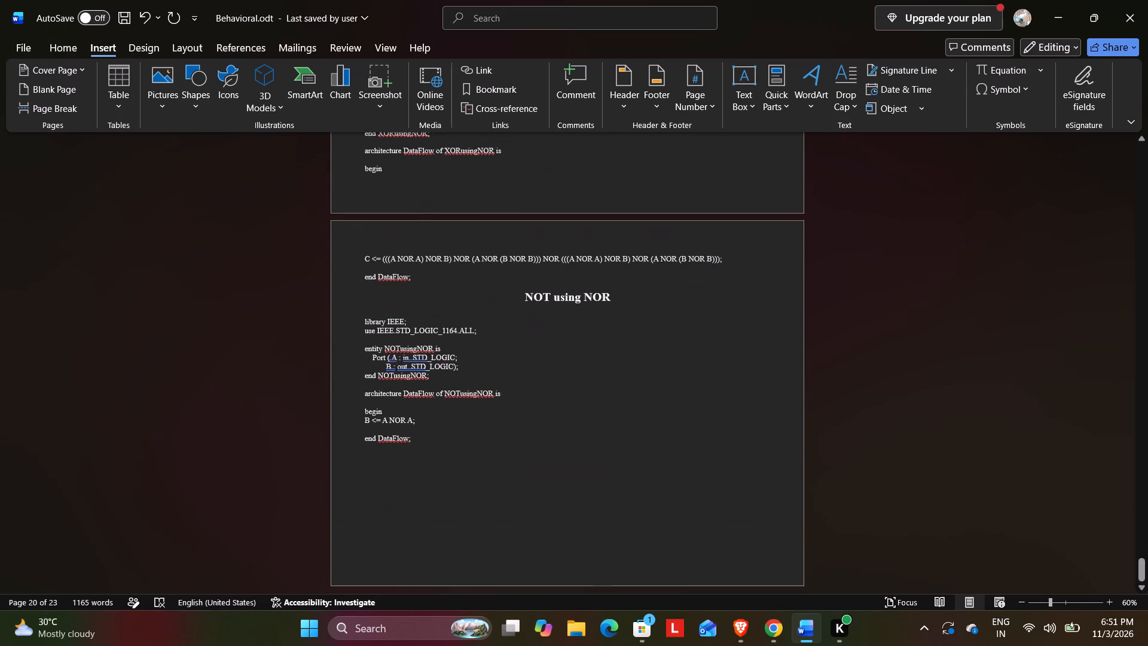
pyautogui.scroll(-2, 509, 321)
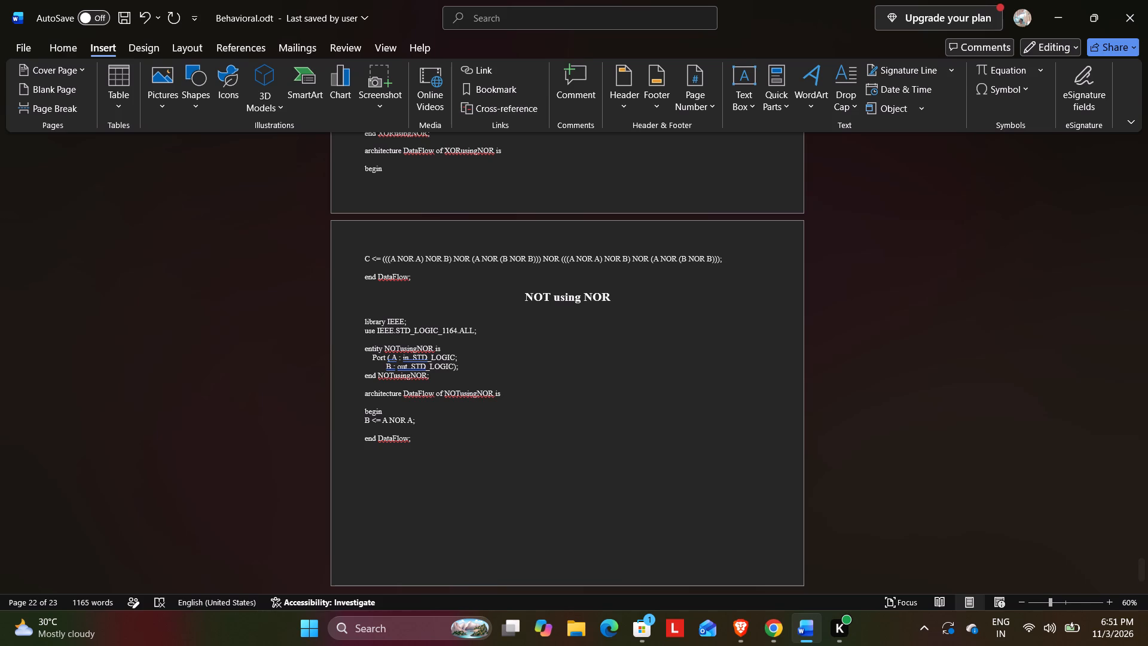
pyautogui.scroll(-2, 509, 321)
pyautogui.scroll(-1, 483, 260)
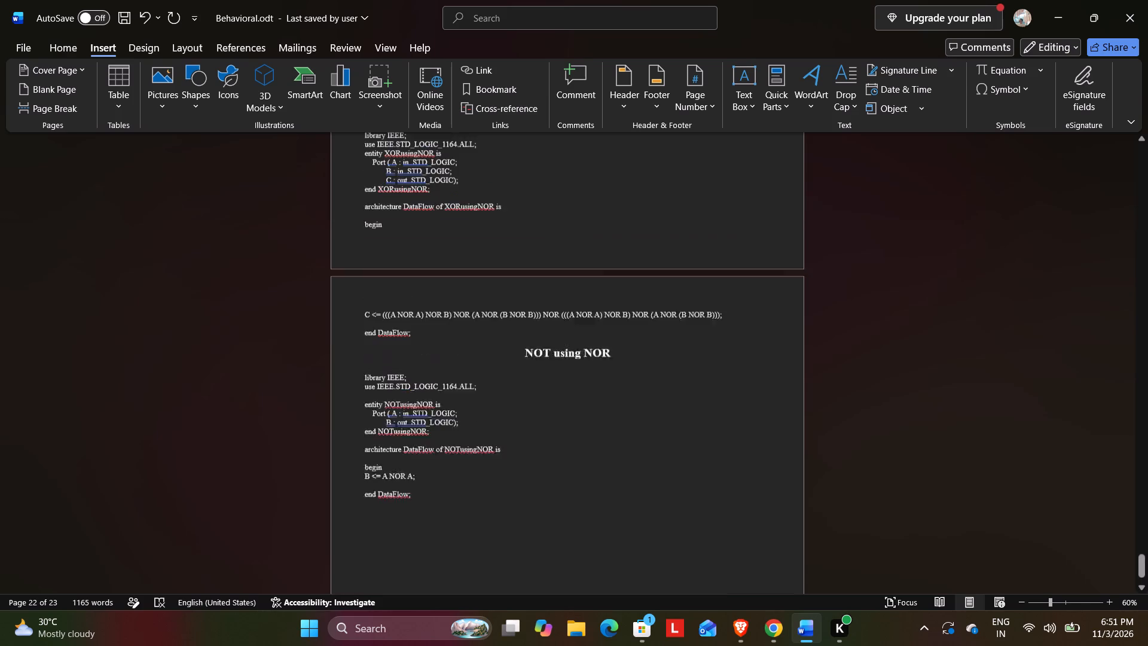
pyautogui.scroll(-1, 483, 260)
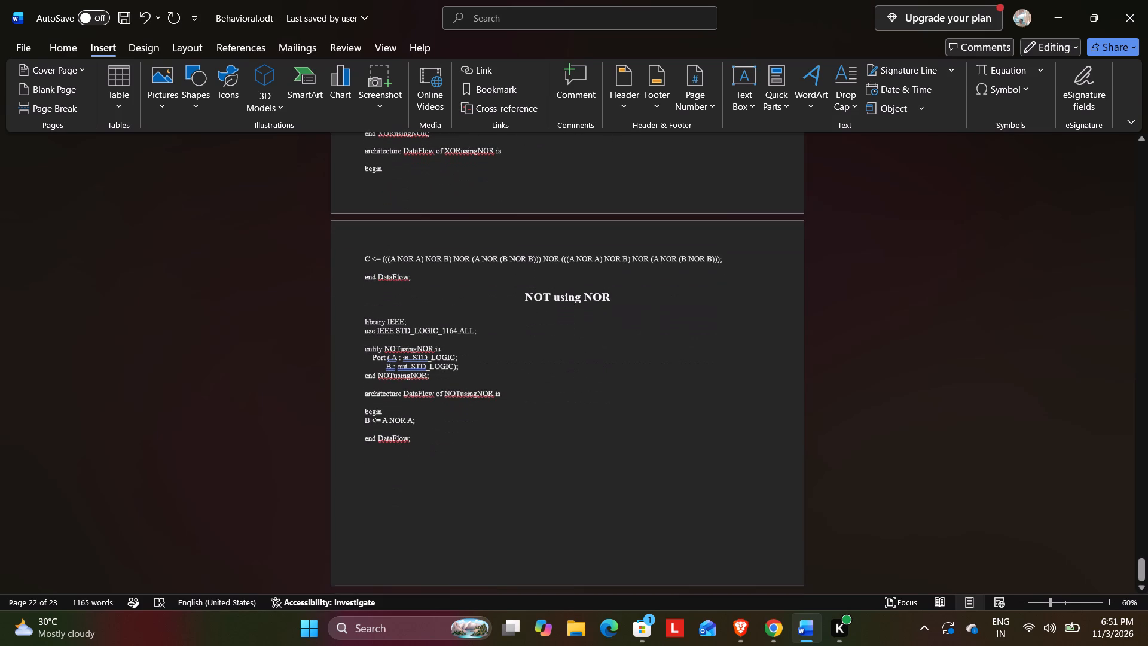
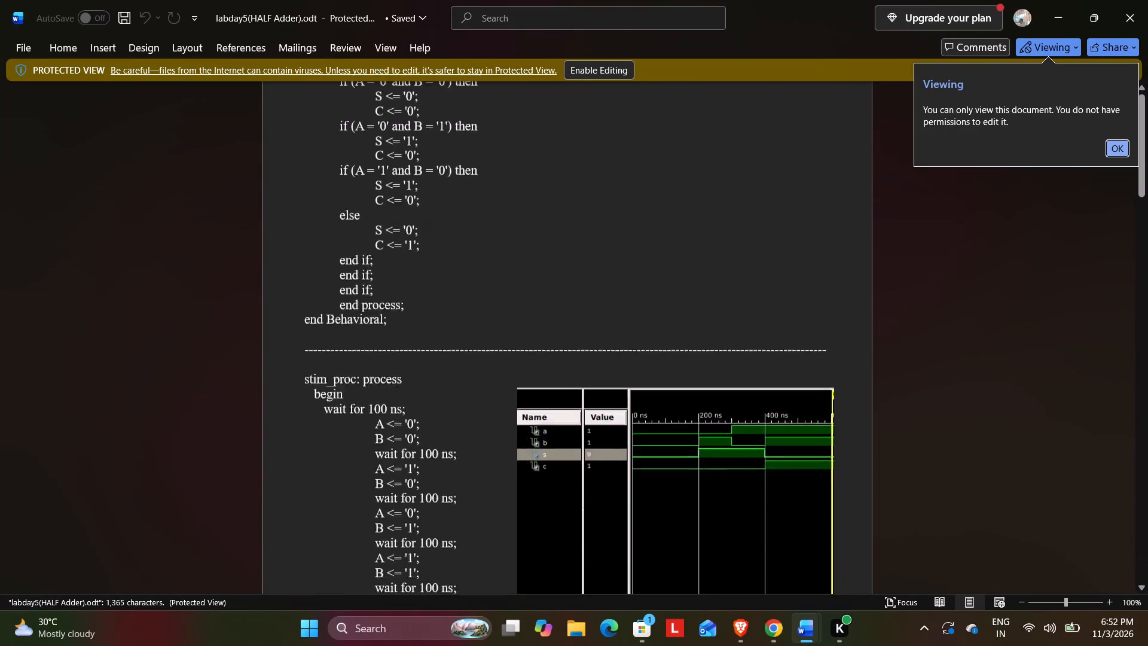
# Look through the half adder and full adder sections of labday5(HALF Adder).odt and enable editing of the document.
pyautogui.moveTo(328, 141); pyautogui.dragTo(879, 645)
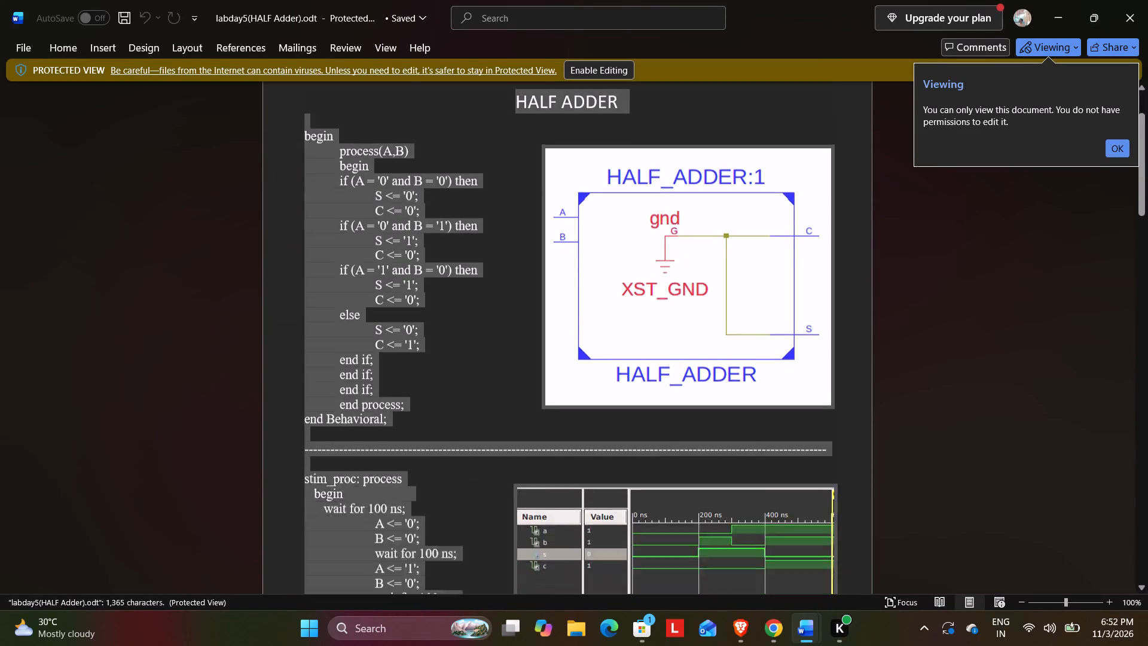
pyautogui.moveTo(879, 645); pyautogui.dragTo(818, 562)
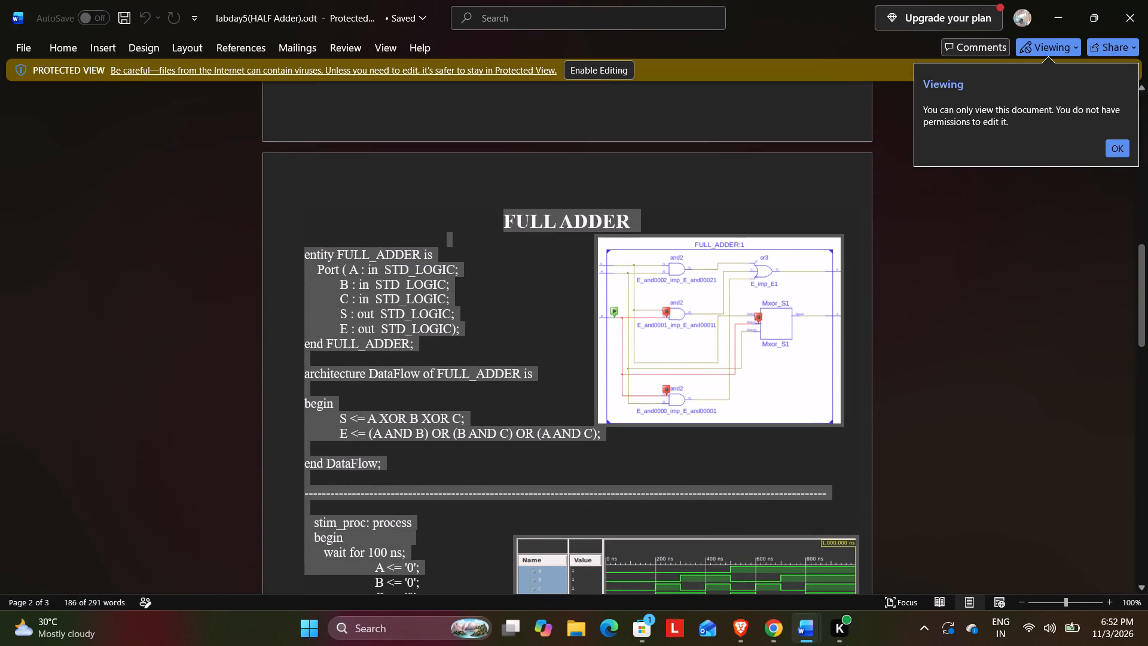
pyautogui.click(610, 62)
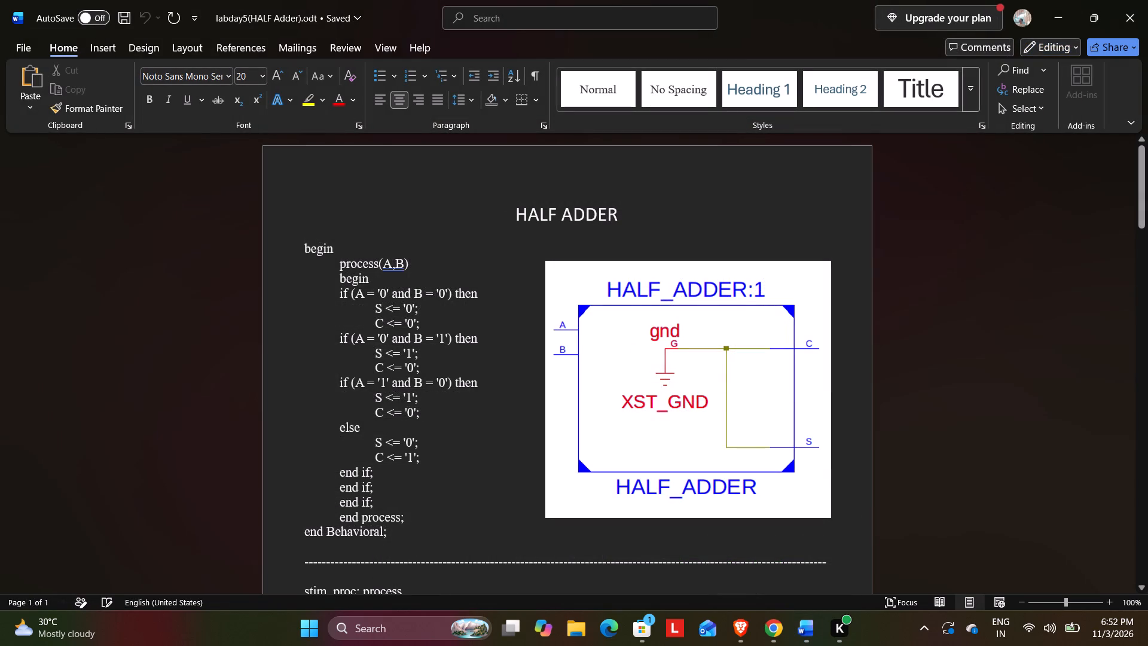
# Copy the whole HALF ADDER section with its images from labday5(HALF Adder).odt and paste it at the end of Behavioral.odt.
pyautogui.moveTo(340, 203); pyautogui.dragTo(942, 456)
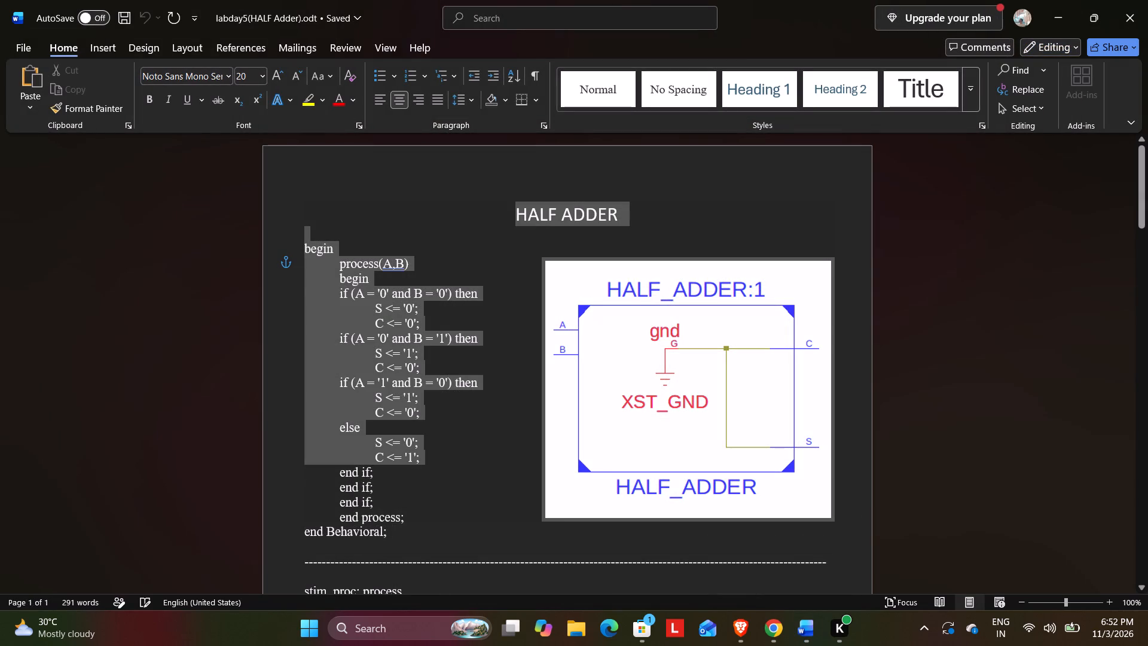
pyautogui.moveTo(942, 456); pyautogui.dragTo(731, 179)
pyautogui.click(456, 154)
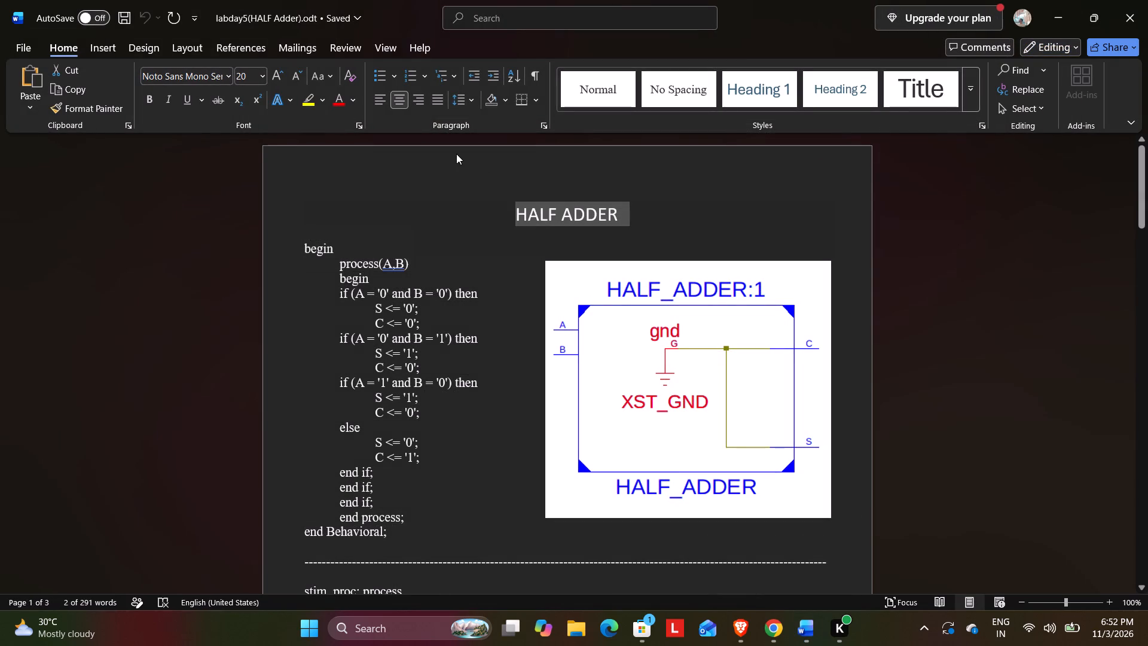
pyautogui.moveTo(373, 207); pyautogui.dragTo(872, 401)
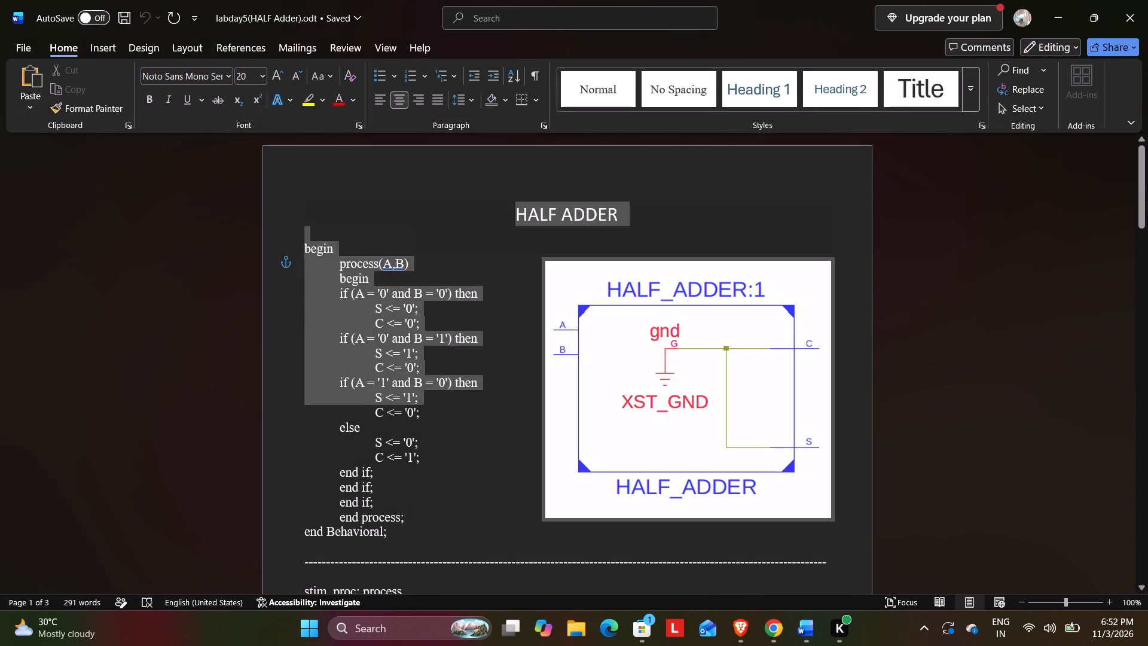
pyautogui.moveTo(872, 401); pyautogui.dragTo(869, 584)
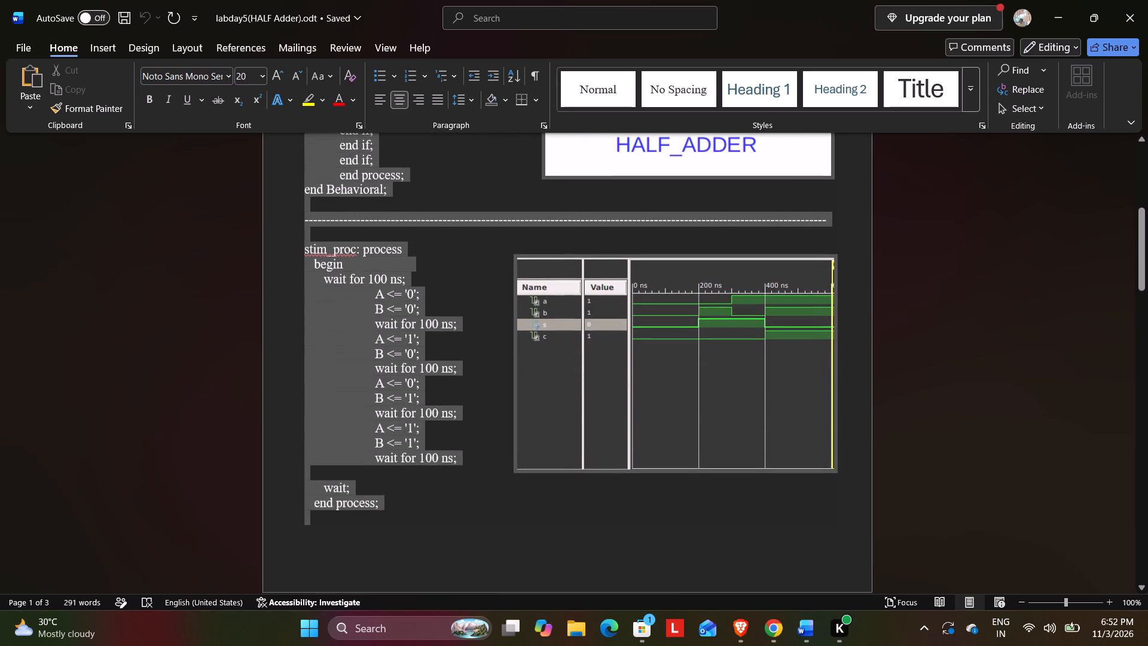
pyautogui.moveTo(869, 584); pyautogui.dragTo(886, 533)
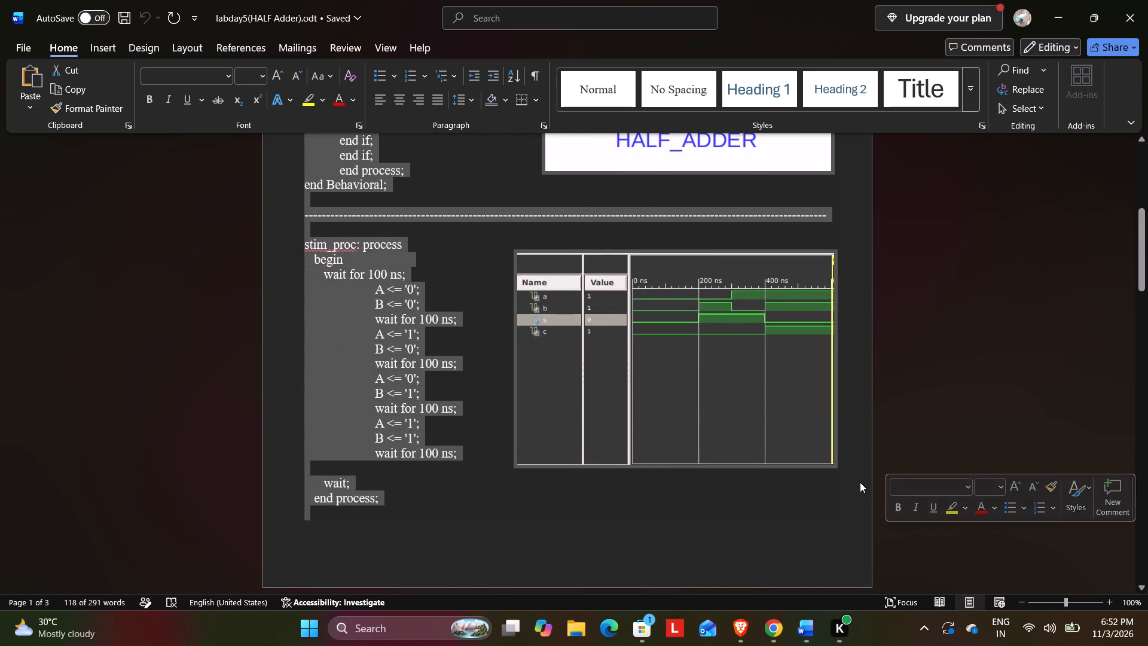
pyautogui.hotkey('ctrl', 'c')
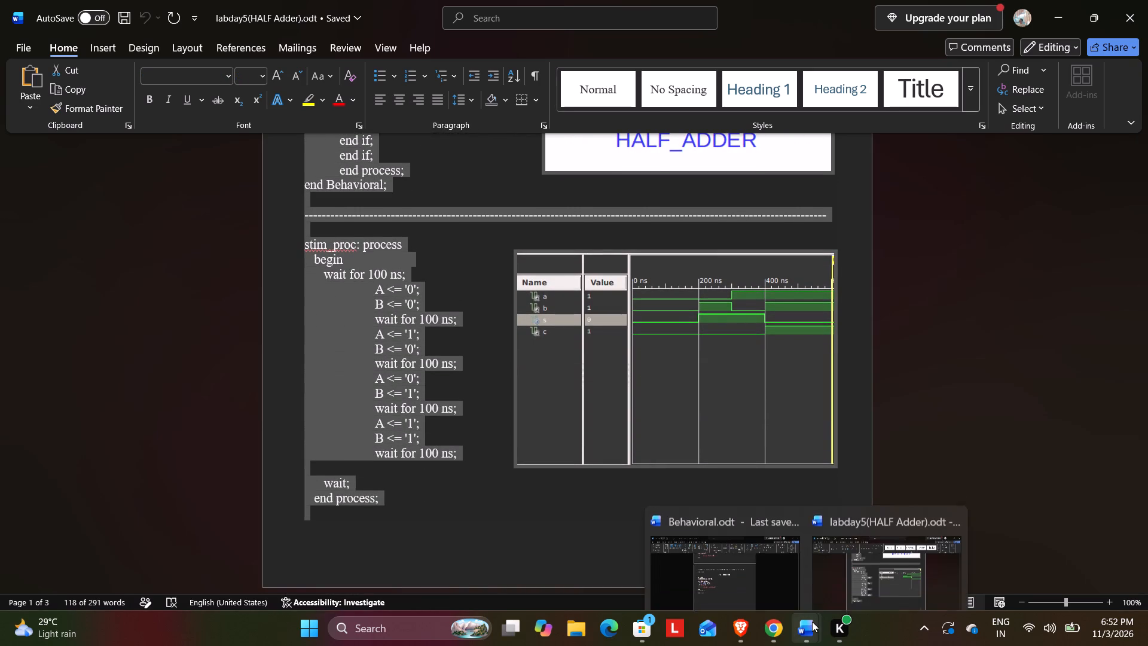
pyautogui.click(749, 543)
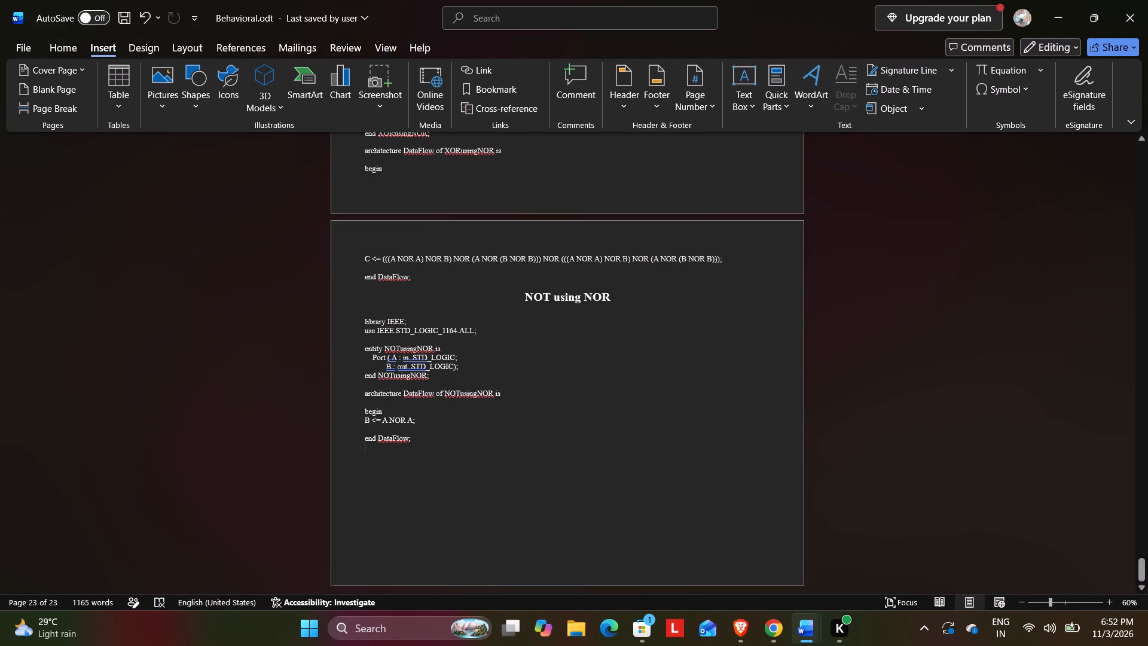
pyautogui.hotkey('ctrl', 'v')
# Insert blank lines before the HALF ADDER heading so that it starts on the page after the NOT using NOR section.
pyautogui.scroll(4, 459, 357)
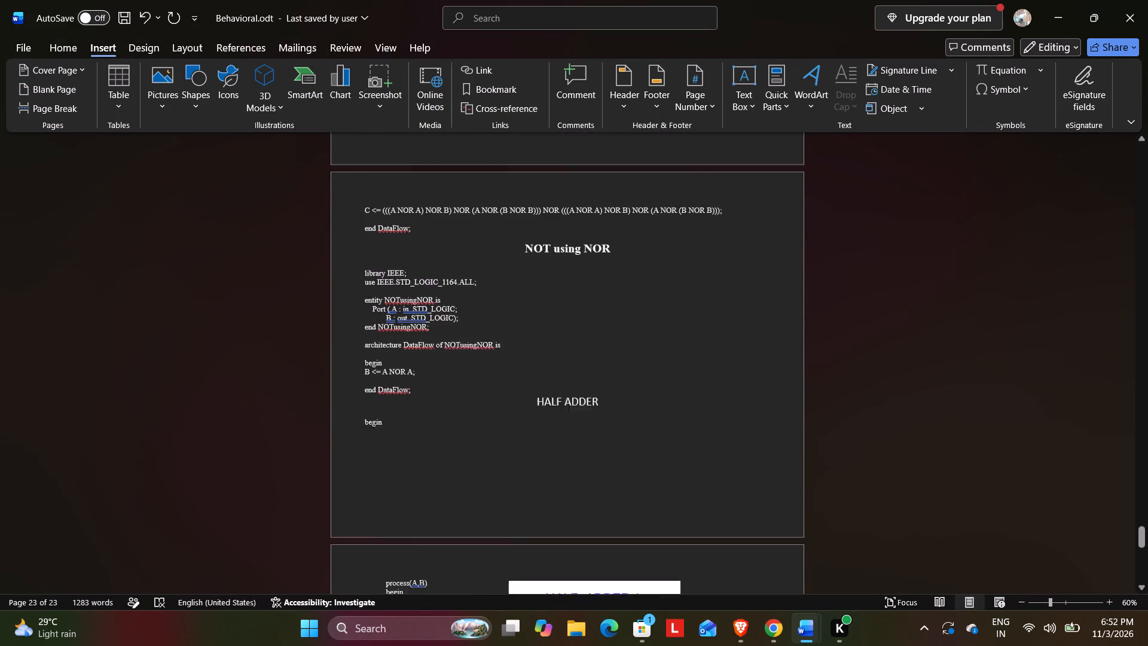
pyautogui.scroll(1, 459, 357)
pyautogui.click(530, 443)
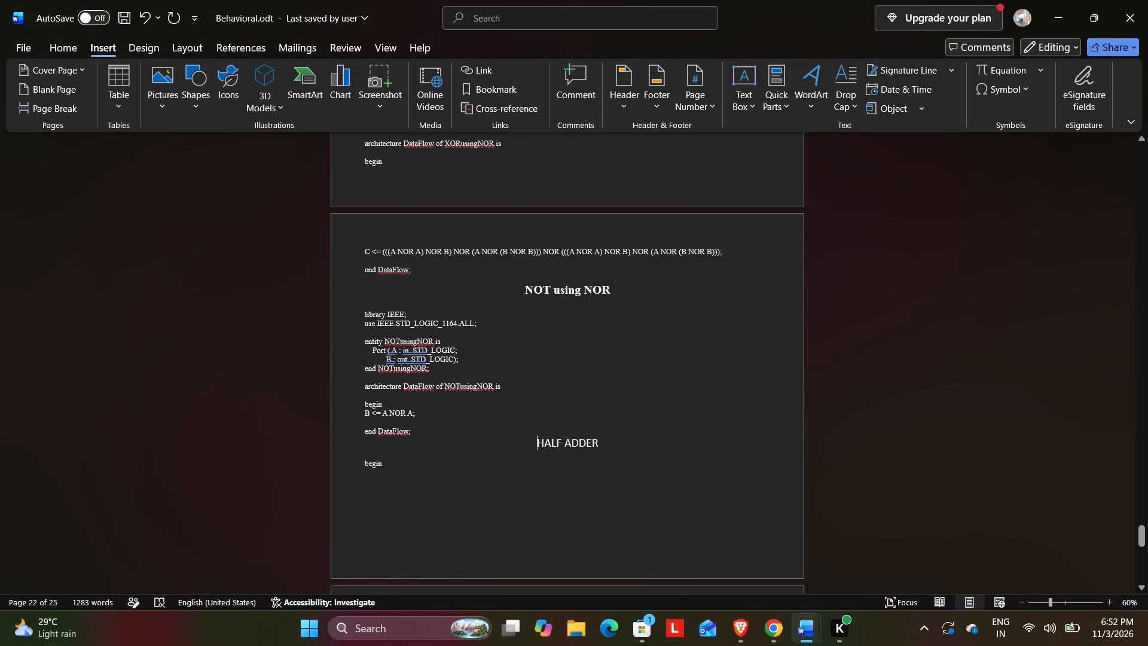
pyautogui.press('Return')
pyautogui.press('Return')
pyautogui.press('Return')
pyautogui.press('Return')
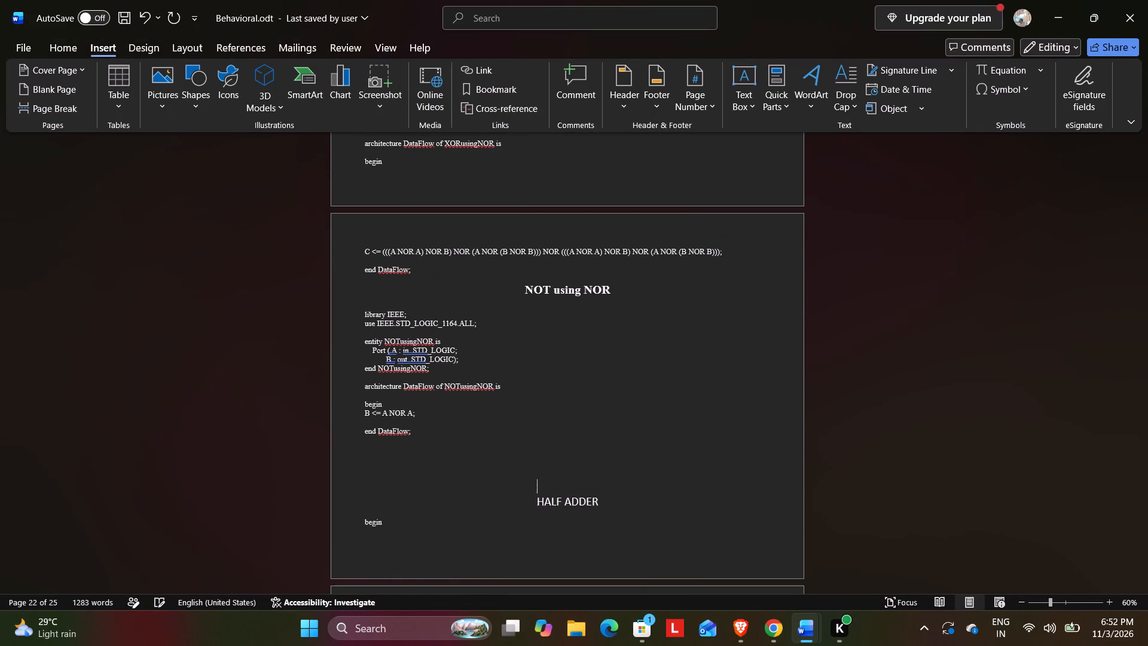
pyautogui.press('Return')
pyautogui.press('Return')
pyautogui.press('Return')
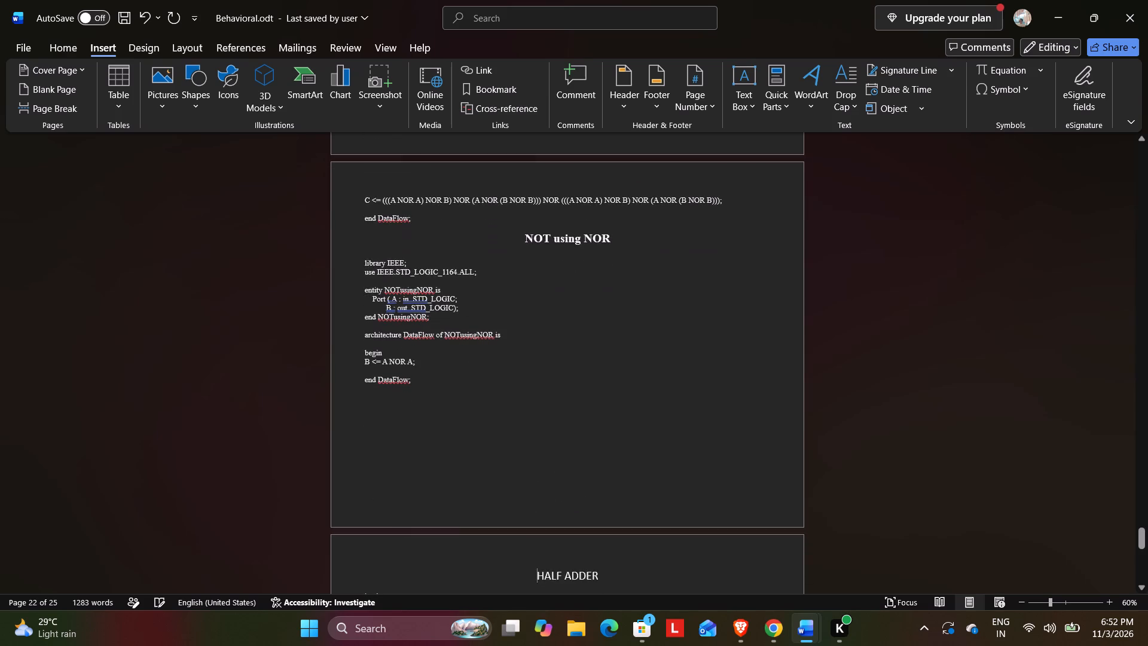
# Review the layout of the pasted HALF ADDER pages from the NOT using NOR section to the document's end.
pyautogui.scroll(-17, 530, 443)
pyautogui.scroll(-9, 530, 443)
pyautogui.scroll(-15, 530, 443)
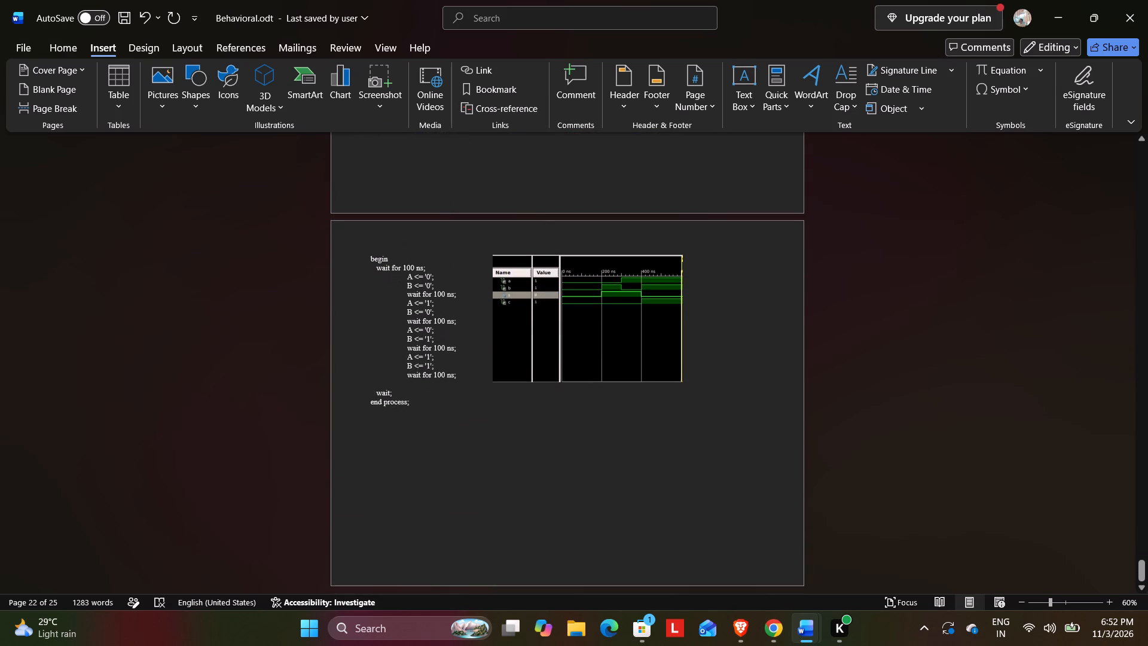
pyautogui.scroll(-3, 530, 443)
pyautogui.scroll(9, 514, 261)
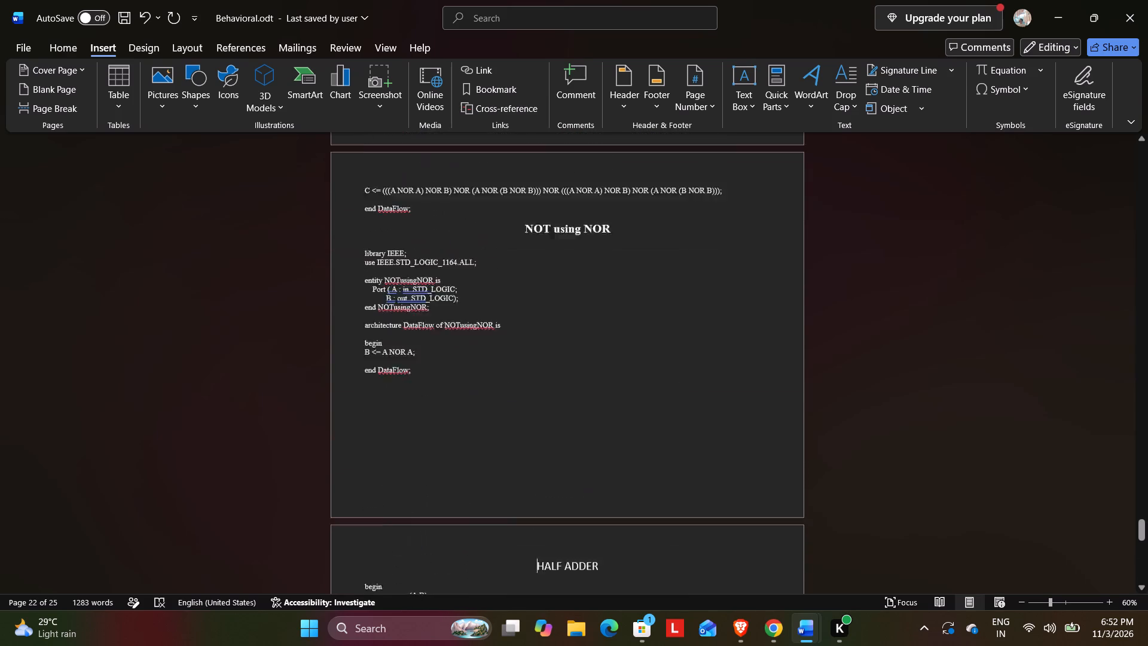
pyautogui.scroll(2, 514, 261)
pyautogui.scroll(-12, 514, 261)
pyautogui.scroll(1, 514, 261)
pyautogui.scroll(-9, 514, 261)
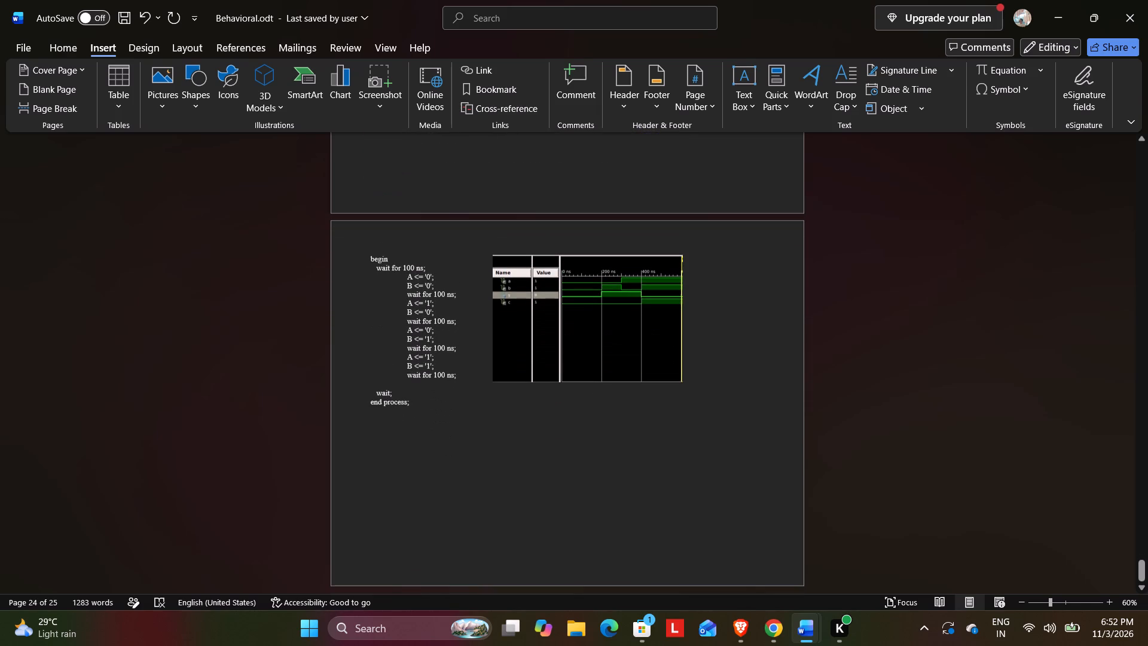
pyautogui.scroll(-3, 514, 261)
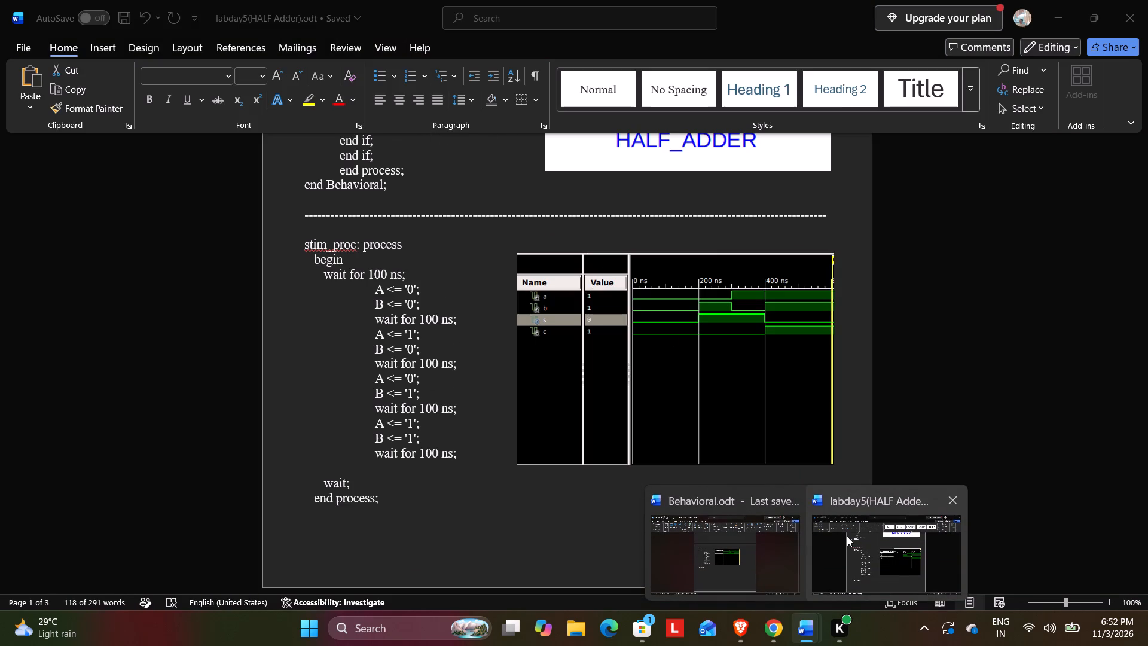
# Copy the FULL ADDER section from labday5(HALF Adder).odt through its closing END; line and paste it at the end of Behavioral.odt.
pyautogui.click(845, 531)
pyautogui.scroll(-3, 589, 484)
pyautogui.scroll(1, 589, 484)
pyautogui.moveTo(342, 169); pyautogui.dragTo(1073, 550)
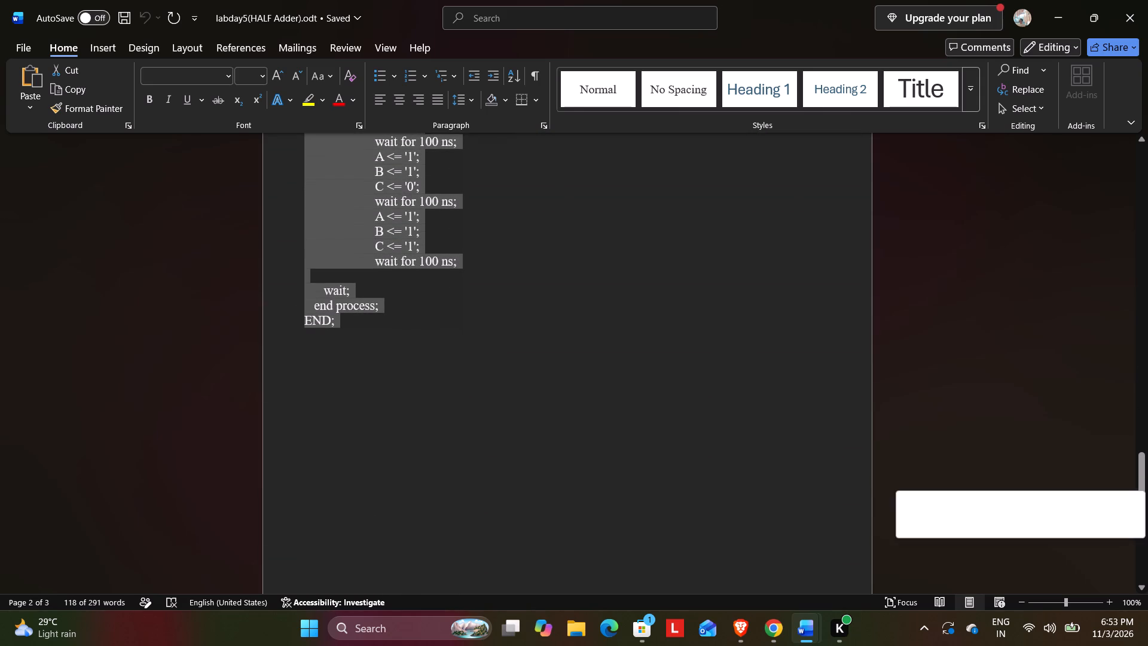
pyautogui.hotkey('ctrl', 'c')
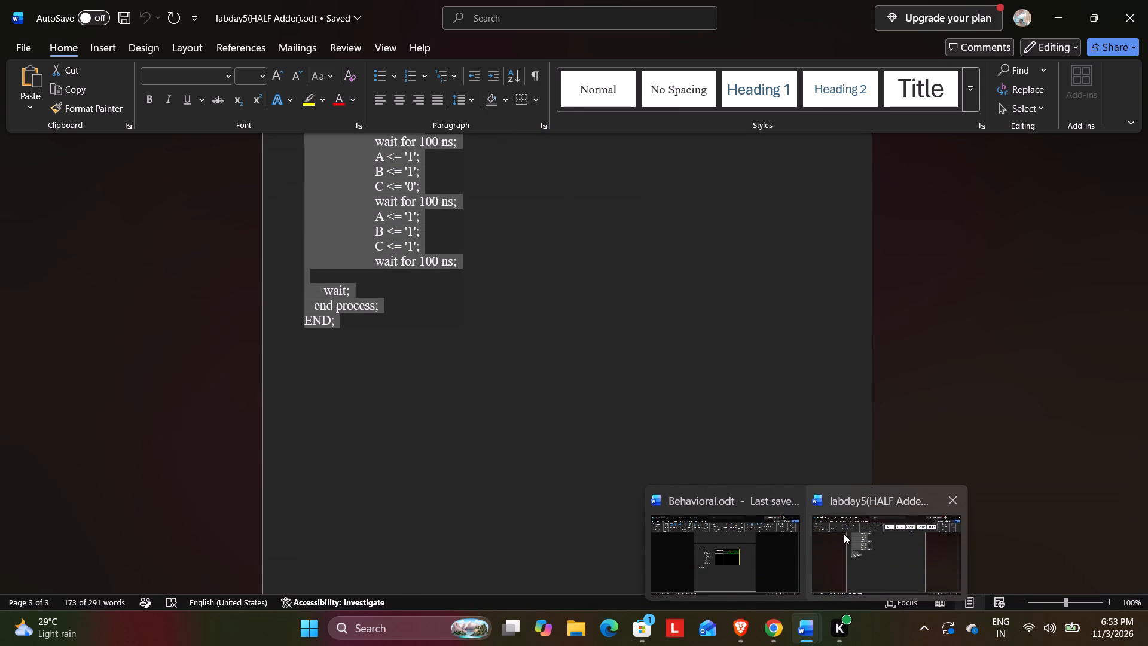
pyautogui.click(747, 547)
pyautogui.click(447, 412)
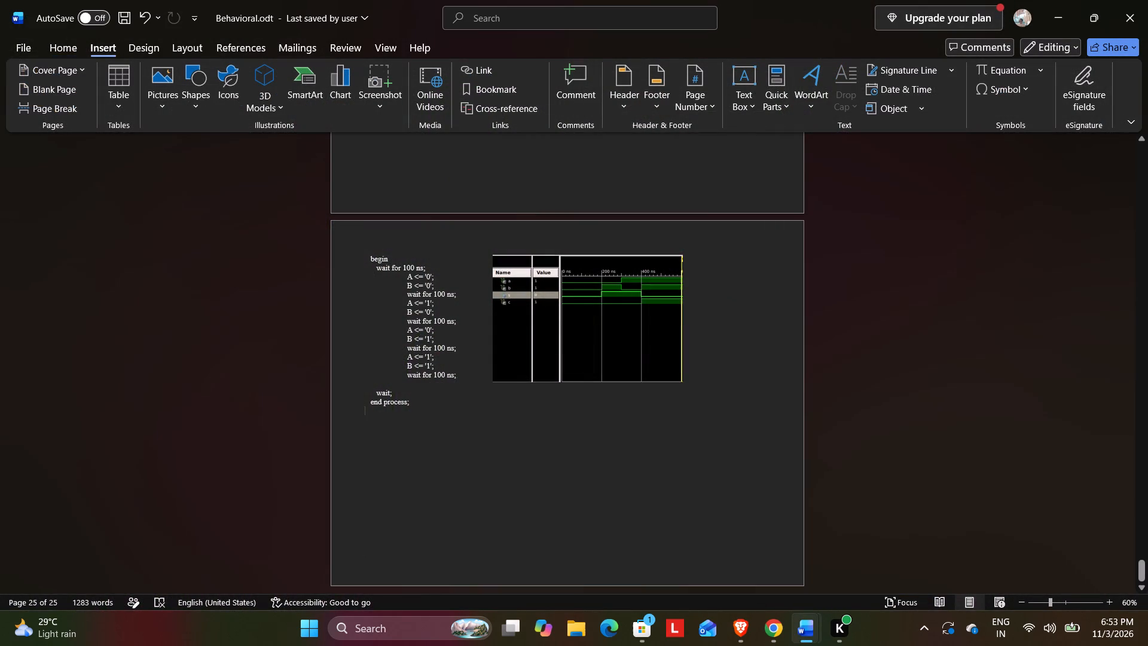
pyautogui.hotkey('ctrl', 'v')
# Insert blank lines before the FULL ADDER heading so that it starts on the page after the half adder's stimulus process.
pyautogui.scroll(4, 466, 349)
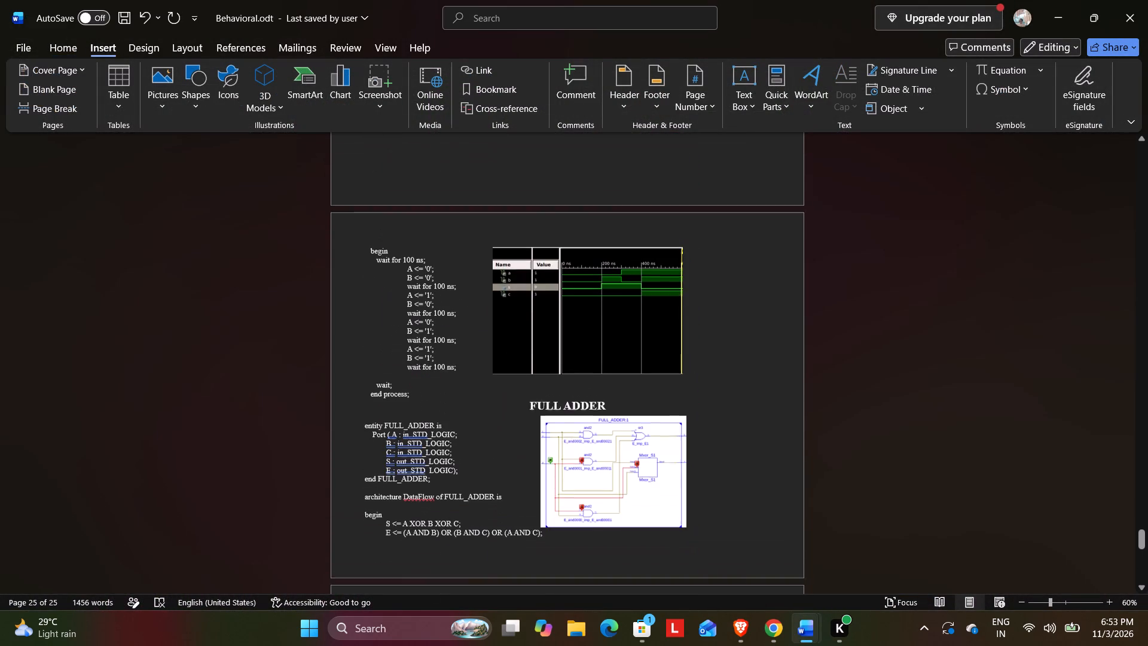
pyautogui.click(527, 431)
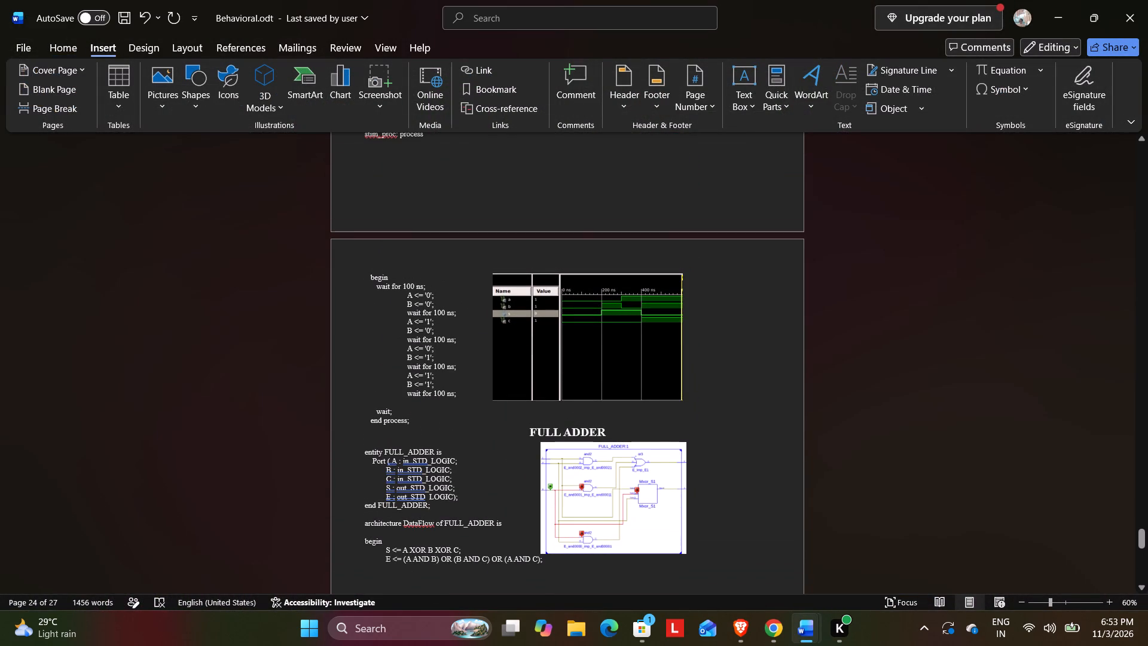
pyautogui.press('Return')
pyautogui.press('Return')
pyautogui.press('Return')
pyautogui.press('Return')
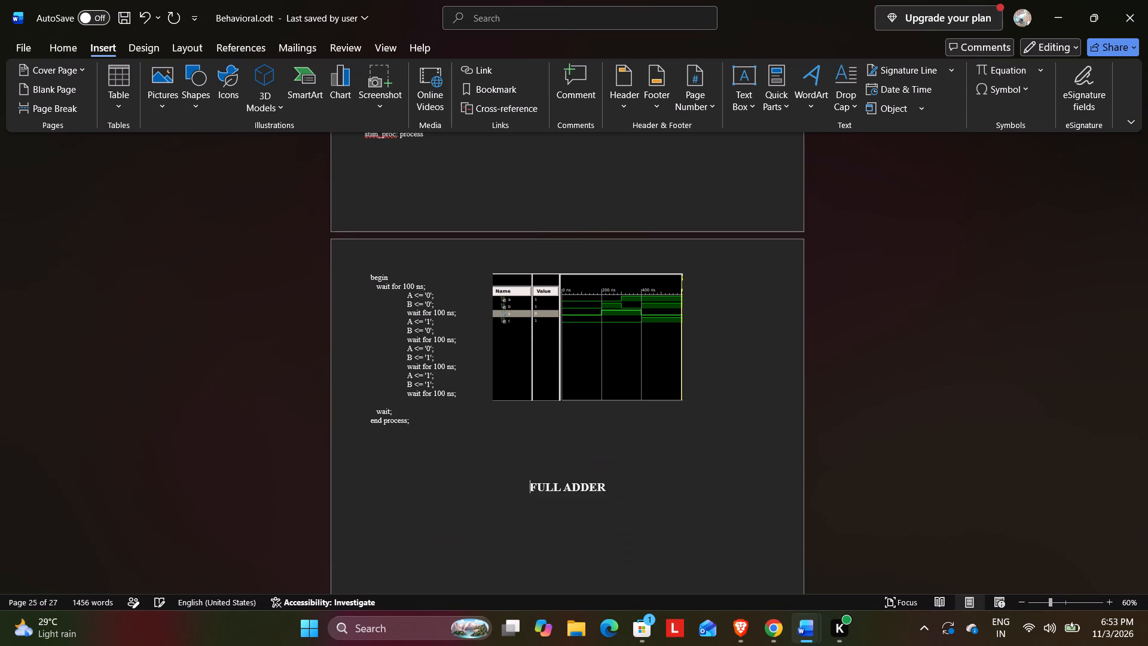
pyautogui.press('Return')
pyautogui.press('Return')
pyautogui.press('Return')
pyautogui.press('Return')
pyautogui.press('Return')
pyautogui.press('Return')
pyautogui.press('Return')
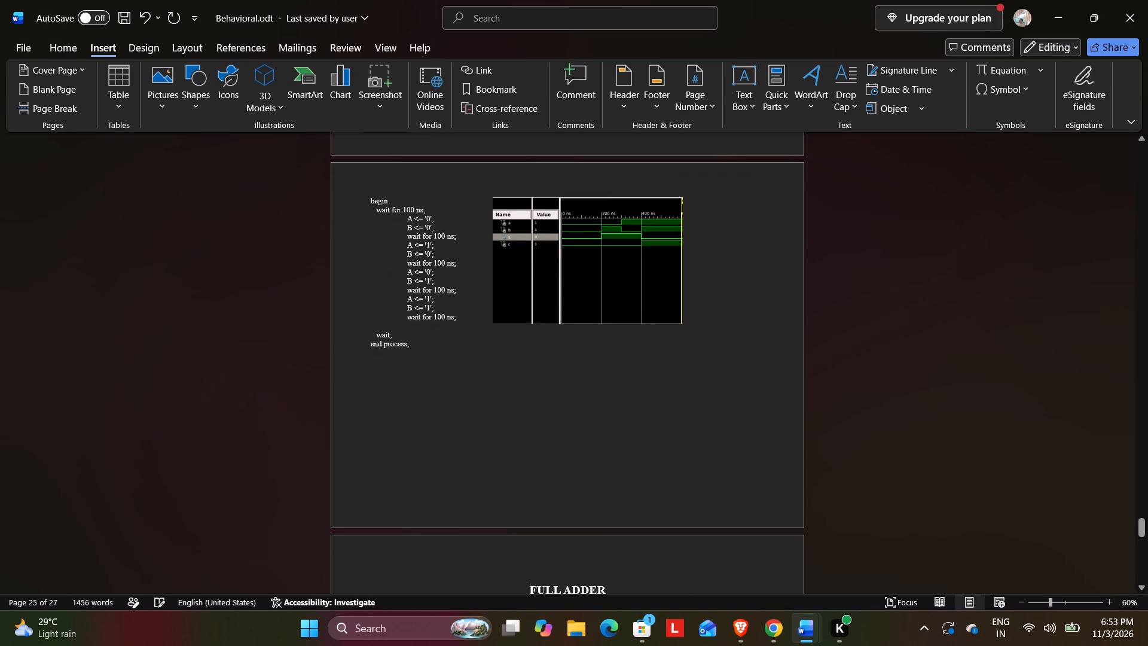
pyautogui.press('BackSpace')
# Check the pasted FULL ADDER pages at the end of Behavioral.odt against the end of labday5(HALF Adder).odt.
pyautogui.scroll(-2, 527, 431)
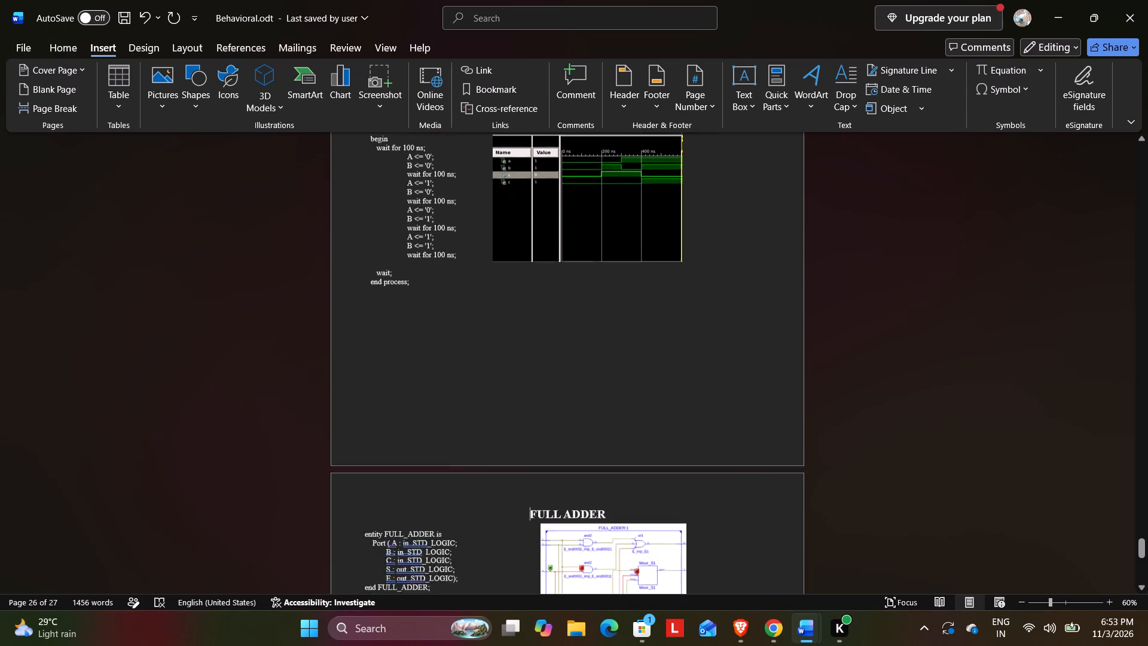
pyautogui.scroll(-16, 527, 431)
pyautogui.scroll(-8, 527, 431)
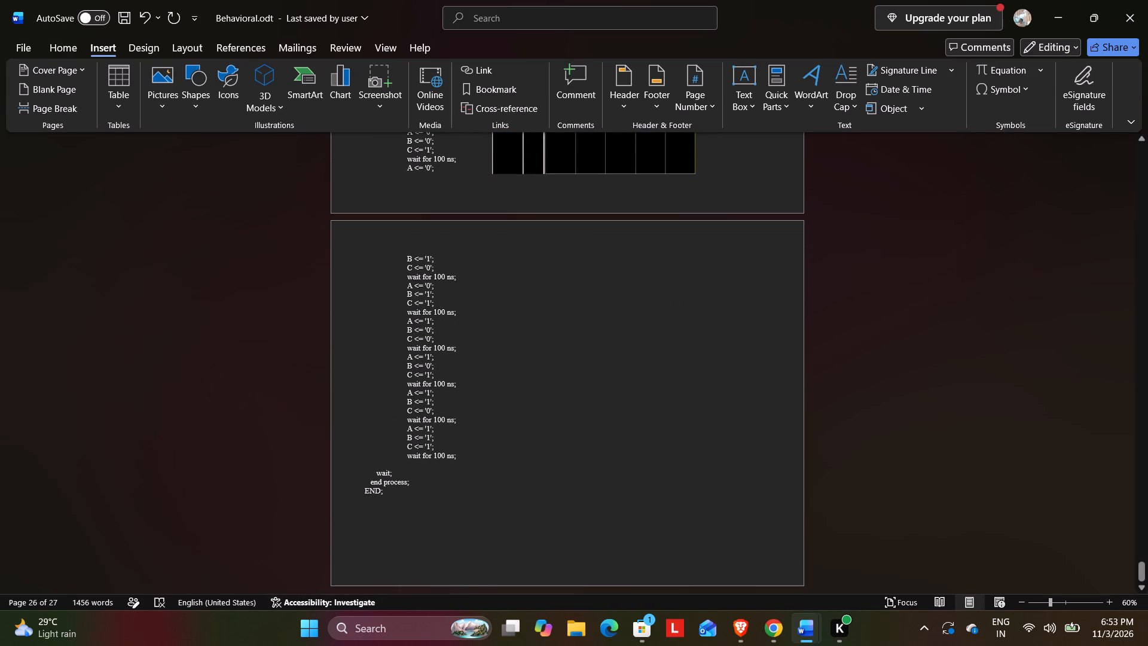
pyautogui.click(402, 498)
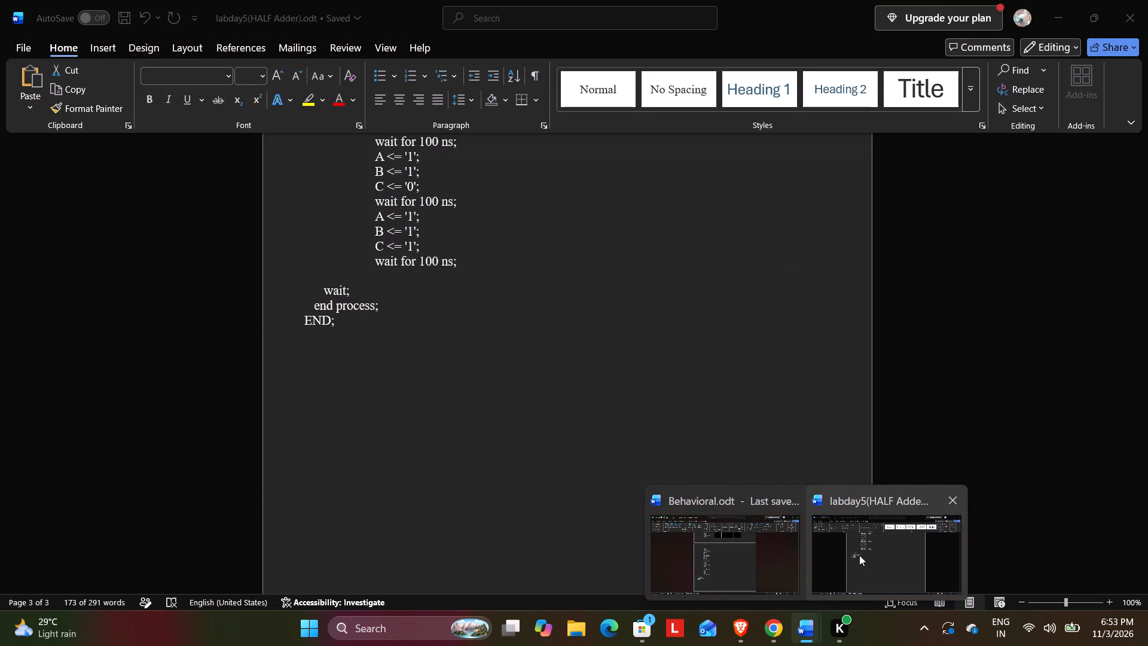
pyautogui.click(859, 555)
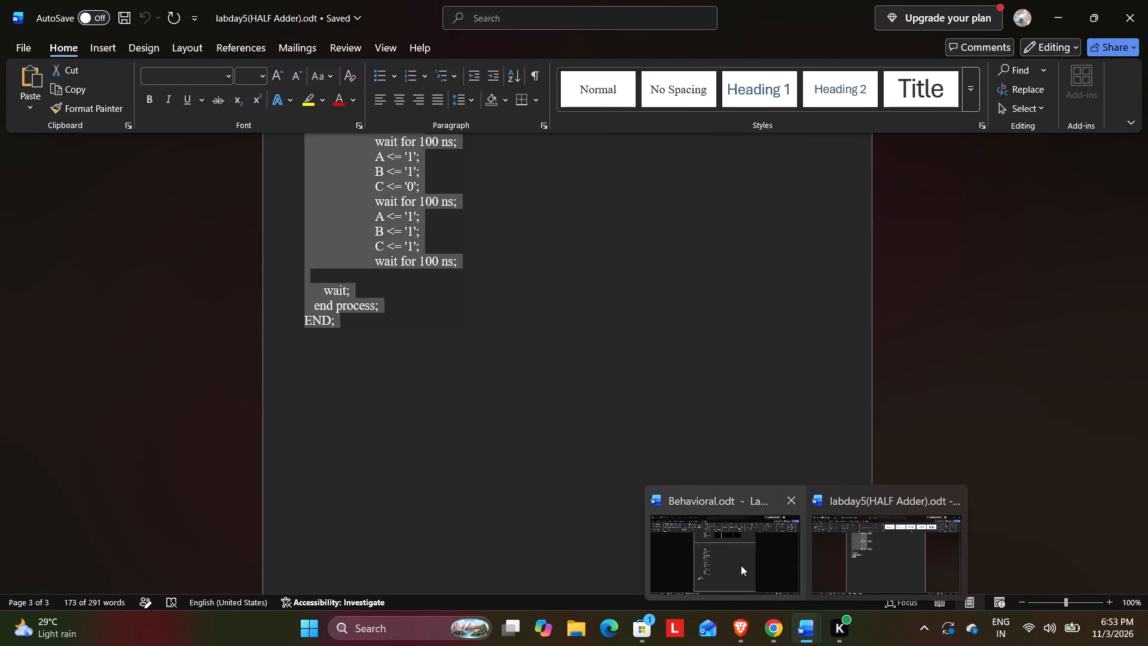
pyautogui.click(743, 561)
pyautogui.scroll(1, 575, 532)
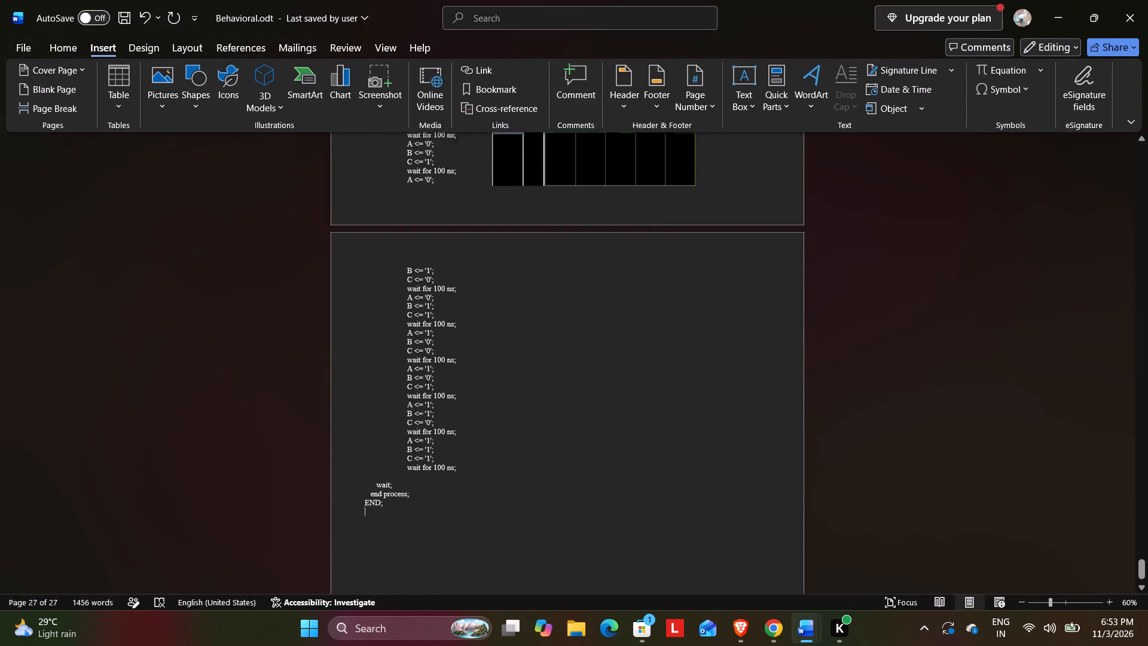
pyautogui.scroll(2, 575, 532)
pyautogui.scroll(-6, 575, 532)
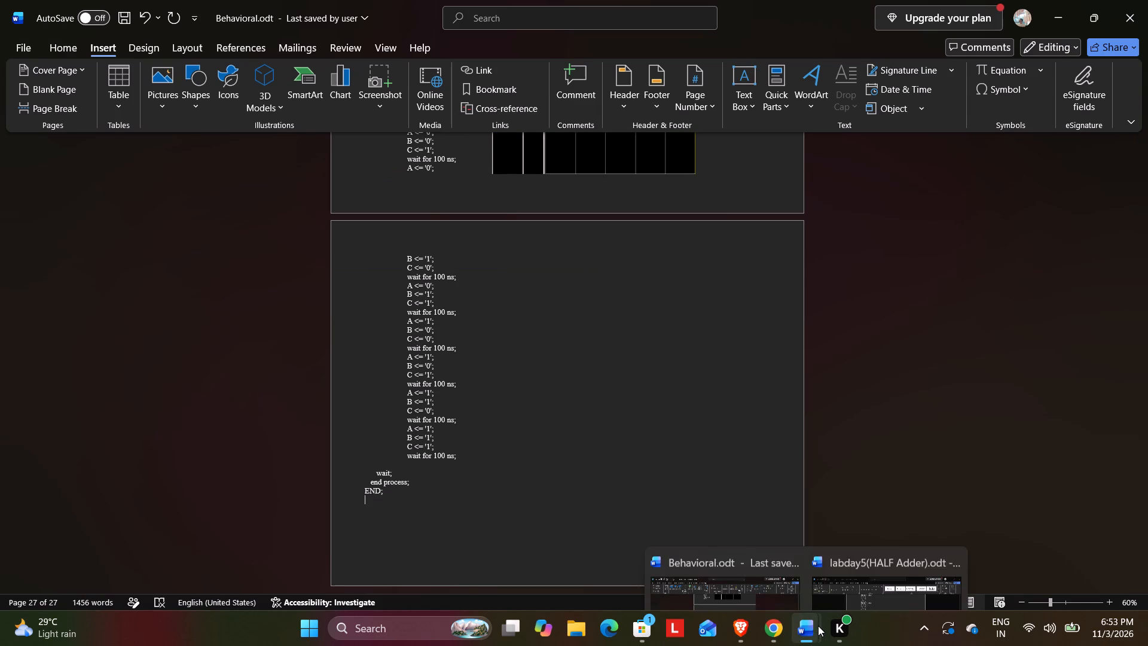
# Close labday5(HALF Adder).odt, keeping Behavioral.odt open.
pyautogui.click(954, 492)
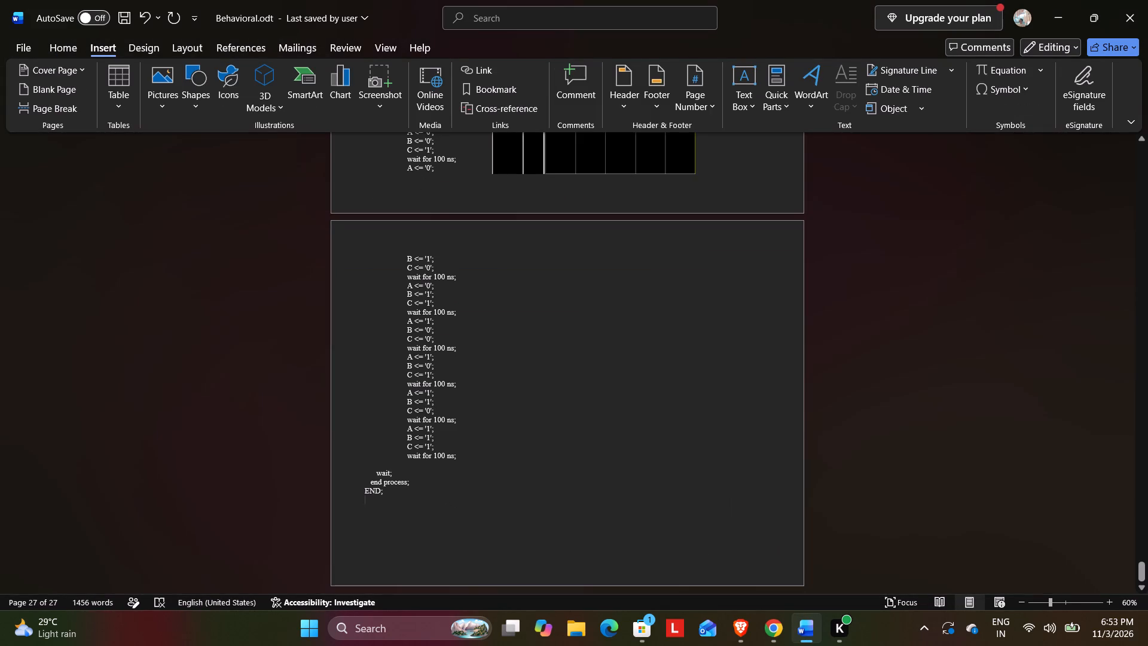
# Switch to the Brave browser window.
pyautogui.click(735, 626)
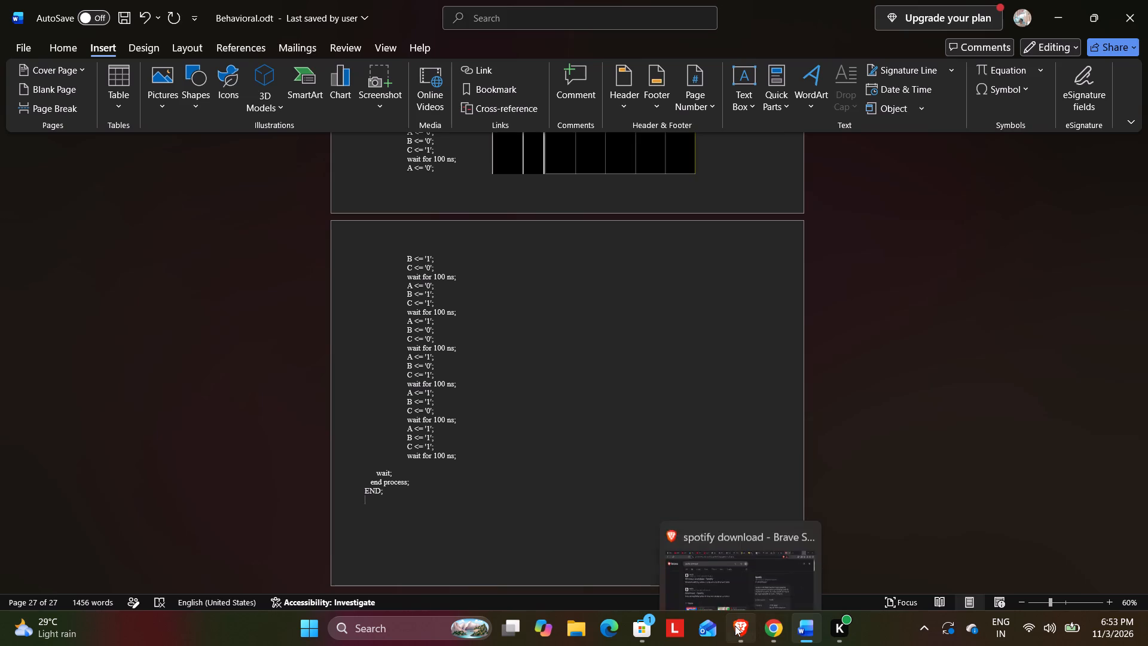
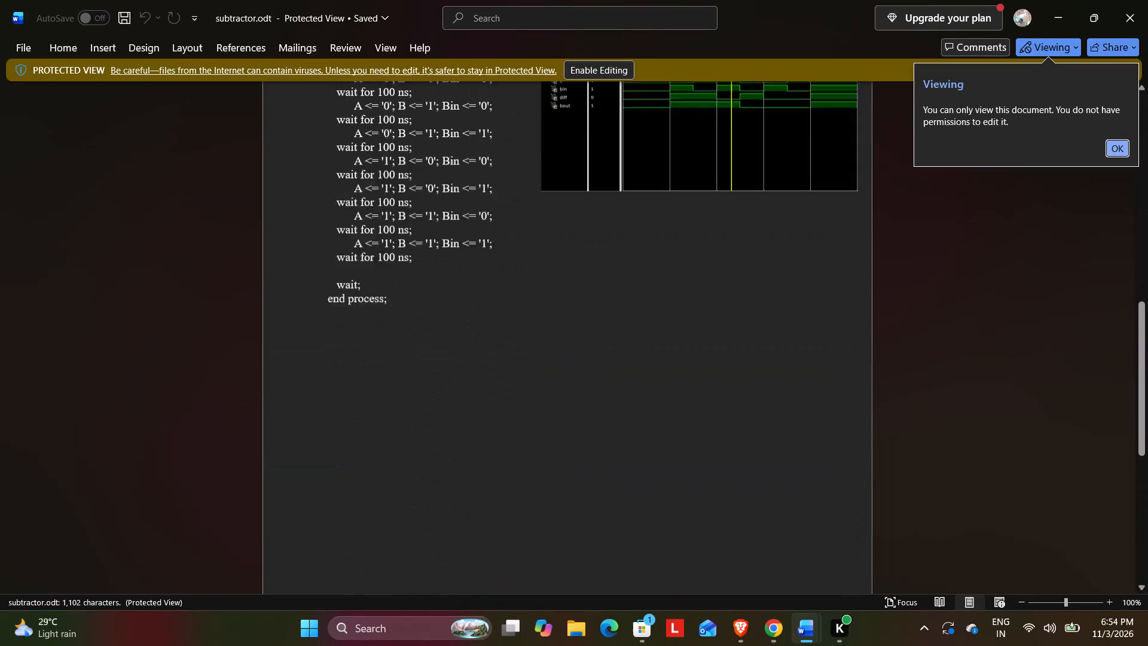
# Copy the whole Full Subtractor content of subtractor.odt, from the heading through the stimulus process, including both images.
pyautogui.scroll(5, 521, 389)
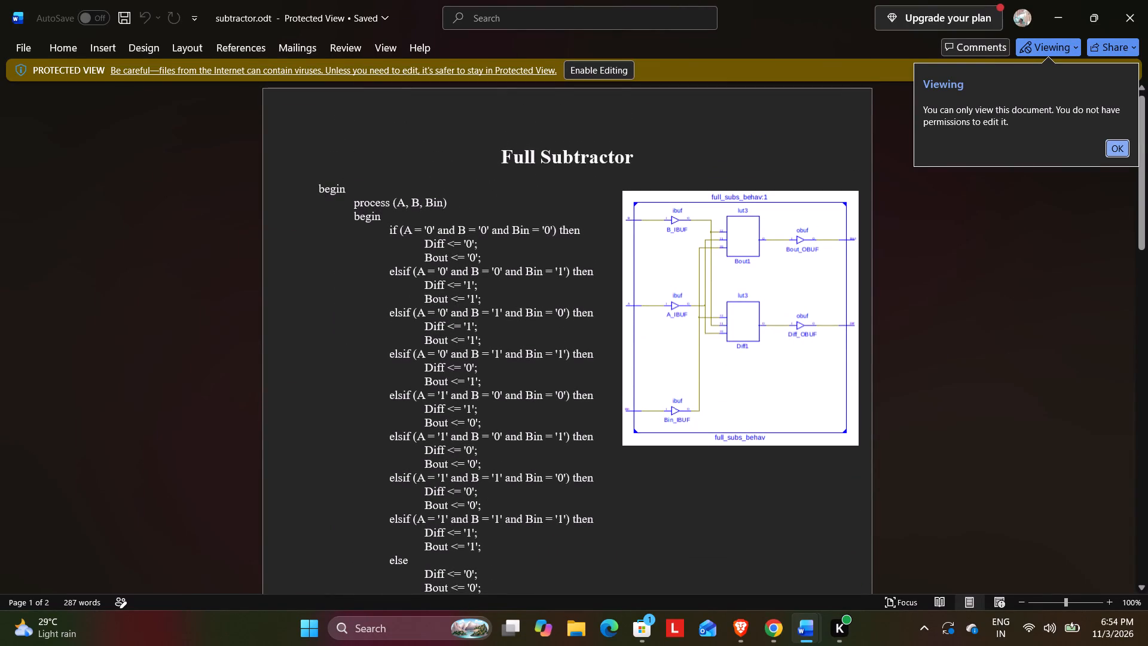
pyautogui.moveTo(329, 136); pyautogui.dragTo(939, 468)
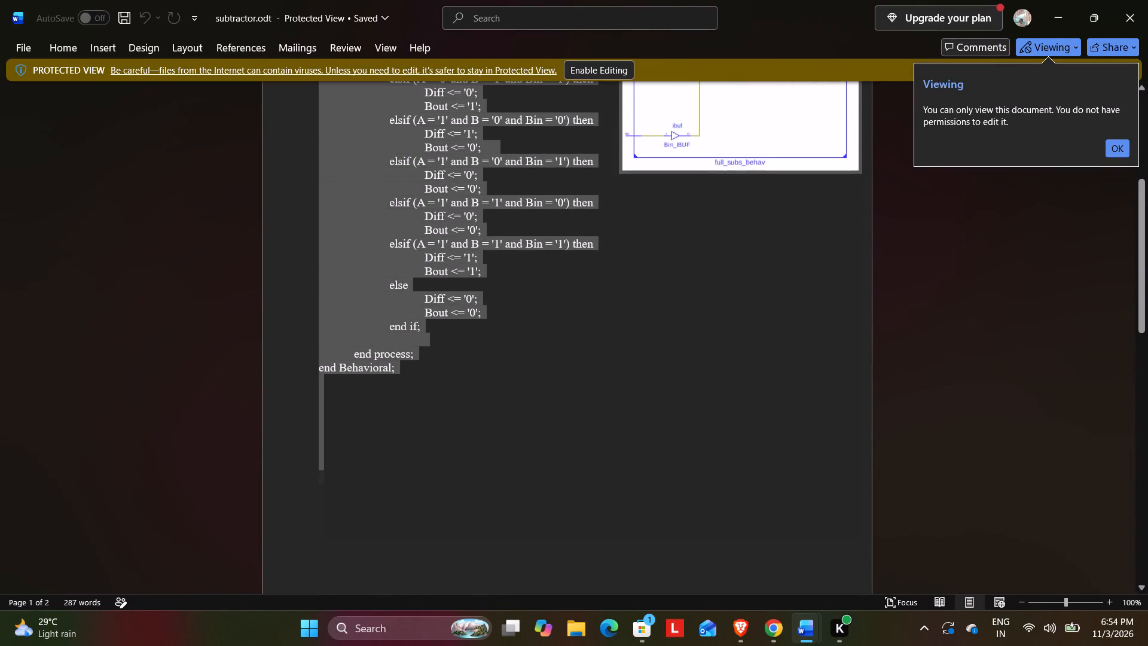
pyautogui.moveTo(939, 468); pyautogui.dragTo(1107, 562)
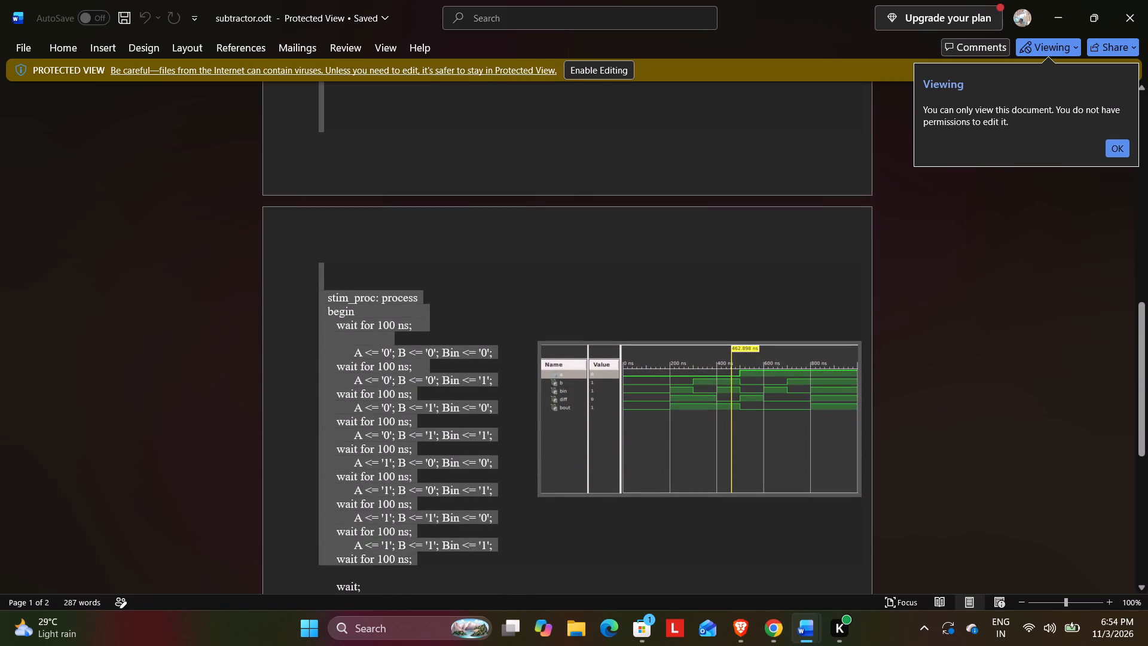
pyautogui.moveTo(1107, 562); pyautogui.dragTo(1118, 515)
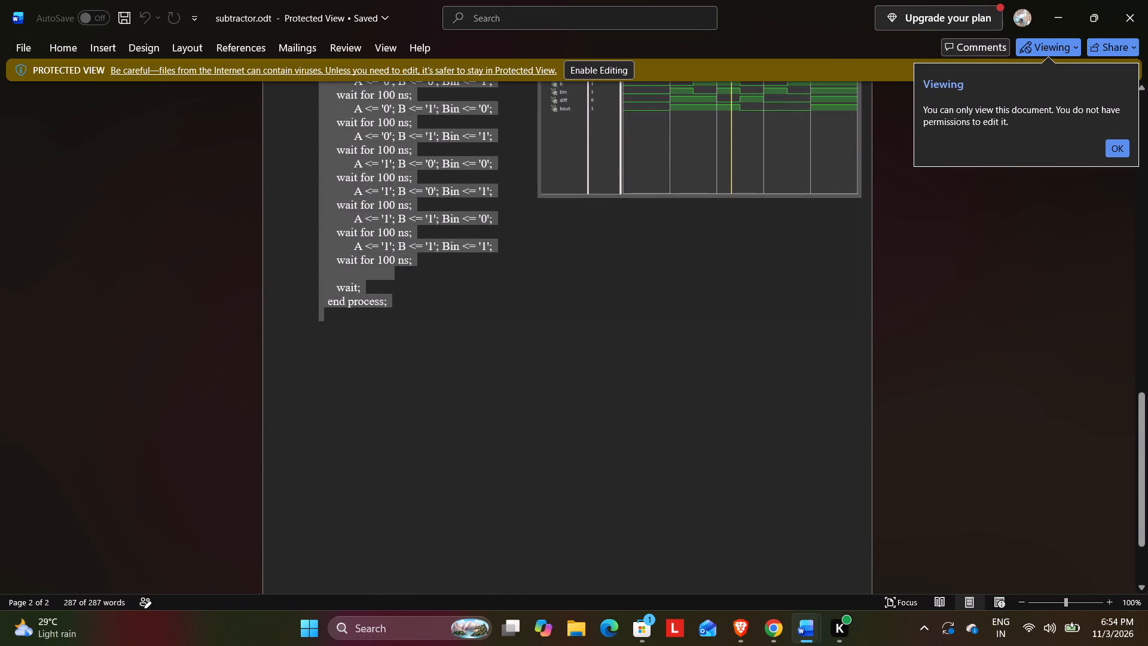
pyautogui.hotkey('ctrl', 'c')
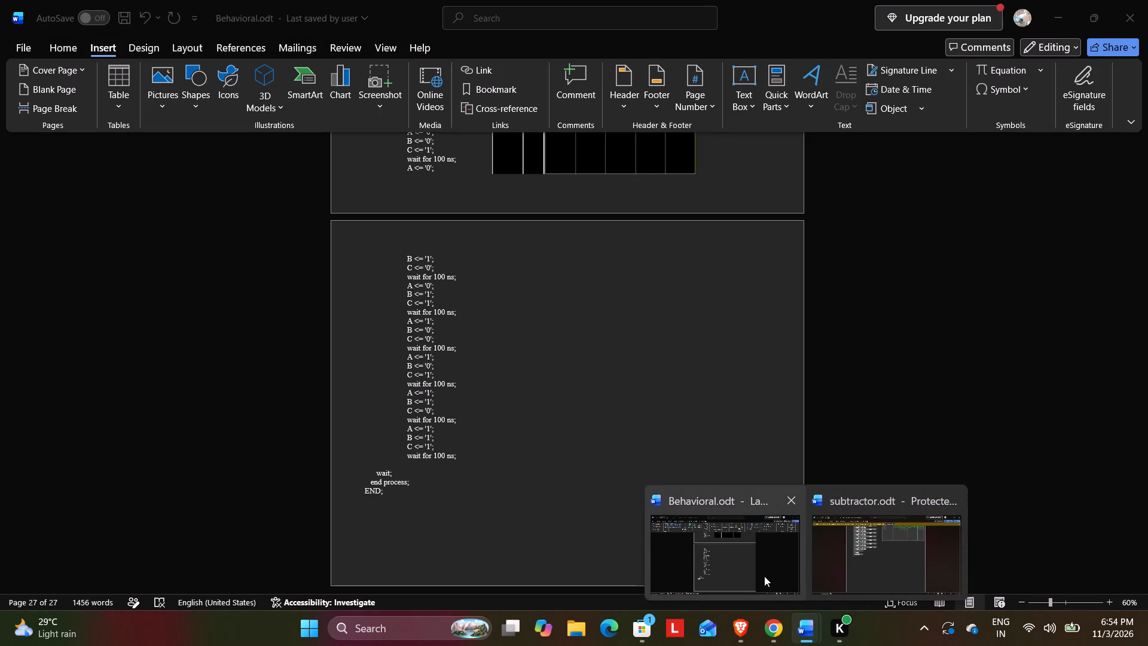
# Paste the copied Full Subtractor content at the end of Behavioral.odt, after the full adder's END; line.
pyautogui.click(764, 576)
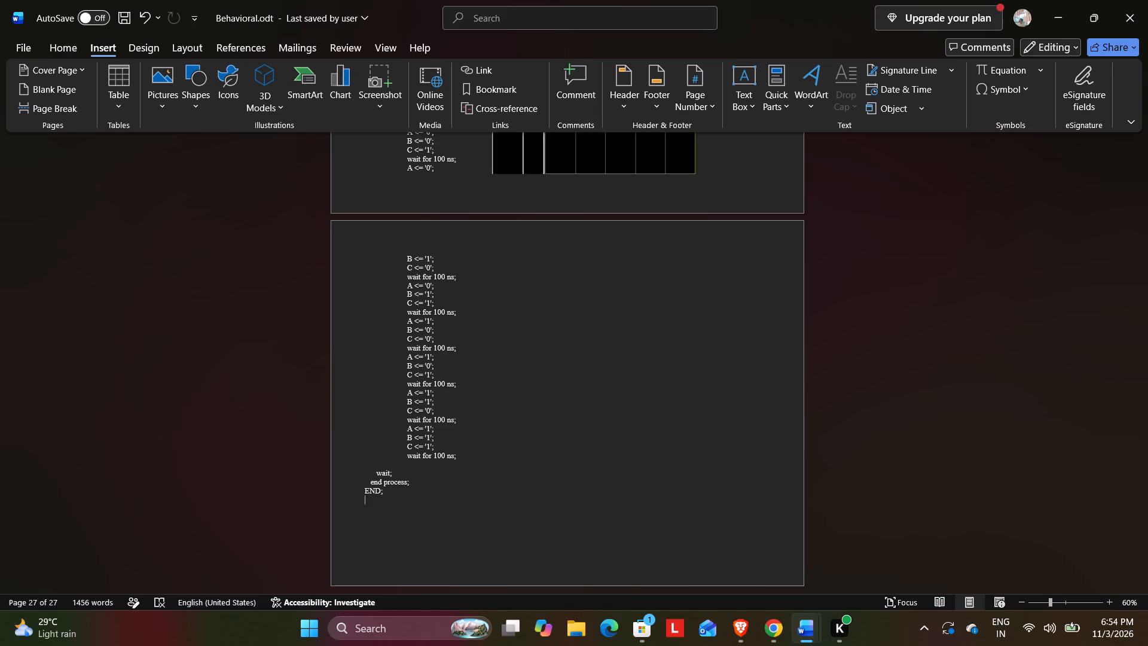
pyautogui.hotkey('ctrl', 'v')
pyautogui.hotkey('ctrl', 'v')
pyautogui.scroll(1, 549, 243)
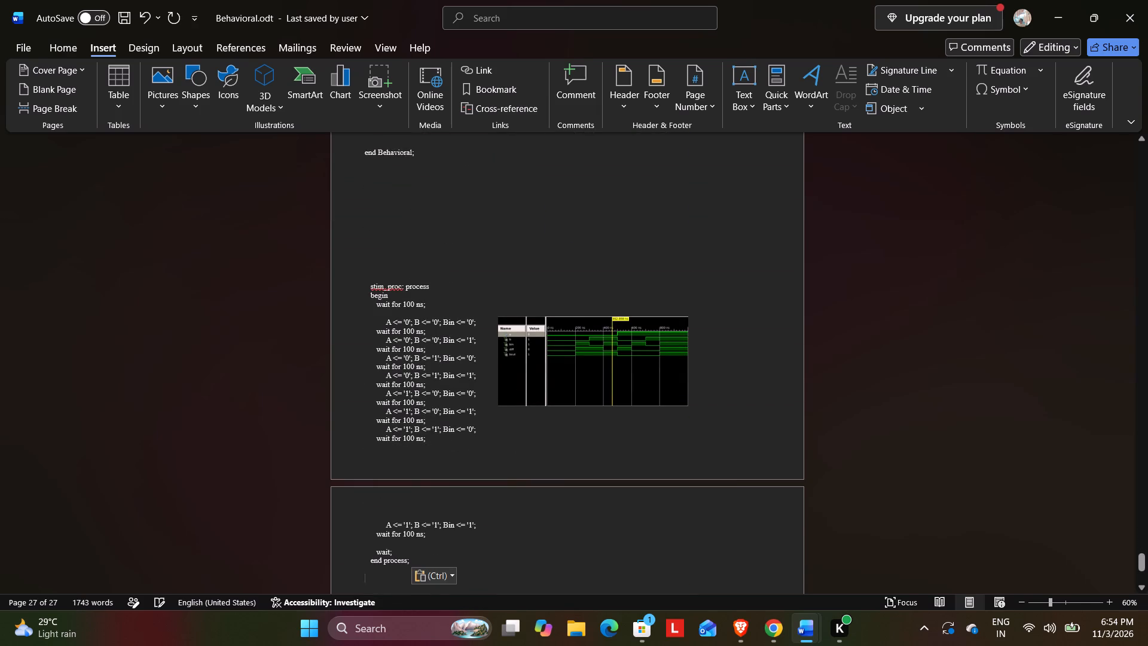
pyautogui.scroll(8, 549, 243)
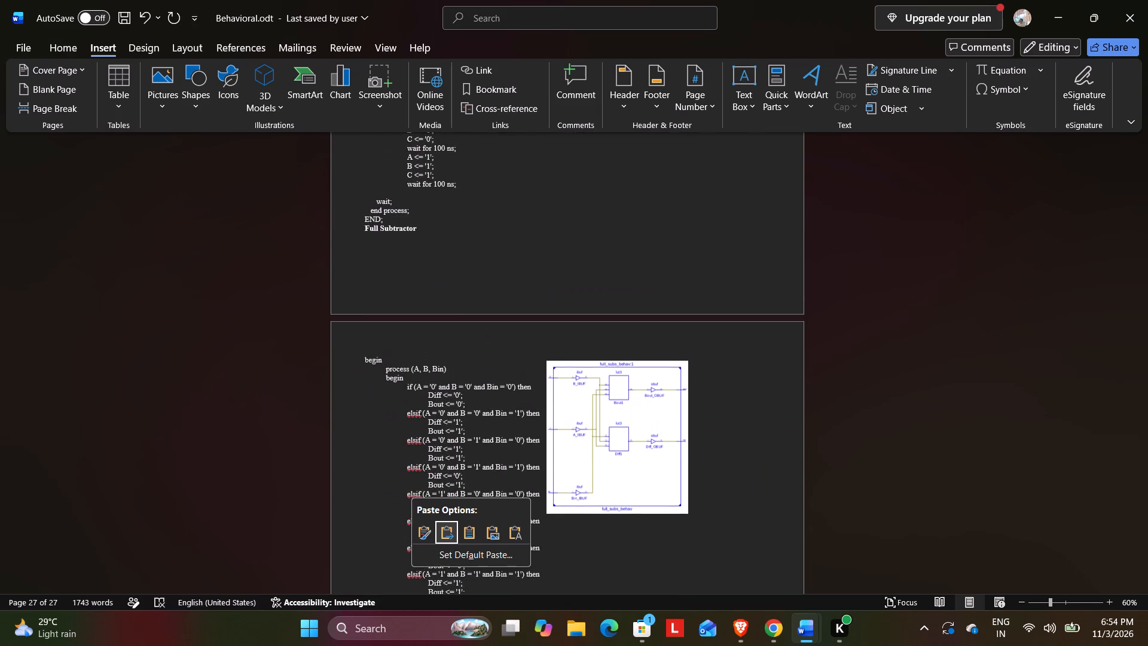
pyautogui.click(549, 243)
pyautogui.scroll(1, 435, 261)
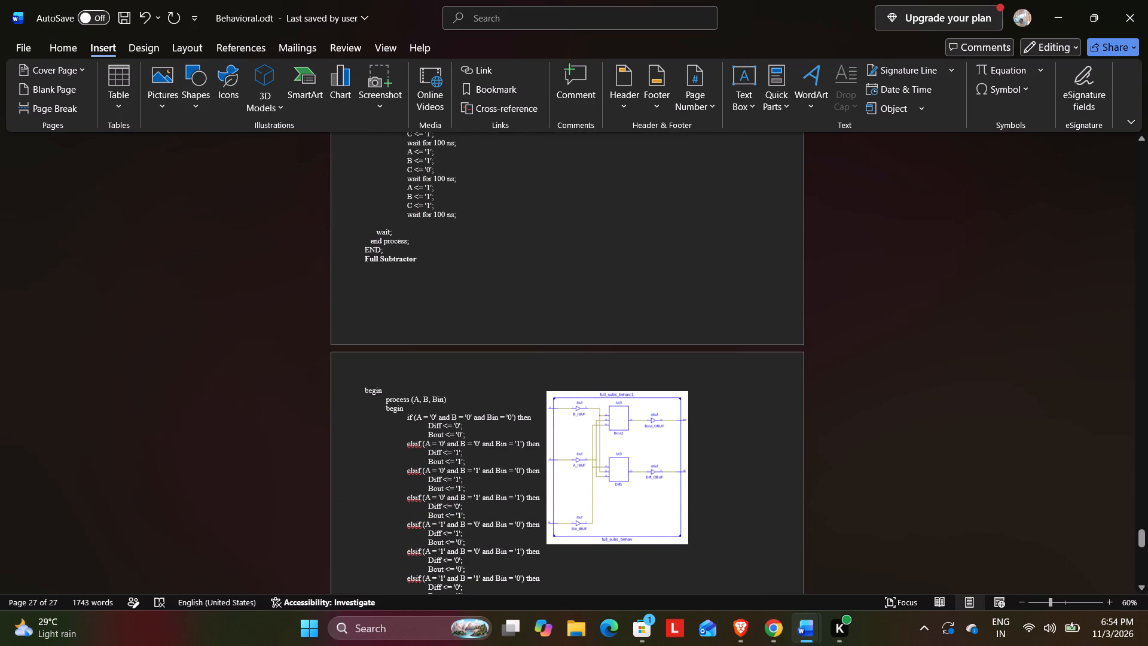
# Insert six blank lines before the Full Subtractor heading so that it starts on the page after the full adder code.
pyautogui.click(359, 258)
pyautogui.scroll(5, 483, 296)
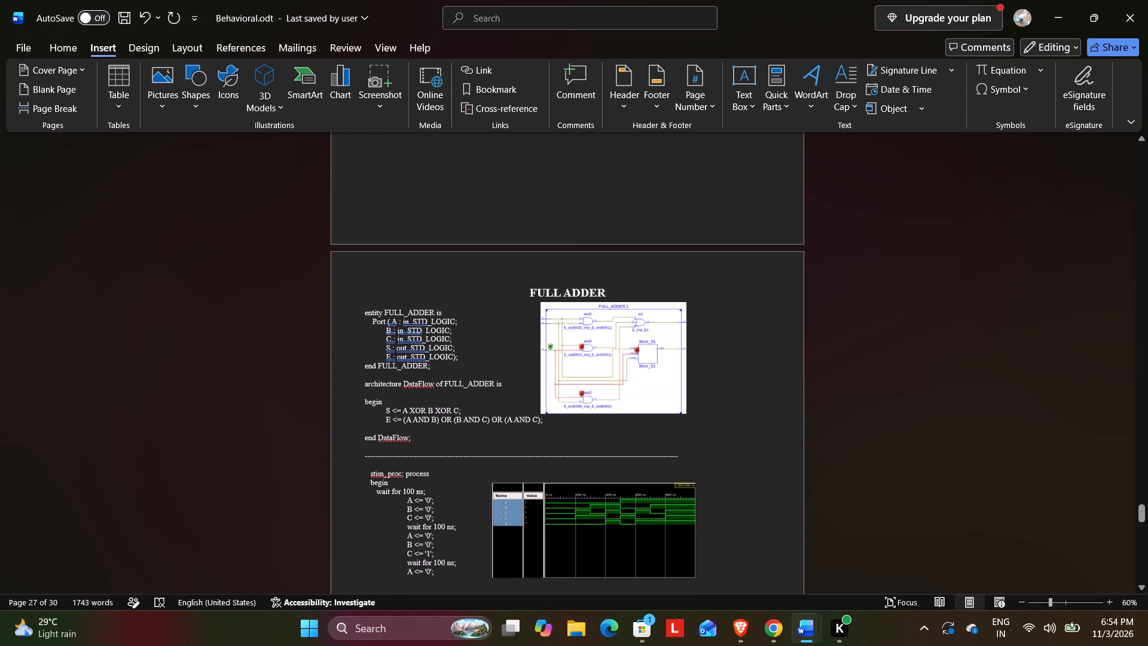
pyautogui.scroll(-5, 483, 296)
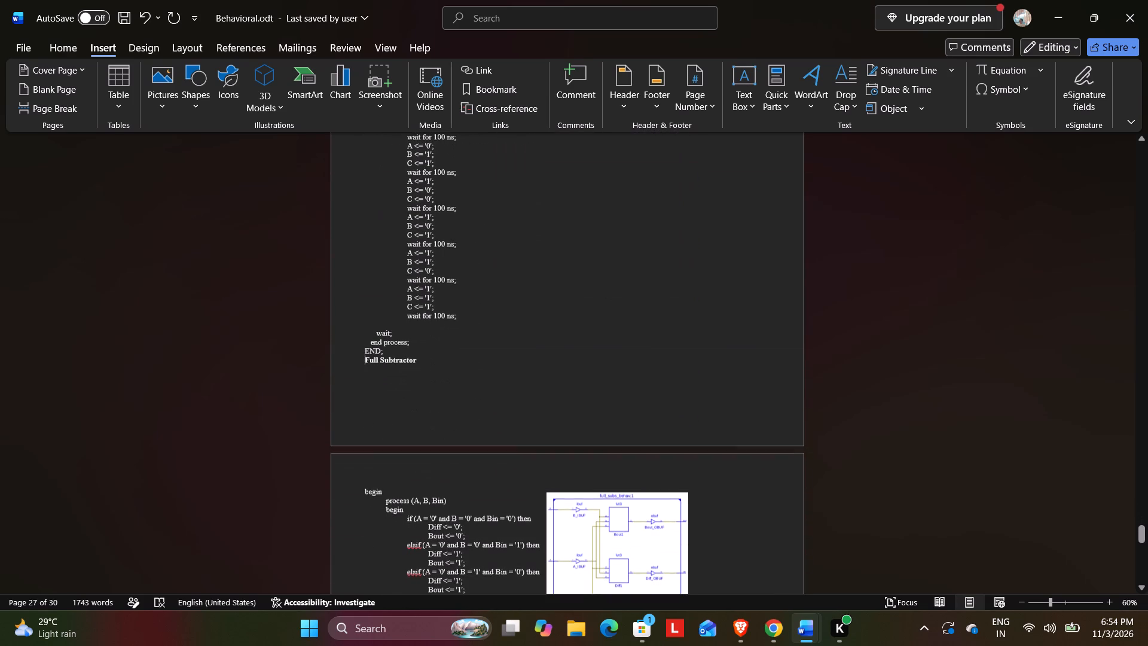
pyautogui.scroll(-1, 483, 296)
pyautogui.press('Return')
pyautogui.press('Return')
pyautogui.press('Return')
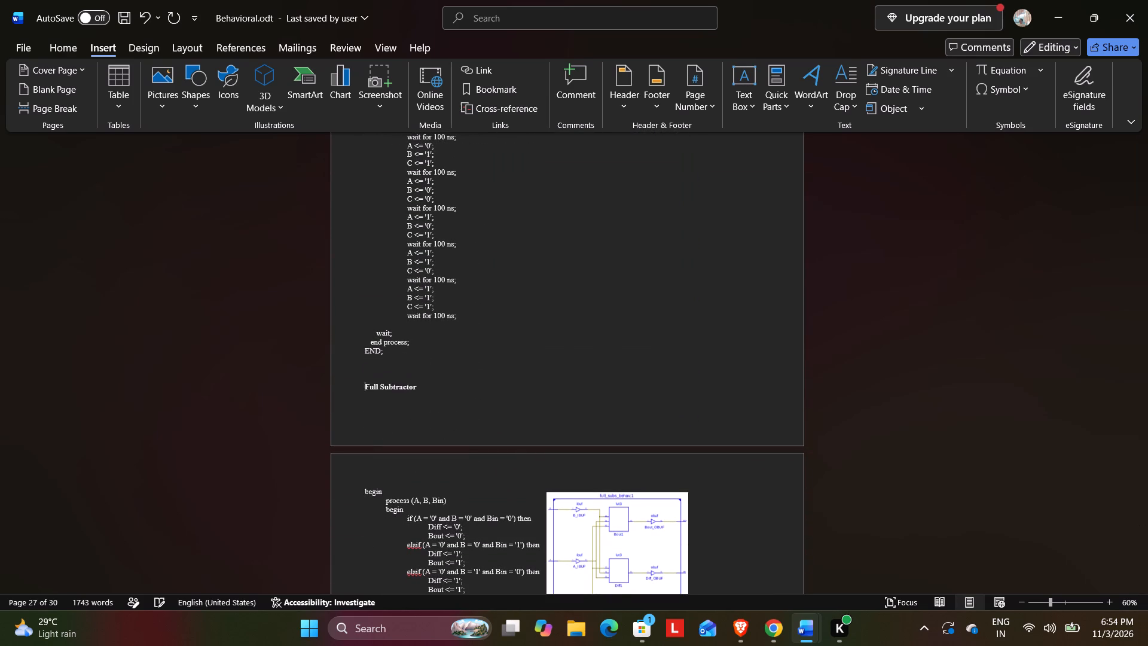
pyautogui.press('Return')
pyautogui.press('Return')
pyautogui.press('Return')
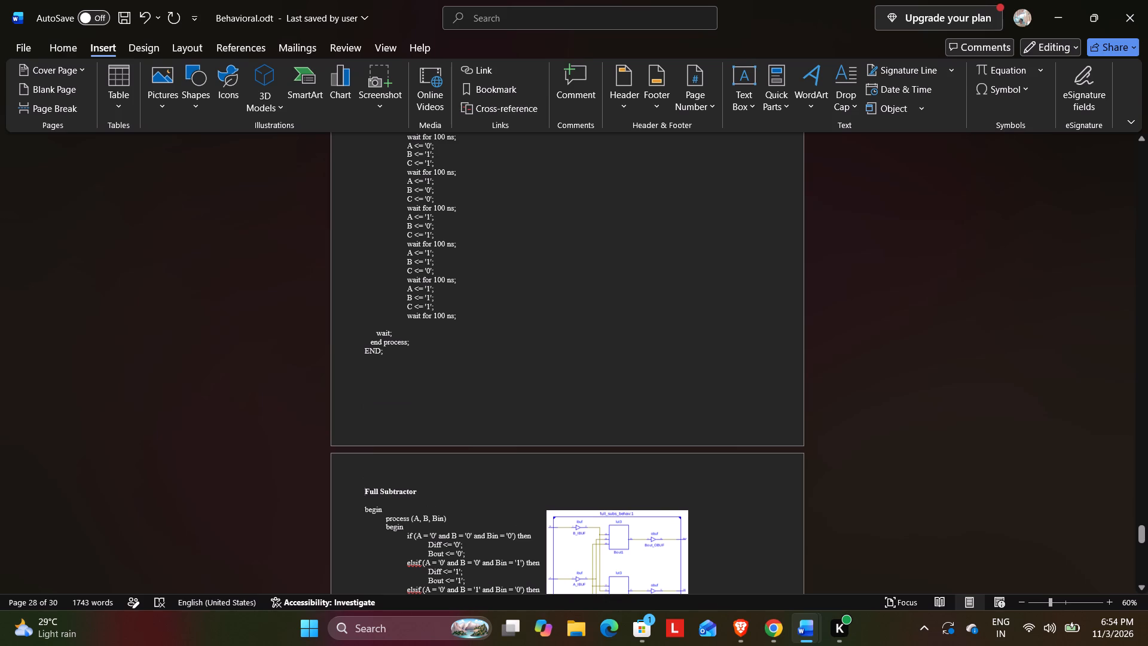
# Format the Full Subtractor heading at font size 20 and centre it.
pyautogui.moveTo(358, 488); pyautogui.dragTo(389, 488)
pyautogui.moveTo(389, 488); pyautogui.dragTo(444, 489)
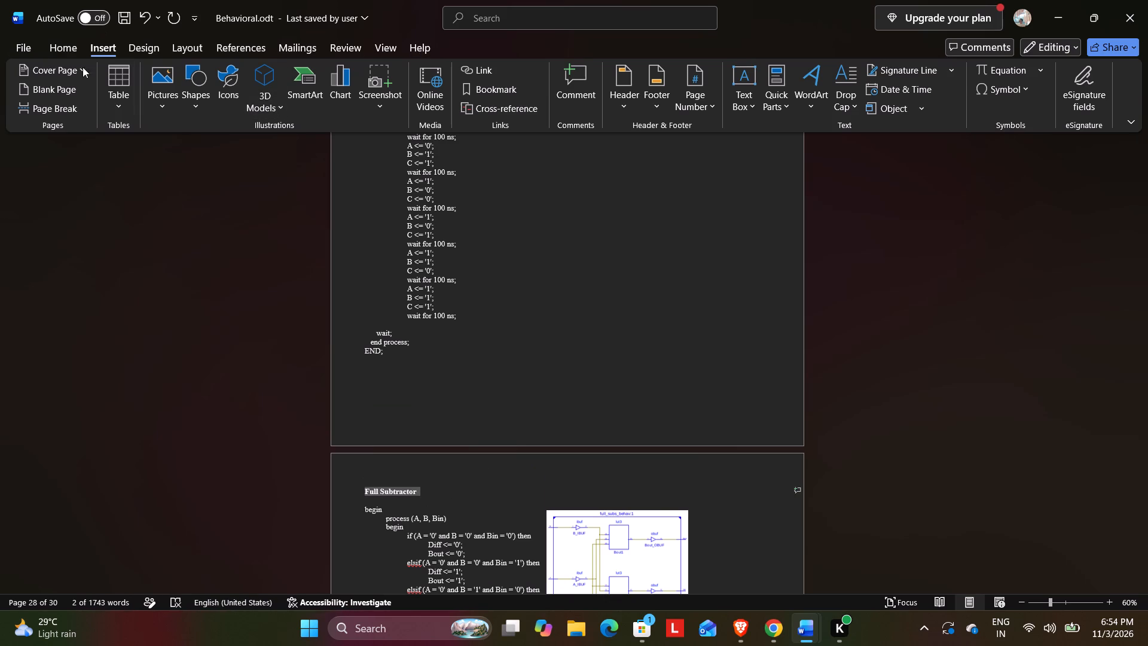
pyautogui.click(53, 50)
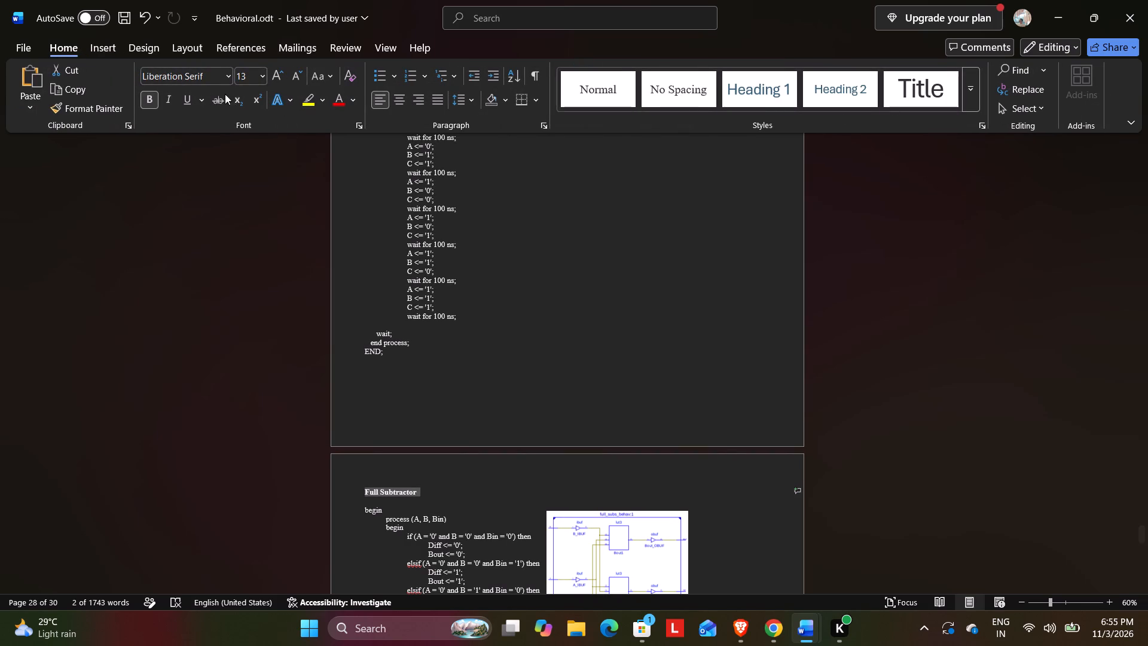
pyautogui.click(257, 78)
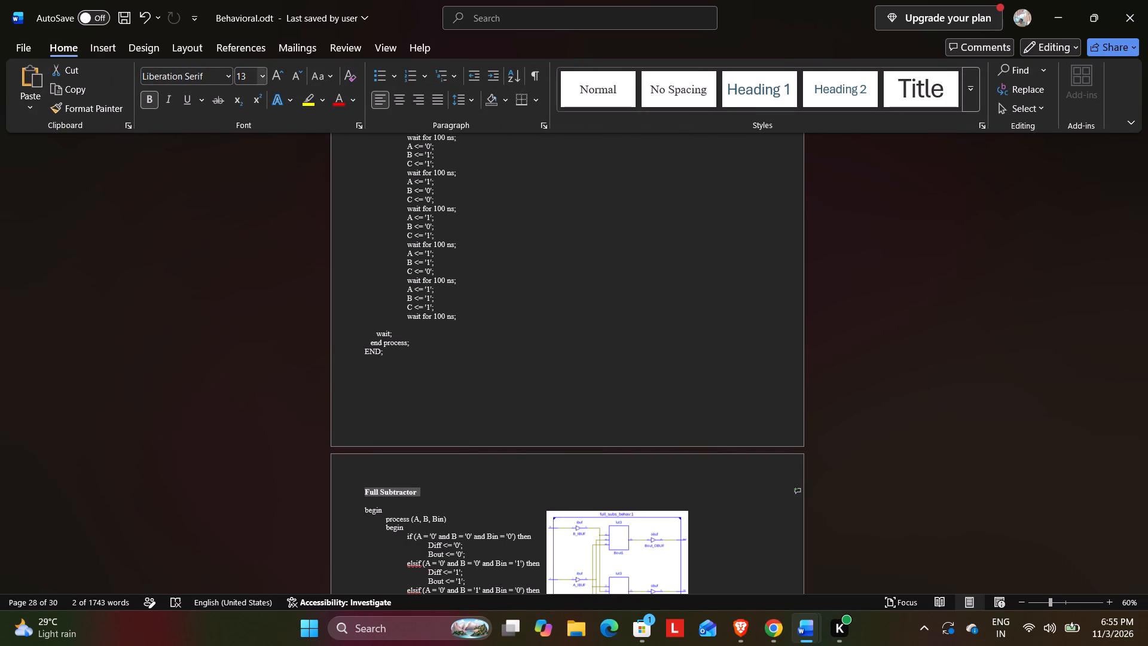
pyautogui.click(239, 79)
pyautogui.press('2')
pyautogui.press('0')
pyautogui.press('Return')
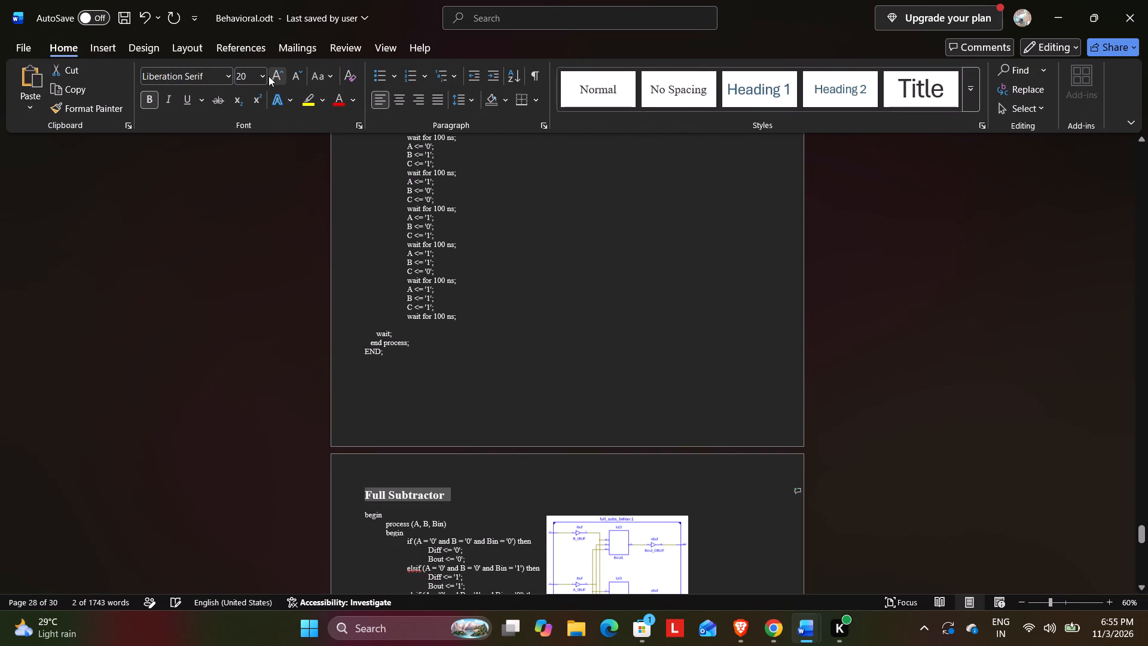
pyautogui.scroll(4, 442, 263)
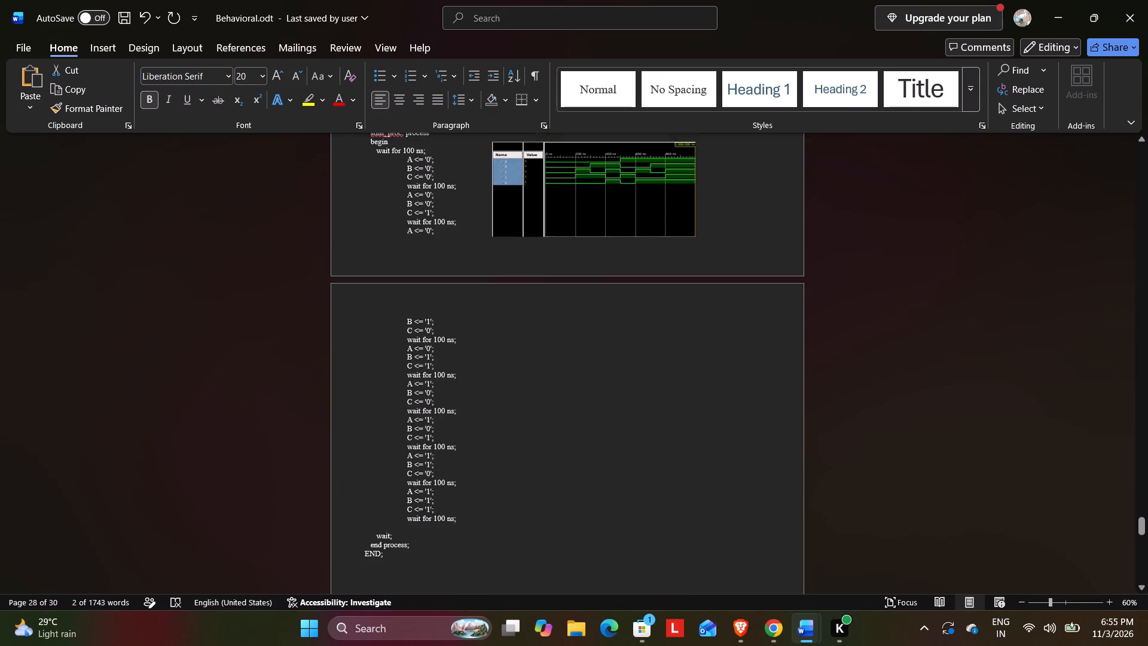
pyautogui.scroll(1, 442, 263)
pyautogui.scroll(-6, 442, 263)
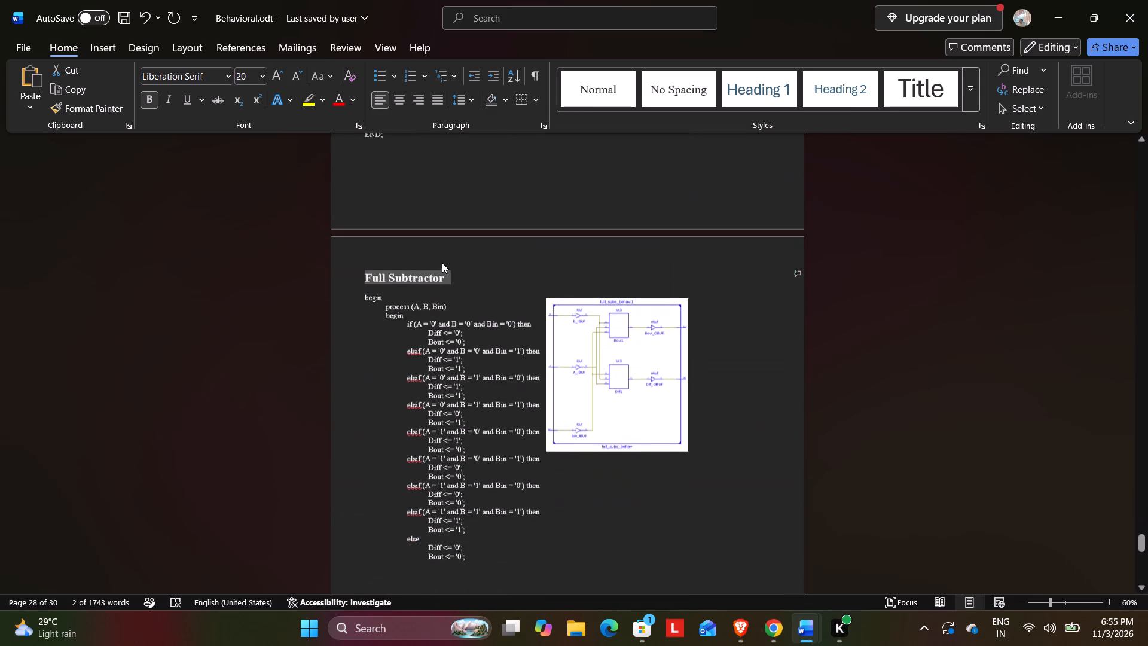
pyautogui.scroll(-1, 442, 263)
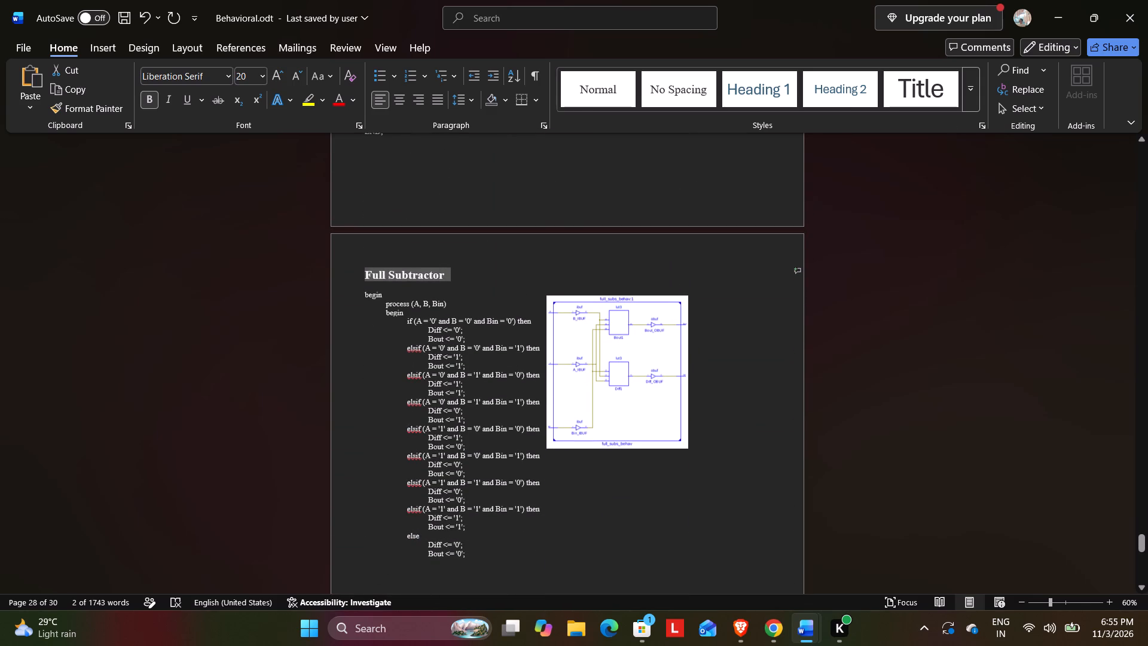
pyautogui.click(395, 100)
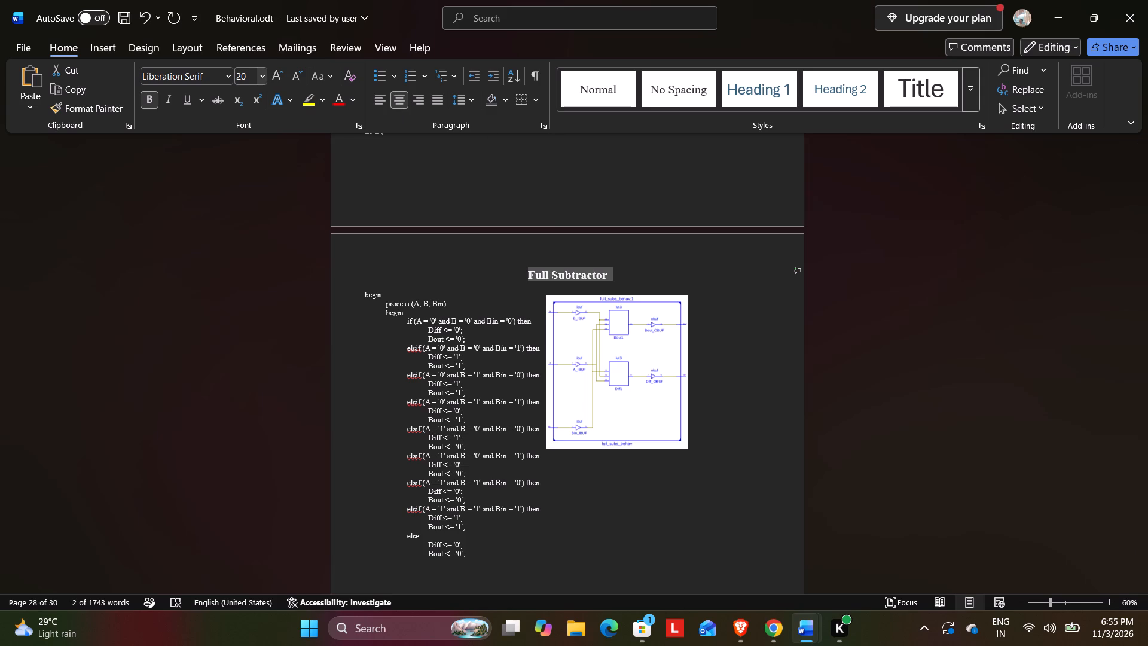
# Set the Full Subtractor heading's font size to 28.
pyautogui.click(262, 81)
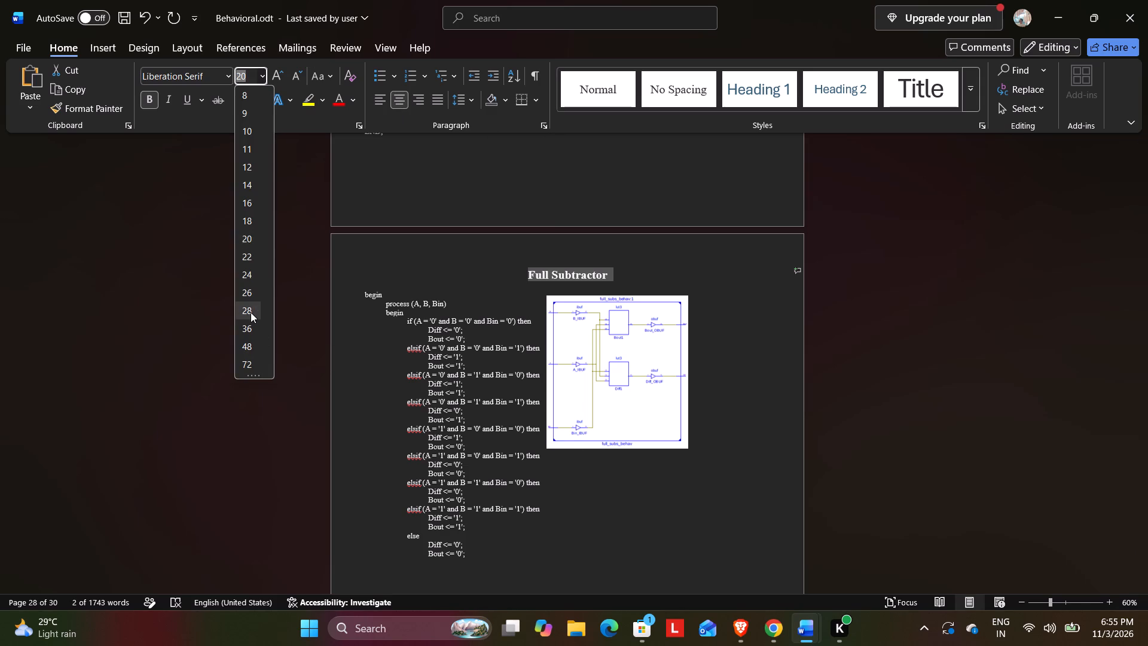
pyautogui.click(251, 312)
pyautogui.click(957, 358)
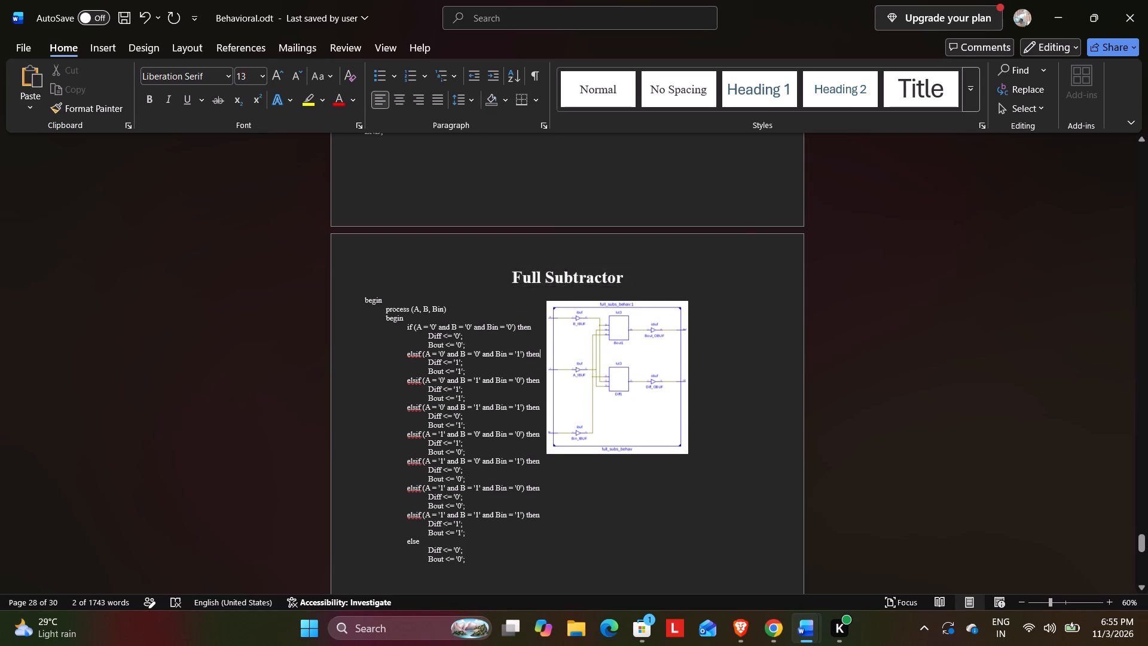
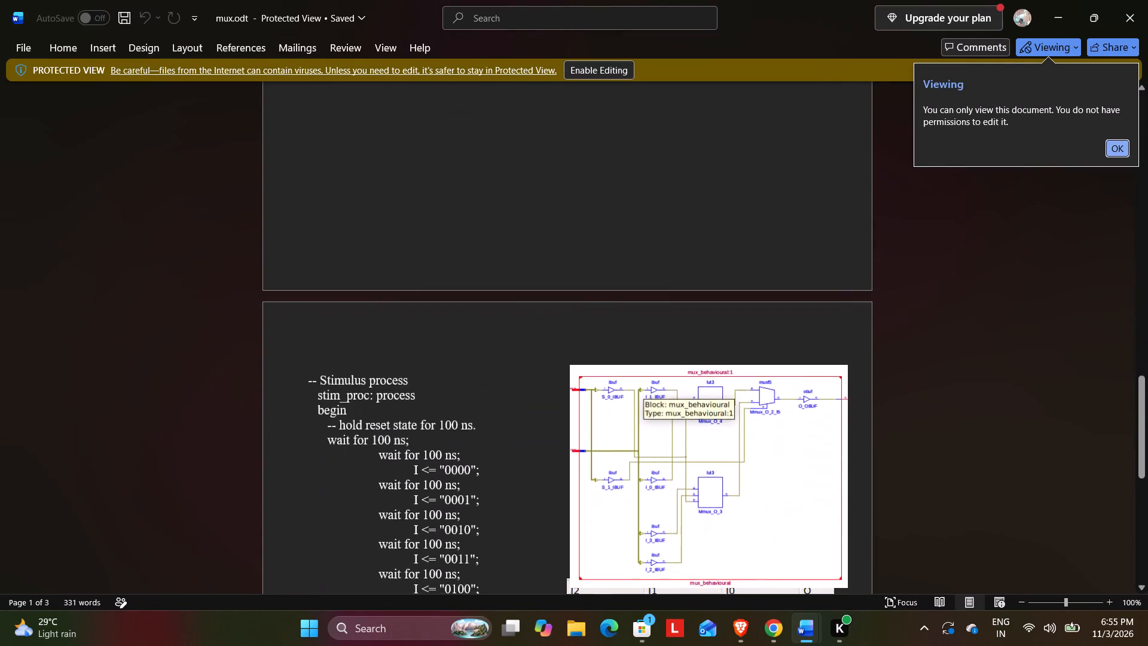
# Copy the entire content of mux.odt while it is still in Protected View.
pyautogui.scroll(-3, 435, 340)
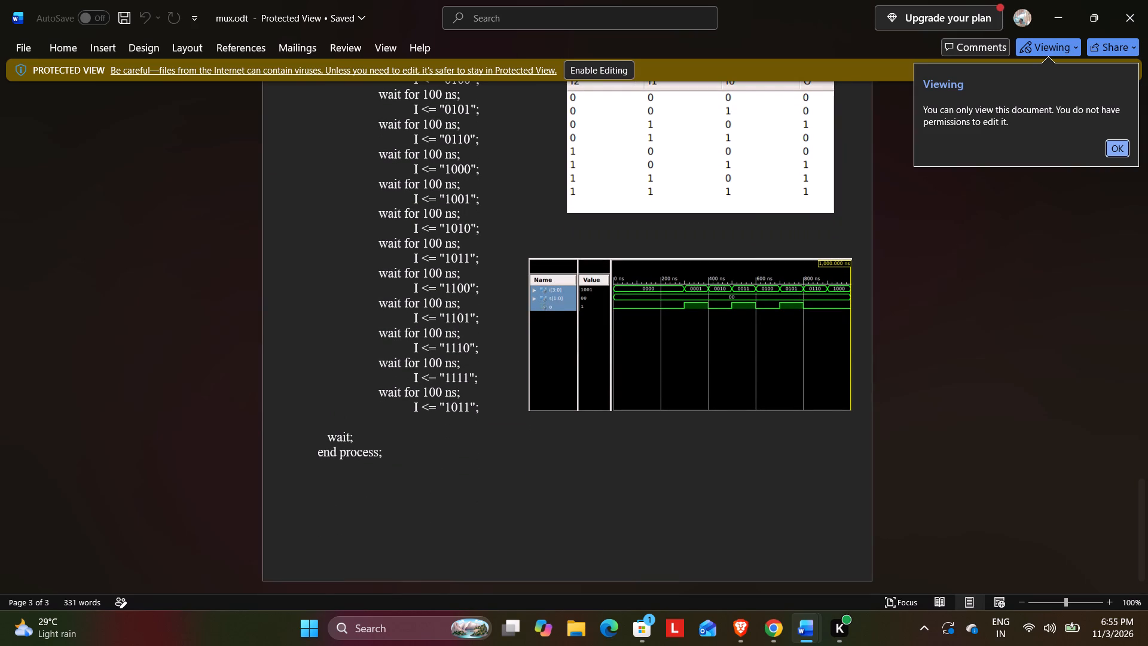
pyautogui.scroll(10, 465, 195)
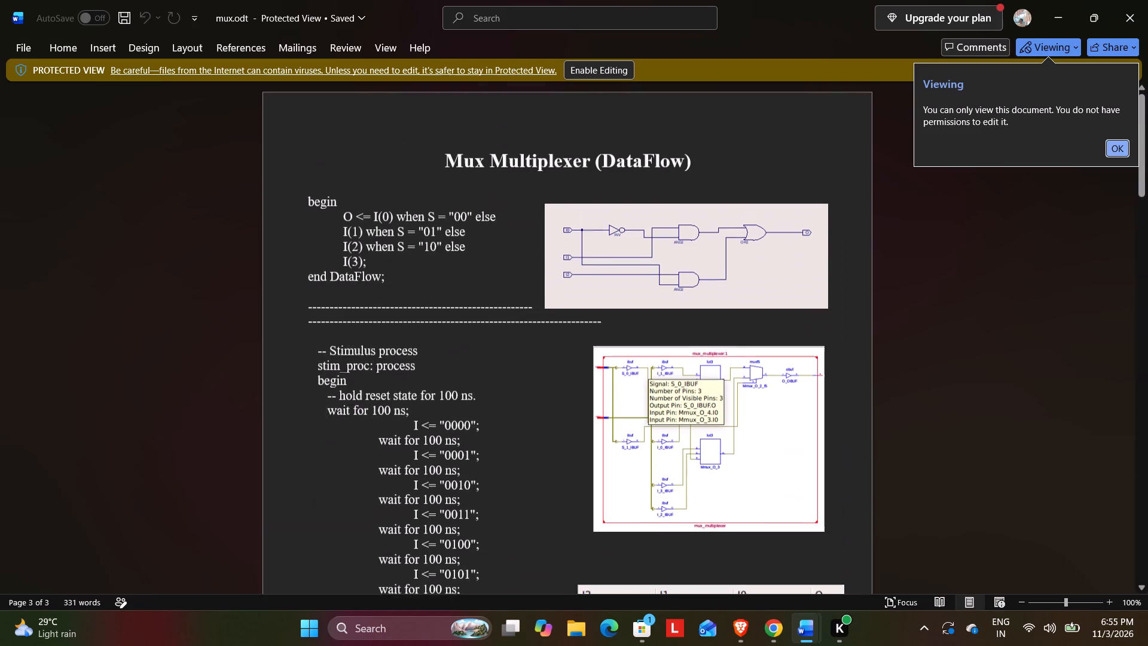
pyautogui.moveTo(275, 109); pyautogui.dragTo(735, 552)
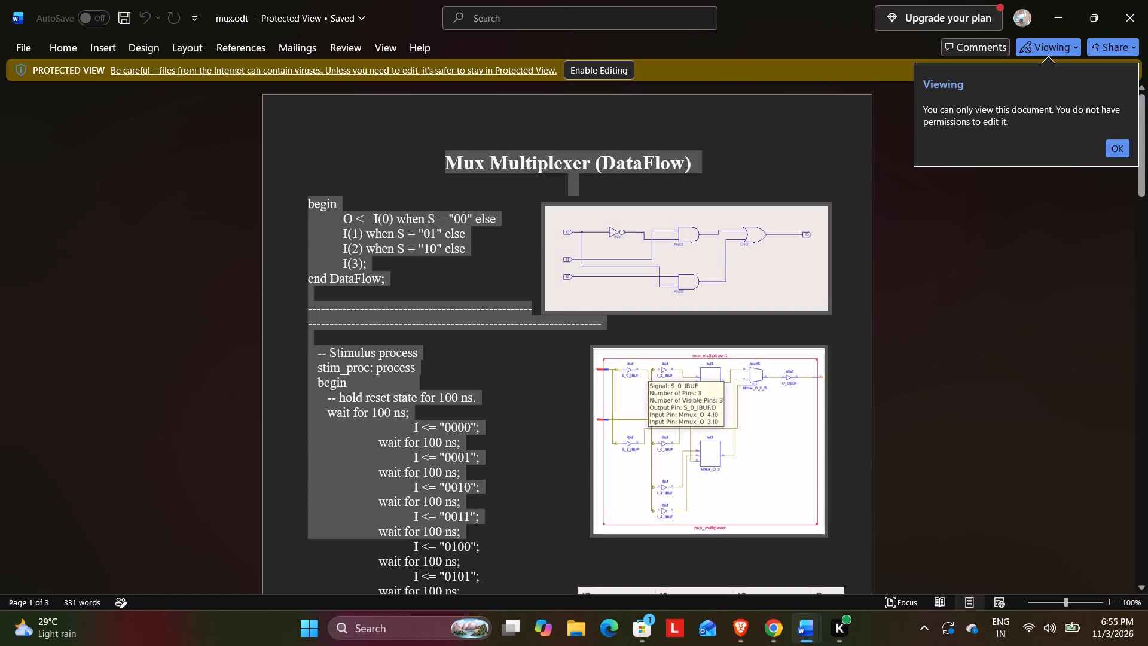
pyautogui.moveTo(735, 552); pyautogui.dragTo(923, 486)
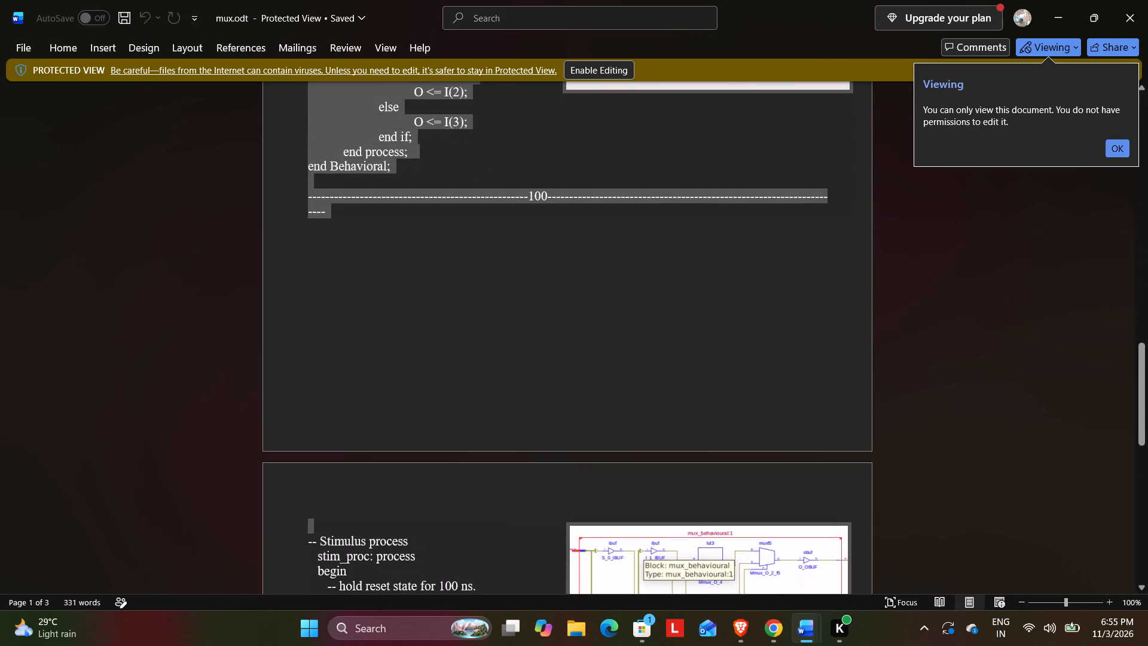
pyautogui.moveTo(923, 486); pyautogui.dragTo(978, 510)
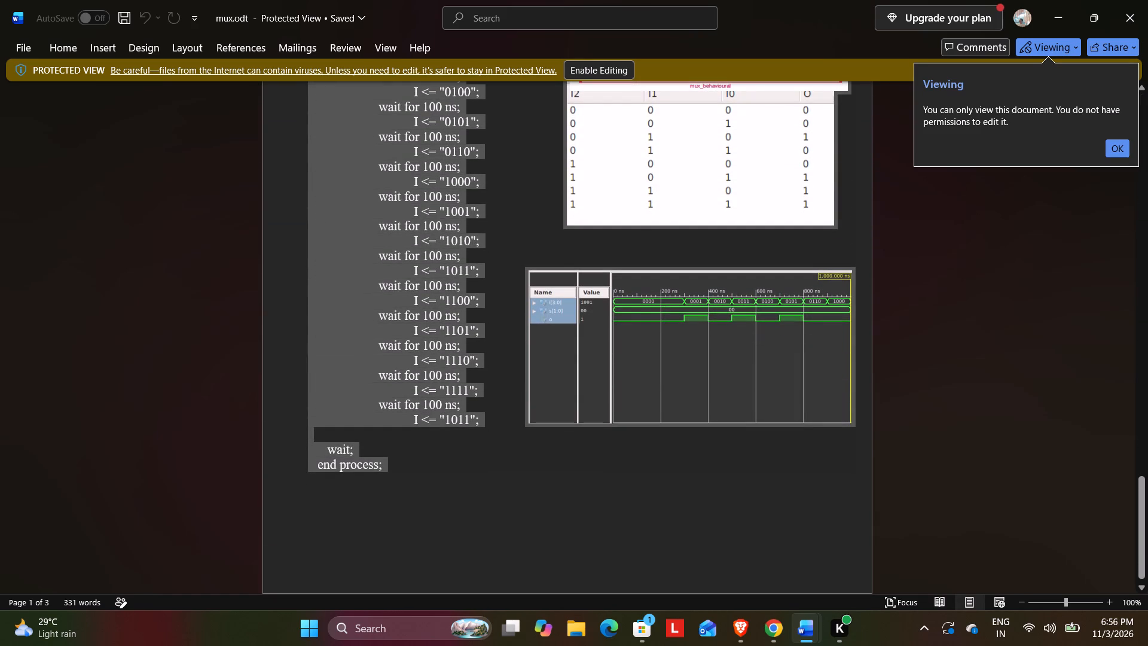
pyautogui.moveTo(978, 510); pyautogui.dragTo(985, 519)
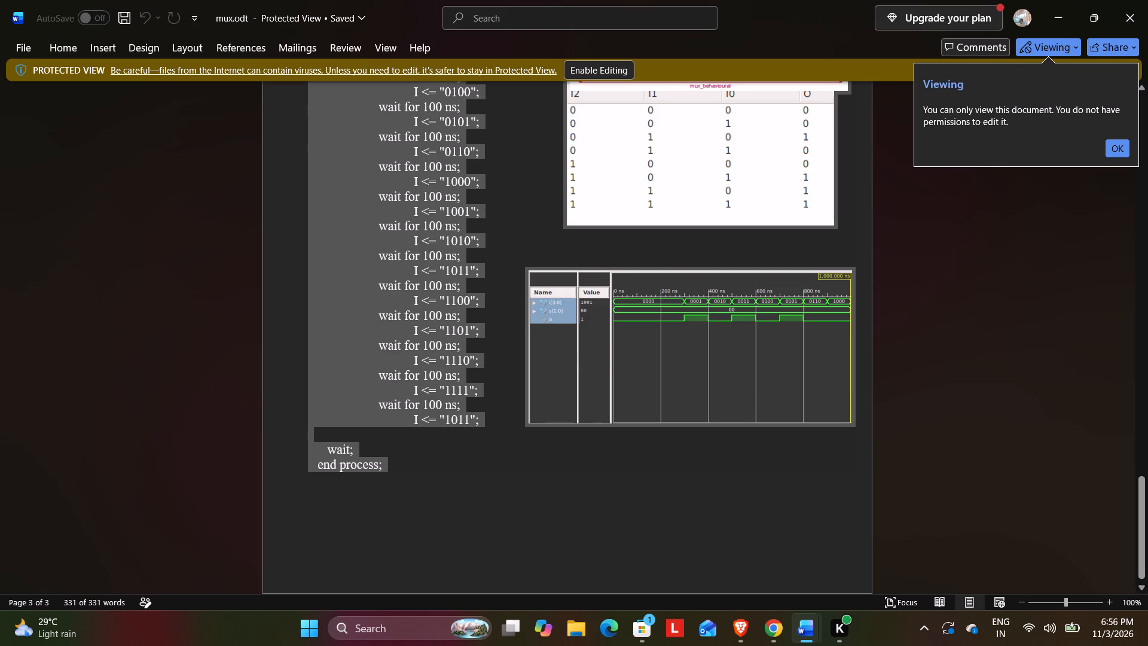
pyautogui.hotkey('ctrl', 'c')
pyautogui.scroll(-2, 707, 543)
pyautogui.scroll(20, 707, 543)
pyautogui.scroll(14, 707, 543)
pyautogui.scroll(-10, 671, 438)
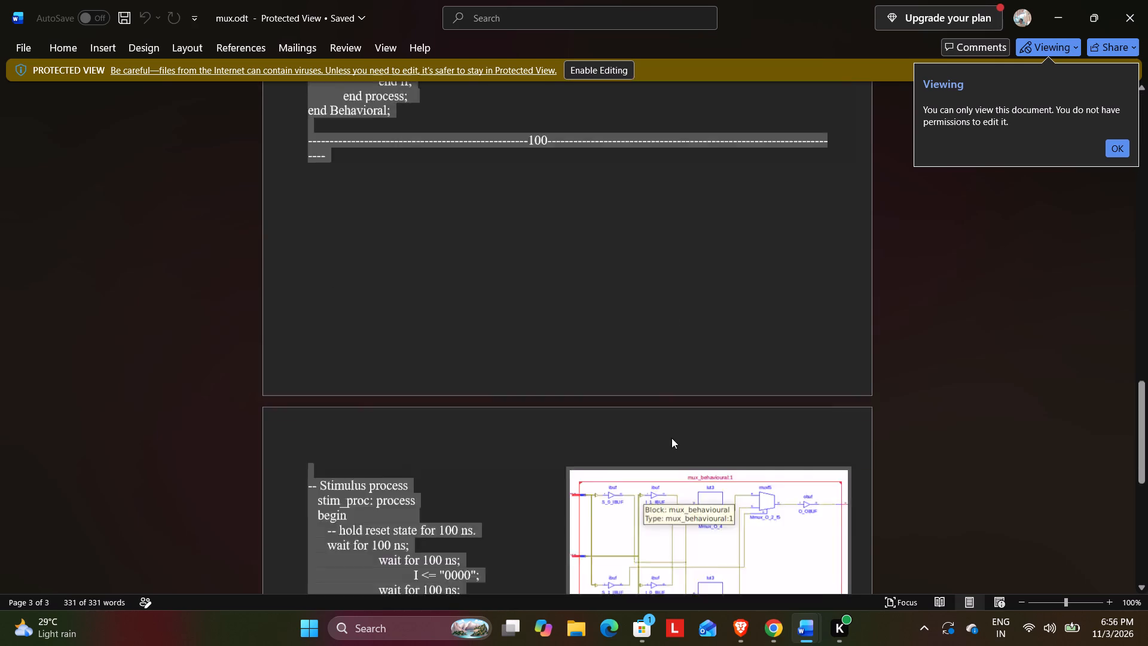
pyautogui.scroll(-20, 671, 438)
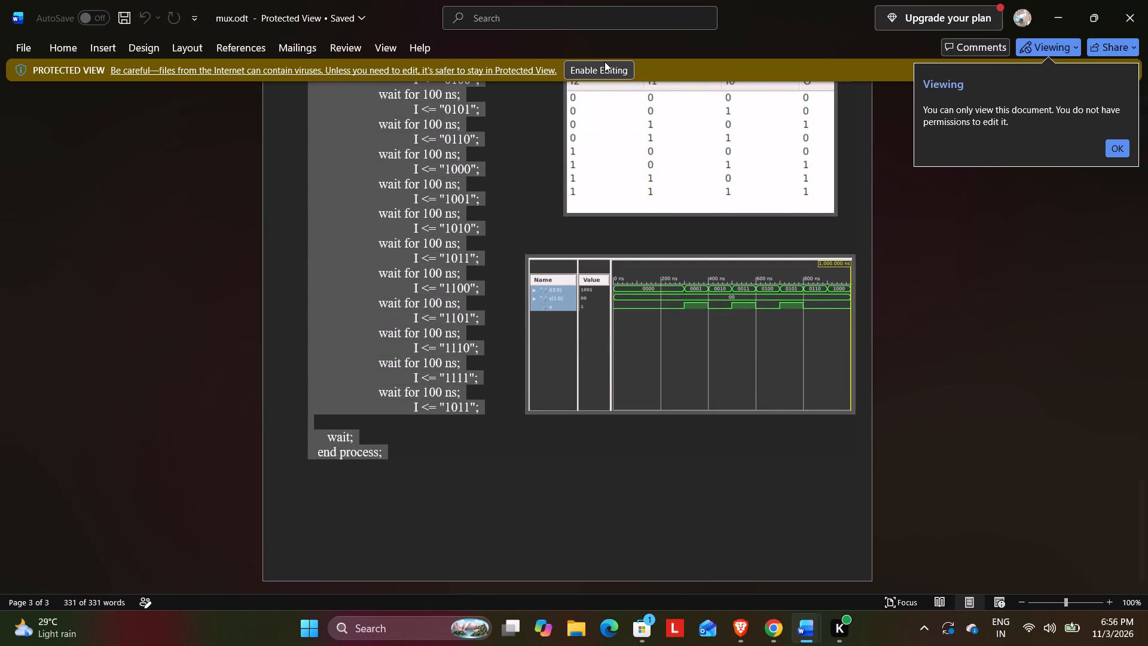
# Enable editing in mux.odt and copy everything from the Mux Multiplexer (DataFlow) heading to the final end process; line.
pyautogui.click(604, 62)
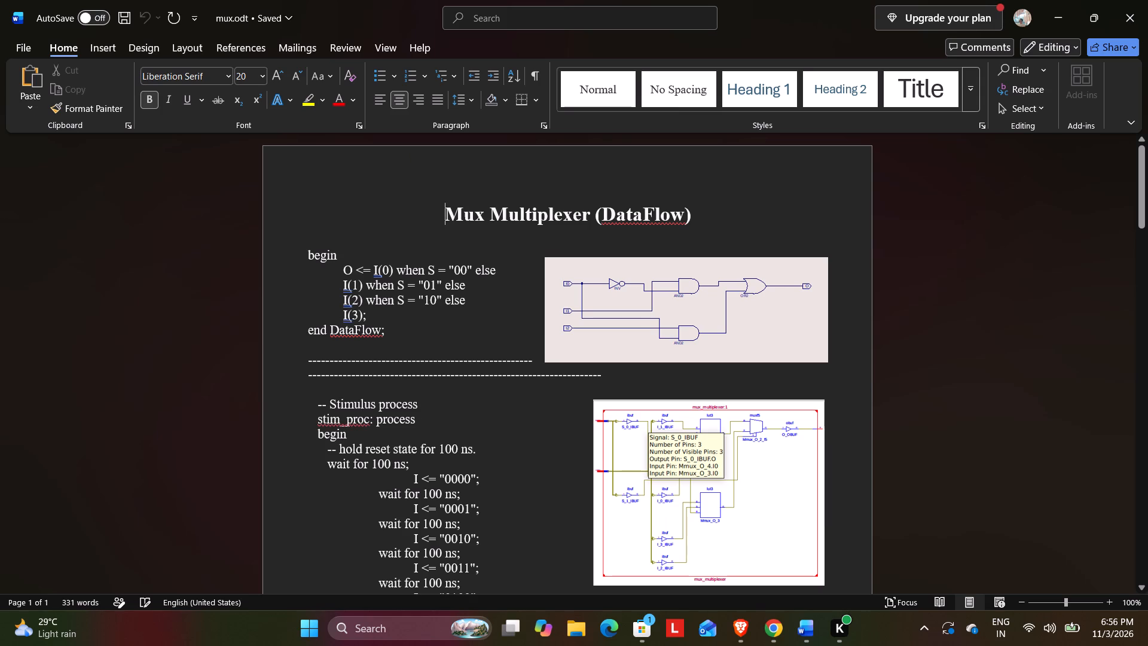
pyautogui.moveTo(375, 175); pyautogui.dragTo(1089, 608)
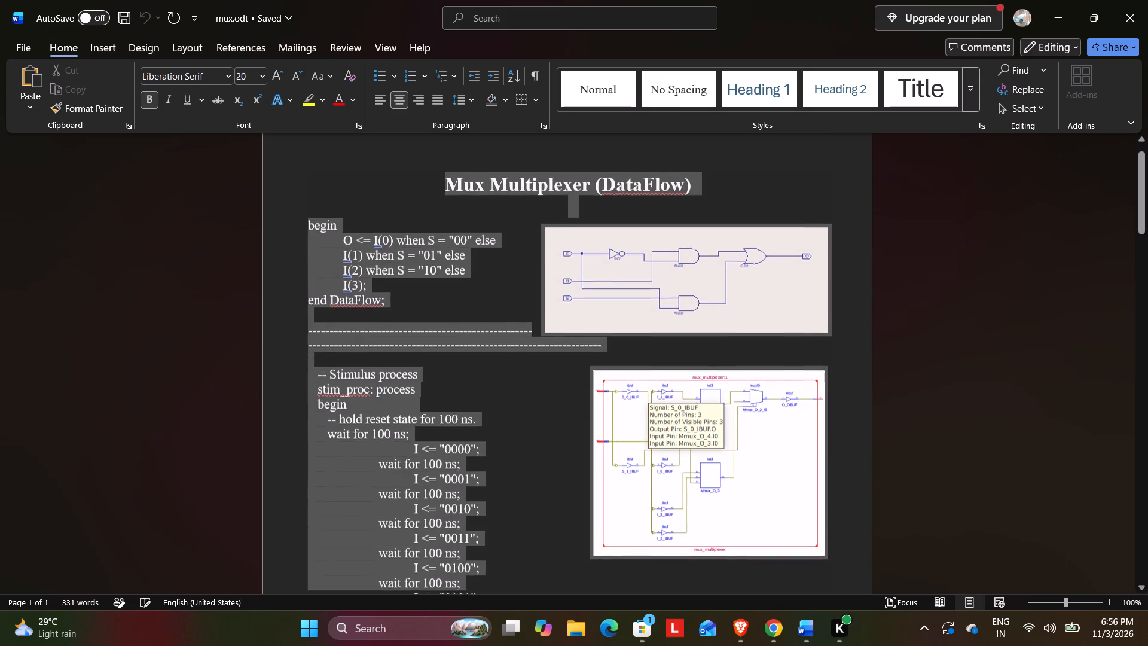
pyautogui.moveTo(1089, 608); pyautogui.dragTo(1147, 585)
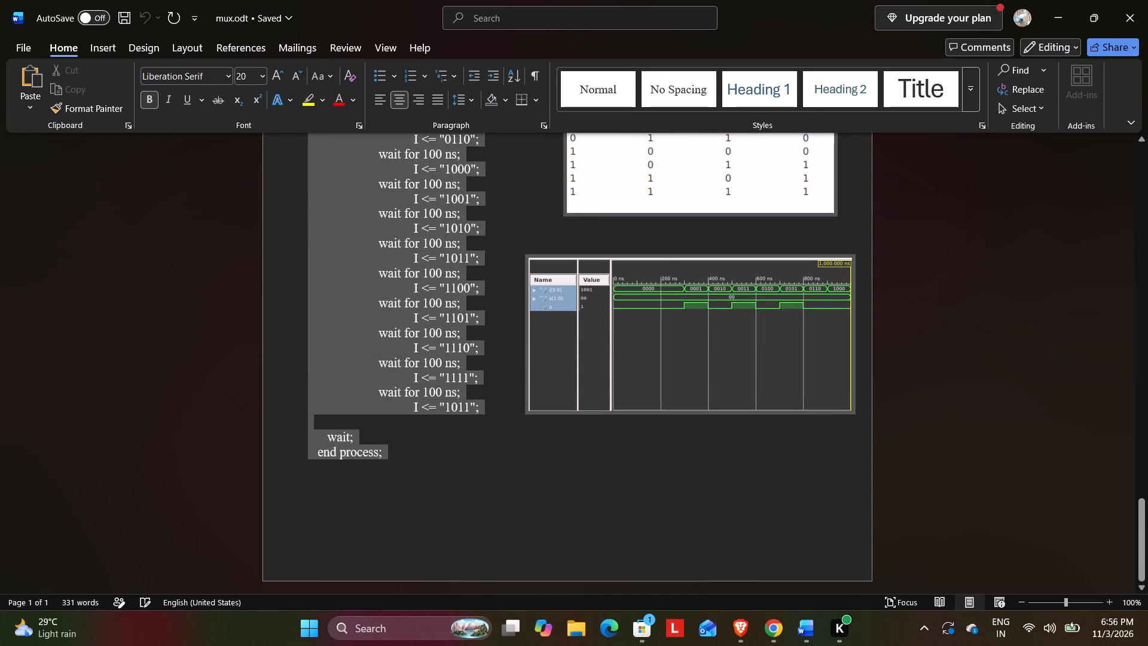
pyautogui.moveTo(1147, 585); pyautogui.dragTo(1147, 583)
pyautogui.hotkey('ctrl', 'c')
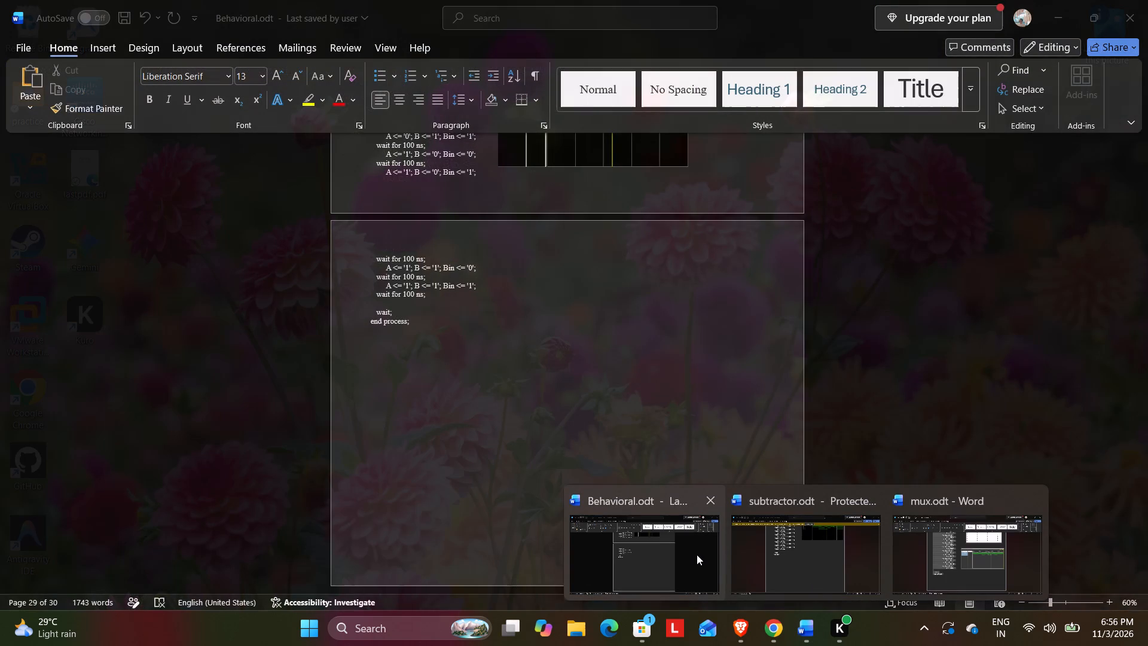
# Switch to Behavioral.odt and insert 25 blank lines after the full subtractor's last end process; line to reach a new page.
pyautogui.click(697, 554)
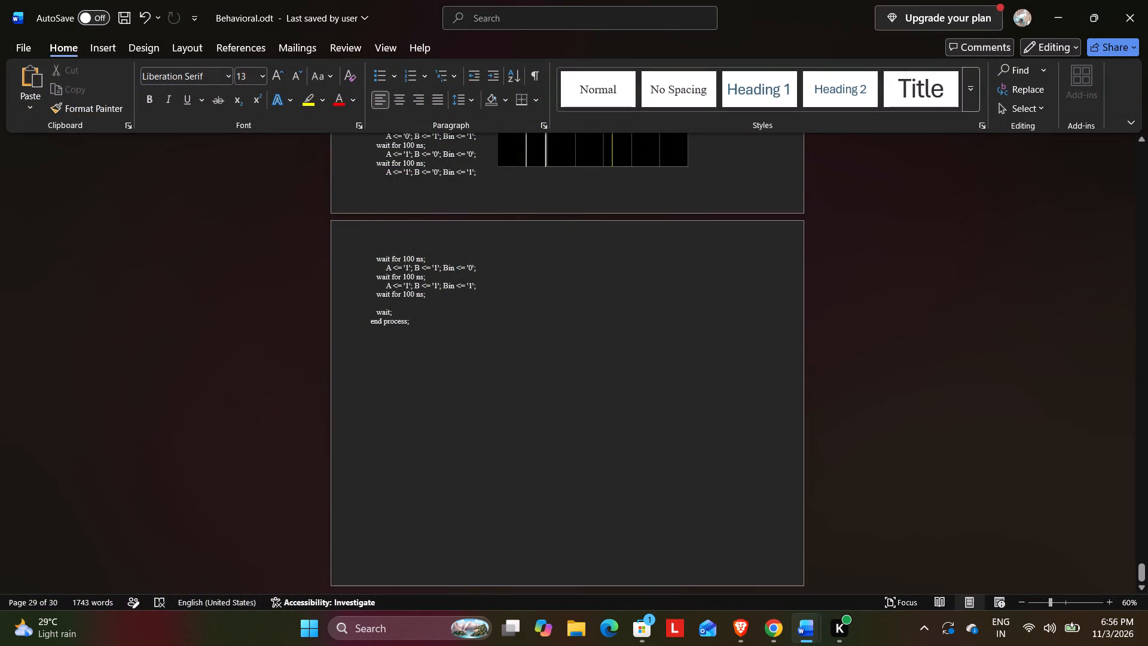
pyautogui.click(417, 325)
pyautogui.press('Return')
pyautogui.press('Return')
pyautogui.press('Return')
pyautogui.press('Return')
pyautogui.press('Return')
pyautogui.press('Return')
pyautogui.press('Return')
pyautogui.press('Return')
pyautogui.press('Return')
pyautogui.press('Return')
pyautogui.press('Return')
pyautogui.press('Return')
pyautogui.press('Return')
pyautogui.press('Return')
pyautogui.press('Return')
pyautogui.press('Return')
pyautogui.press('Return')
pyautogui.press('Return')
pyautogui.press('Return')
pyautogui.press('Return')
pyautogui.press('Return')
pyautogui.press('Return')
pyautogui.press('Return')
pyautogui.press('Return')
pyautogui.press('Return')
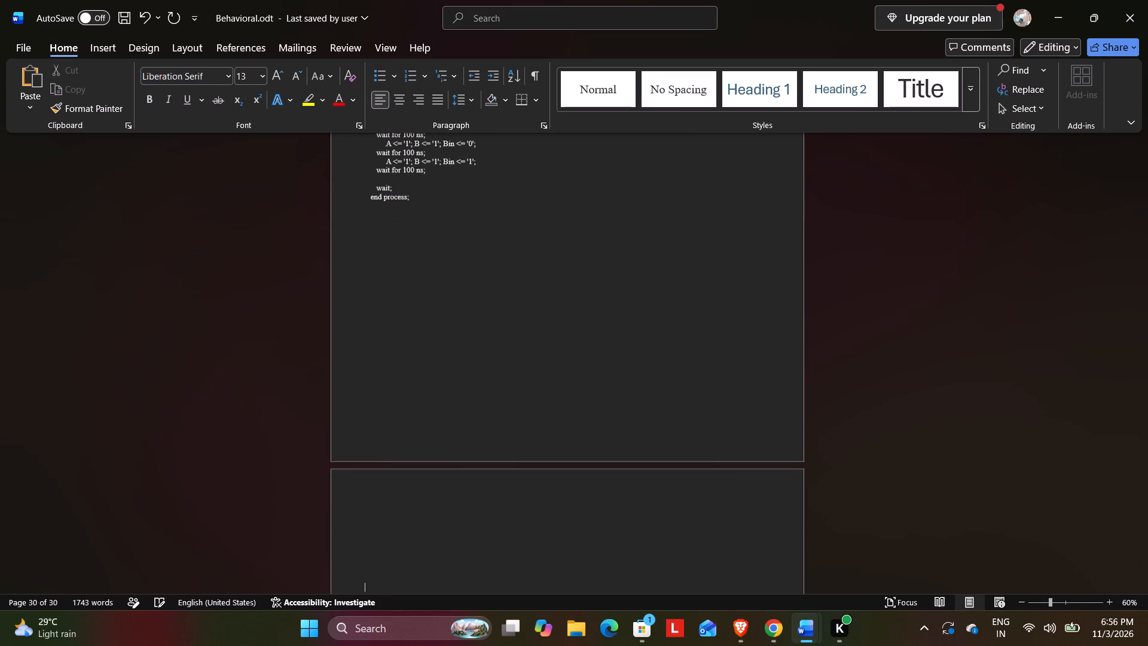
# Paste the copied multiplexer content at the first line of the new page following the full subtractor code.
pyautogui.press('Up')
pyautogui.press('Up')
pyautogui.press('Up')
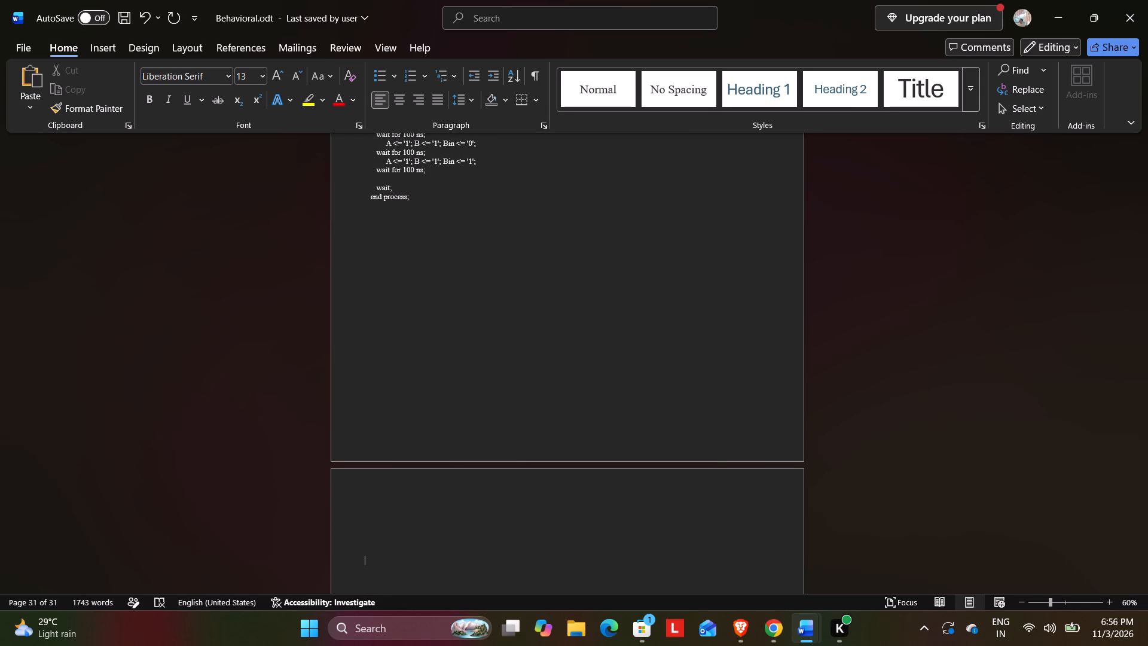
pyautogui.press('Up')
pyautogui.press('Up')
pyautogui.press('Up')
pyautogui.press('Up')
pyautogui.press('Up')
pyautogui.press('Up')
pyautogui.press('Up')
pyautogui.press('Down')
pyautogui.hotkey('ctrl', 'v')
# Insert four blank lines before the Mux Multiplexer (Behavioural) heading so that it starts on the next page.
pyautogui.scroll(3, 451, 246)
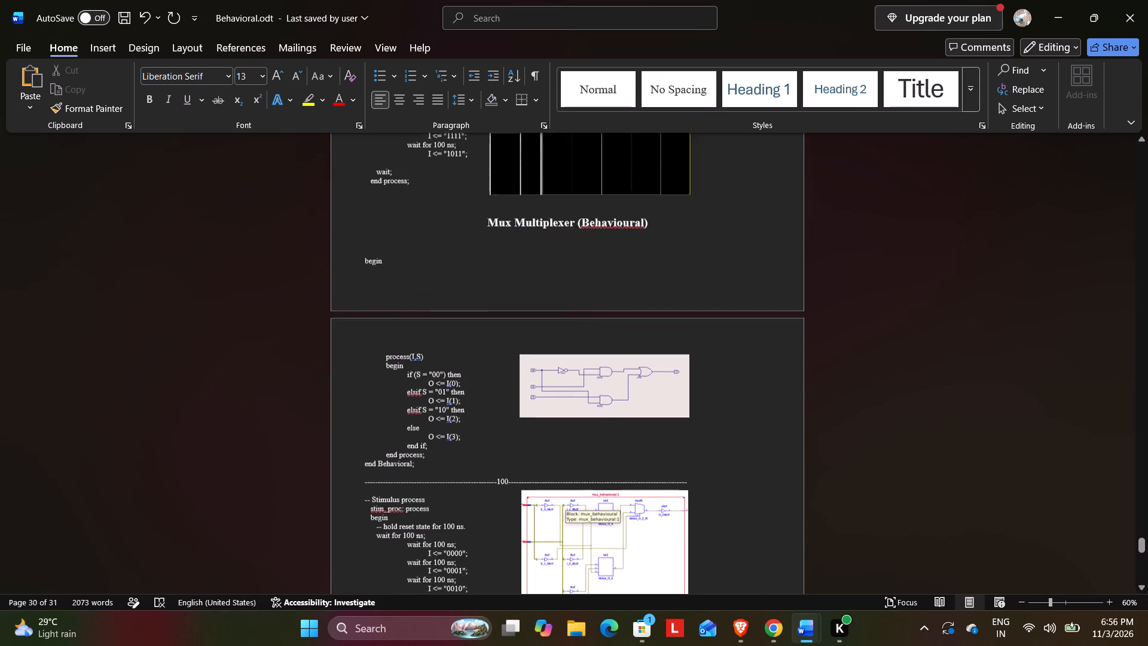
pyautogui.scroll(1, 451, 262)
pyautogui.click(483, 233)
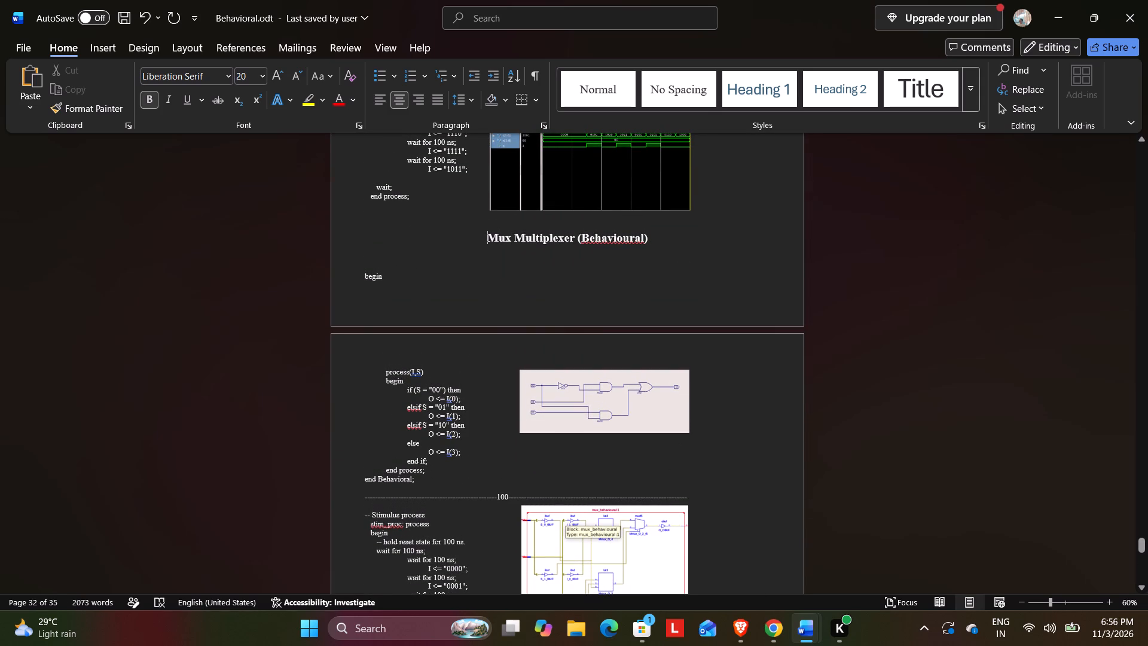
pyautogui.press('Return')
pyautogui.press('Return')
pyautogui.press('Return')
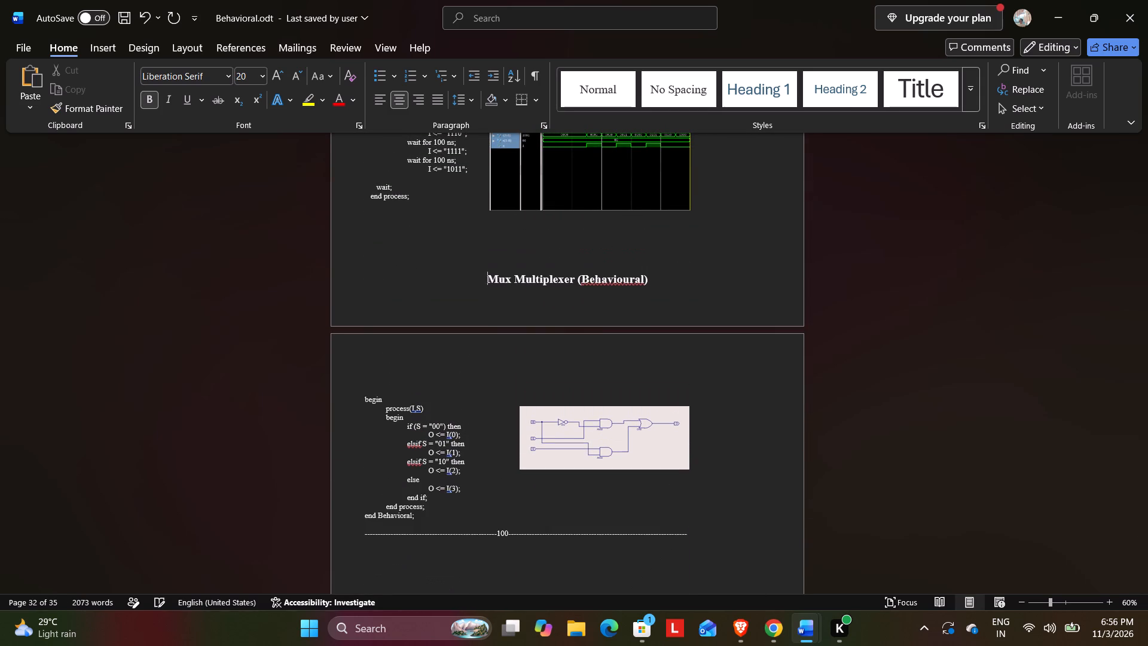
pyautogui.press('Return')
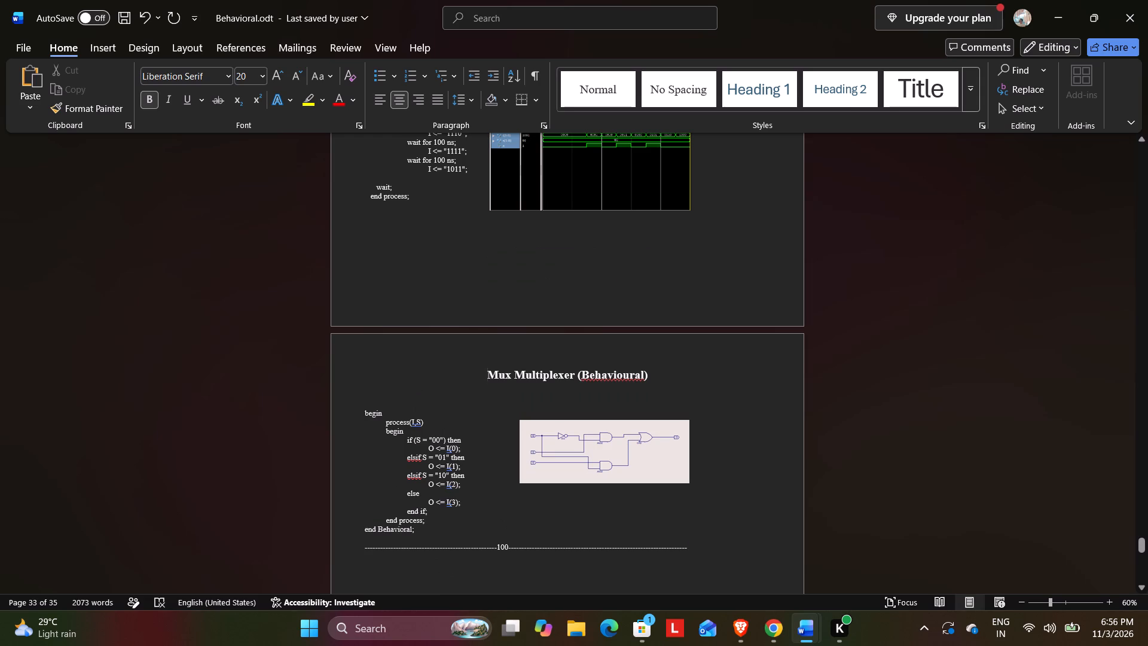
# Review the page layout of the pasted dataflow and behavioural multiplexer sections in Behavioral.odt.
pyautogui.scroll(-9, 395, 333)
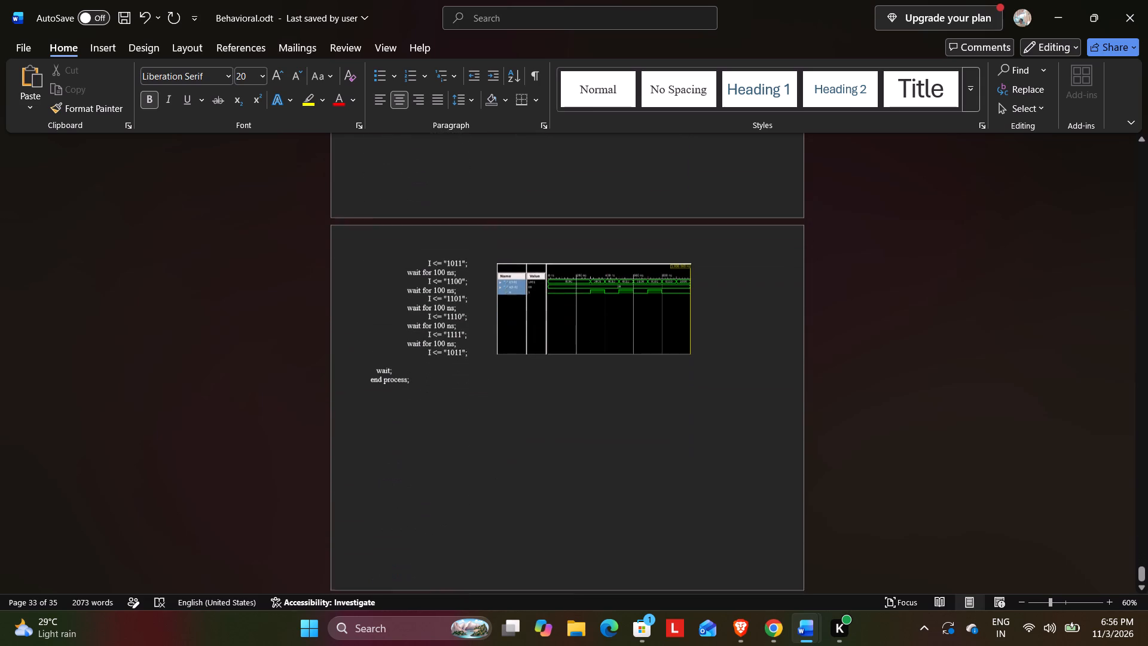
pyautogui.scroll(-5, 395, 333)
pyautogui.scroll(6, 395, 333)
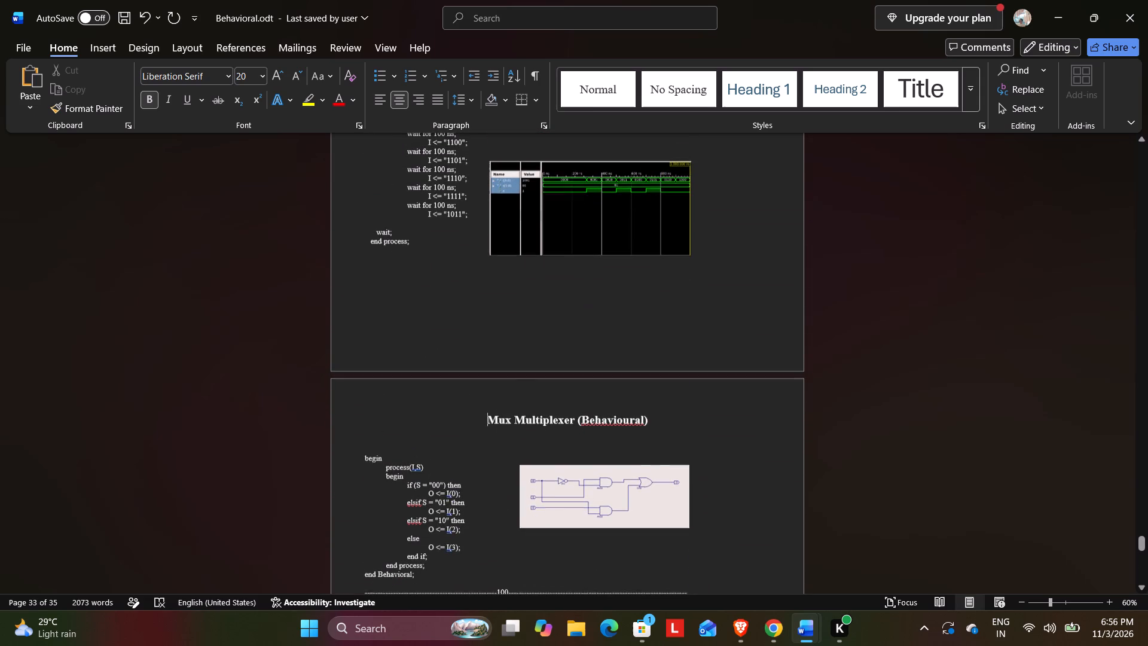
pyautogui.scroll(1, 395, 333)
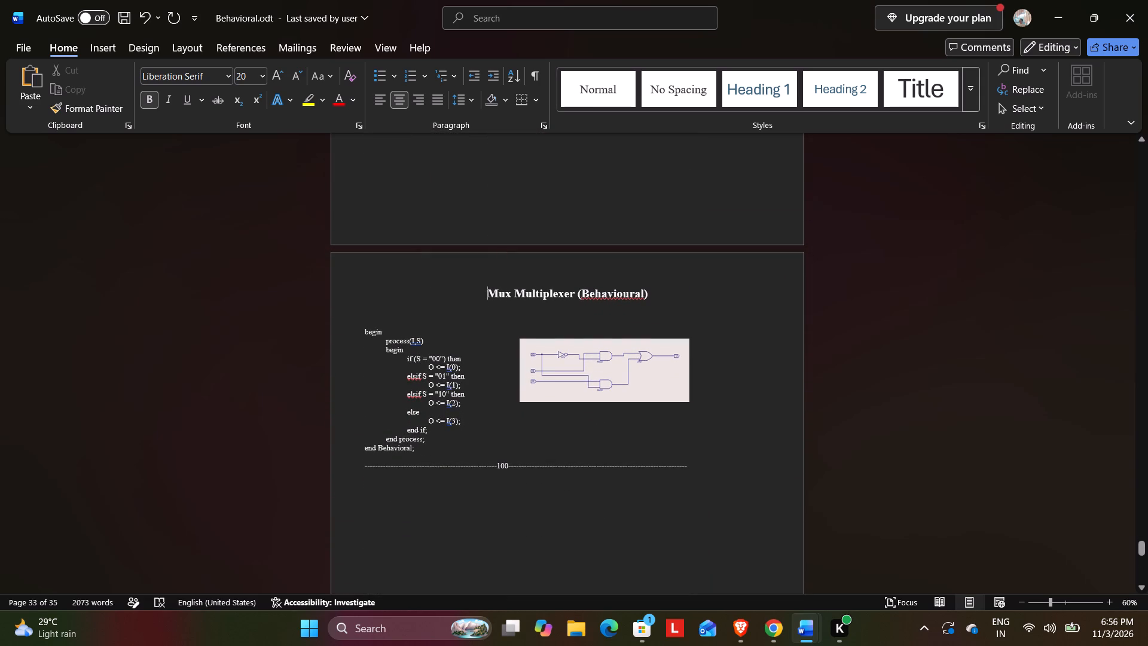
pyautogui.scroll(6, 395, 333)
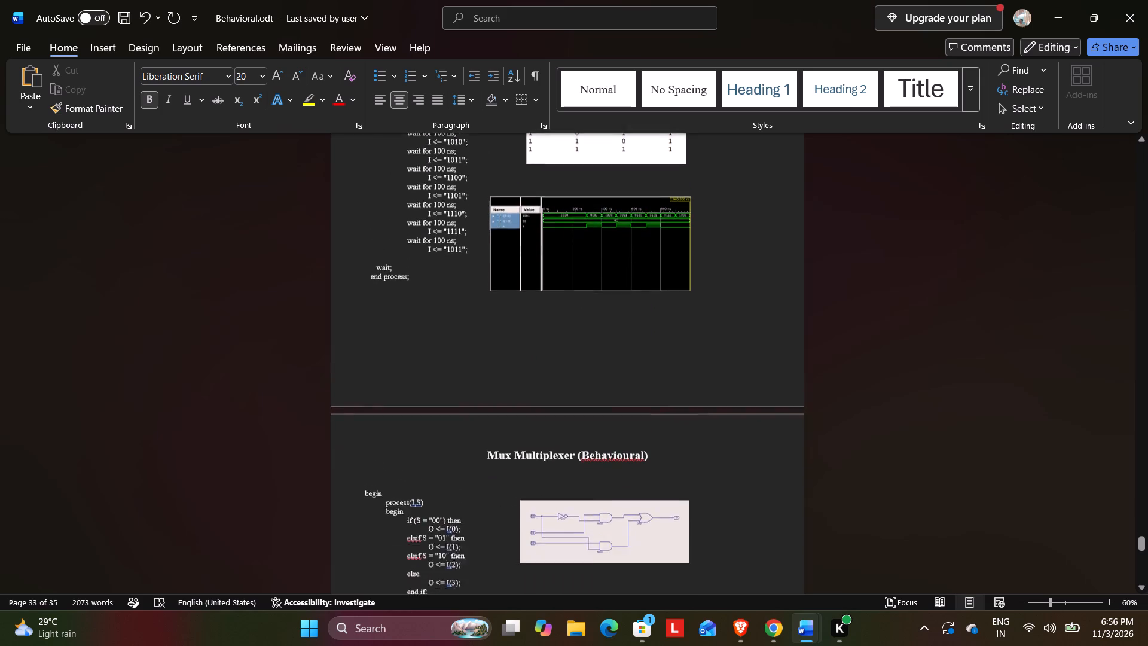
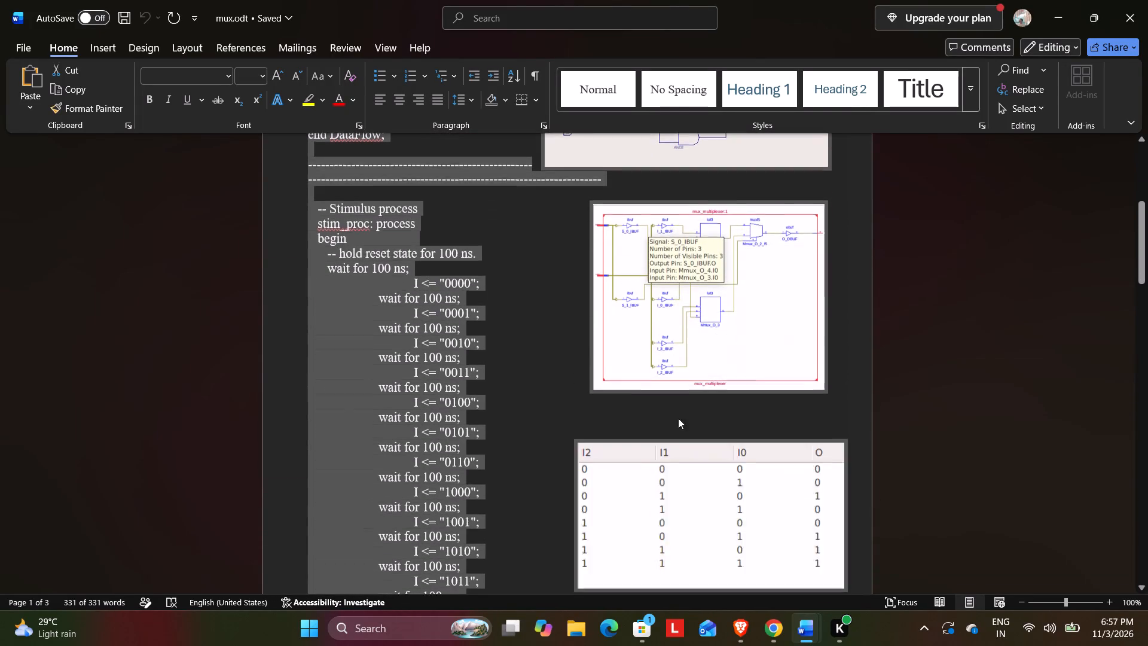
# Compare the rest of mux.odt with the pasted dataflow and behavioural multiplexer pages in Behavioral.odt.
pyautogui.scroll(-11, 678, 418)
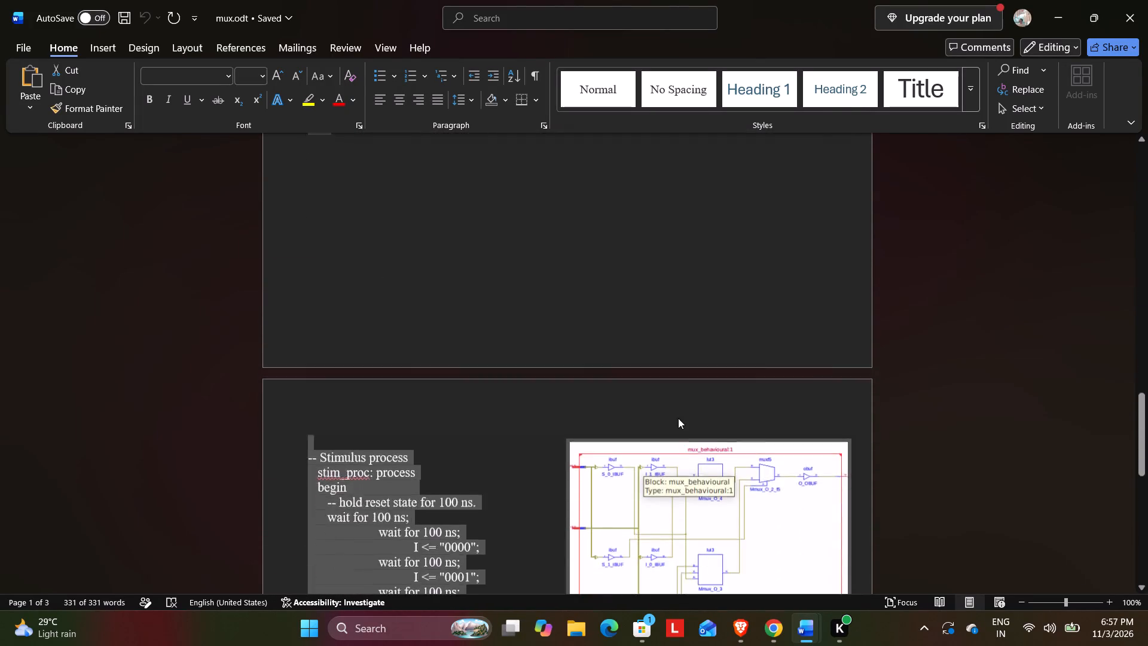
pyautogui.scroll(-2, 678, 418)
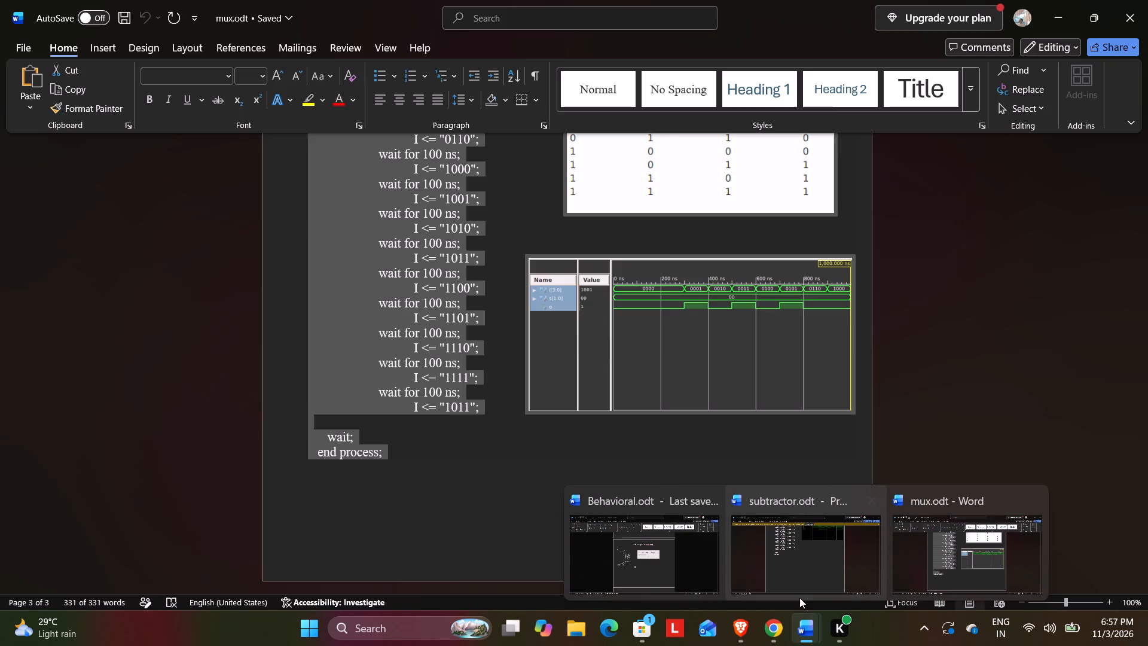
pyautogui.click(674, 538)
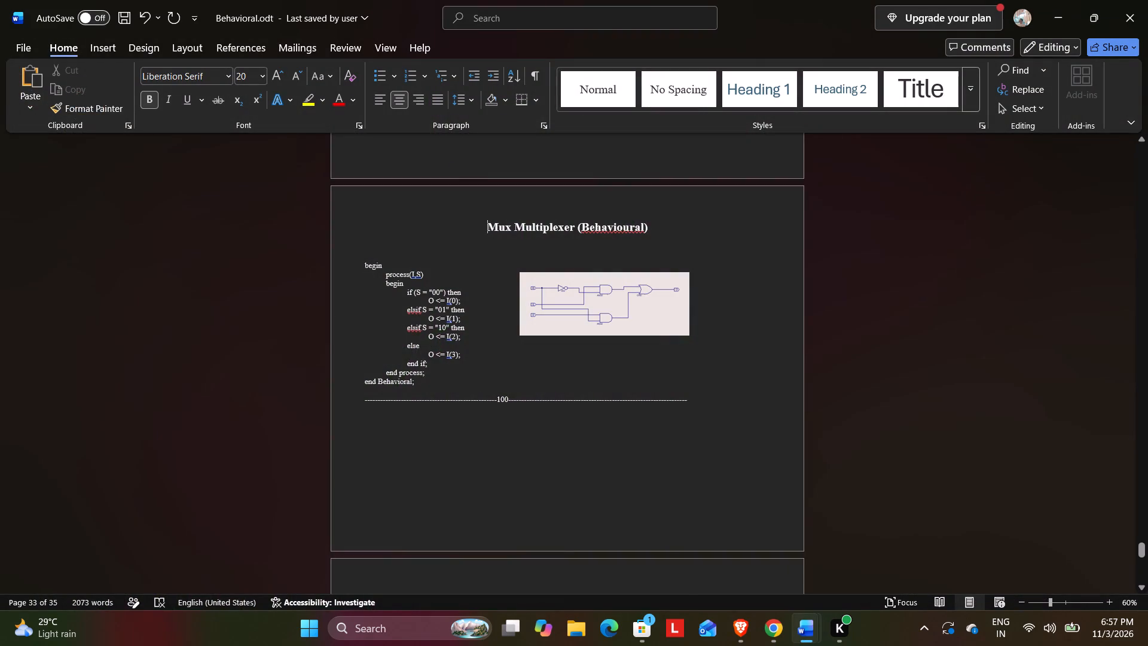
pyautogui.scroll(-10, 599, 419)
pyautogui.scroll(1, 599, 419)
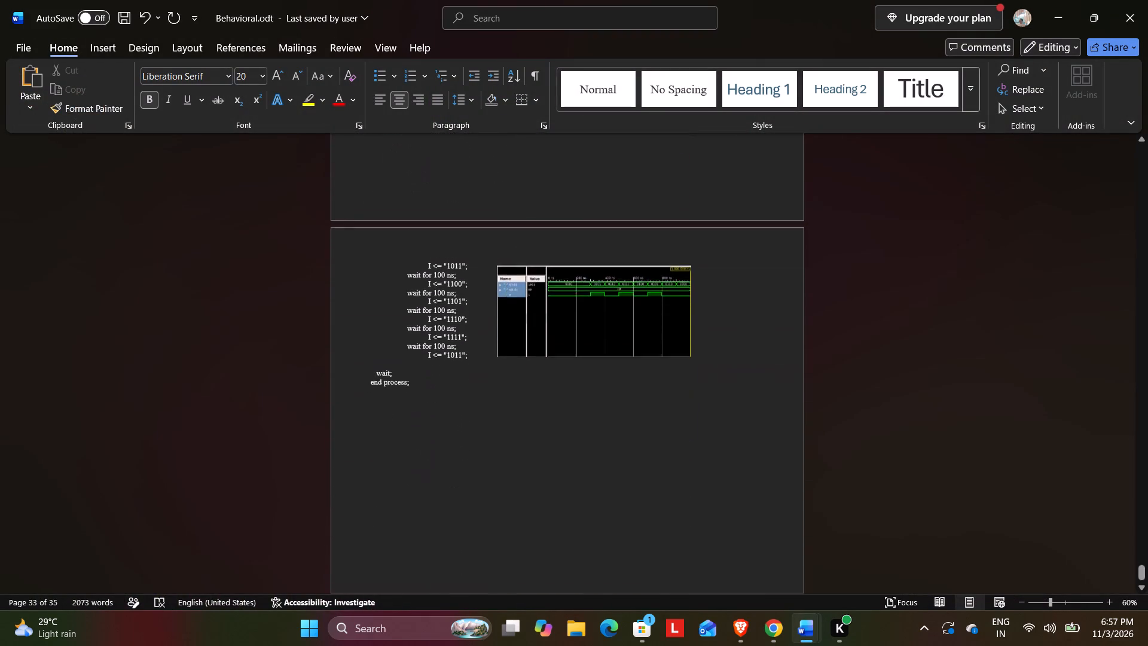
pyautogui.scroll(7, 599, 419)
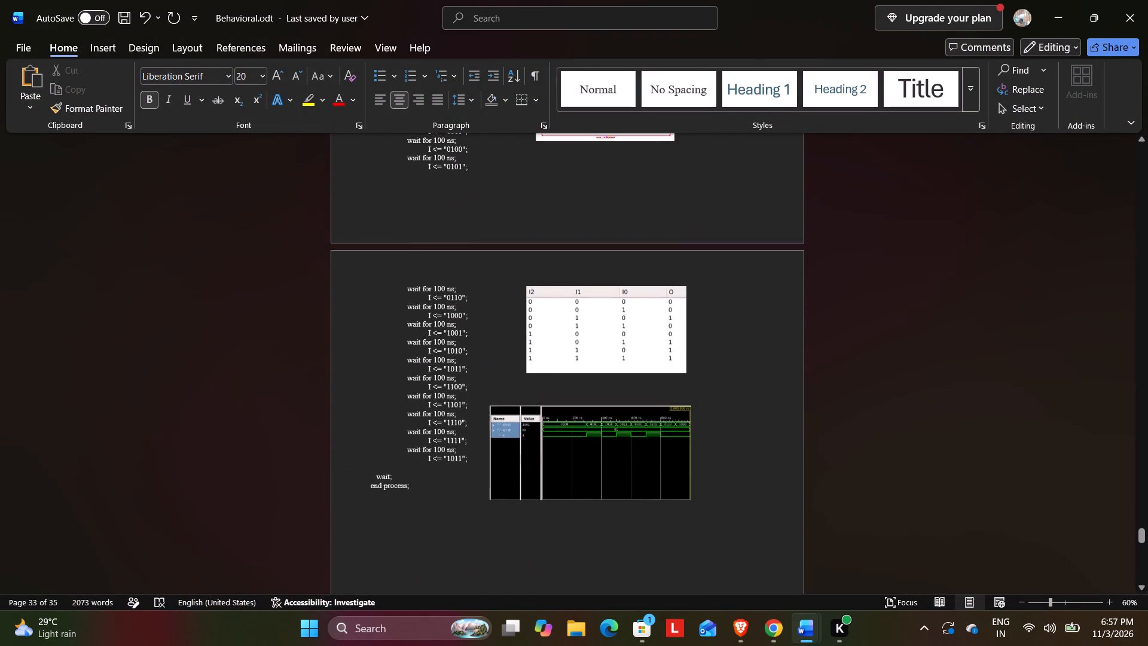
pyautogui.scroll(3, 599, 419)
pyautogui.scroll(-8, 599, 419)
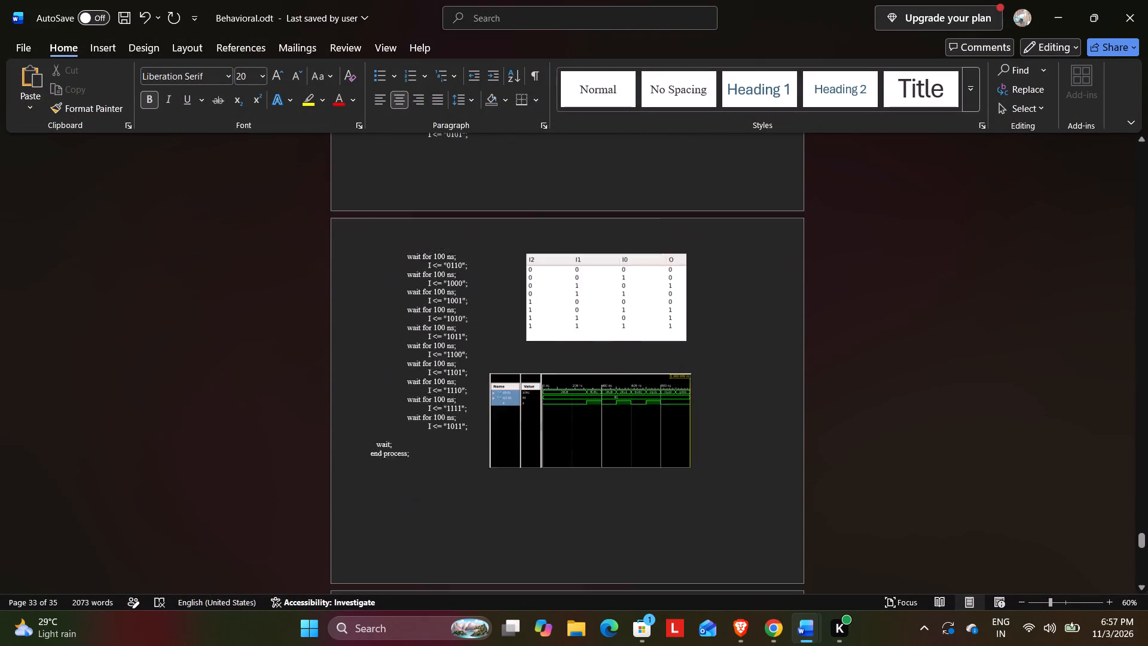
pyautogui.scroll(-8, 599, 419)
pyautogui.scroll(8, 439, 362)
pyautogui.scroll(-1, 439, 362)
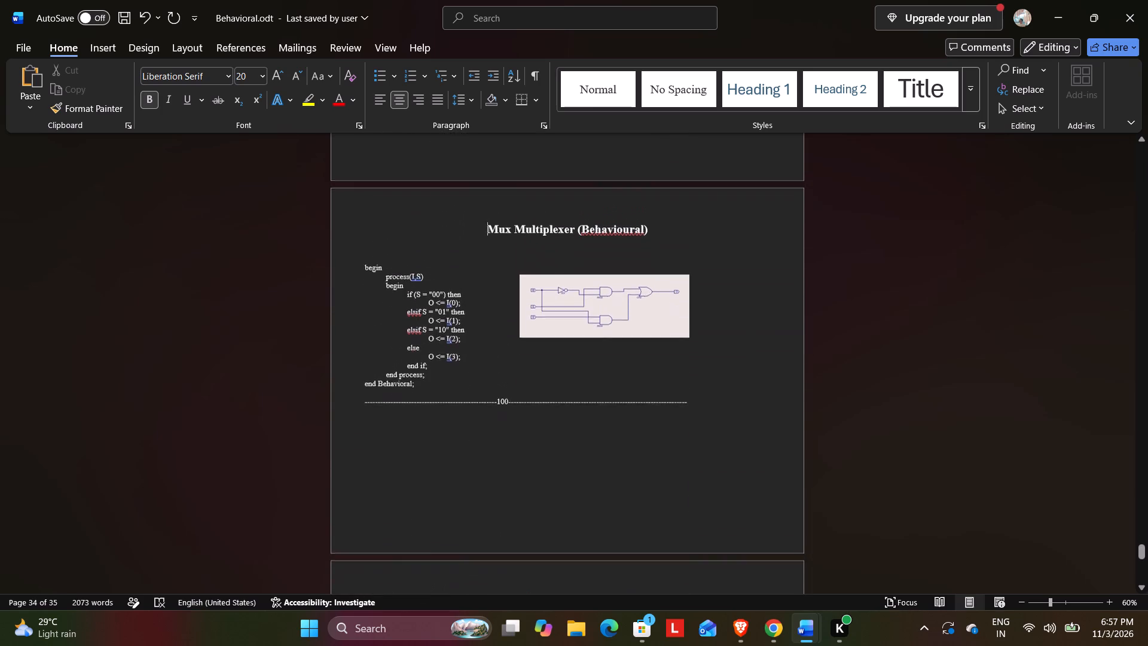
# Delete the dashed 100 separator between end Behavioral; and -- Stimulus process in the behavioural multiplexer section, keeping the stimulus code on its own line.
pyautogui.scroll(-1, 439, 362)
pyautogui.scroll(2, 439, 362)
pyautogui.scroll(-1, 439, 362)
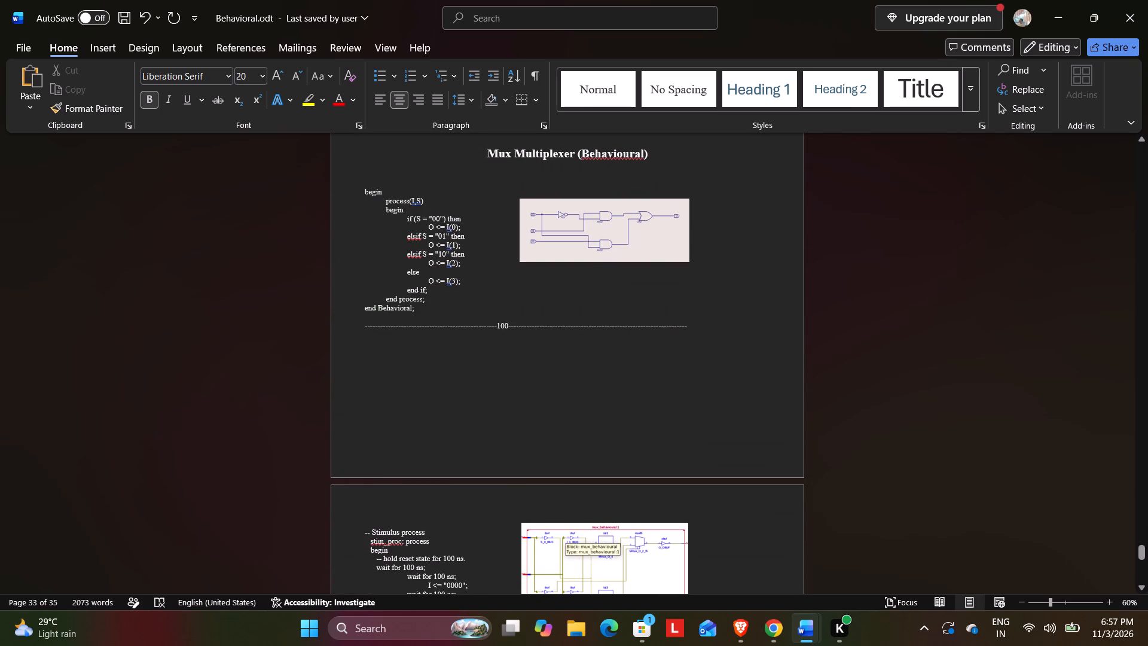
pyautogui.click(359, 531)
pyautogui.press('BackSpace')
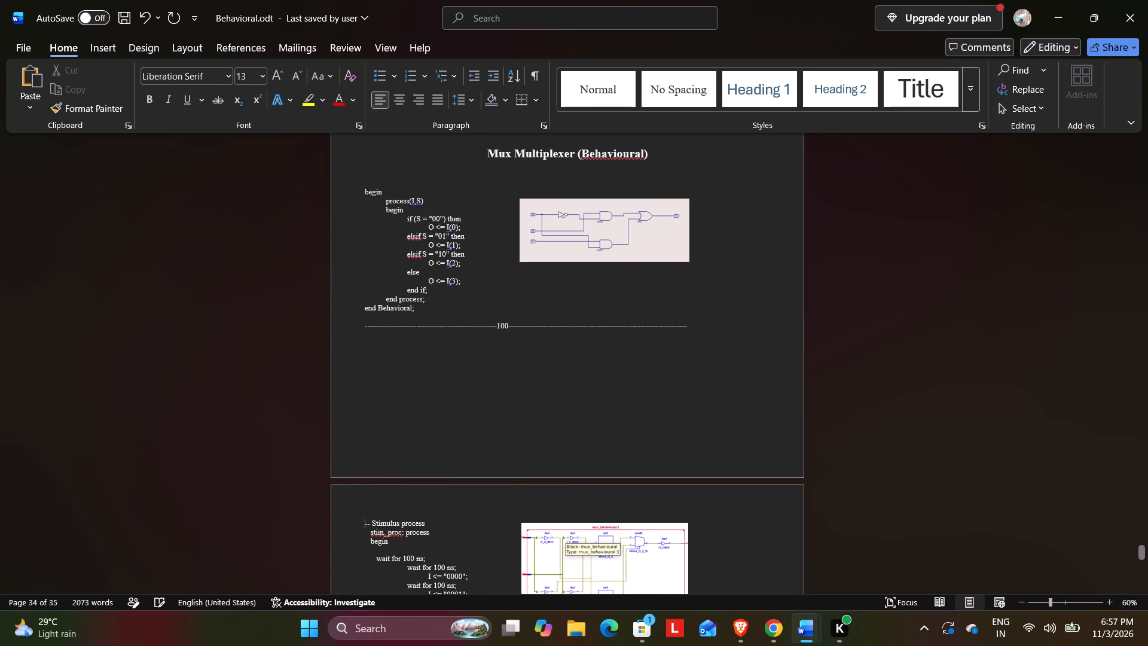
pyautogui.press('BackSpace')
pyautogui.press('BackSpace')
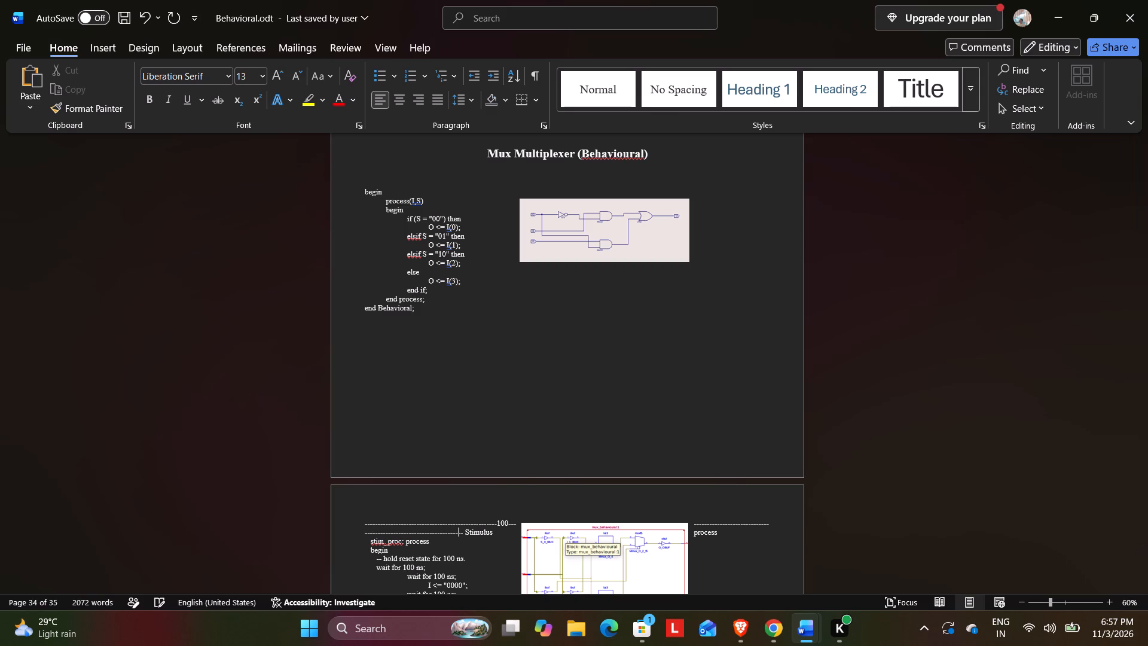
pyautogui.press('BackSpace')
pyautogui.press('BackSpace')
pyautogui.press('BackSpace')
pyautogui.press('BackSpace')
pyautogui.press('BackSpace')
pyautogui.press('BackSpace')
pyautogui.press('BackSpace')
pyautogui.press('BackSpace')
pyautogui.press('BackSpace')
pyautogui.press('BackSpace')
pyautogui.press('BackSpace')
pyautogui.press('BackSpace')
pyautogui.press('BackSpace')
pyautogui.press('BackSpace')
pyautogui.press('BackSpace')
pyautogui.press('BackSpace')
pyautogui.press('BackSpace')
pyautogui.press('BackSpace')
pyautogui.press('BackSpace')
pyautogui.press('BackSpace')
pyautogui.press('BackSpace')
pyautogui.press('BackSpace')
pyautogui.press('BackSpace')
pyautogui.press('BackSpace')
pyautogui.press('BackSpace')
pyautogui.press('BackSpace')
pyautogui.press('BackSpace')
pyautogui.press('BackSpace')
pyautogui.press('BackSpace')
pyautogui.press('BackSpace')
pyautogui.press('BackSpace')
pyautogui.press('BackSpace')
pyautogui.press('BackSpace')
pyautogui.press('BackSpace')
pyautogui.press('BackSpace')
pyautogui.press('BackSpace')
pyautogui.press('BackSpace')
pyautogui.press('BackSpace')
pyautogui.press('BackSpace')
pyautogui.press('BackSpace')
pyautogui.press('BackSpace')
pyautogui.press('BackSpace')
pyautogui.press('BackSpace')
pyautogui.press('BackSpace')
pyautogui.press('BackSpace')
pyautogui.press('BackSpace')
pyautogui.press('BackSpace')
pyautogui.press('BackSpace')
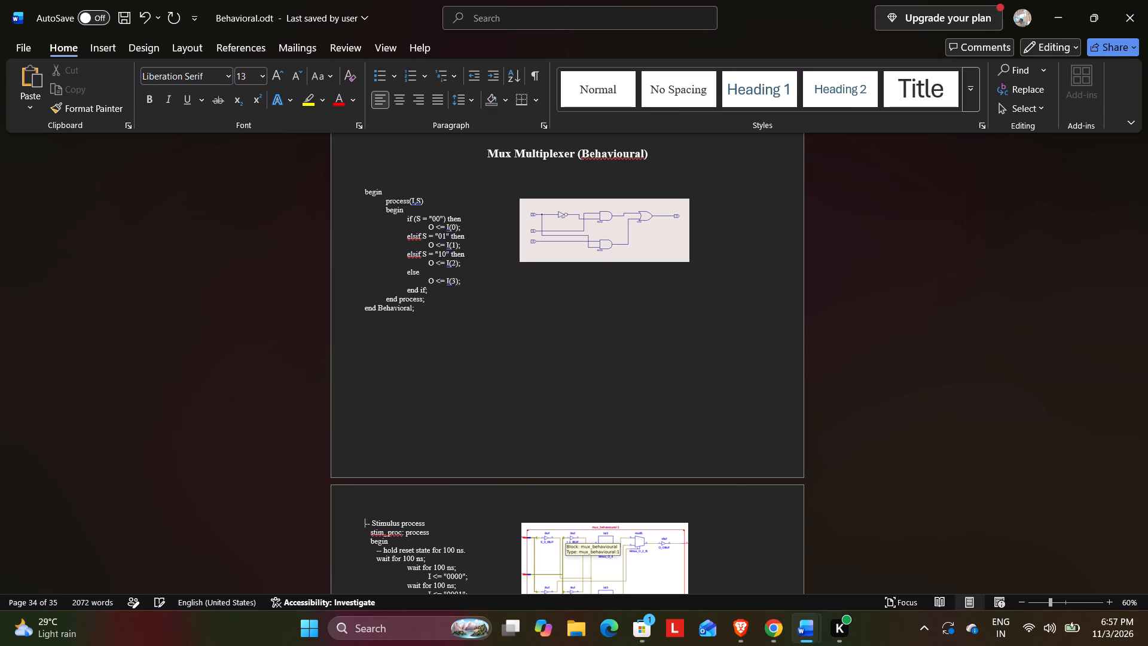
pyautogui.press('BackSpace')
pyautogui.press('BackSpace')
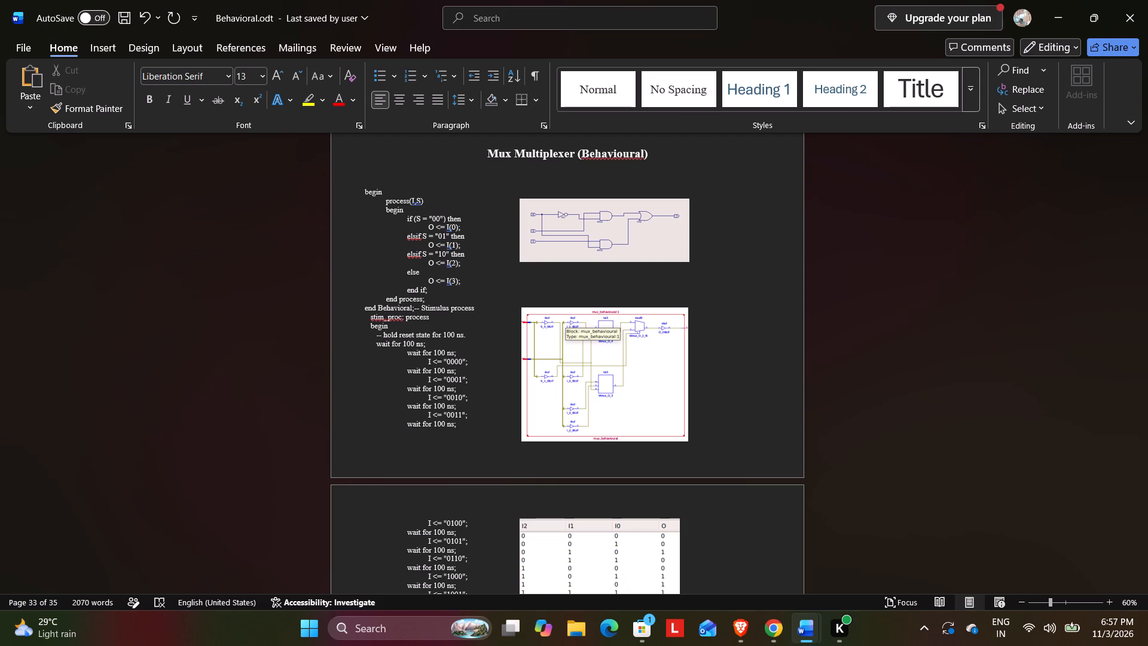
pyautogui.press('Return')
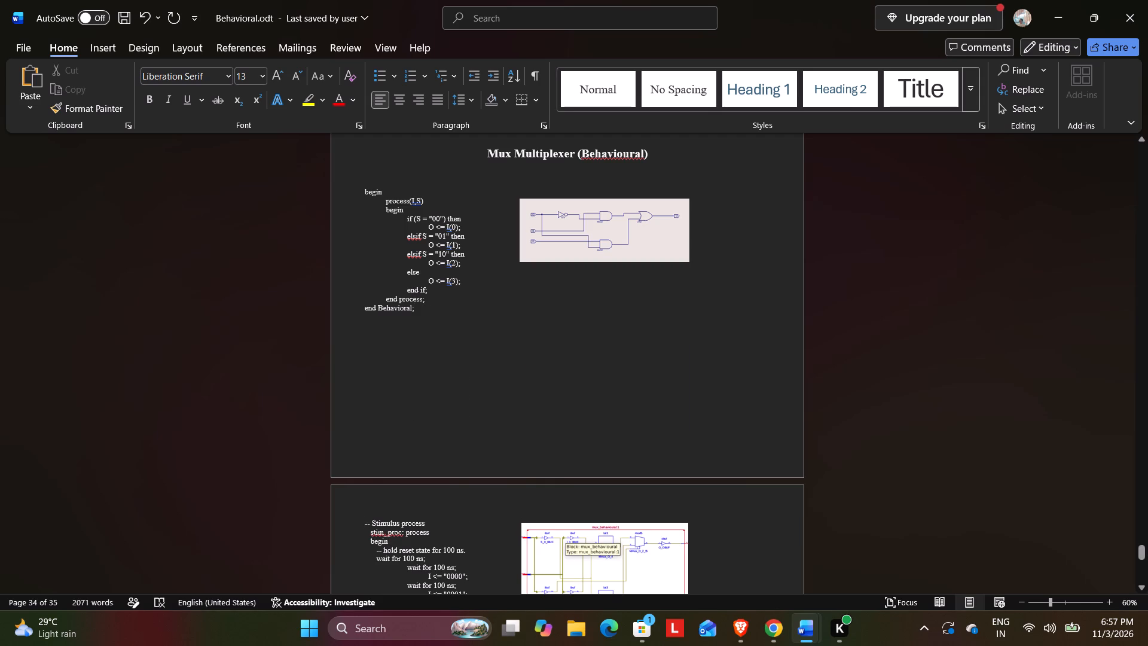
# Move the mux_behavioural schematic picture beneath the gate diagram on the Mux Multiplexer (Behavioural) page, beside the stimulus code.
pyautogui.scroll(-5, 521, 559)
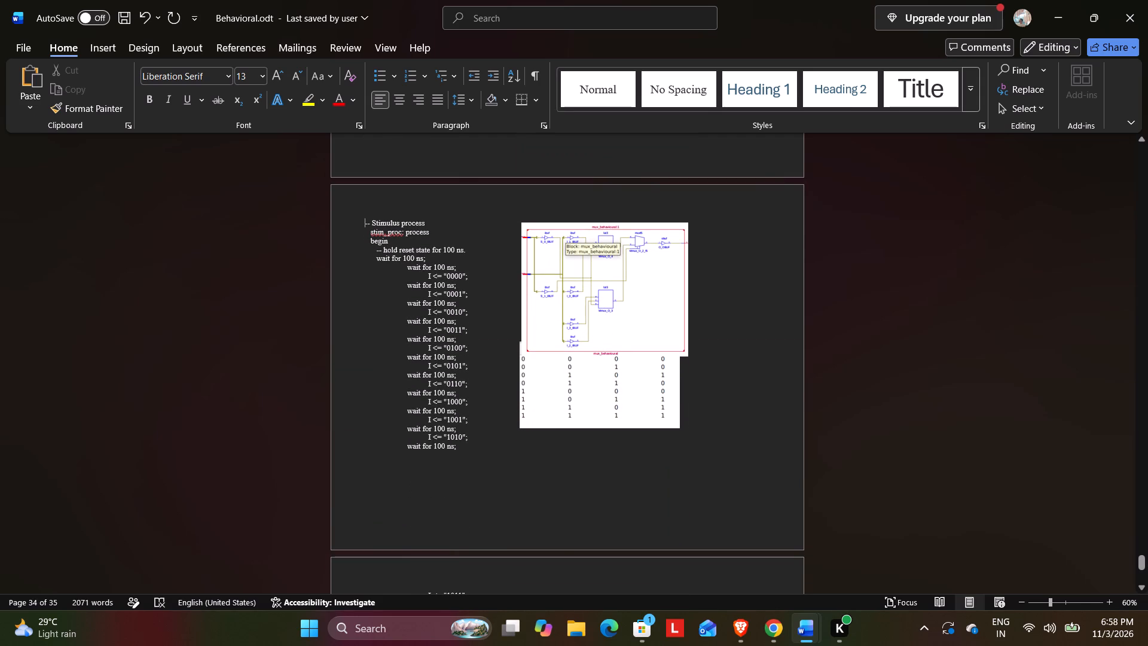
pyautogui.moveTo(573, 295); pyautogui.dragTo(624, 244)
pyautogui.scroll(2, 680, 297)
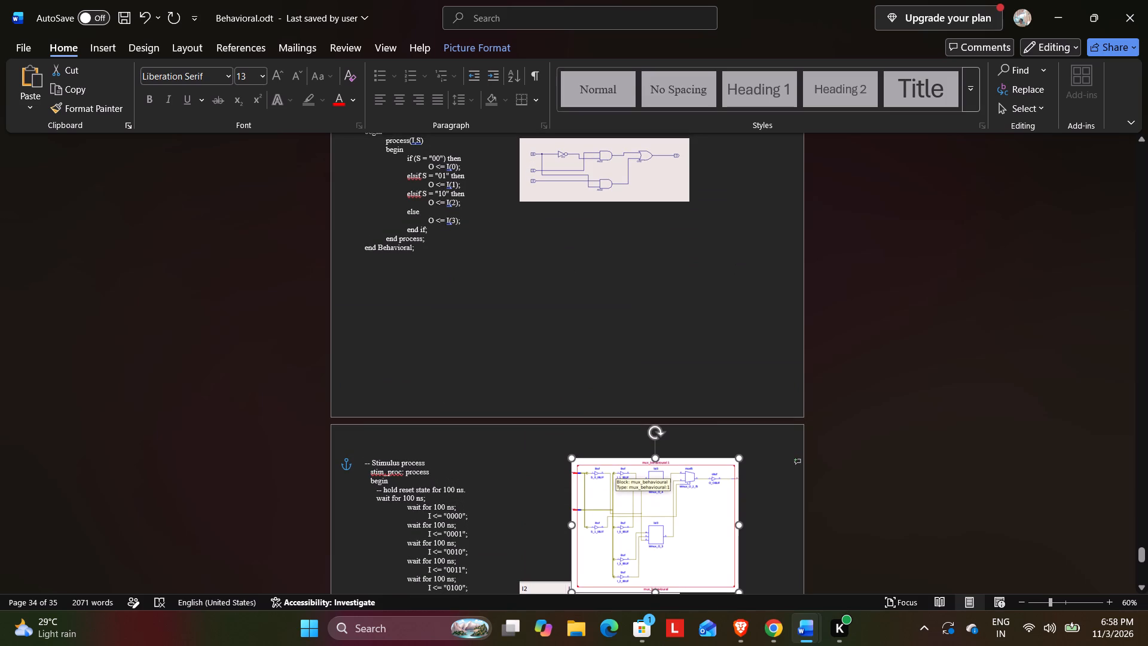
pyautogui.moveTo(691, 542); pyautogui.dragTo(686, 352)
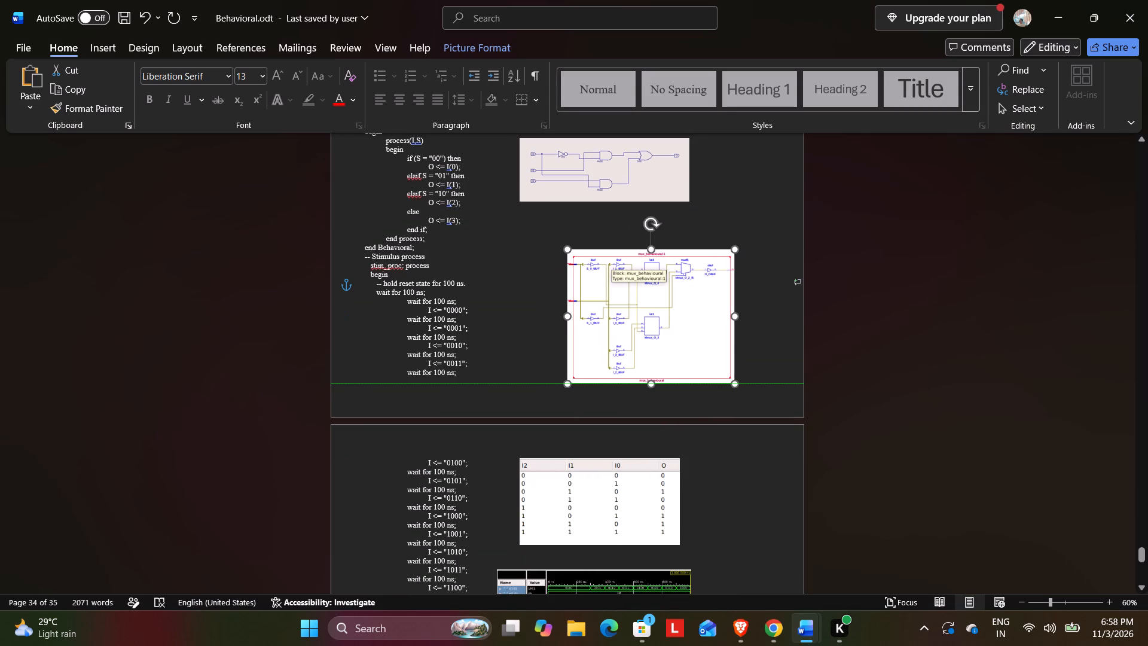
pyautogui.moveTo(686, 352); pyautogui.dragTo(685, 352)
# Check the pages following the behavioural multiplexer's stimulus code at the end of Behavioral.odt.
pyautogui.scroll(-2, 685, 509)
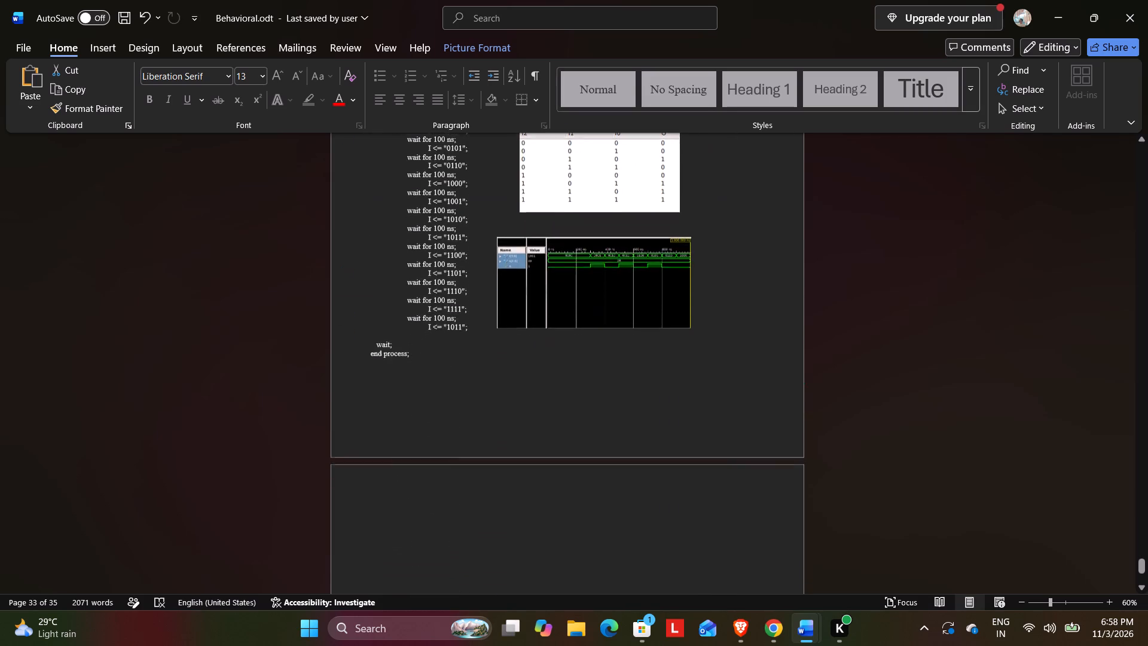
pyautogui.scroll(-3, 685, 509)
pyautogui.scroll(-9, 503, 368)
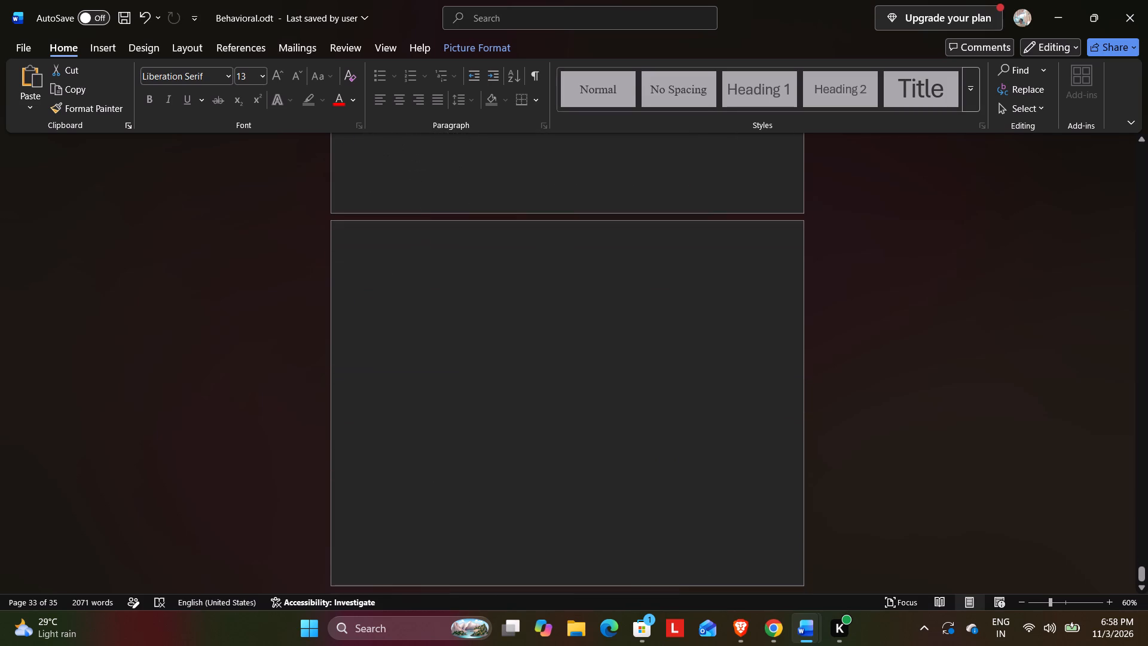
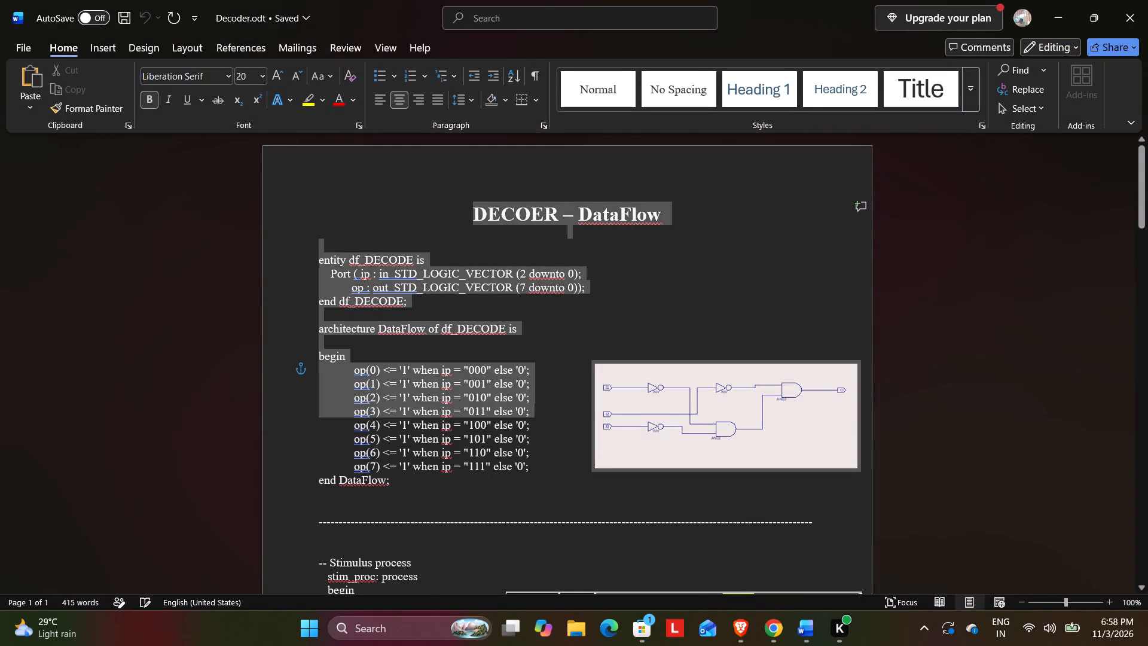
# Copy all of Decoder.odt, from the DECOER – DataFlow title through the truth table, over to the blank last page of Behavioral.odt.
pyautogui.moveTo(752, 514); pyautogui.dragTo(1136, 637)
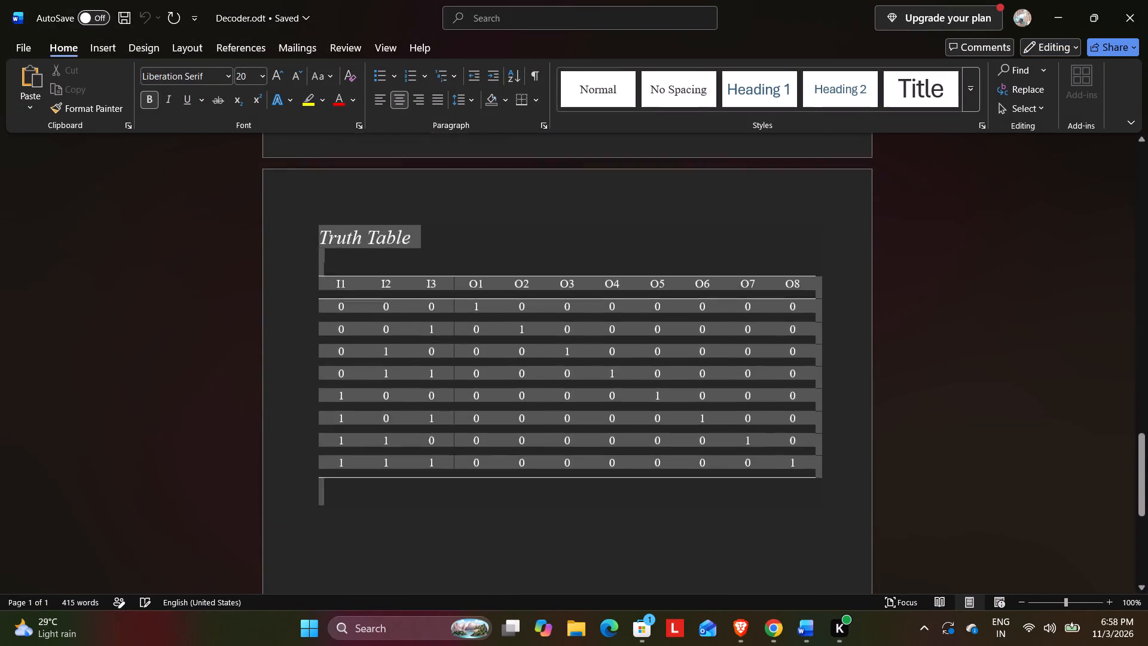
pyautogui.moveTo(1136, 637); pyautogui.dragTo(842, 220)
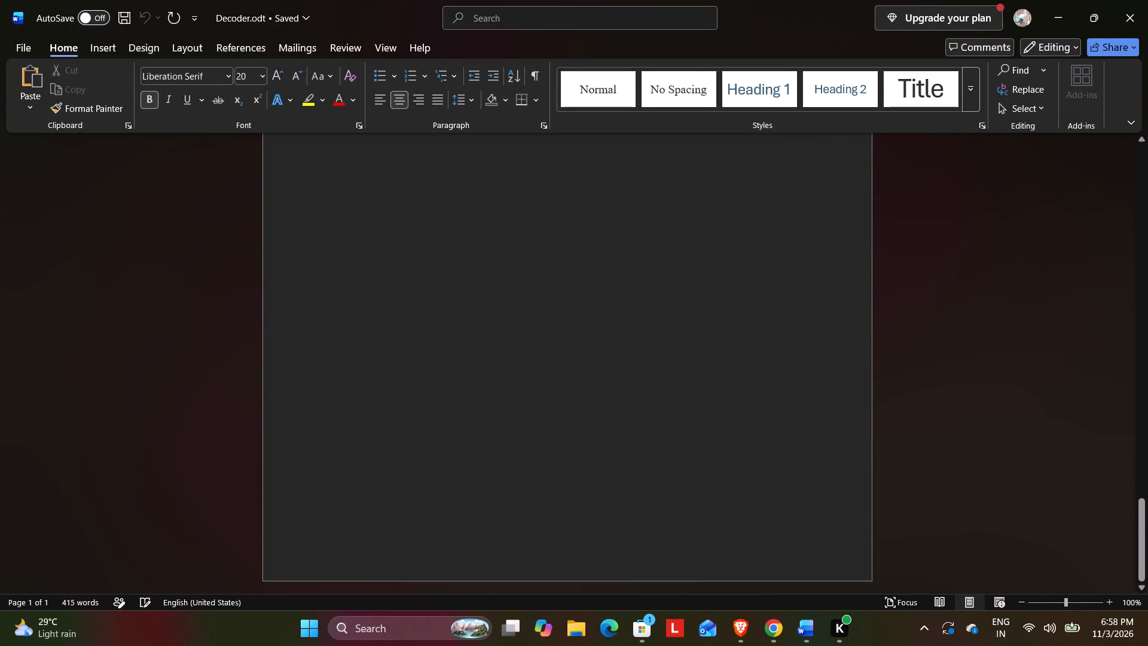
pyautogui.moveTo(842, 220); pyautogui.dragTo(804, 194)
pyautogui.moveTo(804, 194); pyautogui.dragTo(849, 345)
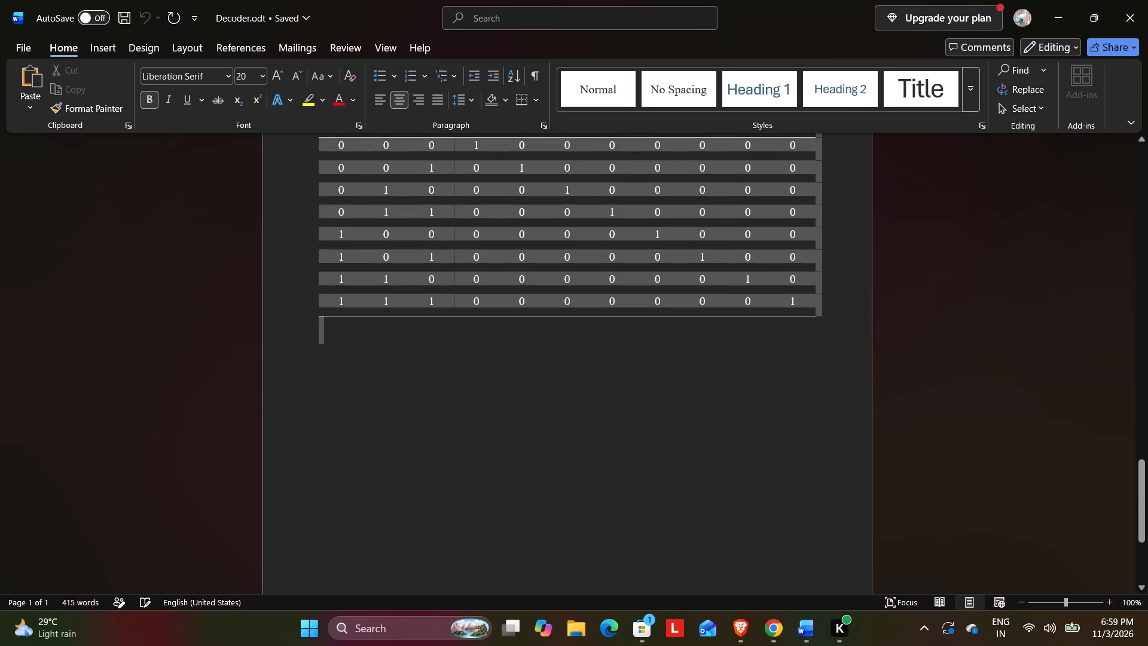
pyautogui.moveTo(849, 345); pyautogui.dragTo(804, 400)
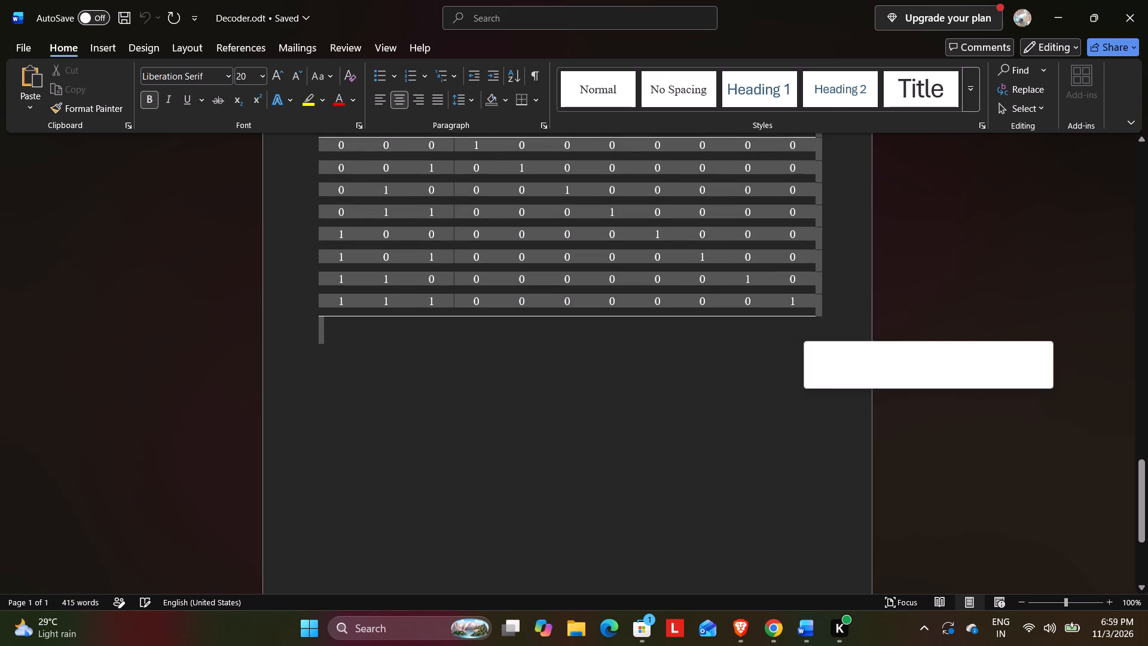
pyautogui.scroll(1, 744, 336)
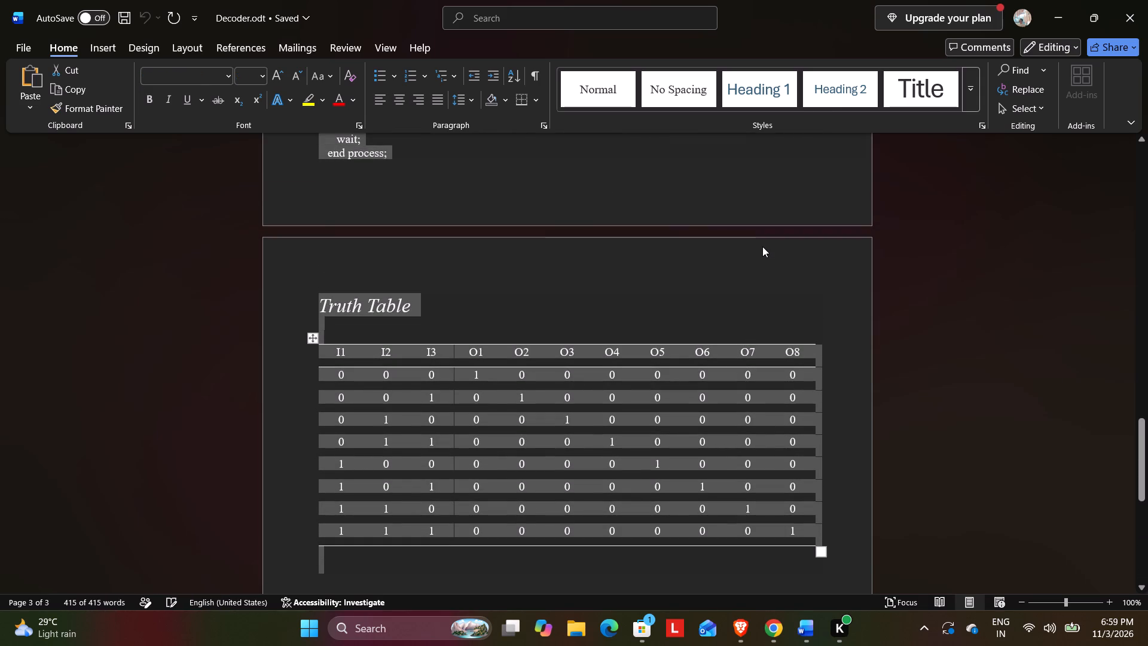
pyautogui.hotkey('ctrl', 'c')
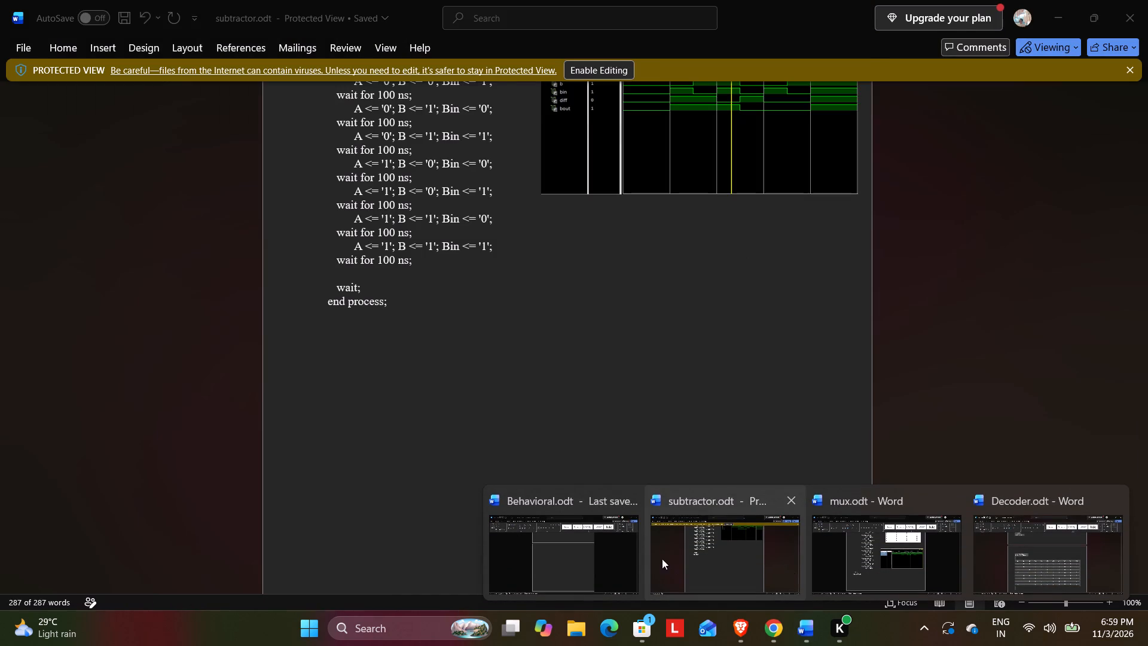
pyautogui.click(599, 549)
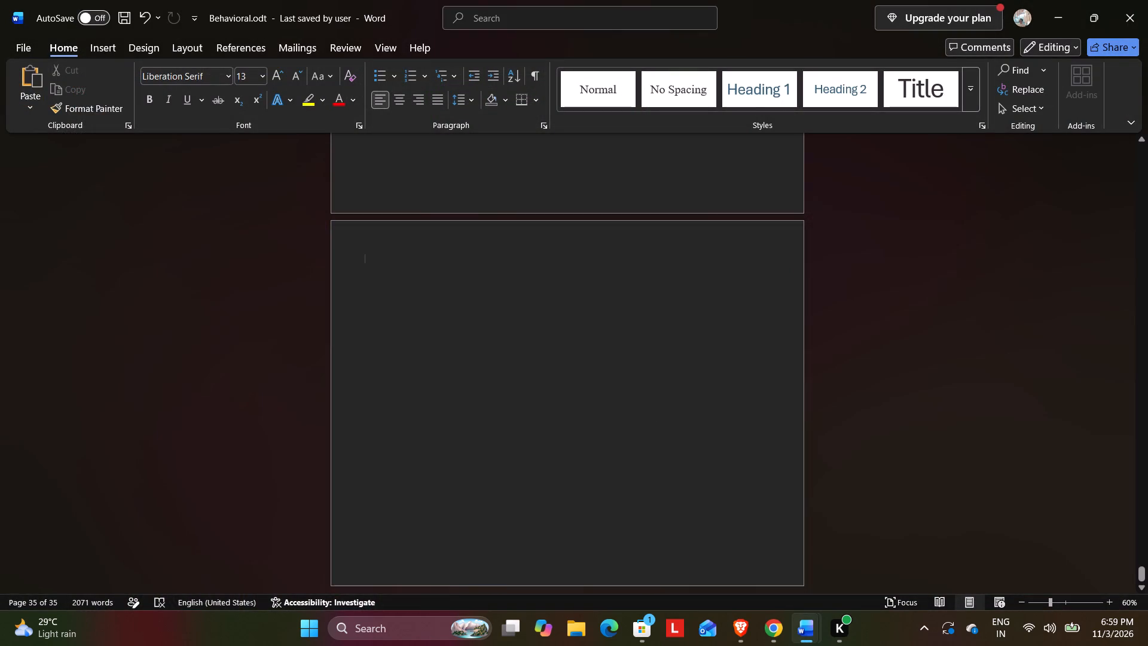
# Paste the copied decoder content, with its dataflow and behavioural sections and truth table, onto the blank last page of Behavioral.odt.
pyautogui.hotkey('ctrl', 'v')
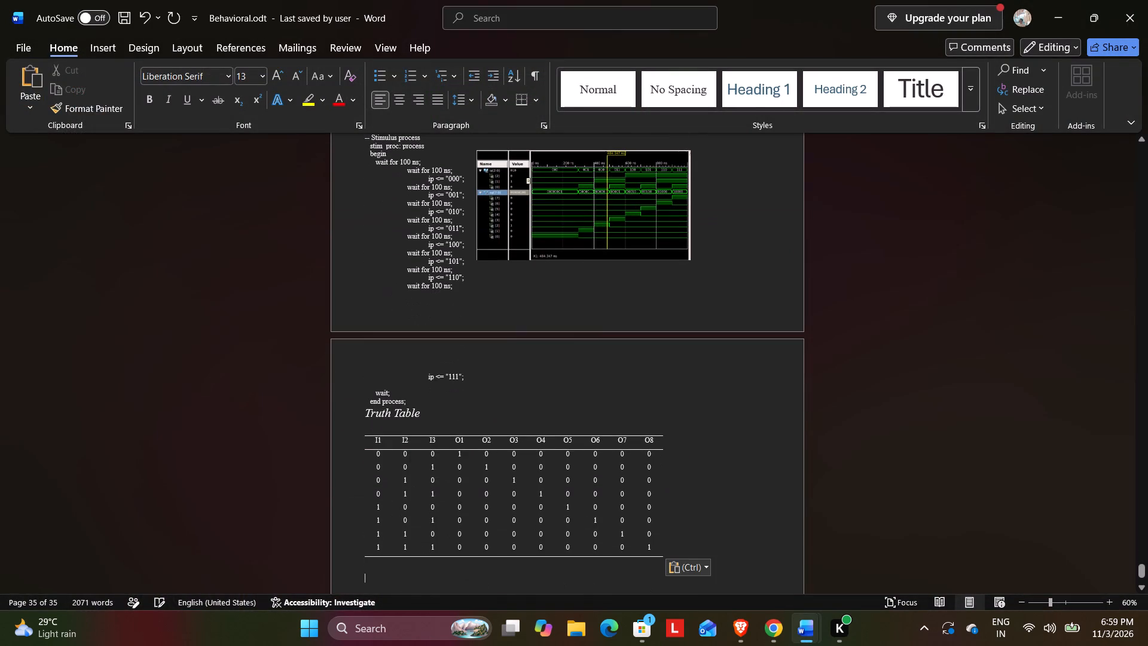
pyautogui.scroll(-2, 539, 295)
pyautogui.scroll(4, 539, 295)
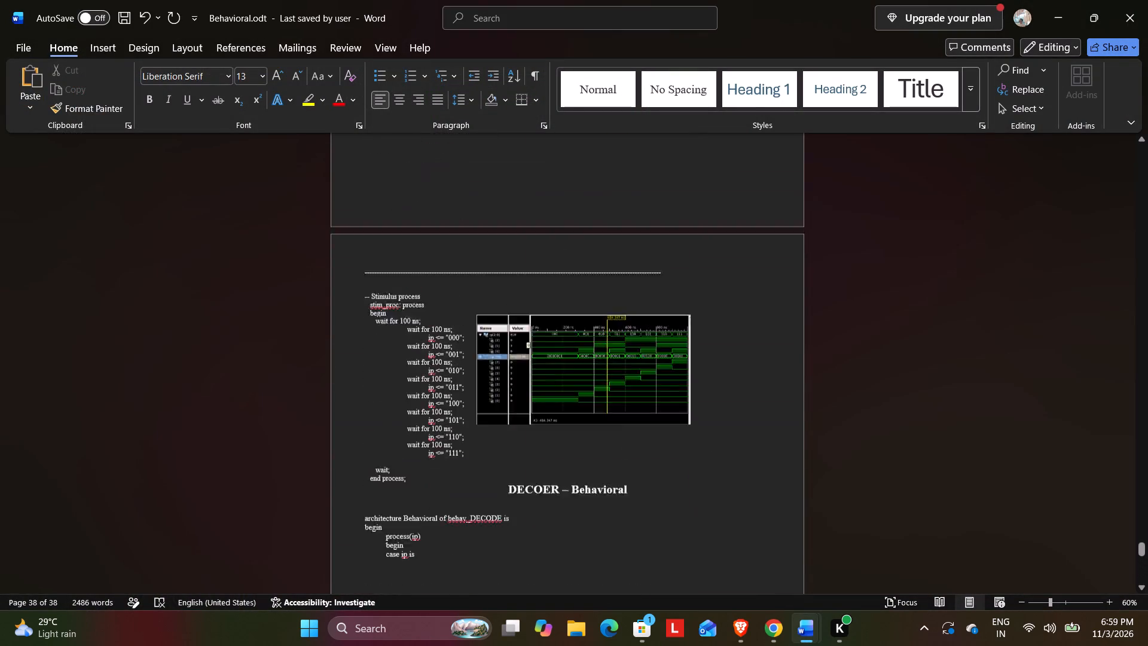
pyautogui.scroll(7, 539, 295)
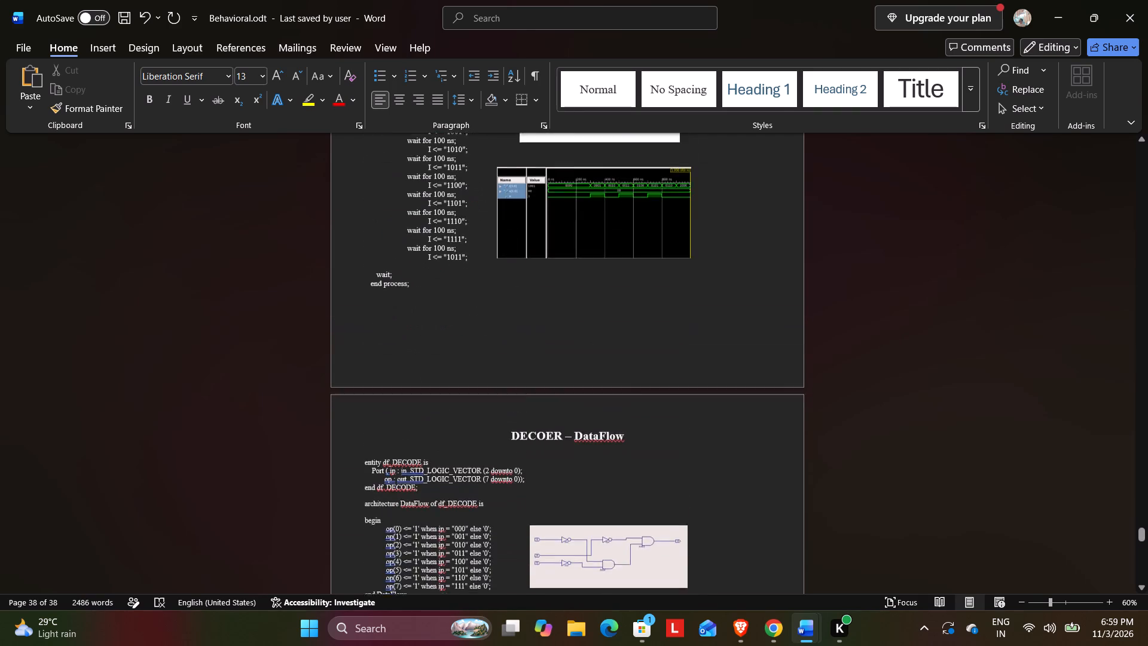
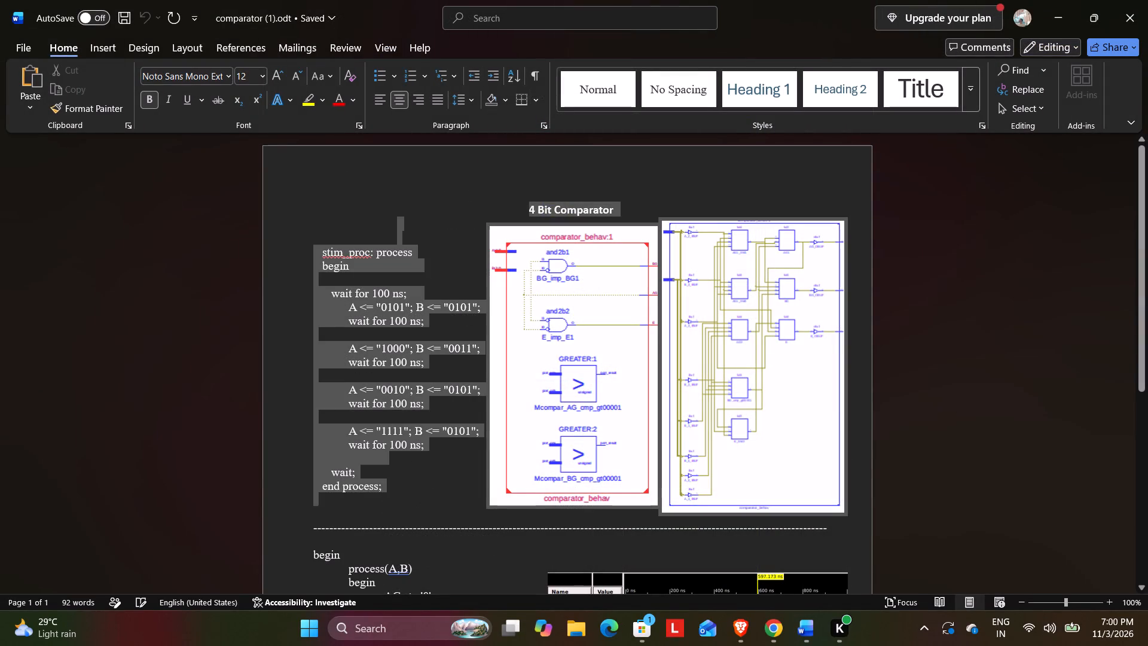
# Copy all of the 4 Bit Comparator content, including its code and images, from comparator (1).odt.
pyautogui.moveTo(900, 511); pyautogui.dragTo(970, 482)
pyautogui.hotkey('ctrl', 'c')
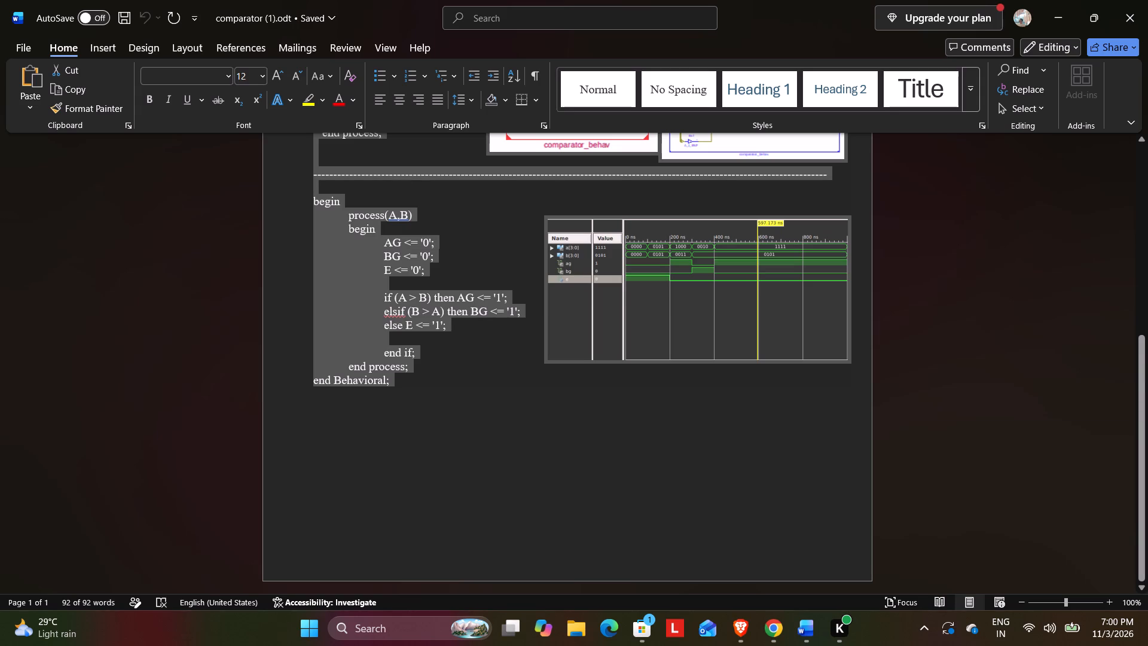
pyautogui.scroll(3, 732, 368)
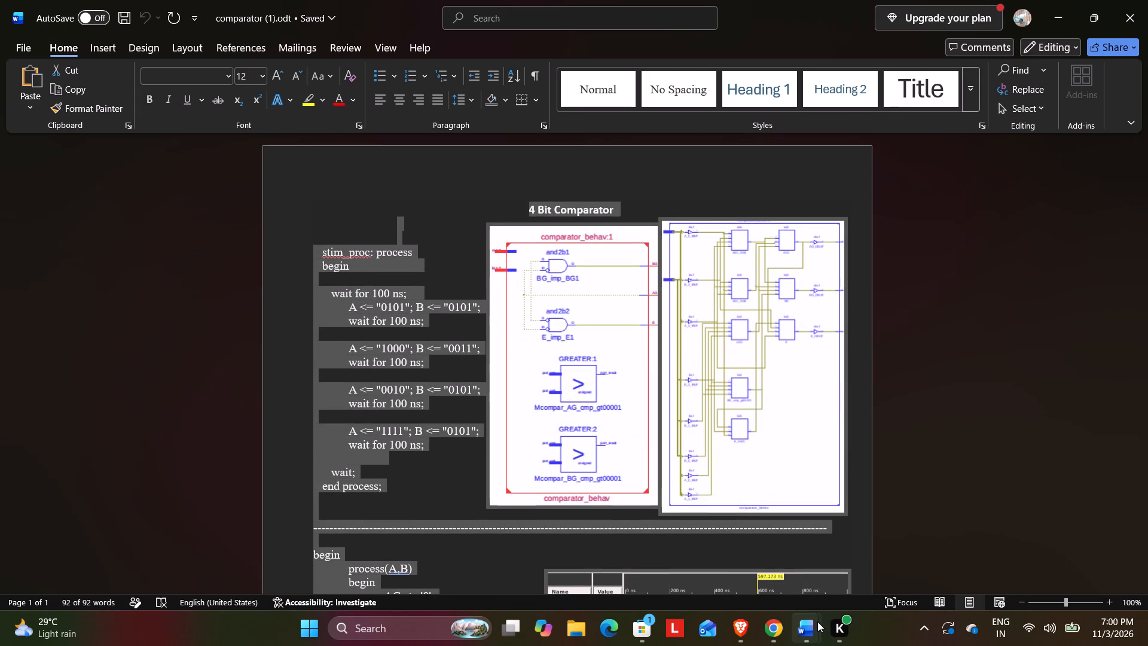
# In Behavioral.odt, add blank lines after the decoder truth table to start a new page and paste the comparator content there.
pyautogui.click(817, 621)
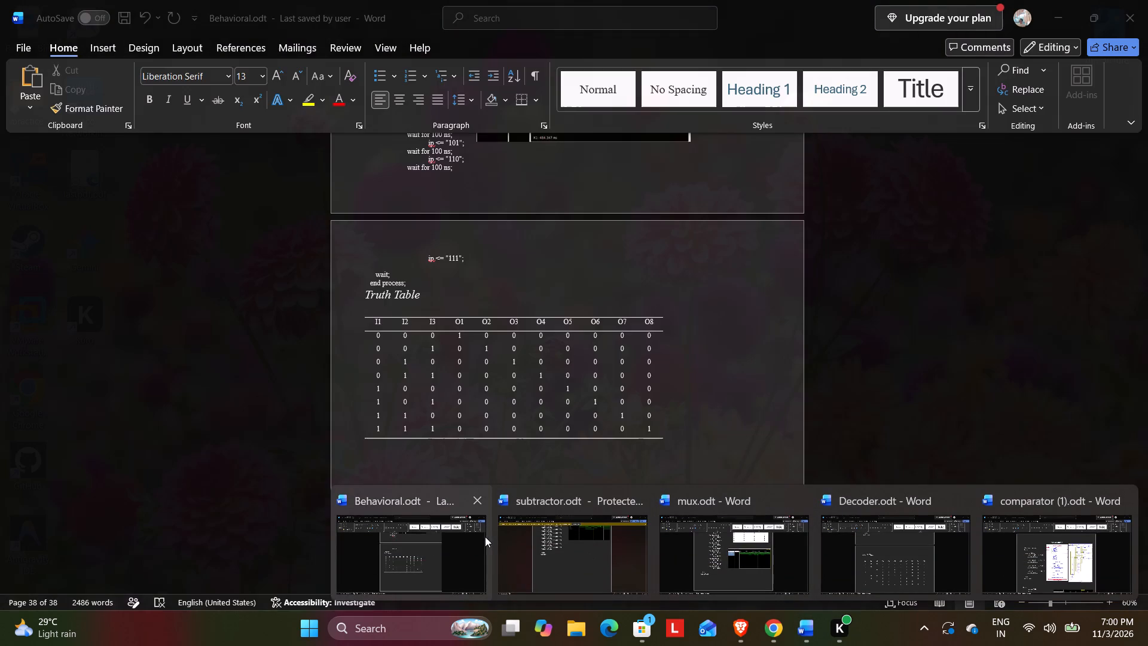
pyautogui.click(466, 545)
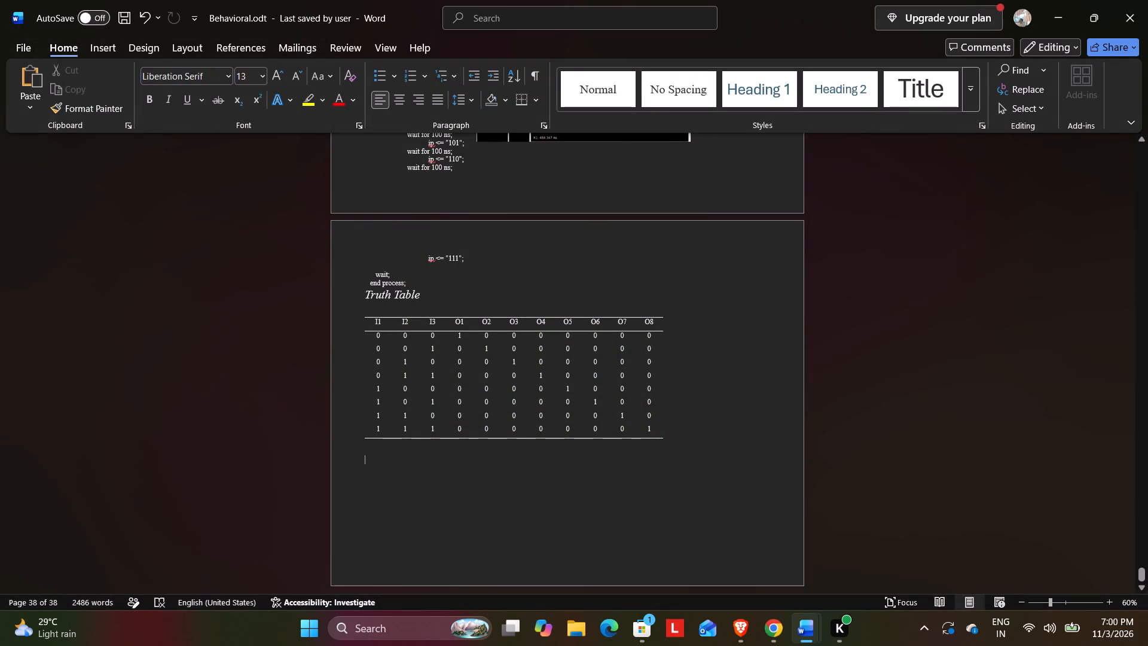
pyautogui.press('Return')
pyautogui.press('Return')
pyautogui.press('Return')
pyautogui.press('Return')
pyautogui.press('Return')
pyautogui.press('Return')
pyautogui.press('Return')
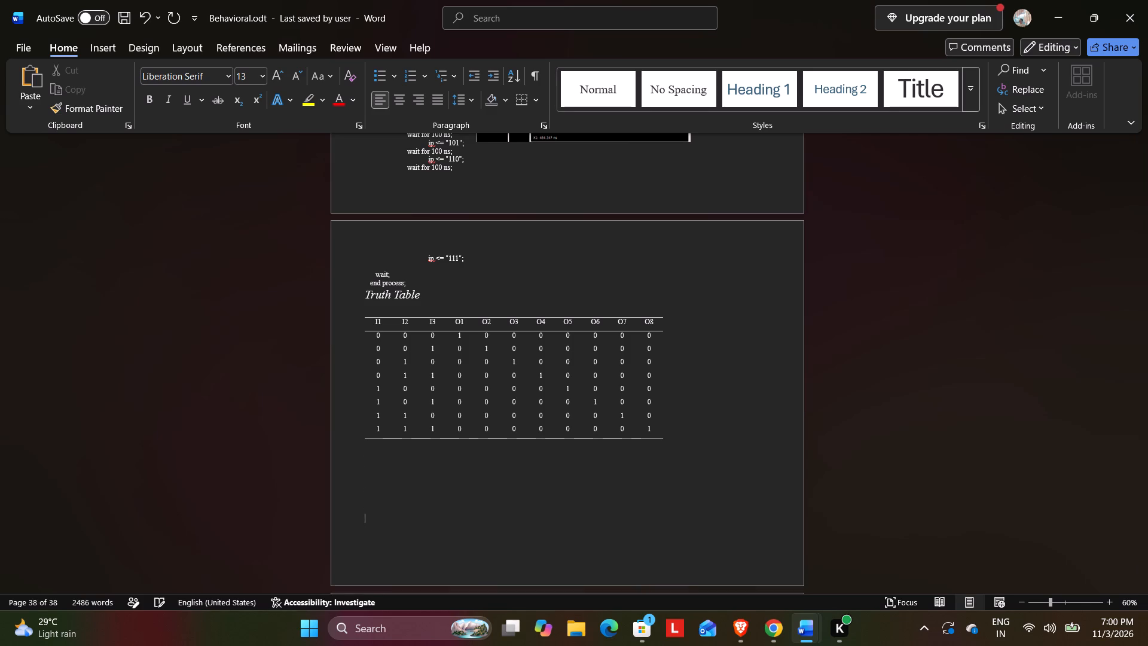
pyautogui.press('Return')
pyautogui.press('Return')
pyautogui.press('Return')
pyautogui.press('Return')
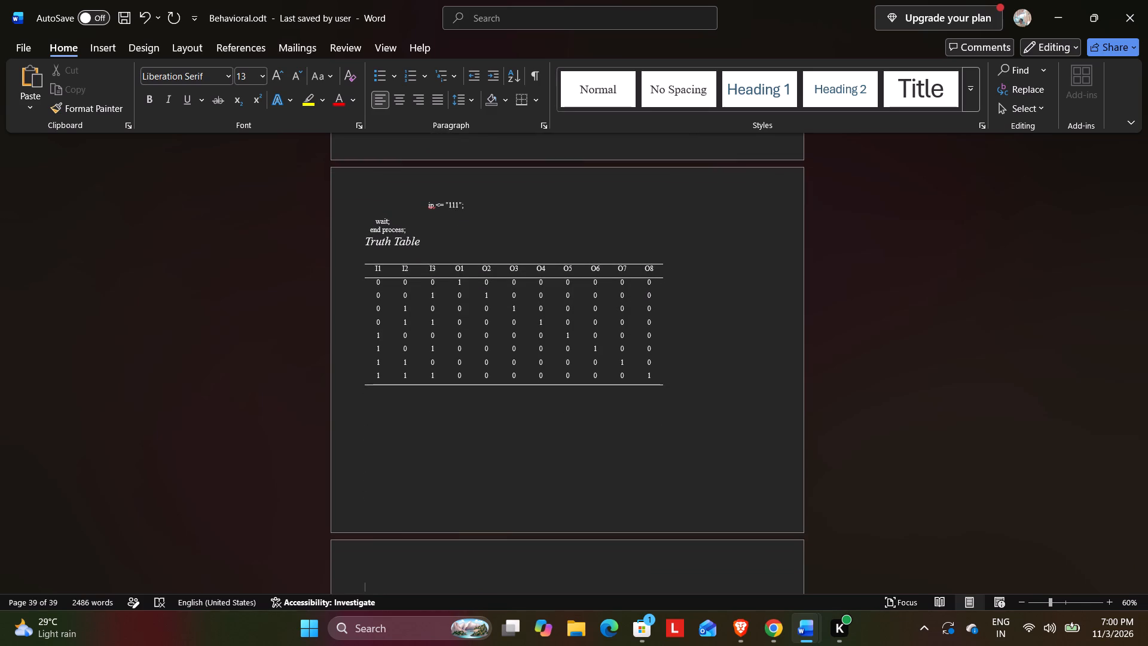
pyautogui.press('Up')
pyautogui.press('Up')
pyautogui.press('Down')
pyautogui.hotkey('ctrl', 'v')
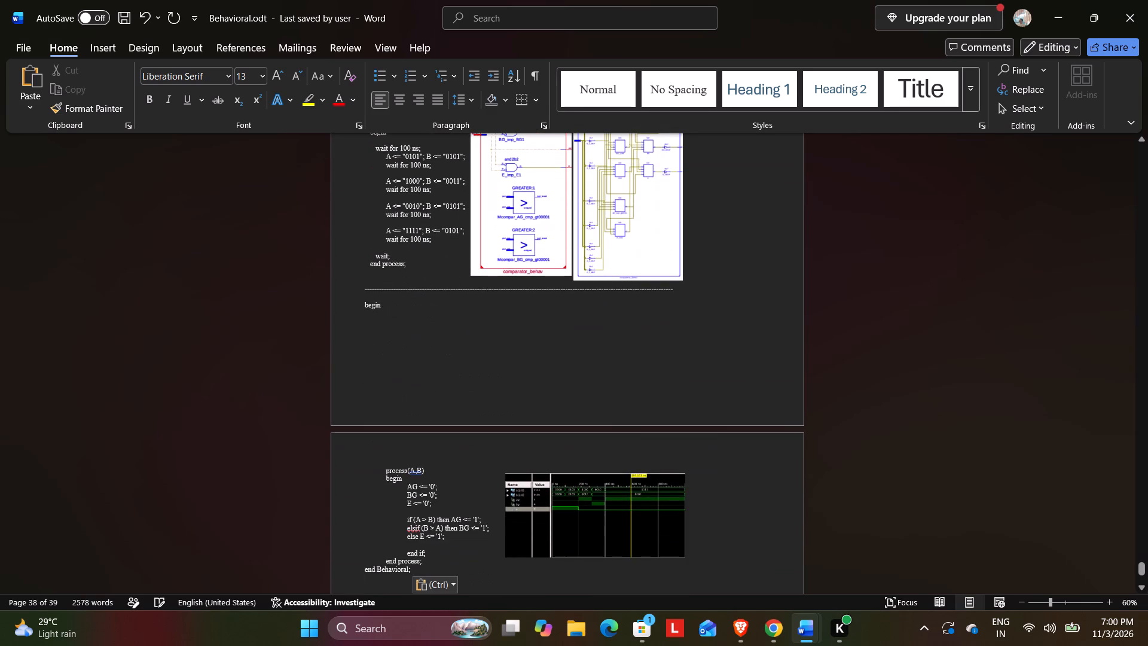
# Set the font size of the "4 Bit Comparator" heading to 28.
pyautogui.scroll(5, 411, 461)
pyautogui.scroll(-2, 411, 461)
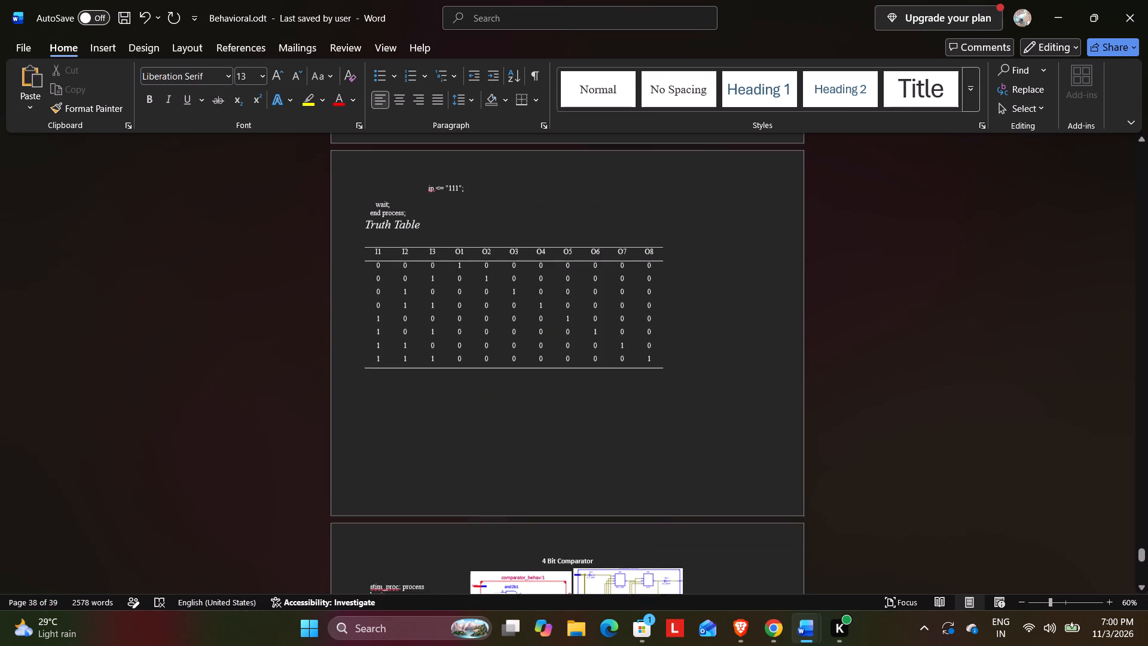
pyautogui.scroll(-1, 411, 461)
pyautogui.moveTo(539, 496); pyautogui.dragTo(609, 495)
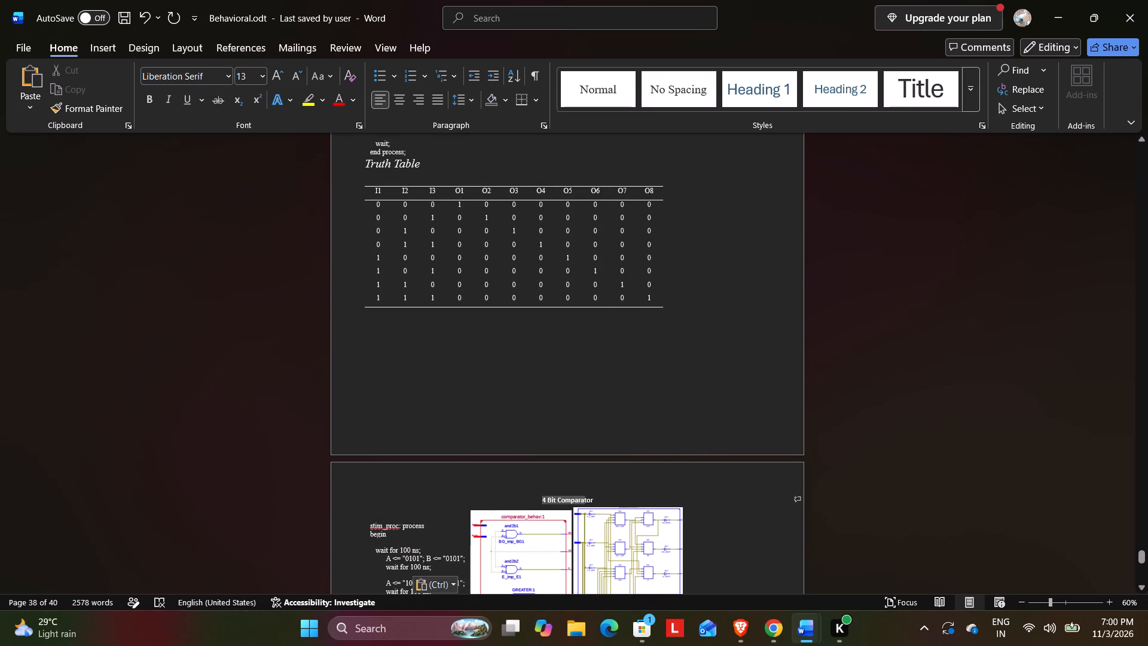
pyautogui.moveTo(609, 495); pyautogui.dragTo(613, 495)
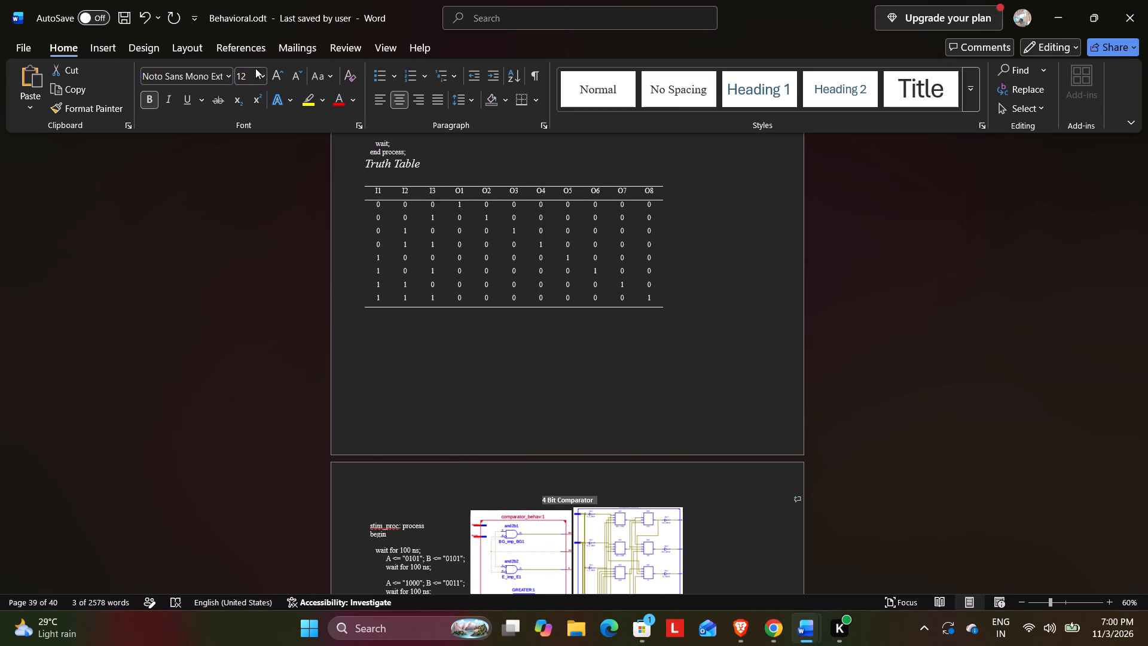
pyautogui.click(264, 74)
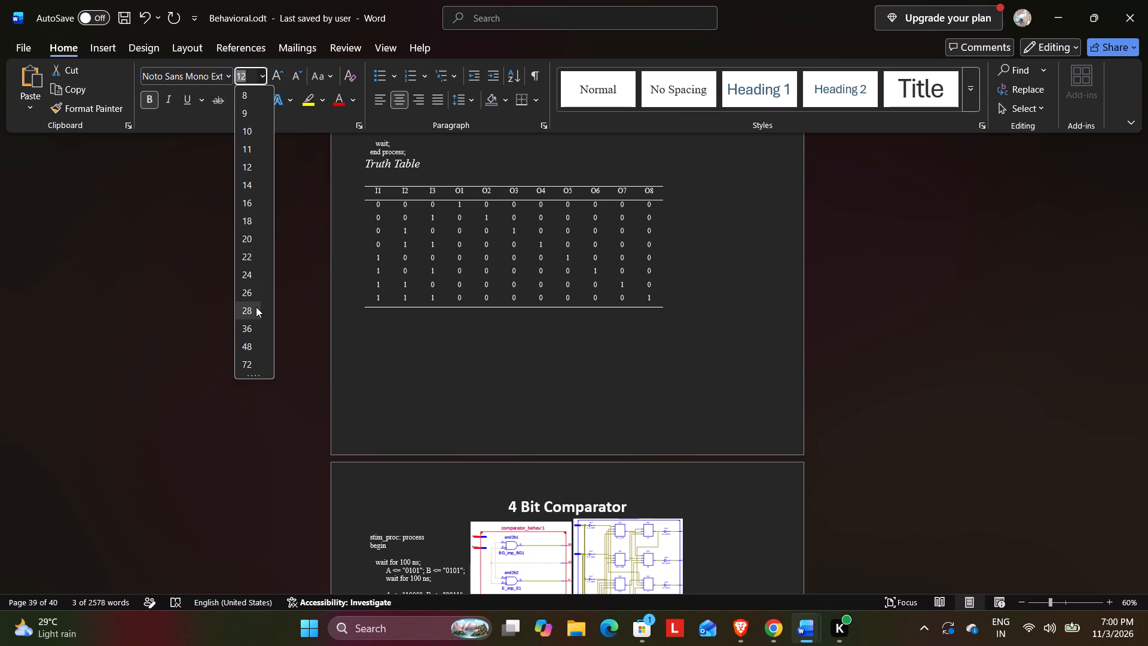
pyautogui.click(256, 307)
# Set the font size of the "DECOER – Behavioral" heading to 28.
pyautogui.scroll(7, 615, 366)
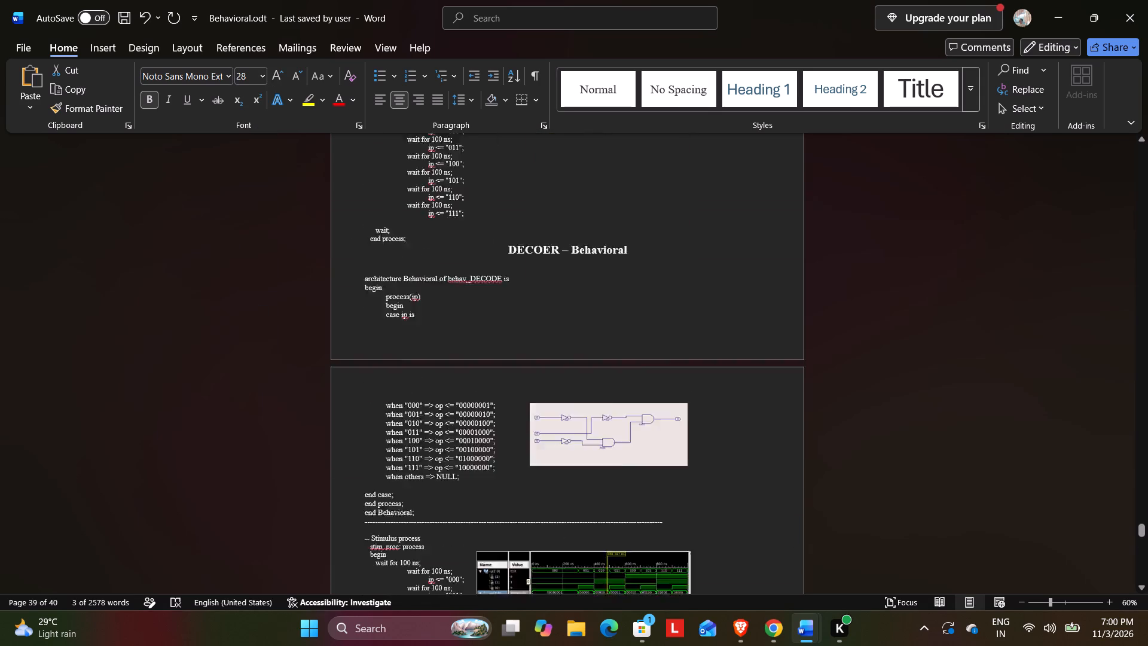
pyautogui.scroll(2, 615, 366)
pyautogui.scroll(-2, 615, 366)
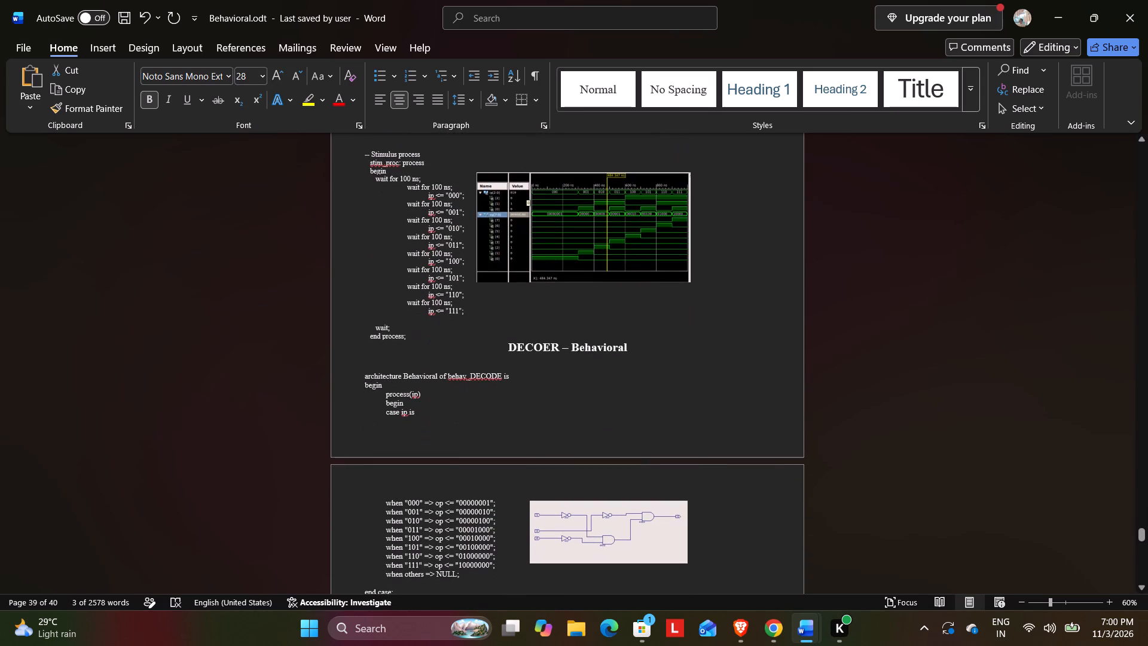
pyautogui.moveTo(502, 346); pyautogui.dragTo(636, 341)
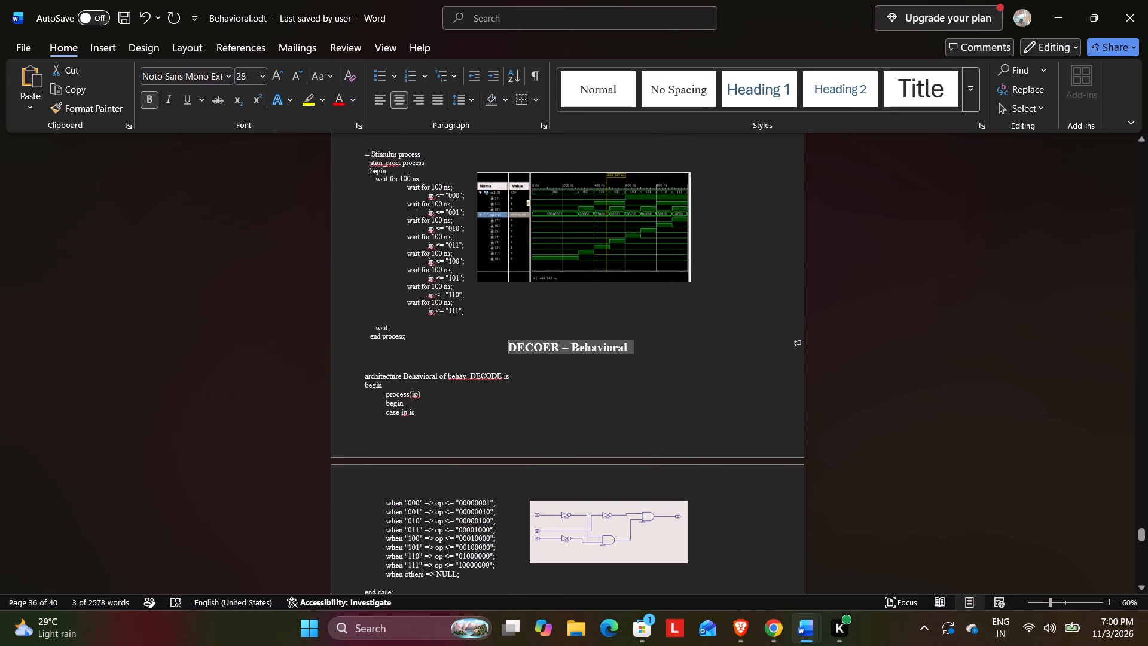
pyautogui.moveTo(636, 341); pyautogui.dragTo(637, 341)
pyautogui.click(262, 69)
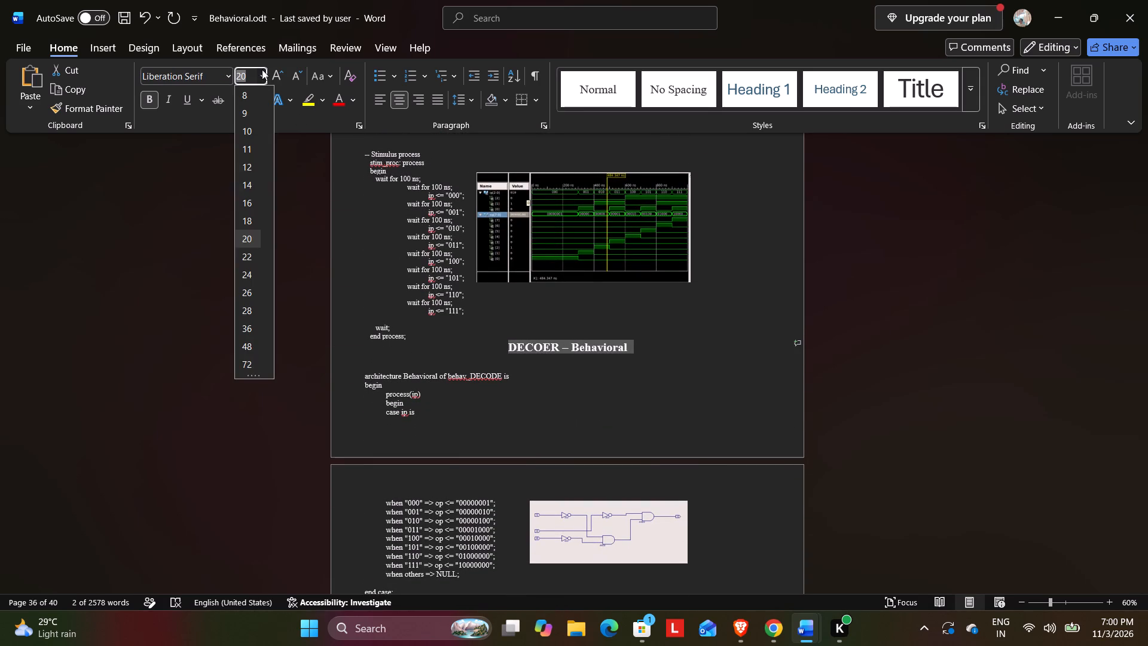
pyautogui.click(246, 319)
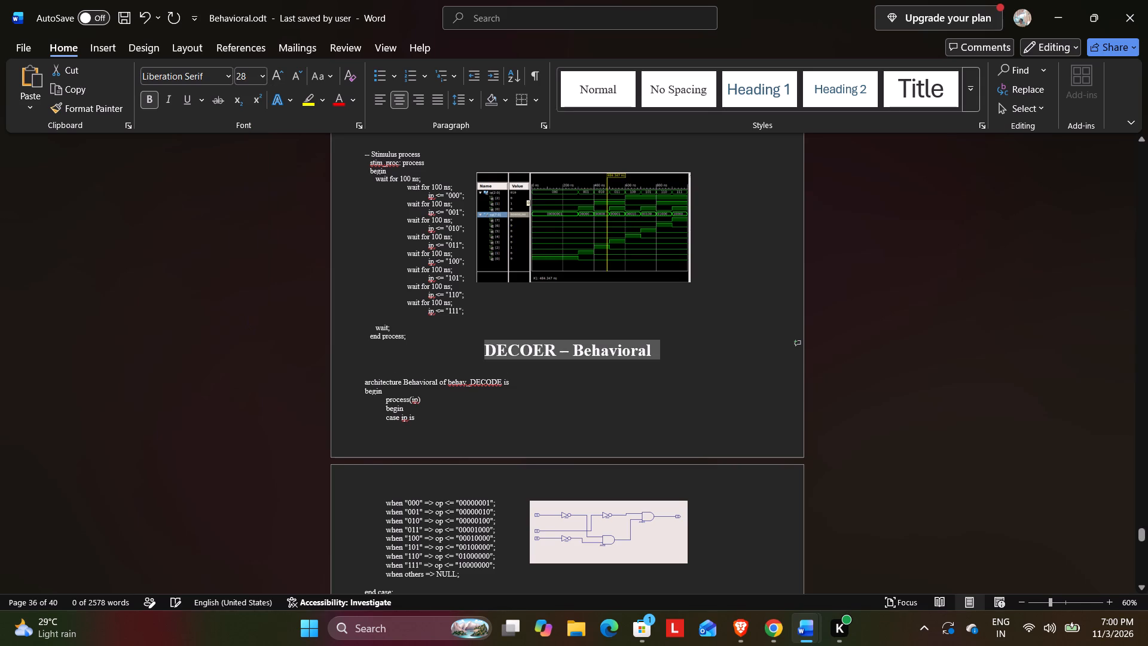
# Compare the size of the "DECOER – DataFlow" heading with that of the "DECOER – Behavioral" heading.
pyautogui.scroll(7, 590, 272)
pyautogui.scroll(-2, 590, 272)
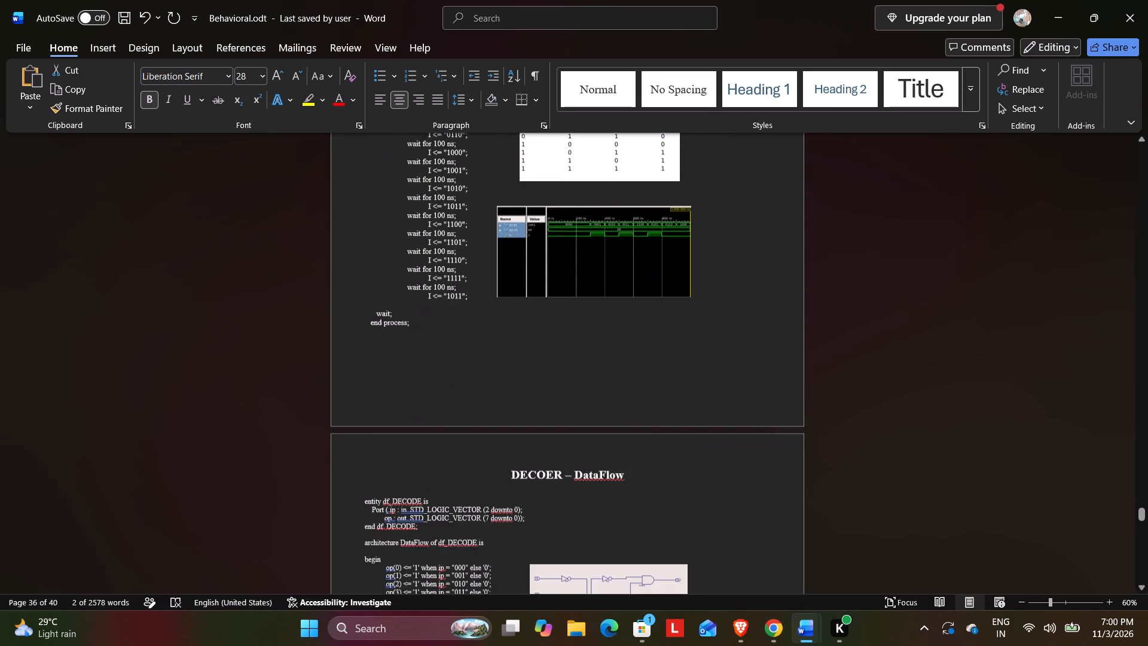
pyautogui.scroll(-1, 590, 272)
pyautogui.scroll(-7, 611, 496)
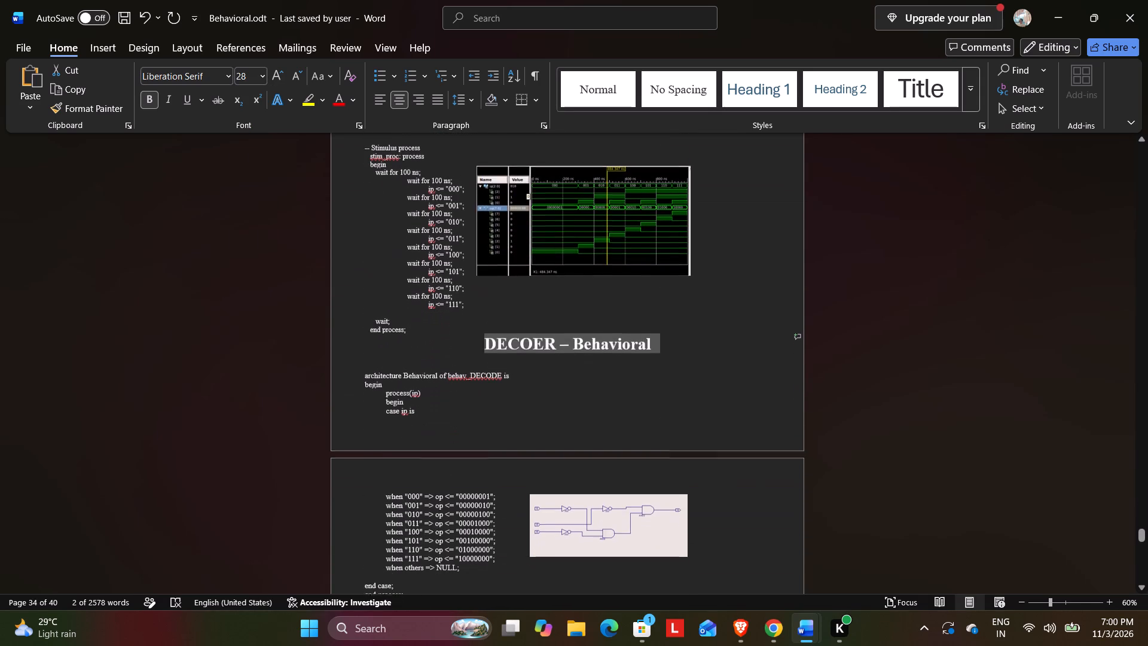
# Set the font size of the "DECOER – Behavioral" heading to 22.
pyautogui.click(259, 76)
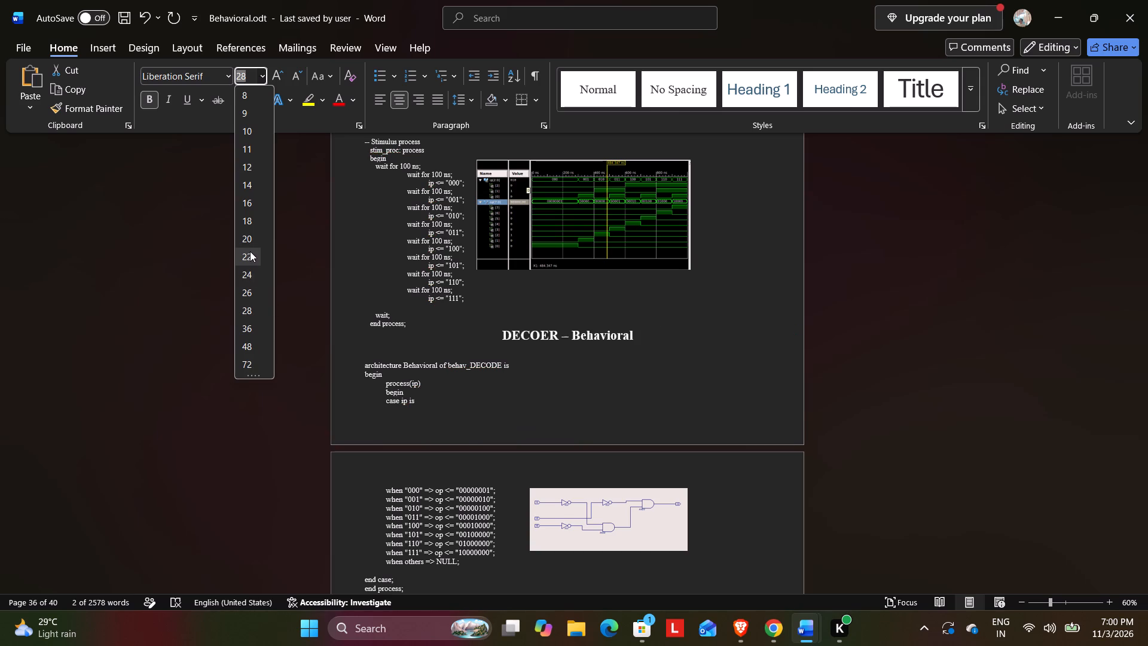
pyautogui.click(250, 251)
# Set the font size of the "4 Bit Comparator" heading to 22.
pyautogui.scroll(-5, 552, 318)
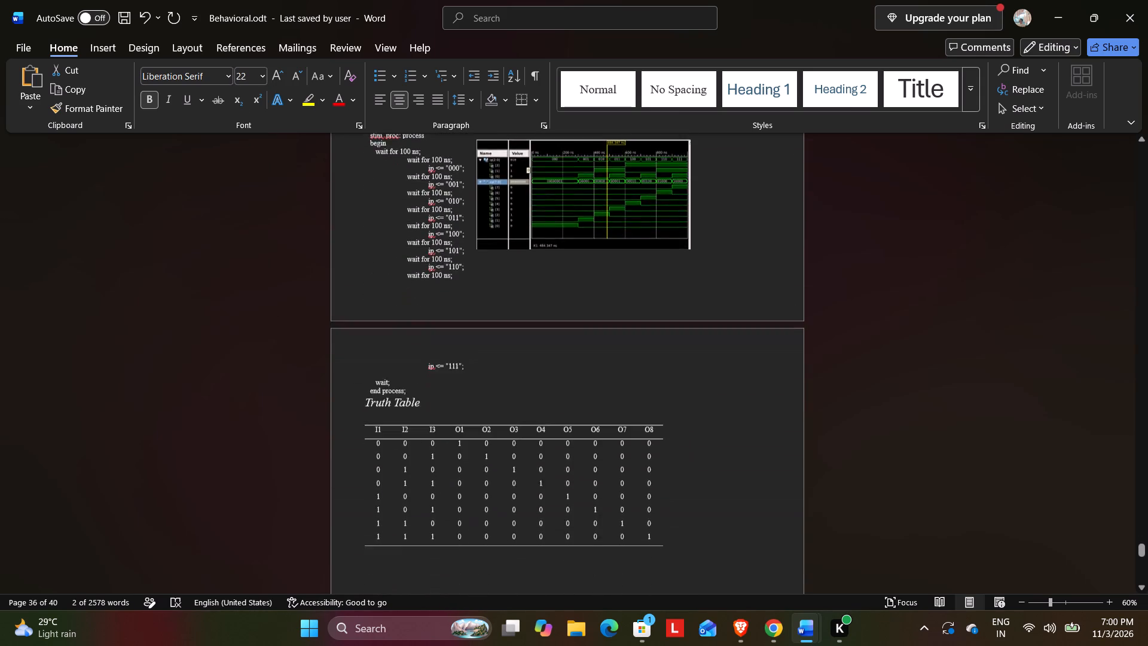
pyautogui.scroll(-3, 552, 318)
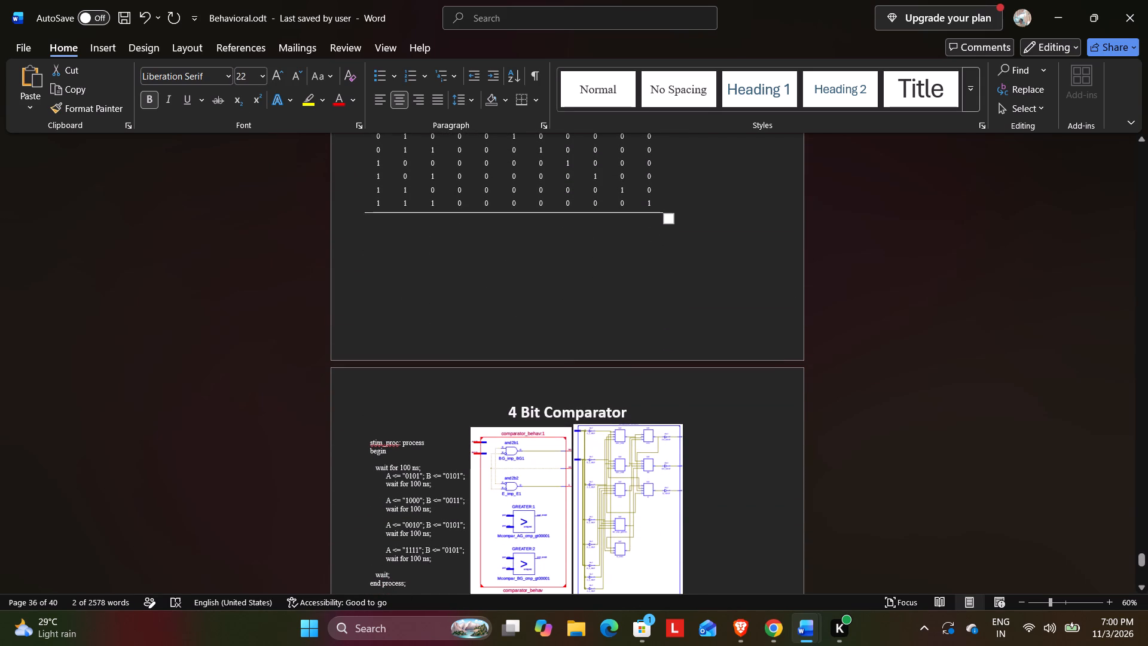
pyautogui.moveTo(504, 409); pyautogui.dragTo(599, 417)
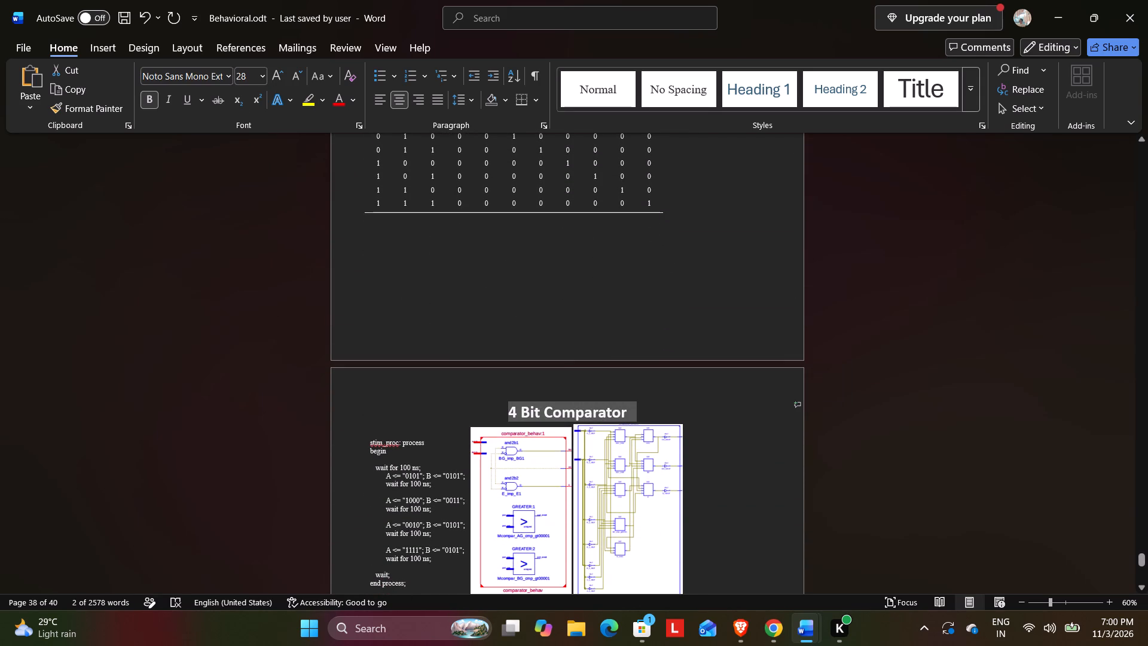
pyautogui.click(259, 81)
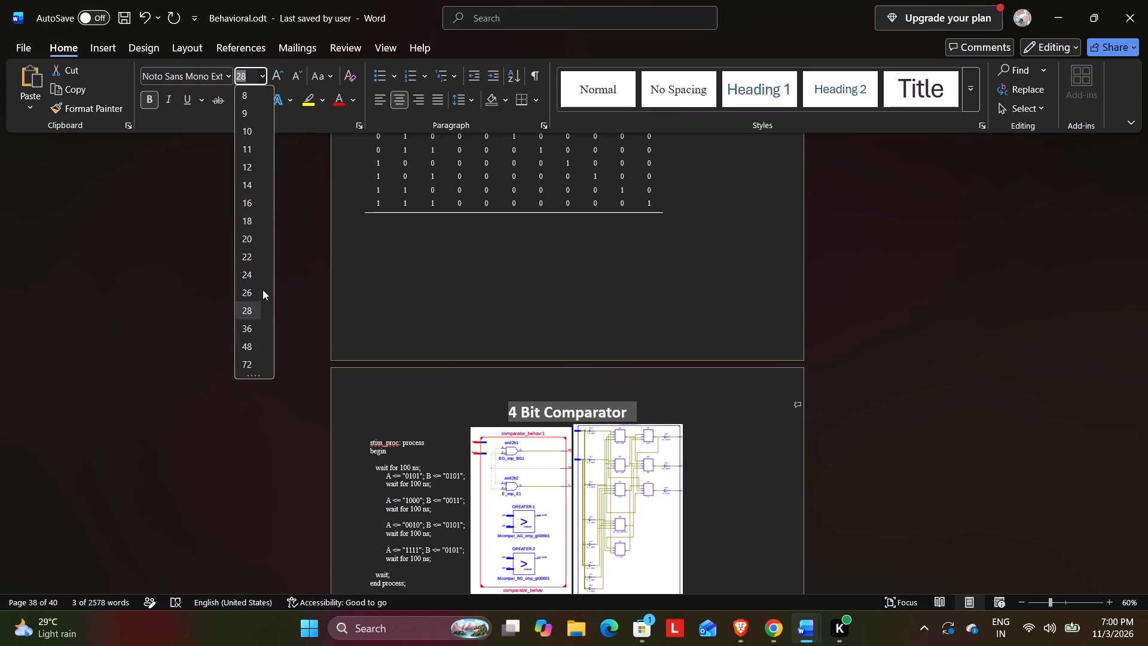
pyautogui.click(248, 257)
# Place the insertion point on the blank line after the comparator's "end Behavioral;" line.
pyautogui.scroll(-2, 414, 298)
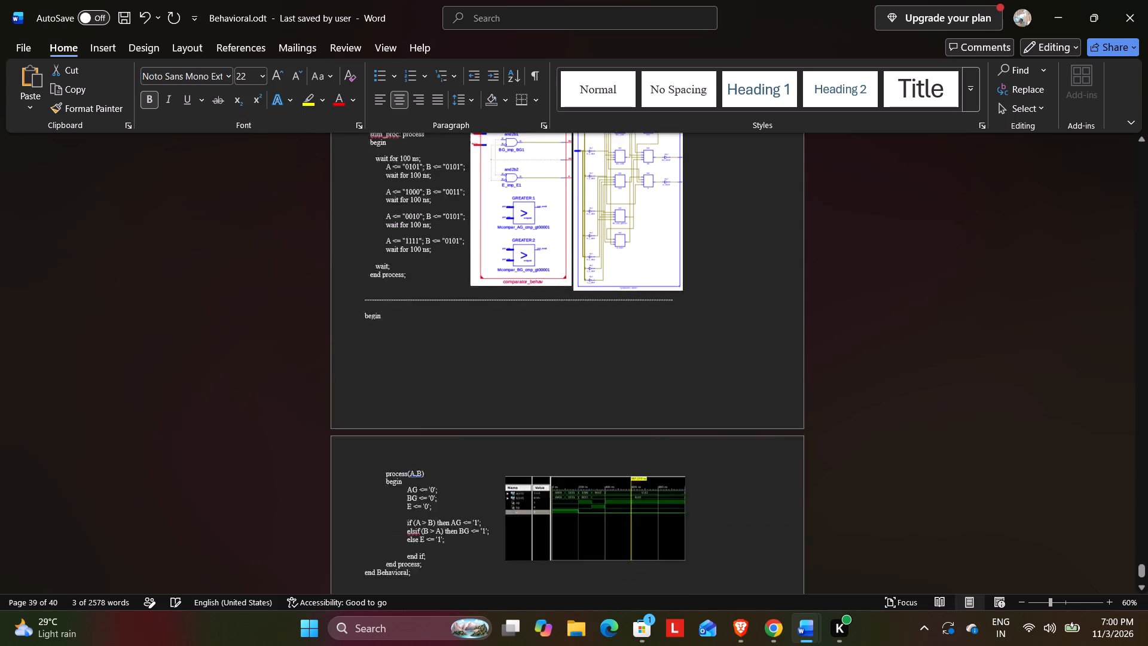
pyautogui.scroll(-4, 414, 298)
pyautogui.click(415, 368)
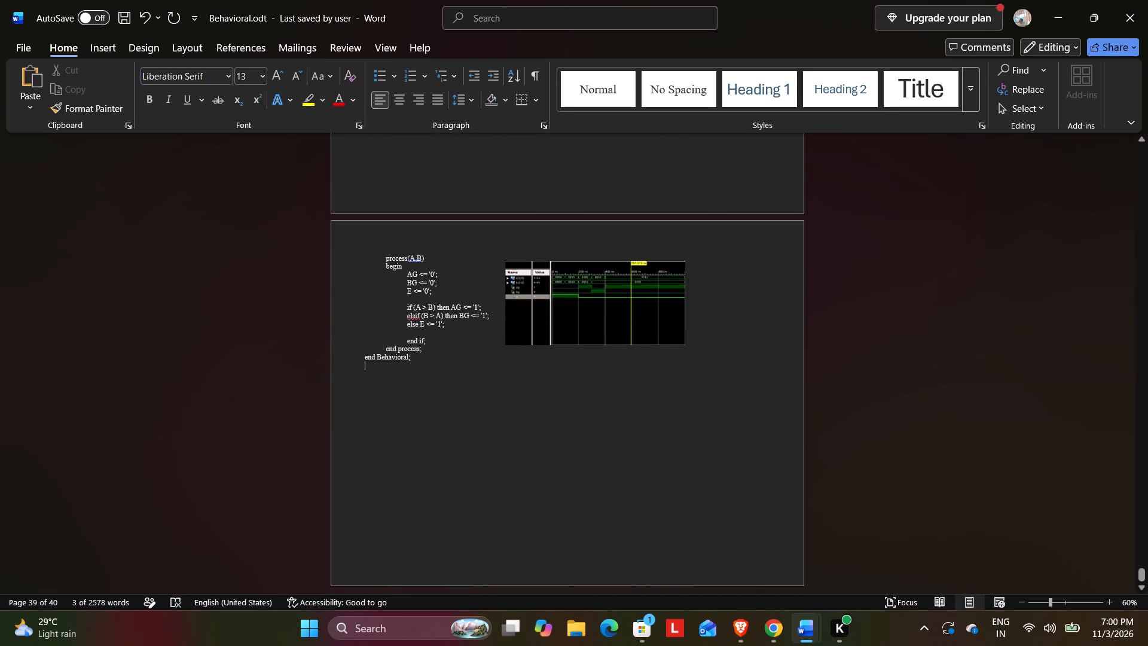
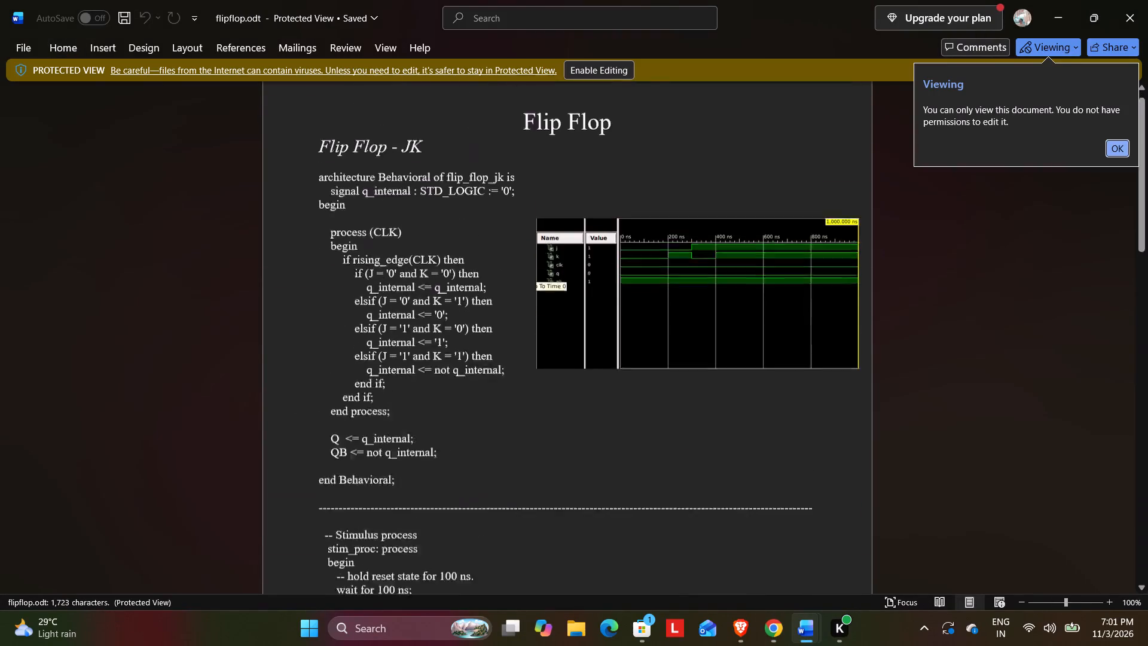
# Dismiss the view-only notice and enable editing for the flipflop.odt document.
pyautogui.scroll(-15, 523, 159)
pyautogui.scroll(7, 523, 159)
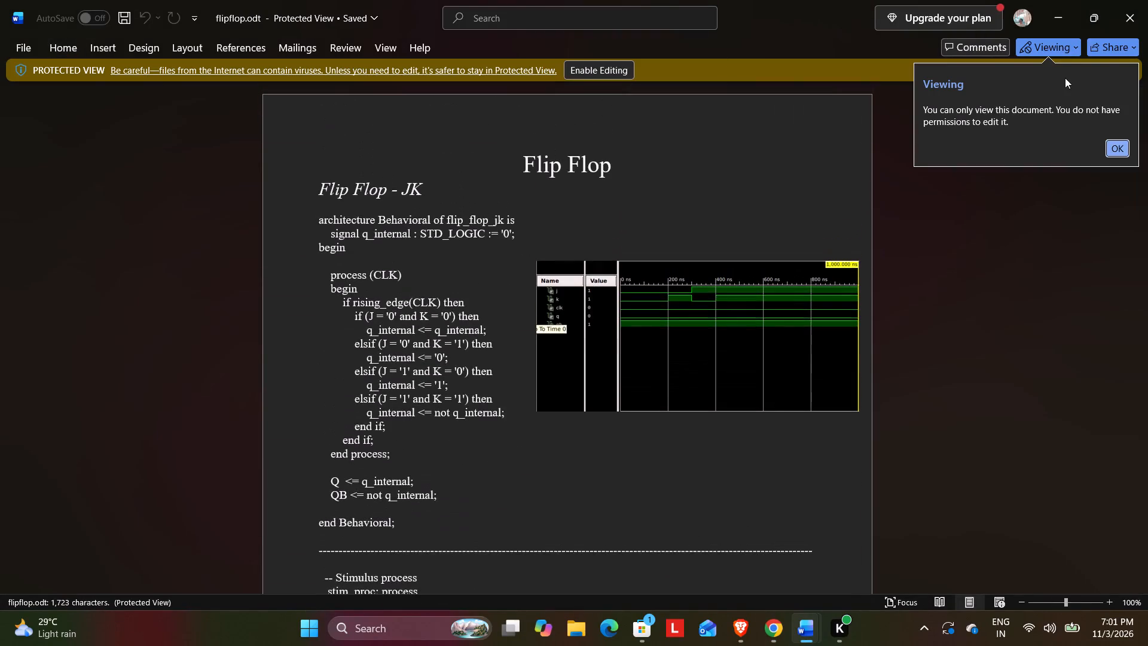
pyautogui.click(1116, 149)
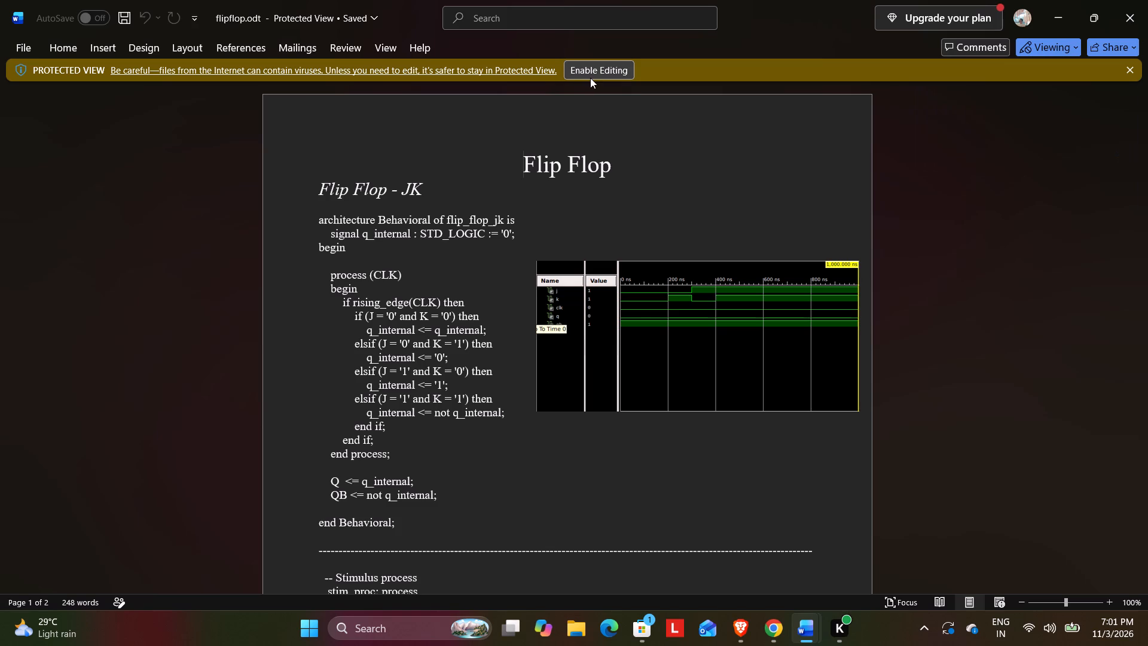
pyautogui.click(592, 69)
# Select the entire content of flipflop.odt, from the Flip Flop title to the end of the second page.
pyautogui.scroll(-18, 566, 154)
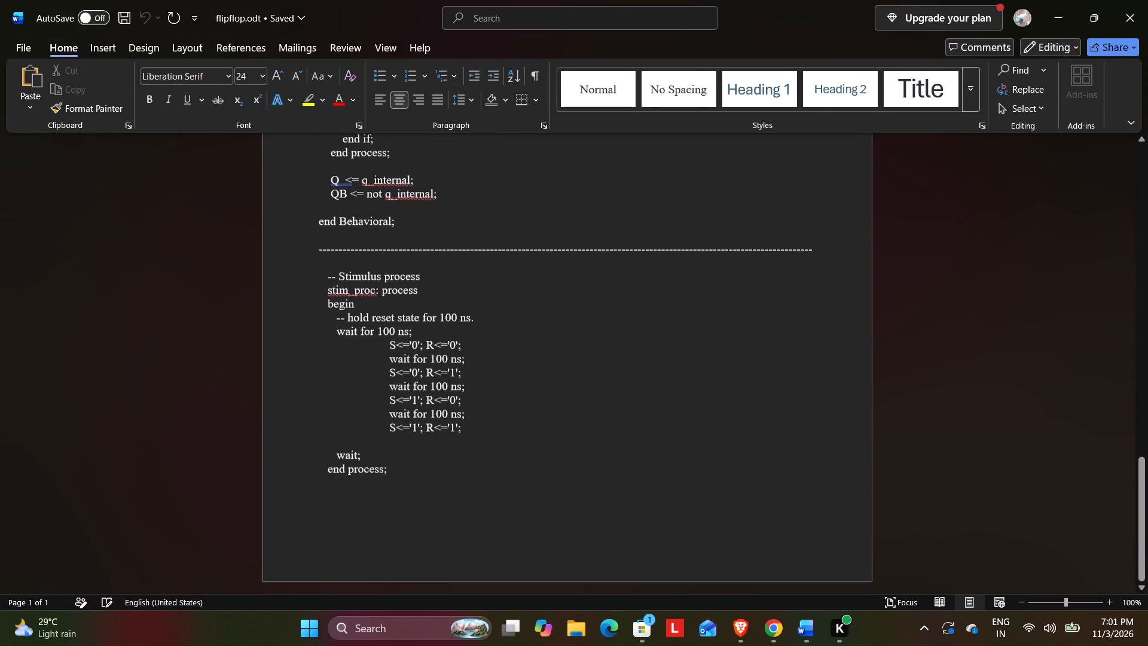
pyautogui.scroll(-6, 566, 154)
pyautogui.scroll(9, 566, 154)
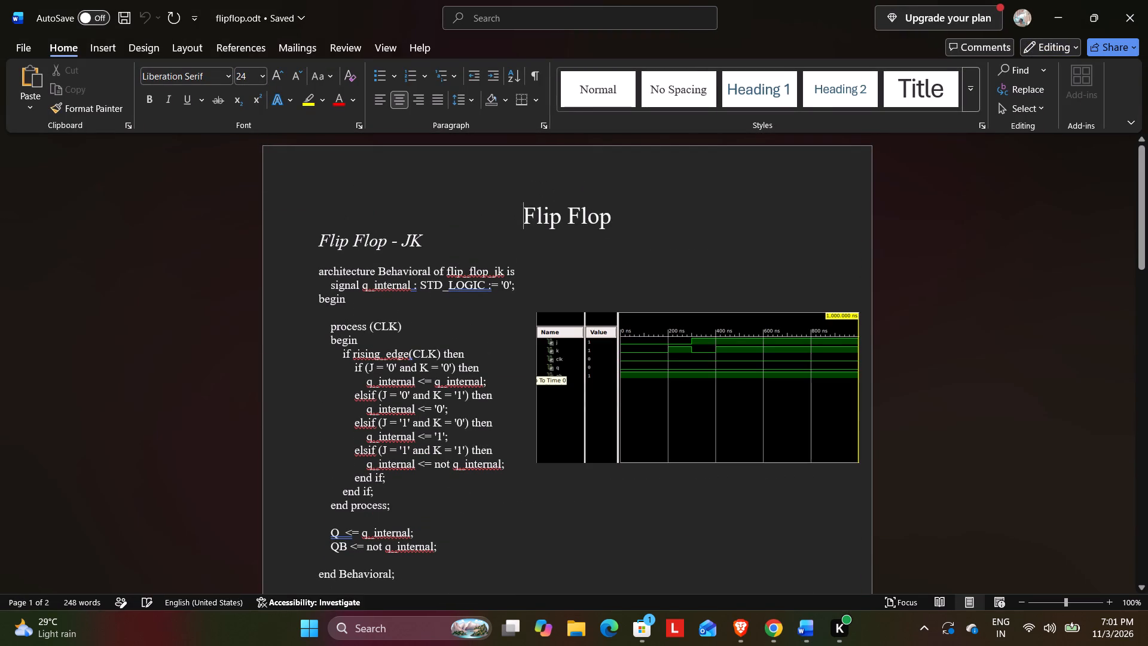
pyautogui.moveTo(310, 201); pyautogui.dragTo(884, 644)
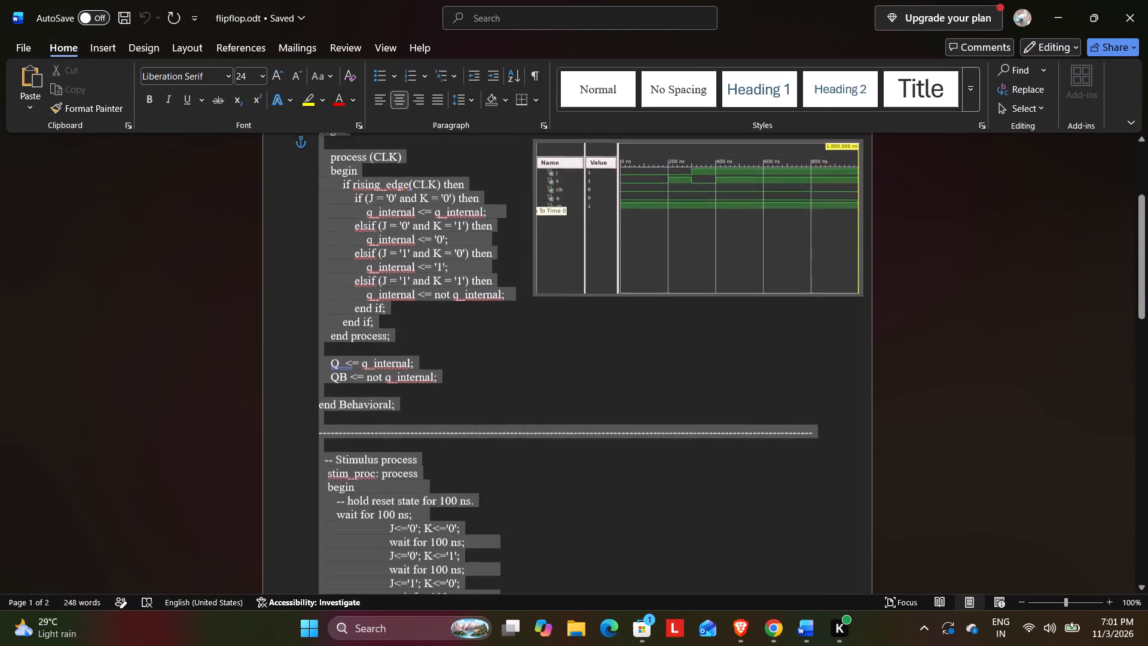
pyautogui.moveTo(884, 644); pyautogui.dragTo(872, 645)
pyautogui.click(872, 645)
pyautogui.scroll(7, 673, 379)
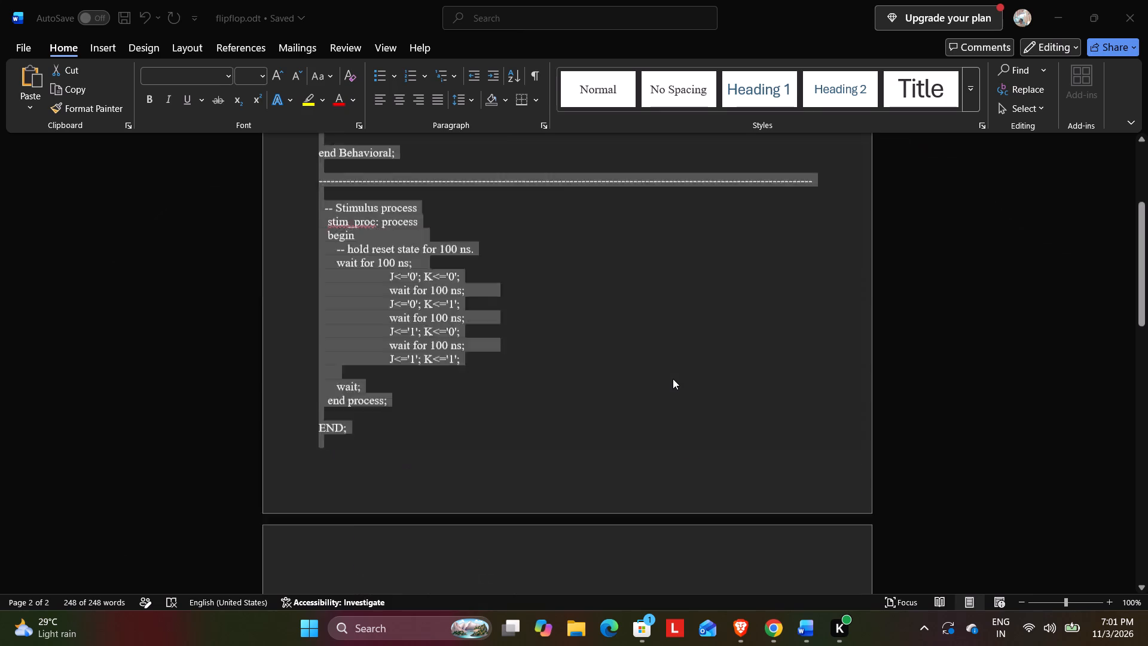
# Select all flip-flop content in flipflop.odt, from the "Flip Flop" title to the end of the SR stimulus process, and copy it.
pyautogui.scroll(14, 673, 379)
pyautogui.click(320, 188)
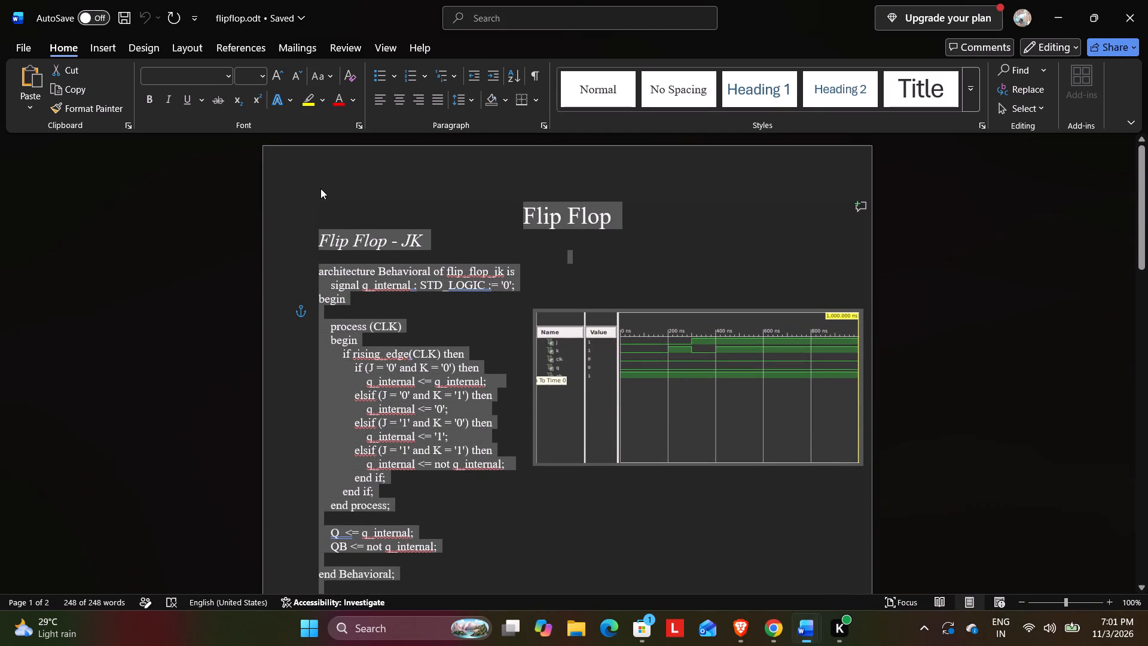
pyautogui.moveTo(310, 198); pyautogui.dragTo(548, 316)
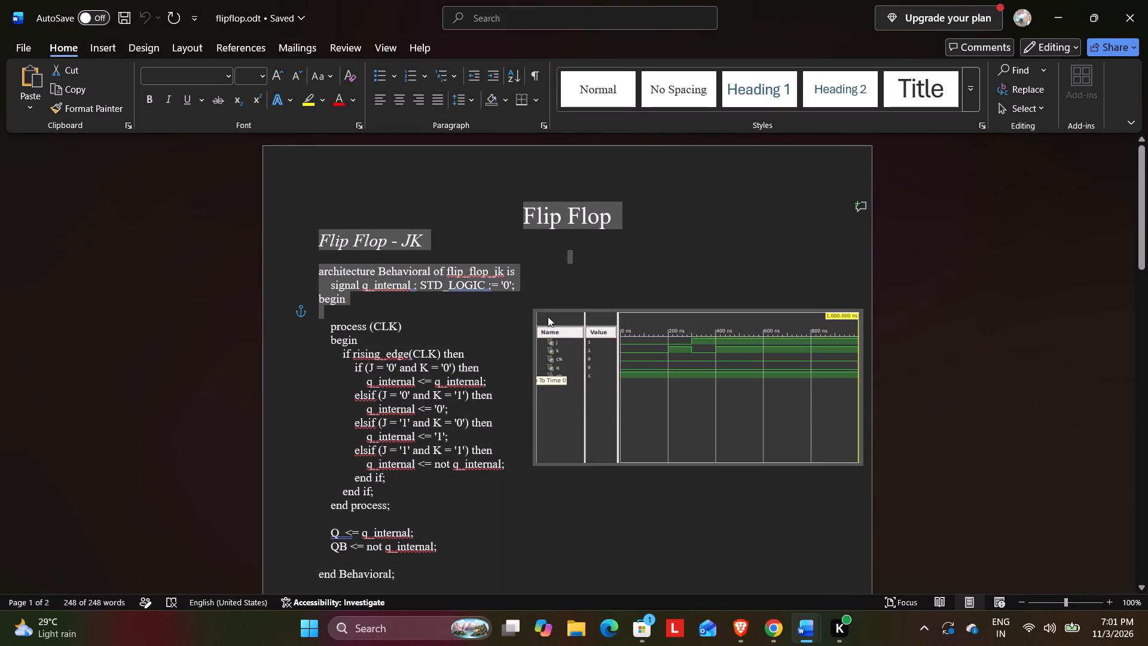
pyautogui.moveTo(548, 316); pyautogui.dragTo(814, 640)
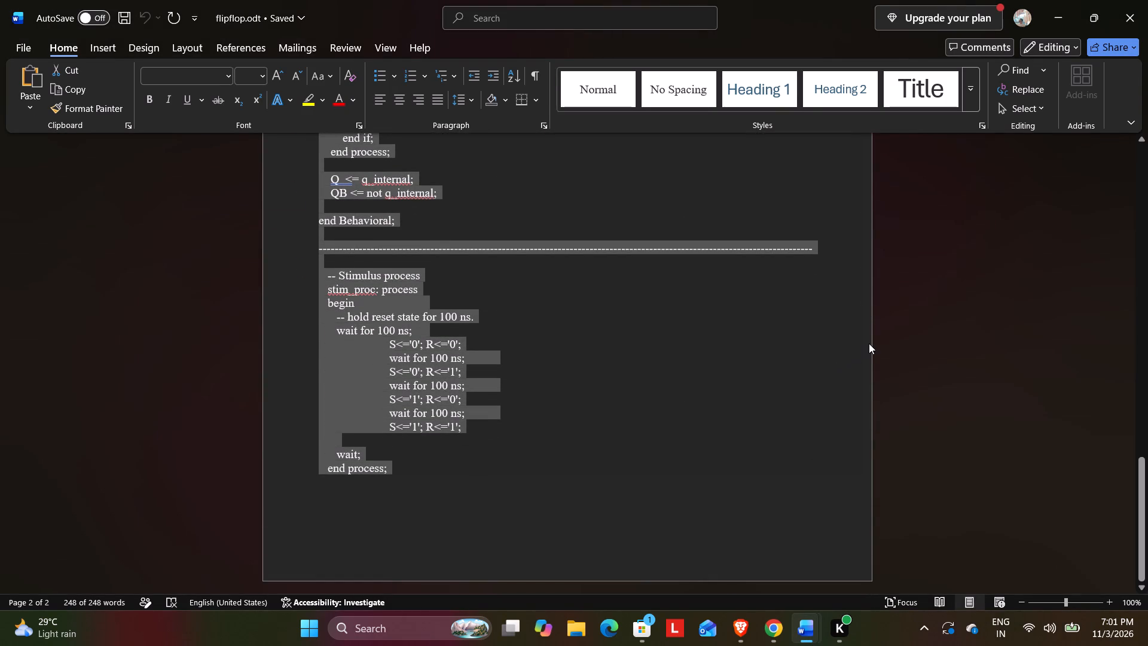
pyautogui.hotkey('ctrl', 'c')
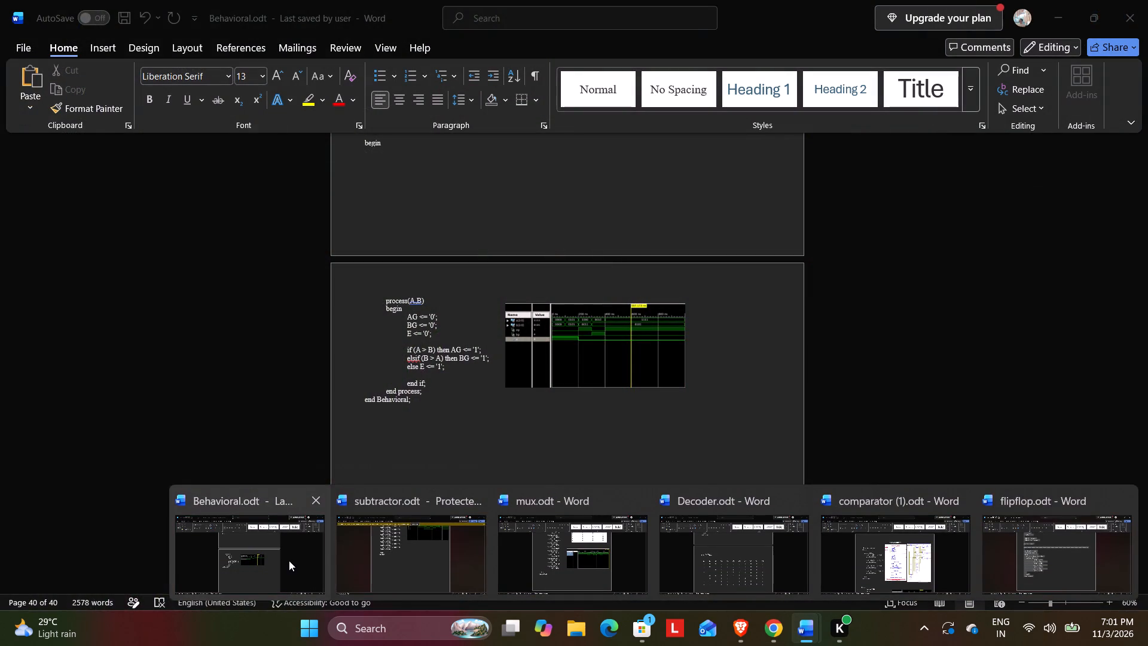
# Switch to Behavioral.odt and add blank lines after the comparator's "end Behavioral;" line to start a new page.
pyautogui.click(289, 560)
pyautogui.press('Return')
pyautogui.press('Return')
pyautogui.press('Return')
pyautogui.press('Return')
pyautogui.press('Return')
pyautogui.press('Return')
pyautogui.press('Return')
pyautogui.press('Return')
pyautogui.press('Return')
pyautogui.press('Return')
pyautogui.press('Return')
pyautogui.press('Return')
pyautogui.press('Return')
pyautogui.press('Return')
pyautogui.press('Return')
pyautogui.press('Return')
pyautogui.press('Return')
pyautogui.press('Return')
pyautogui.press('Return')
pyautogui.press('Return')
pyautogui.press('Return')
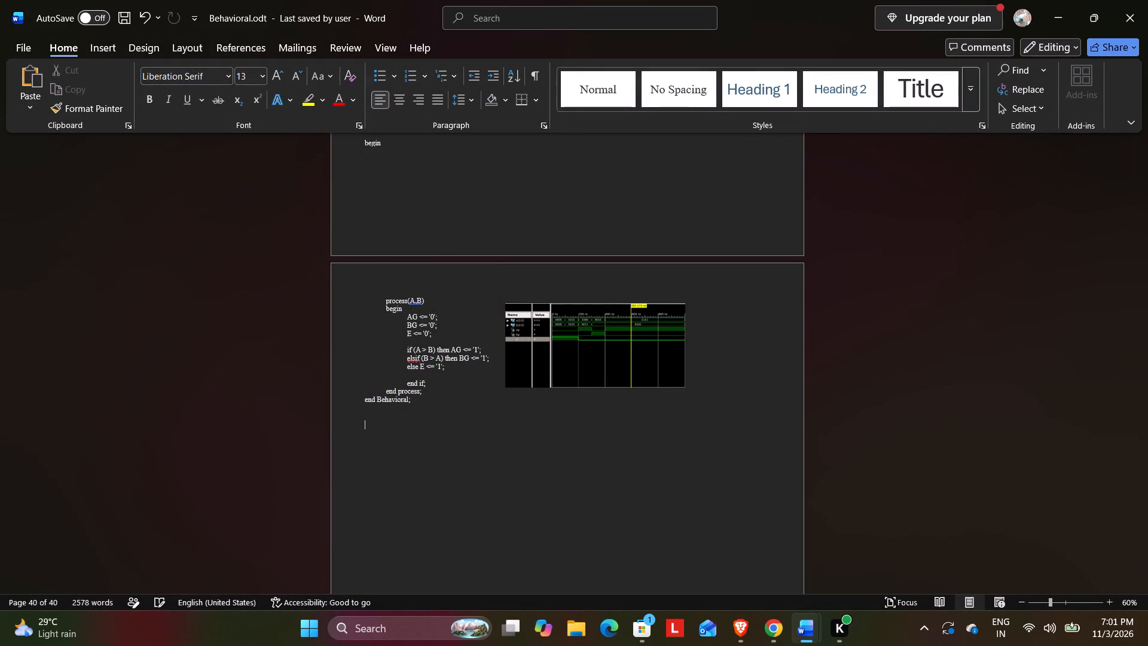
pyautogui.press('Return')
pyautogui.press('Return')
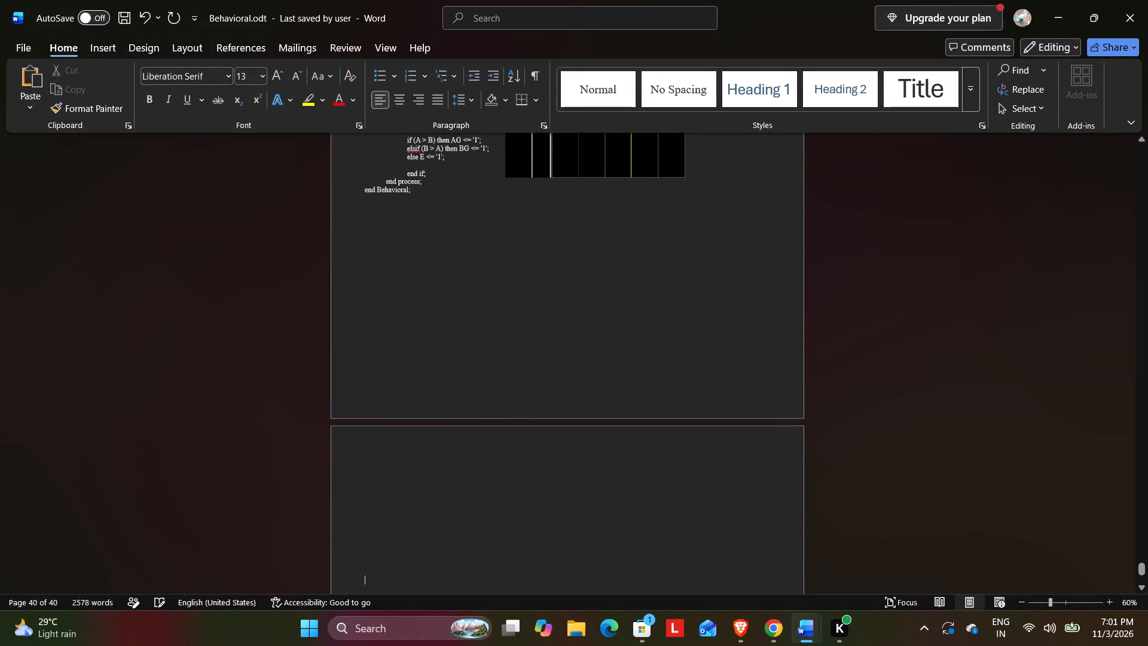
# Paste the copied flip-flop content at the top of the new page after the comparator section.
pyautogui.press('Up')
pyautogui.press('Up')
pyautogui.press('Up')
pyautogui.press('Up')
pyautogui.press('Up')
pyautogui.press('Up')
pyautogui.press('Up')
pyautogui.press('Up')
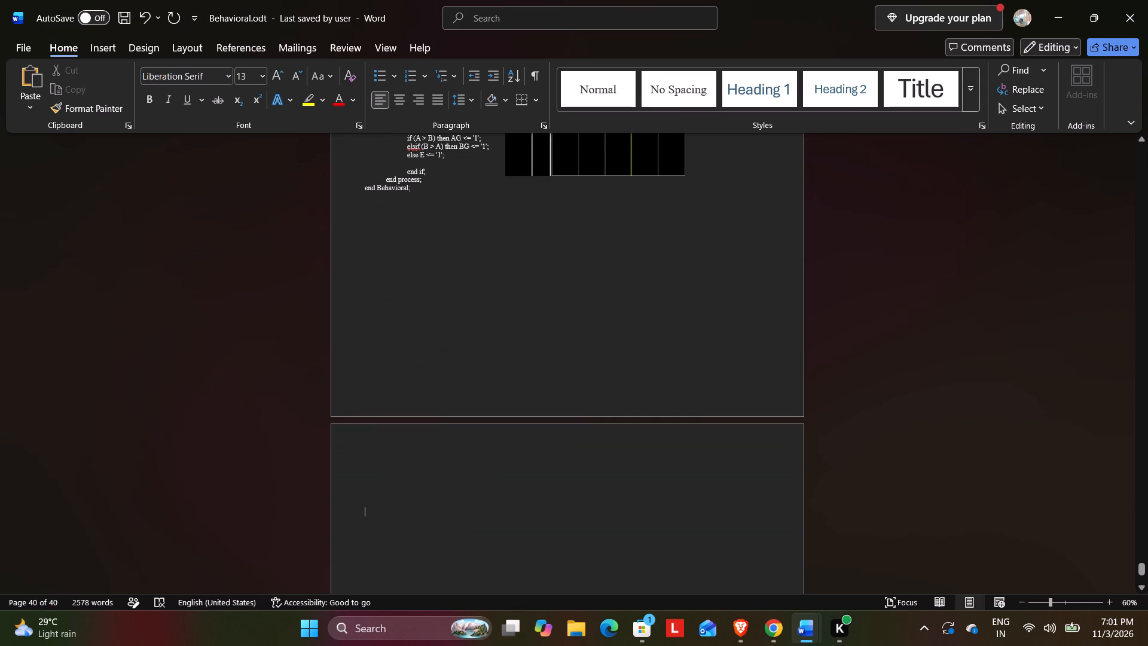
pyautogui.press('Up')
pyautogui.press('Up')
pyautogui.press('Up')
pyautogui.press('Up')
pyautogui.press('Up')
pyautogui.press('Up')
pyautogui.press('Down')
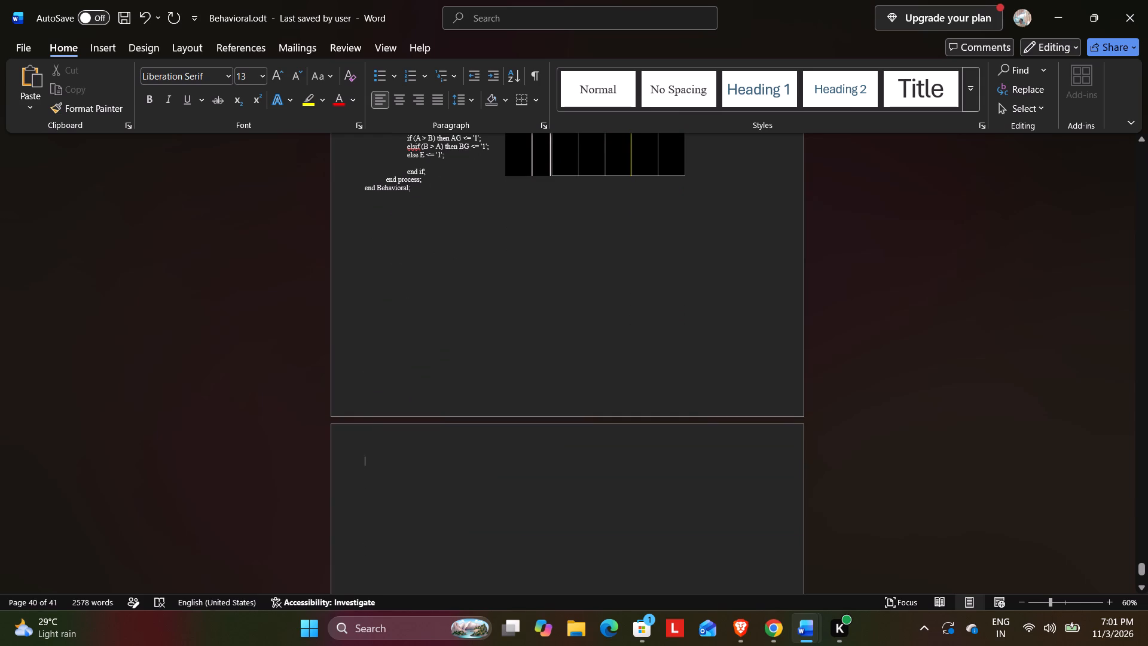
pyautogui.hotkey('ctrl', 'v')
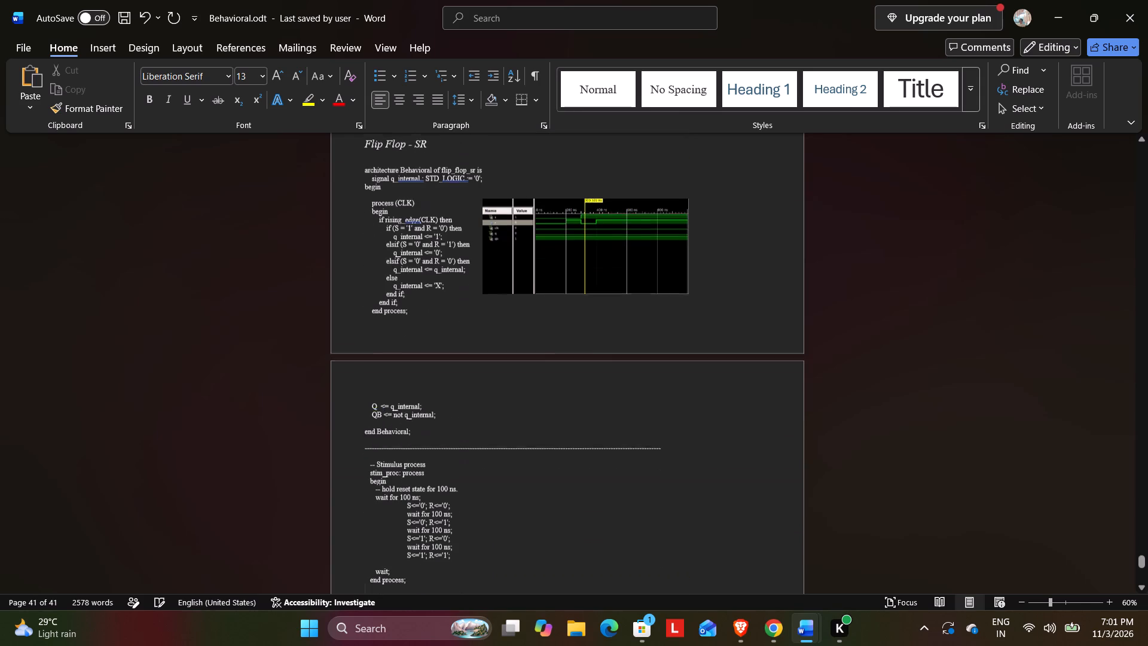
# Look through Behavioral.odt from the blank last page up to the AND_GATE page and back to check the combined content.
pyautogui.scroll(-10, 466, 419)
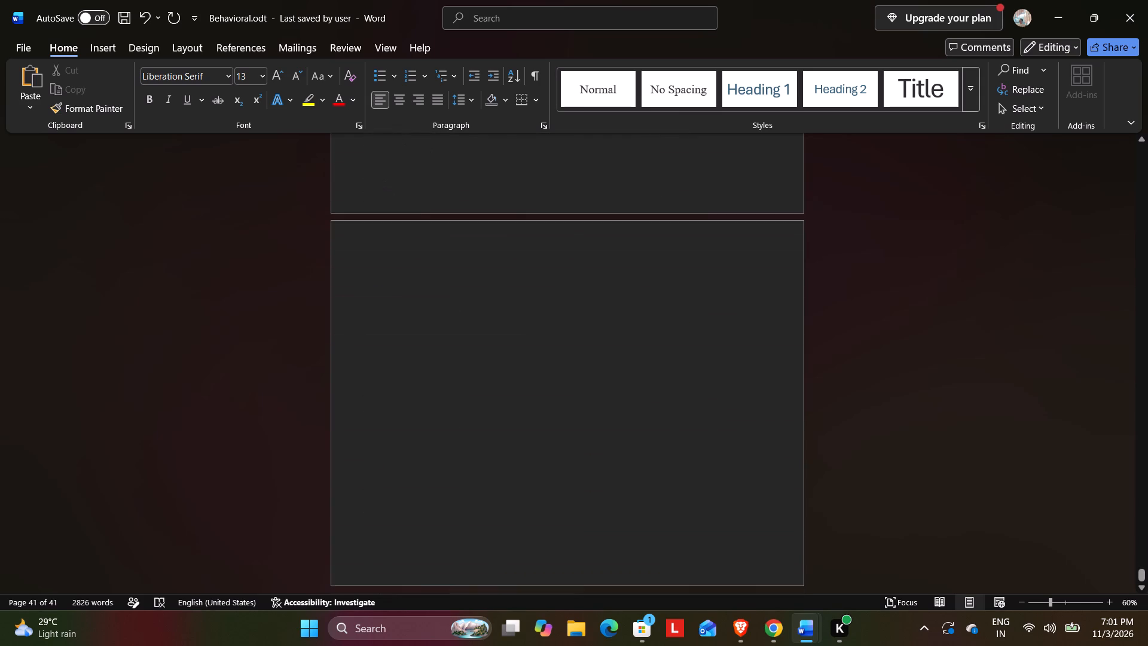
pyautogui.click(469, 400)
pyautogui.click(536, 429)
pyautogui.scroll(20, 423, 248)
pyautogui.scroll(19, 423, 248)
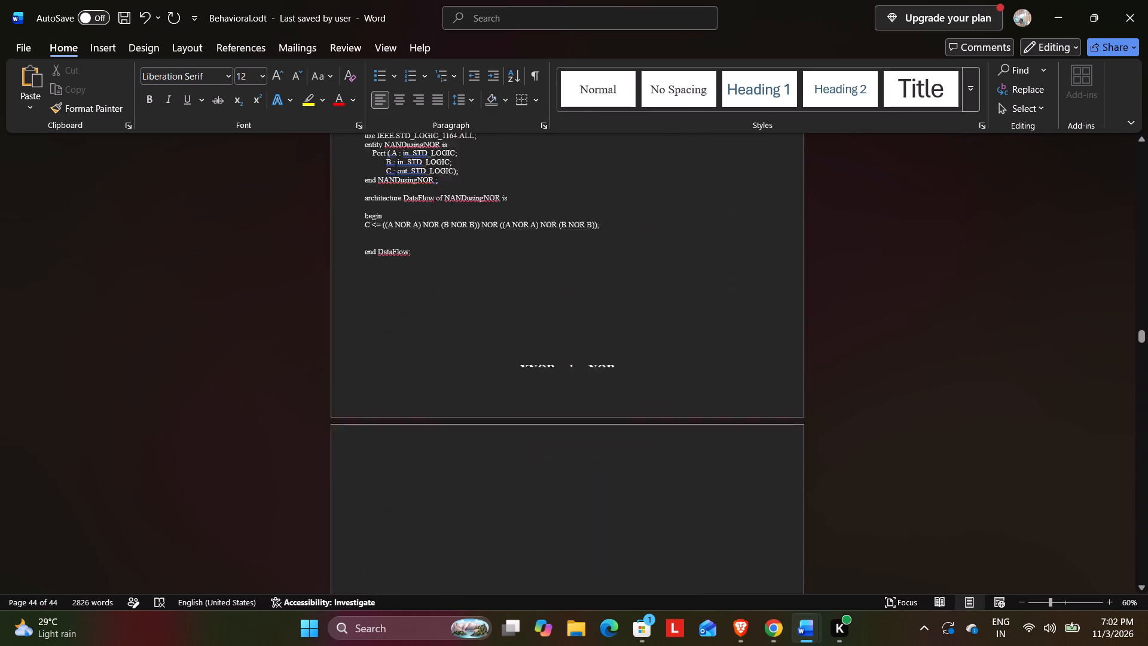
pyautogui.scroll(20, 423, 248)
pyautogui.scroll(20, 423, 248)
pyautogui.scroll(17, 423, 248)
pyautogui.scroll(20, 423, 248)
pyautogui.scroll(16, 423, 248)
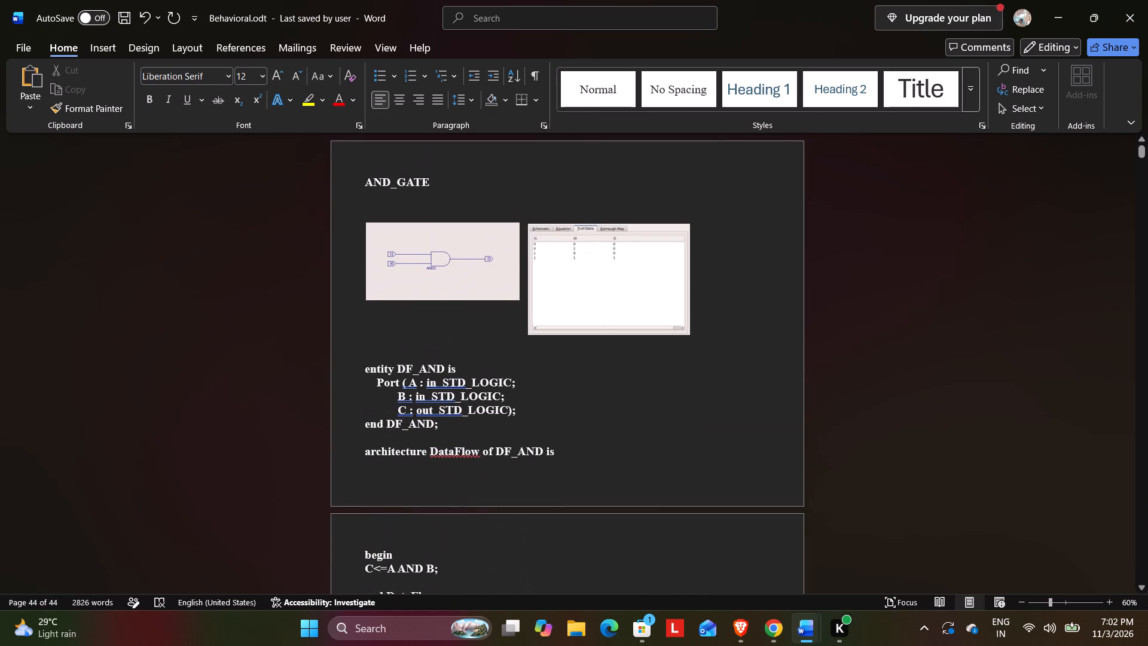
pyautogui.scroll(3, 423, 248)
pyautogui.scroll(-17, 437, 348)
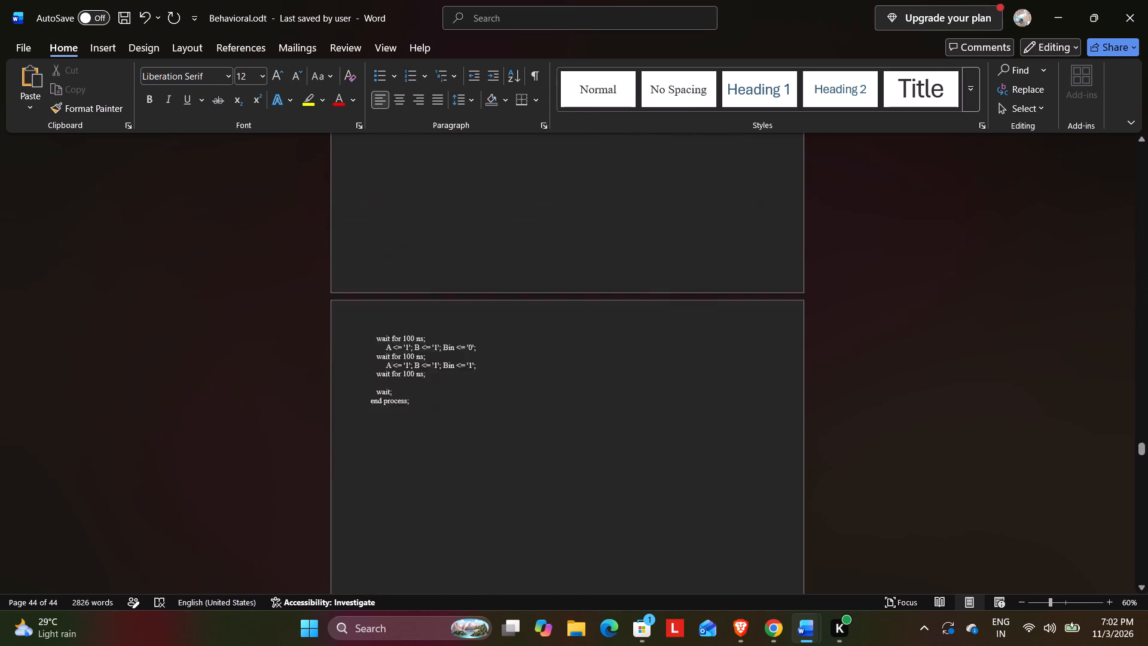
pyautogui.scroll(-10, 437, 348)
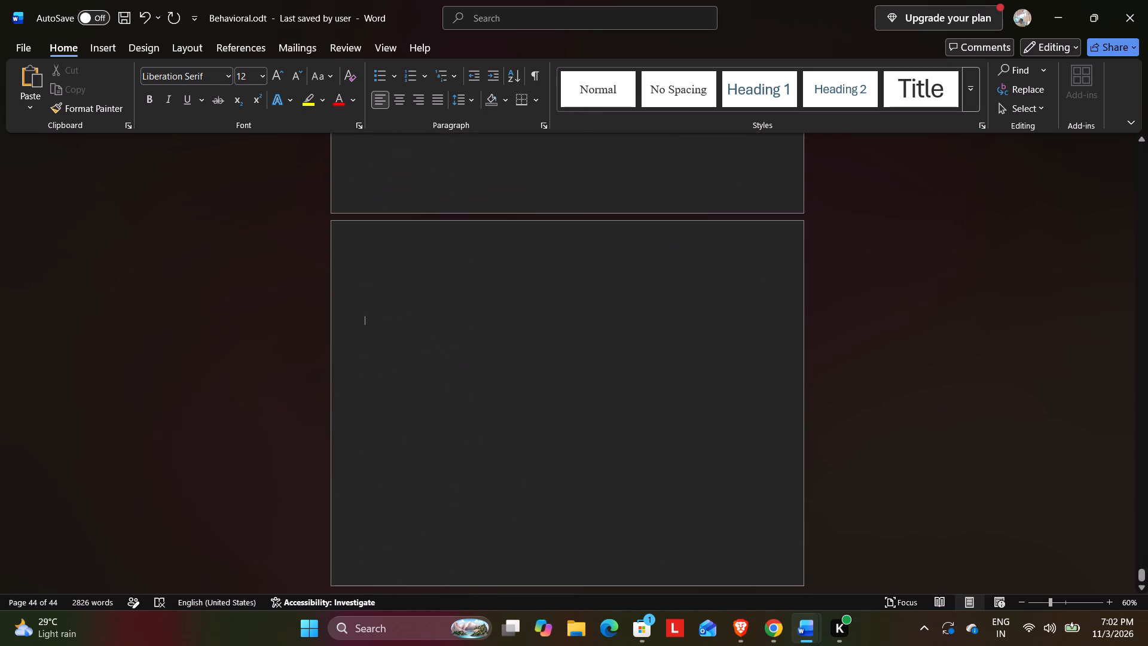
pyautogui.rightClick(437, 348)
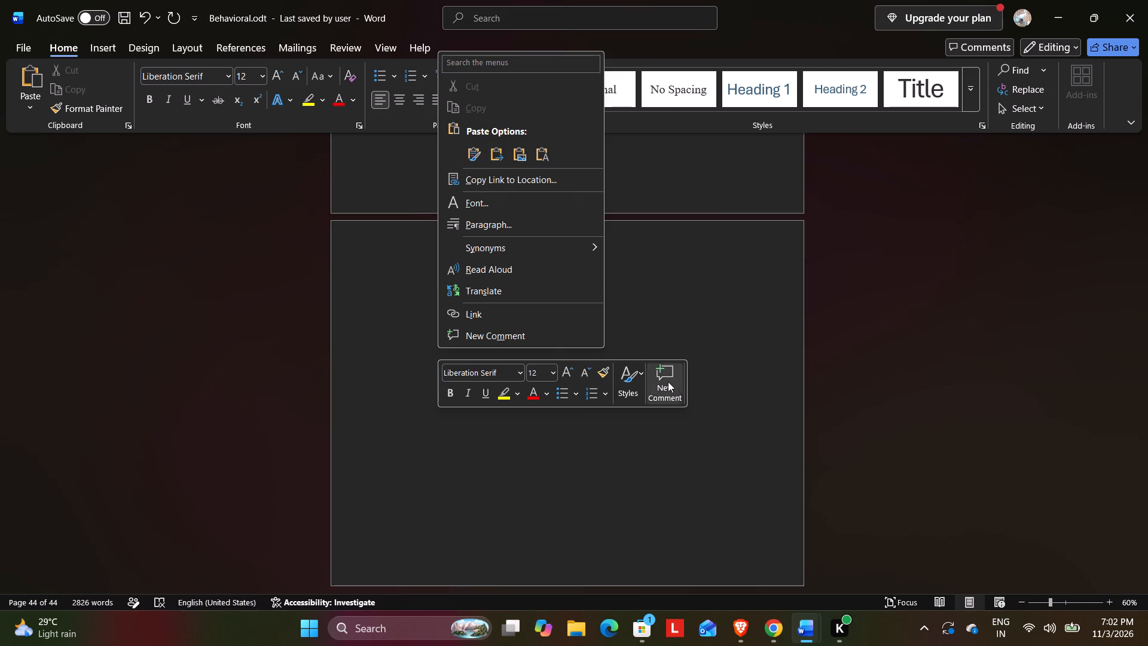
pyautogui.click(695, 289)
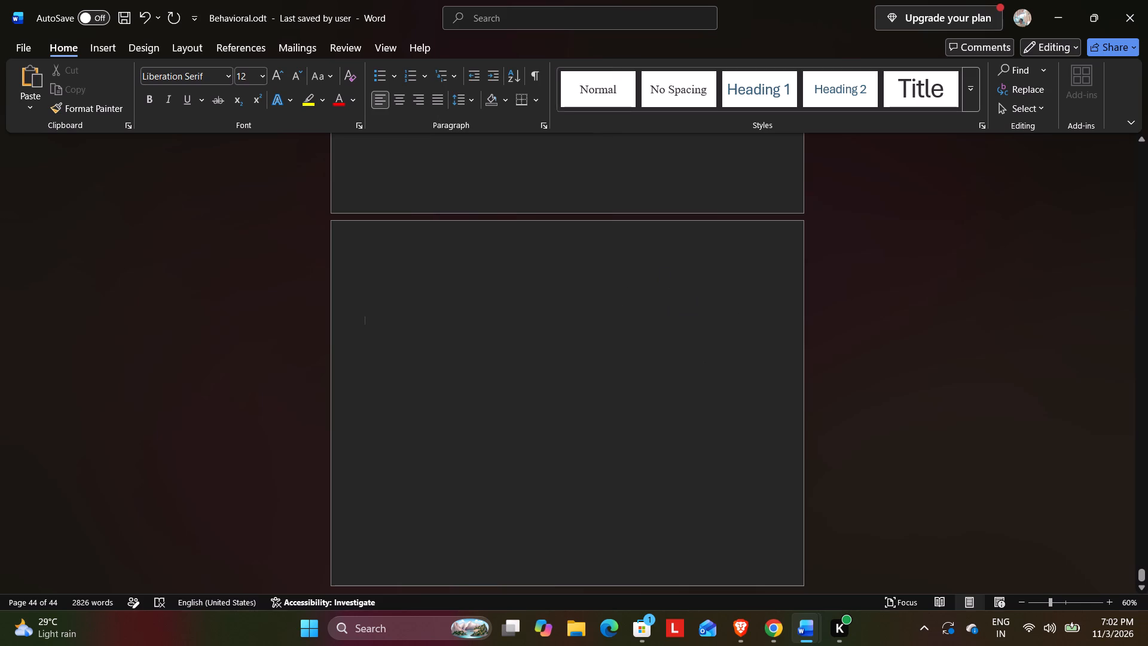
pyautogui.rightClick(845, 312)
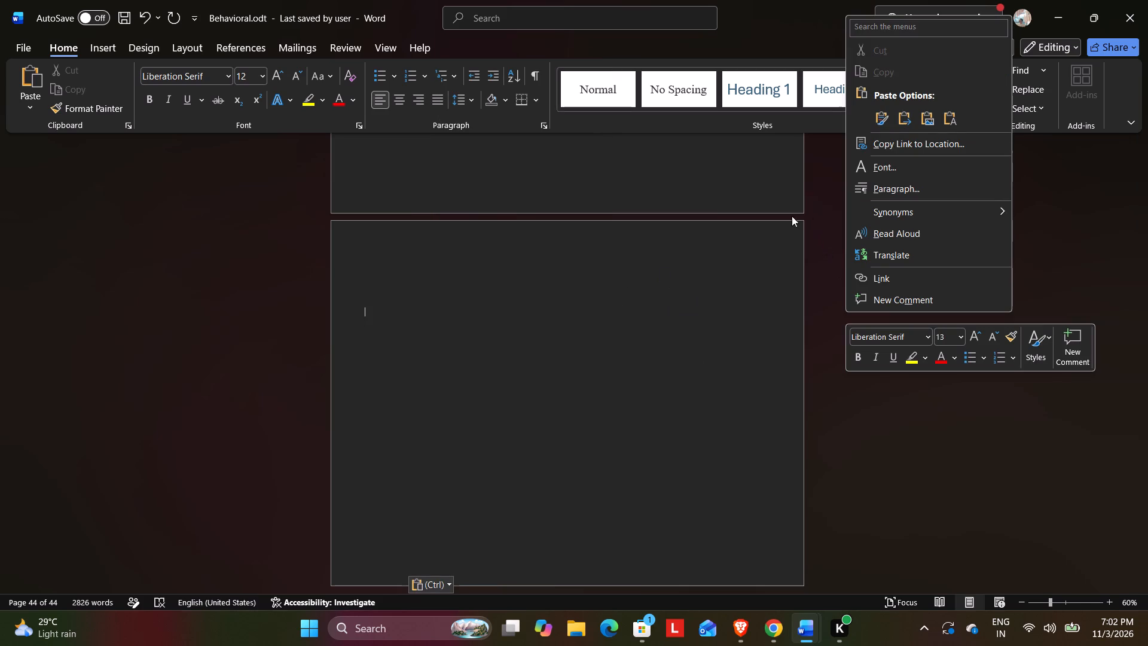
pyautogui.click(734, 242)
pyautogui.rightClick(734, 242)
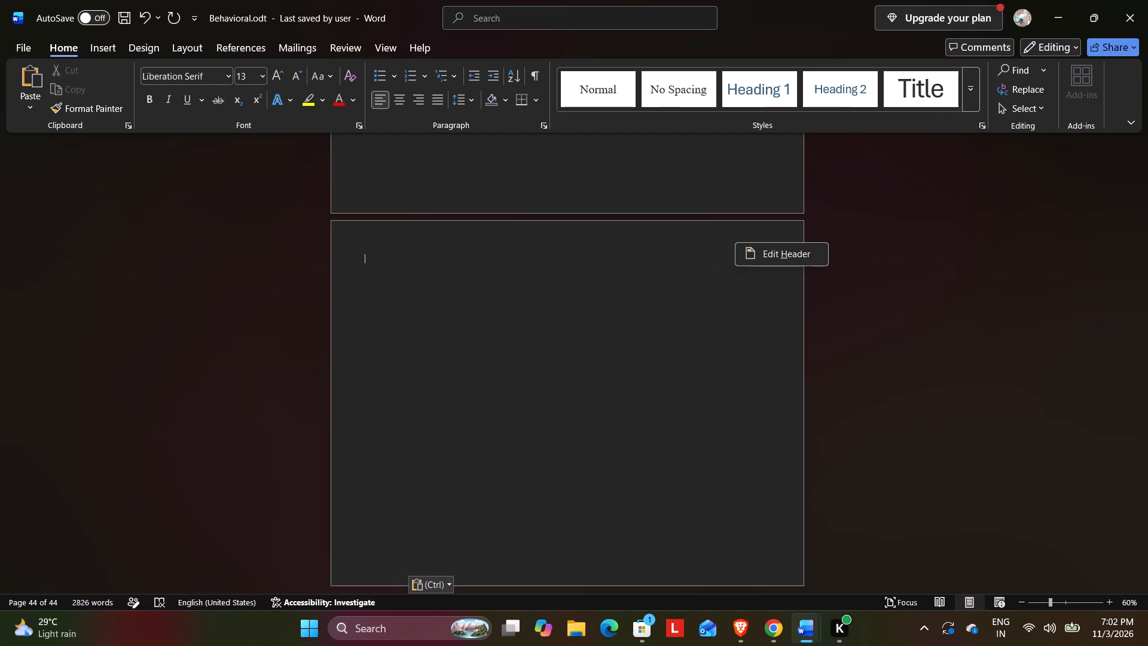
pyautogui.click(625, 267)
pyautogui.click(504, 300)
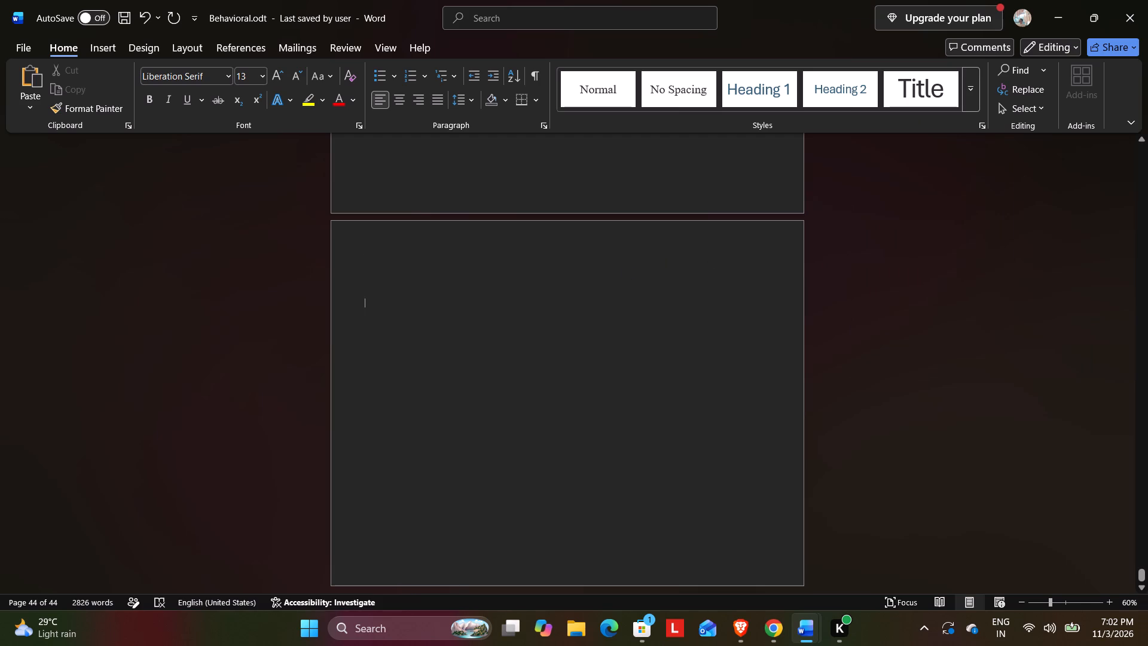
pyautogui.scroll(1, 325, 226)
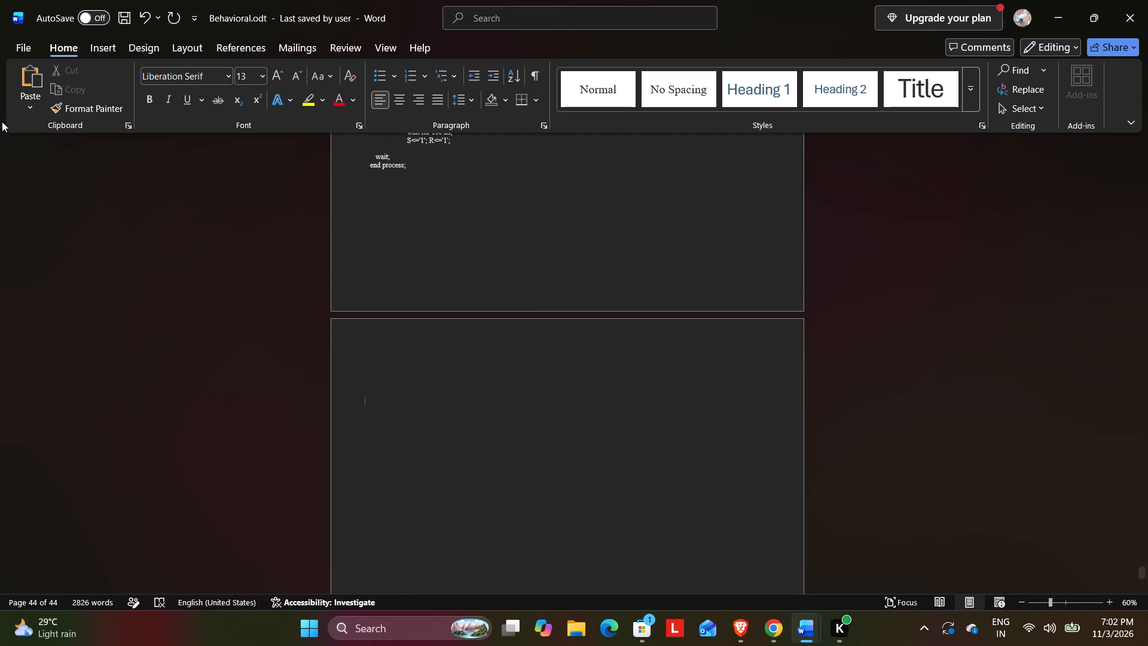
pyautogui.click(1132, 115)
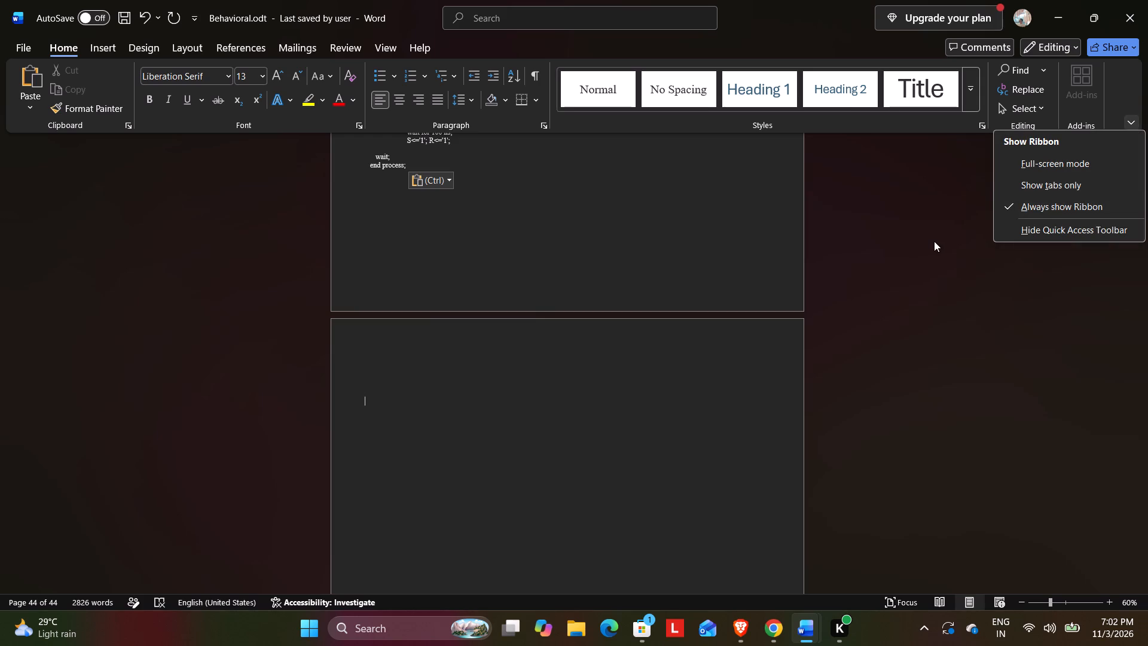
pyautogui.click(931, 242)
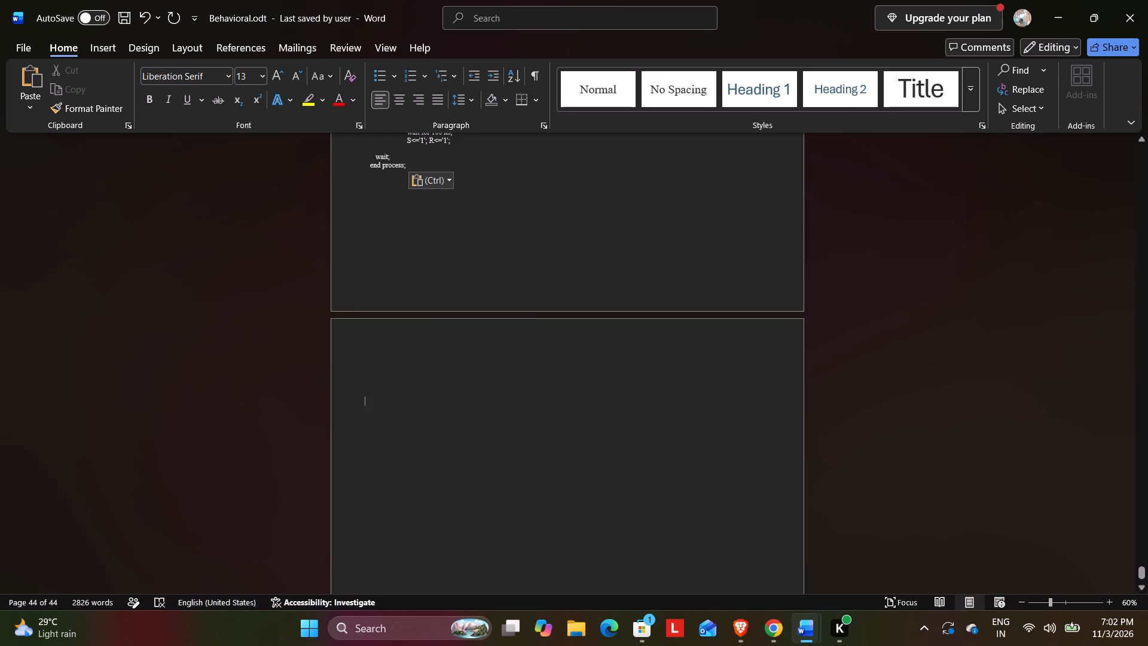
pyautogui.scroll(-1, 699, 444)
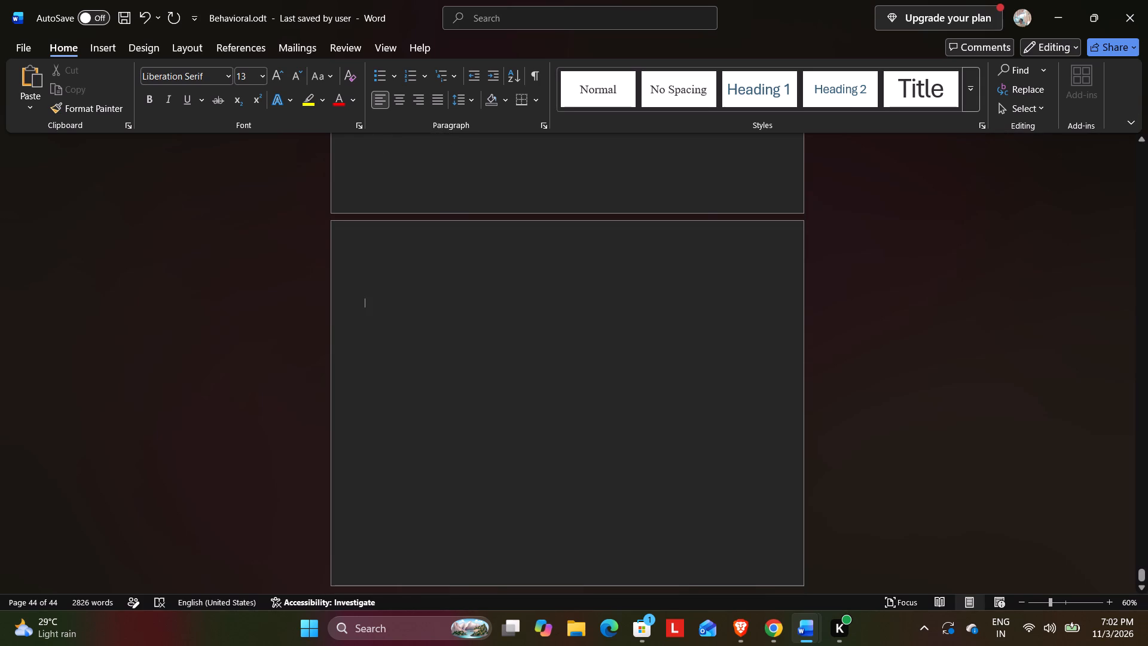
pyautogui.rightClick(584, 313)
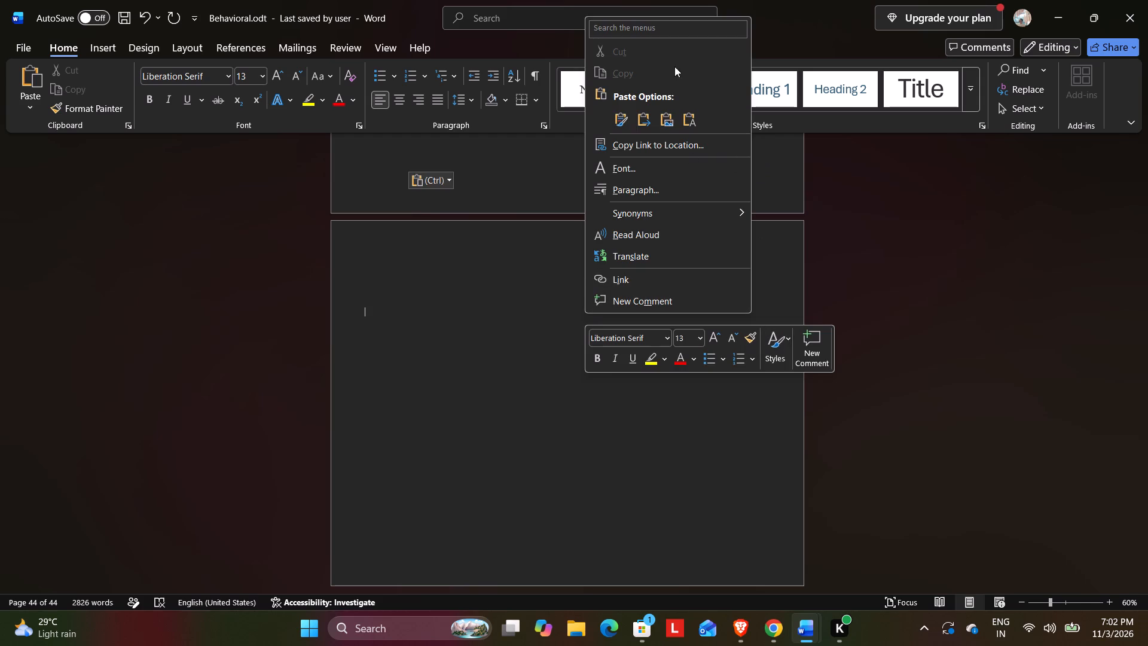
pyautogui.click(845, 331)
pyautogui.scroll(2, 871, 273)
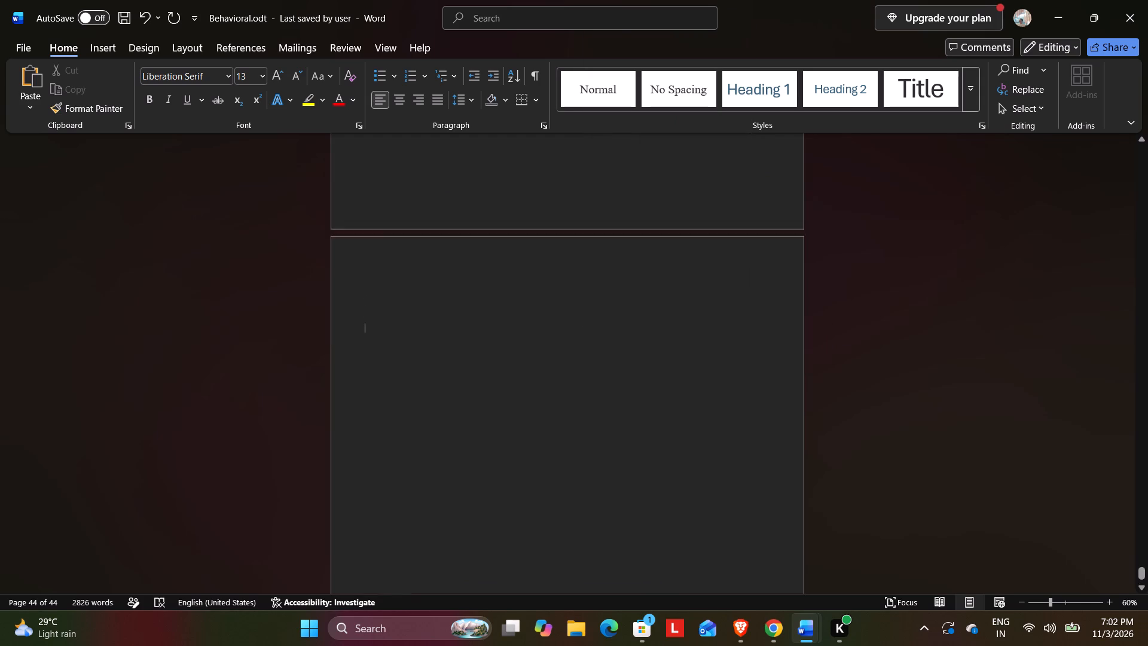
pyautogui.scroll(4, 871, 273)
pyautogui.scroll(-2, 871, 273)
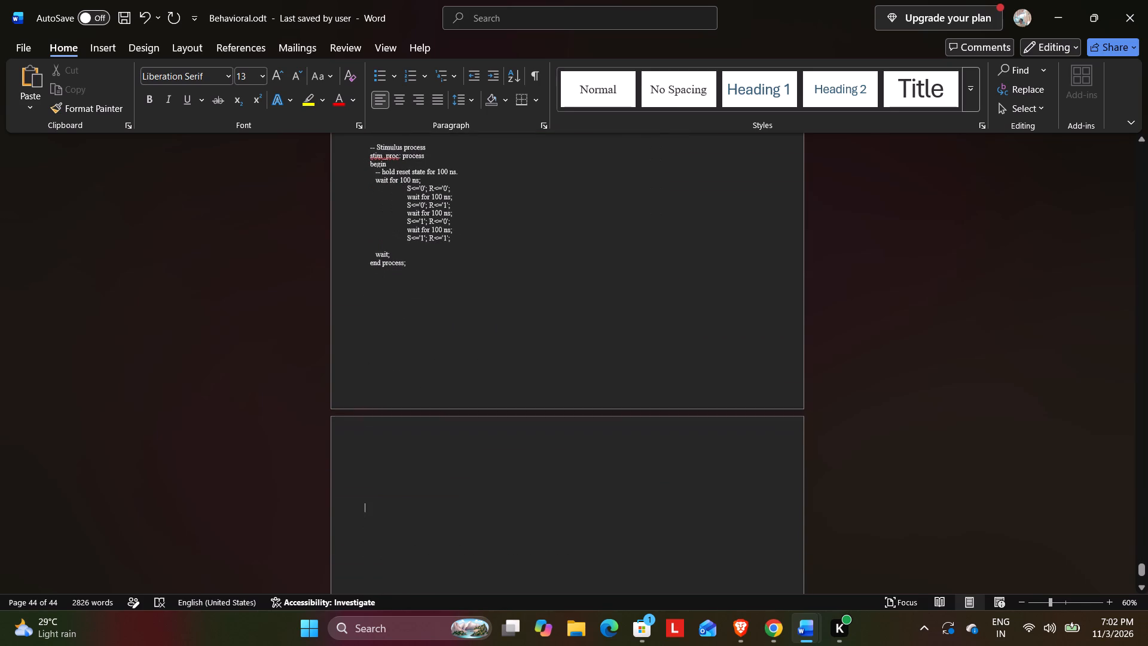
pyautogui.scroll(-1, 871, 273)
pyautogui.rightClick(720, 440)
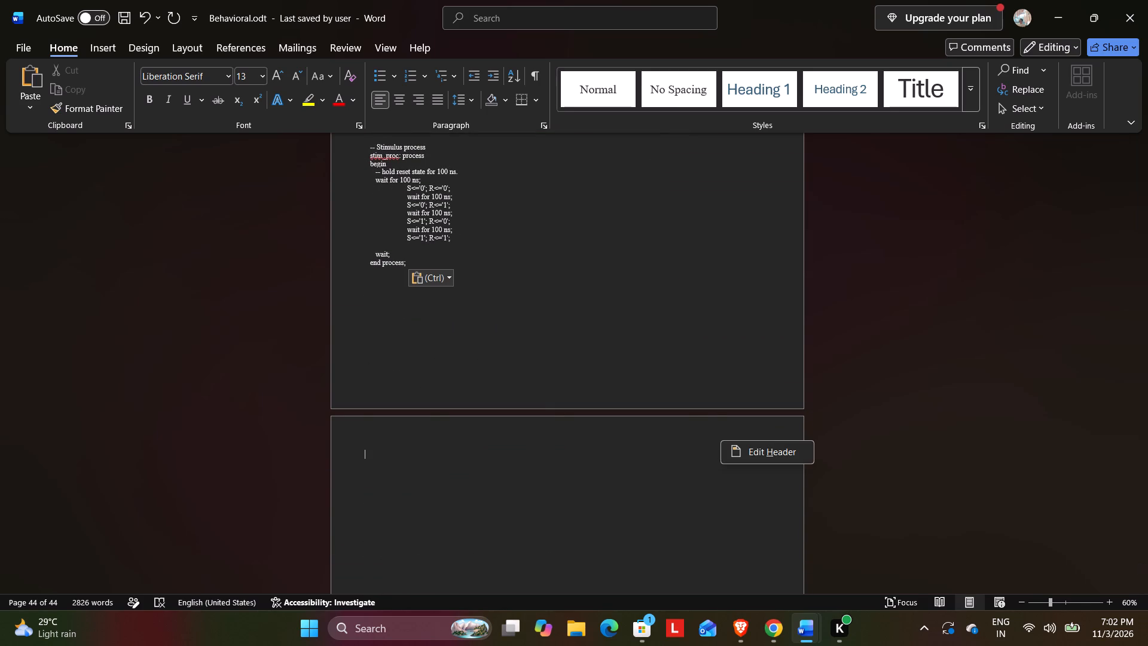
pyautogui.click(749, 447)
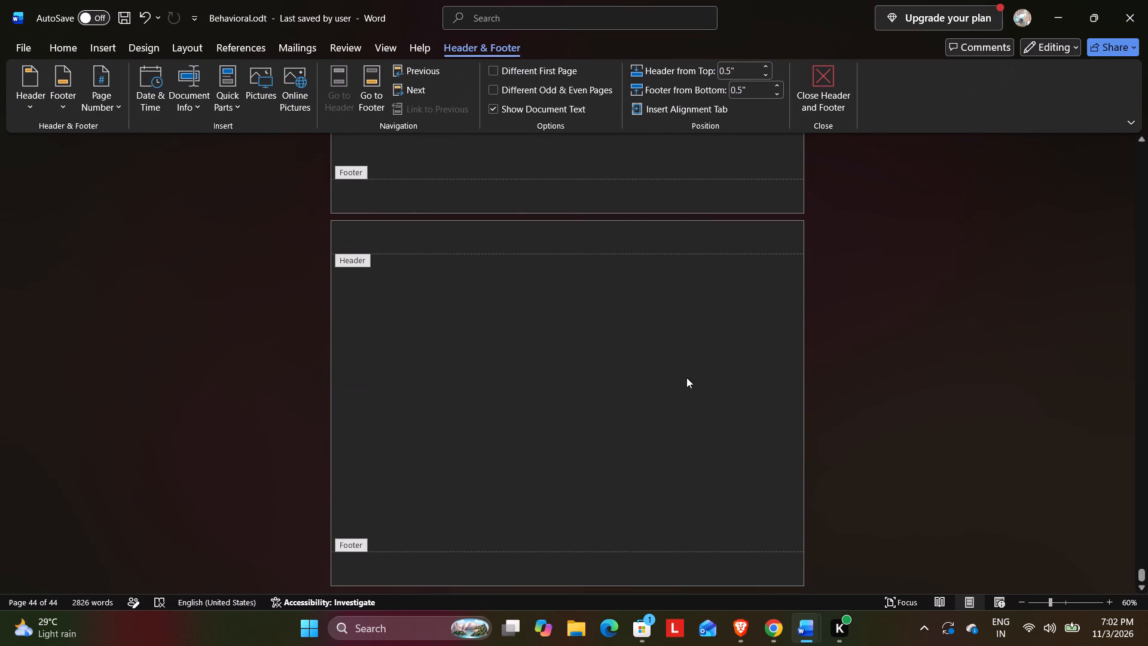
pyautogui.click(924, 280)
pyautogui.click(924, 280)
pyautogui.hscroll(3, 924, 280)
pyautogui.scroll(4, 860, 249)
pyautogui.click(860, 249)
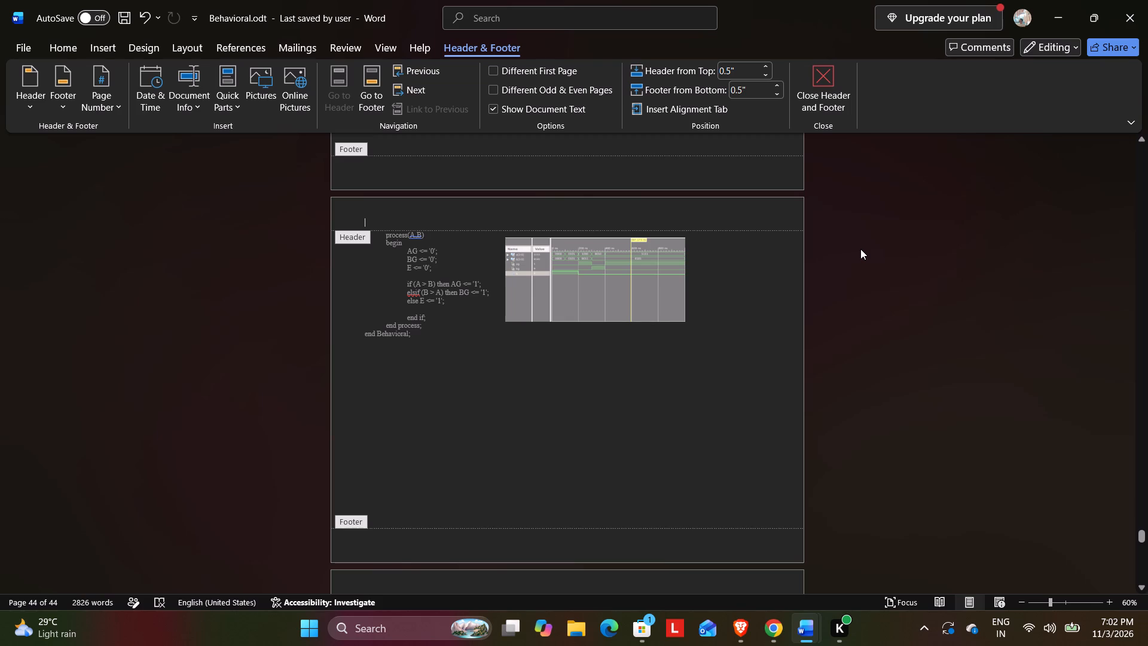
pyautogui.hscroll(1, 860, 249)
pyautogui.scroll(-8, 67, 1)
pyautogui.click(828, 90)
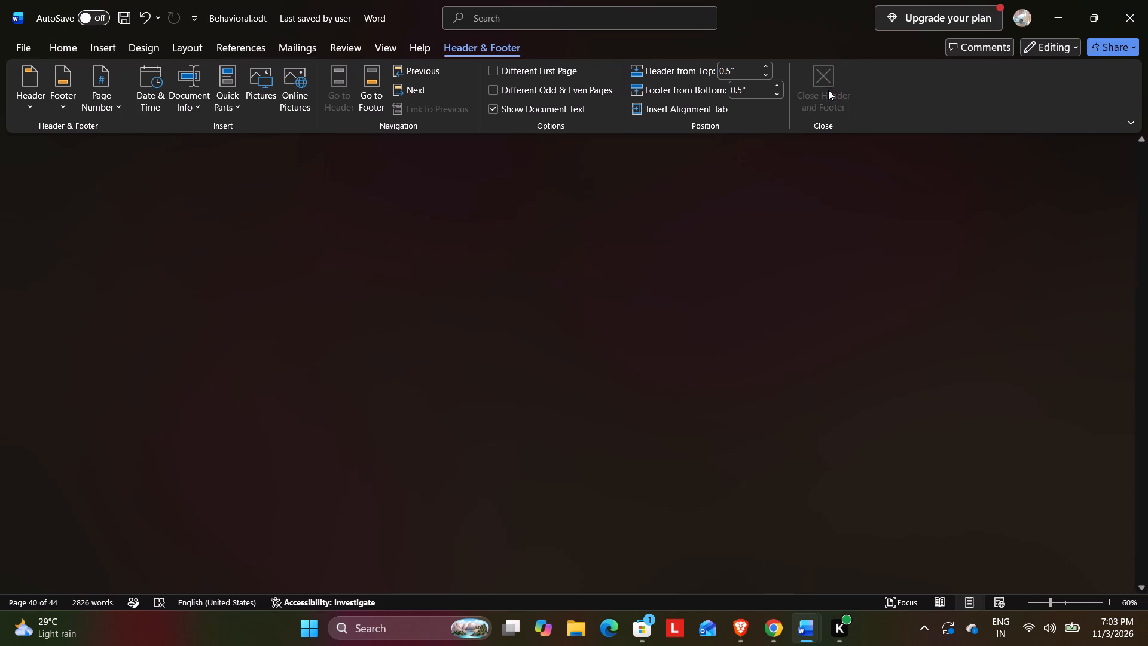
# Look through Behavioral.odt from the SR flip-flop pages back to the AND, OR and NOT gate pages to check heading alignment and layout.
pyautogui.scroll(-20, 731, 453)
pyautogui.scroll(8, 731, 453)
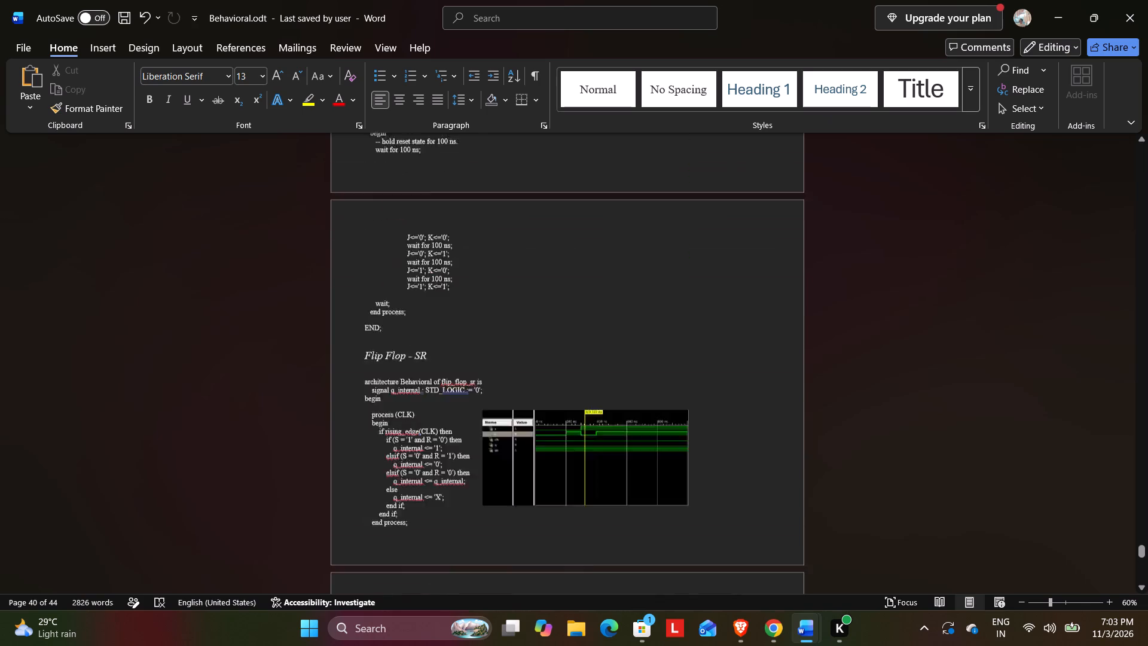
pyautogui.scroll(15, 731, 453)
pyautogui.scroll(9, 731, 453)
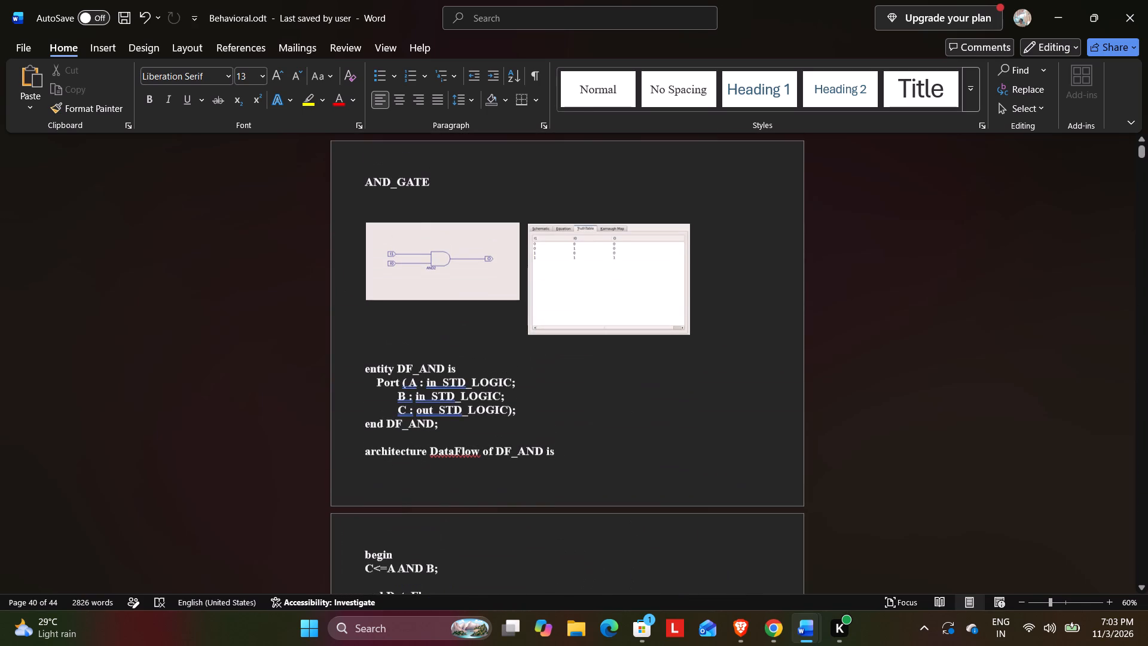
pyautogui.scroll(13, 731, 453)
pyautogui.scroll(-4, 731, 453)
pyautogui.scroll(2, 731, 453)
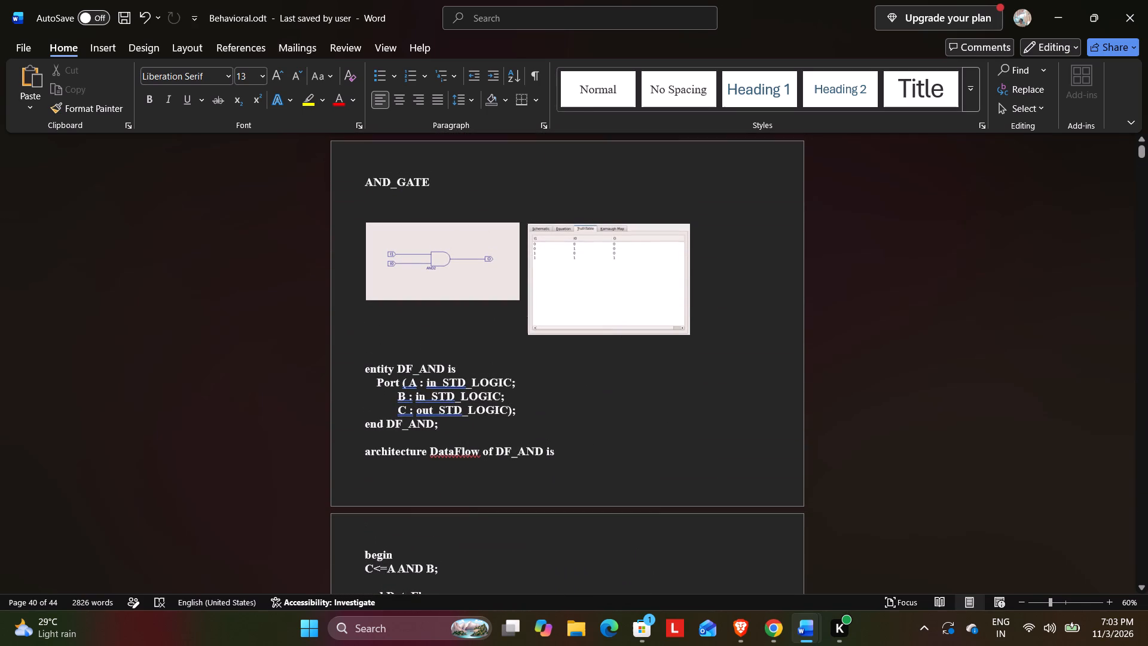
pyautogui.scroll(1, 731, 453)
pyautogui.scroll(-6, 731, 453)
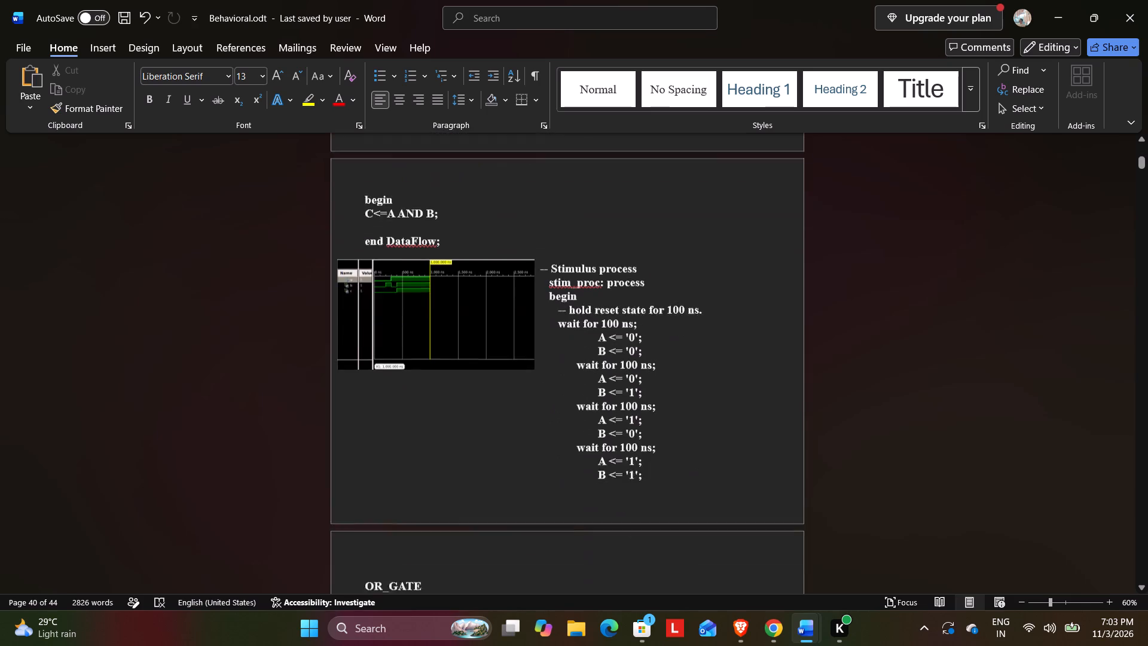
pyautogui.scroll(-10, 731, 453)
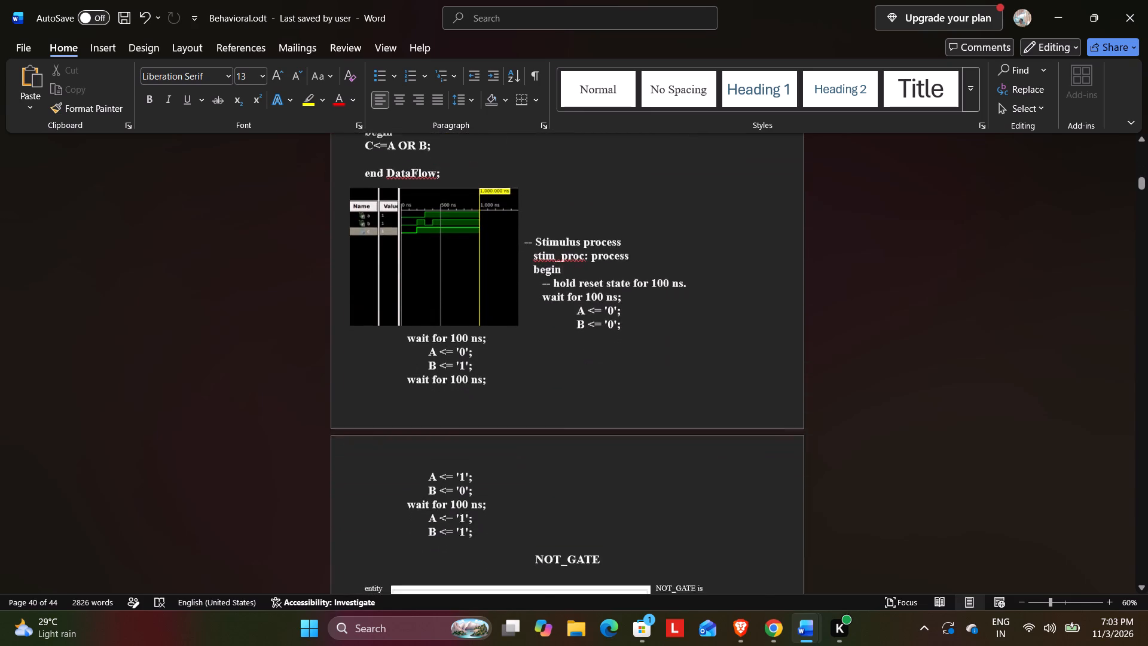
pyautogui.scroll(-1, 731, 453)
# Center the AND_GATE and OR_GATE headings on their pages.
pyautogui.scroll(6, 731, 453)
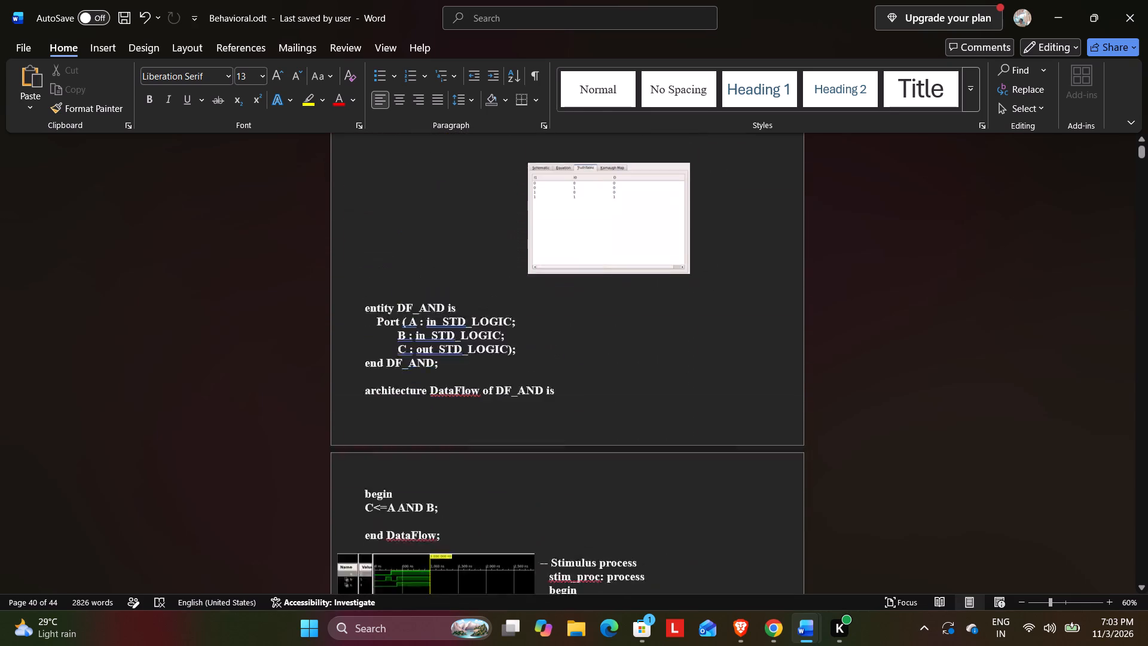
pyautogui.scroll(3, 731, 453)
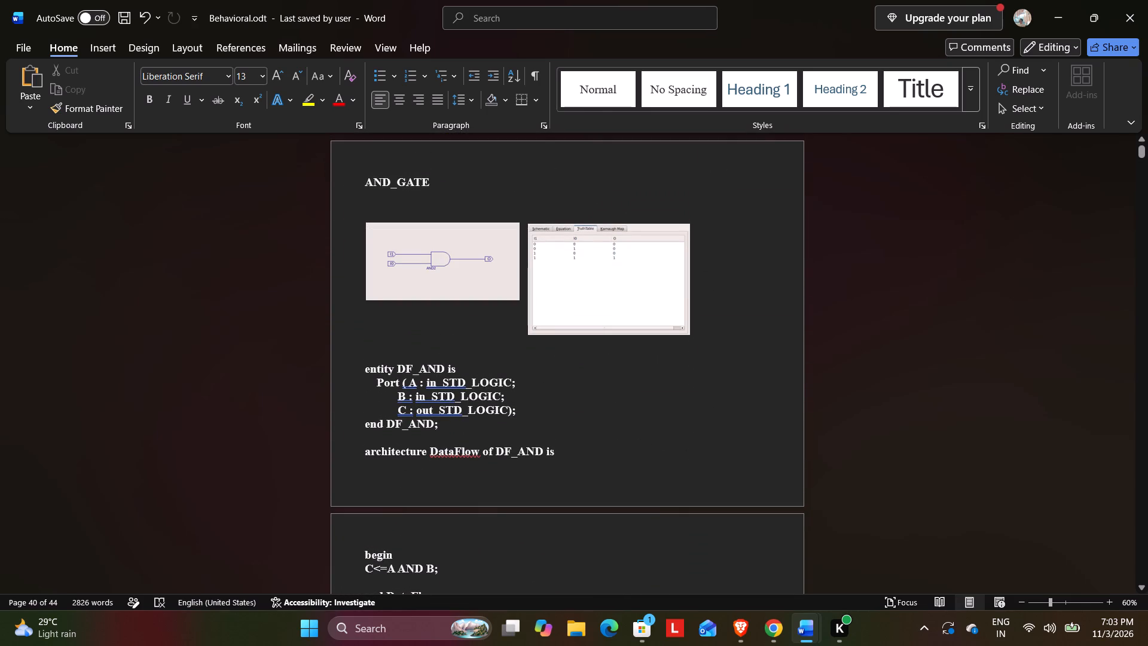
pyautogui.click(413, 182)
pyautogui.click(402, 96)
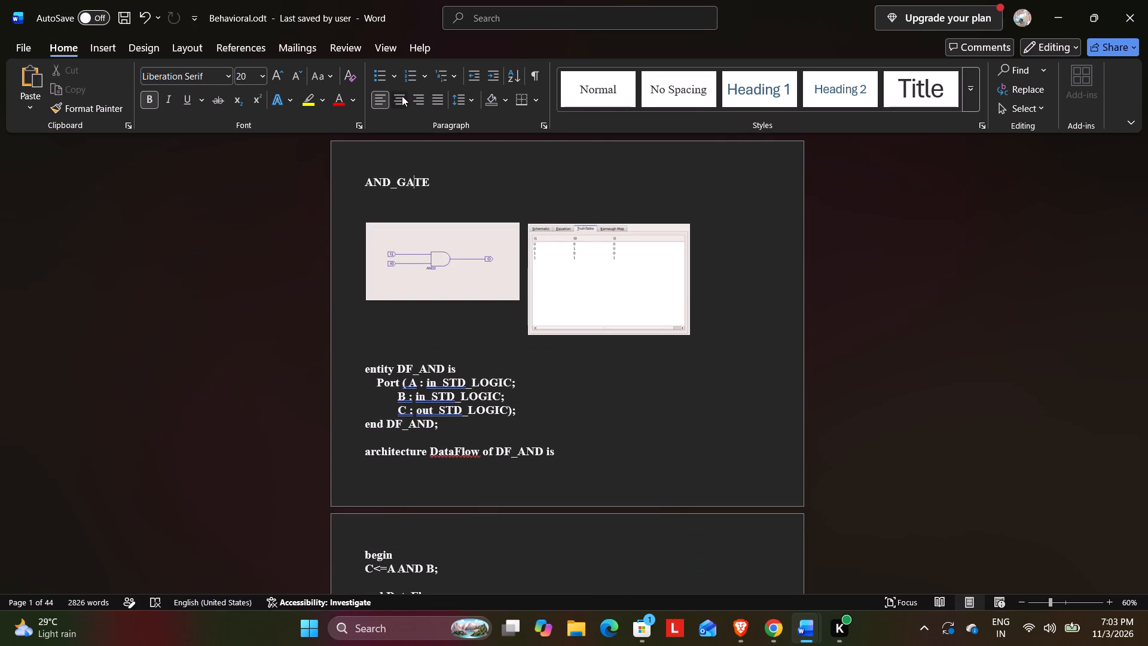
pyautogui.scroll(-3, 475, 461)
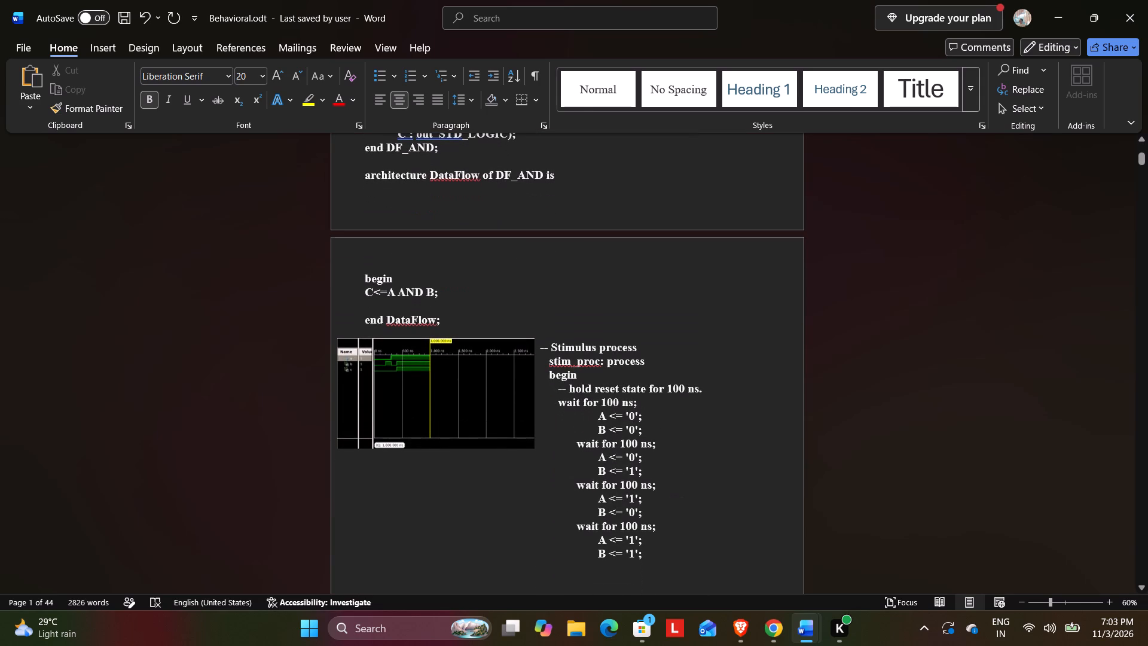
pyautogui.scroll(-2, 414, 327)
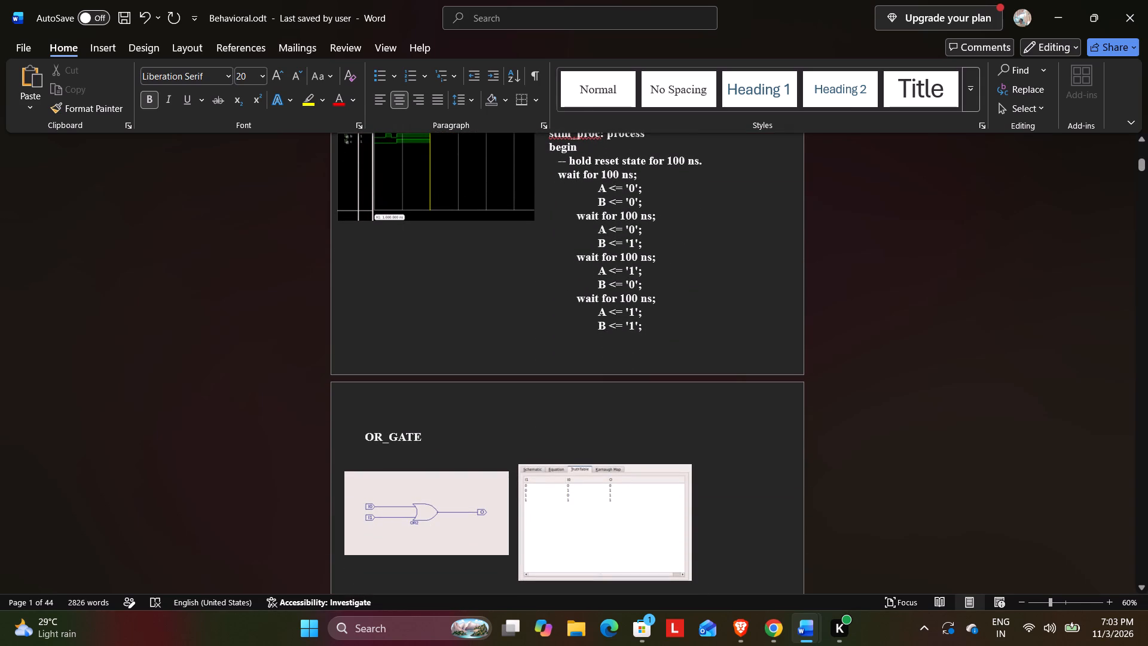
pyautogui.click(395, 431)
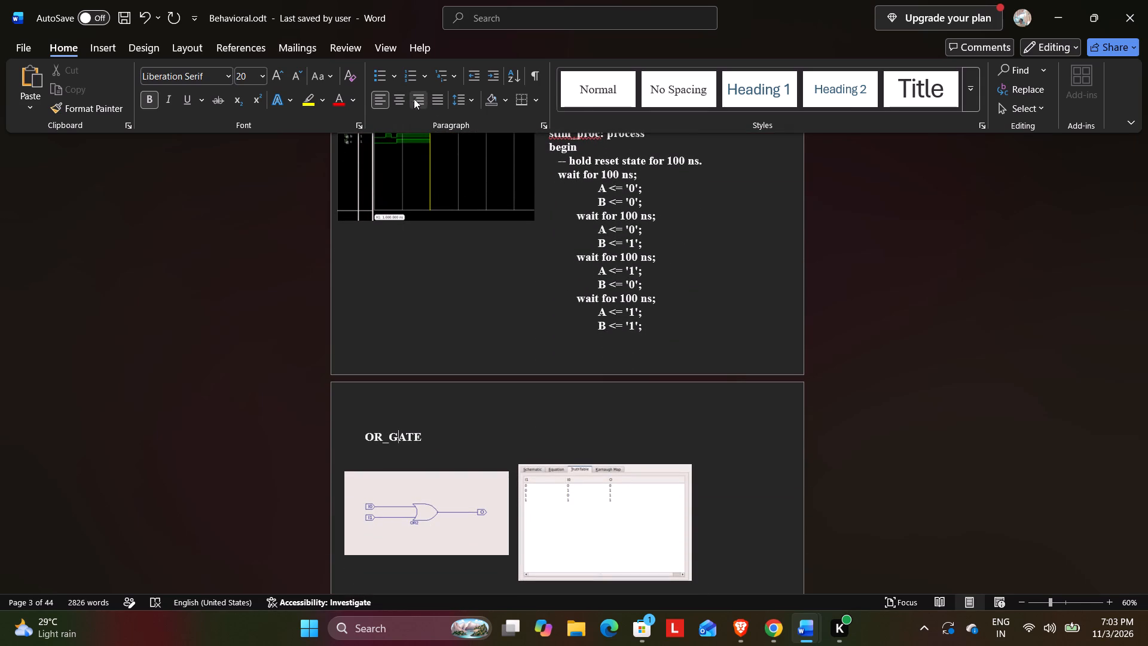
pyautogui.click(405, 100)
# Review the headings and page layout from the OR_GATE page through the gates, adders and subtractors to the multiplexer sections.
pyautogui.scroll(-2, 429, 274)
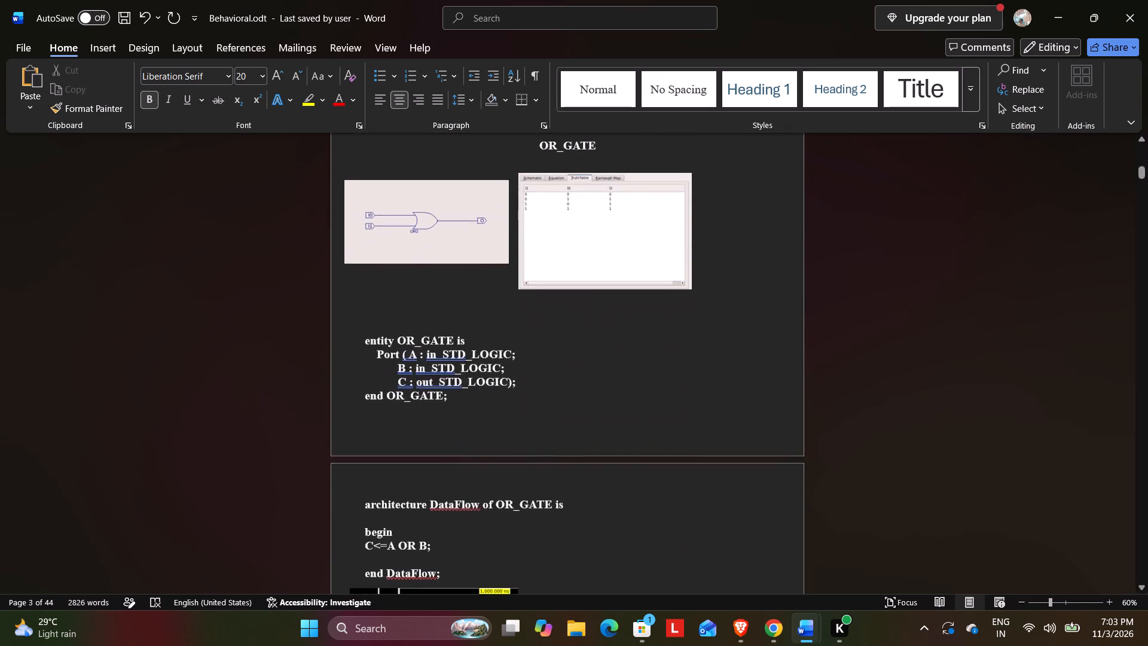
pyautogui.scroll(-9, 429, 274)
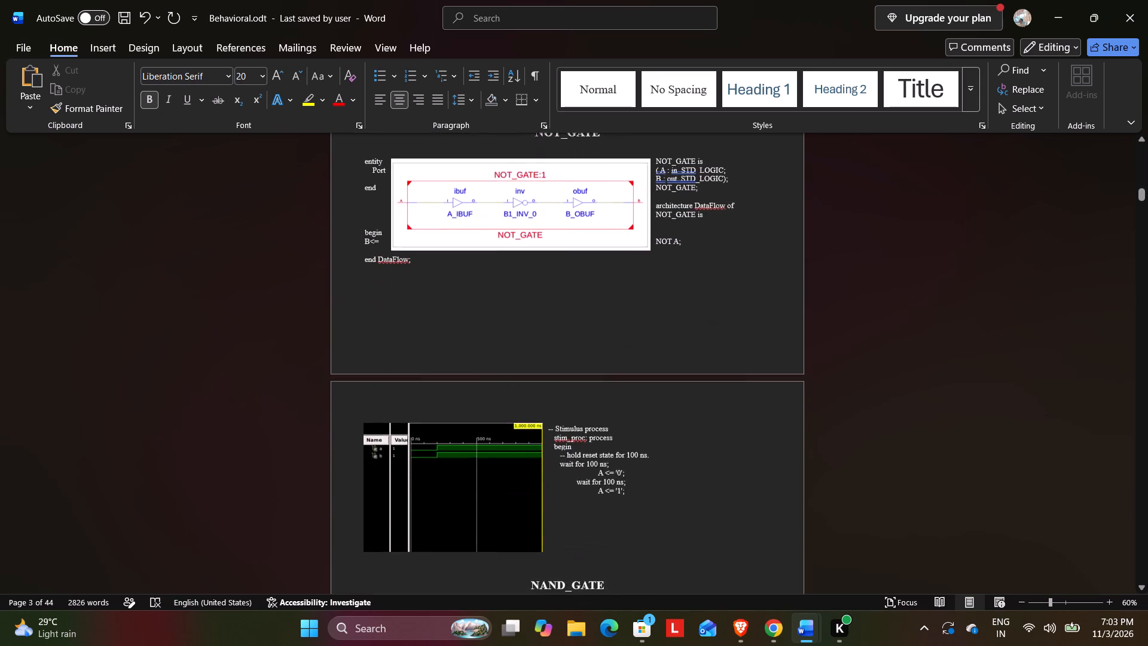
pyautogui.scroll(-7, 429, 274)
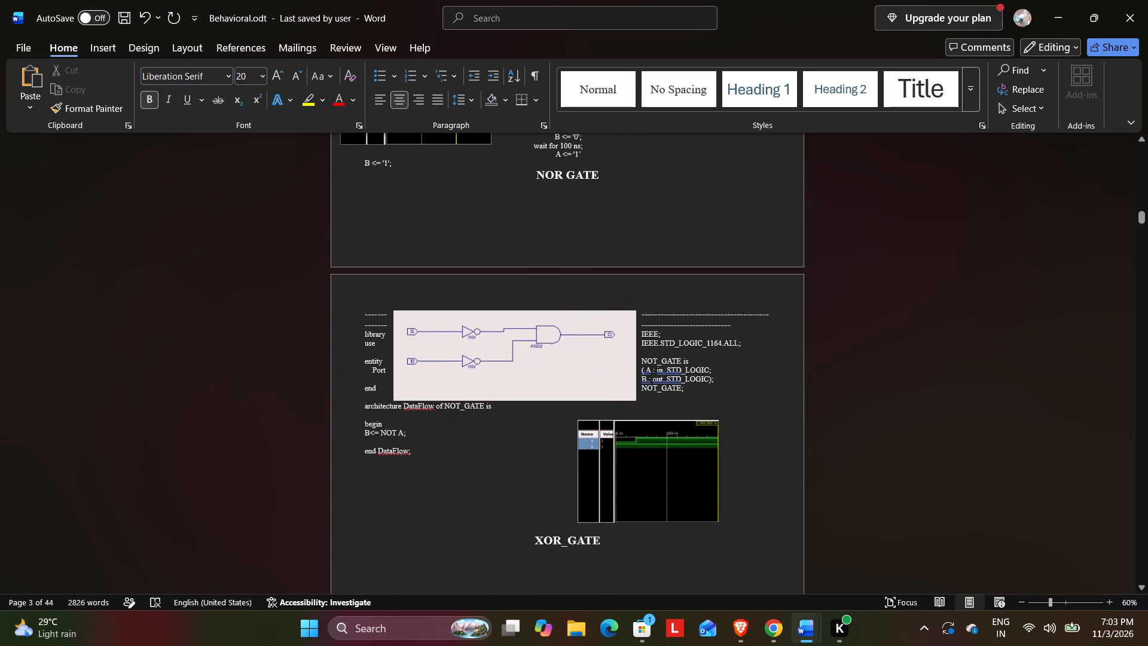
pyautogui.scroll(-6, 429, 274)
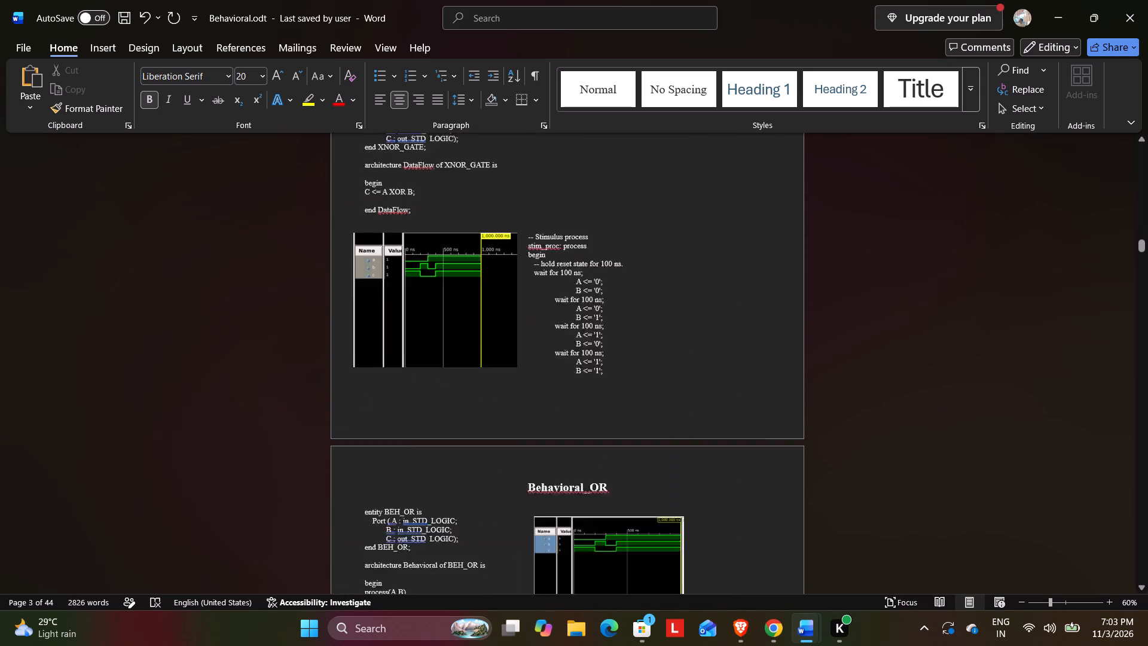
pyautogui.scroll(-1, 429, 274)
pyautogui.scroll(2, 429, 274)
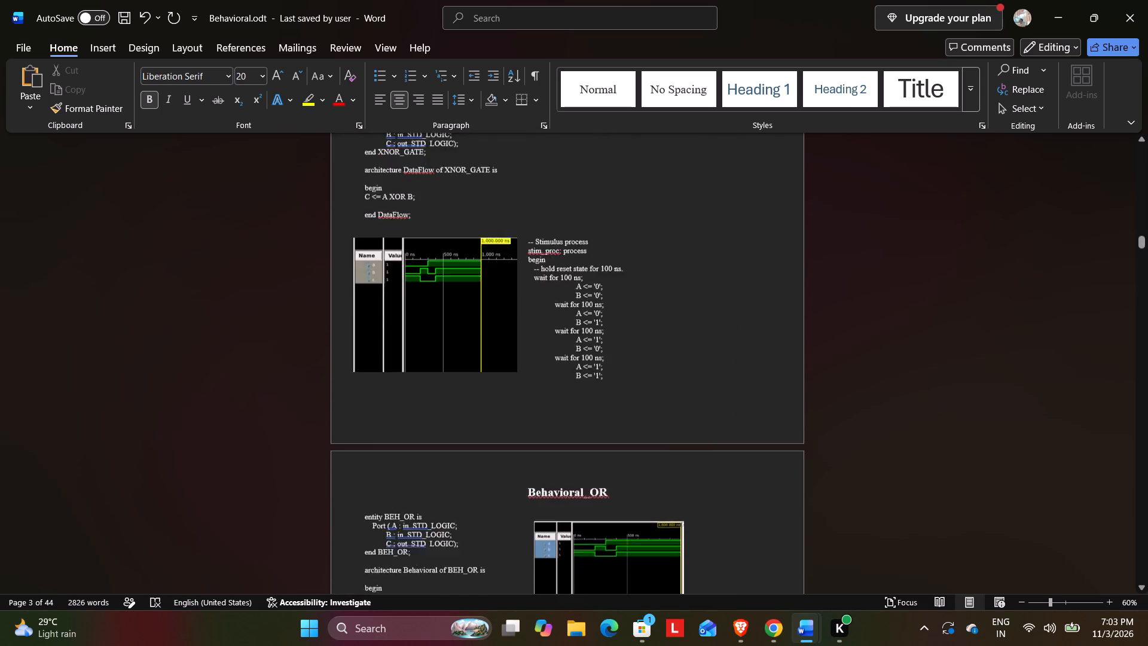
pyautogui.scroll(-4, 429, 274)
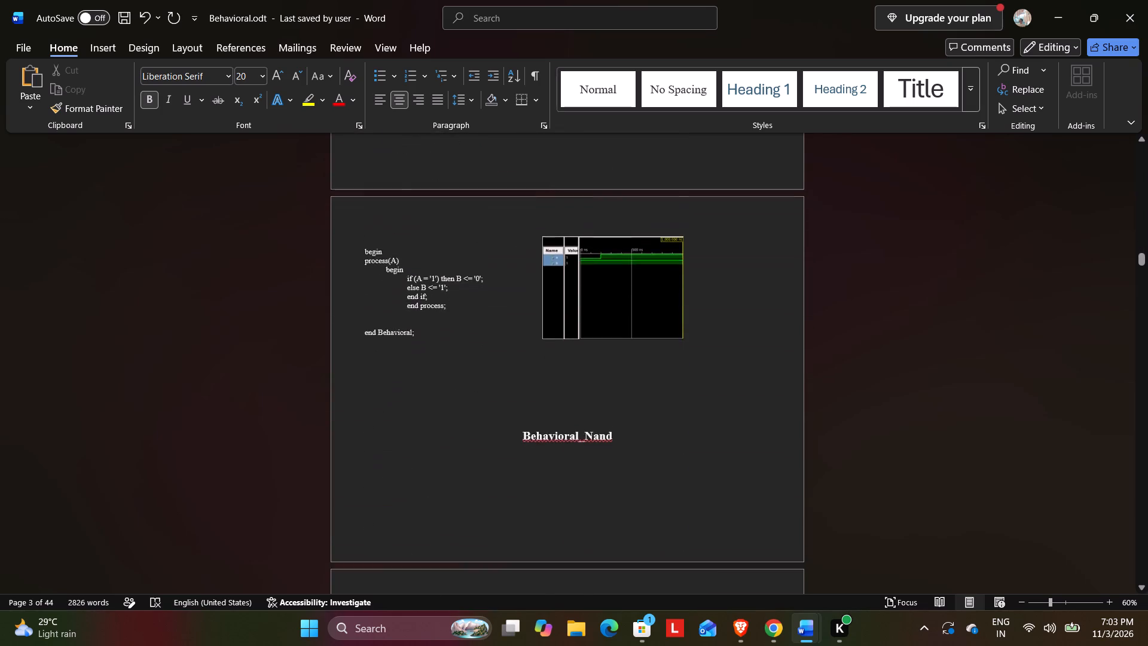
pyautogui.scroll(-4, 429, 274)
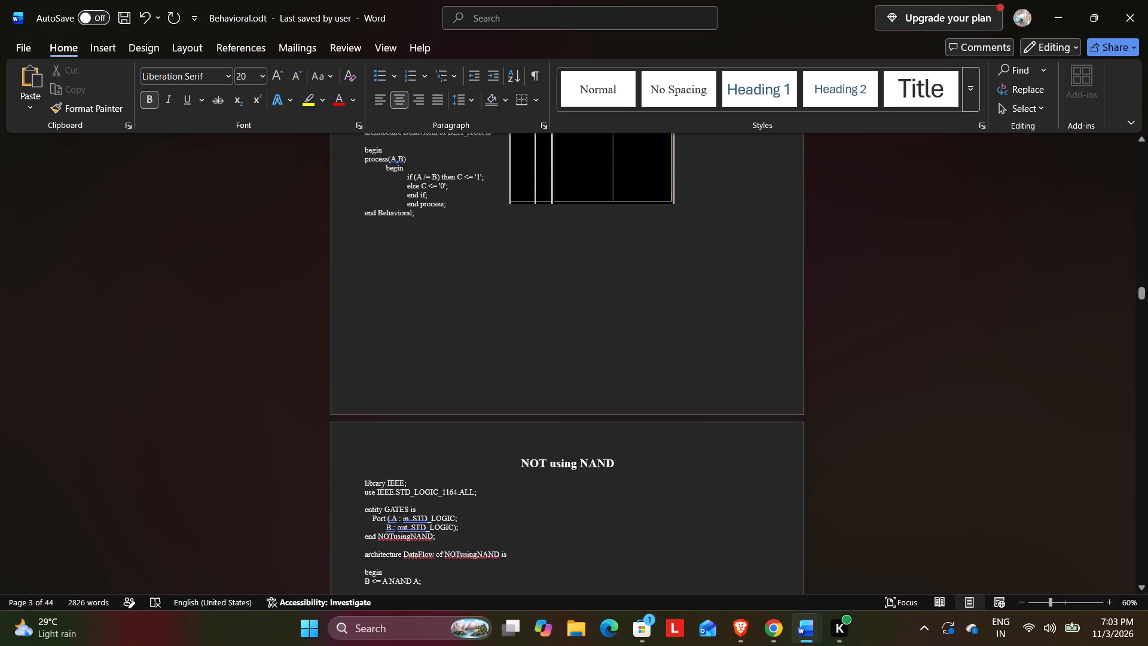
pyautogui.scroll(-11, 429, 274)
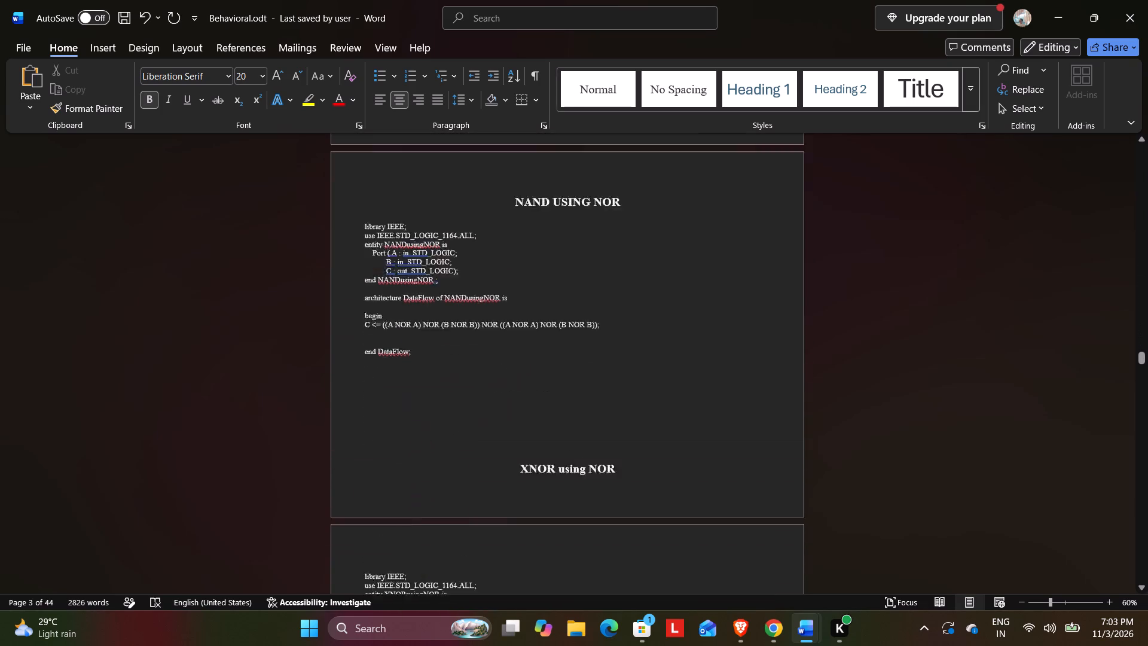
pyautogui.scroll(-2, 429, 274)
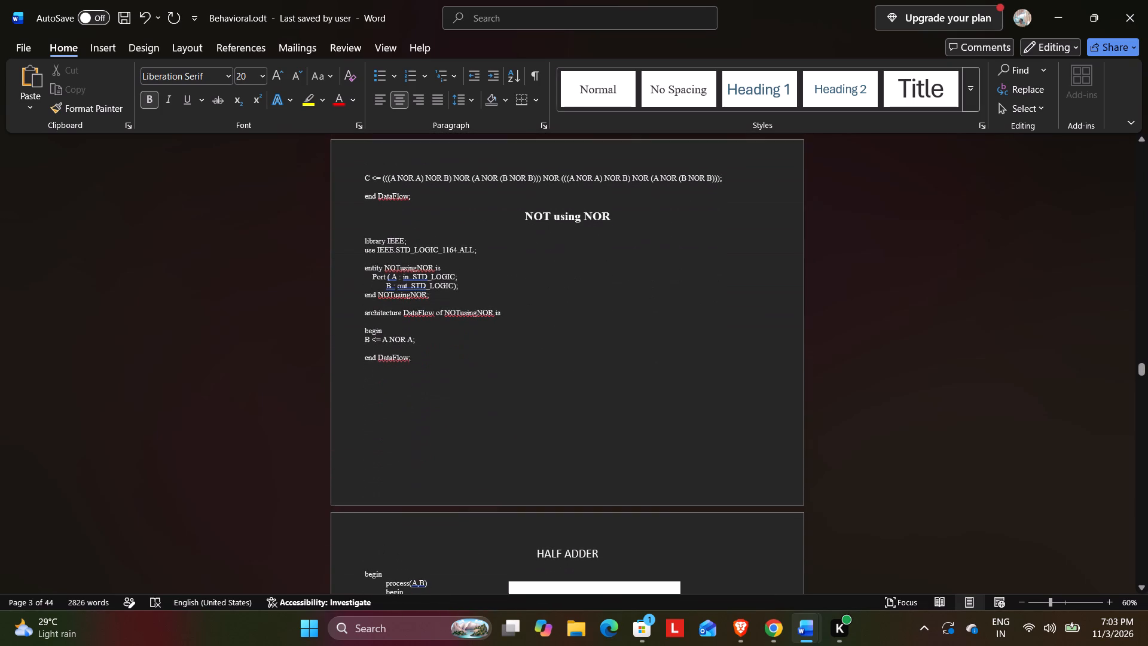
pyautogui.scroll(-1, 429, 274)
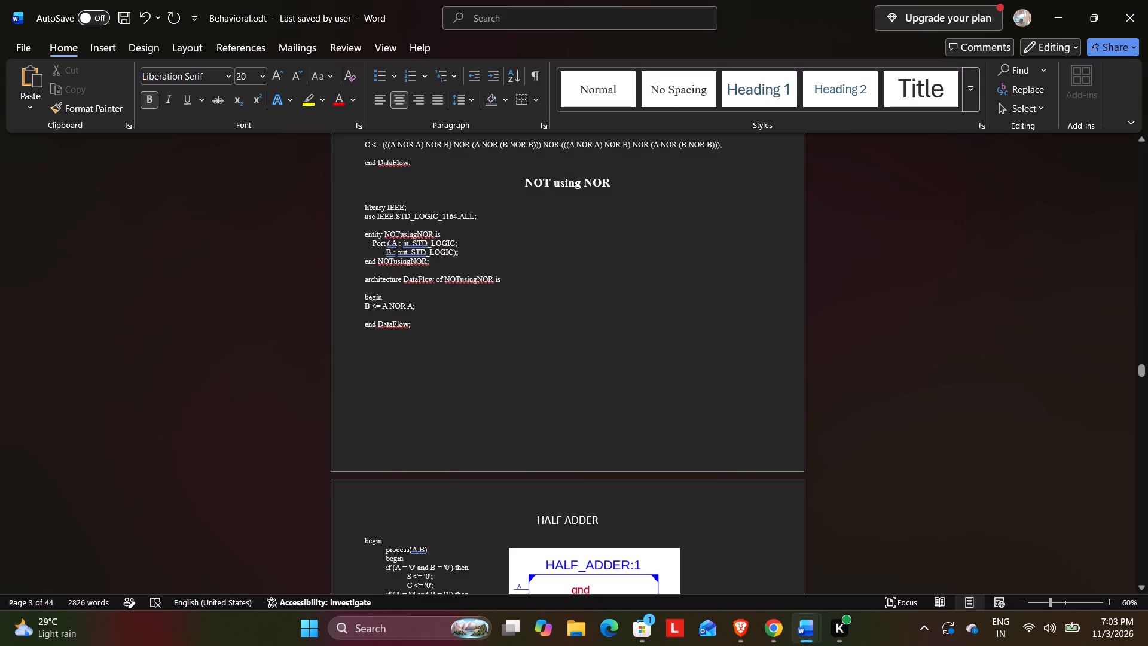
pyautogui.scroll(-1, 429, 274)
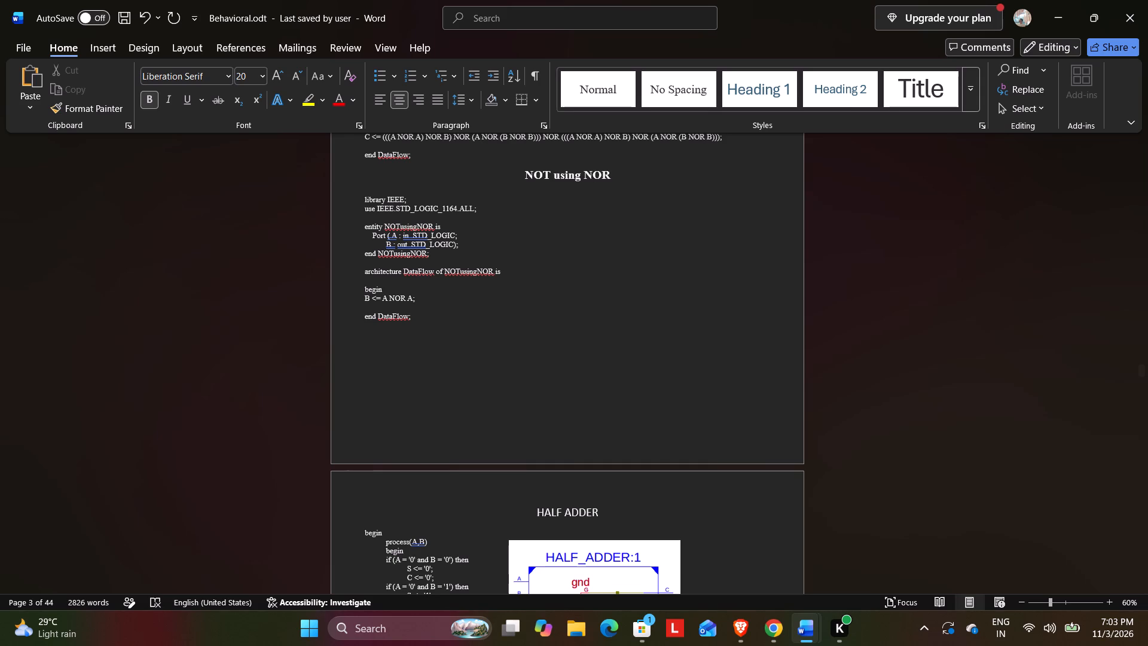
pyautogui.scroll(-4, 429, 274)
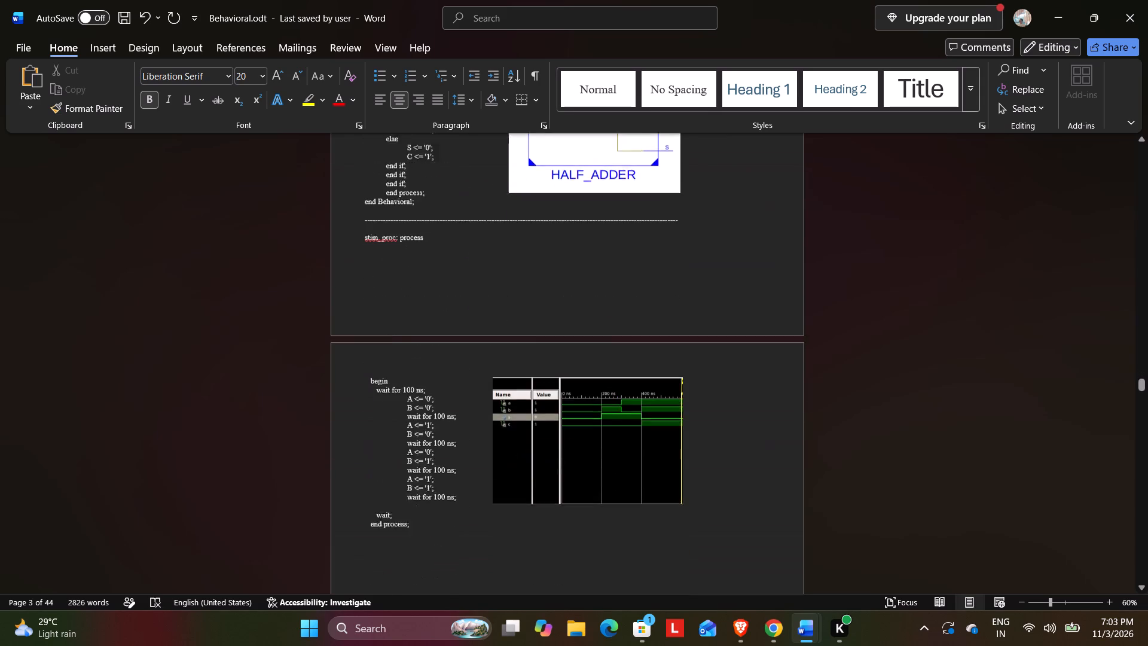
pyautogui.scroll(-11, 429, 274)
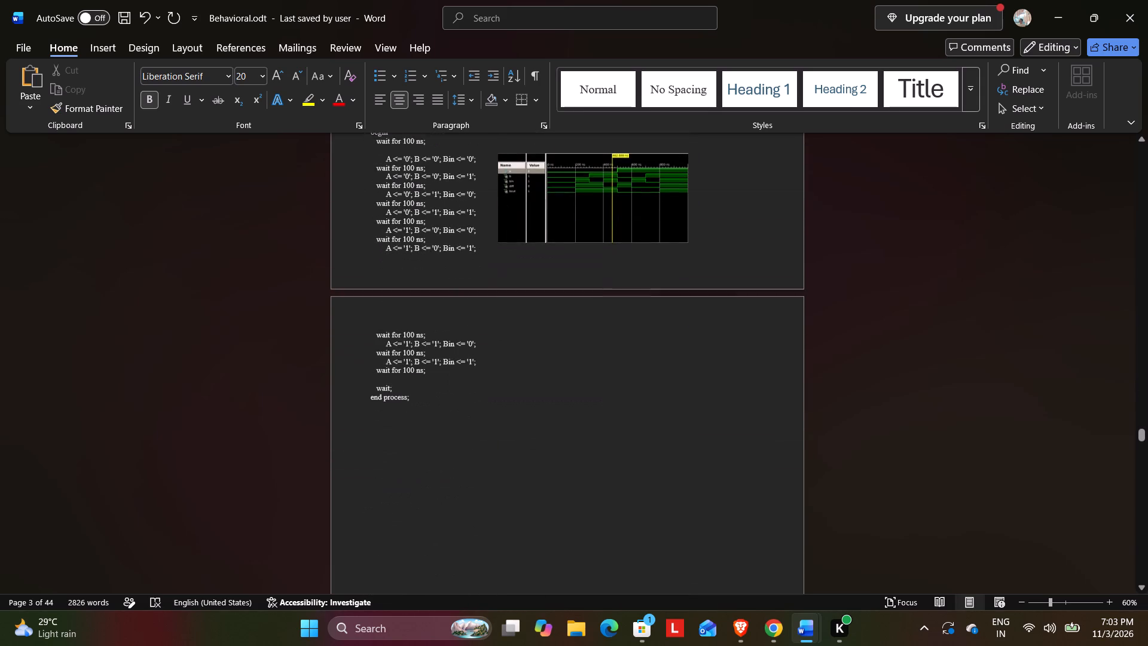
pyautogui.scroll(-3, 429, 274)
pyautogui.scroll(3, 429, 274)
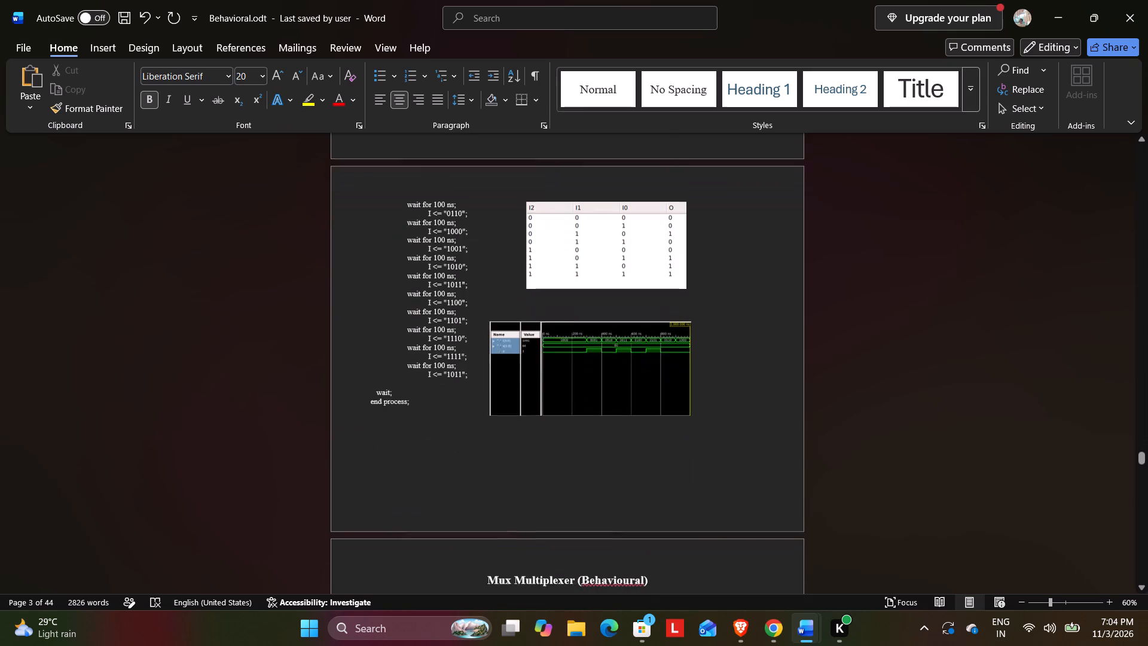
pyautogui.scroll(3, 429, 274)
pyautogui.scroll(-2, 429, 274)
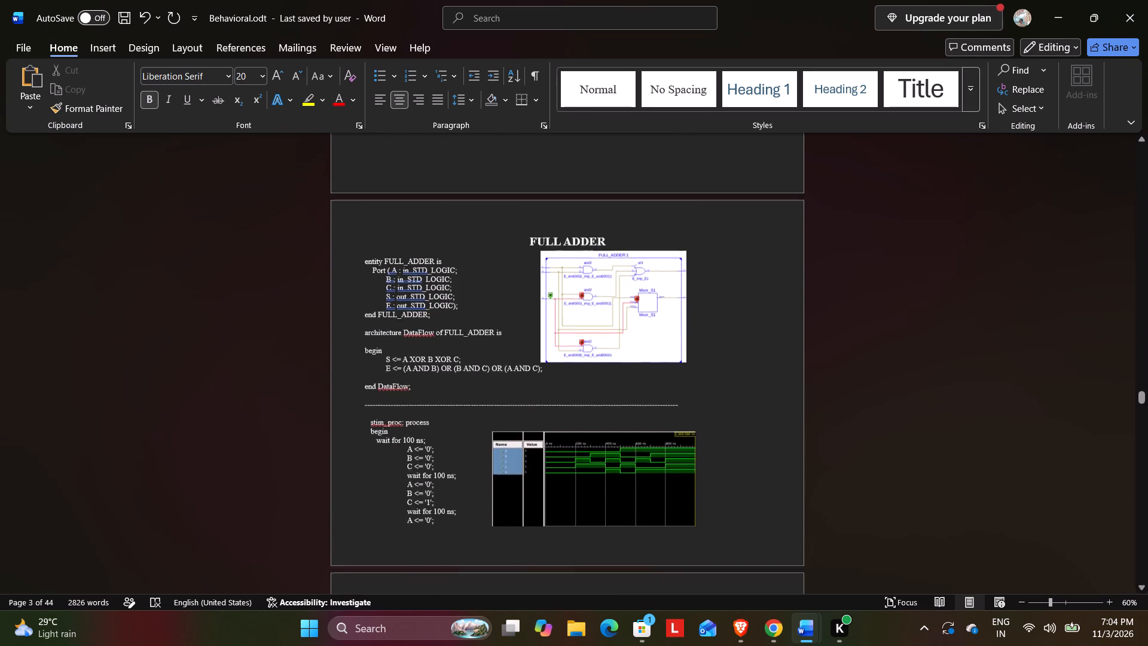
pyautogui.scroll(-4, 429, 274)
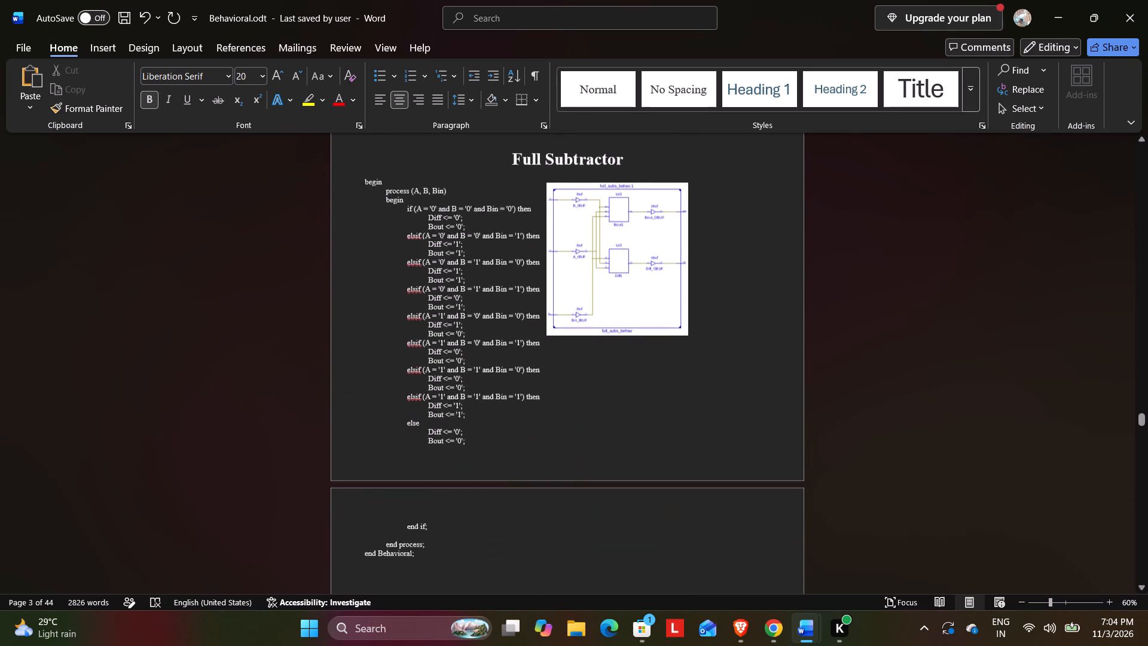
pyautogui.scroll(-2, 429, 274)
# Delete the blank lines between the Full Subtractor's "end Behavioral;" line and its "stim_proc: process" line.
pyautogui.scroll(1, 429, 274)
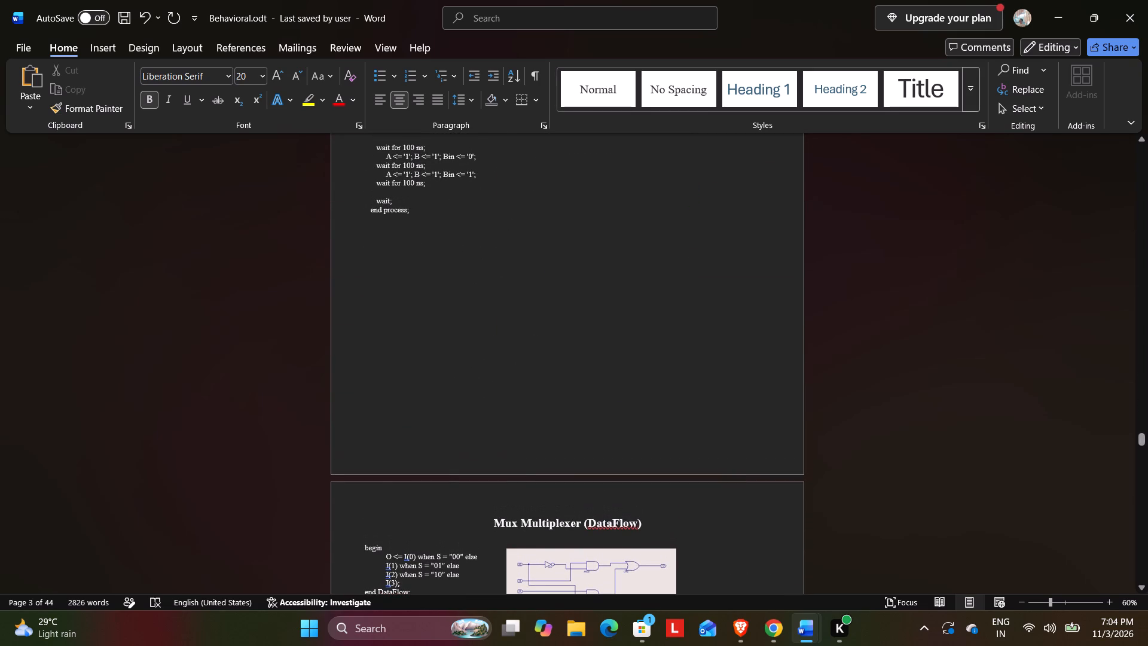
pyautogui.scroll(6, 462, 461)
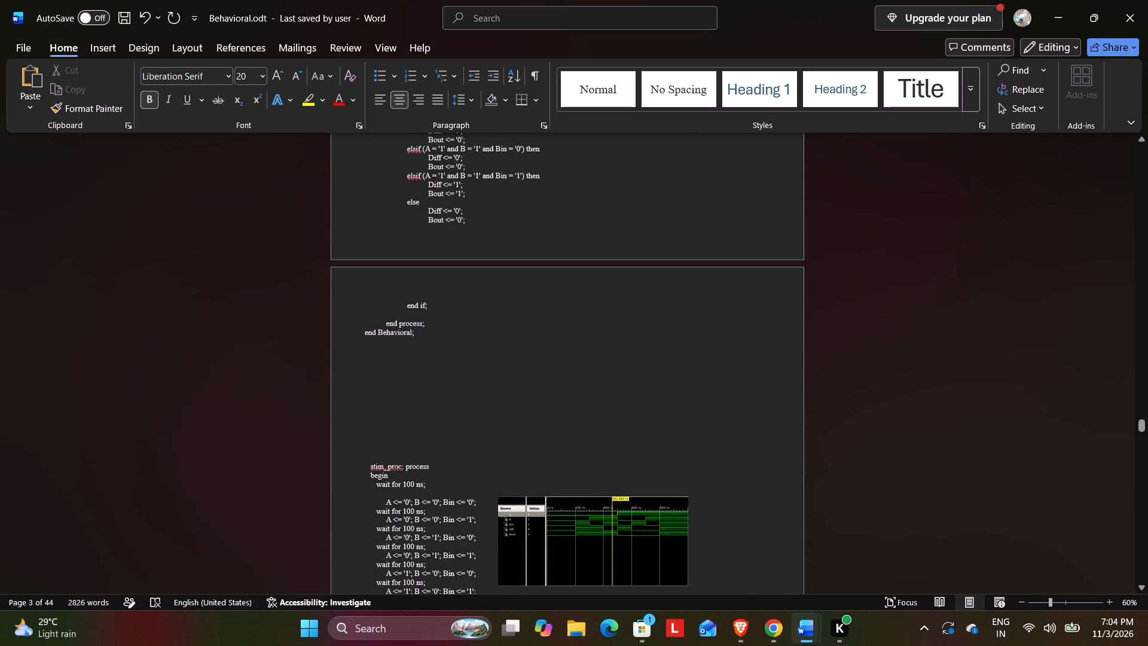
pyautogui.click(361, 463)
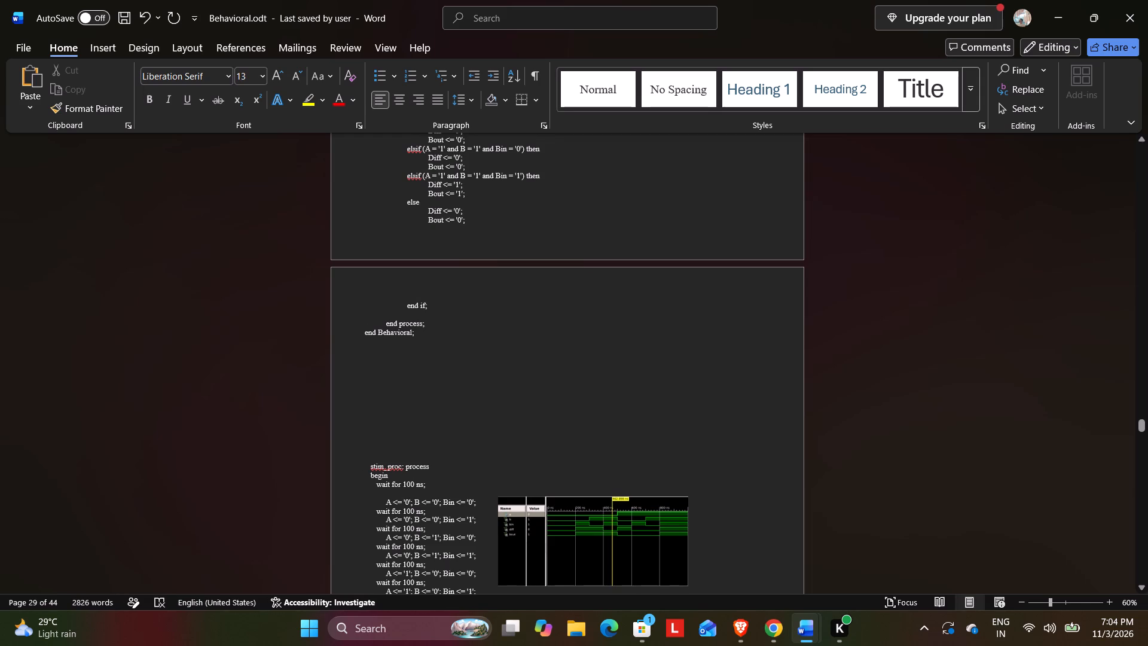
pyautogui.press('BackSpace')
pyautogui.press('BackSpace')
pyautogui.press('BackSpace')
pyautogui.press('BackSpace')
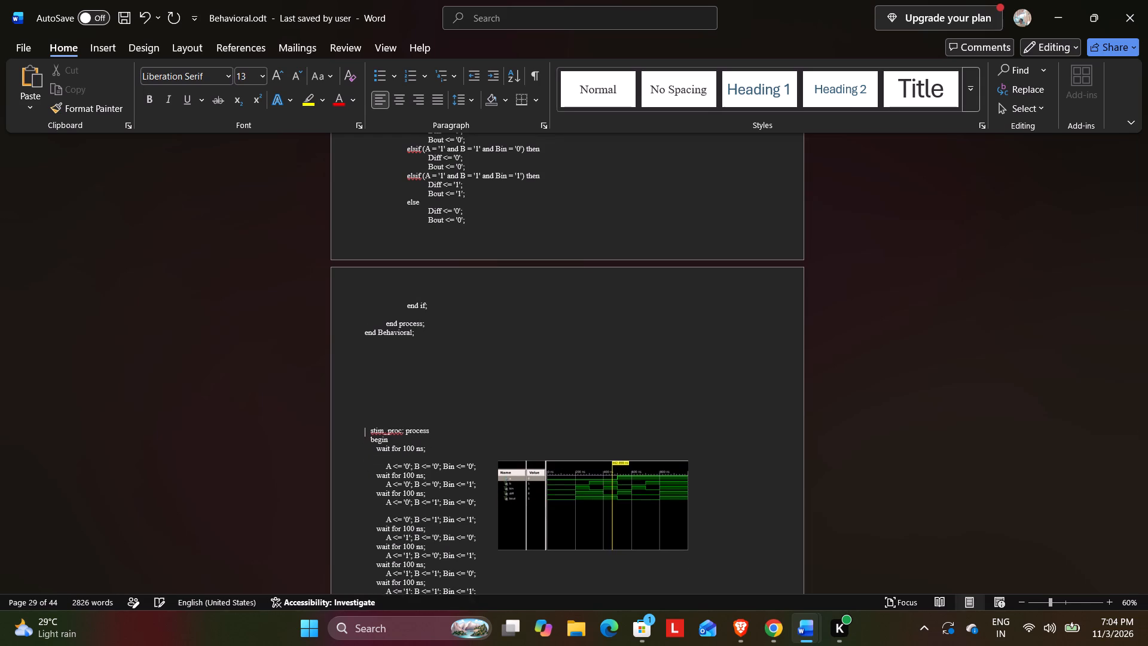
pyautogui.press('BackSpace')
pyautogui.press('BackSpace')
pyautogui.press('BackSpace')
pyautogui.press('BackSpace')
pyautogui.press('BackSpace')
pyautogui.press('BackSpace')
pyautogui.press('BackSpace')
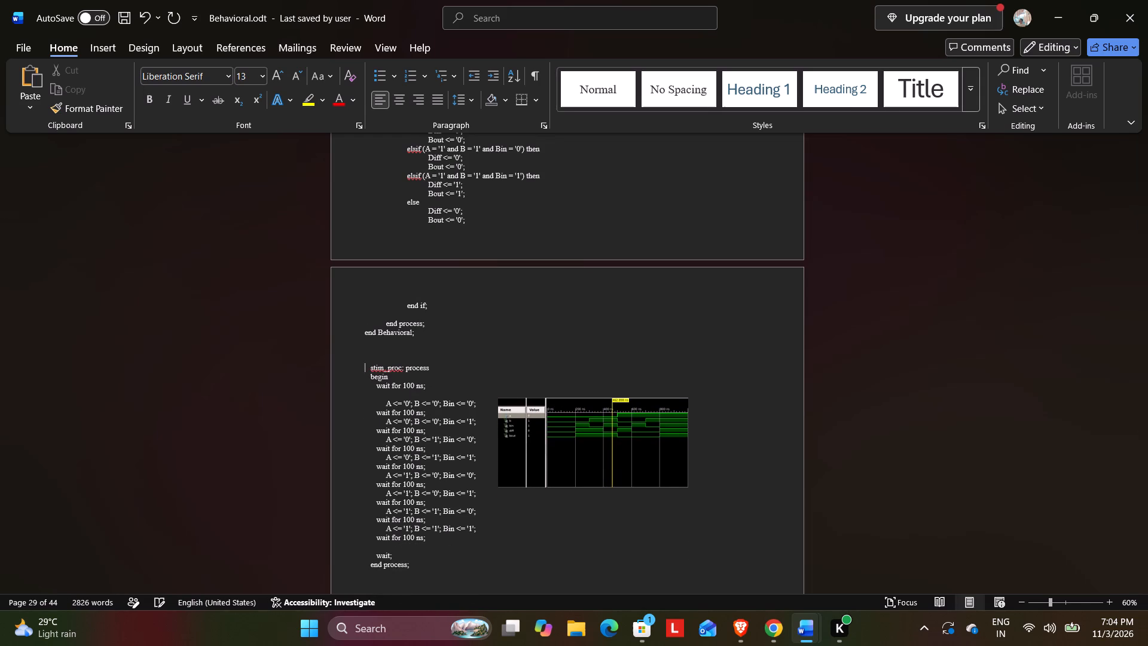
pyautogui.press('BackSpace')
pyautogui.press('BackSpace')
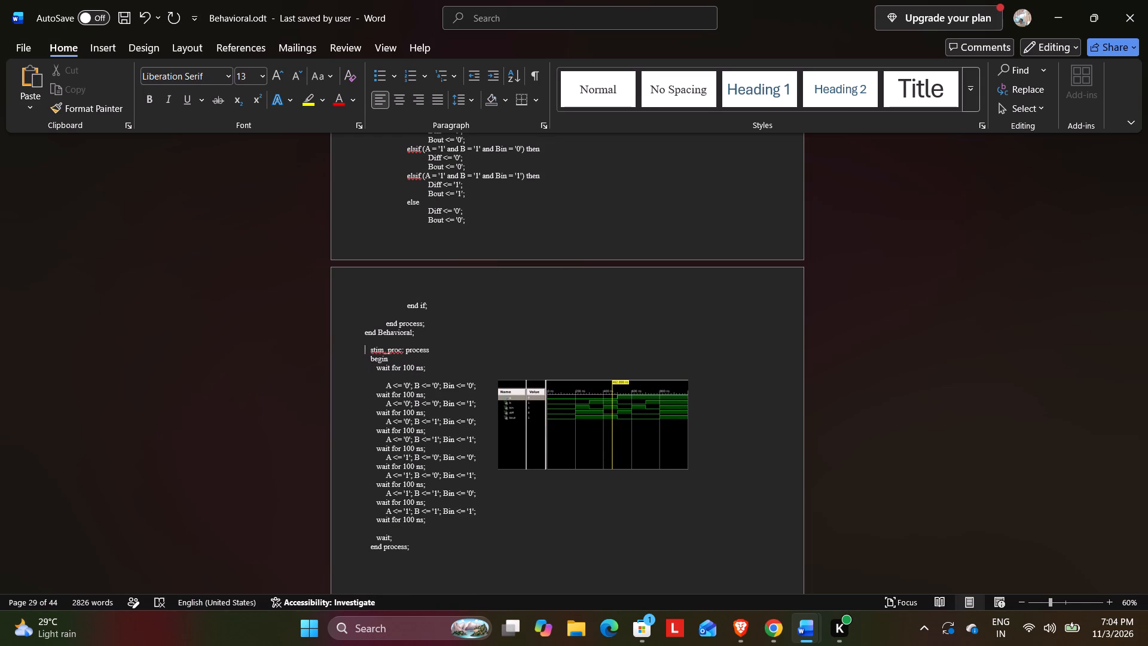
# Delete the blank lines above the Mux Multiplexer (DataFlow) heading so it starts at the top of its own page.
pyautogui.scroll(-5, 402, 576)
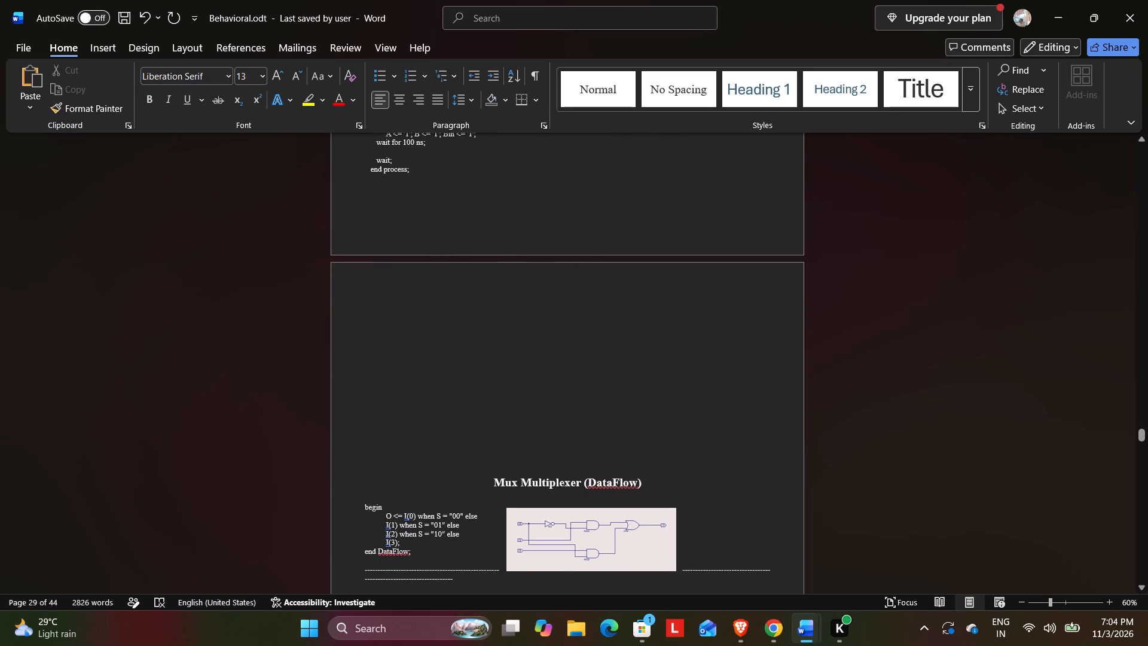
pyautogui.click(488, 481)
pyautogui.press('BackSpace')
pyautogui.press('BackSpace')
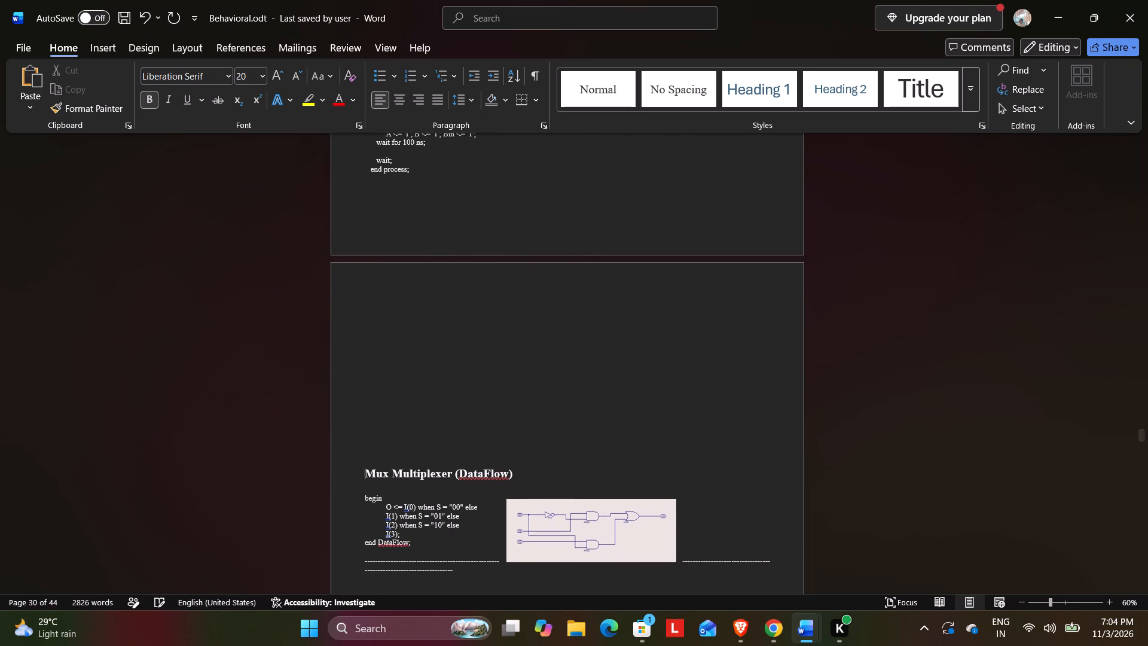
pyautogui.press('BackSpace')
pyautogui.press('BackSpace')
pyautogui.press('BackSpace')
pyautogui.press('BackSpace')
pyautogui.press('BackSpace')
pyautogui.press('BackSpace')
pyautogui.press('BackSpace')
pyautogui.press('BackSpace')
pyautogui.press('BackSpace')
pyautogui.press('BackSpace')
pyautogui.press('BackSpace')
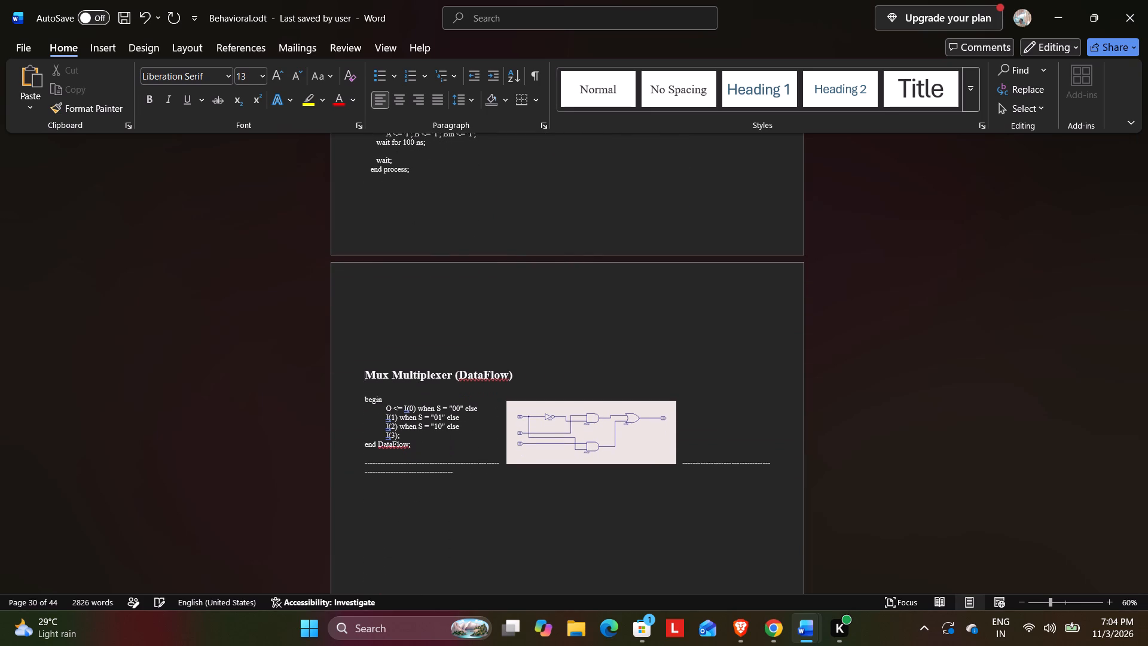
pyautogui.press('BackSpace')
pyautogui.press('BackSpace')
pyautogui.press('BackSpace')
pyautogui.press('BackSpace')
pyautogui.press('BackSpace')
pyautogui.press('BackSpace')
pyautogui.press('BackSpace')
pyautogui.press('BackSpace')
pyautogui.press('BackSpace')
pyautogui.press('BackSpace')
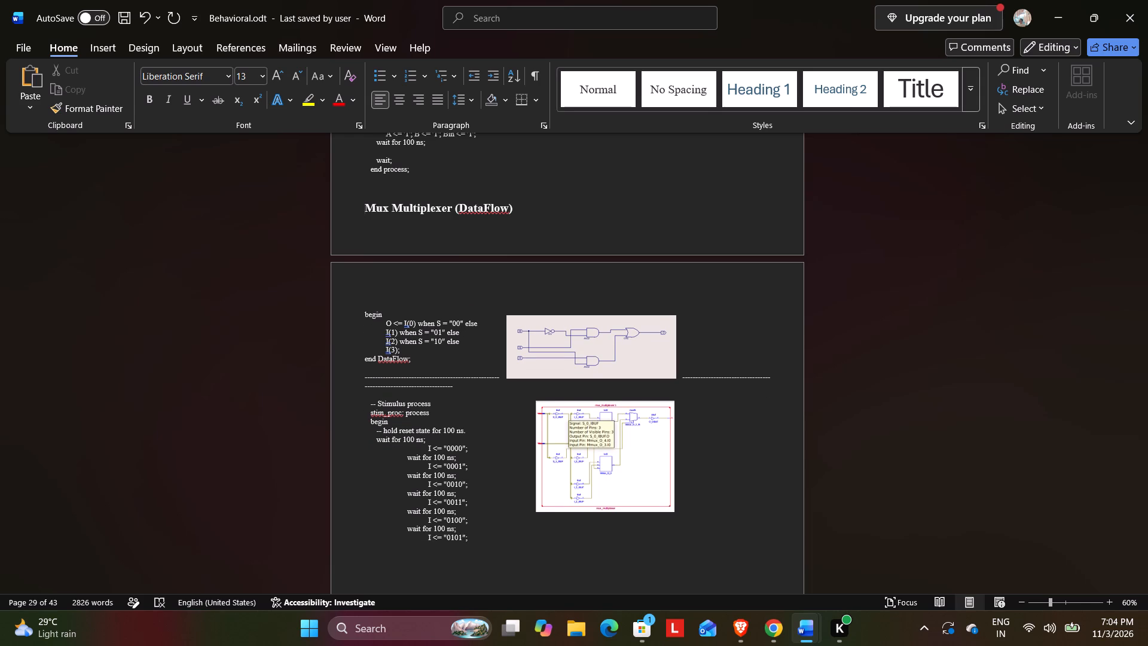
pyautogui.hotkey('ctrl', 'z')
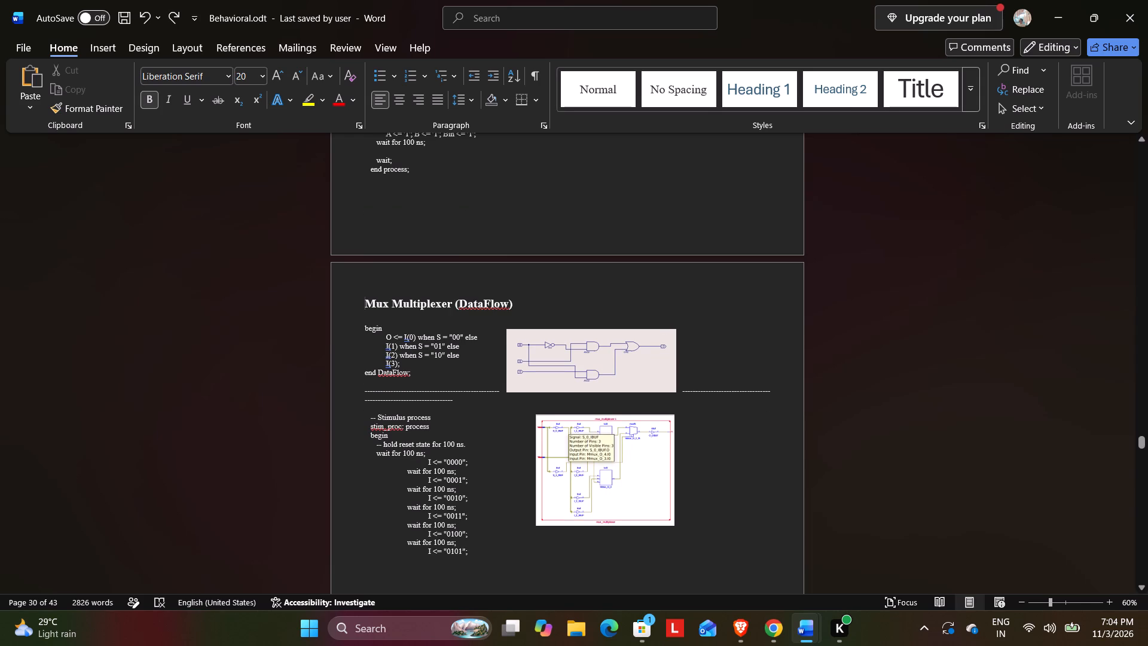
# Center the Mux Multiplexer (DataFlow) heading.
pyautogui.click(437, 305)
pyautogui.click(404, 100)
# Review headings and page layout from the multiplexer sections through the decoder, comparator and flip-flop pages, ending back at Mux Multiplexer (Behavioural).
pyautogui.scroll(-6, 435, 277)
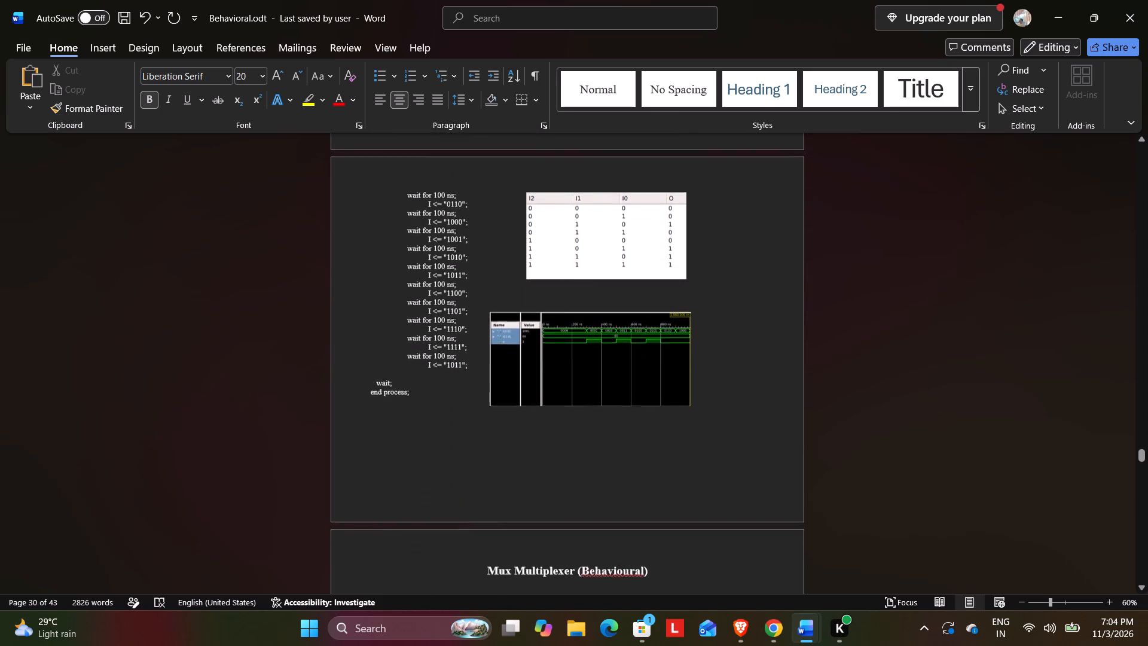
pyautogui.scroll(-8, 435, 277)
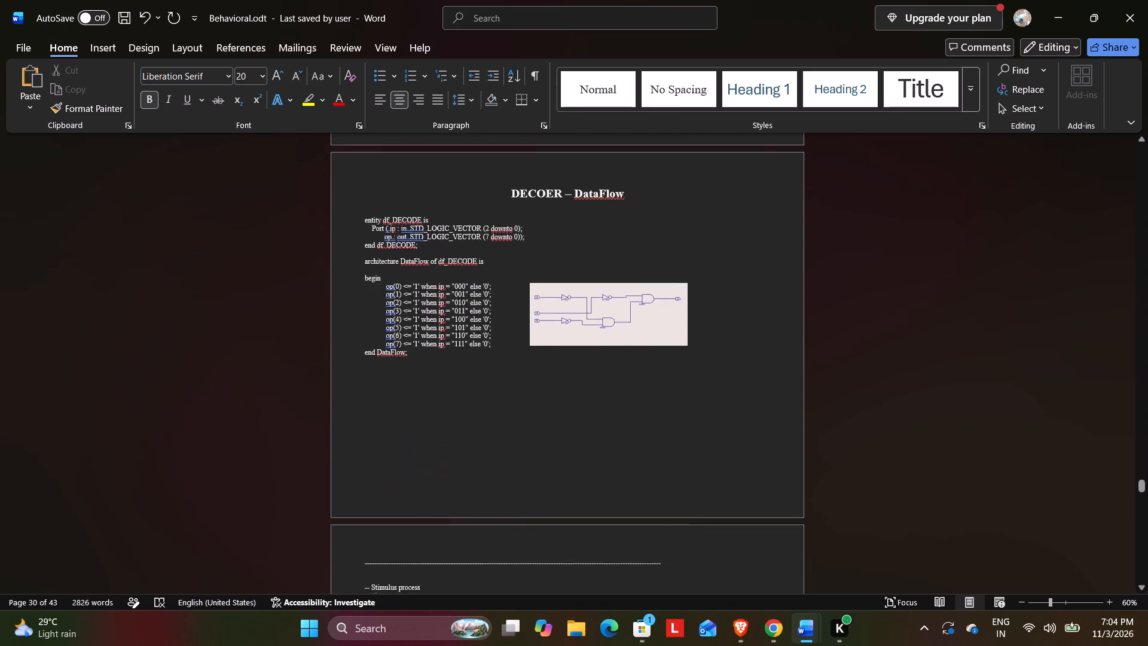
pyautogui.scroll(-5, 435, 277)
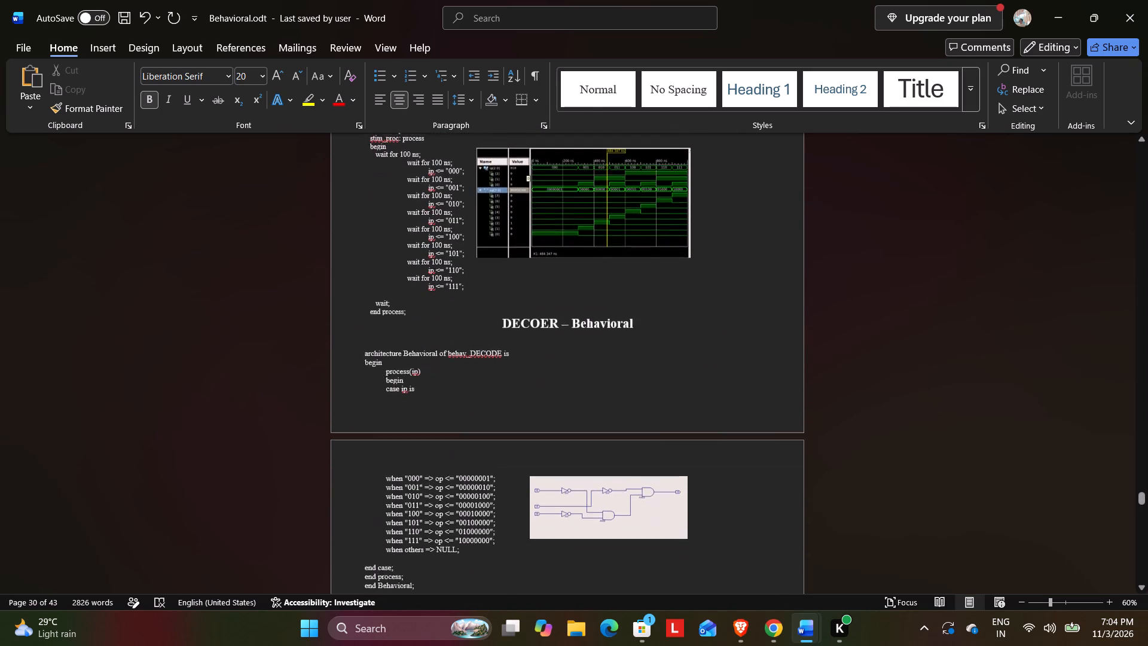
pyautogui.scroll(-4, 435, 277)
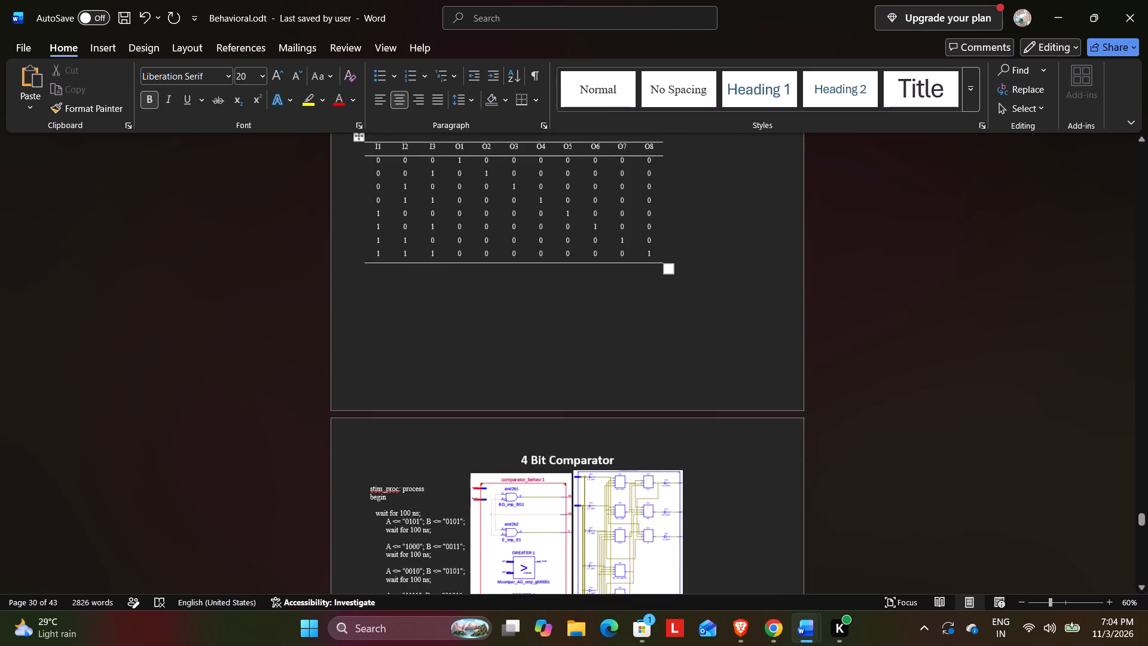
pyautogui.scroll(-4, 435, 277)
pyautogui.scroll(2, 435, 277)
pyautogui.scroll(-2, 435, 277)
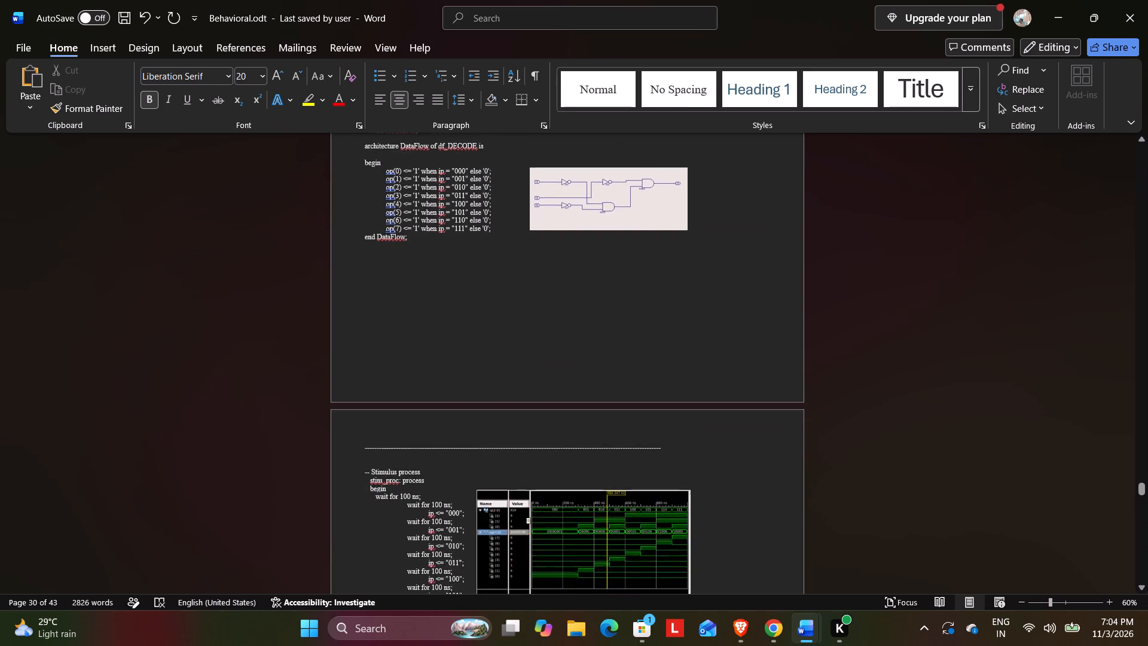
pyautogui.scroll(-6, 435, 277)
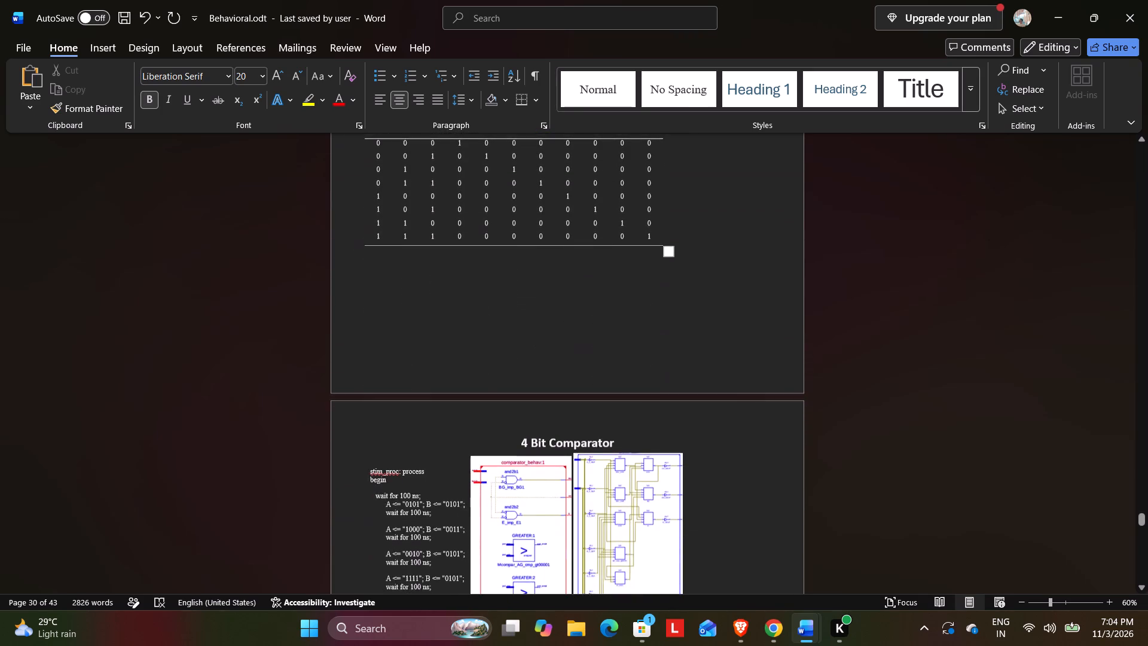
pyautogui.scroll(-8, 435, 277)
pyautogui.scroll(1, 435, 277)
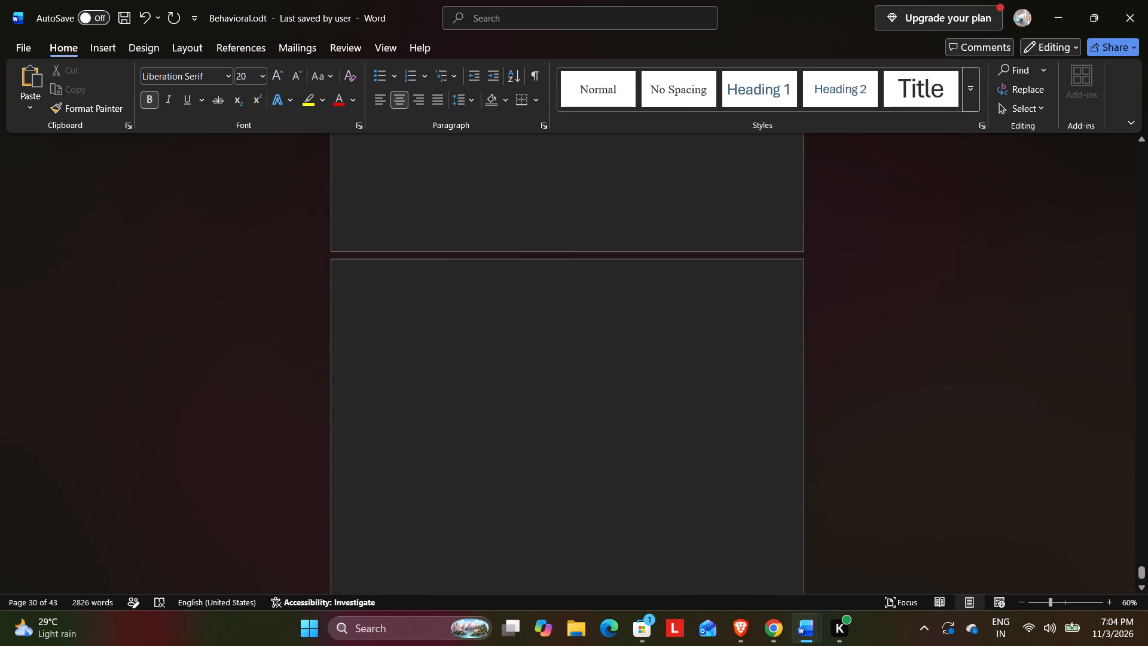
pyautogui.scroll(6, 435, 277)
pyautogui.scroll(-1, 435, 277)
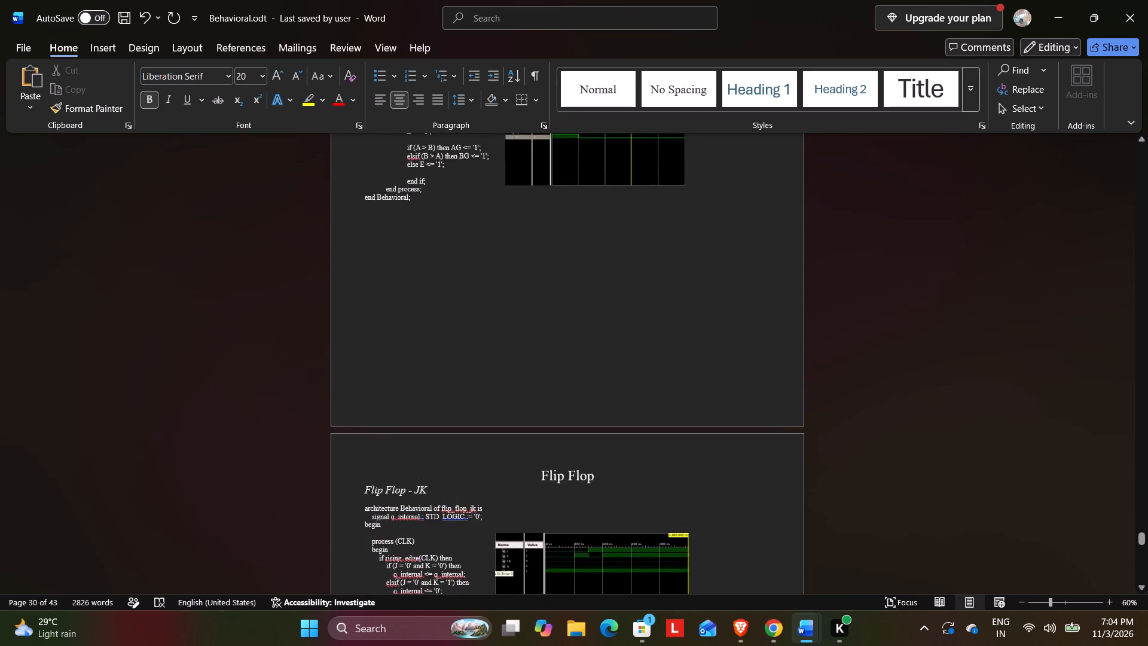
pyautogui.scroll(-6, 435, 277)
pyautogui.scroll(4, 435, 277)
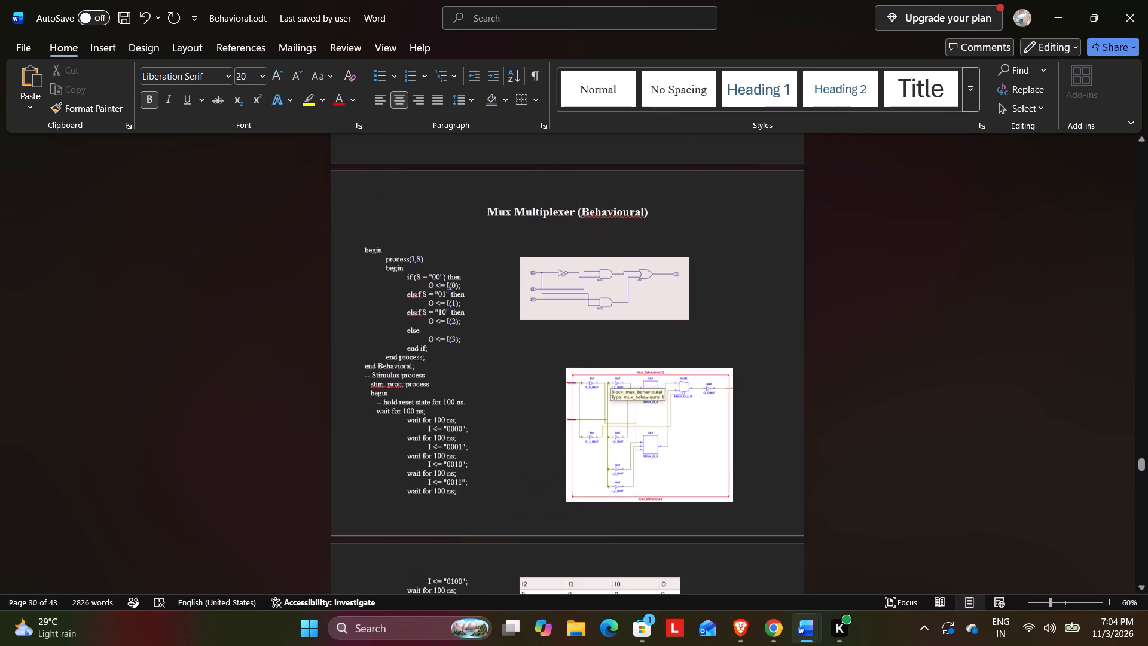
pyautogui.scroll(1, 435, 277)
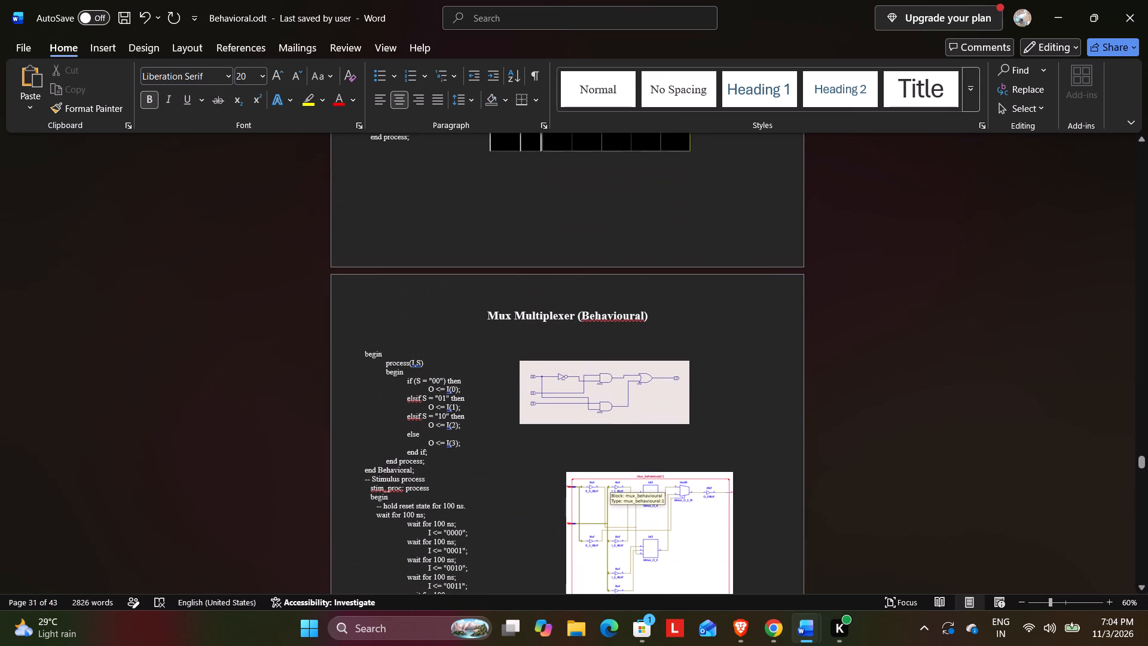
# Save Behavioral.odt.
pyautogui.click(118, 22)
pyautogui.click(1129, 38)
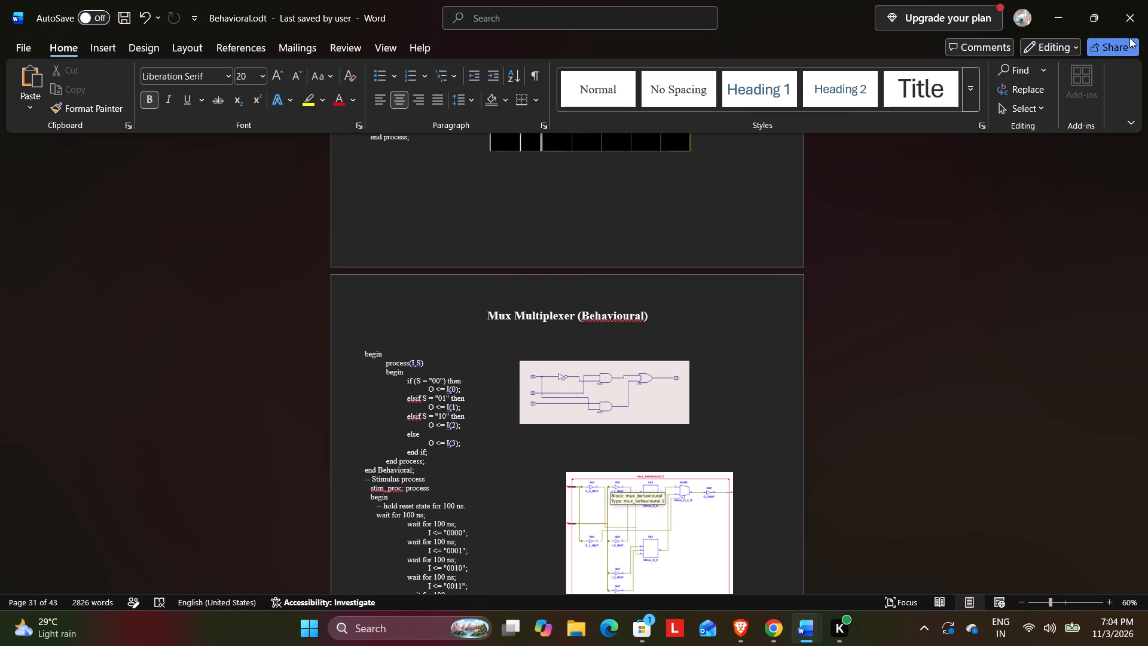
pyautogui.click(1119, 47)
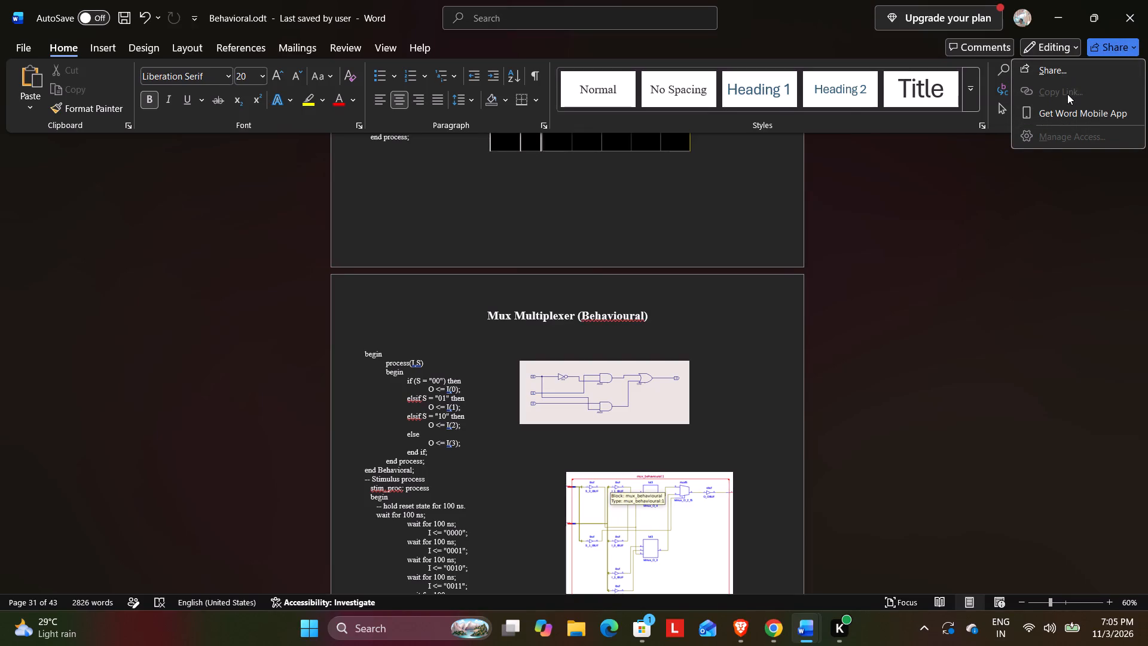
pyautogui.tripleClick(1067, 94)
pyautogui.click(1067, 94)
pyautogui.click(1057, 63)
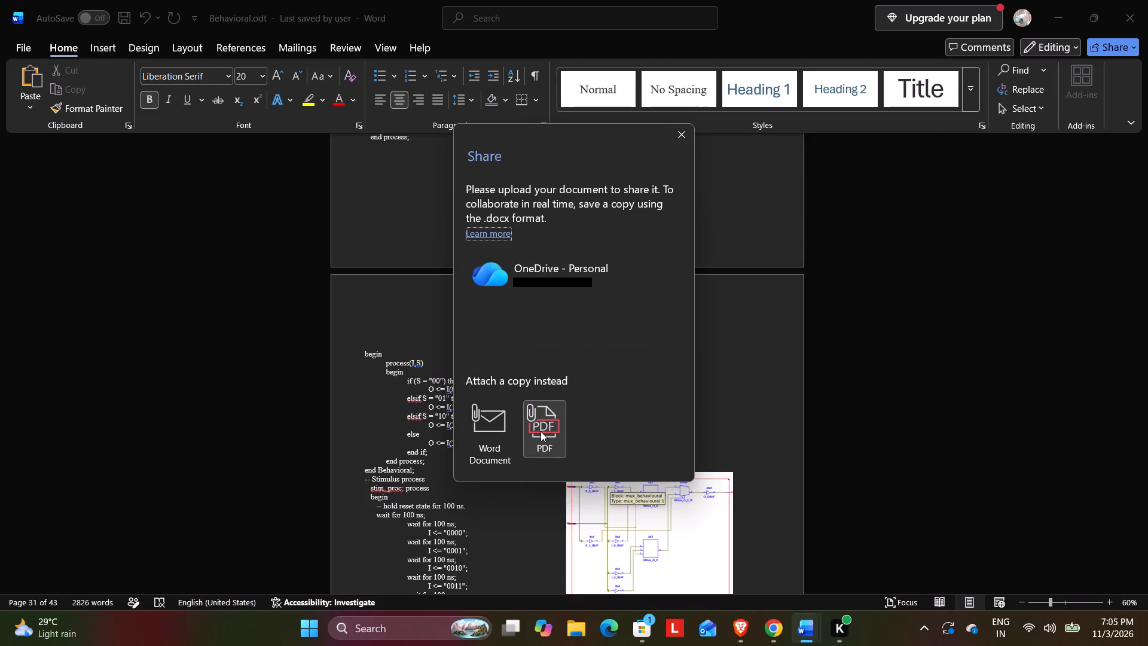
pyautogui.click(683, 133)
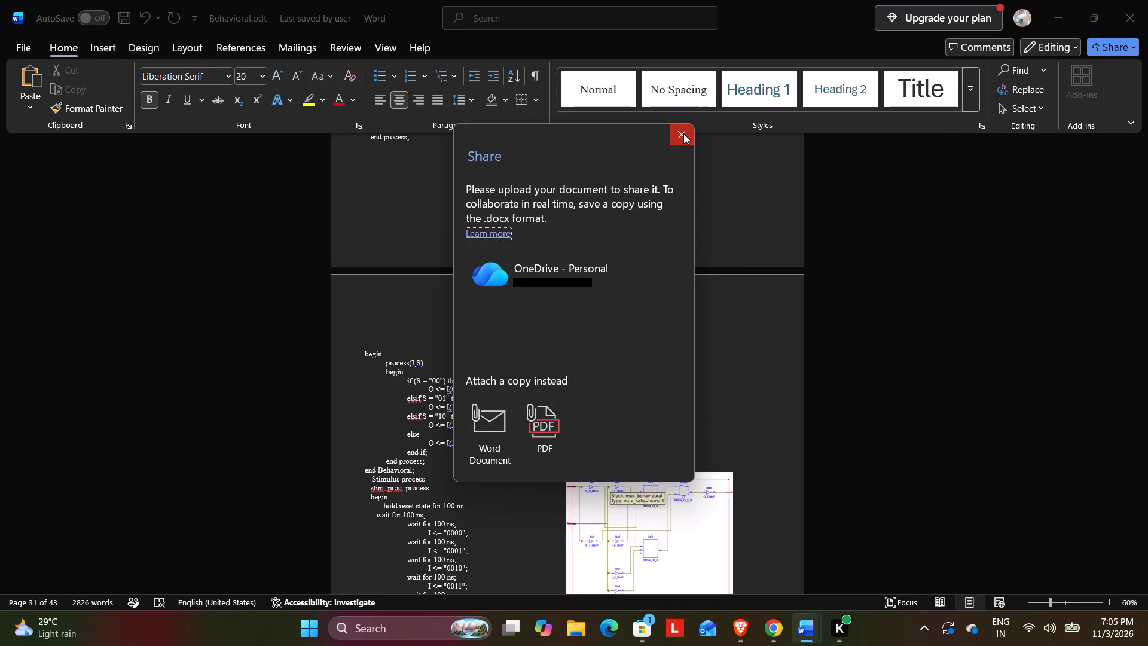
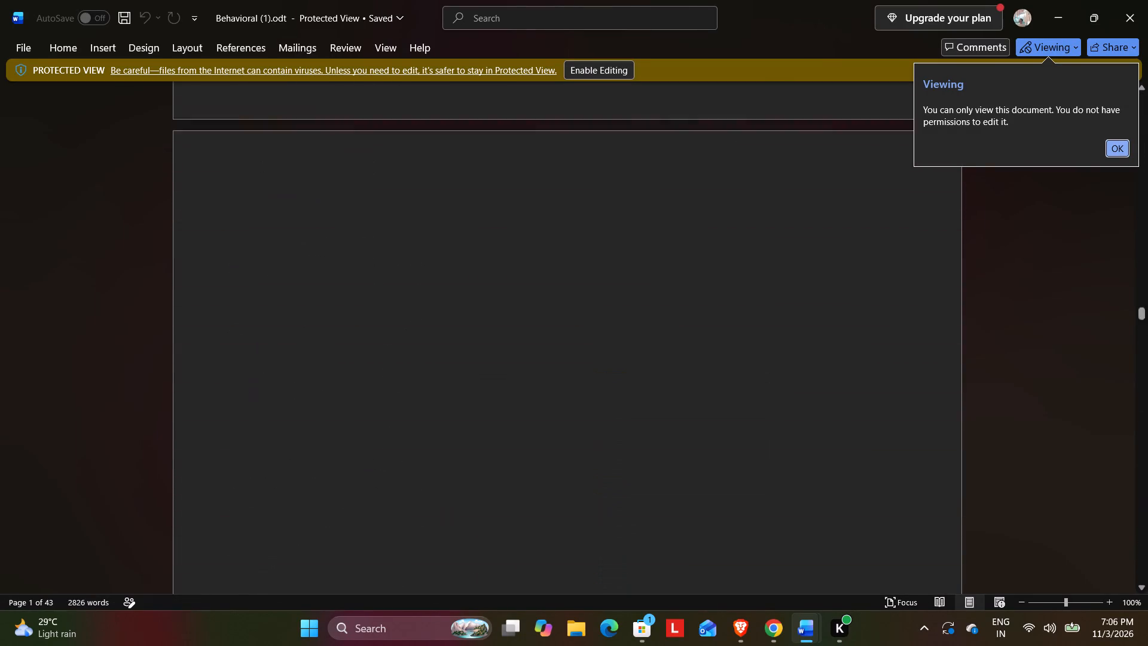
# Take Behavioral (1).odt out of Protected View so the document can be edited.
pyautogui.scroll(2, 359, 383)
pyautogui.click(590, 66)
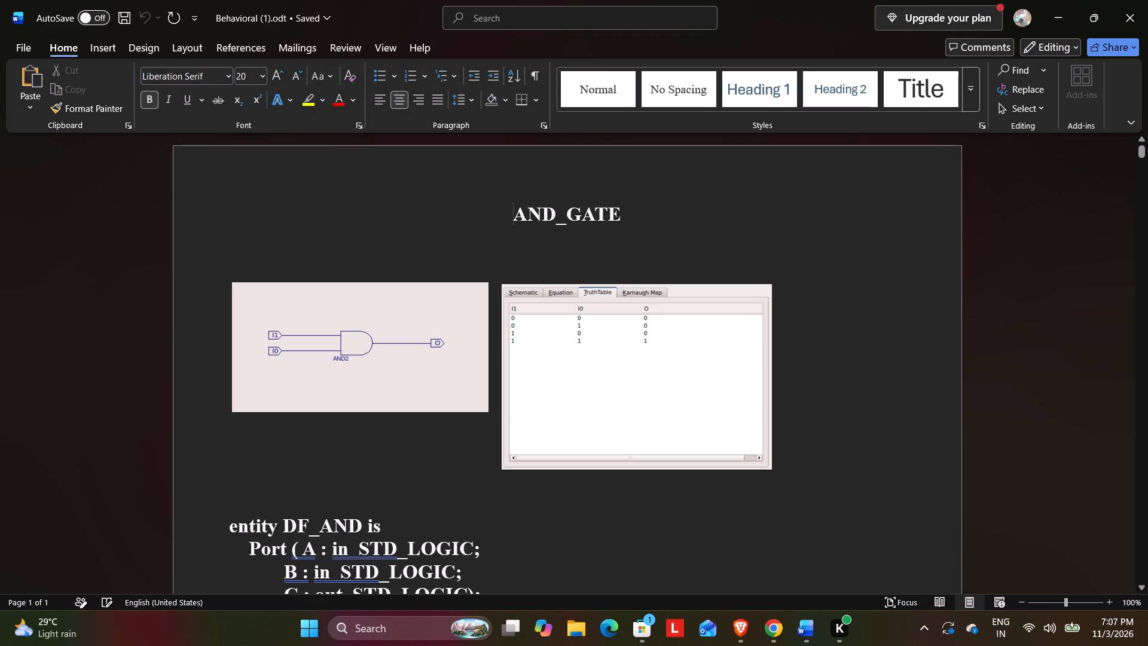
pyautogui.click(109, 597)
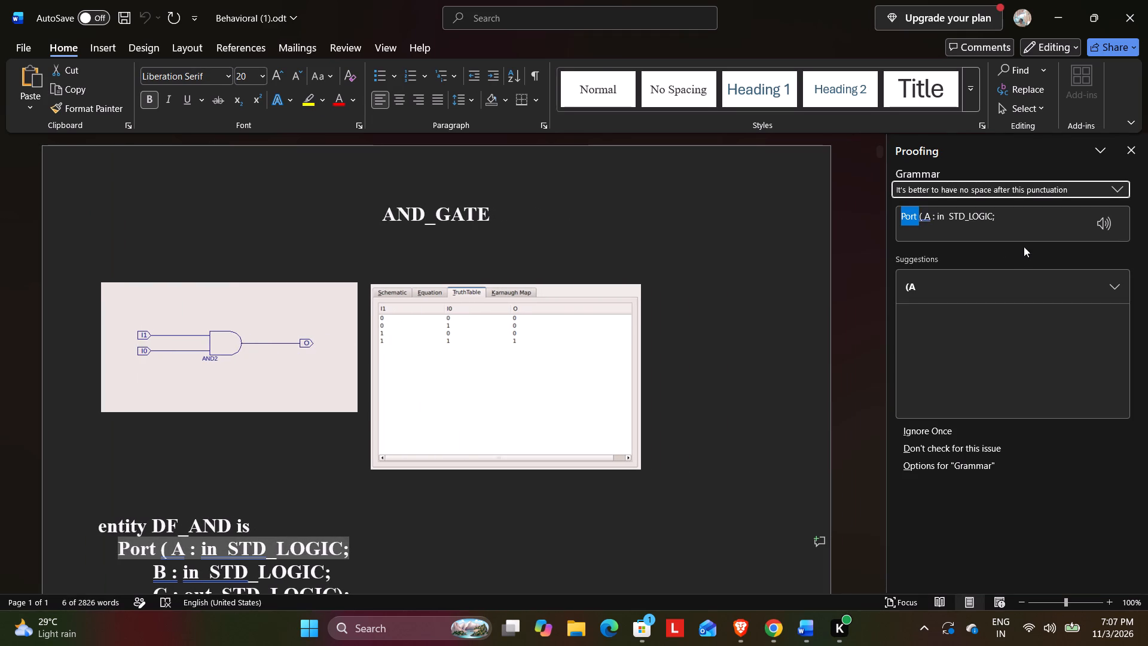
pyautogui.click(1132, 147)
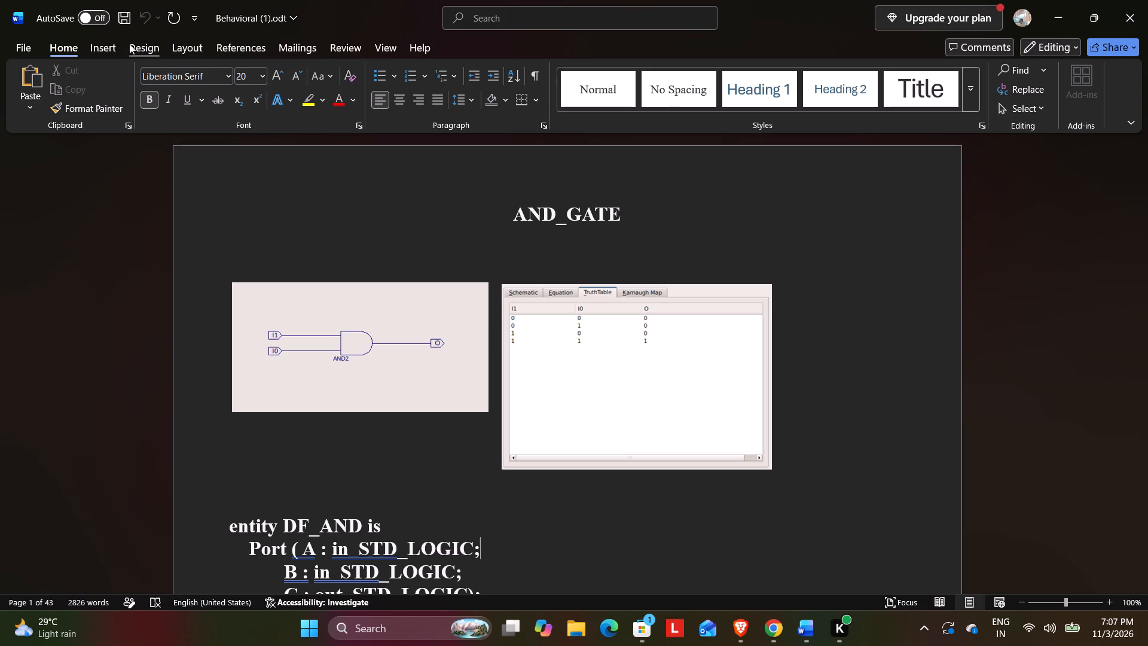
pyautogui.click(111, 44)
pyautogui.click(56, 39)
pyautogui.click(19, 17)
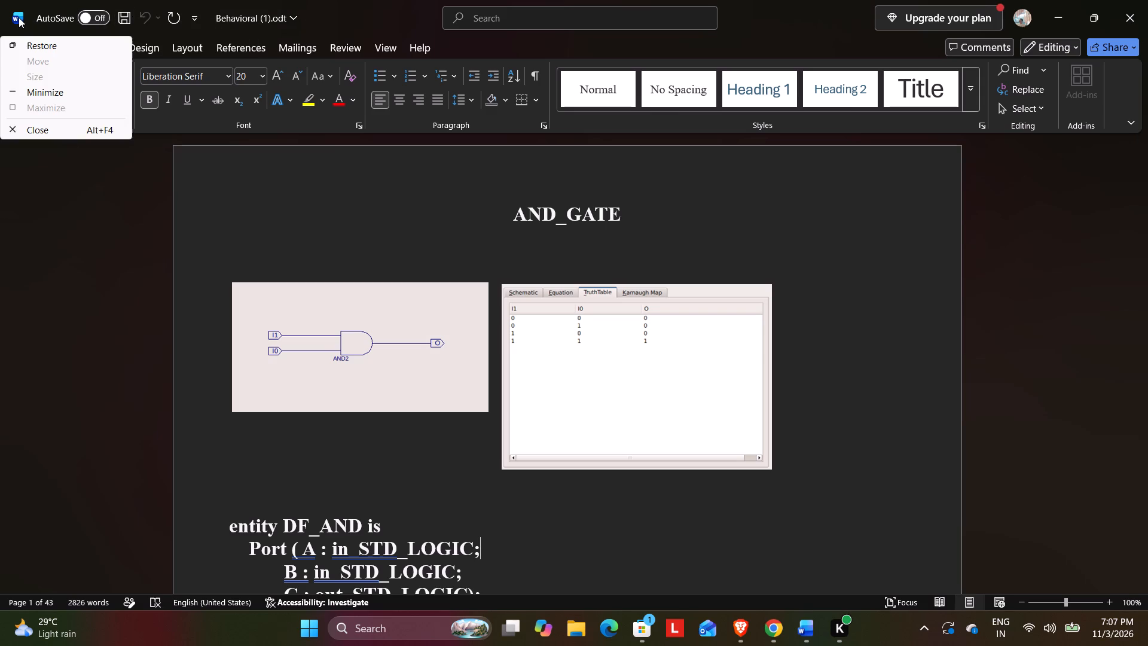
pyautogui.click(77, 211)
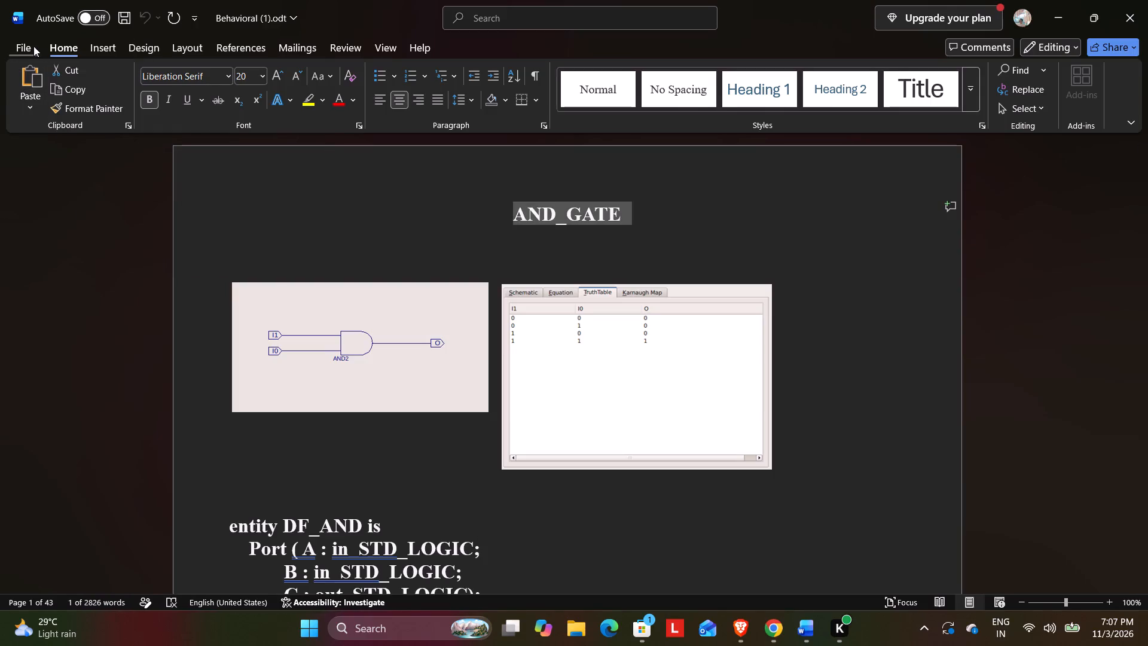
# Save a PDF copy of the document as Behavioral (1).pdf in the Documents folder.
pyautogui.click(33, 46)
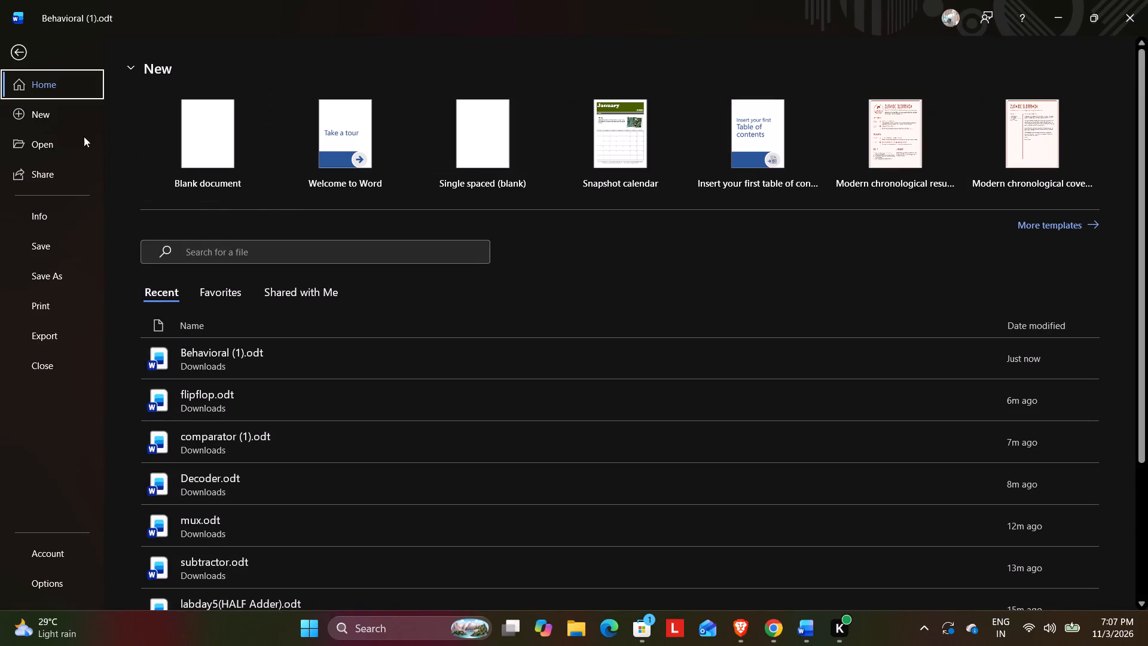
pyautogui.click(43, 268)
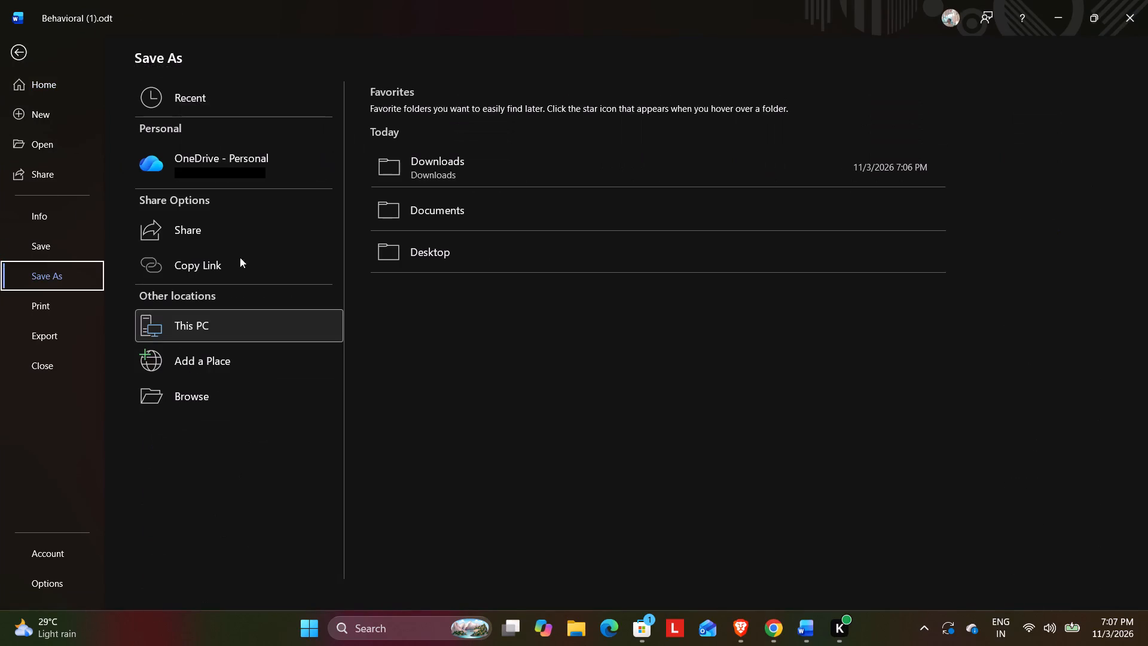
pyautogui.doubleClick(222, 328)
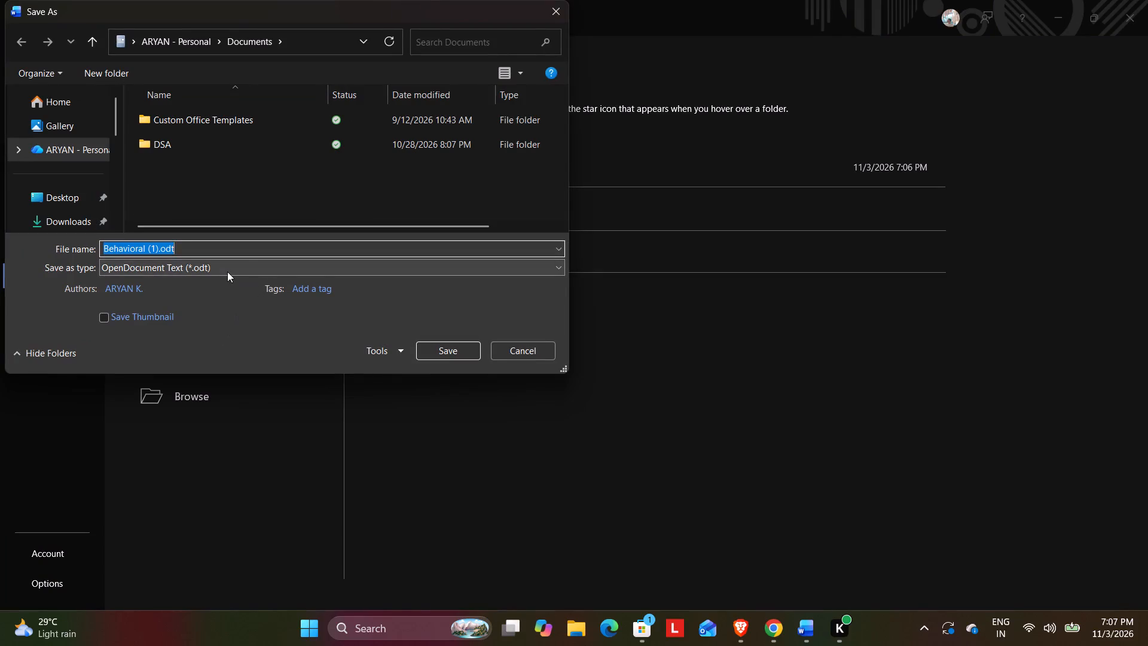
pyautogui.click(227, 272)
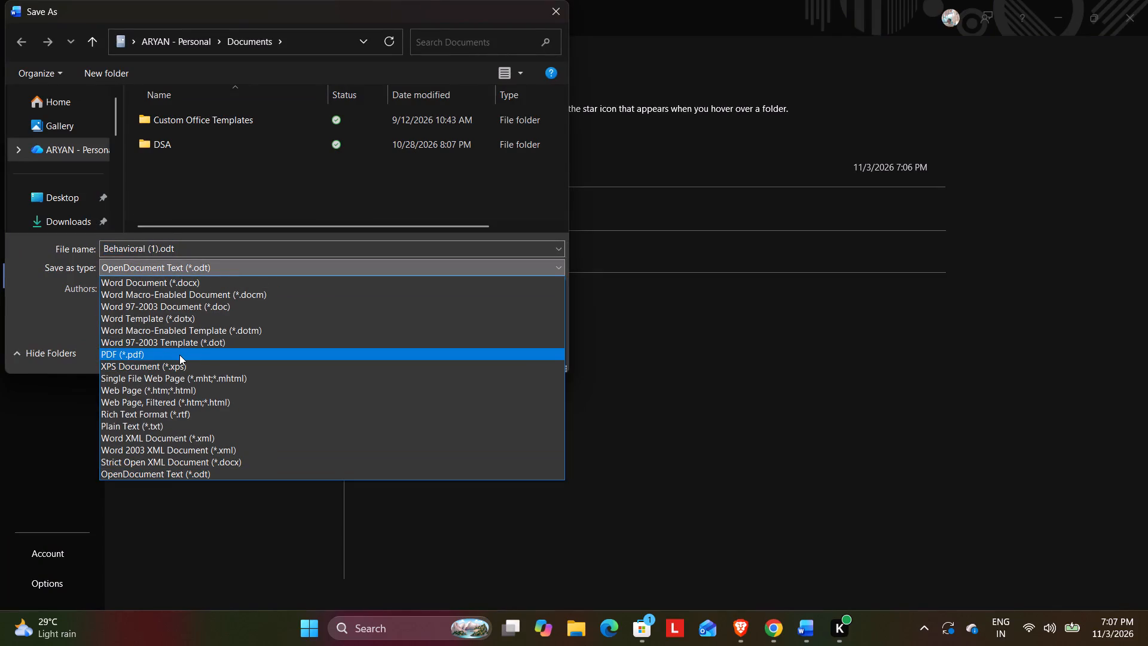
pyautogui.click(179, 355)
pyautogui.click(436, 388)
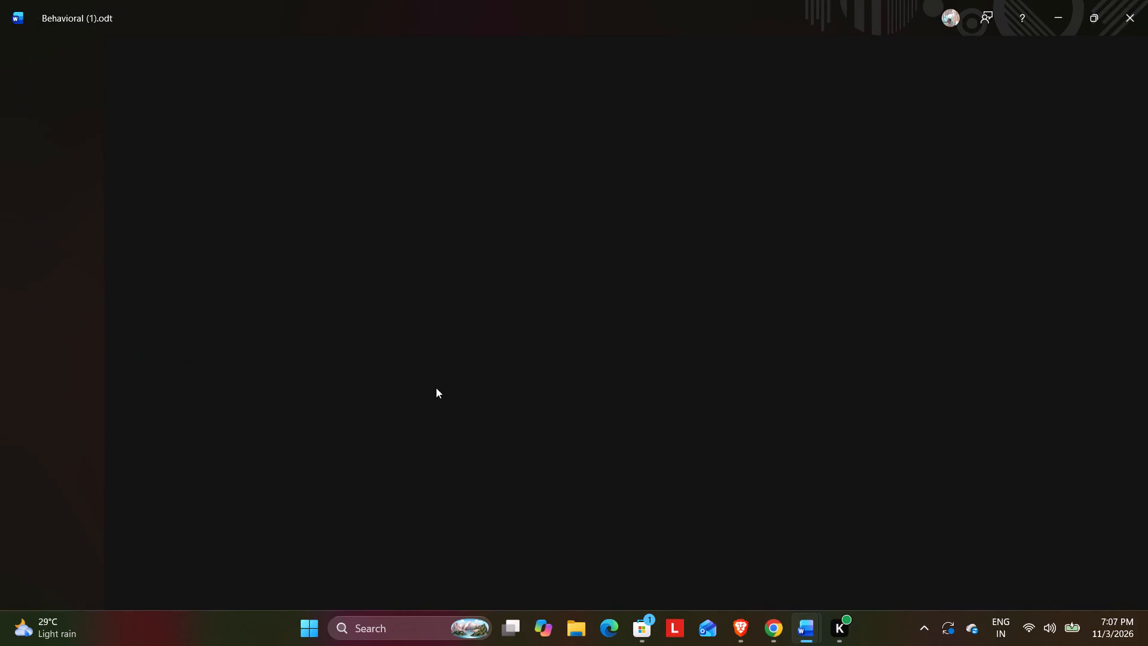
# Review the page layout of the exported Behavioral (1).pdf from the AND_GATE section through to the last page.
pyautogui.scroll(-5, 474, 368)
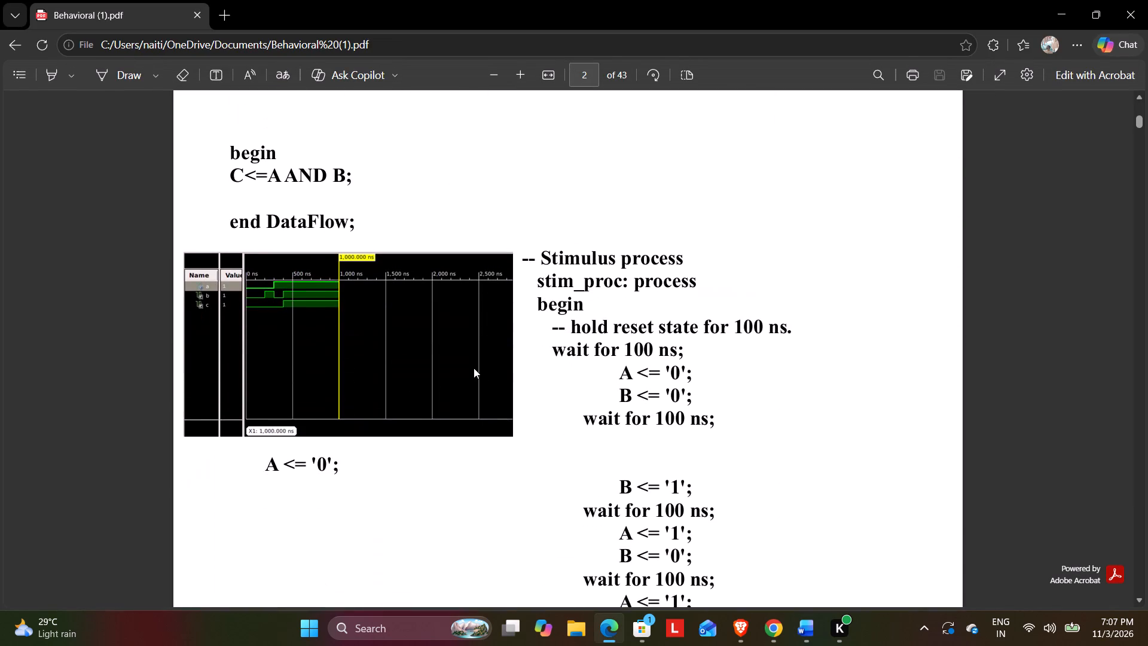
pyautogui.scroll(2, 474, 368)
pyautogui.scroll(-1, 474, 368)
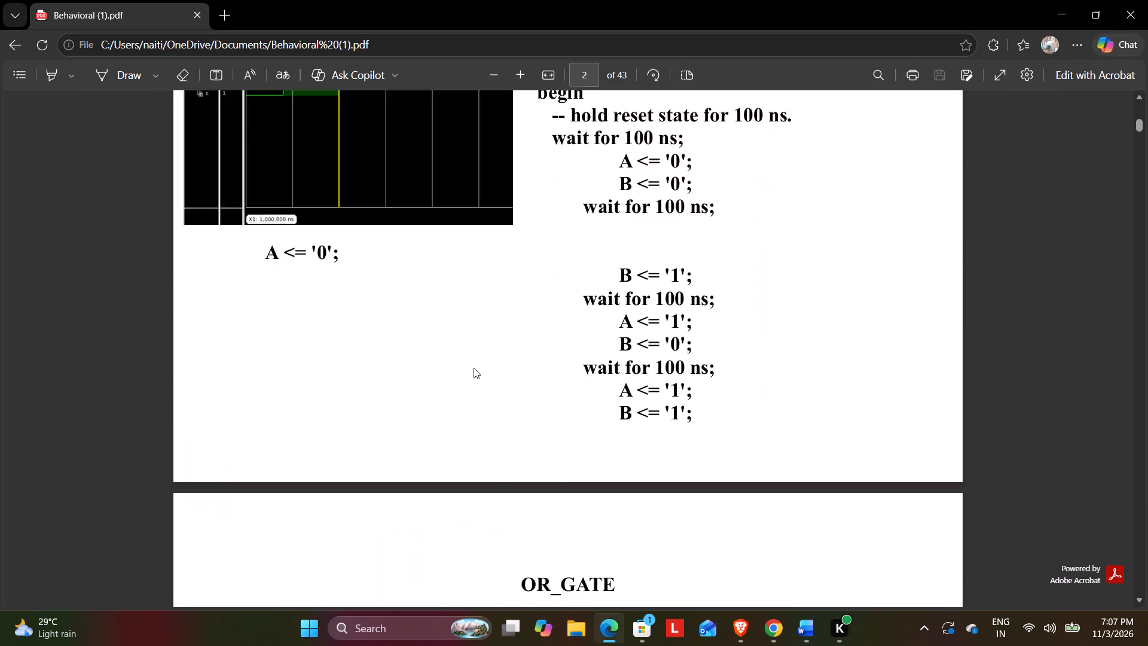
pyautogui.scroll(-17, 474, 368)
pyautogui.scroll(-7, 474, 368)
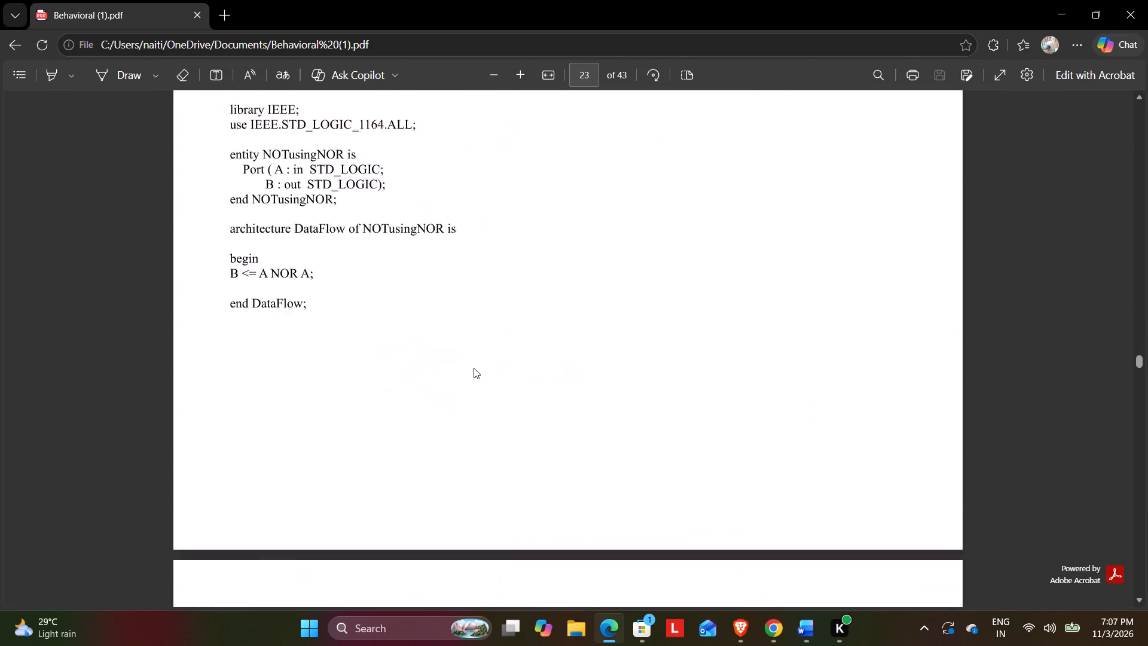
pyautogui.scroll(-3, 474, 368)
pyautogui.scroll(-20, 474, 368)
pyautogui.scroll(-13, 474, 368)
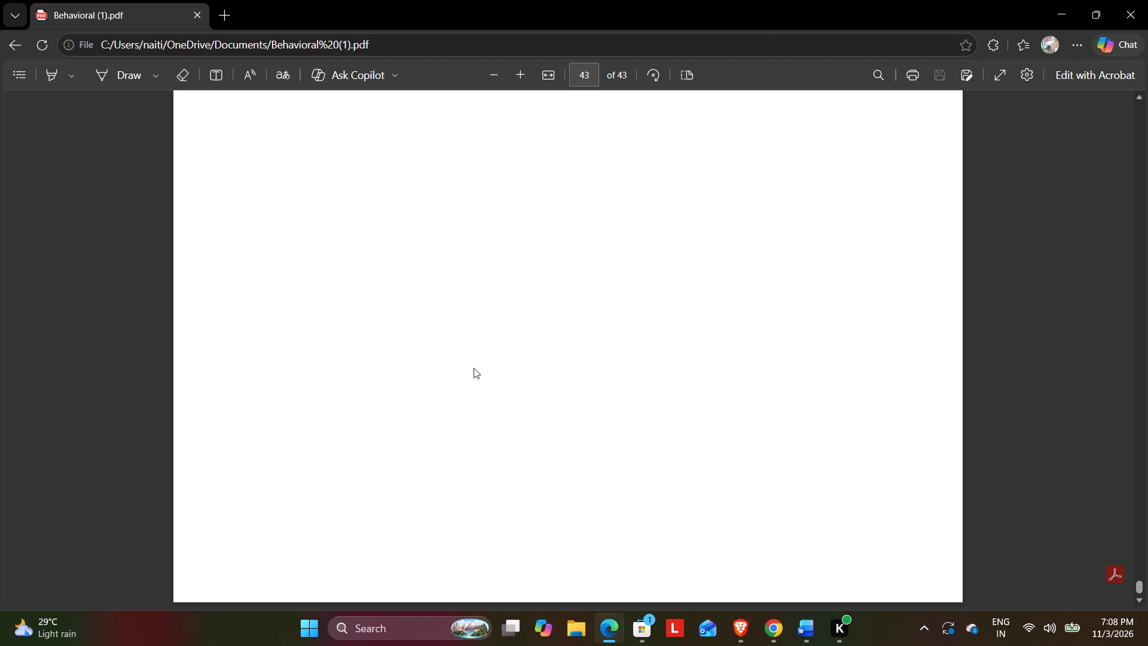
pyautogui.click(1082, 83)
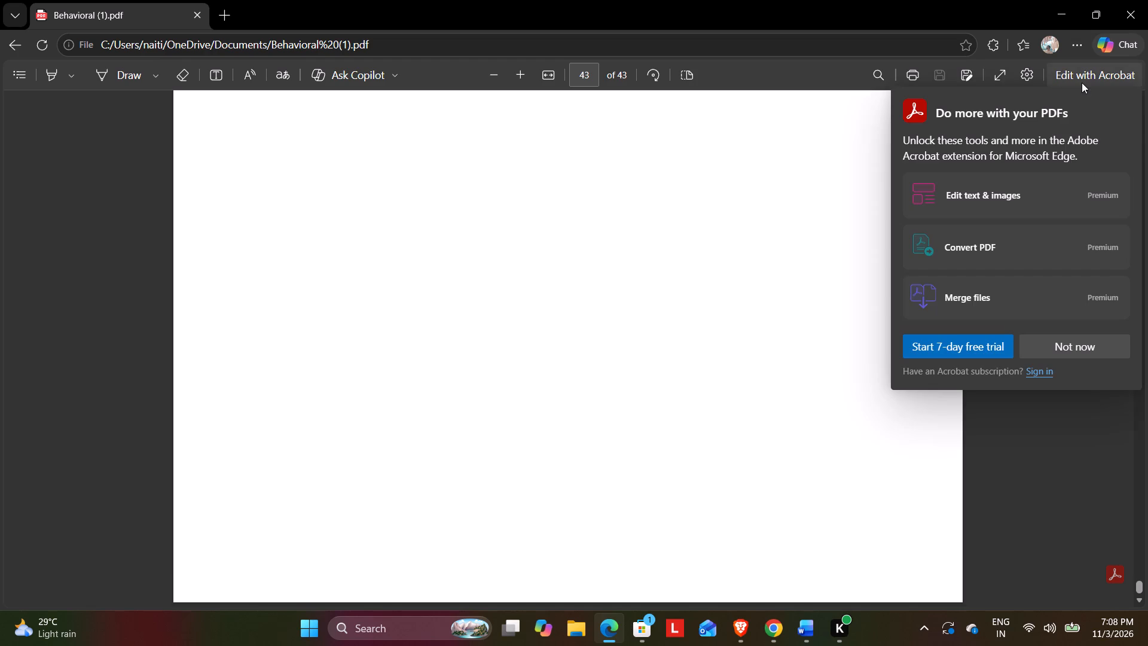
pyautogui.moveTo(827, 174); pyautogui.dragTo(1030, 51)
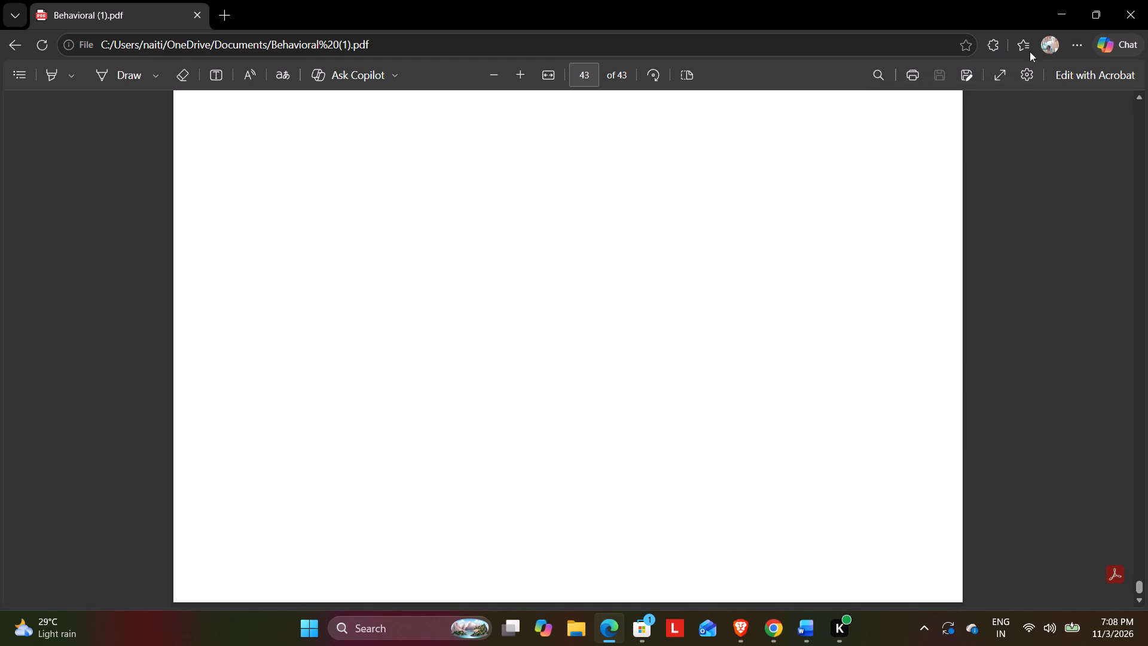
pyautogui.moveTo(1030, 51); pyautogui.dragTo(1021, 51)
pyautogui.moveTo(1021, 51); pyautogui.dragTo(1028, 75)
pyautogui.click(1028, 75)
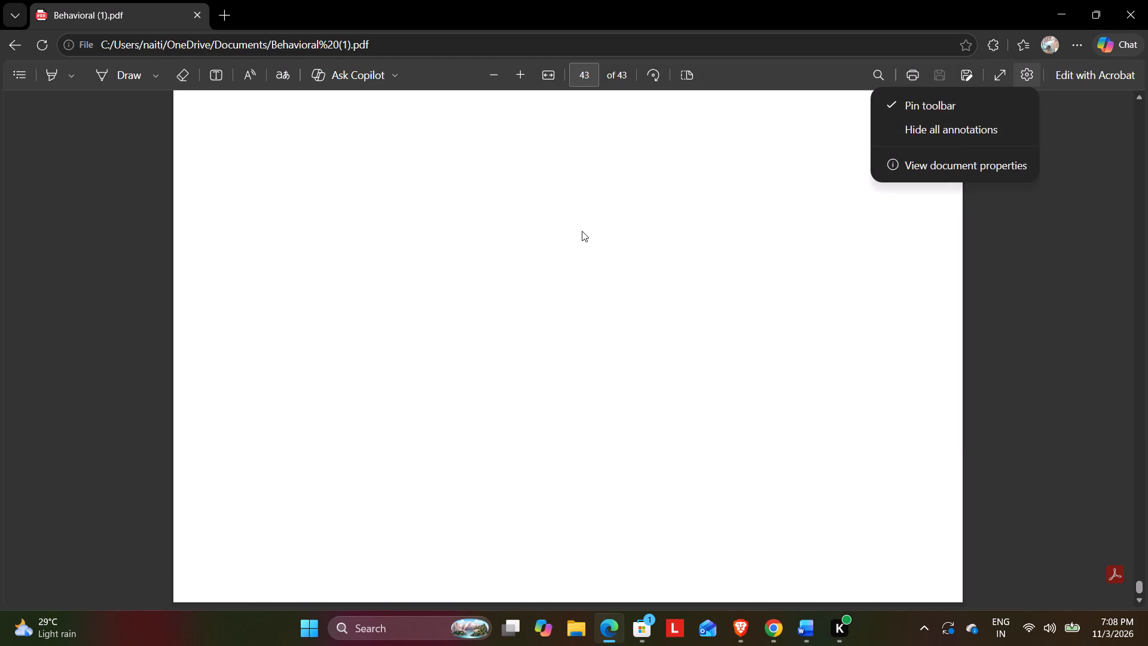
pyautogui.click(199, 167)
# Examine the final pages of the PDF, from the Flip Flop section to the end, for layout and blank pages.
pyautogui.scroll(2, 380, 297)
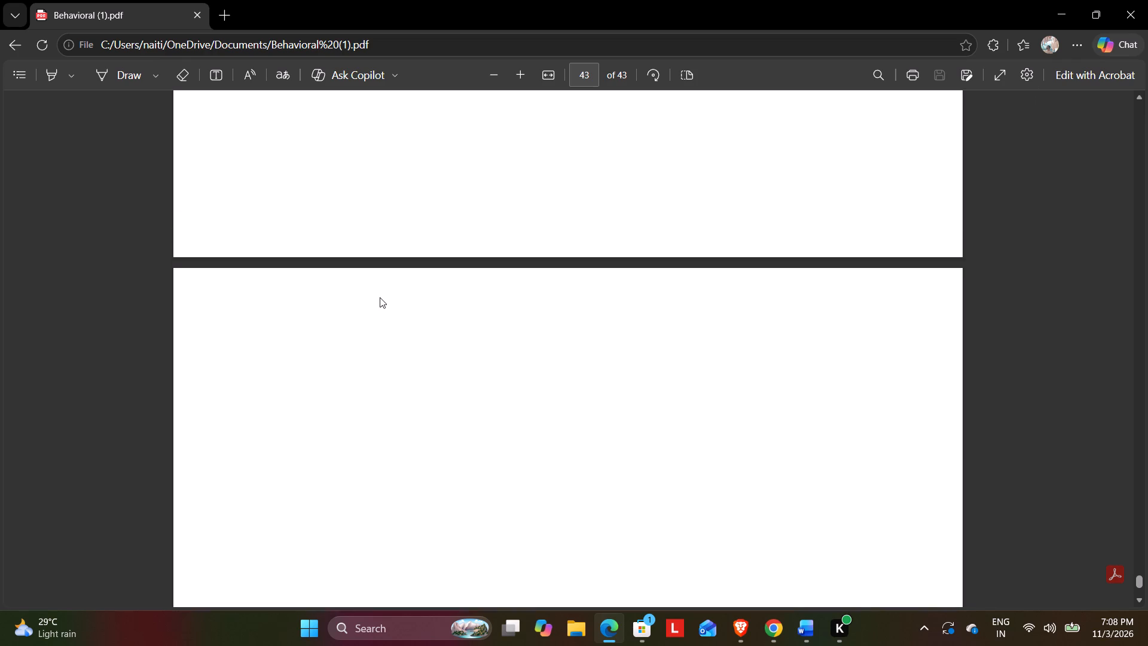
pyautogui.scroll(5, 380, 297)
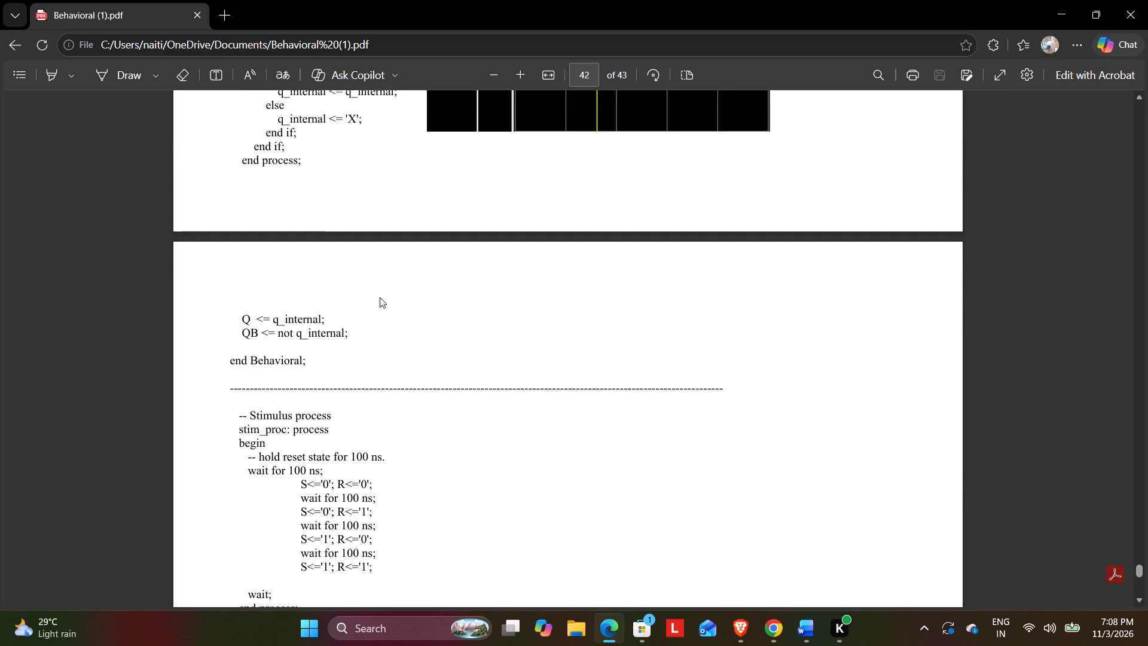
pyautogui.scroll(1, 380, 297)
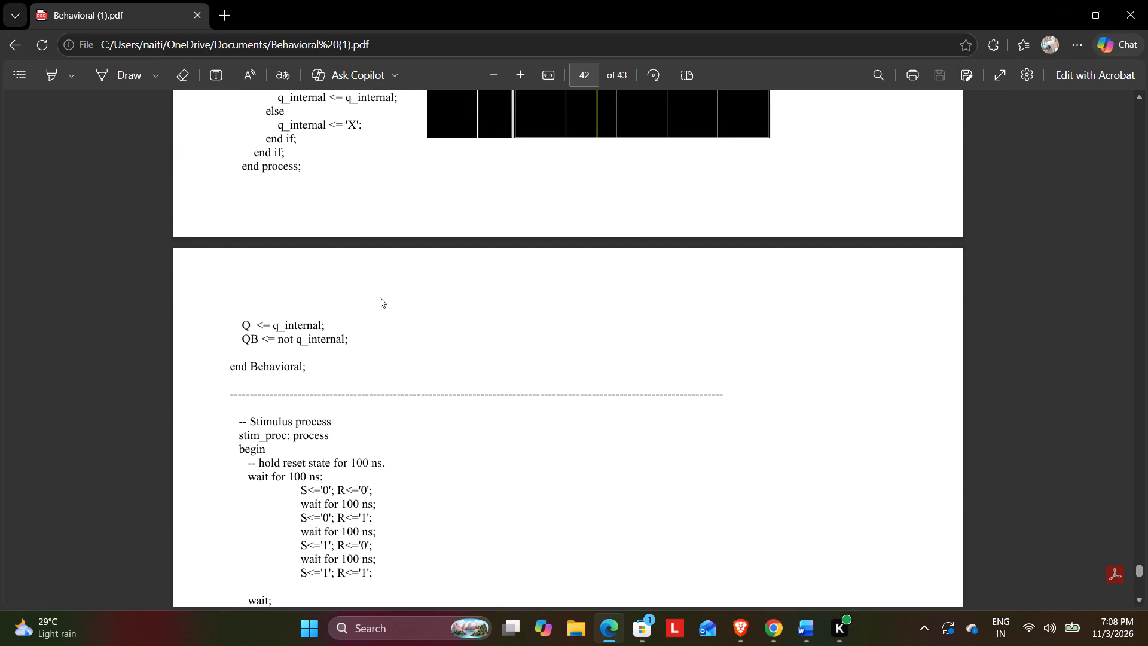
pyautogui.scroll(1, 380, 297)
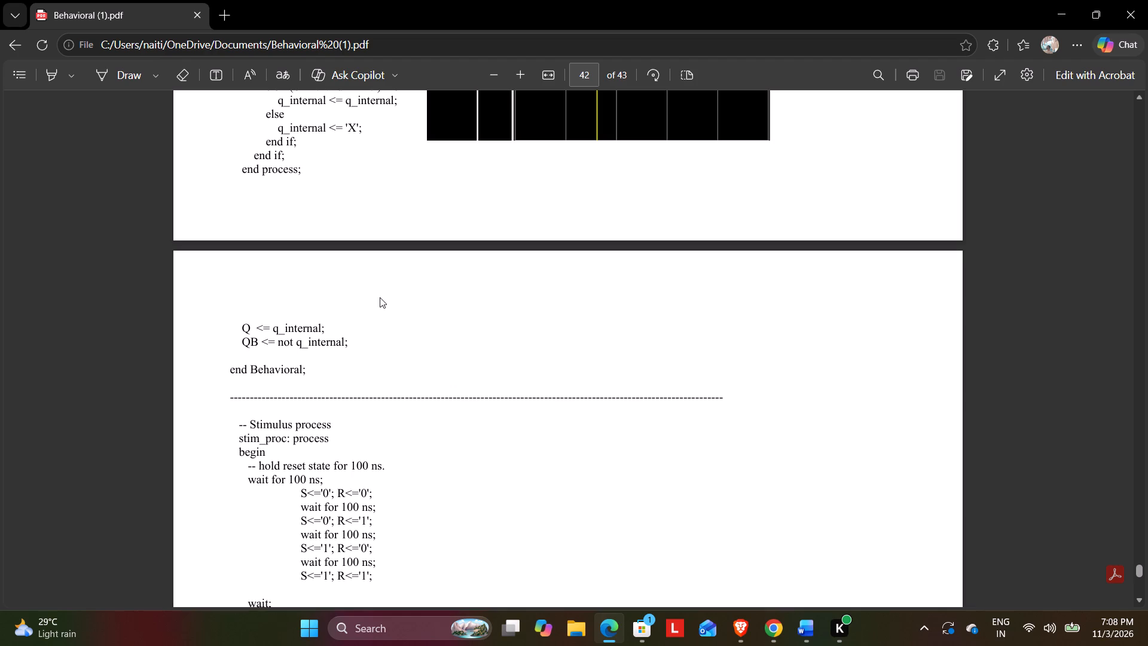
pyautogui.scroll(3, 380, 297)
pyautogui.hscroll(1, 380, 297)
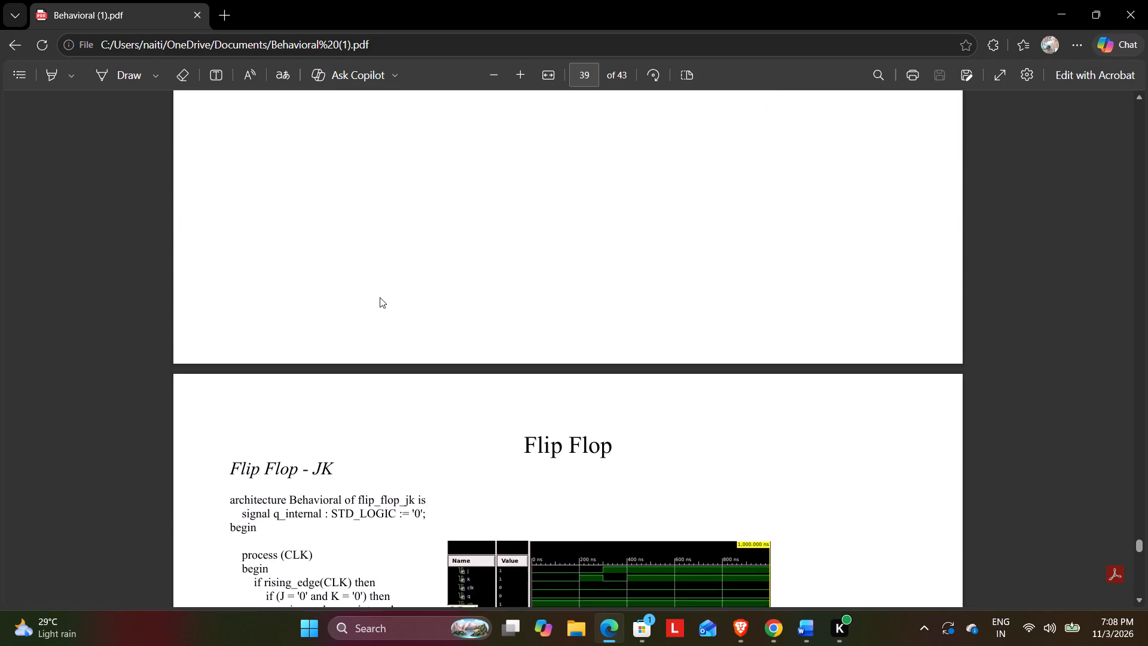
pyautogui.hscroll(1, 380, 297)
pyautogui.scroll(-14, 380, 297)
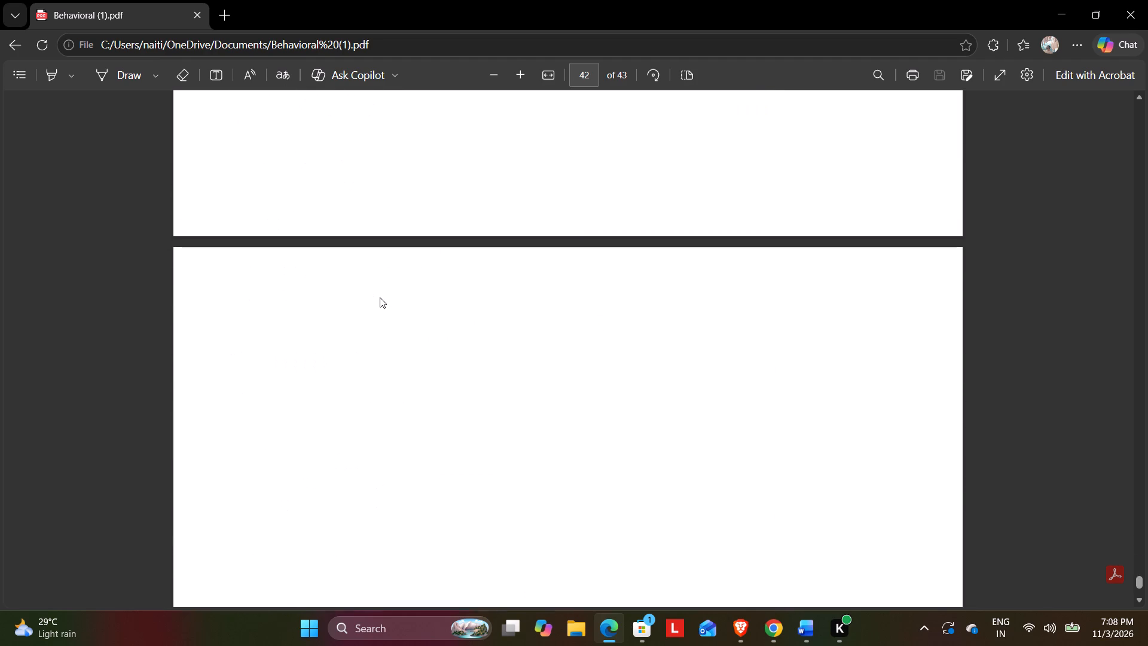
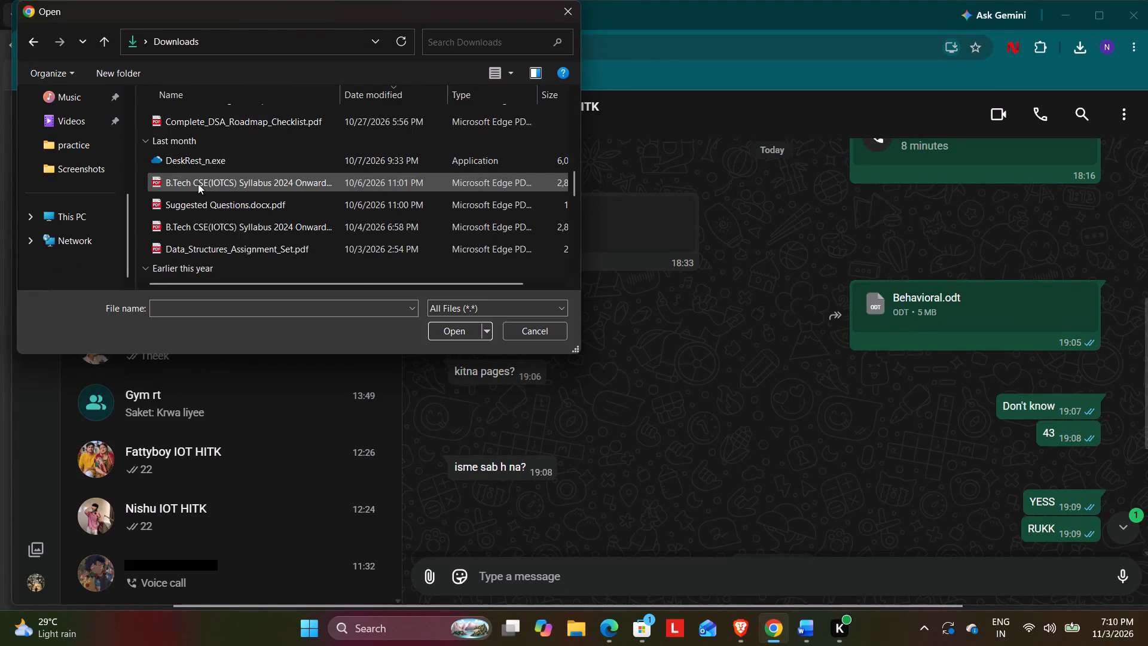
# Browse from Downloads to the Documents folder to find the exported Behavioral (1).pdf for attaching to the open chat.
pyautogui.scroll(4, 198, 184)
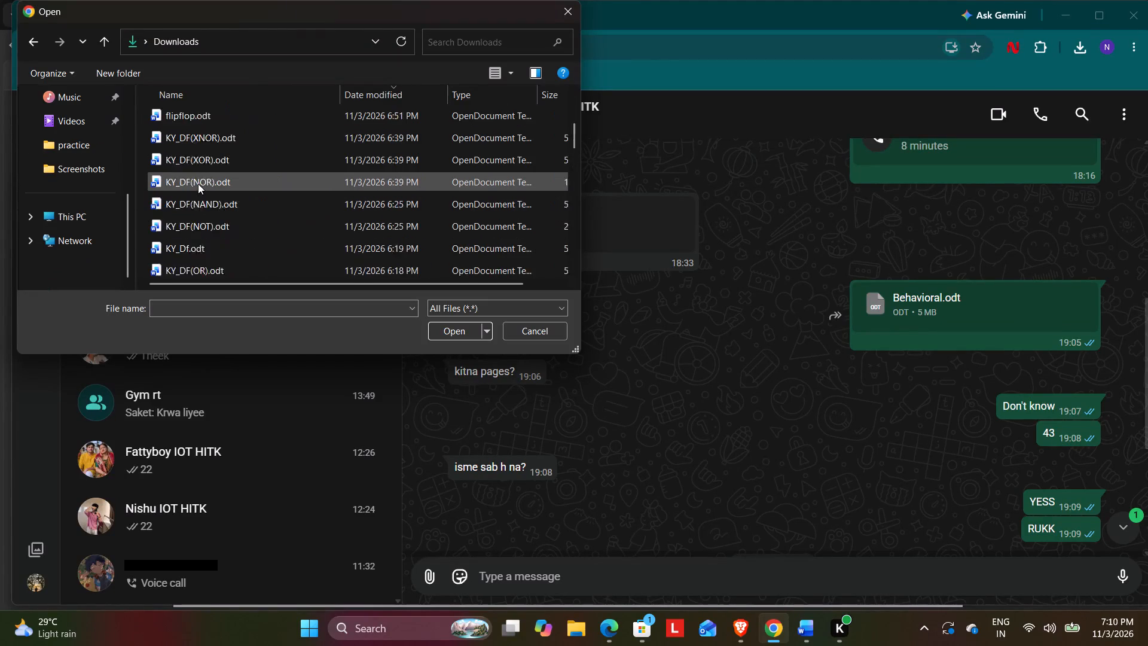
pyautogui.scroll(5, 198, 184)
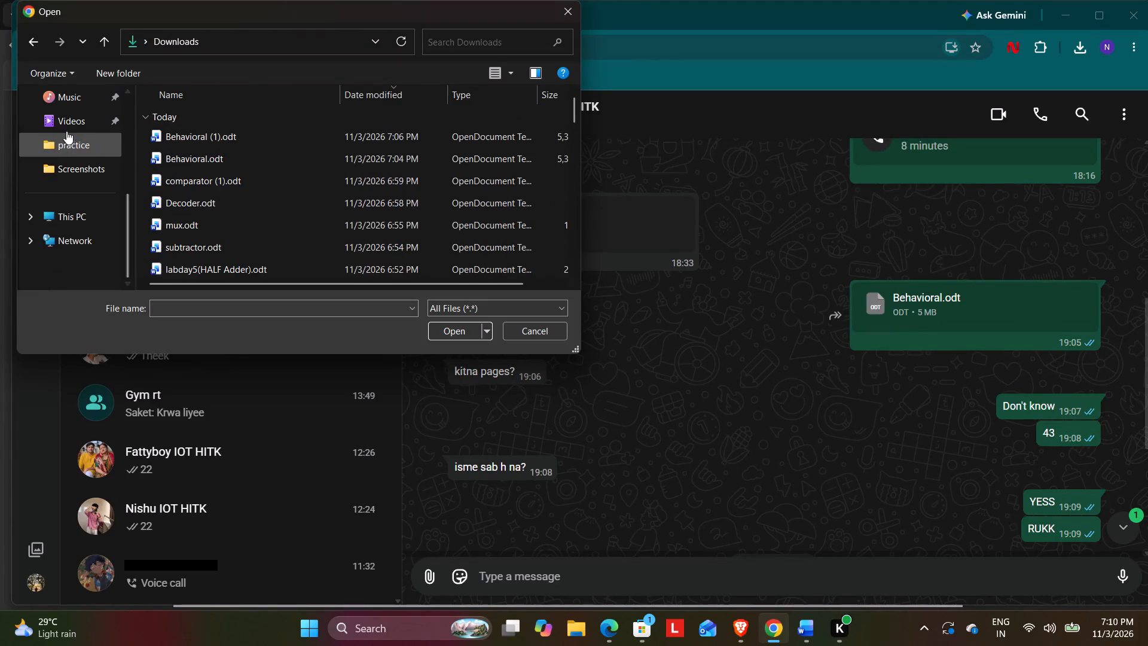
pyautogui.scroll(1, 68, 130)
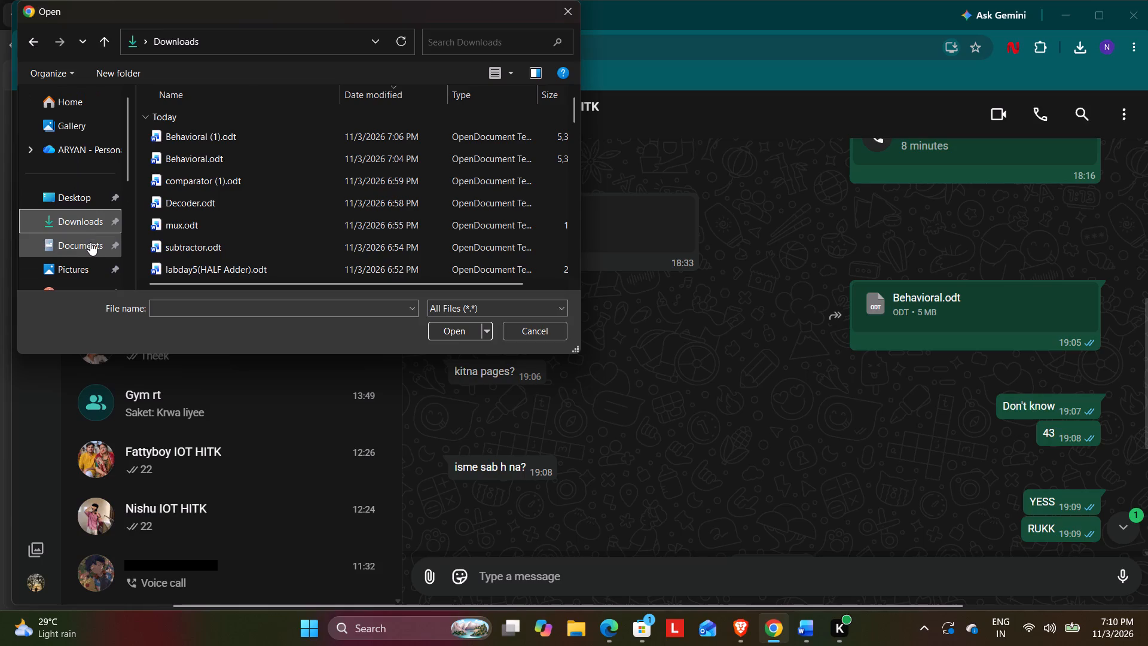
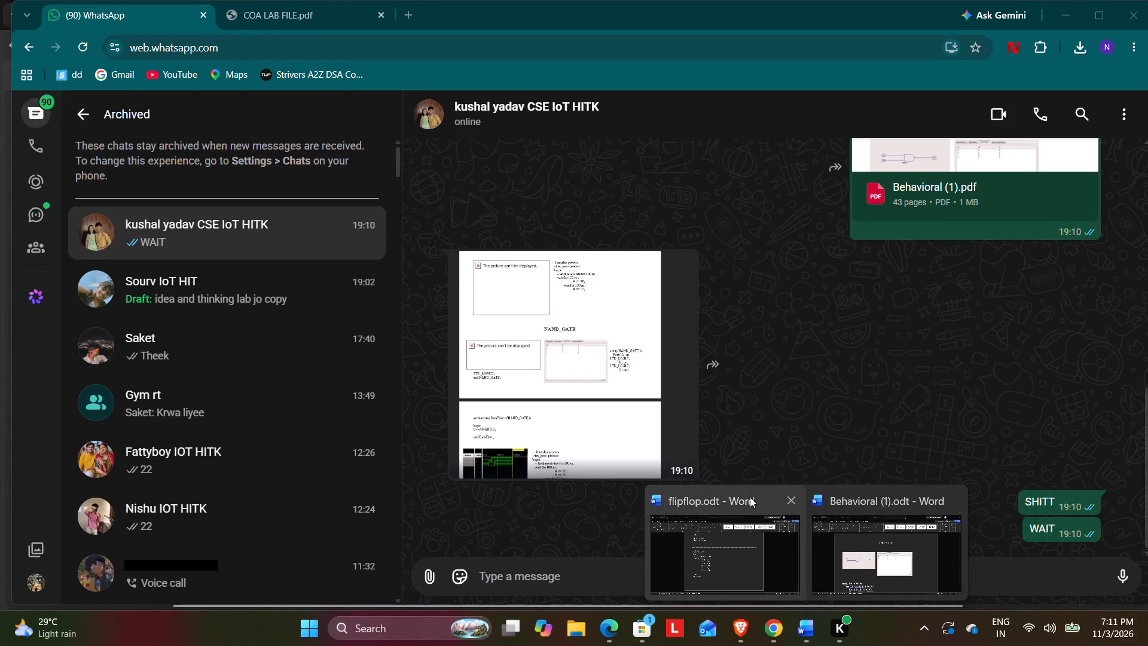
# Close the flipflop.odt document and switch to Behavioral (1).odt in Word.
pyautogui.click(783, 500)
pyautogui.click(802, 561)
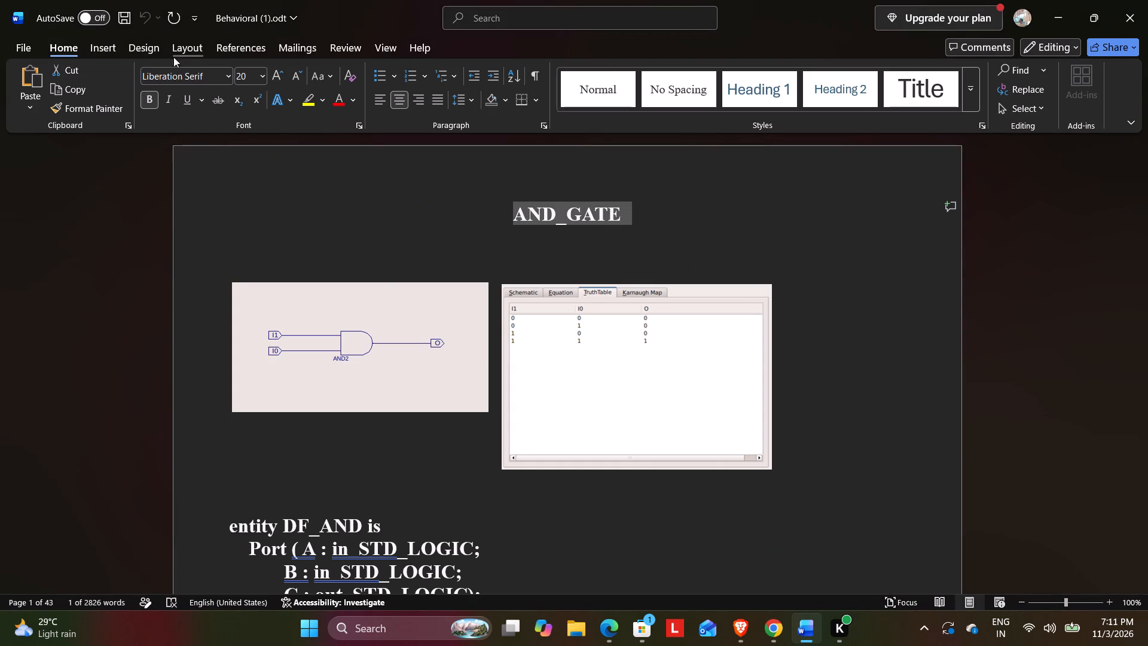
# Change the document's page orientation to Portrait.
pyautogui.click(187, 43)
pyautogui.click(69, 100)
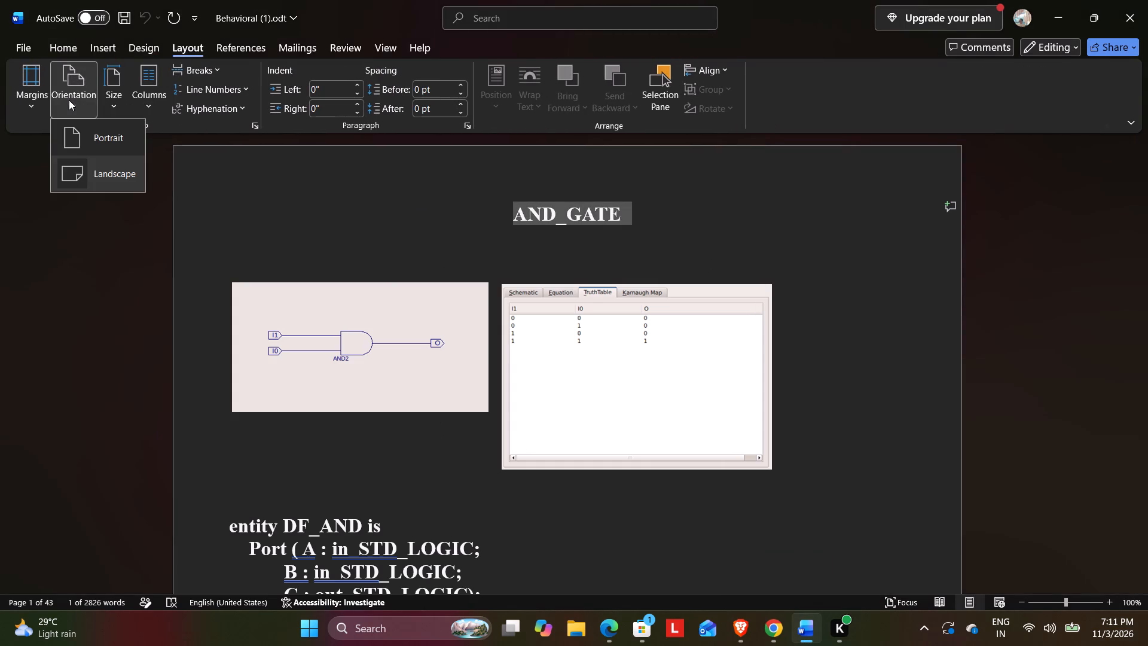
pyautogui.click(100, 134)
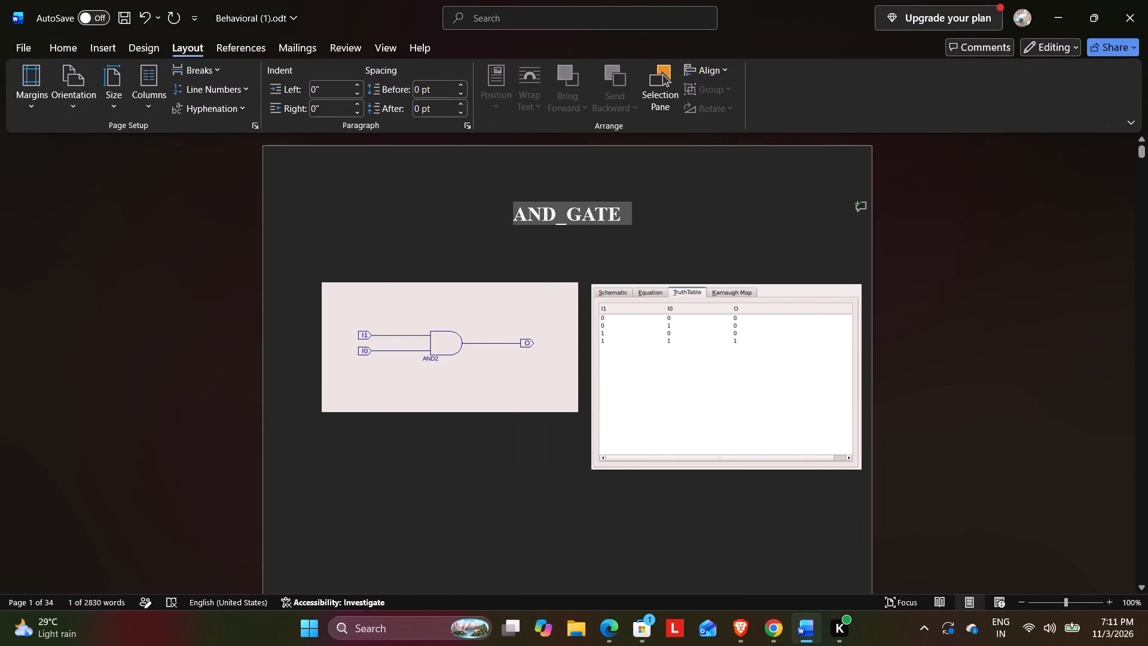
# Delete the blank lines between the AND_GATE schematic and truth table images and the "entity DF_AND is" code.
pyautogui.scroll(-1, 412, 391)
pyautogui.click(318, 440)
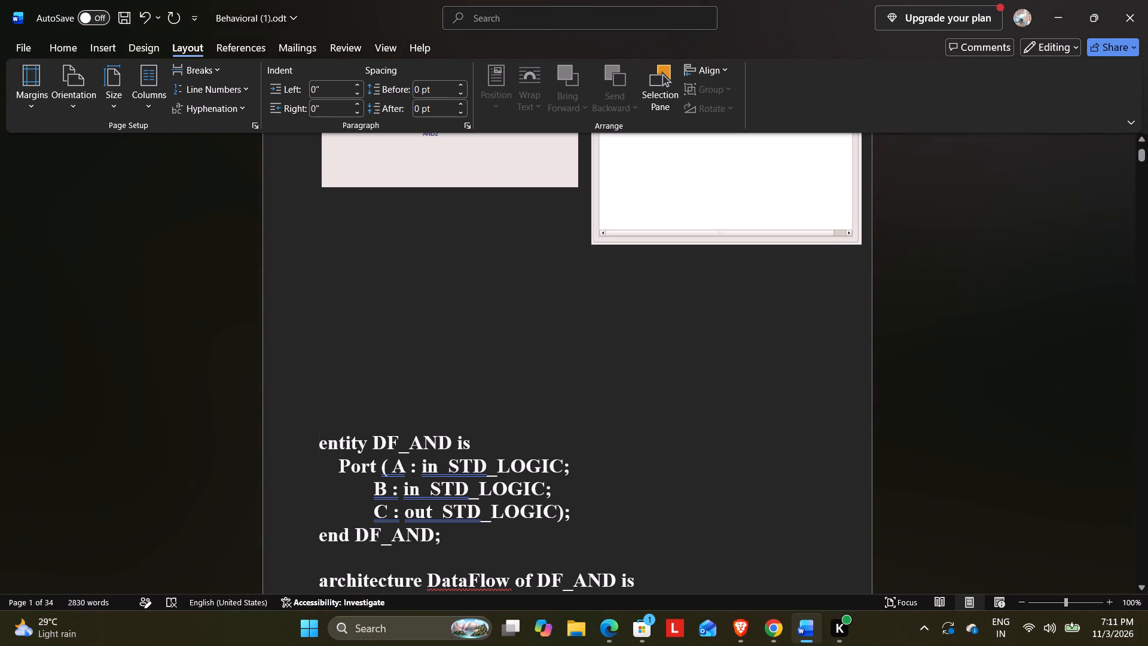
pyautogui.press('BackSpace')
pyautogui.press('BackSpace')
pyautogui.press('BackSpace')
pyautogui.press('BackSpace')
pyautogui.press('BackSpace')
pyautogui.press('BackSpace')
pyautogui.press('BackSpace')
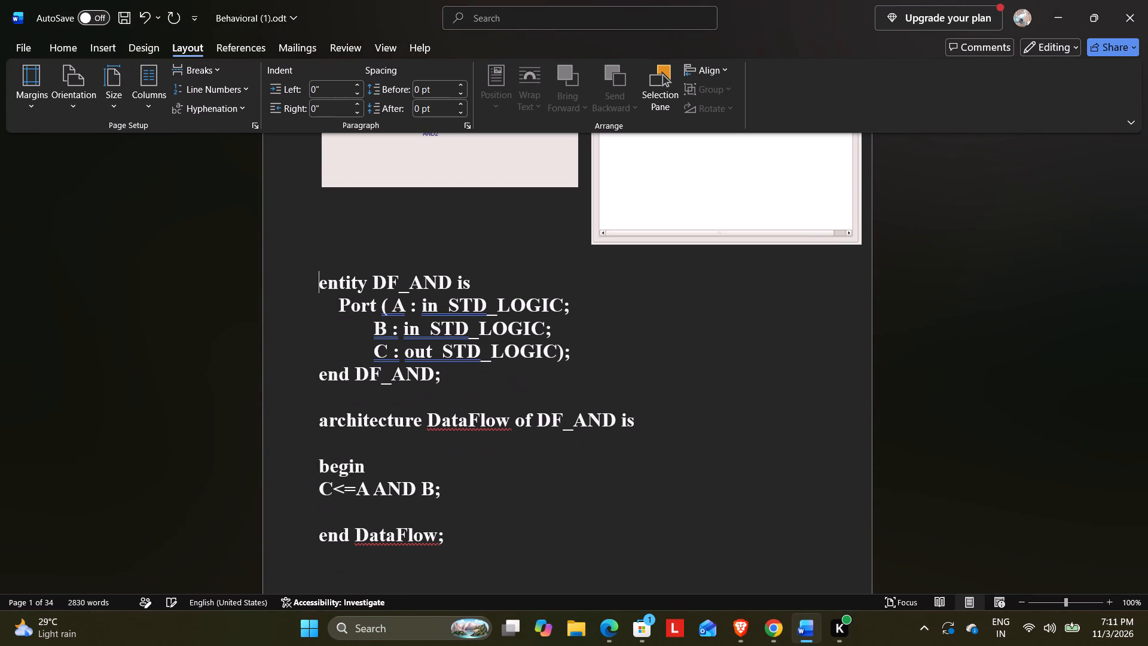
# Examine how the AND_GATE and OR_GATE sections flow across the portrait pages, checking for gaps and split content.
pyautogui.scroll(-1, 313, 617)
pyautogui.keyDown('ctrl'); pyautogui.scroll(-4, 596, 432); pyautogui.keyUp('ctrl')
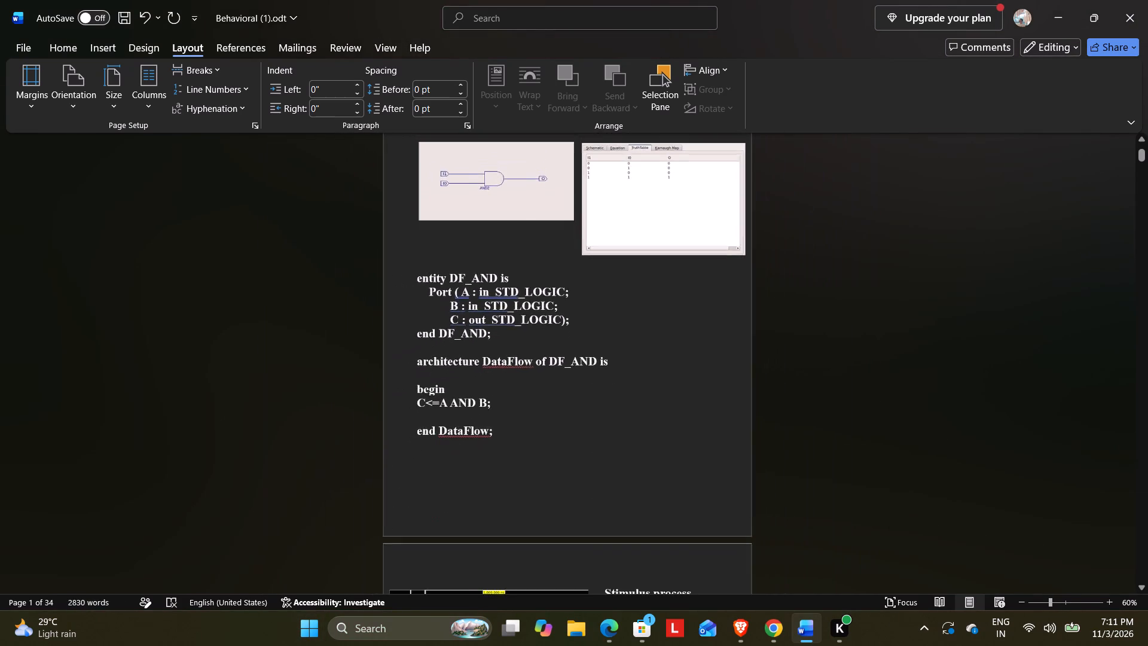
pyautogui.keyDown('ctrl'); pyautogui.scroll(-1, 596, 432); pyautogui.keyUp('ctrl')
pyautogui.scroll(1, 401, 482)
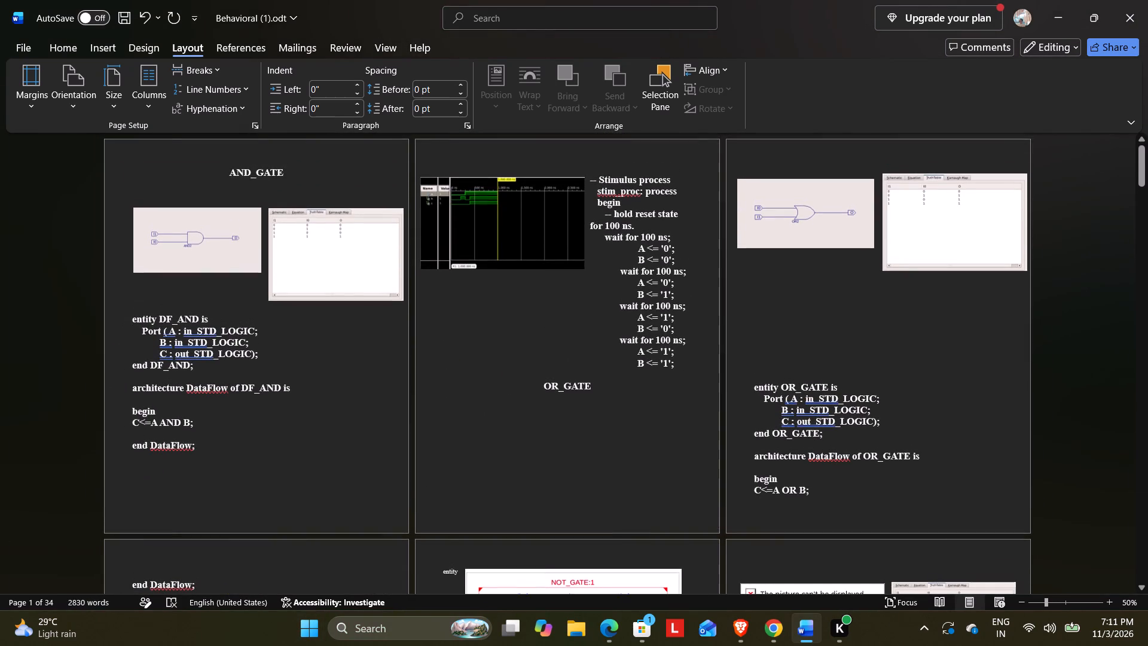
pyautogui.scroll(1, 401, 482)
pyautogui.scroll(-2, 401, 482)
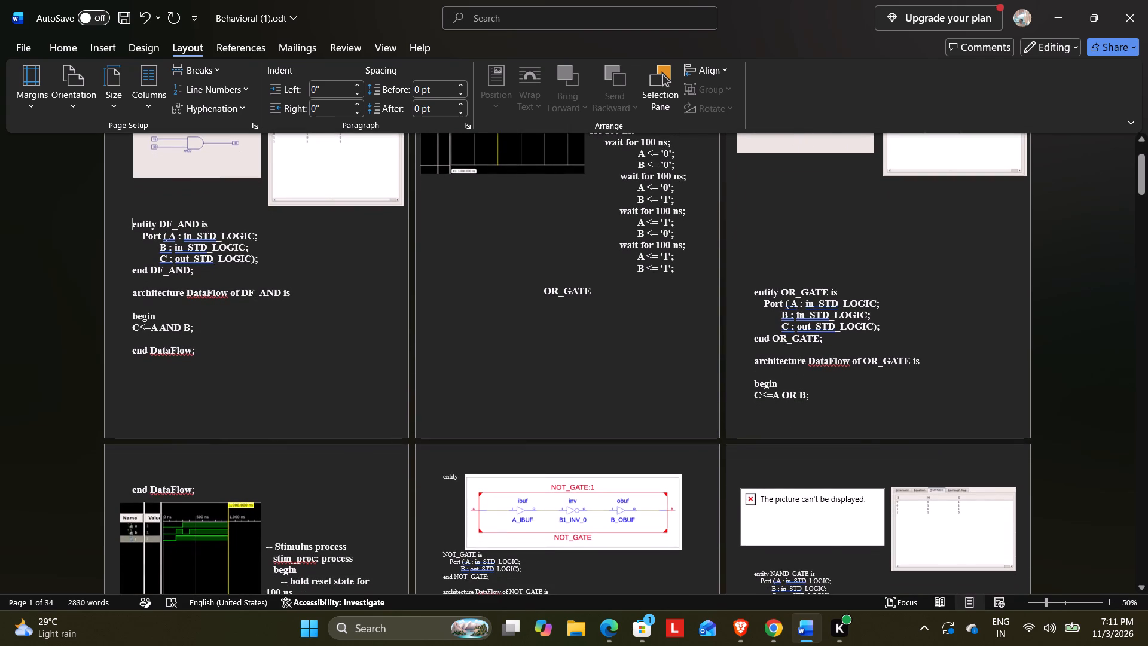
pyautogui.keyDown('ctrl'); pyautogui.scroll(-1, 527, 356); pyautogui.keyUp('ctrl')
pyautogui.keyDown('ctrl'); pyautogui.scroll(4, 444, 386); pyautogui.keyUp('ctrl')
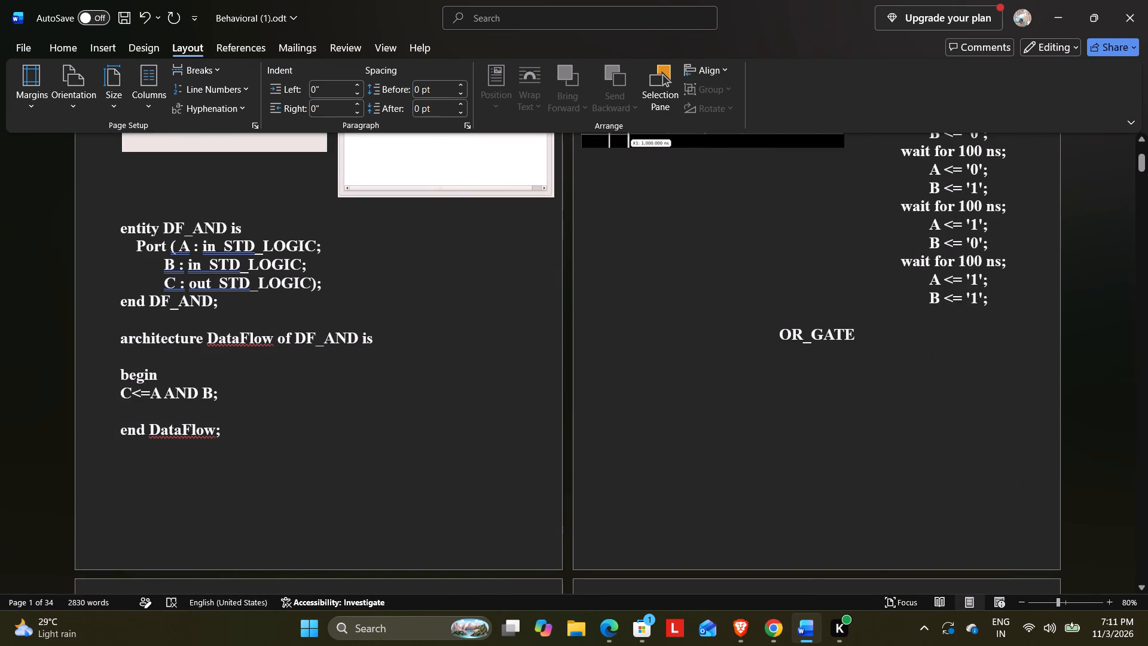
pyautogui.keyDown('ctrl'); pyautogui.scroll(3, 449, 377); pyautogui.keyUp('ctrl')
pyautogui.scroll(-2, 361, 523)
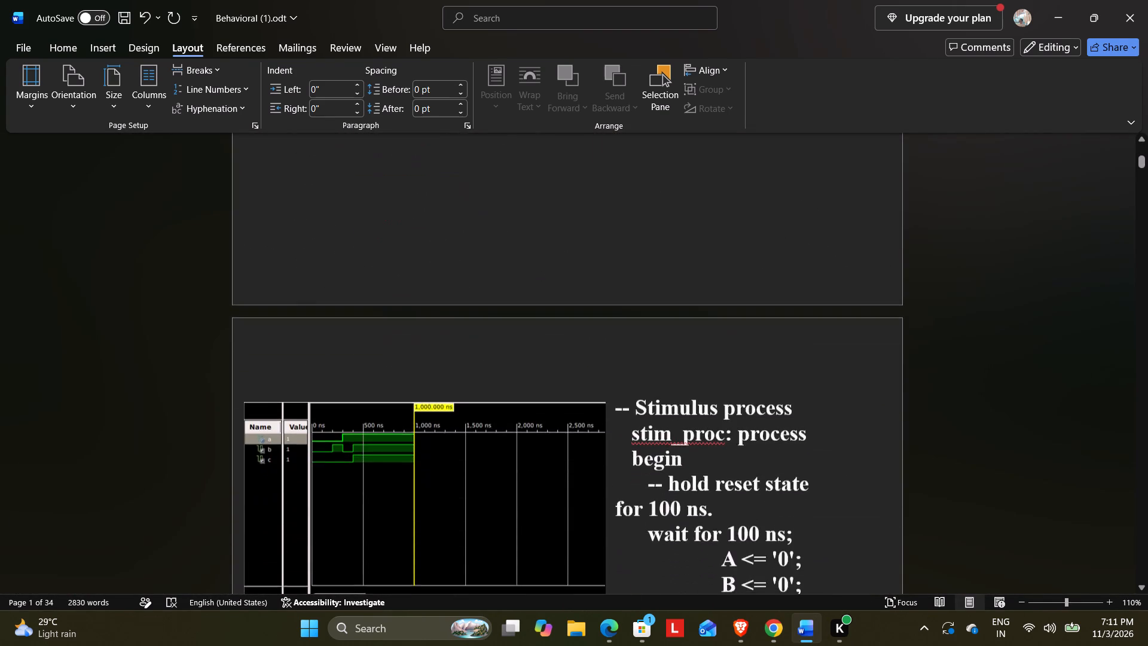
pyautogui.scroll(4, 361, 523)
pyautogui.scroll(-2, 361, 523)
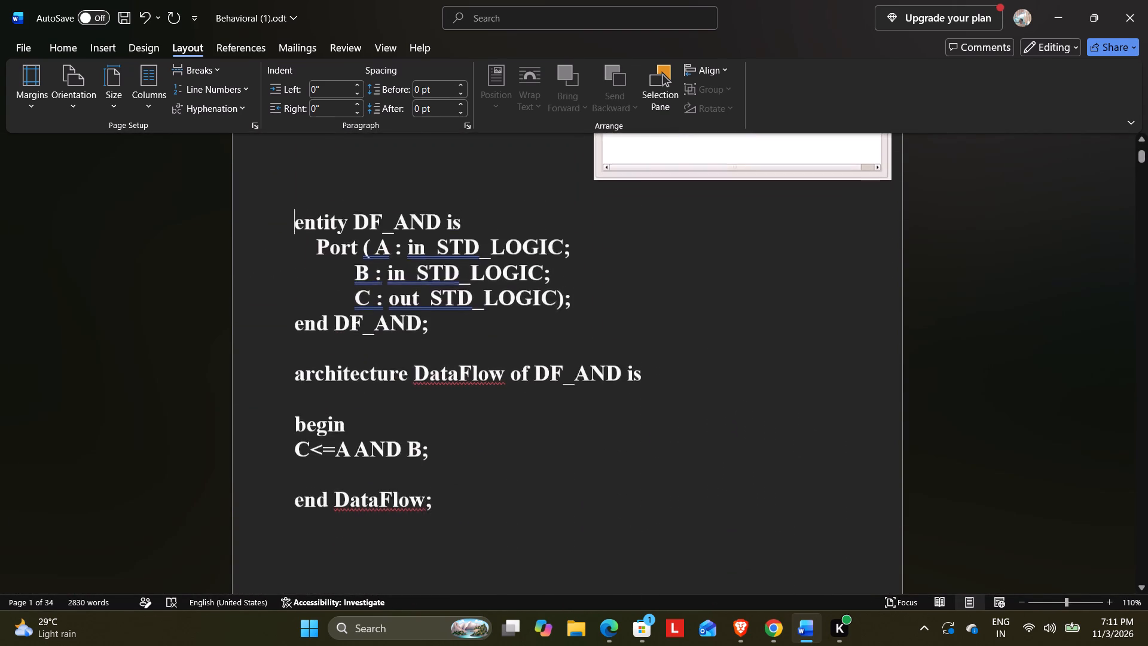
pyautogui.scroll(-1, 361, 523)
pyautogui.scroll(1, 400, 423)
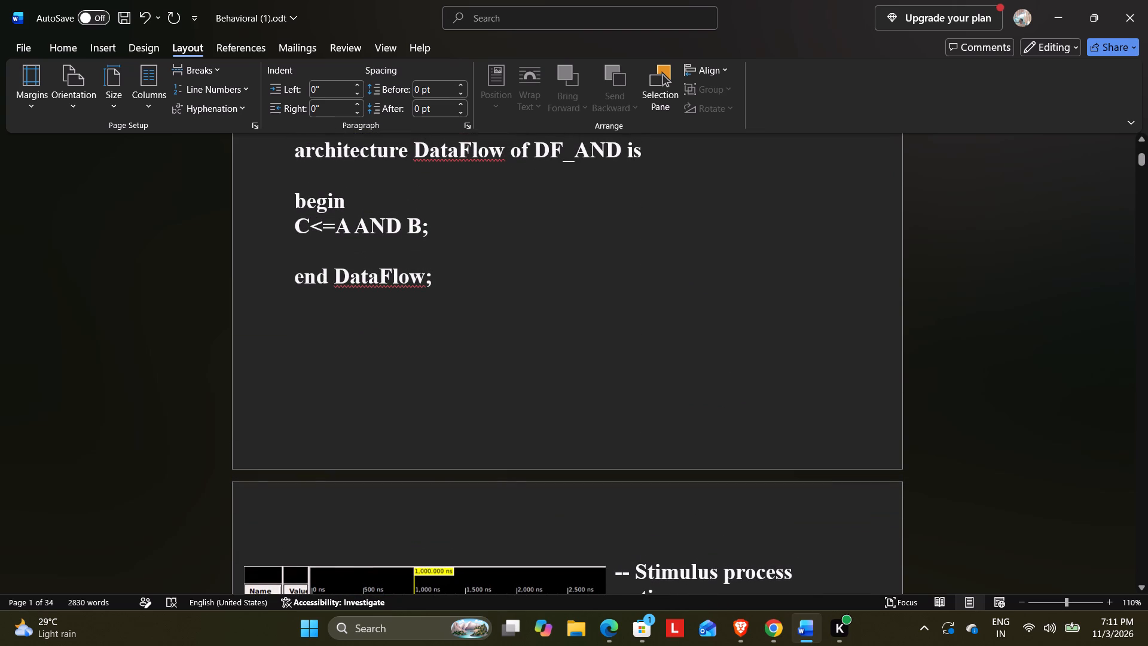
# Set the AND_GATE text, from "entity DF_AND is" through the end of its stimulus process, to font size 16.
pyautogui.scroll(1, 381, 458)
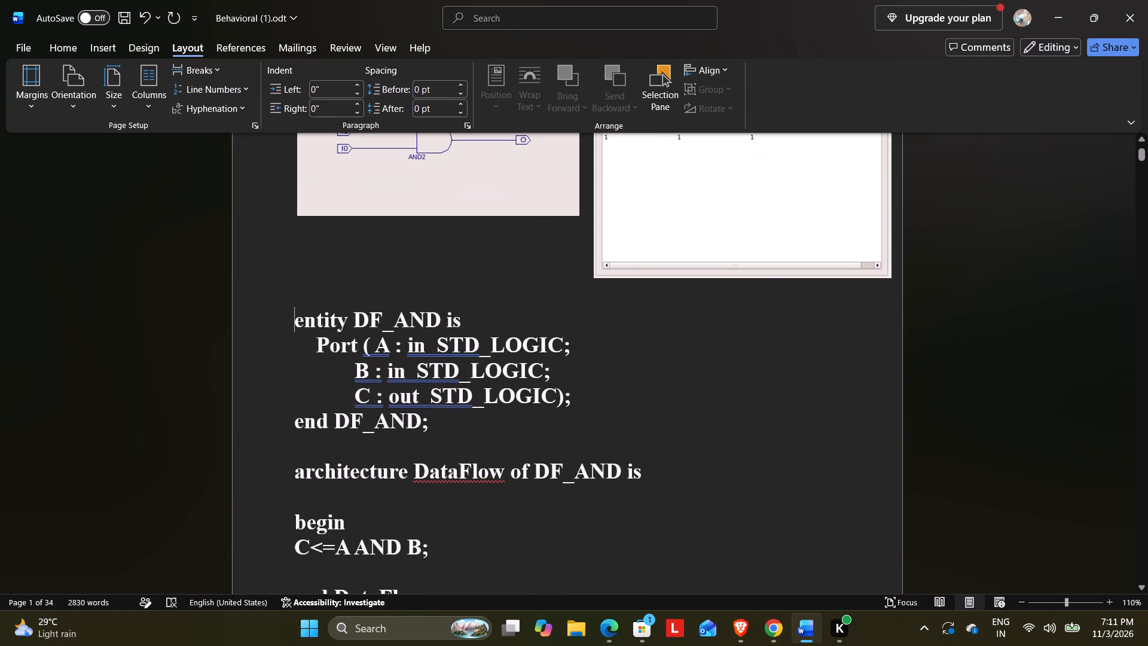
pyautogui.scroll(2, 381, 434)
pyautogui.scroll(-1, 381, 434)
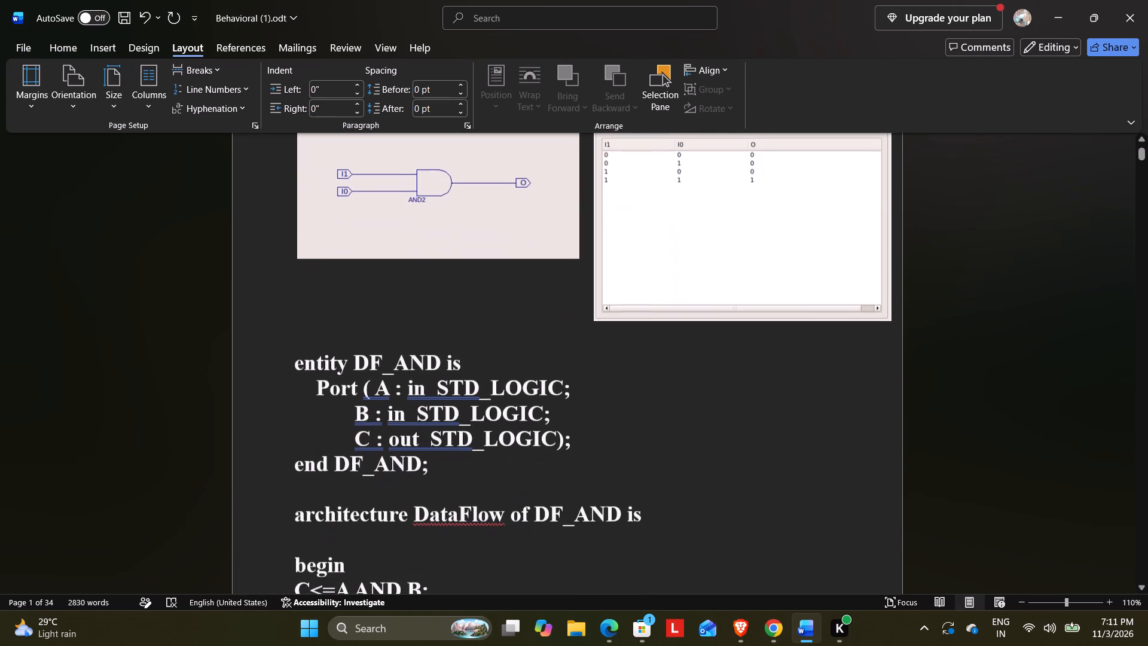
pyautogui.moveTo(291, 364); pyautogui.dragTo(529, 583)
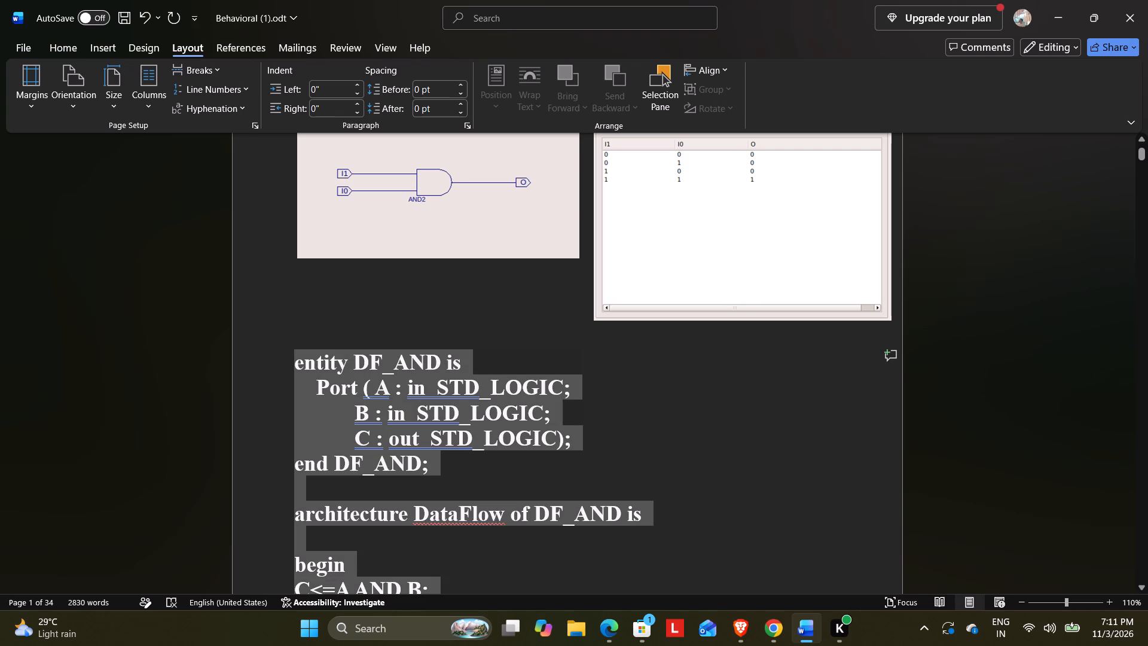
pyautogui.moveTo(529, 583); pyautogui.dragTo(528, 631)
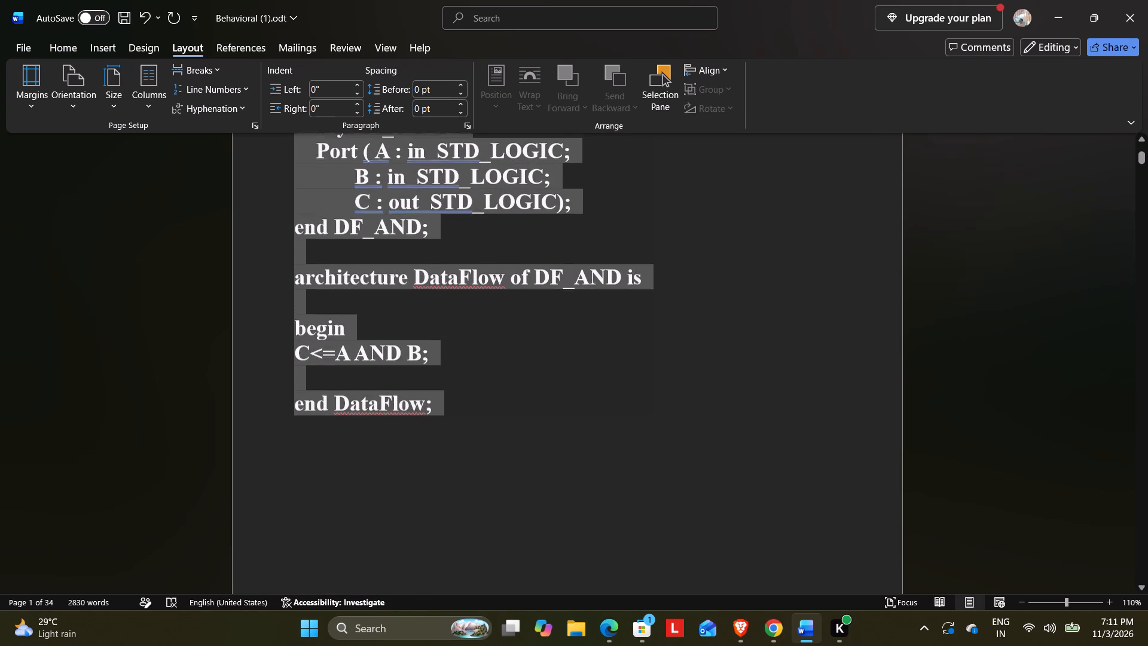
pyautogui.moveTo(528, 631); pyautogui.dragTo(857, 593)
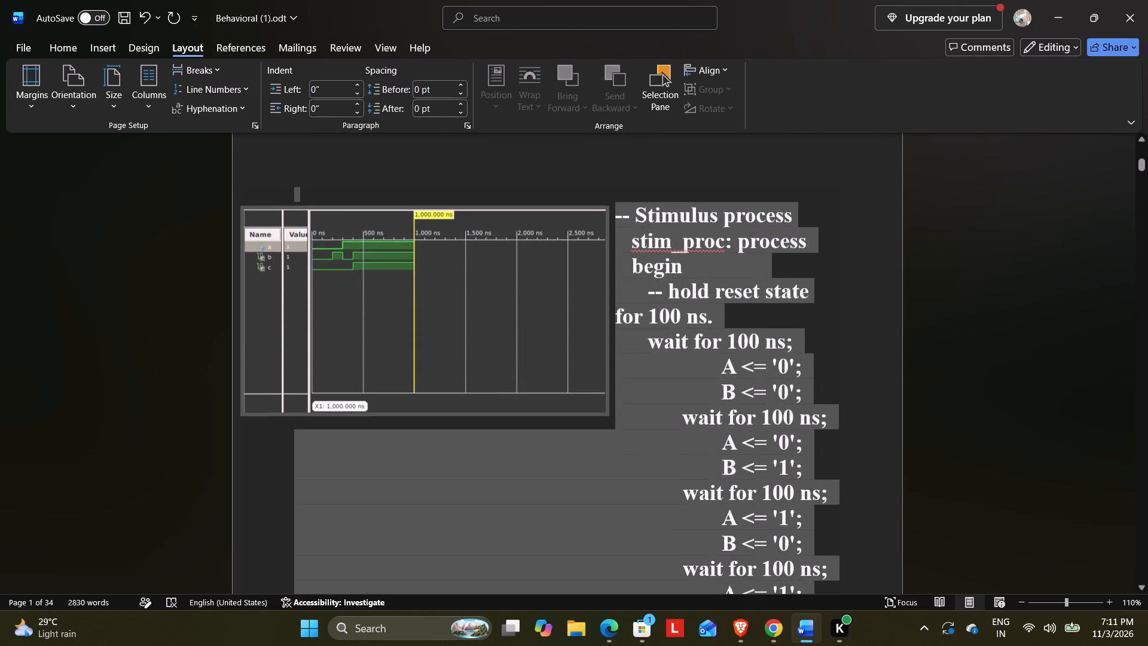
pyautogui.moveTo(857, 593); pyautogui.dragTo(844, 465)
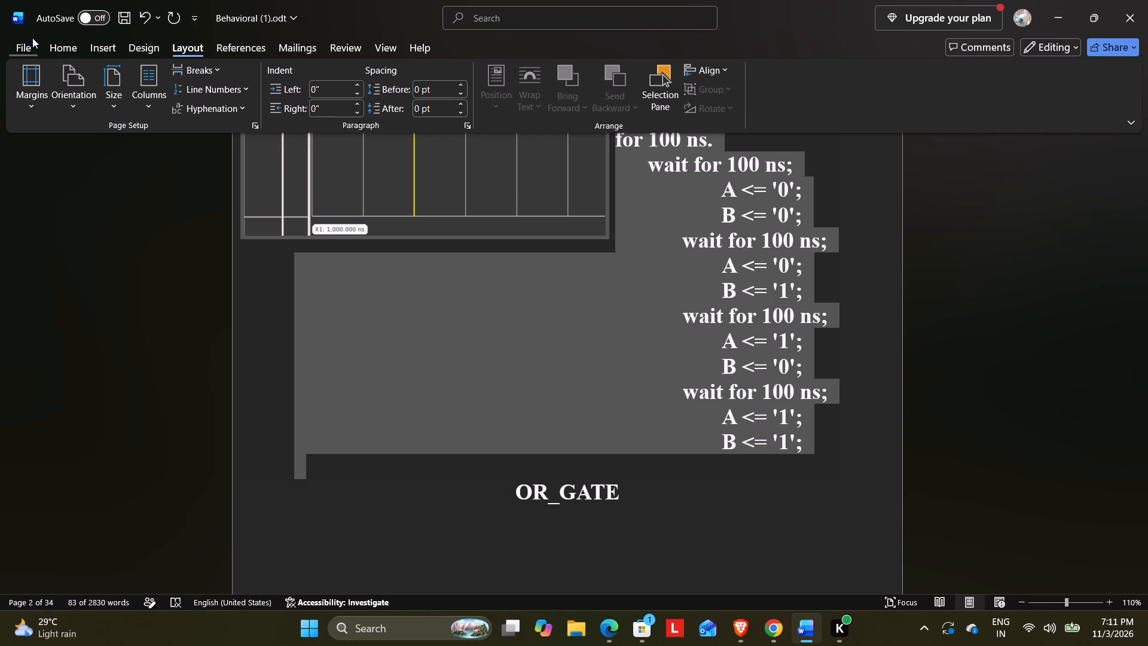
pyautogui.click(63, 48)
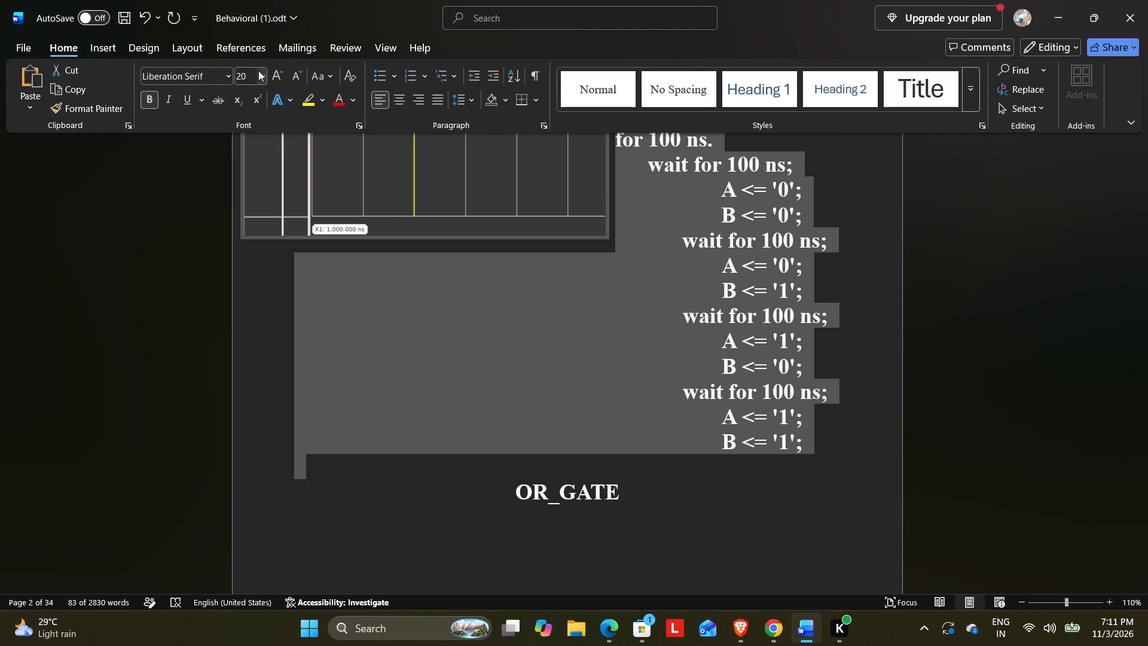
pyautogui.click(258, 71)
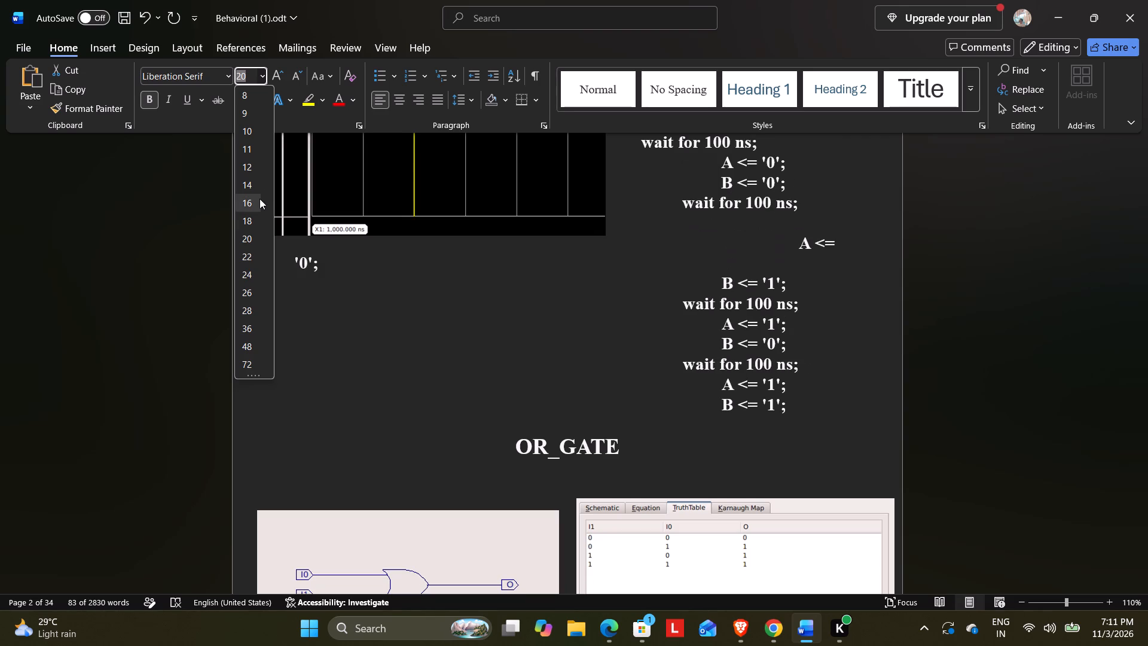
pyautogui.click(259, 199)
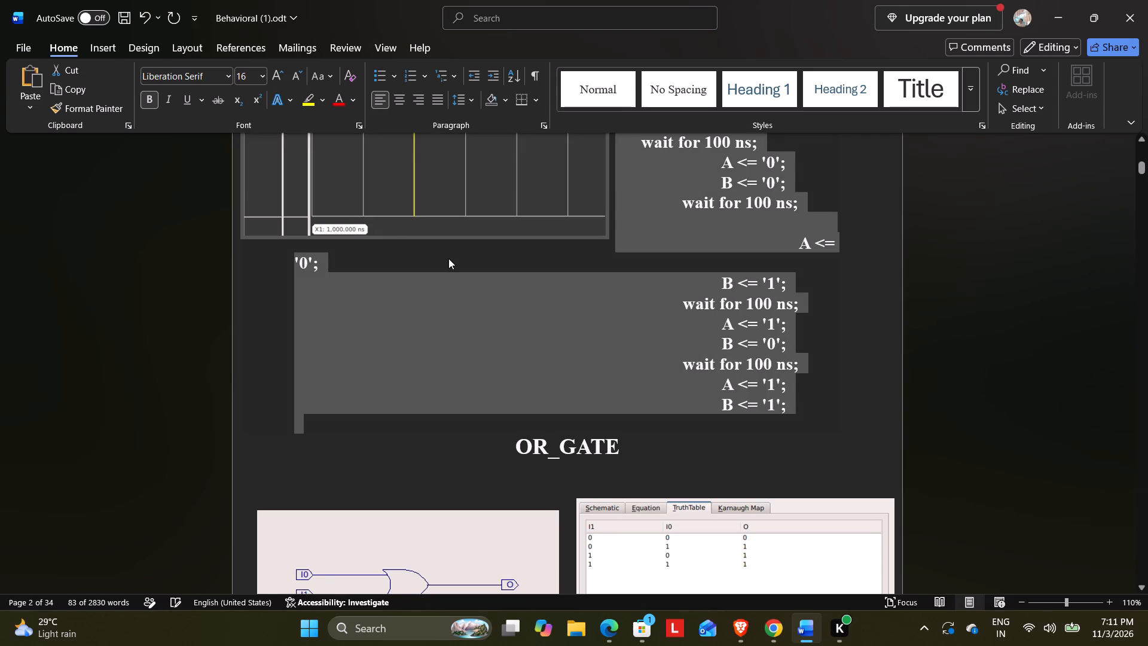
# Indent the stray '0'; in the AND_GATE stimulus process with two tabs to realign the A <= '0'; line.
pyautogui.click(526, 260)
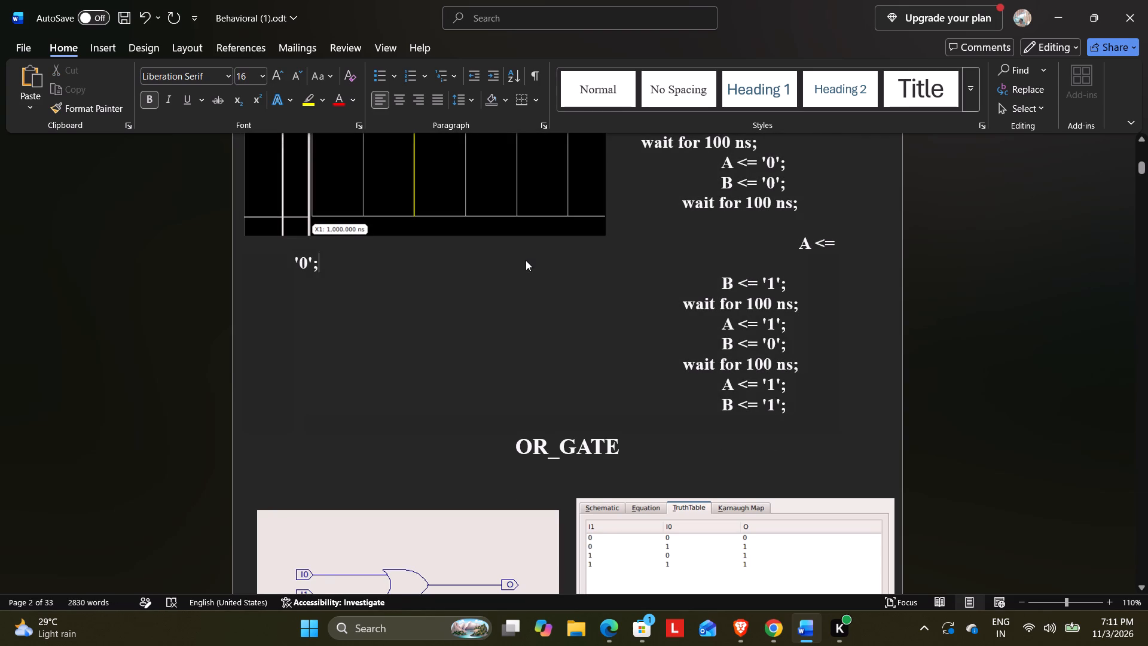
pyautogui.click(291, 261)
pyautogui.press('Tab')
pyautogui.press('Tab')
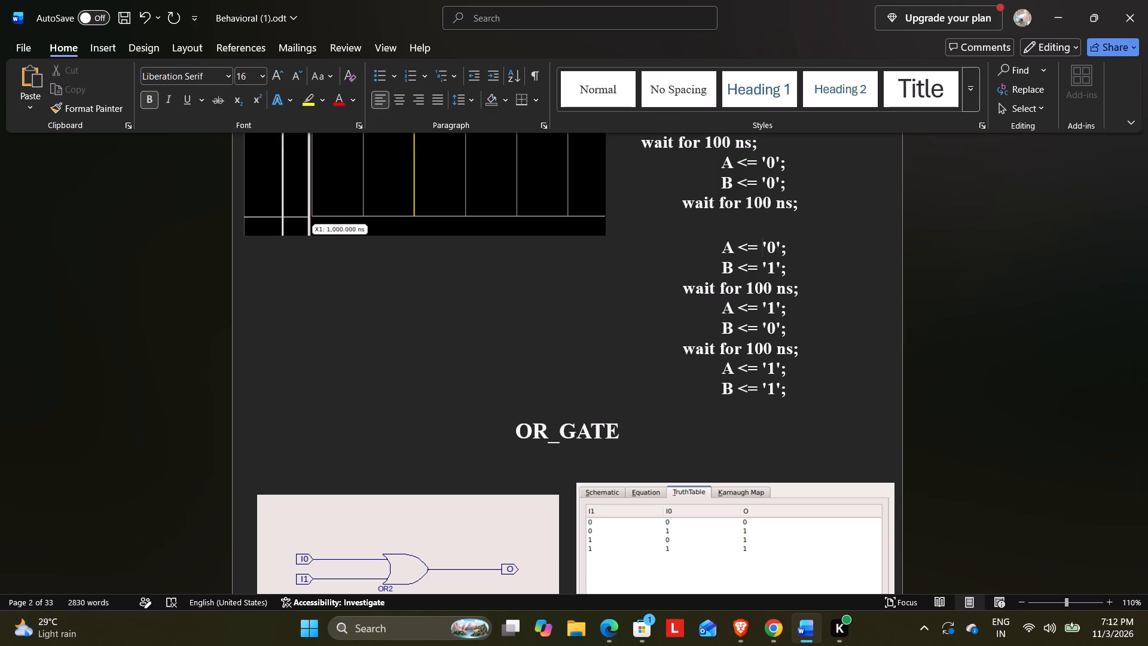
# Delete the blank lines between the OR_GATE schematic and truth table images and the "entity OR_GATE is" code.
pyautogui.scroll(-5, 516, 245)
pyautogui.scroll(1, 516, 245)
pyautogui.scroll(-1, 516, 245)
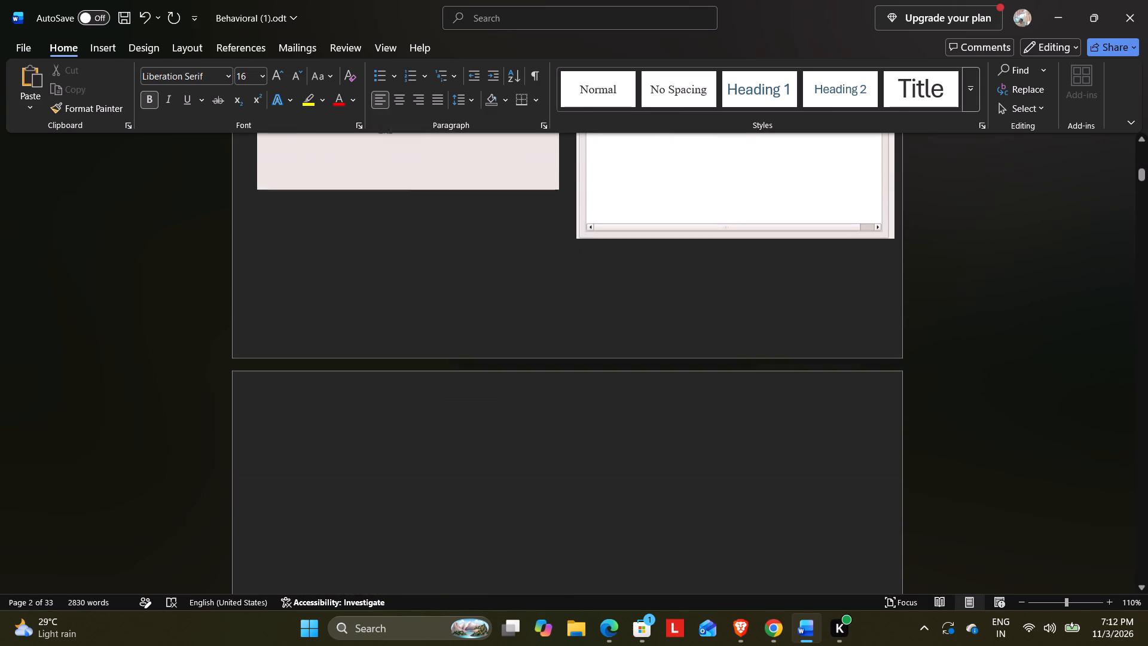
pyautogui.scroll(-2, 516, 245)
pyautogui.click(285, 384)
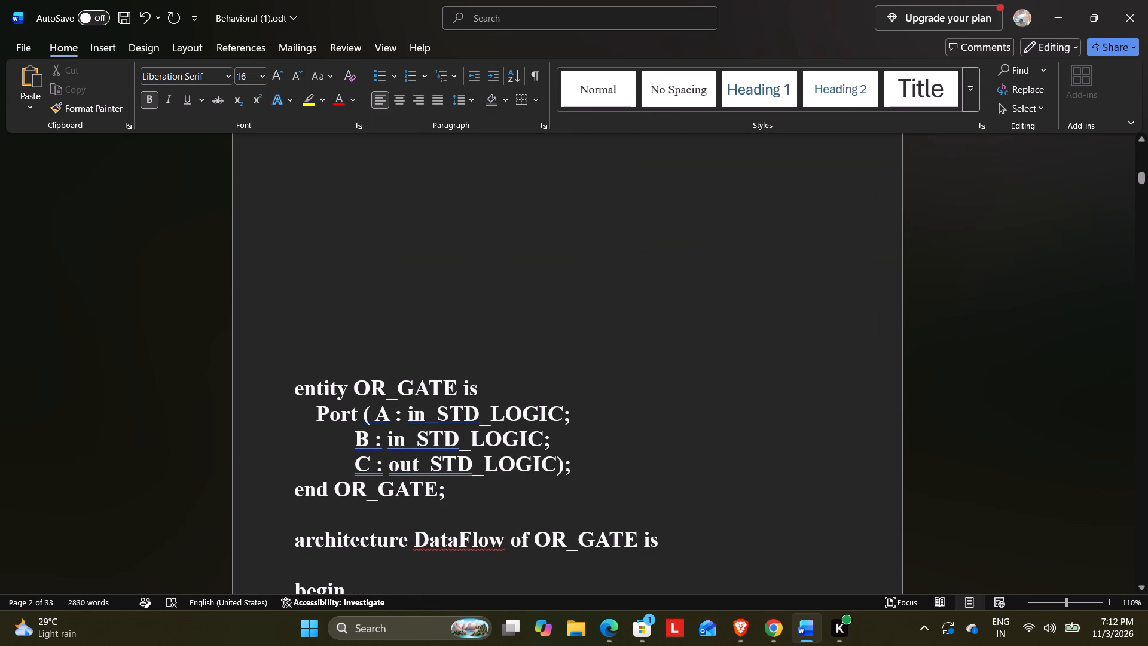
pyautogui.press('Up')
pyautogui.press('Down')
pyautogui.press('BackSpace')
pyautogui.press('BackSpace')
pyautogui.press('BackSpace')
pyautogui.press('BackSpace')
pyautogui.press('BackSpace')
pyautogui.press('BackSpace')
pyautogui.press('BackSpace')
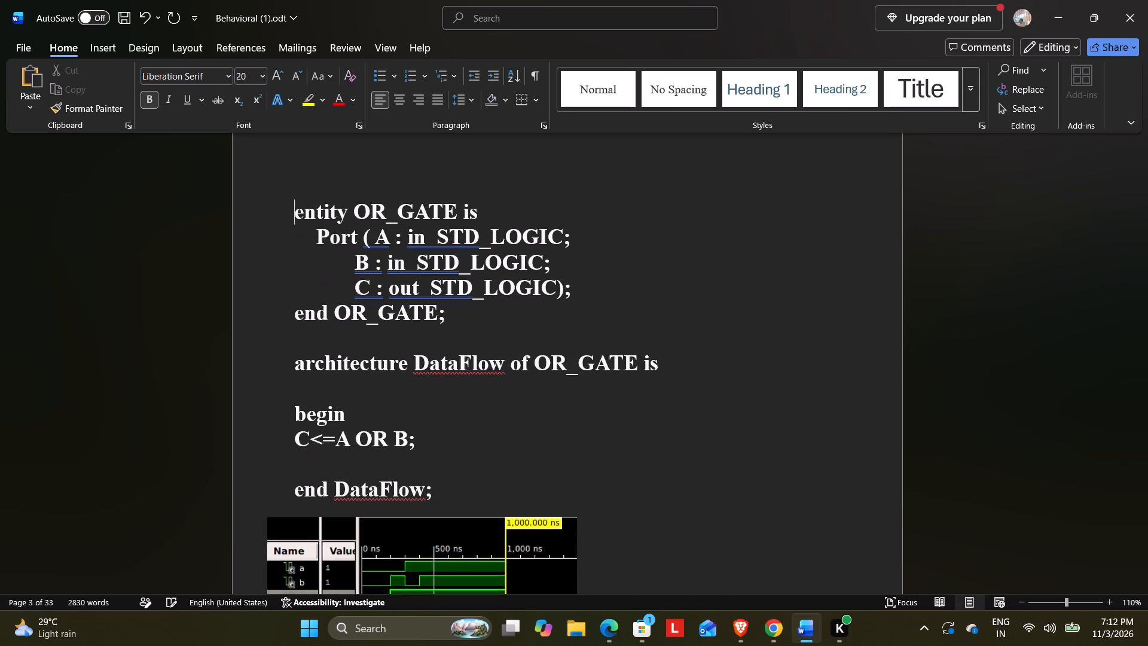
pyautogui.press('BackSpace')
pyautogui.press('BackSpace')
# Insert one blank line before "entity OR_GATE is" so the whole entity block starts on the following page.
pyautogui.scroll(2, 300, 438)
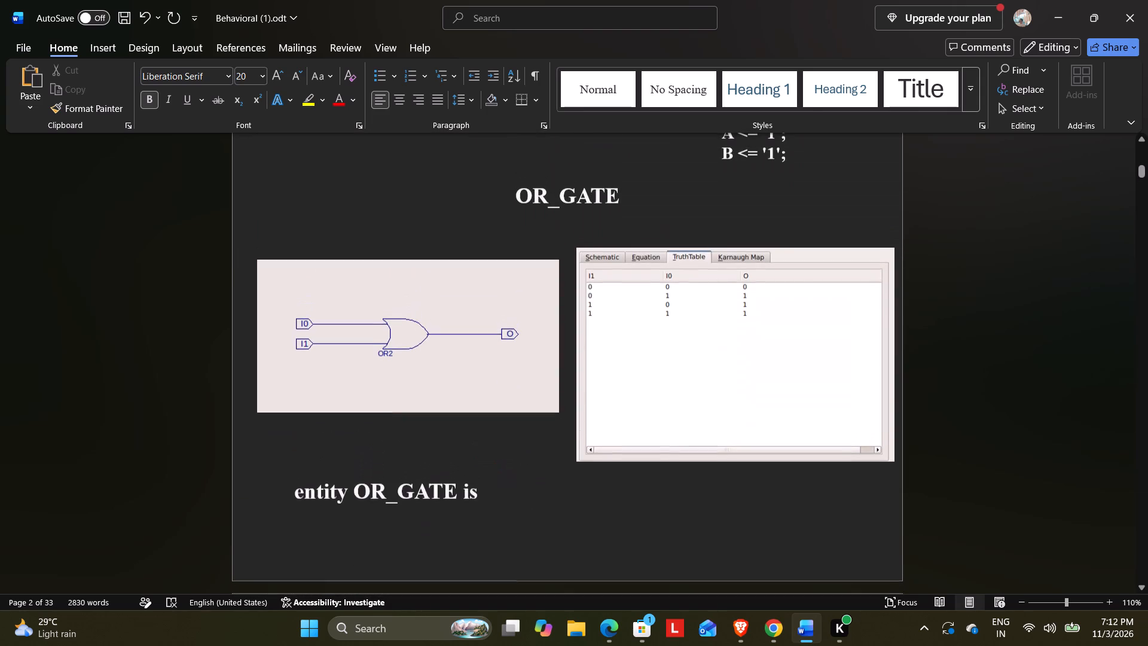
pyautogui.scroll(-1, 300, 438)
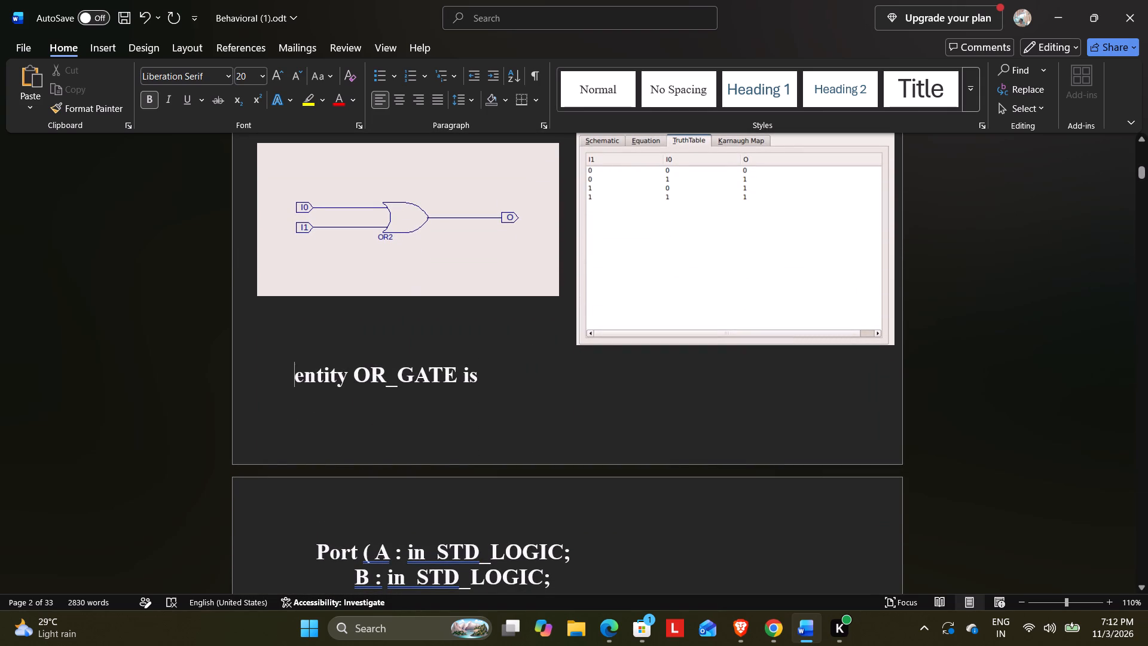
pyautogui.press('Return')
# Set the OR_GATE text, from "entity OR_GATE is" through the end of its stimulus process, to font size 18.
pyautogui.scroll(-2, 401, 337)
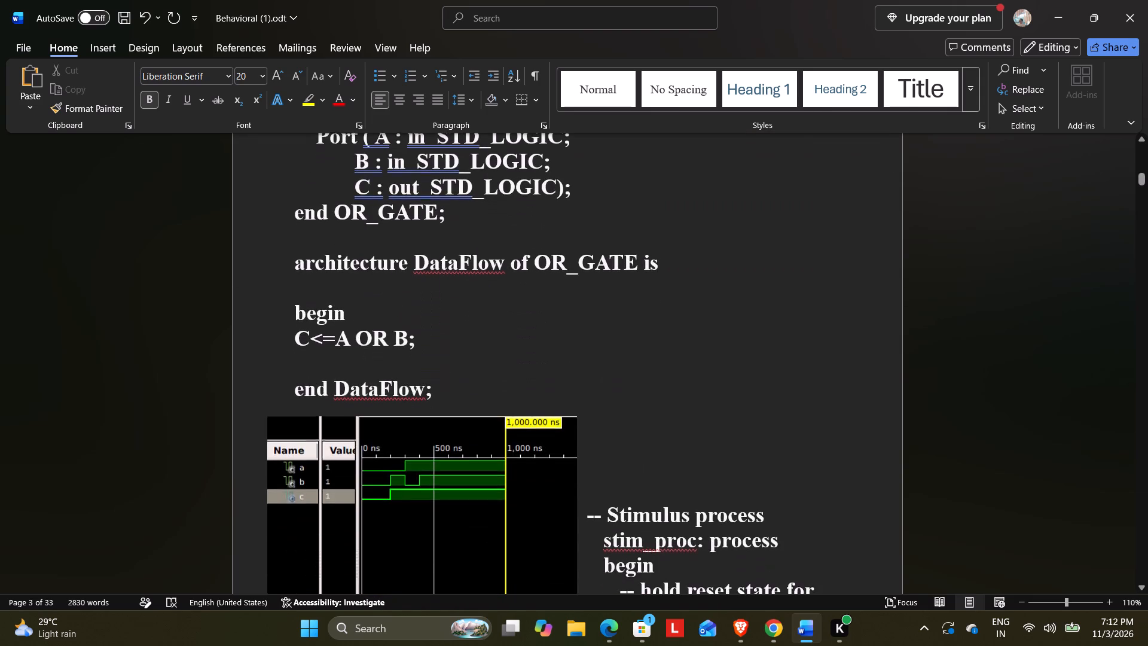
pyautogui.scroll(1, 407, 310)
pyautogui.moveTo(272, 354); pyautogui.dragTo(515, 511)
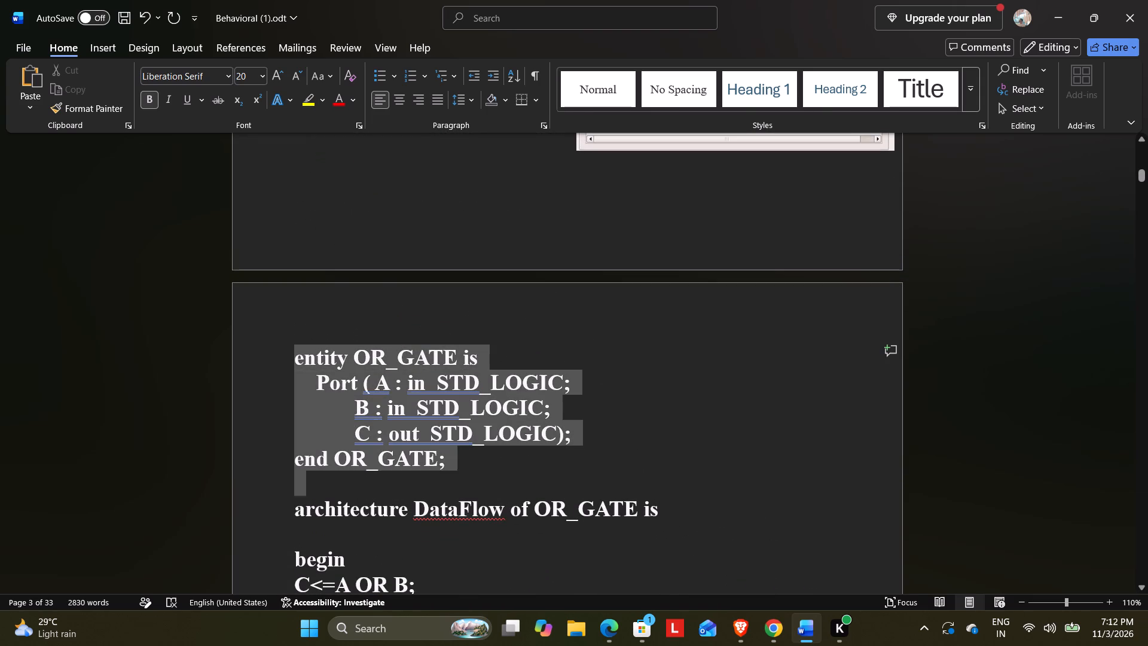
pyautogui.moveTo(515, 511); pyautogui.dragTo(793, 634)
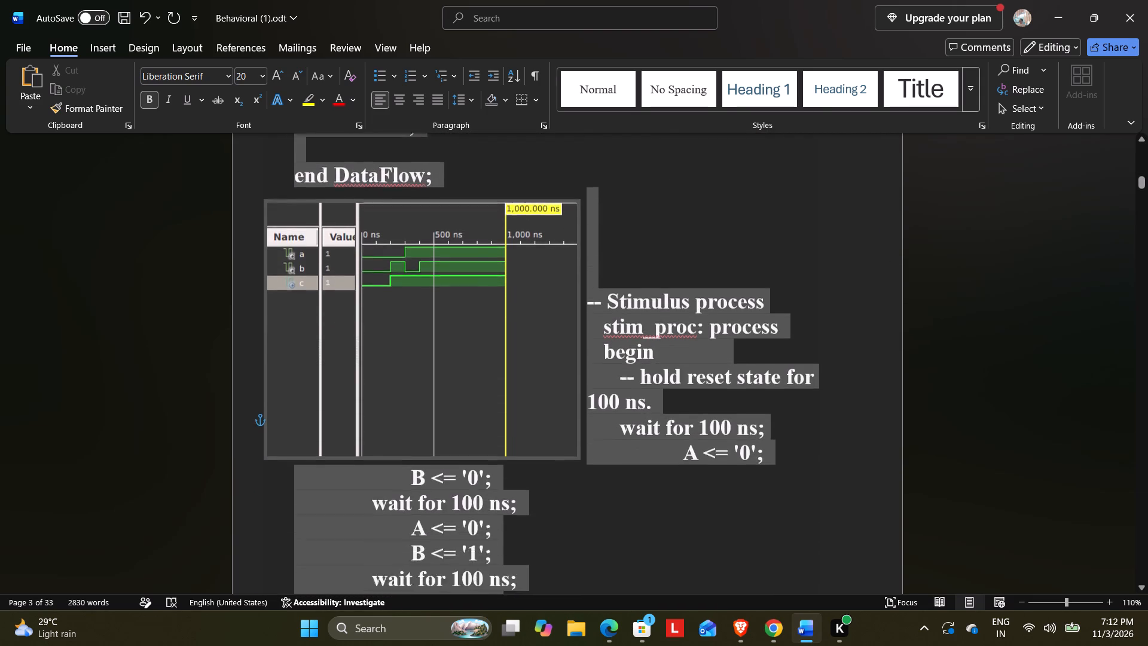
pyautogui.moveTo(793, 634); pyautogui.dragTo(727, 487)
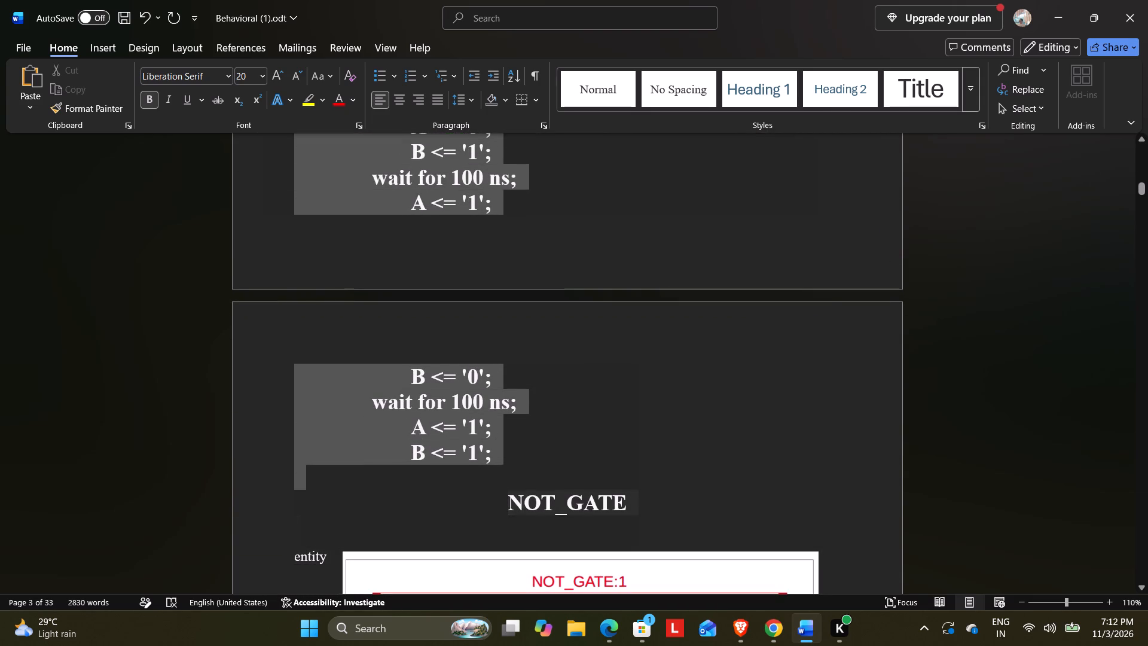
pyautogui.moveTo(727, 487); pyautogui.dragTo(727, 487)
pyautogui.moveTo(264, 72); pyautogui.dragTo(250, 221)
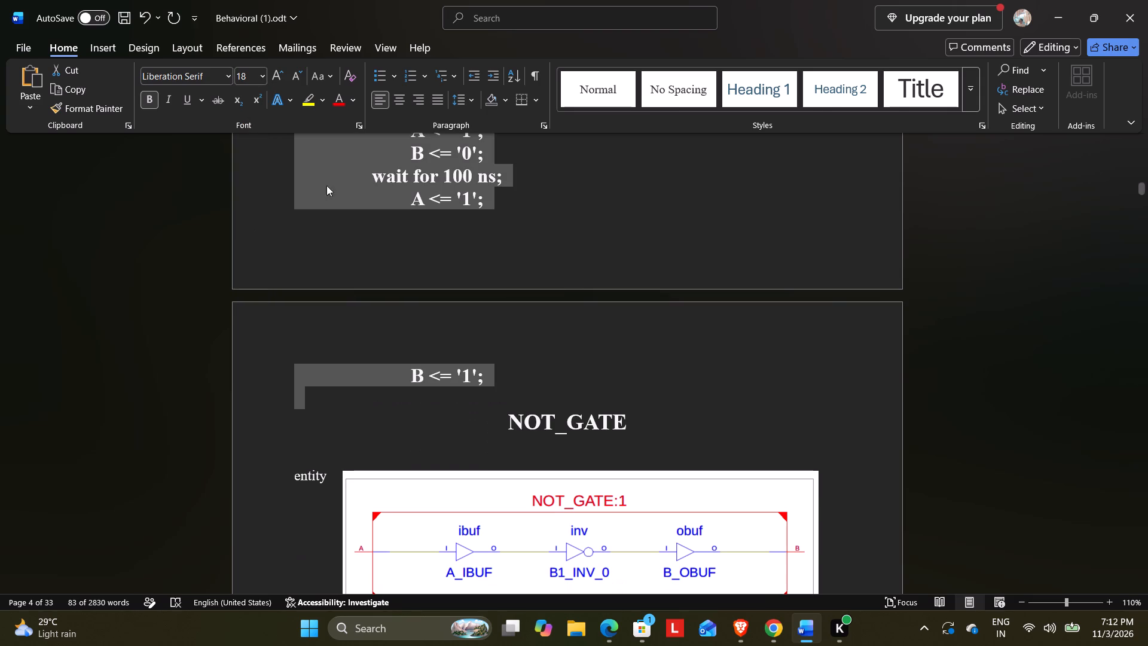
pyautogui.scroll(5, 398, 265)
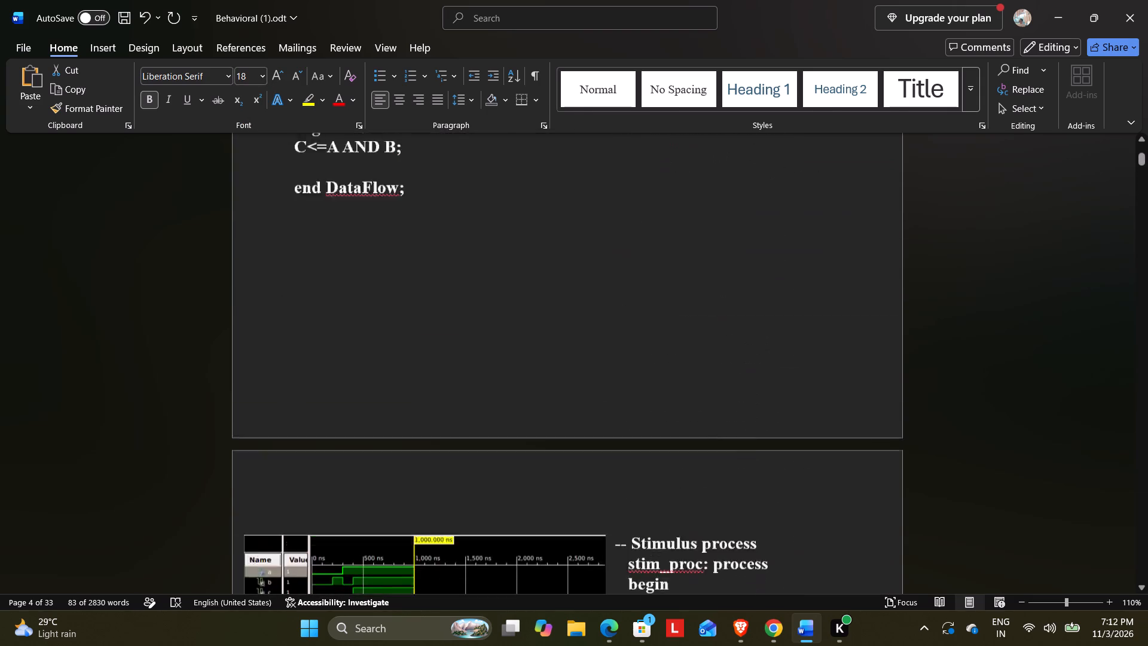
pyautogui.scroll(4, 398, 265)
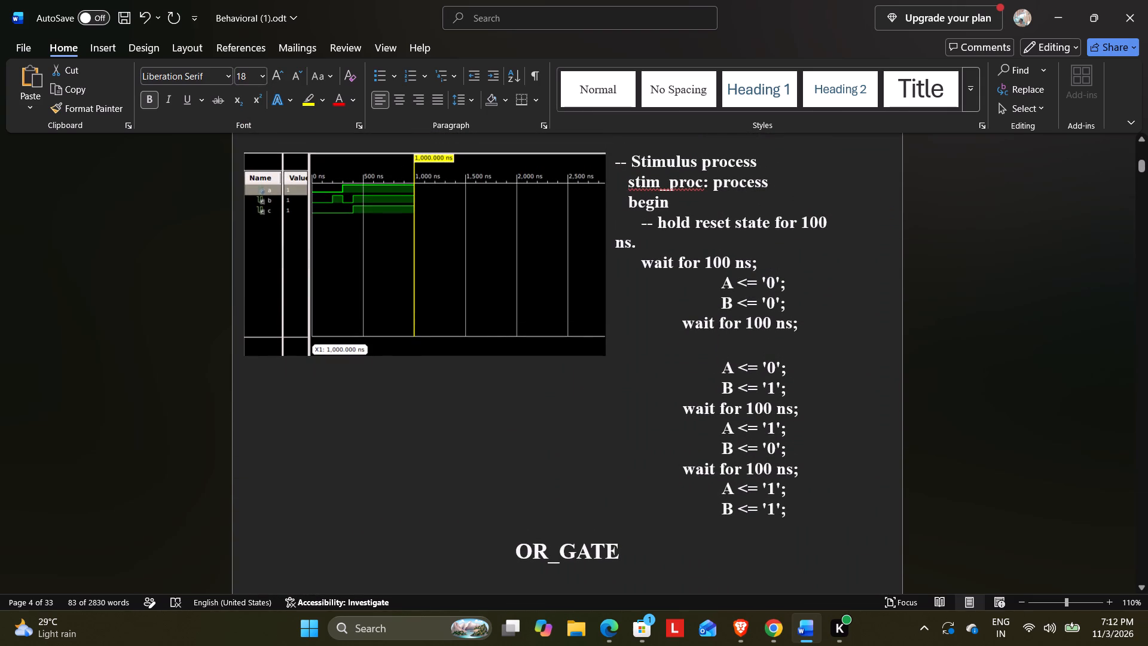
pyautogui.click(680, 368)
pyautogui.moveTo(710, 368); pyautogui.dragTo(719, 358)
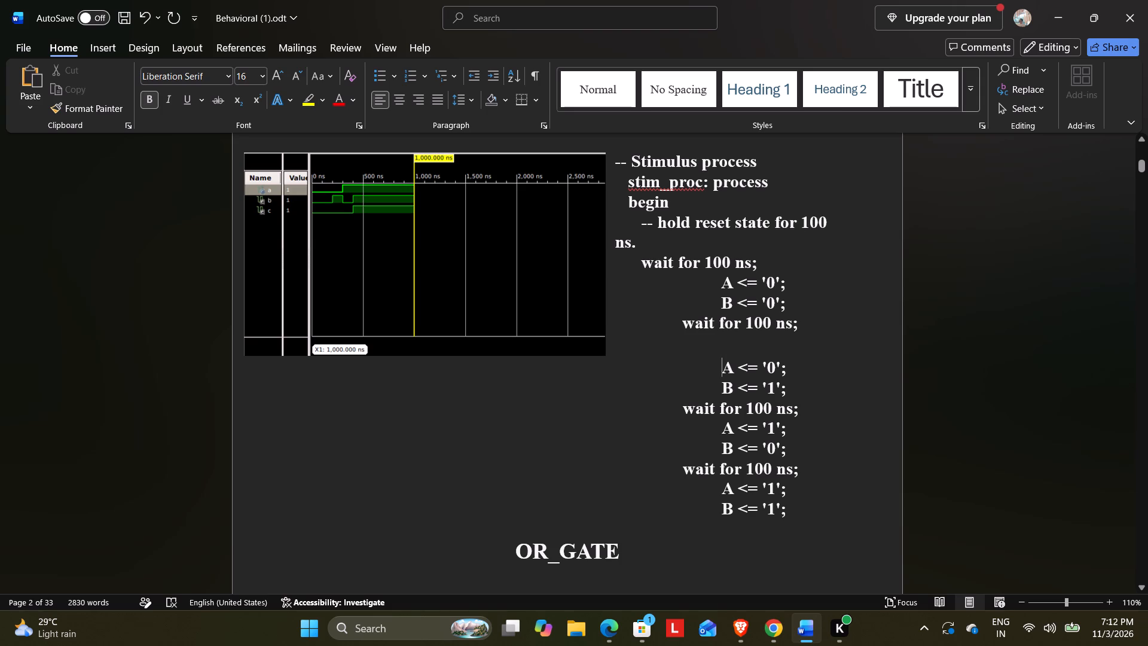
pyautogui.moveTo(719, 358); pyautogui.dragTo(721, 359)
# Set the OR_GATE text, from "entity OR_GATE is" through the last B <= '1'; of its stimulus process, to font size 16.
pyautogui.scroll(-2, 532, 458)
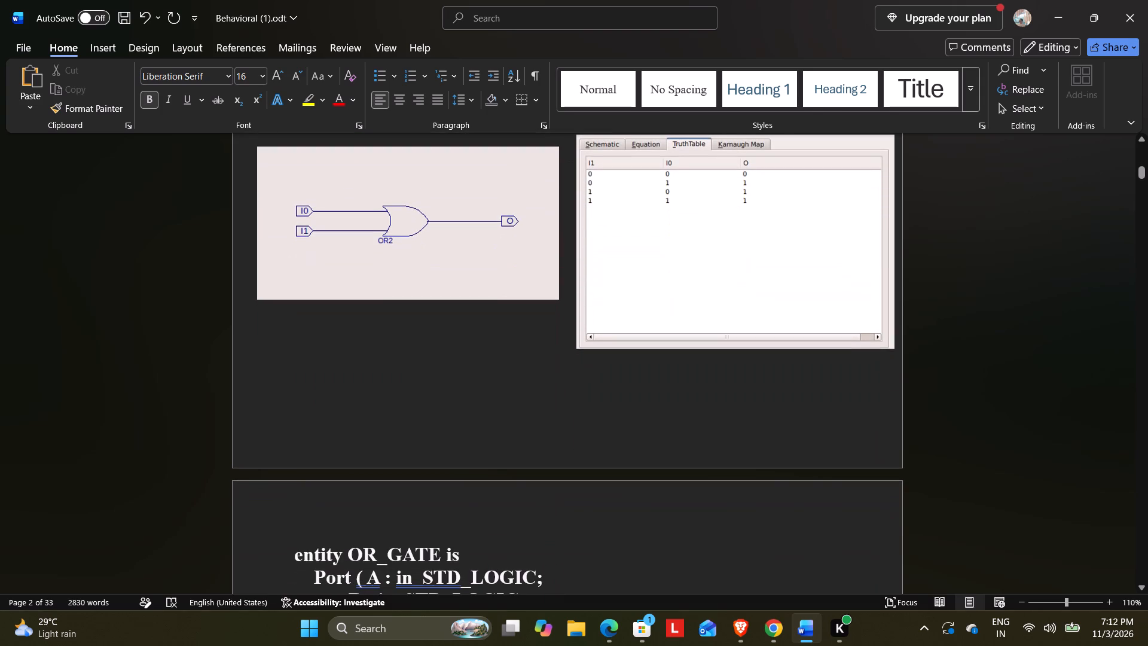
pyautogui.scroll(-3, 533, 428)
pyautogui.scroll(1, 533, 428)
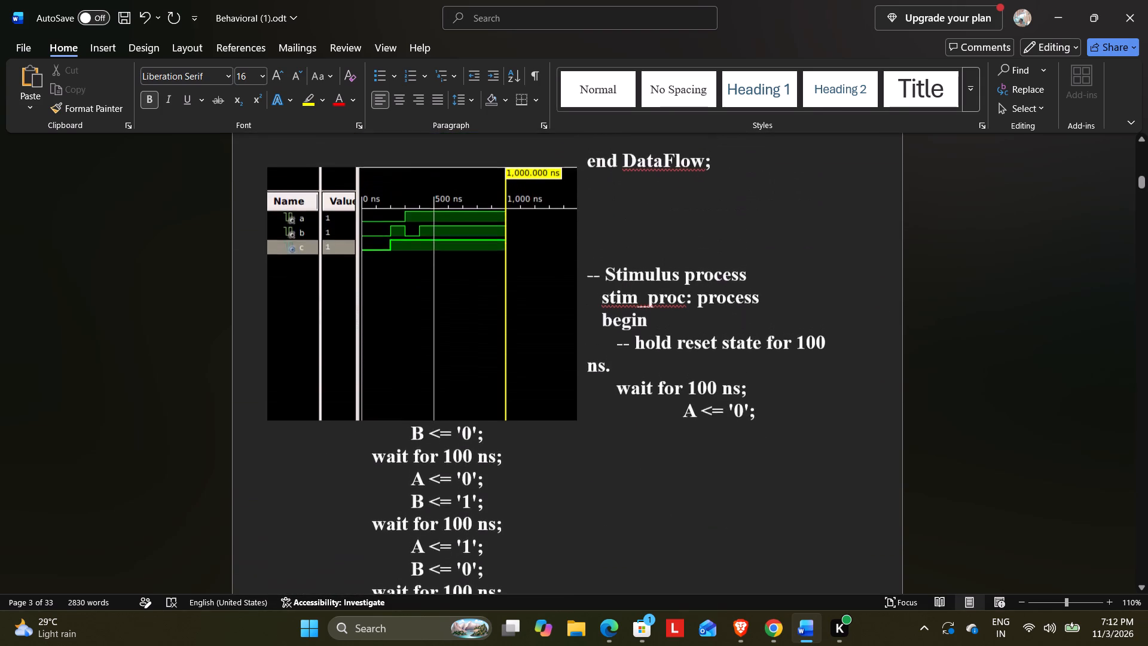
pyautogui.scroll(2, 504, 504)
pyautogui.scroll(-2, 478, 513)
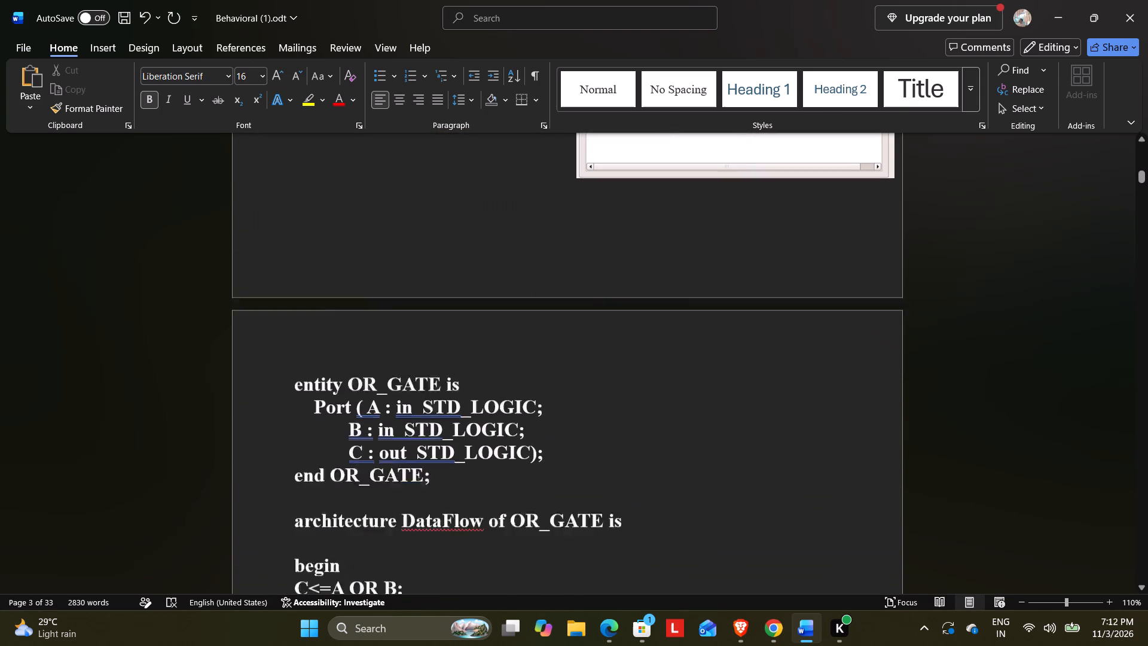
pyautogui.scroll(-1, 478, 513)
pyautogui.moveTo(291, 261); pyautogui.dragTo(746, 531)
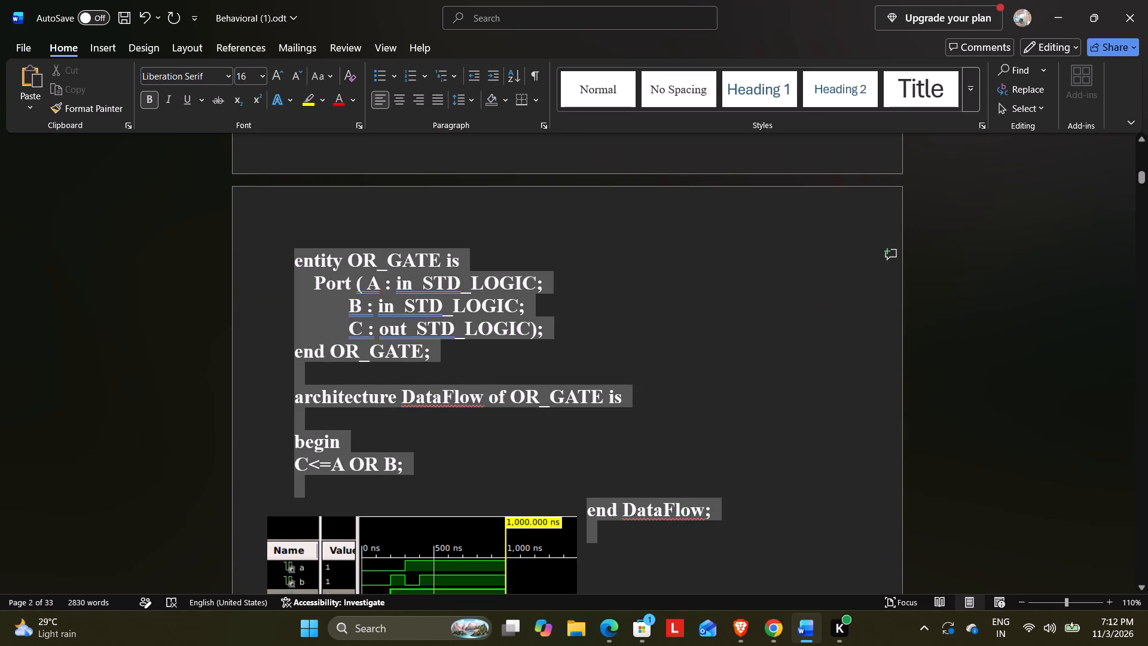
pyautogui.moveTo(746, 531); pyautogui.dragTo(708, 442)
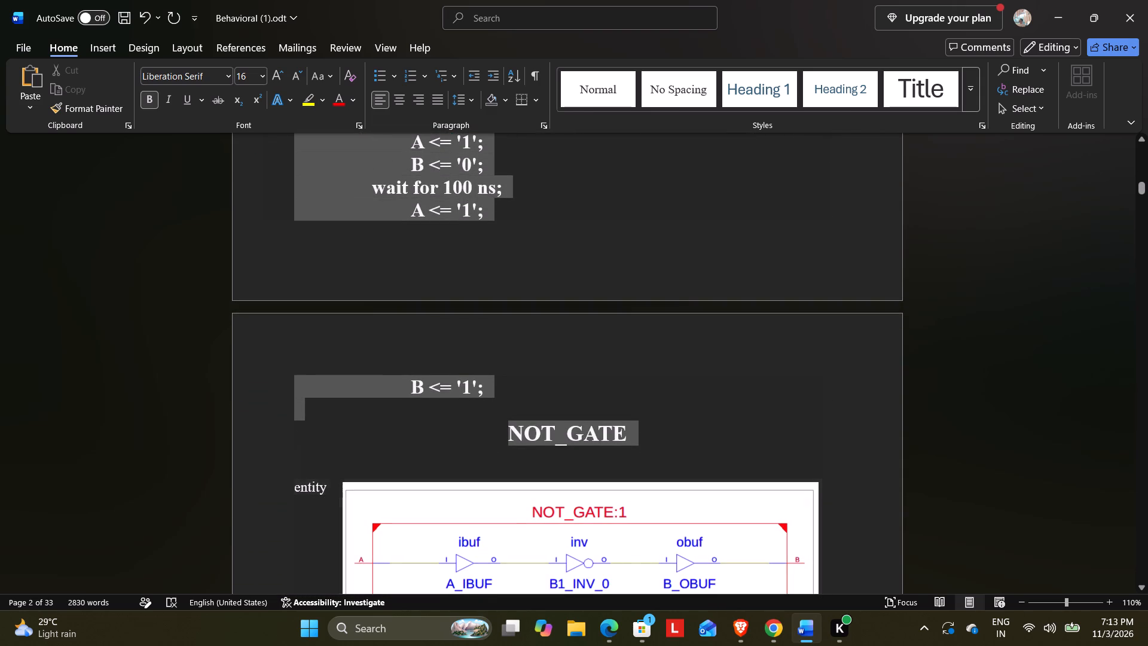
pyautogui.moveTo(708, 442); pyautogui.dragTo(676, 412)
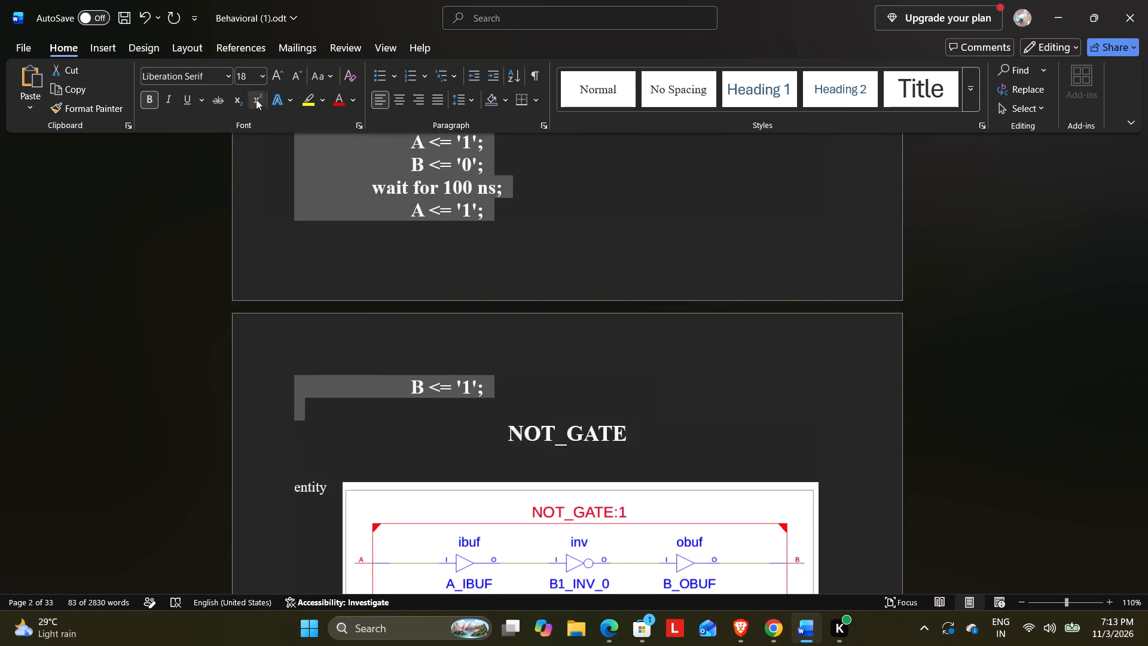
pyautogui.click(262, 66)
pyautogui.click(262, 69)
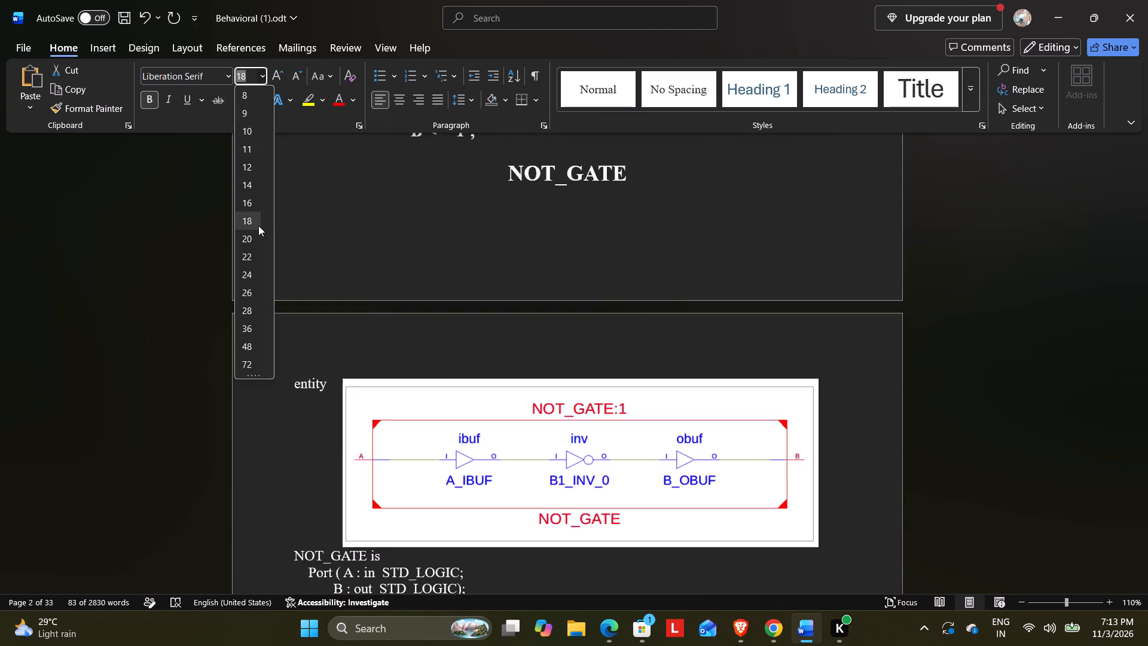
pyautogui.click(252, 203)
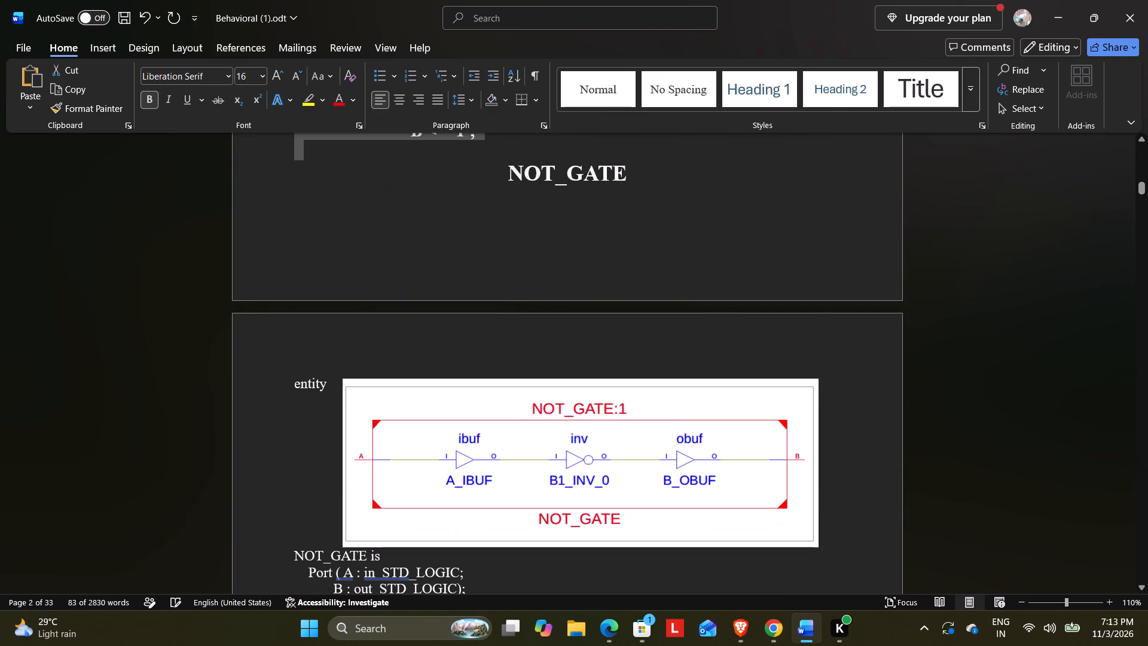
# Examine the layout of the NOT_GATE, NAND_GATE, NOR GATE and XOR_GATE sections for blank space and misplaced images.
pyautogui.scroll(-3, 475, 253)
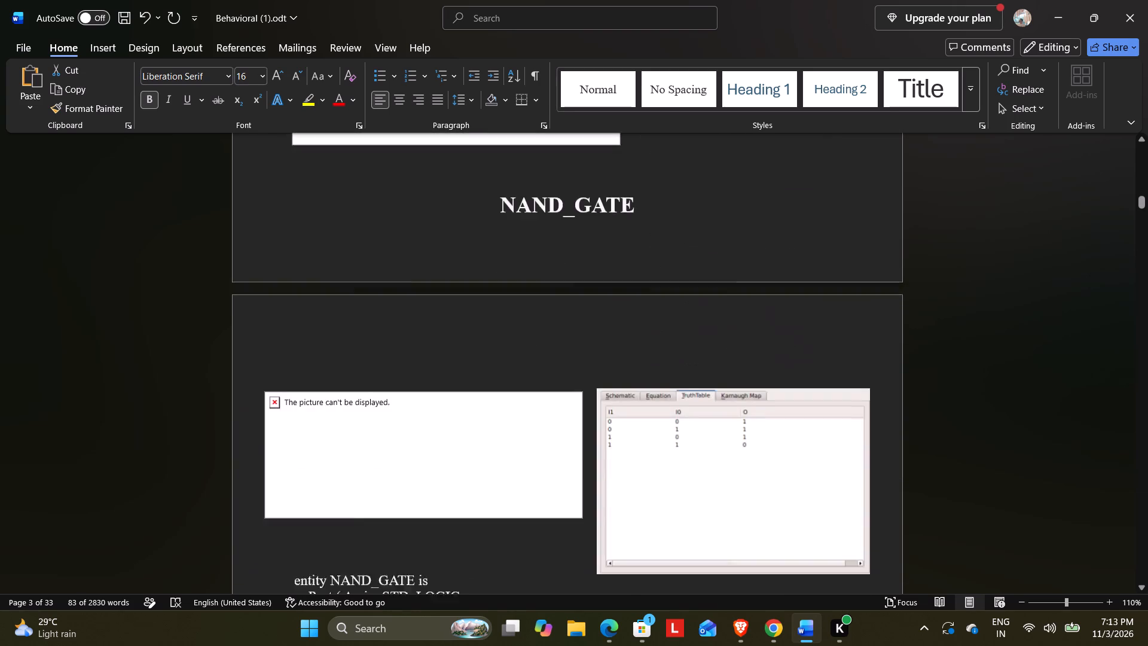
pyautogui.scroll(-1, 475, 253)
pyautogui.scroll(4, 475, 253)
pyautogui.scroll(-1, 475, 253)
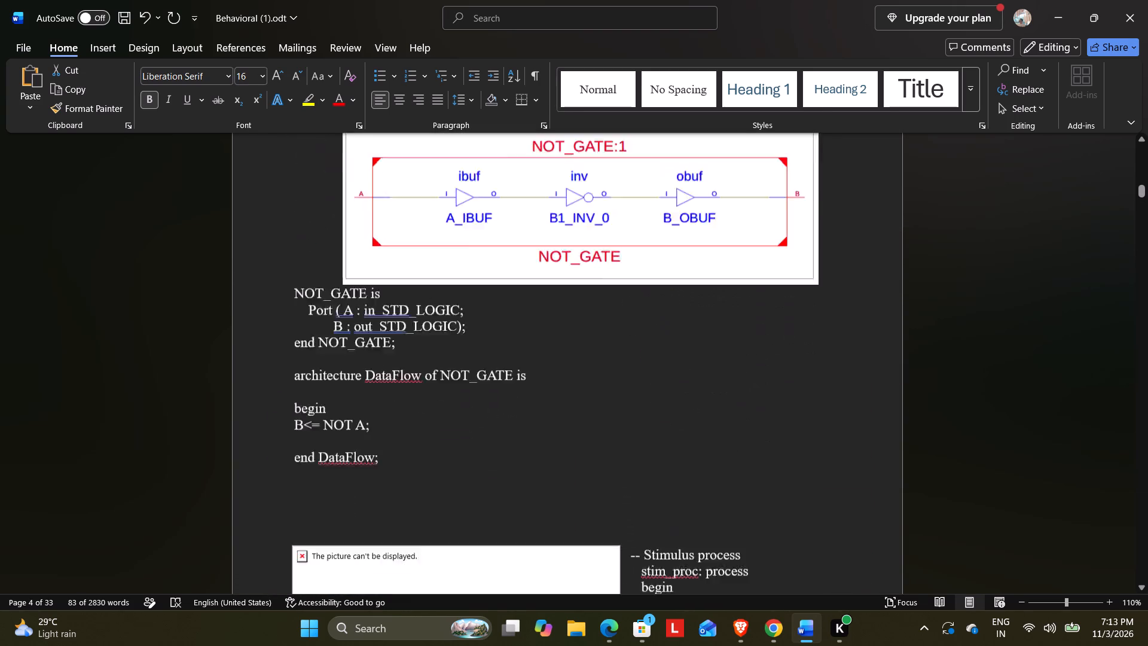
pyautogui.scroll(-2, 475, 253)
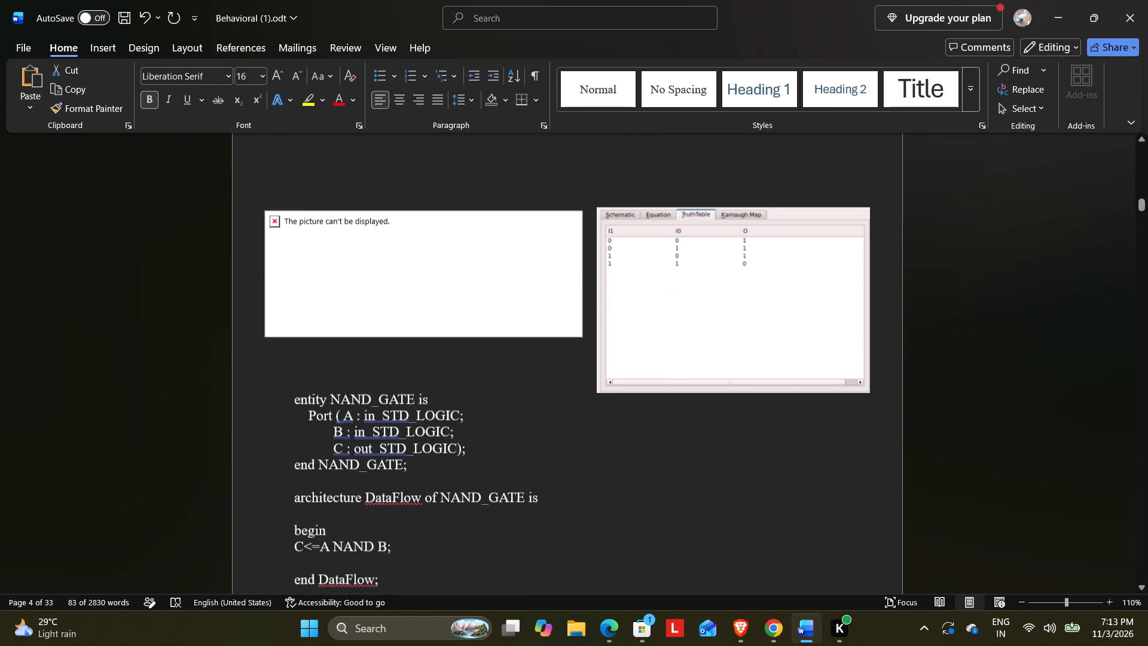
pyautogui.scroll(-3, 475, 253)
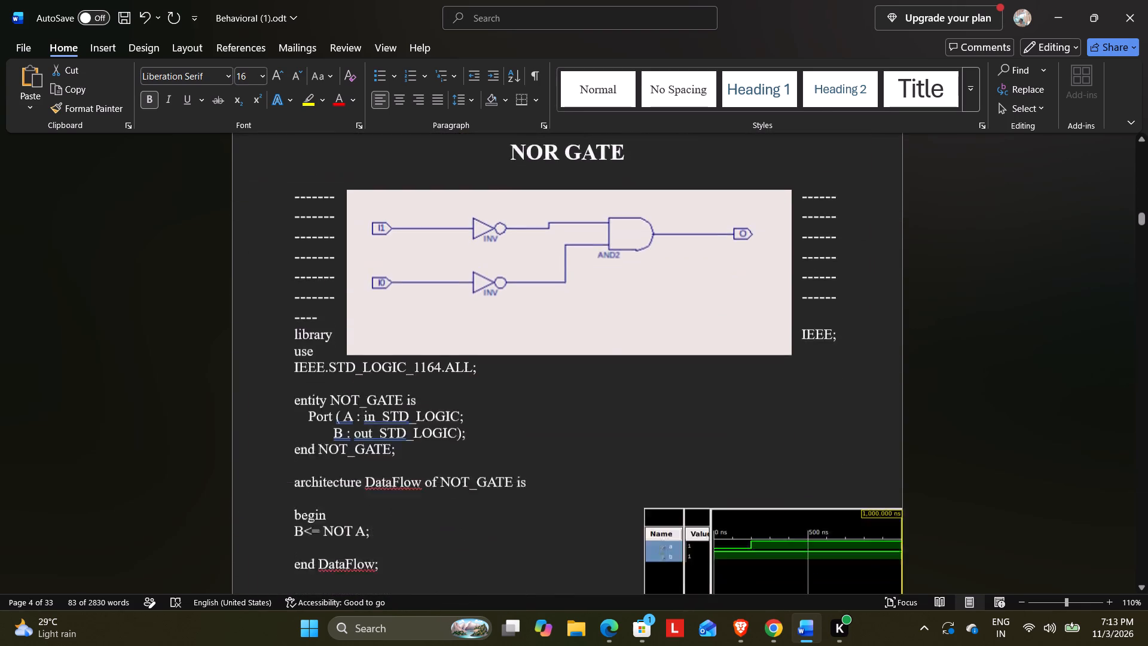
pyautogui.scroll(-1, 475, 253)
pyautogui.scroll(-1, 503, 195)
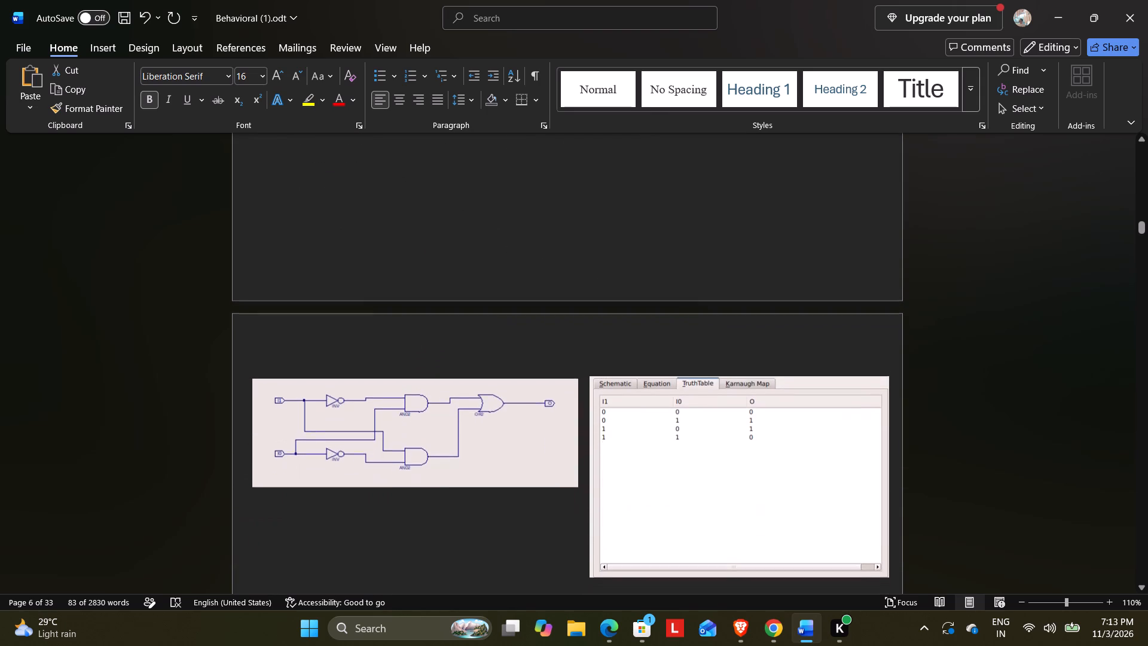
# Move the XOR_GATE schematic and truth table images from the following page up to the page with the XOR_GATE heading.
pyautogui.scroll(1, 365, 412)
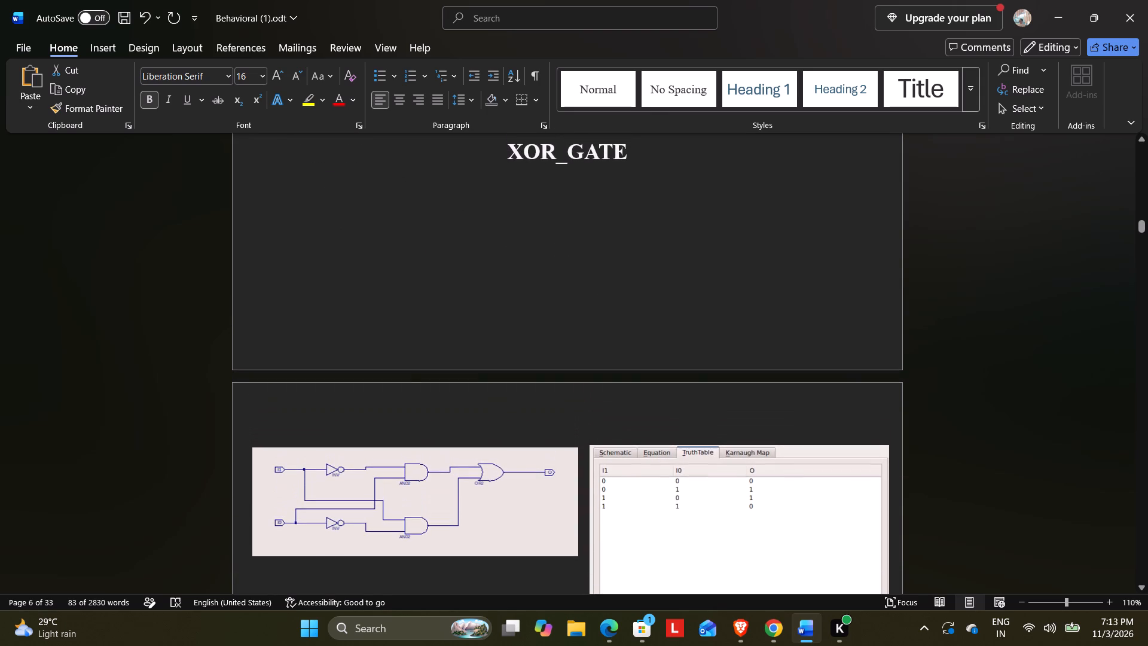
pyautogui.moveTo(370, 474); pyautogui.dragTo(362, 322)
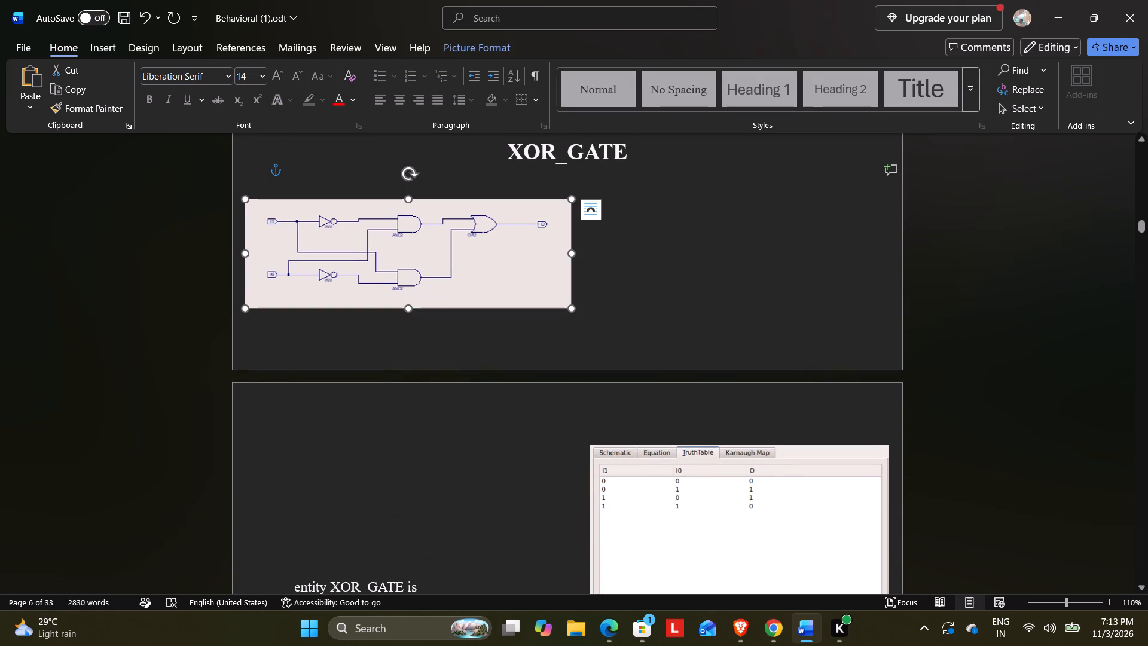
pyautogui.moveTo(679, 476); pyautogui.dragTo(746, 348)
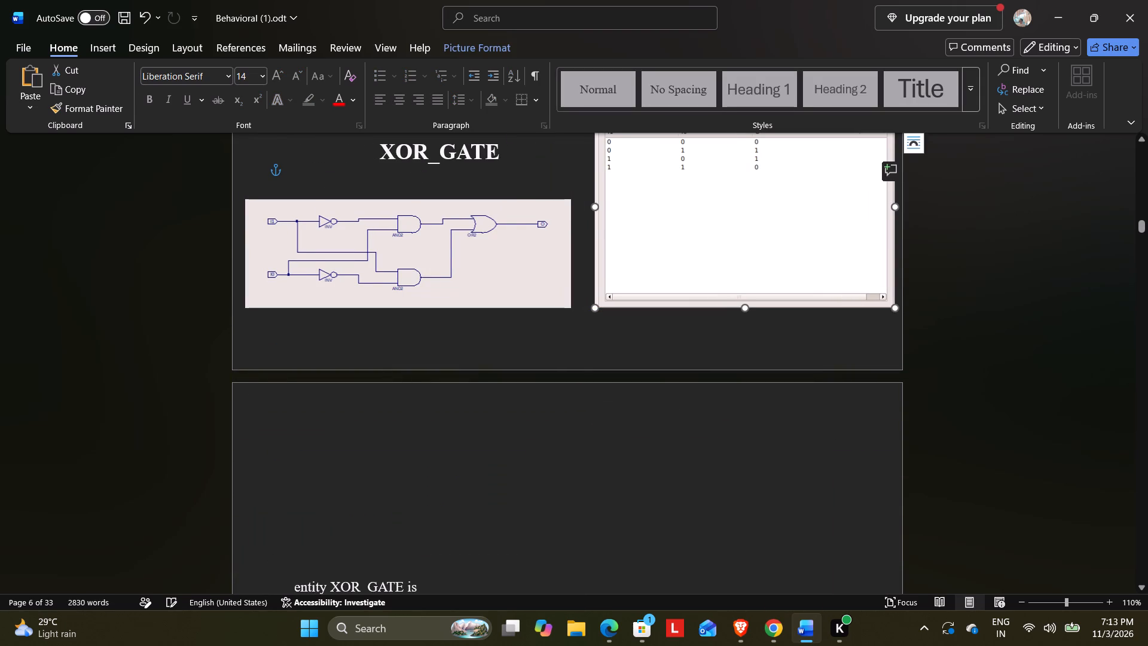
# Shrink the XOR_GATE truth table image so it fits below the heading, beside the schematic and roughly matching its height.
pyautogui.scroll(2, 596, 300)
pyautogui.moveTo(638, 374); pyautogui.dragTo(651, 417)
pyautogui.moveTo(596, 309); pyautogui.dragTo(618, 392)
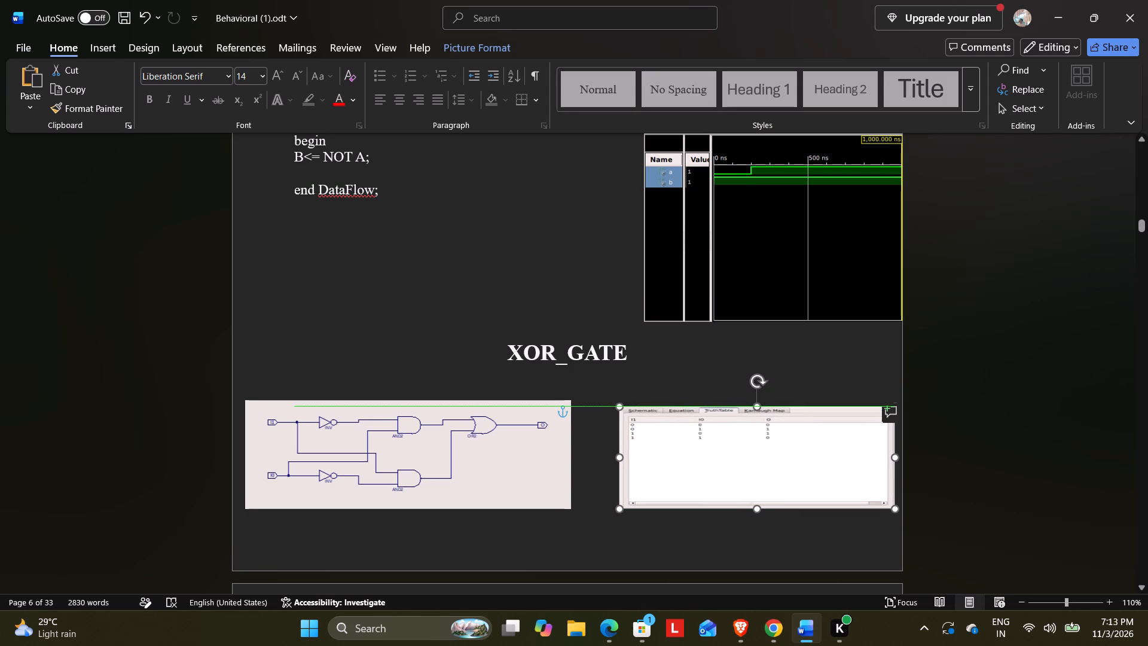
pyautogui.moveTo(618, 392); pyautogui.dragTo(601, 390)
# Delete the surplus blank lines before "entity XOR_GATE is", keeping the whole entity block at the top of the page following the images.
pyautogui.scroll(-1, 517, 327)
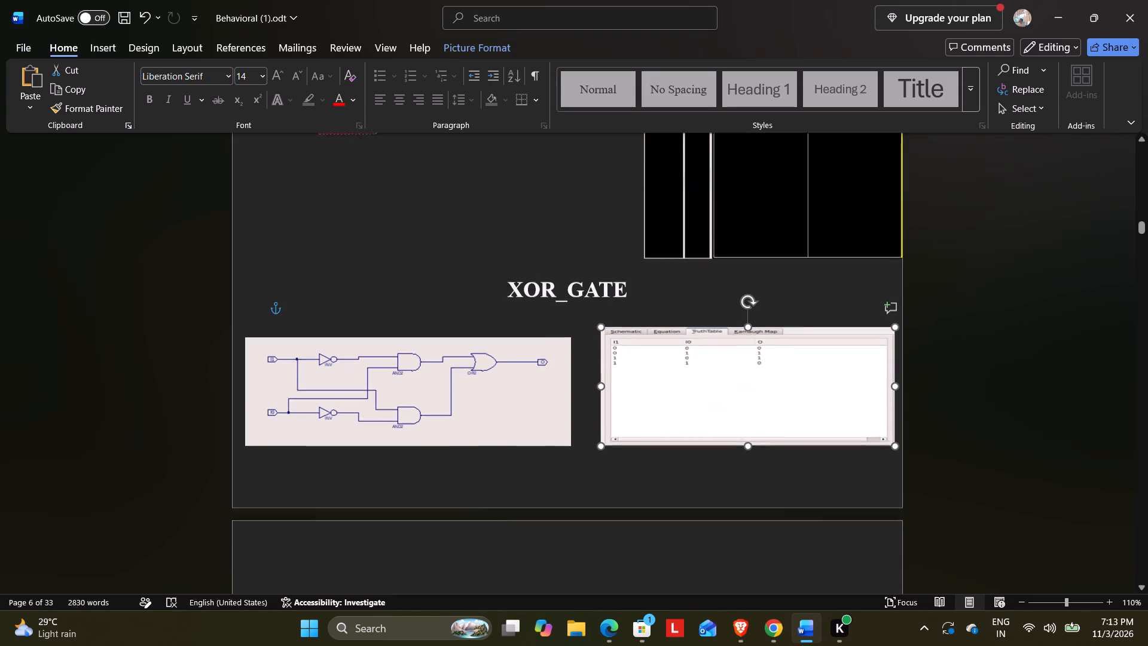
pyautogui.scroll(-2, 517, 327)
pyautogui.scroll(1, 517, 327)
pyautogui.scroll(-1, 517, 327)
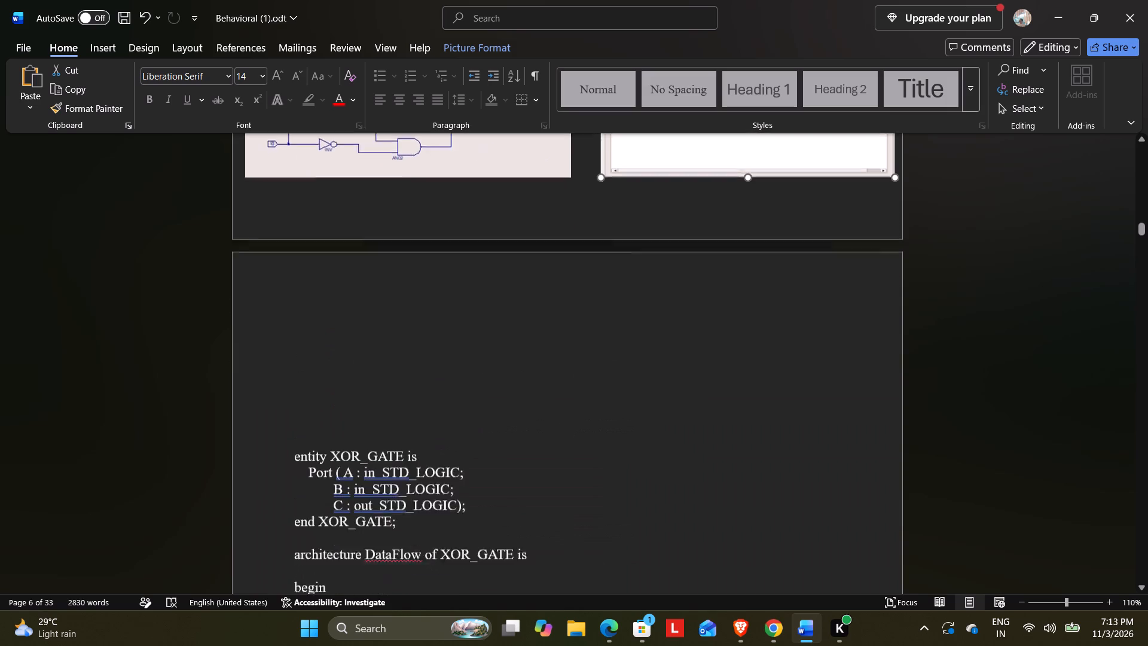
pyautogui.scroll(-1, 517, 327)
pyautogui.click(288, 367)
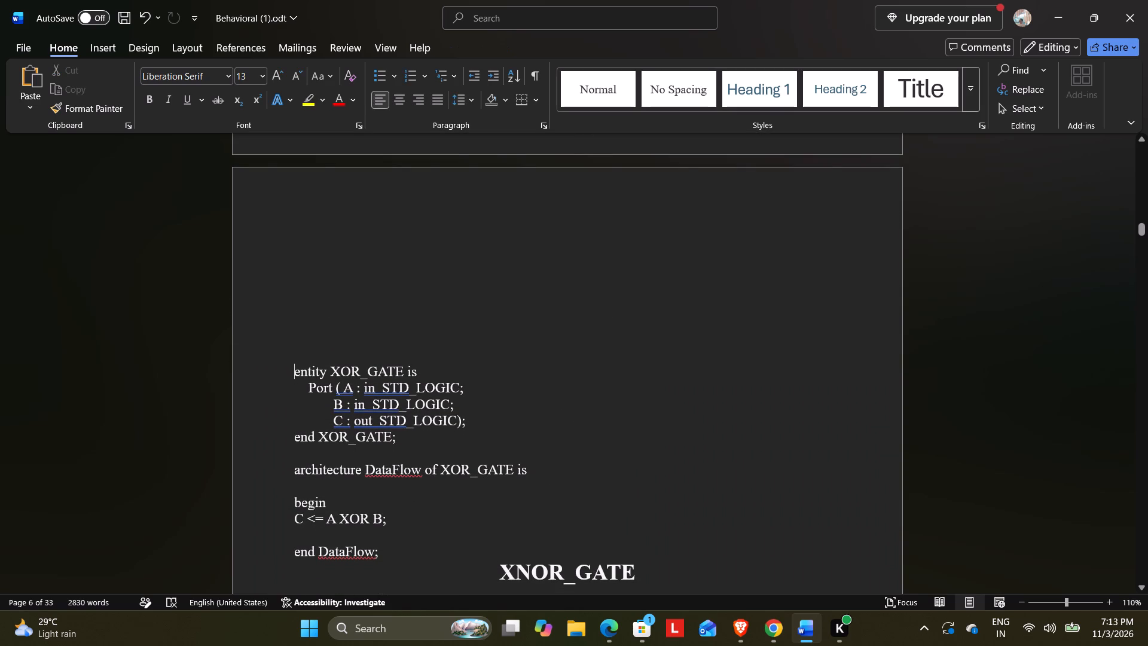
pyautogui.press('BackSpace')
pyautogui.press('BackSpace')
pyautogui.press('BackSpace')
pyautogui.press('BackSpace')
pyautogui.press('BackSpace')
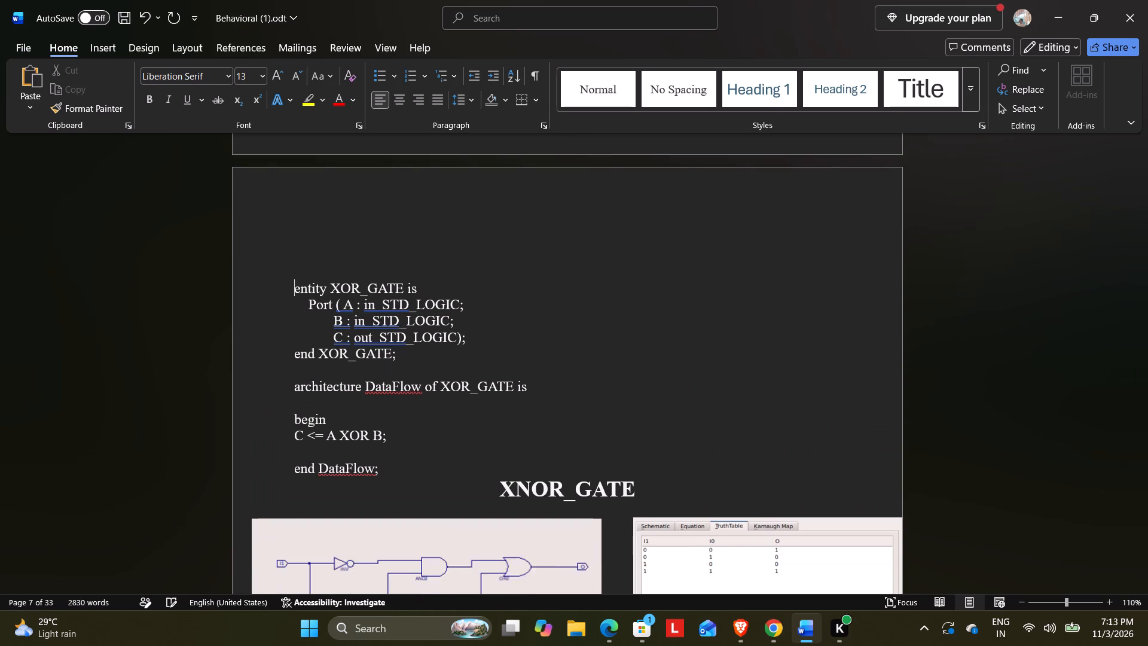
pyautogui.press('BackSpace')
pyautogui.press('BackSpace')
pyautogui.press('BackSpace')
pyautogui.press('BackSpace')
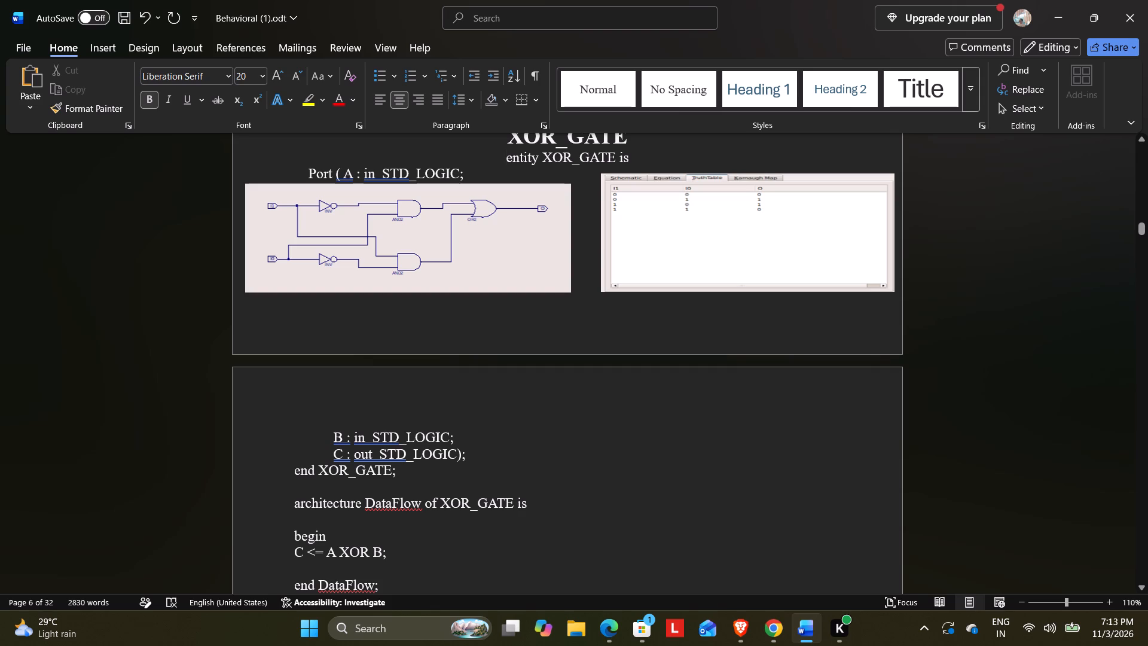
pyautogui.press('BackSpace')
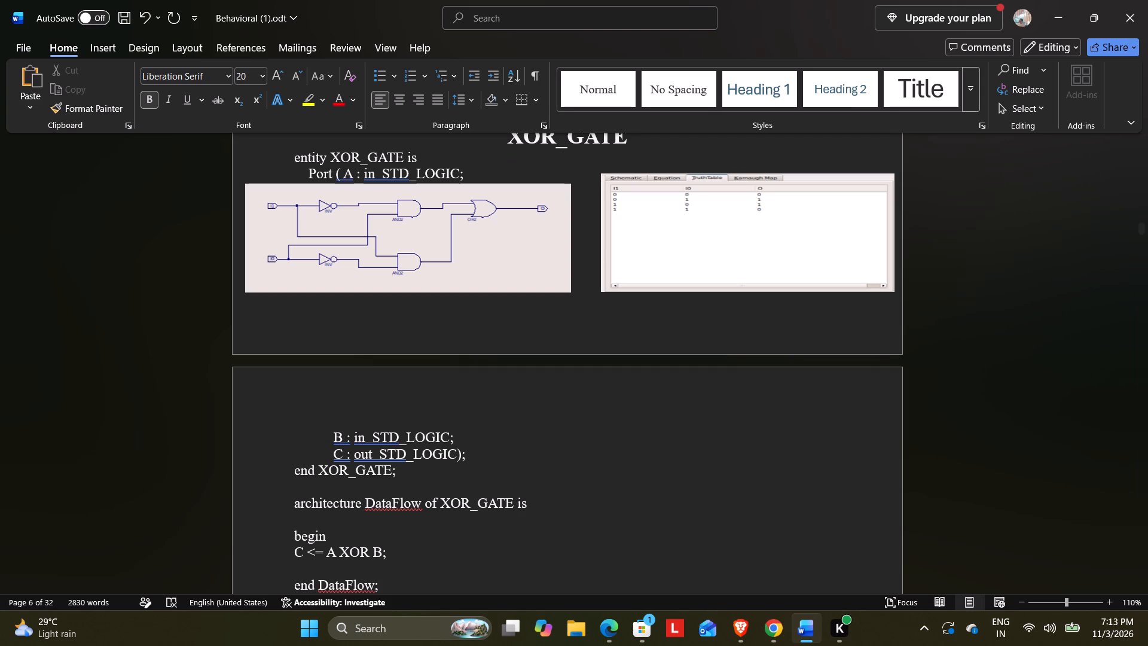
pyautogui.hotkey('ctrl', 'z')
pyautogui.hotkey('ctrl', 'z')
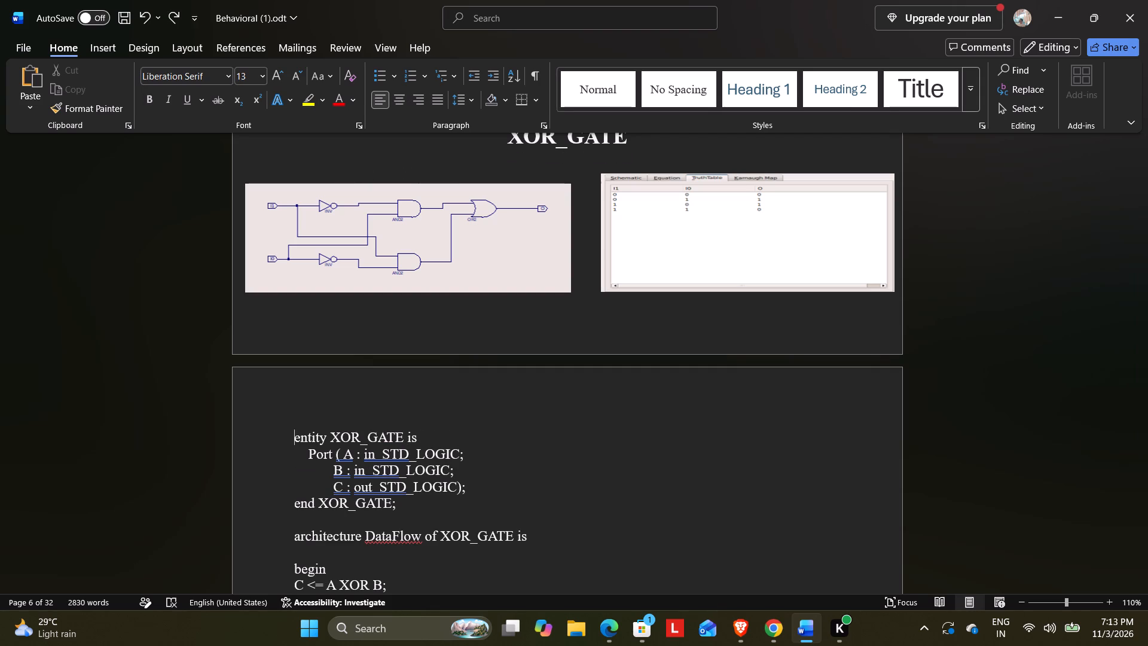
# Delete the surplus blank lines between the XNOR_GATE images and "entity XNOR_GATE is", keeping the code just below the images.
pyautogui.scroll(-3, 343, 387)
pyautogui.hscroll(1, 343, 387)
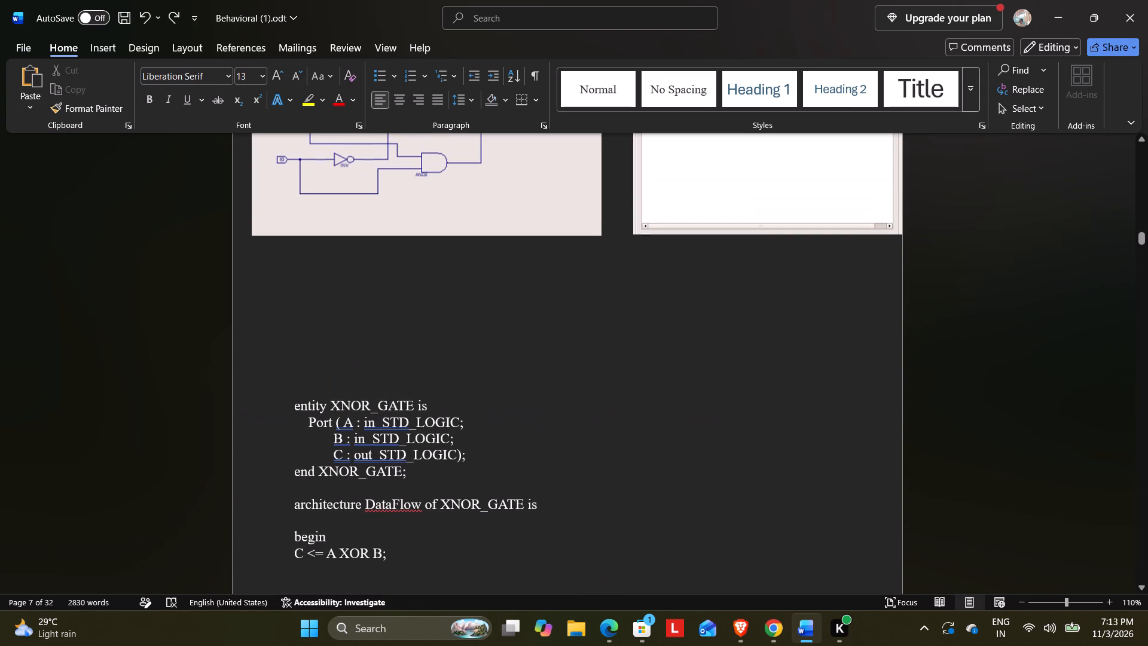
pyautogui.click(288, 407)
pyautogui.press('BackSpace')
pyautogui.press('BackSpace')
pyautogui.press('BackSpace')
pyautogui.press('BackSpace')
pyautogui.press('BackSpace')
pyautogui.press('BackSpace')
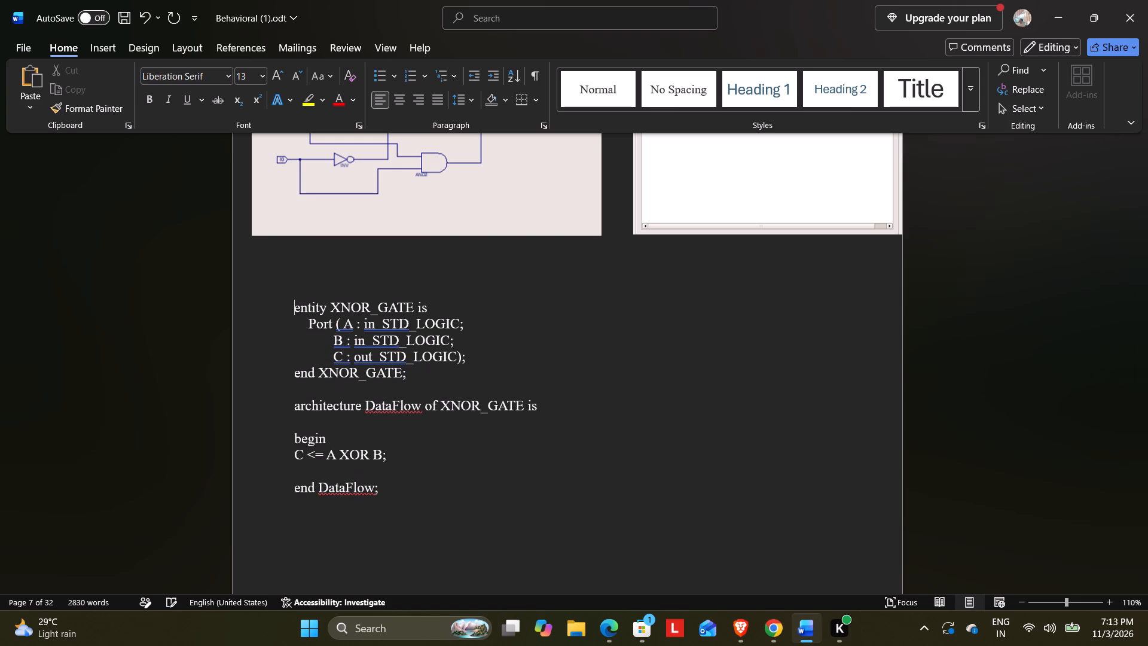
pyautogui.press('BackSpace')
# Examine the pages from XNOR_GATE through Behavioral_OR, Behavioral_NOT and Behavioral_Nand for remaining blank space and layout problems.
pyautogui.scroll(-2, 288, 407)
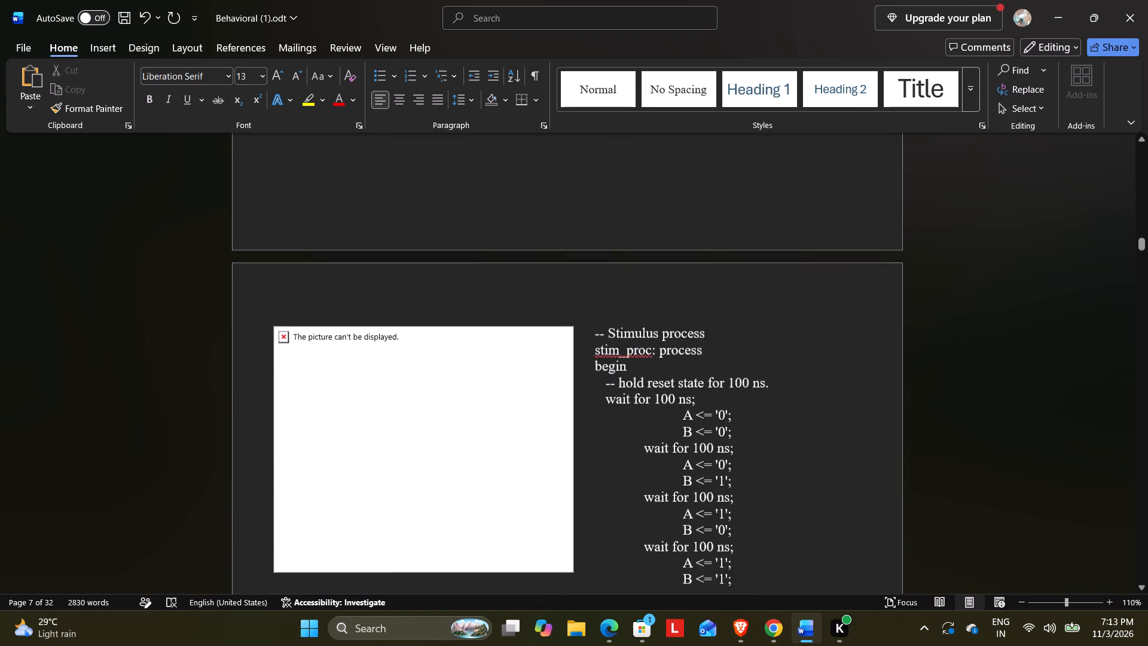
pyautogui.scroll(-2, 351, 453)
pyautogui.scroll(1, 351, 453)
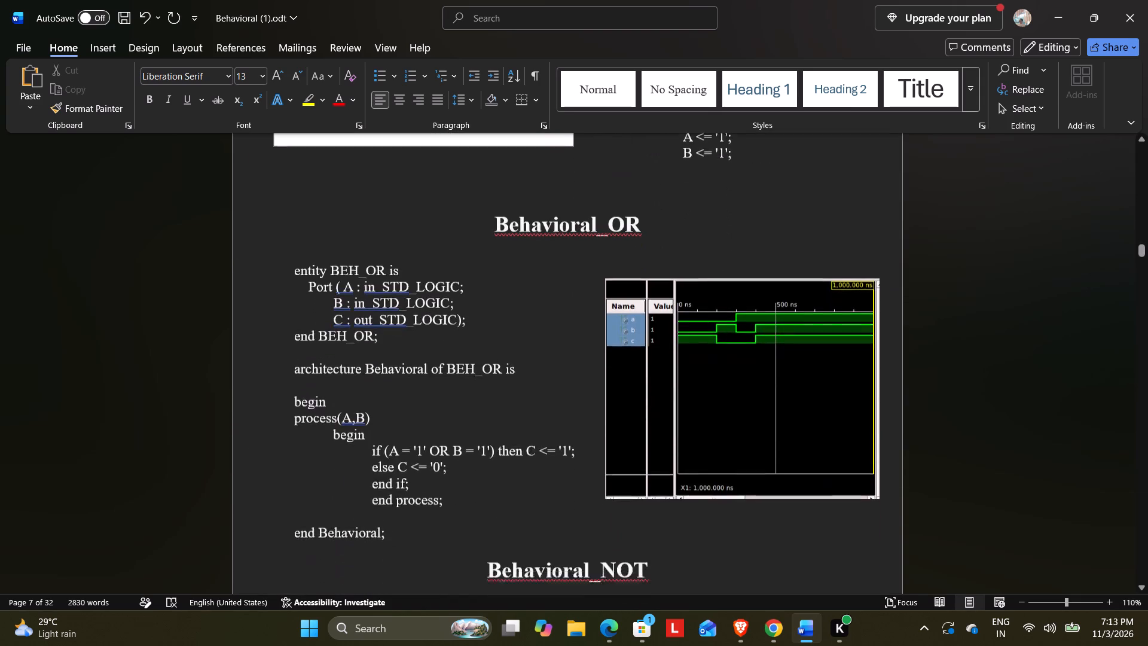
pyautogui.scroll(1, 351, 453)
pyautogui.scroll(-1, 351, 453)
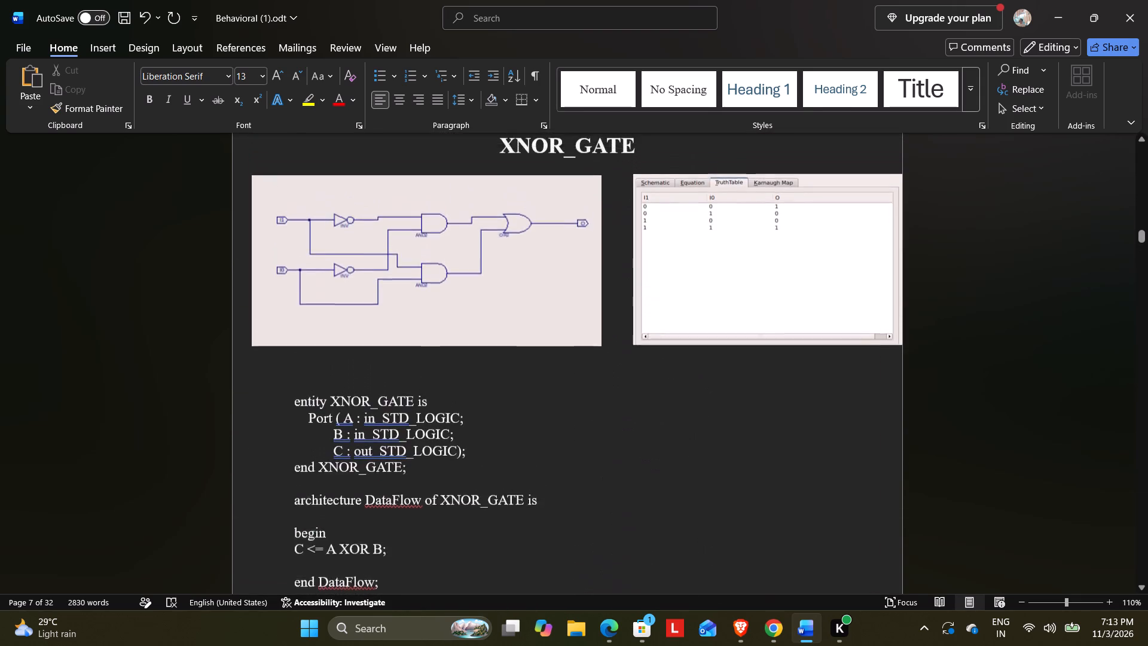
pyautogui.scroll(-1, 351, 453)
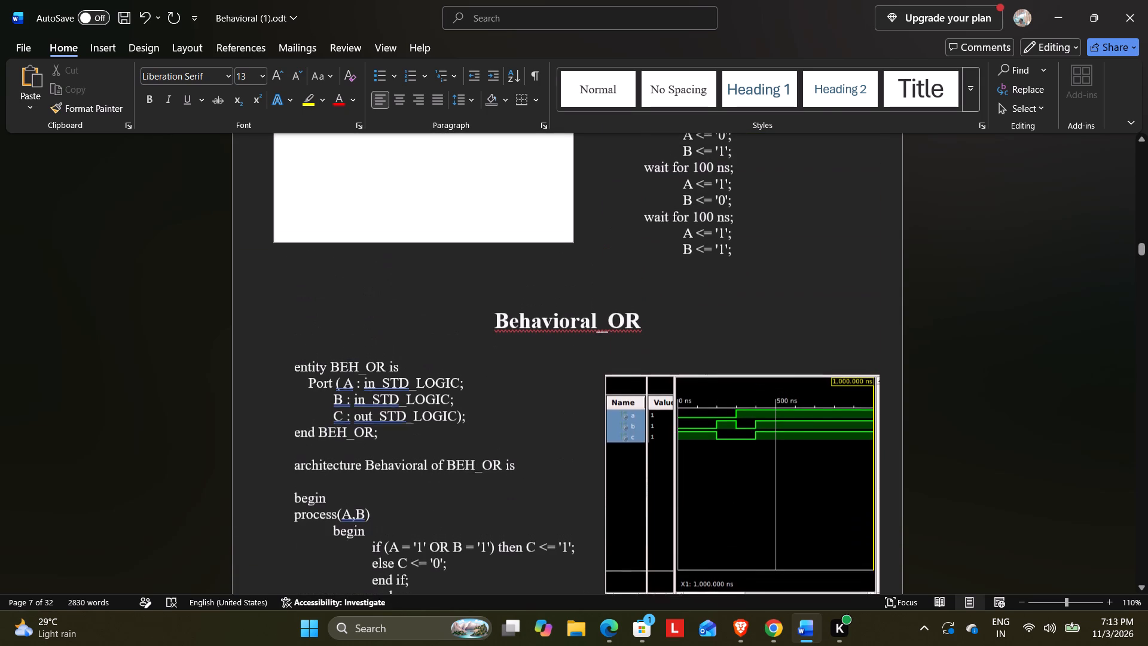
pyautogui.scroll(-2, 351, 453)
pyautogui.scroll(1, 351, 453)
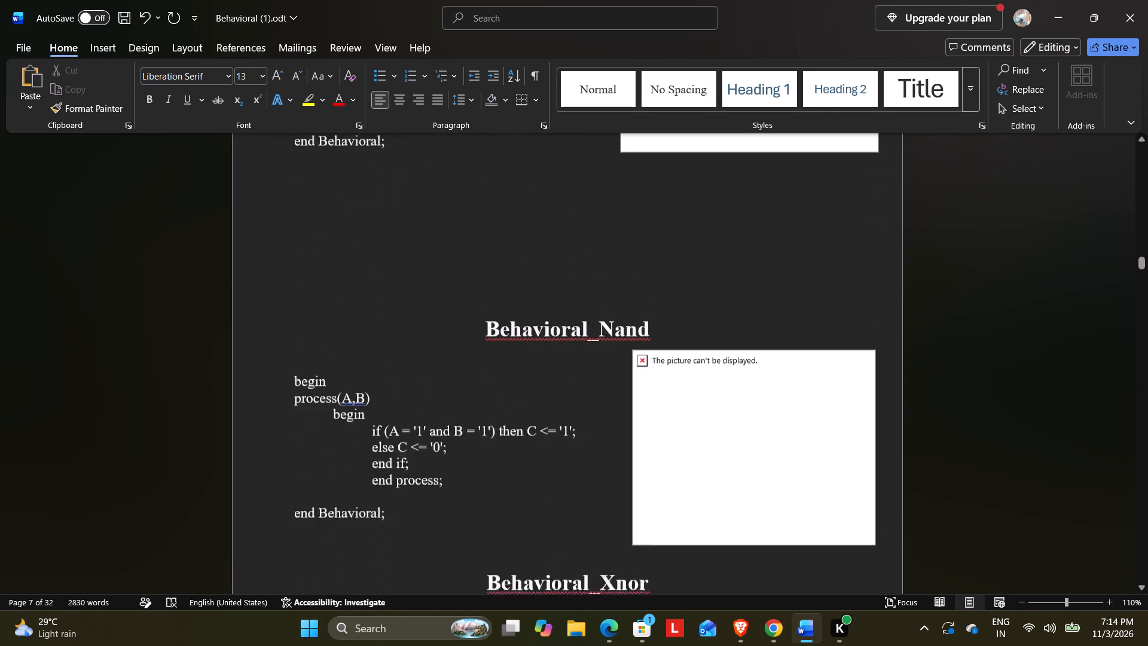
pyautogui.scroll(1, 351, 453)
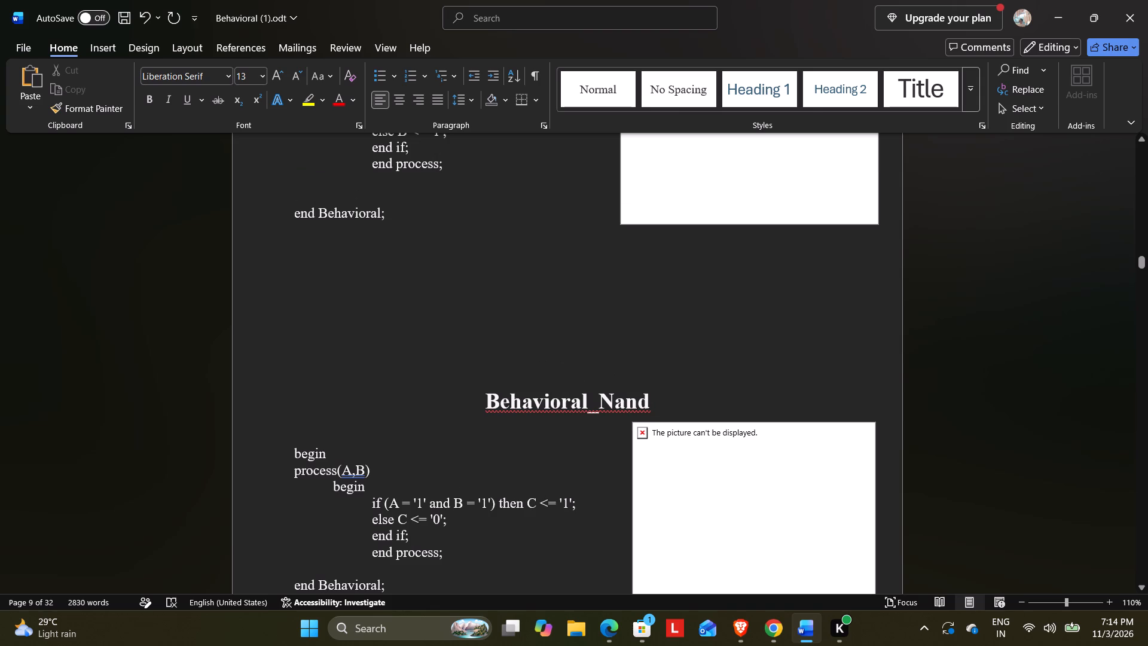
# Examine the pages from Behavioral_NOR through the NAND- and NOR-based gates to the multiplexer section for page breaks and blank space.
pyautogui.scroll(-8, 354, 455)
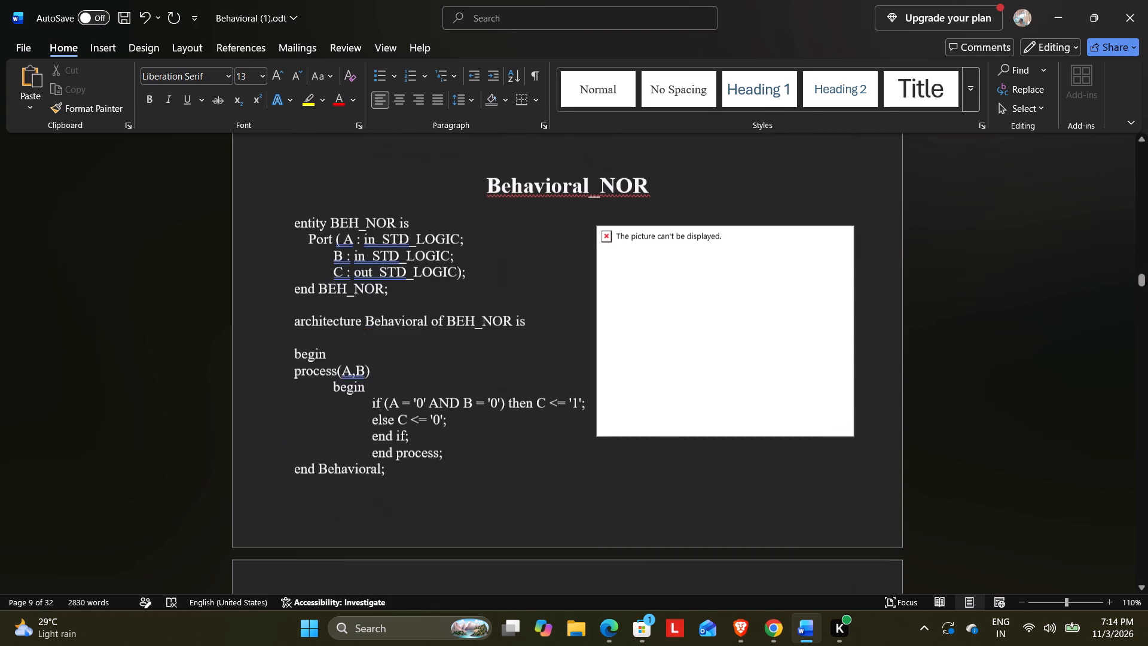
pyautogui.scroll(-3, 354, 455)
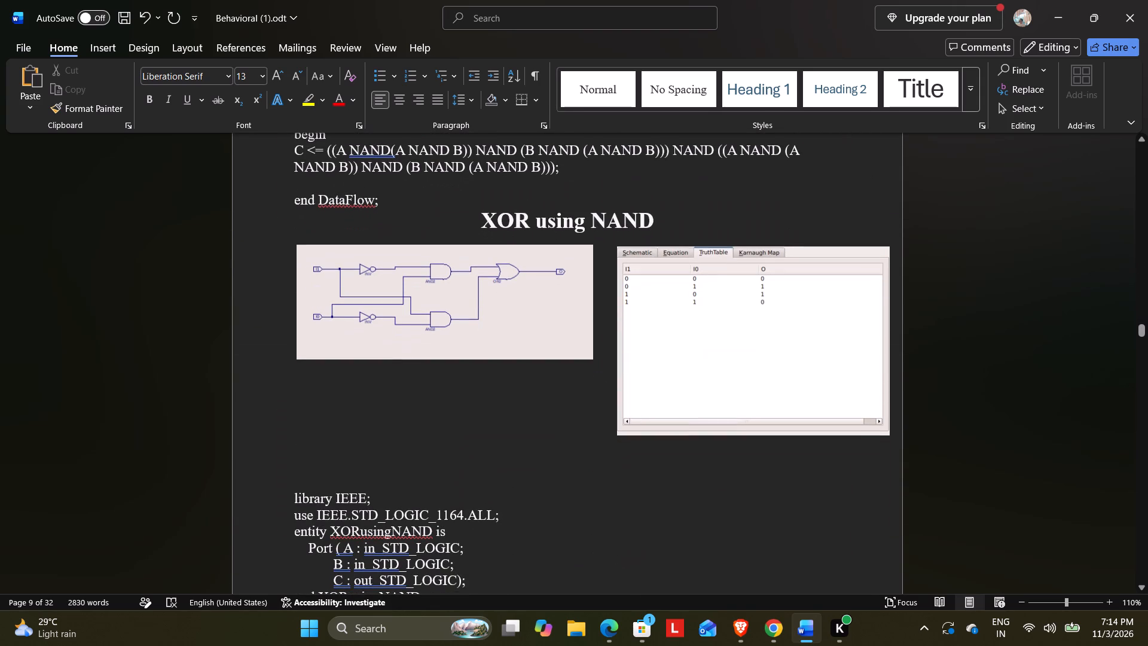
pyautogui.scroll(-5, 354, 455)
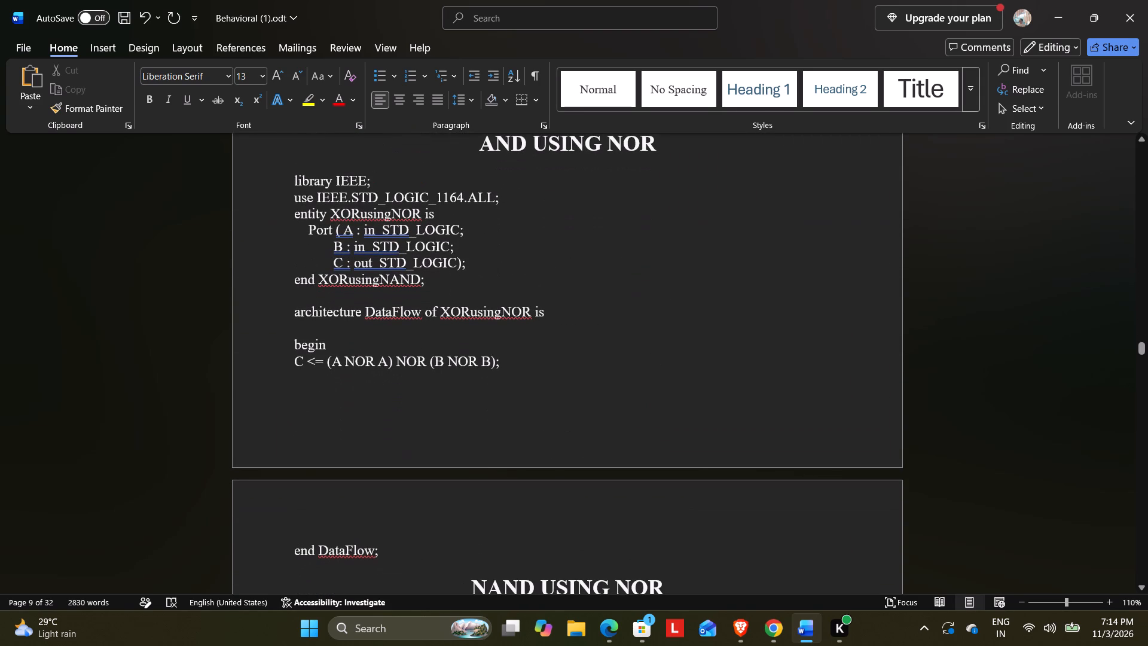
pyautogui.scroll(-1, 354, 455)
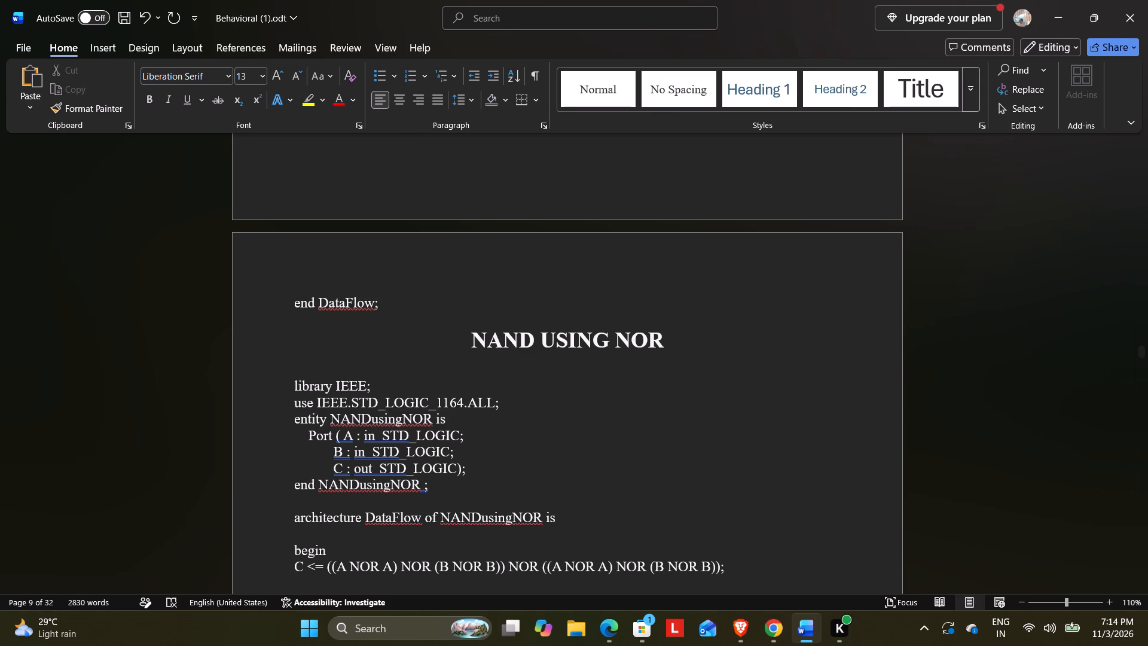
pyautogui.scroll(5, 576, 455)
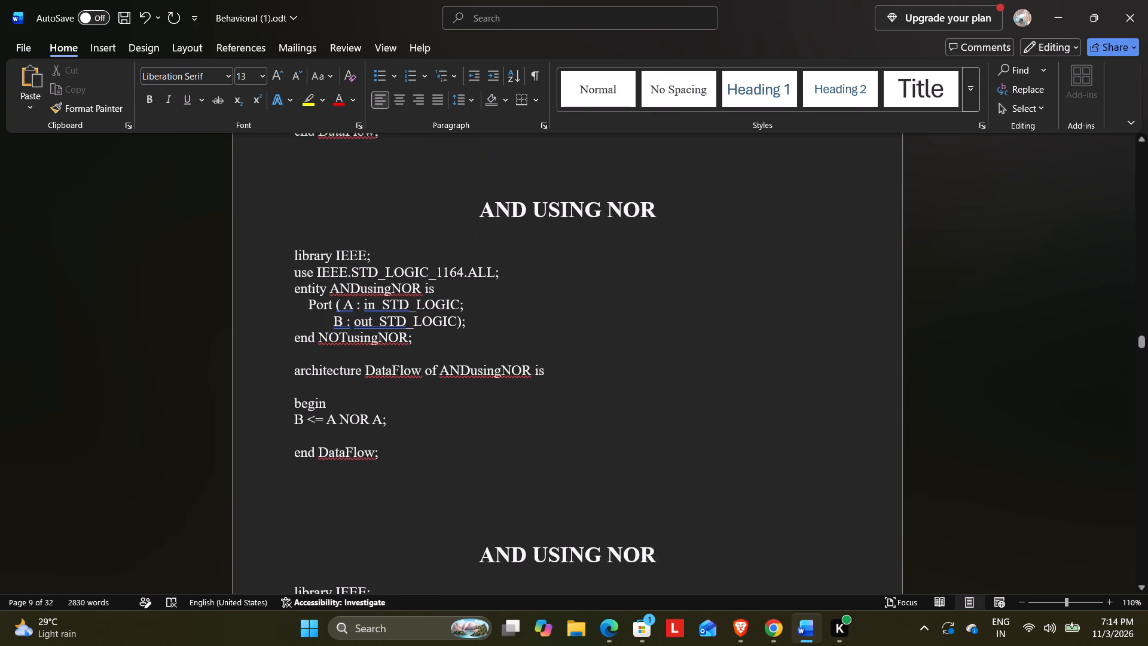
pyautogui.scroll(1, 576, 455)
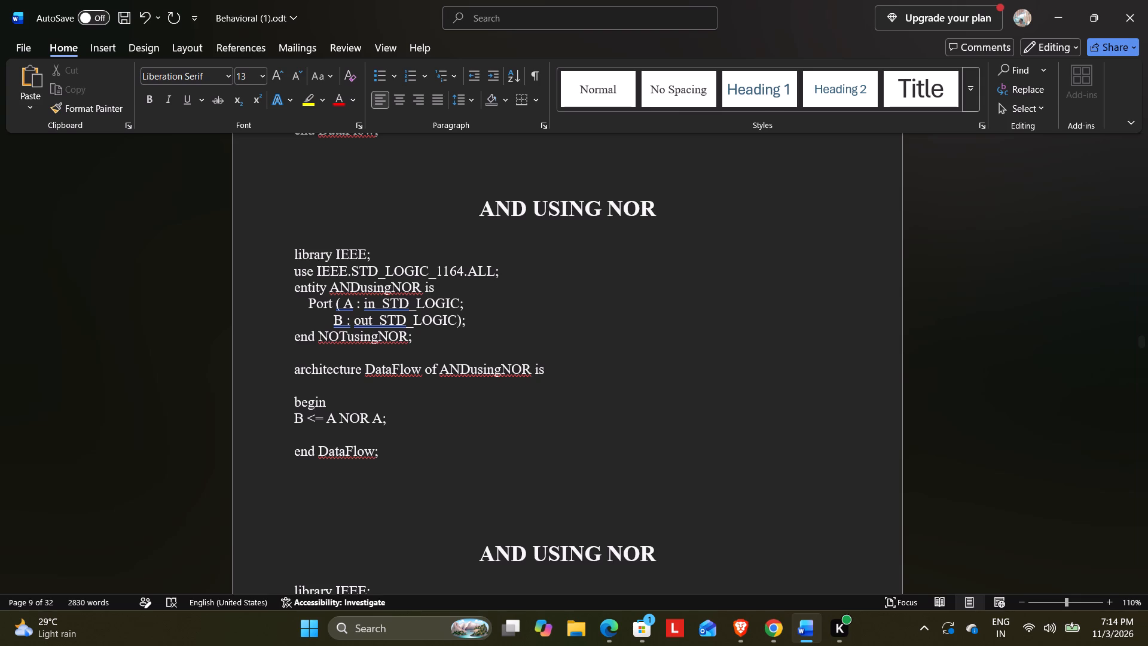
pyautogui.scroll(2, 443, 430)
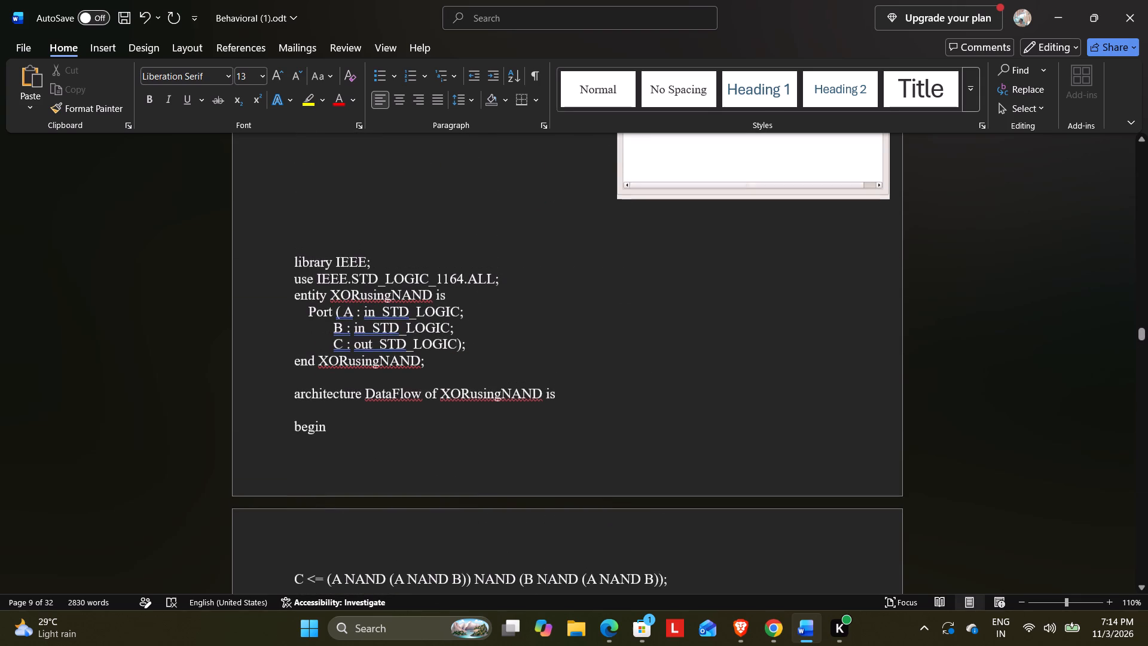
pyautogui.scroll(-4, 443, 430)
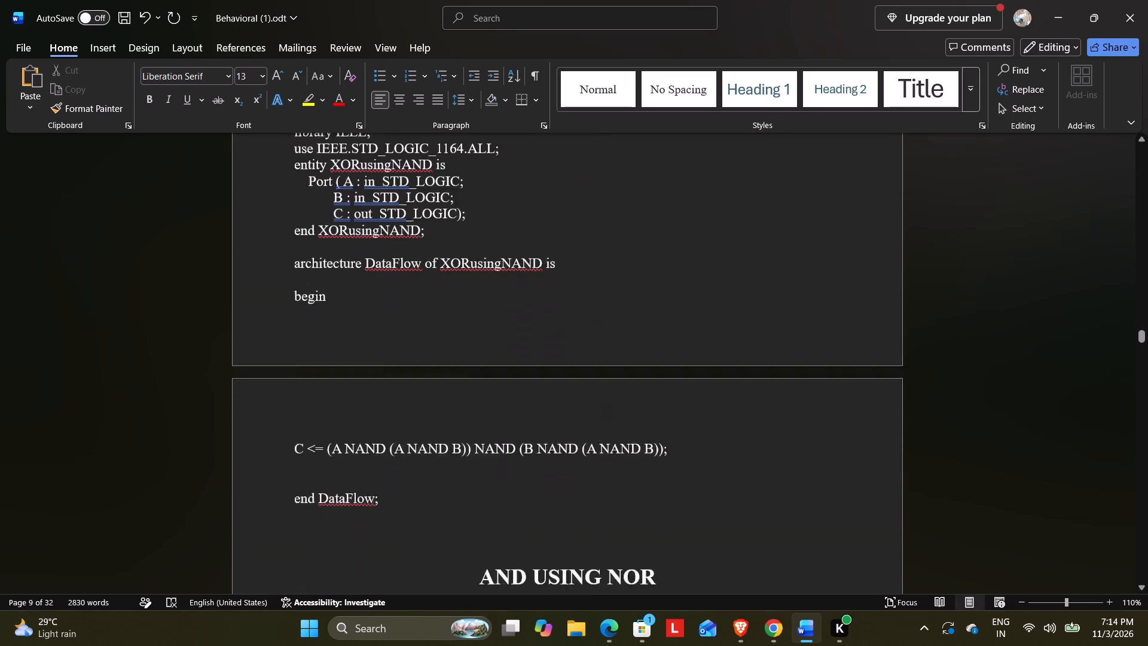
pyautogui.scroll(-4, 443, 430)
pyautogui.scroll(2, 443, 430)
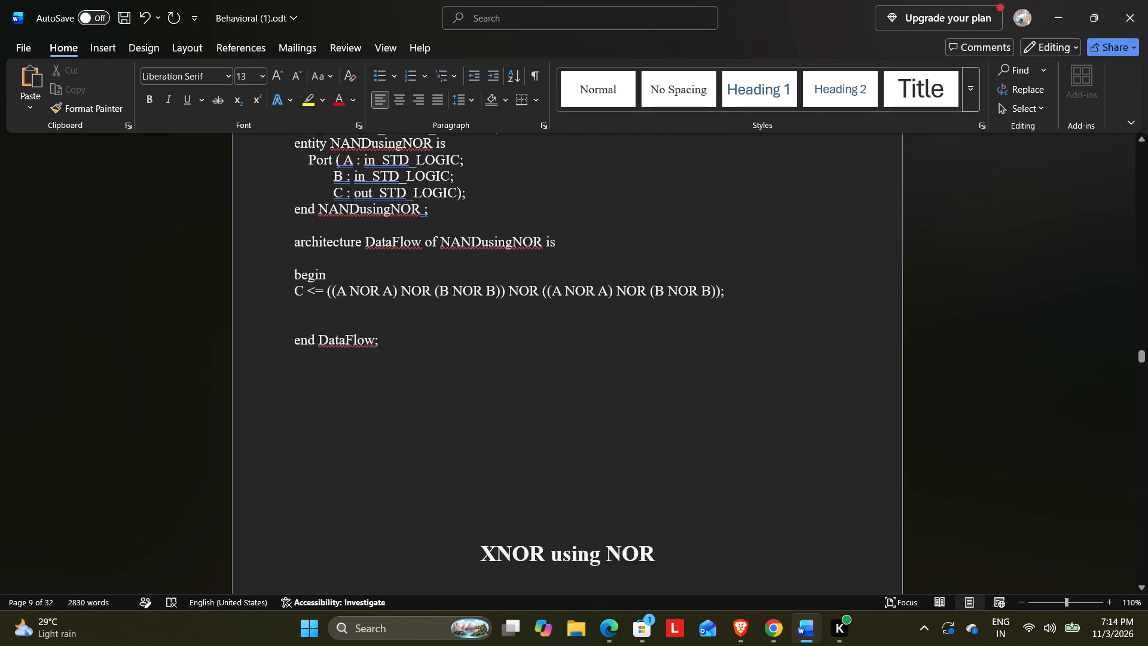
pyautogui.scroll(1, 443, 430)
pyautogui.scroll(-13, 443, 430)
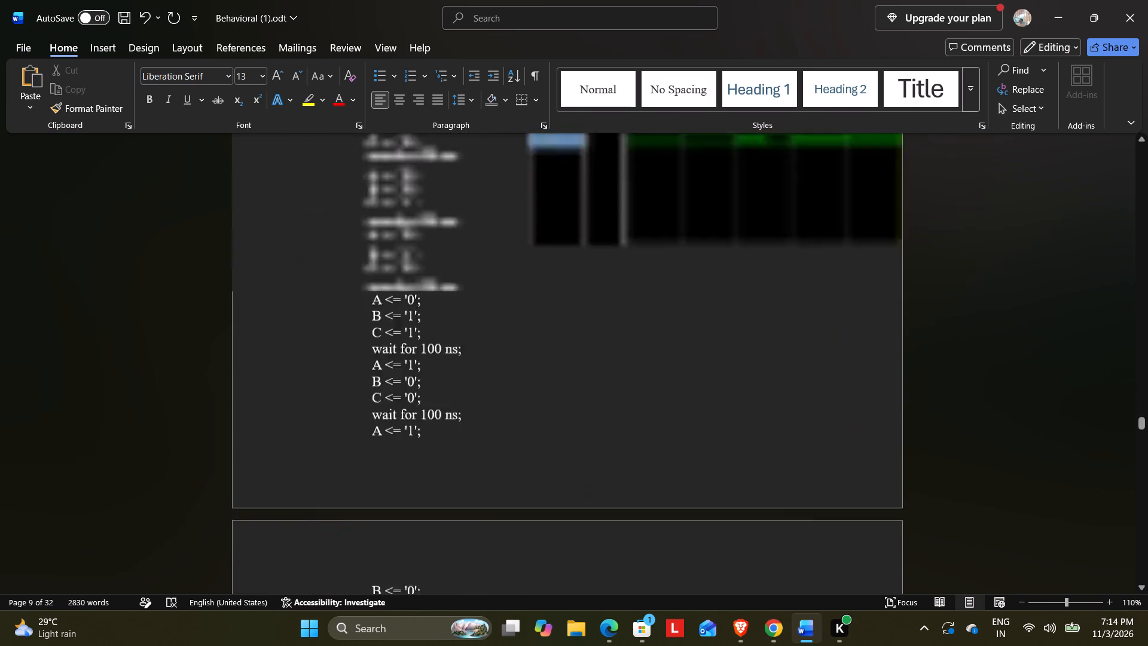
pyautogui.scroll(-10, 443, 430)
pyautogui.scroll(6, 443, 430)
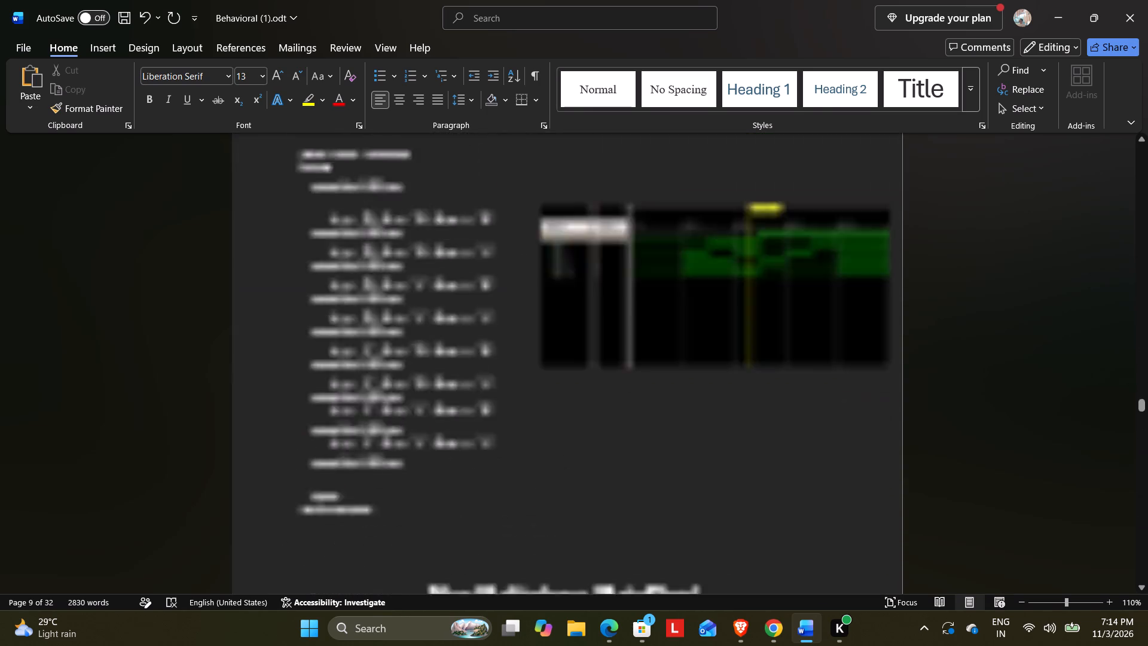
pyautogui.scroll(7, 443, 430)
# Review the whole document from the AND_GATE code to the final stimulus process page for blank gaps, split code blocks and image placement.
pyautogui.scroll(-4, 443, 430)
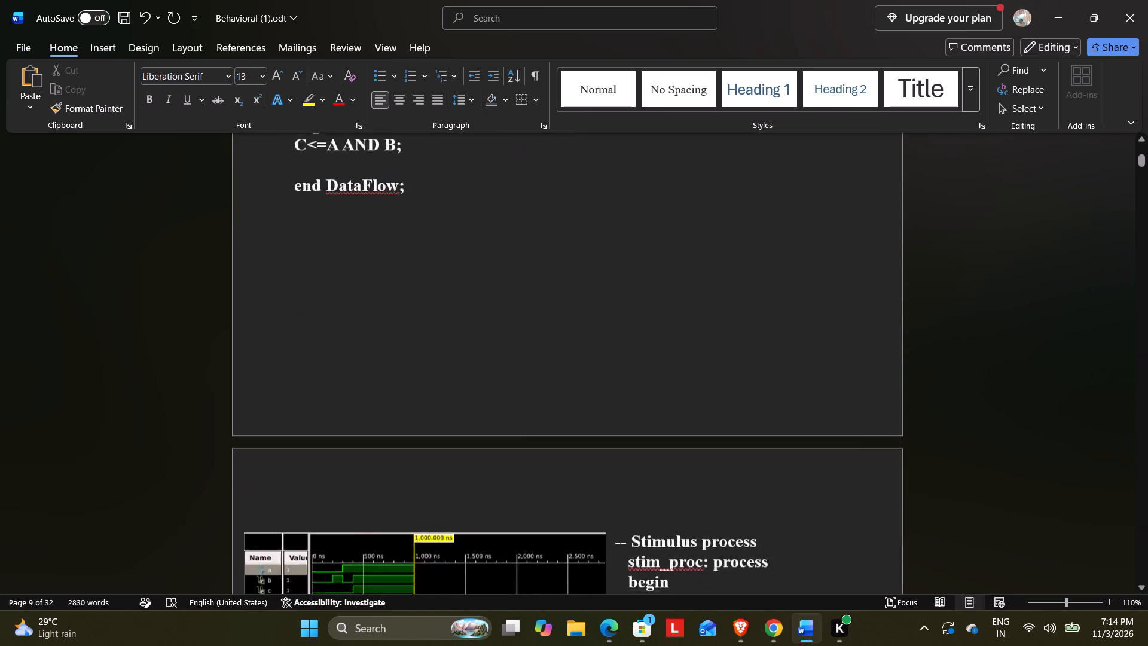
pyautogui.scroll(-11, 443, 430)
pyautogui.scroll(1, 443, 430)
pyautogui.scroll(-1, 443, 430)
pyautogui.scroll(6, 443, 430)
pyautogui.scroll(-14, 443, 430)
pyautogui.scroll(1, 443, 430)
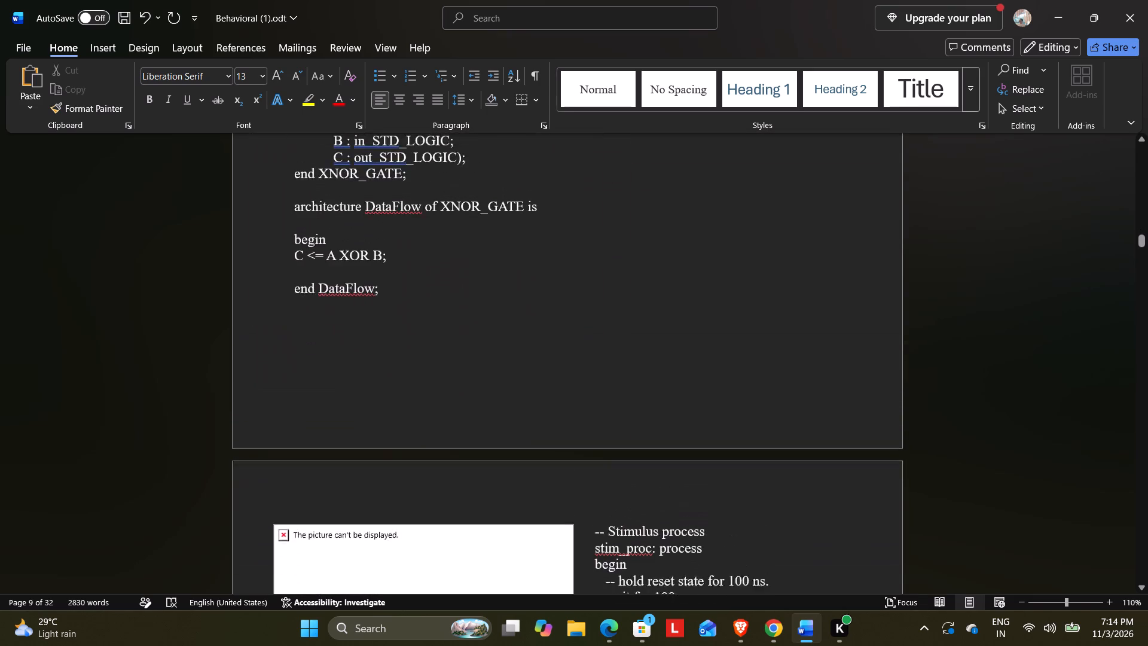
pyautogui.scroll(1, 443, 430)
pyautogui.scroll(-3, 443, 430)
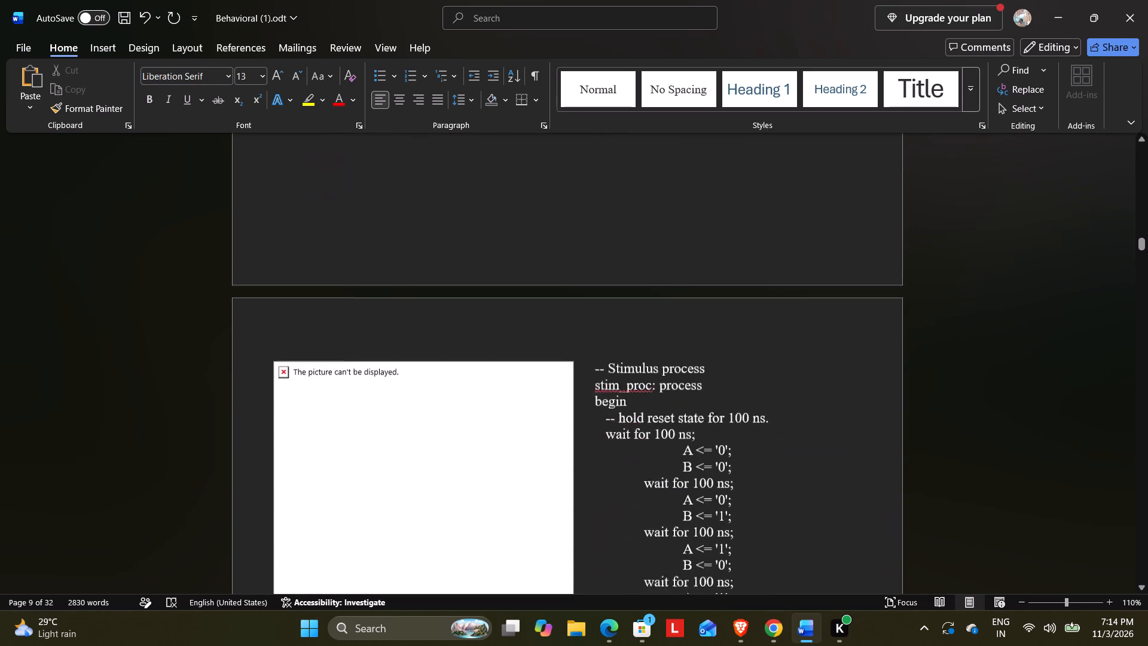
pyautogui.scroll(-5, 443, 430)
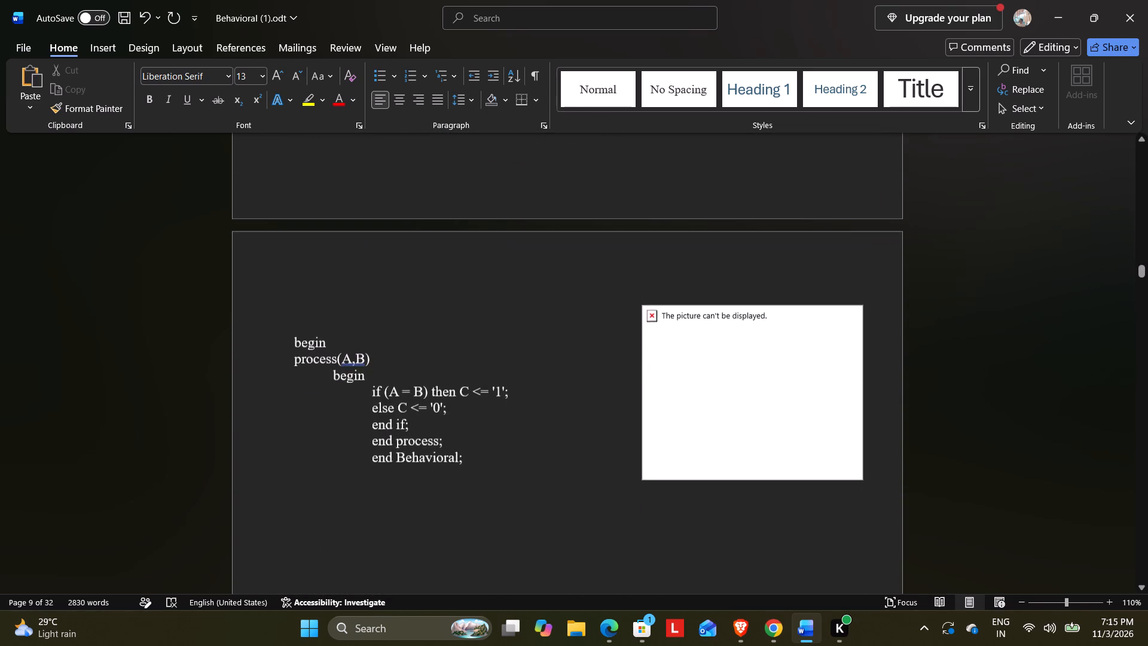
pyautogui.scroll(-5, 443, 430)
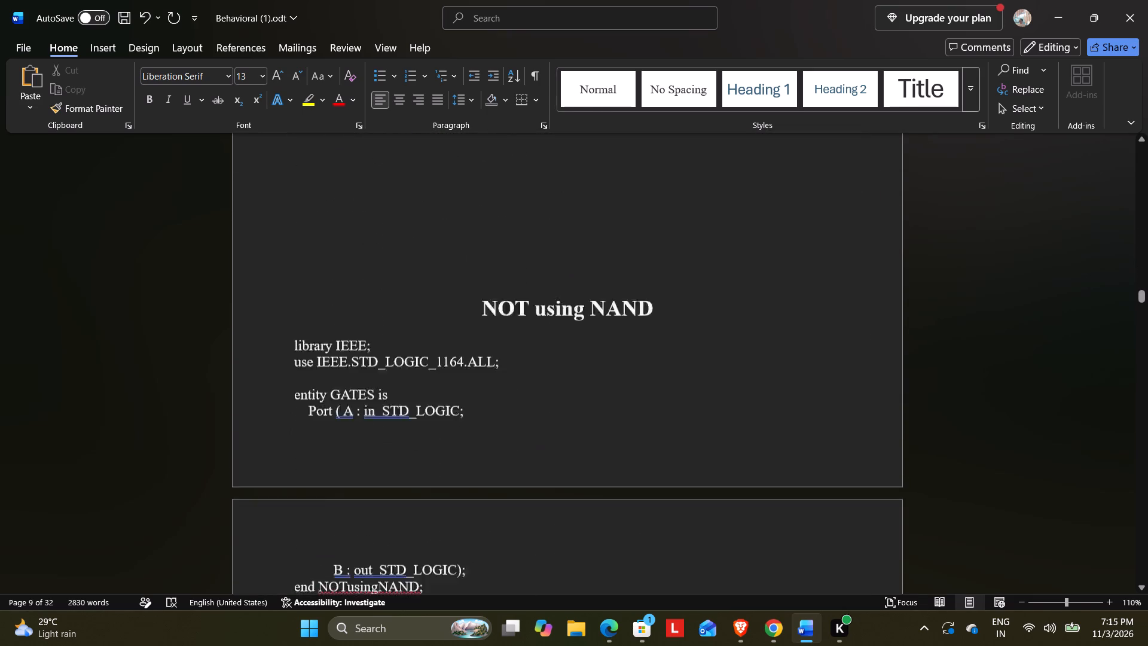
pyautogui.scroll(-7, 443, 430)
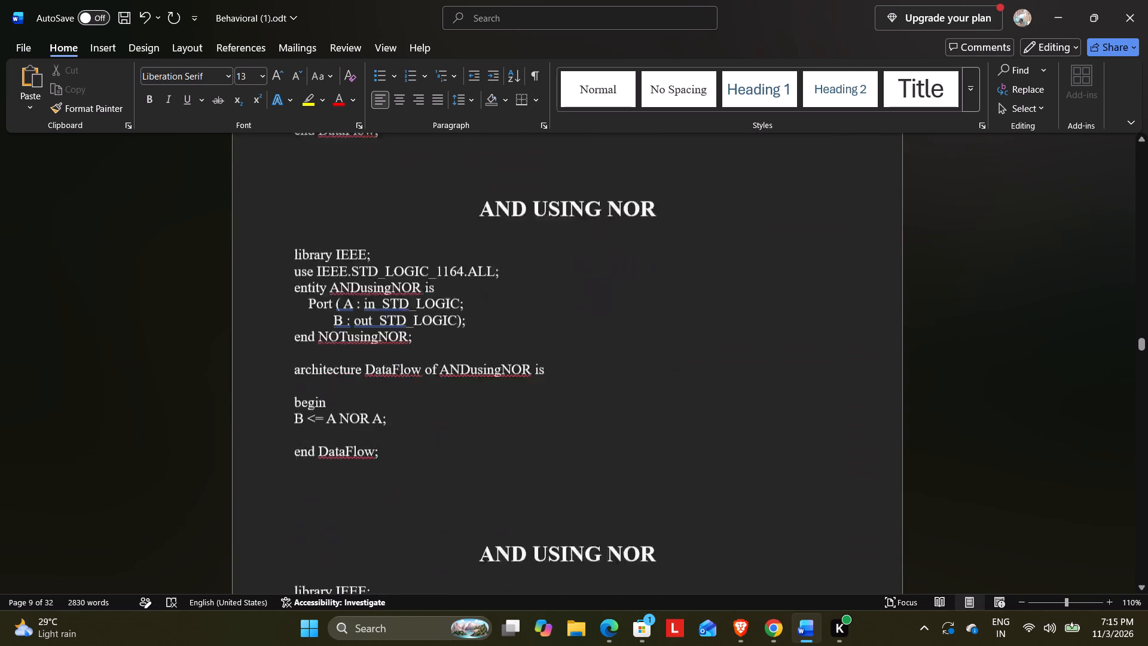
pyautogui.scroll(-6, 443, 430)
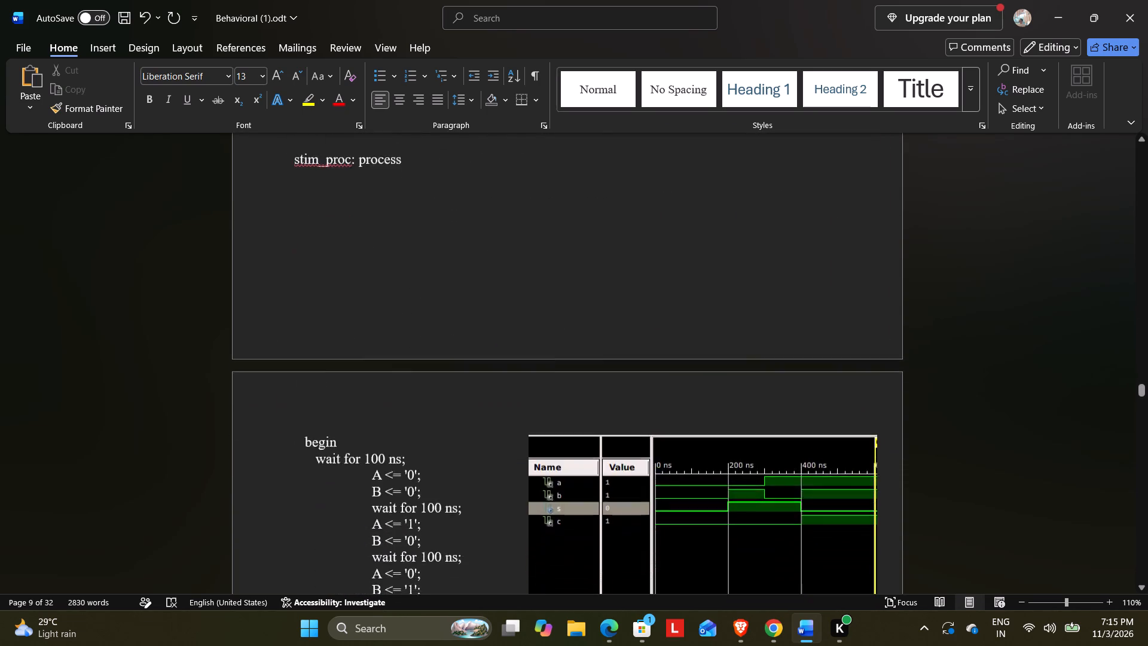
pyautogui.scroll(-6, 443, 430)
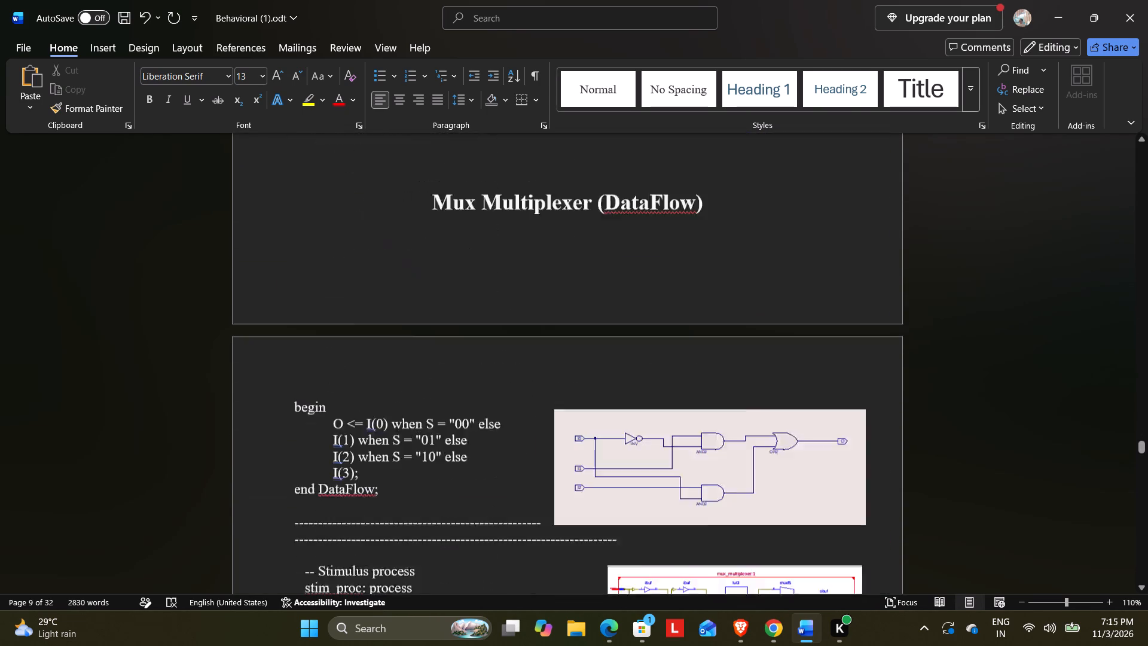
pyautogui.scroll(-4, 443, 430)
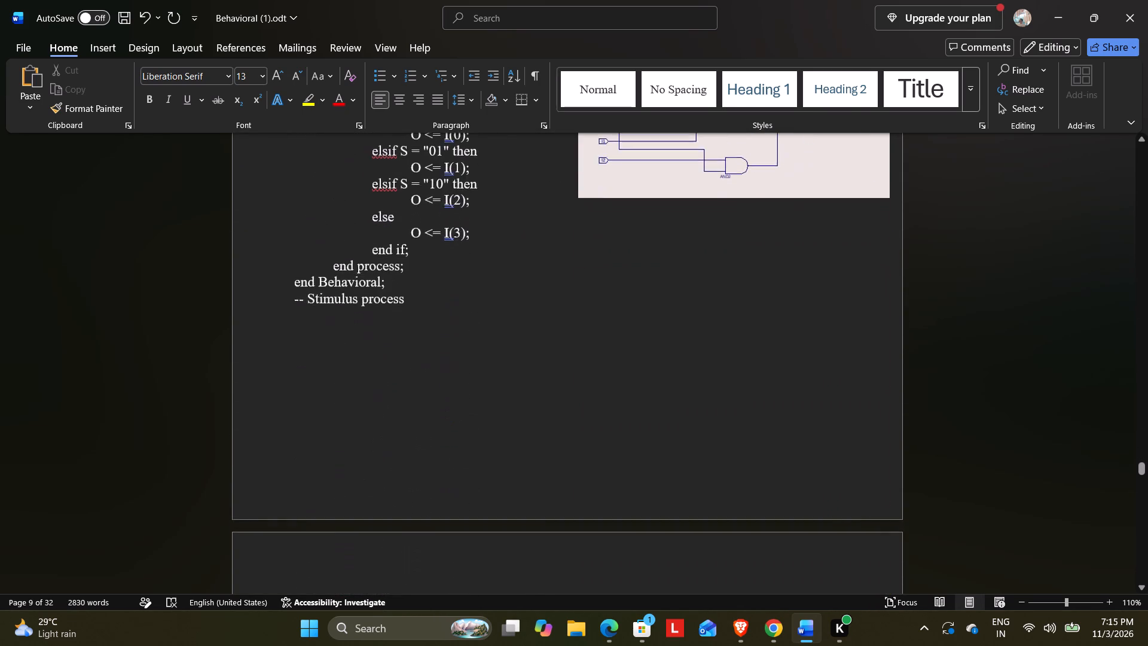
pyautogui.scroll(-5, 443, 430)
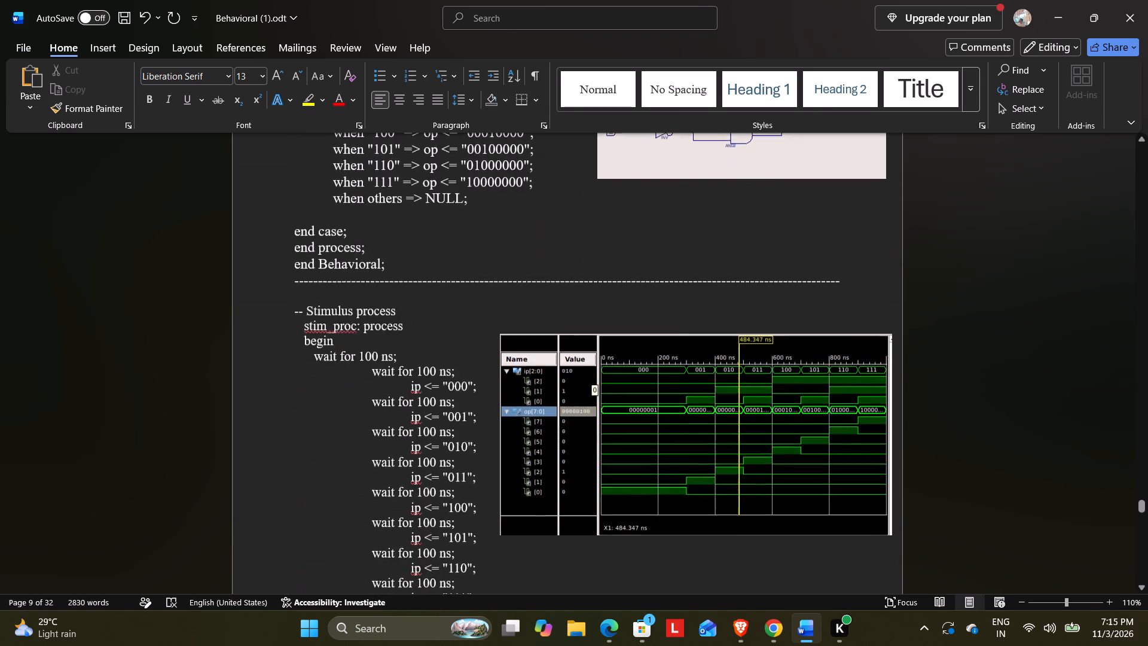
pyautogui.scroll(-10, 443, 430)
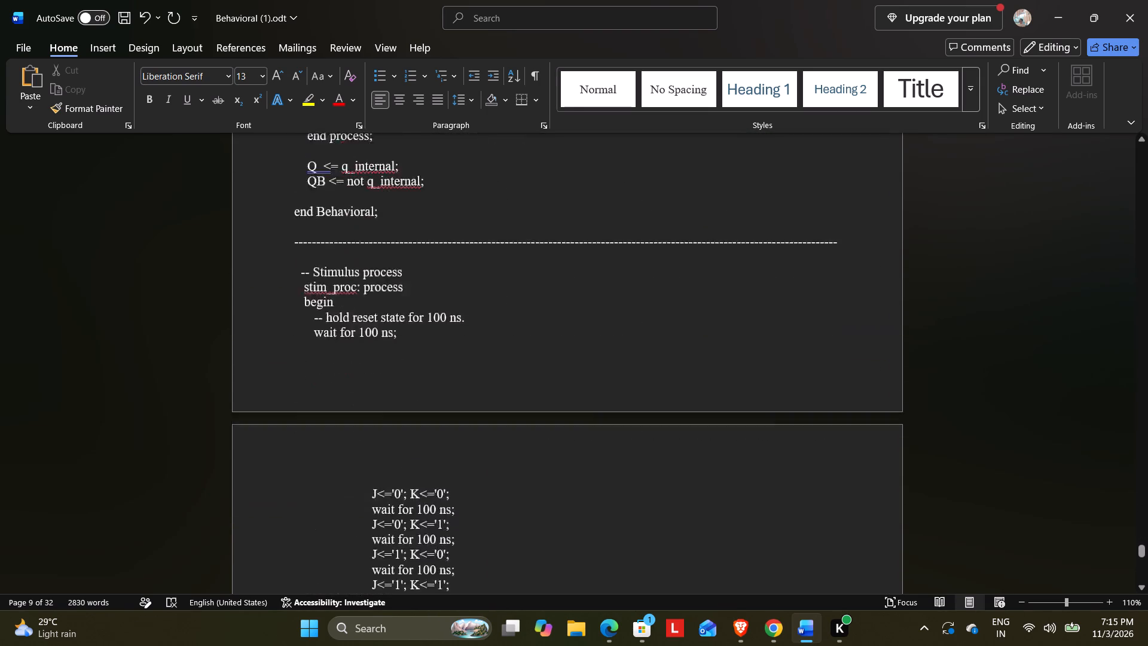
pyautogui.scroll(-4, 443, 430)
pyautogui.scroll(1, 443, 430)
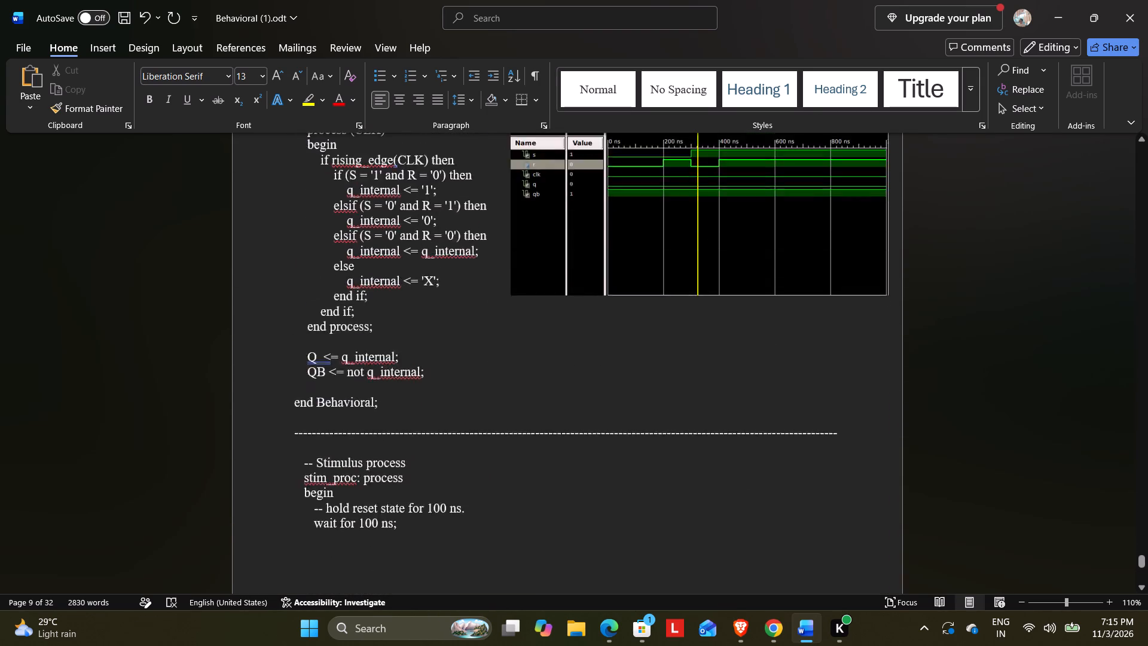
pyautogui.scroll(-5, 443, 430)
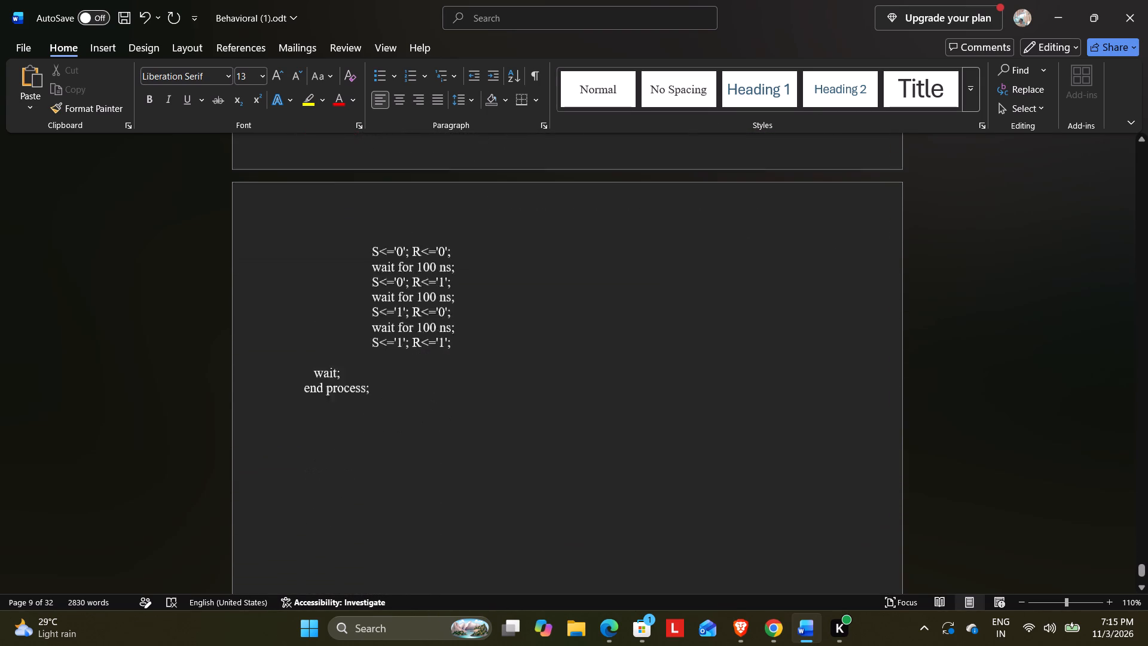
pyautogui.scroll(-4, 443, 430)
# Recheck the layout backwards from the document's end through 4 Bit Comparator, the multiplexers and XNOR using NOR to the AND_GATE page.
pyautogui.scroll(12, 443, 430)
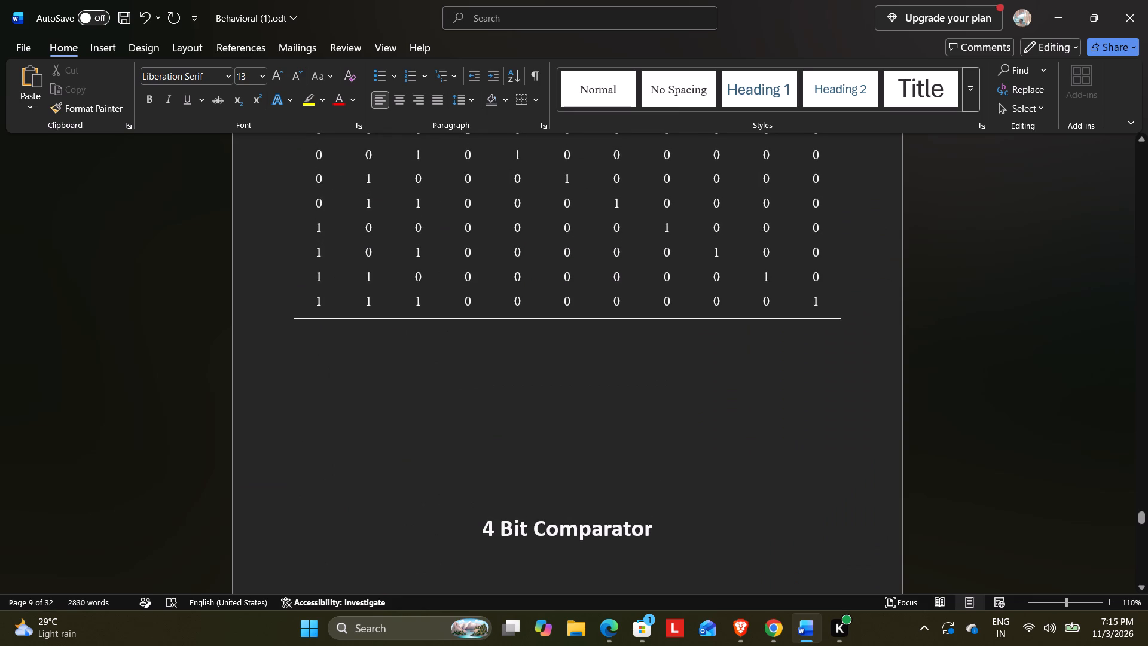
pyautogui.scroll(3, 443, 430)
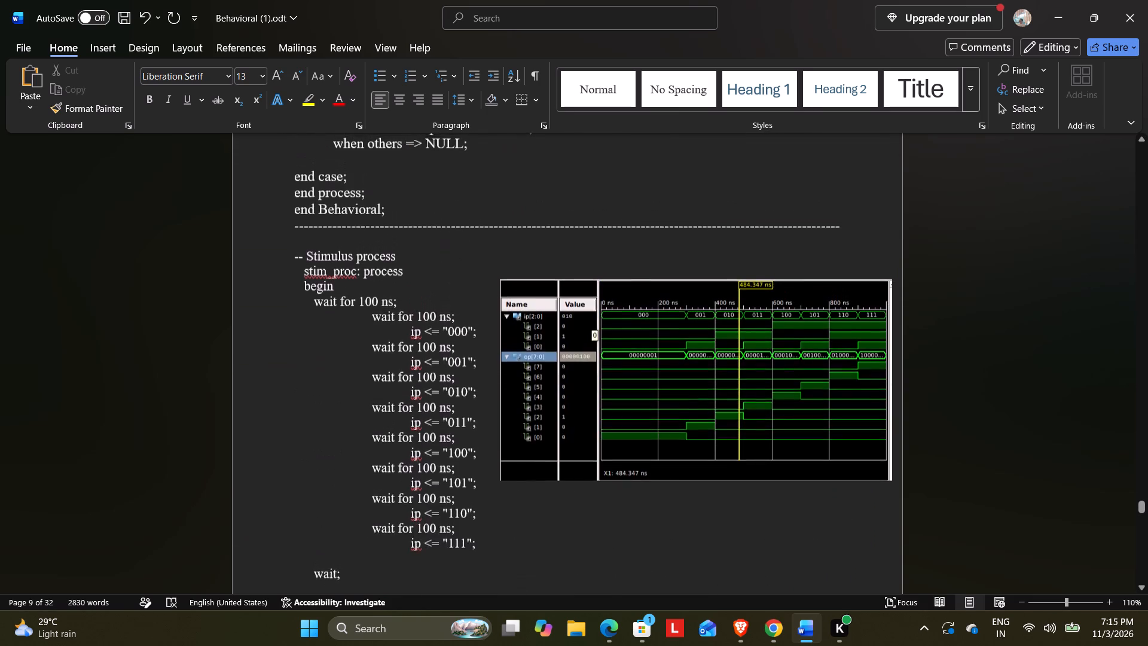
pyautogui.scroll(5, 443, 430)
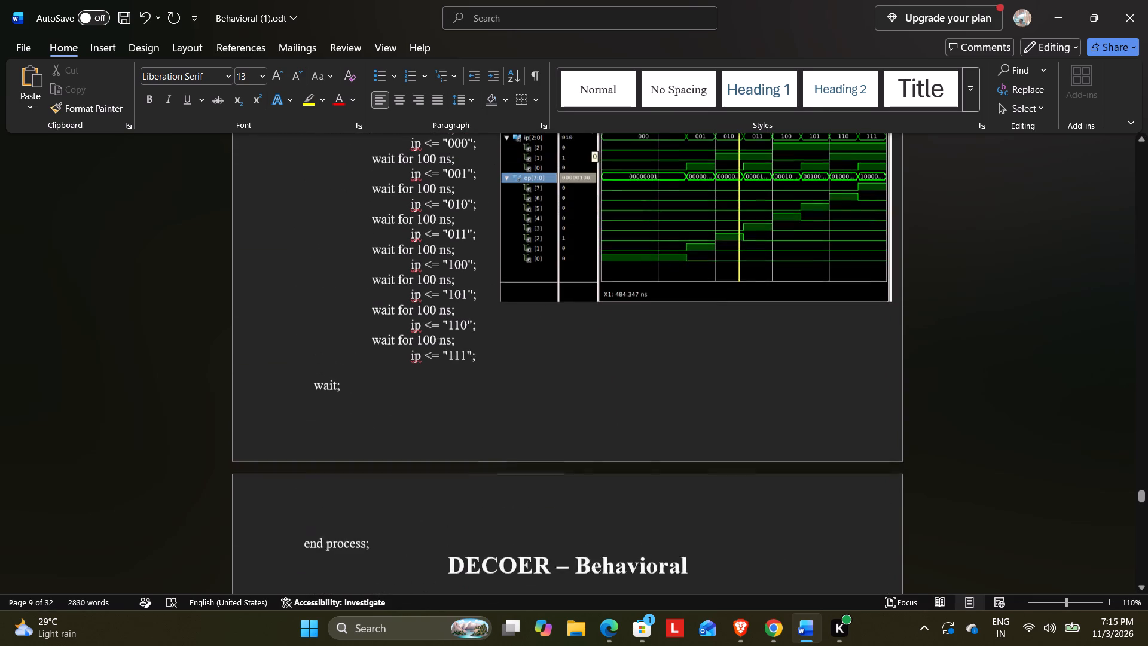
pyautogui.scroll(1, 443, 430)
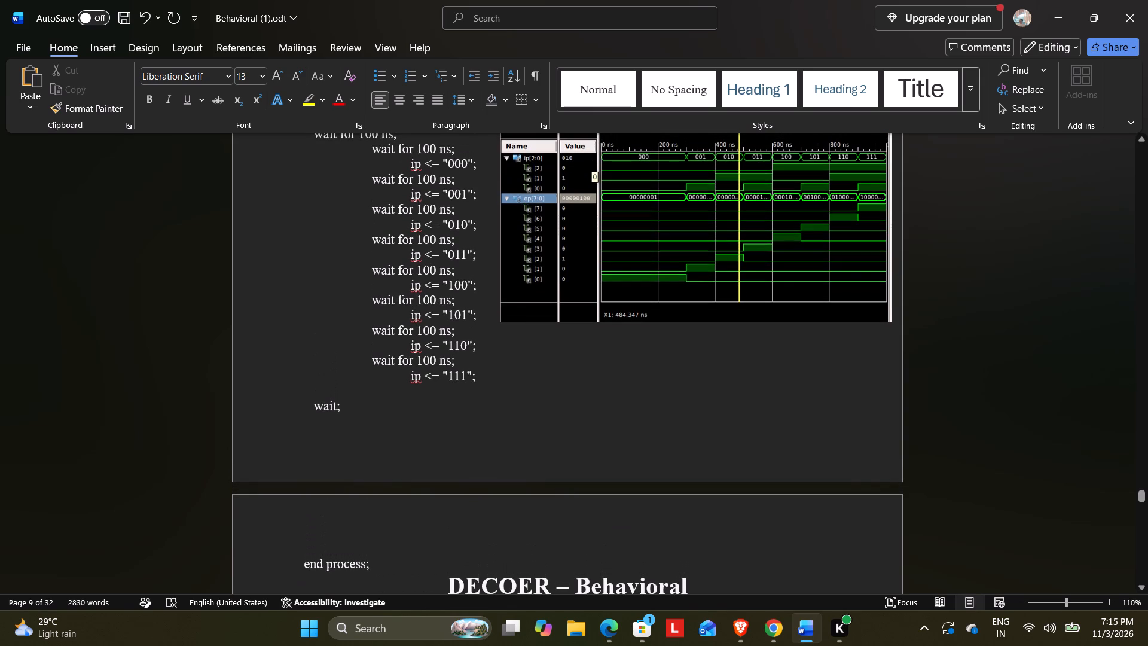
pyautogui.scroll(9, 443, 430)
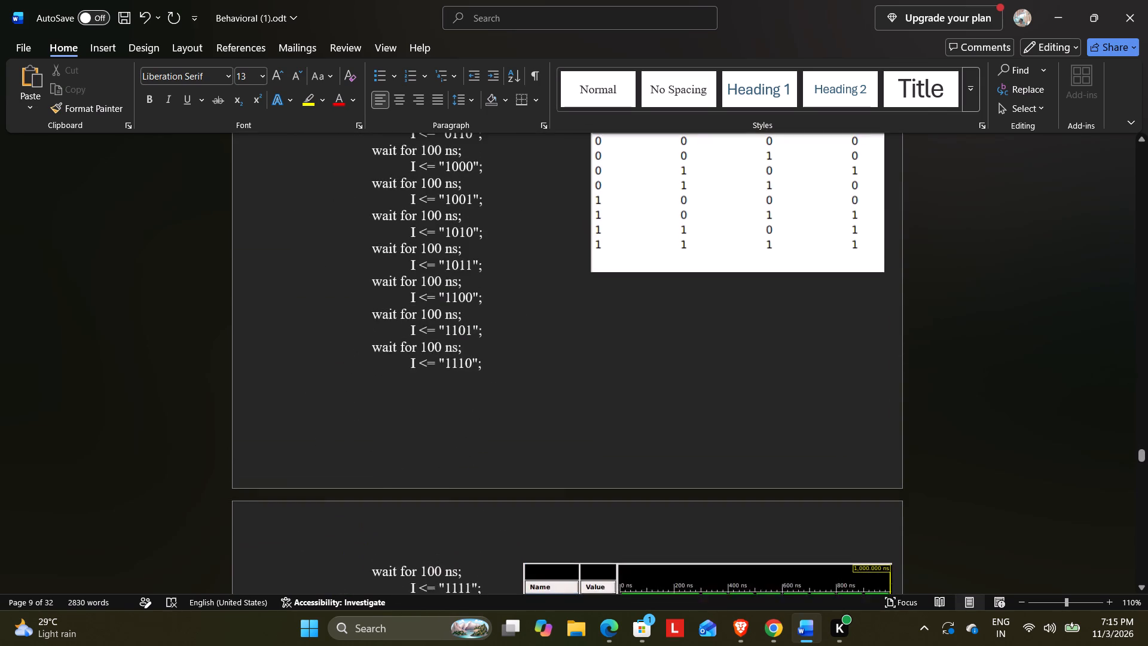
pyautogui.scroll(6, 443, 430)
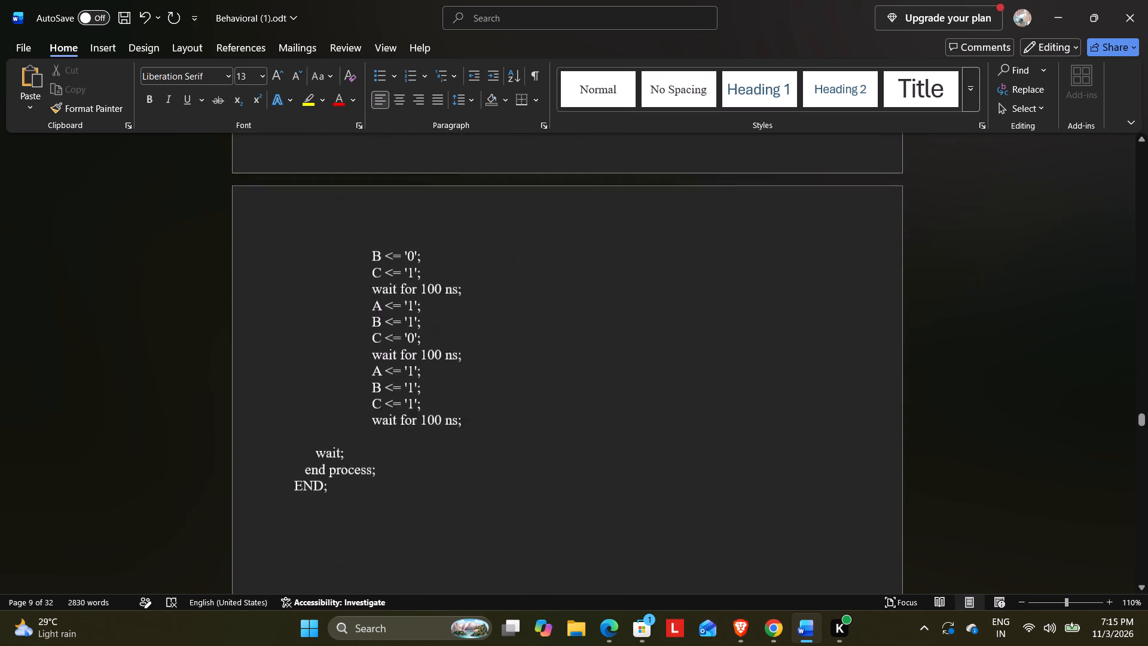
pyautogui.scroll(4, 443, 430)
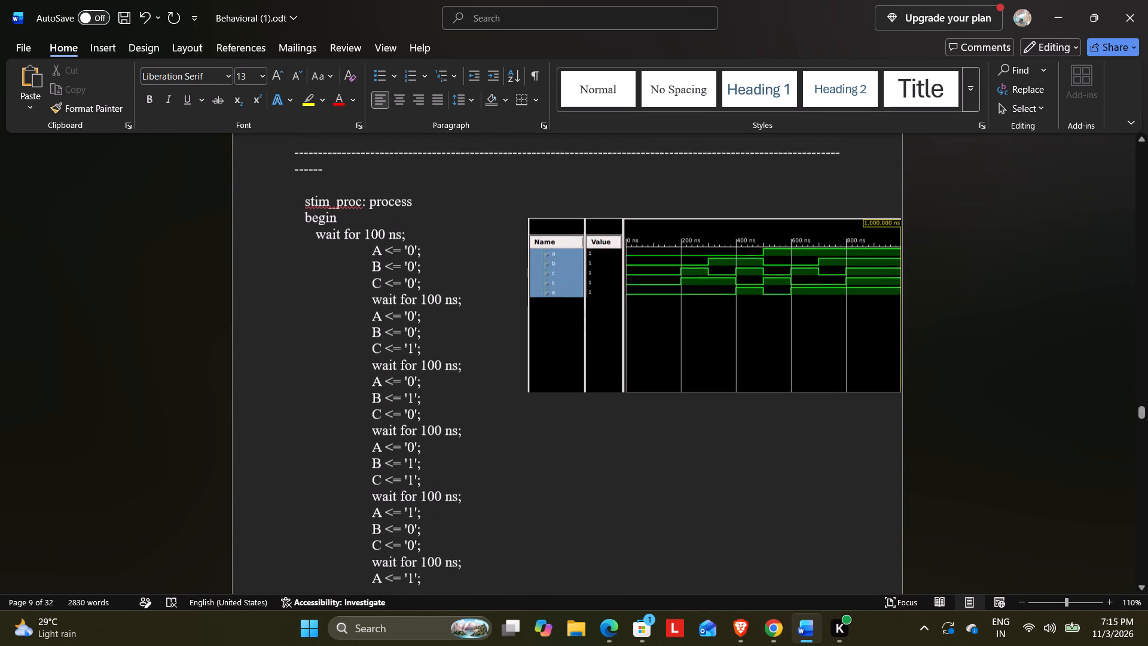
pyautogui.scroll(7, 443, 430)
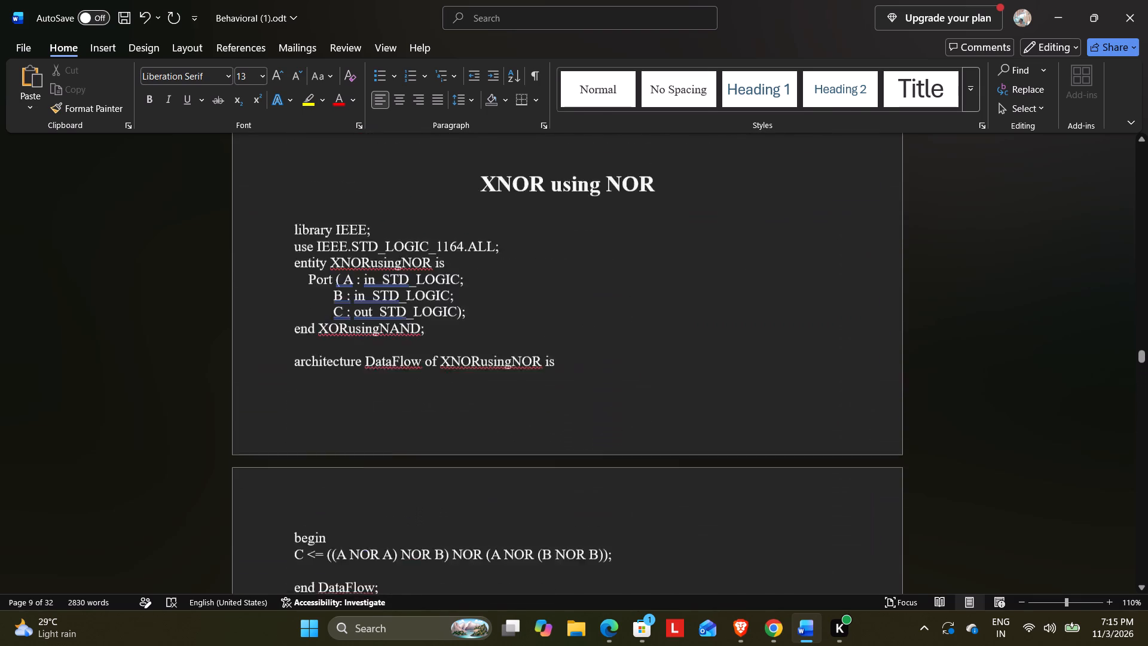
pyautogui.scroll(1, 443, 430)
pyautogui.scroll(-1, 443, 430)
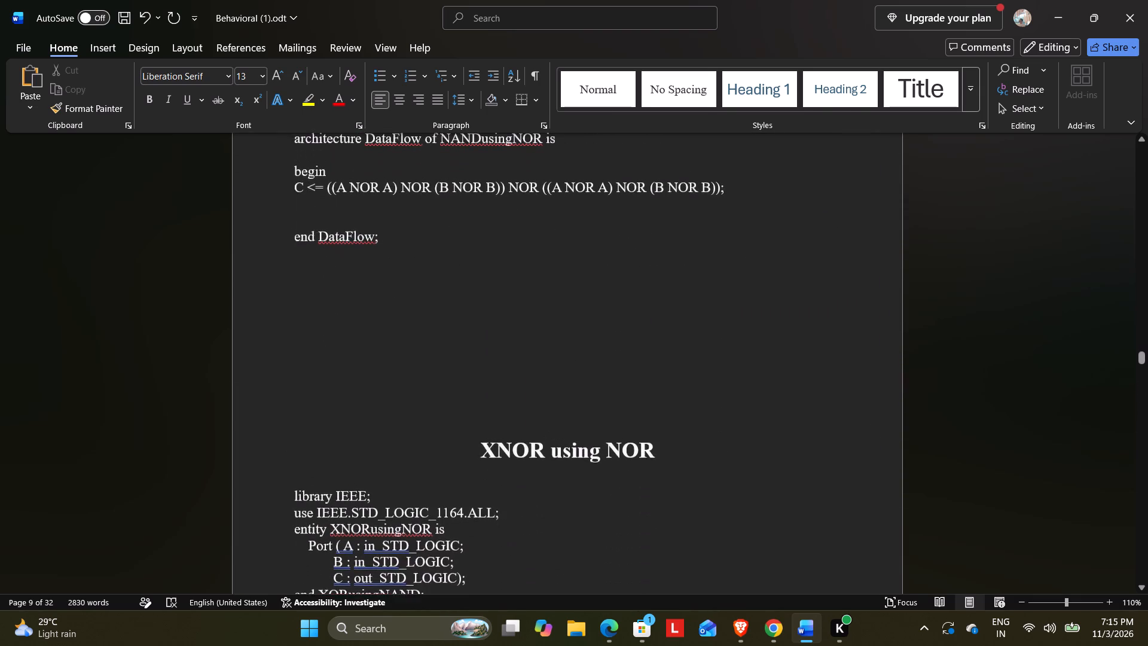
pyautogui.scroll(-1, 443, 430)
pyautogui.click(476, 483)
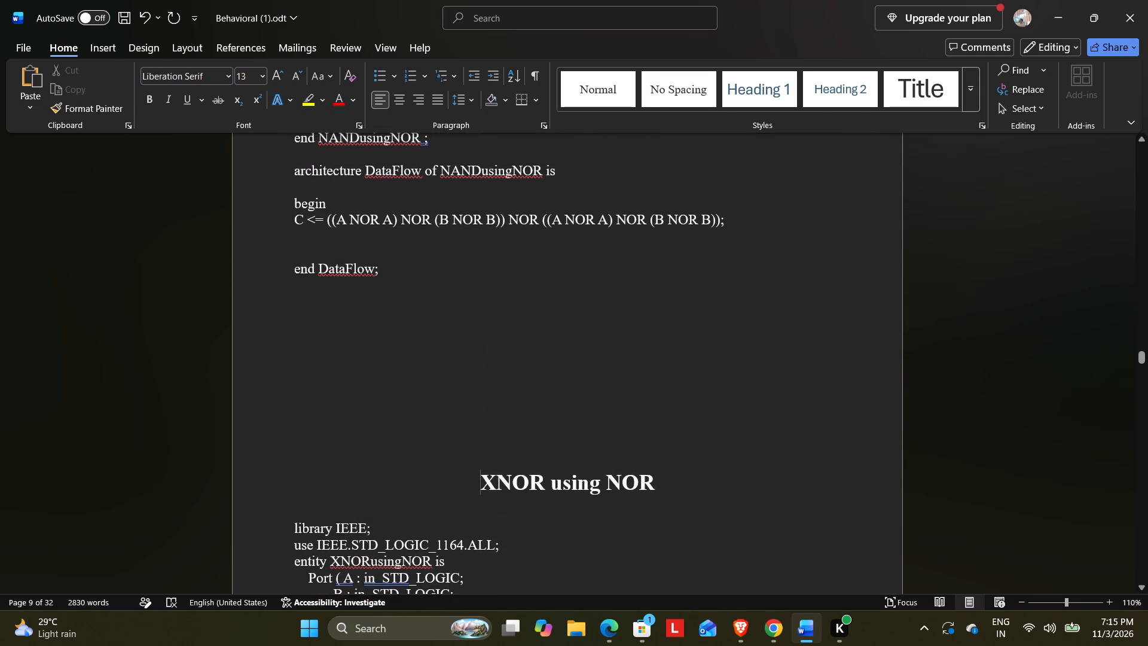
pyautogui.scroll(6, 533, 350)
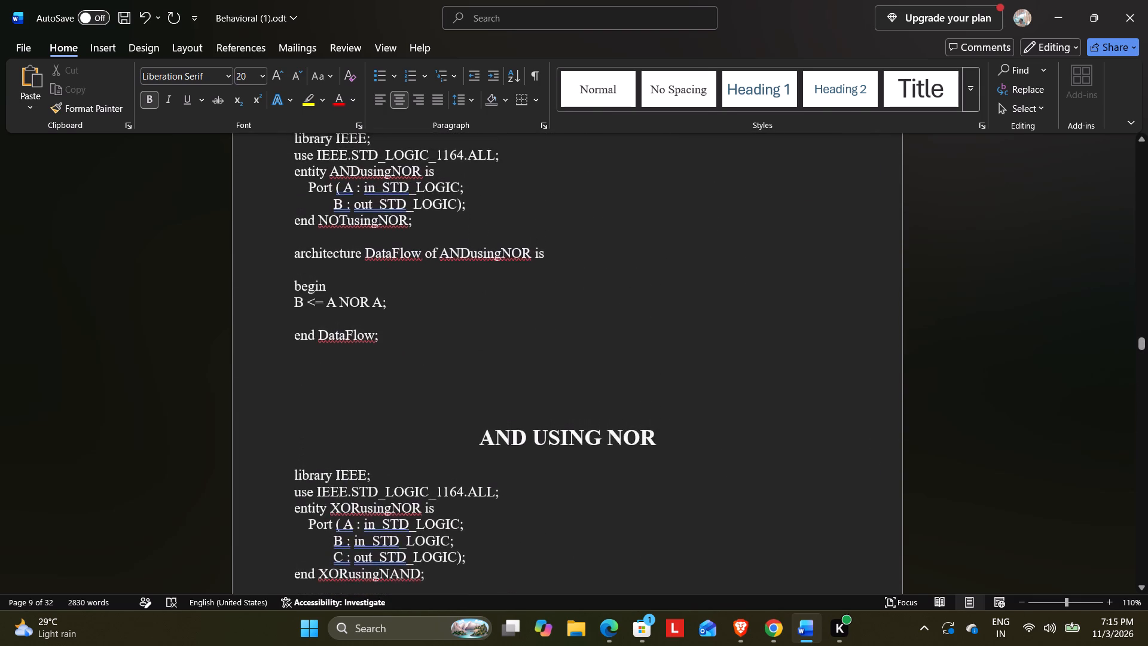
pyautogui.scroll(2, 533, 350)
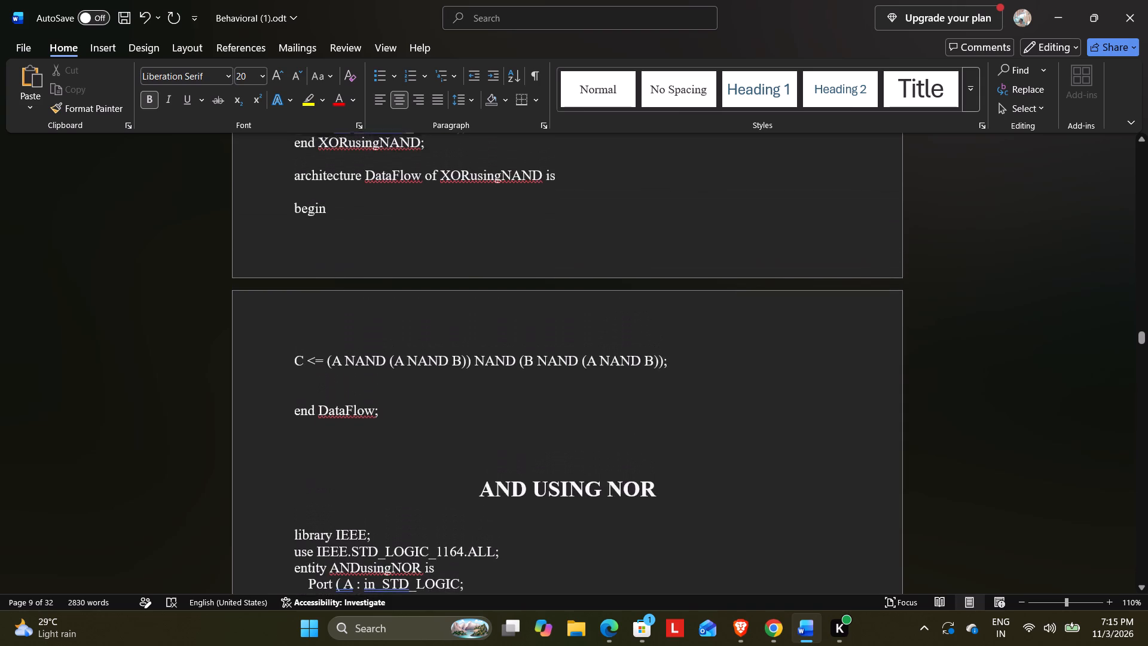
pyautogui.scroll(2, 533, 350)
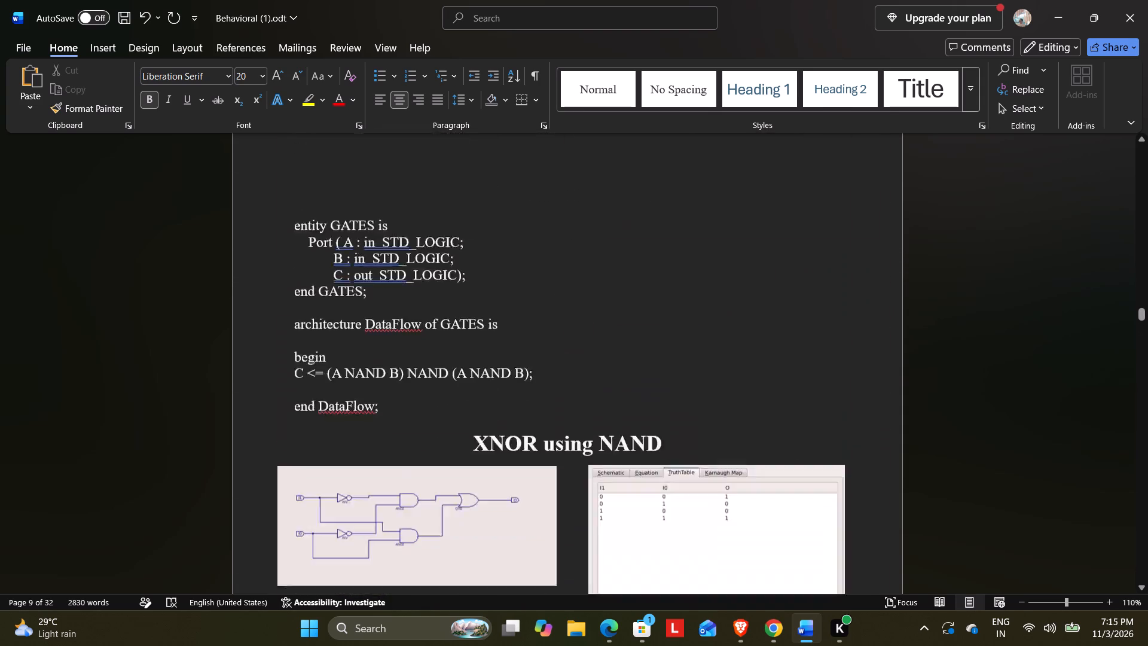
pyautogui.scroll(1, 537, 337)
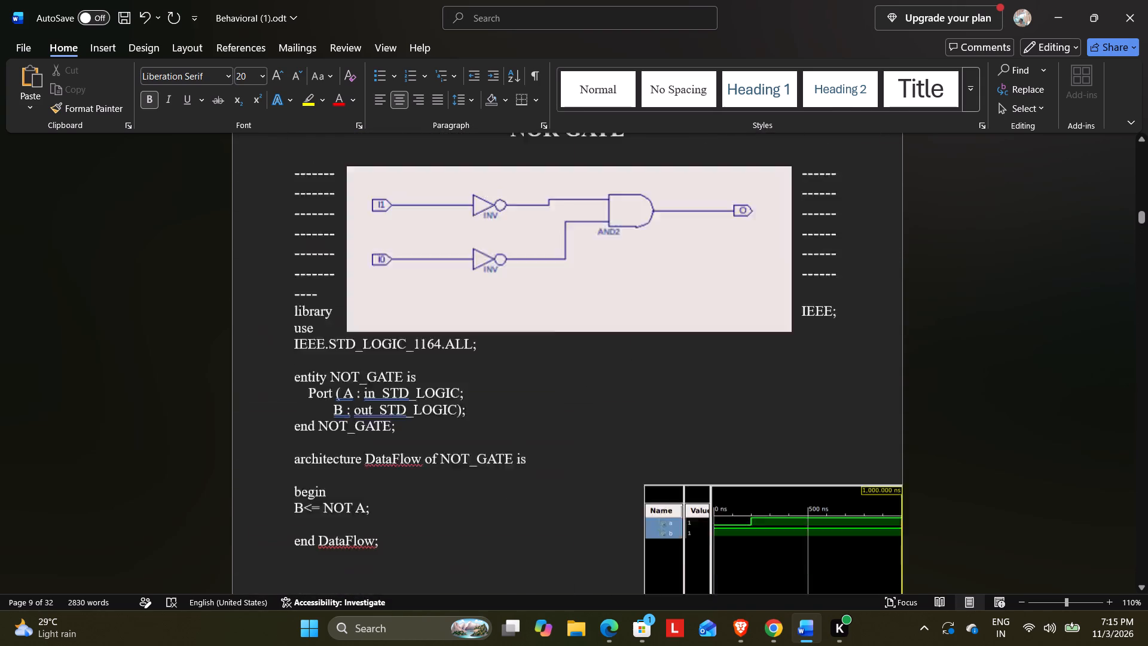
pyautogui.scroll(13, 537, 337)
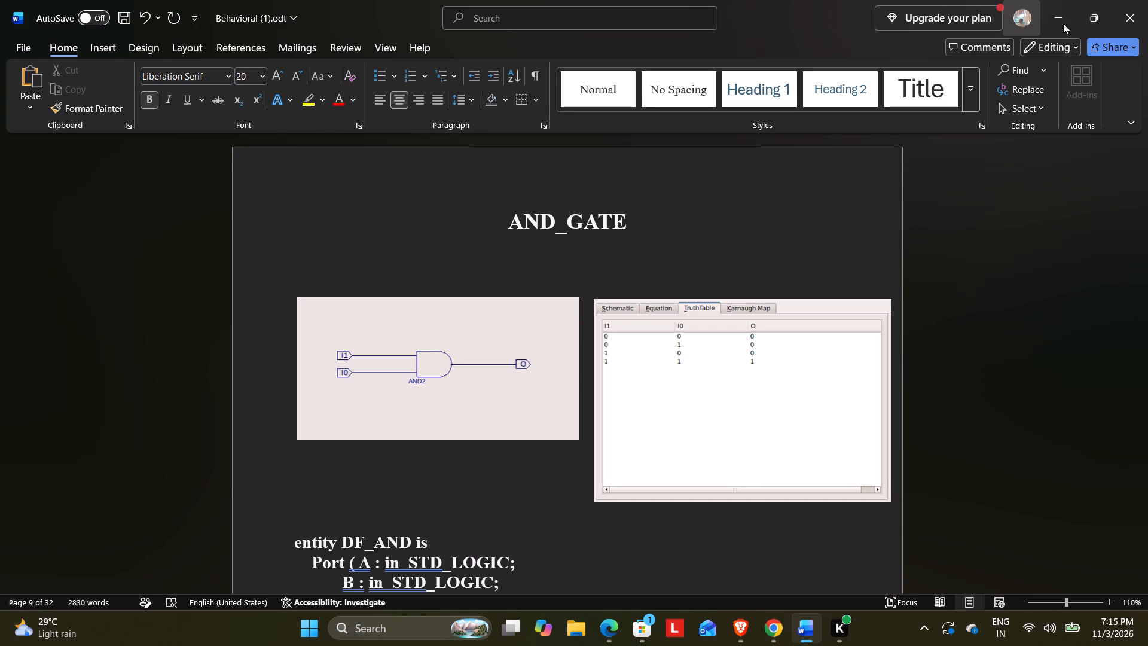
# Close the Behavioral (1).odt document.
pyautogui.click(1147, 18)
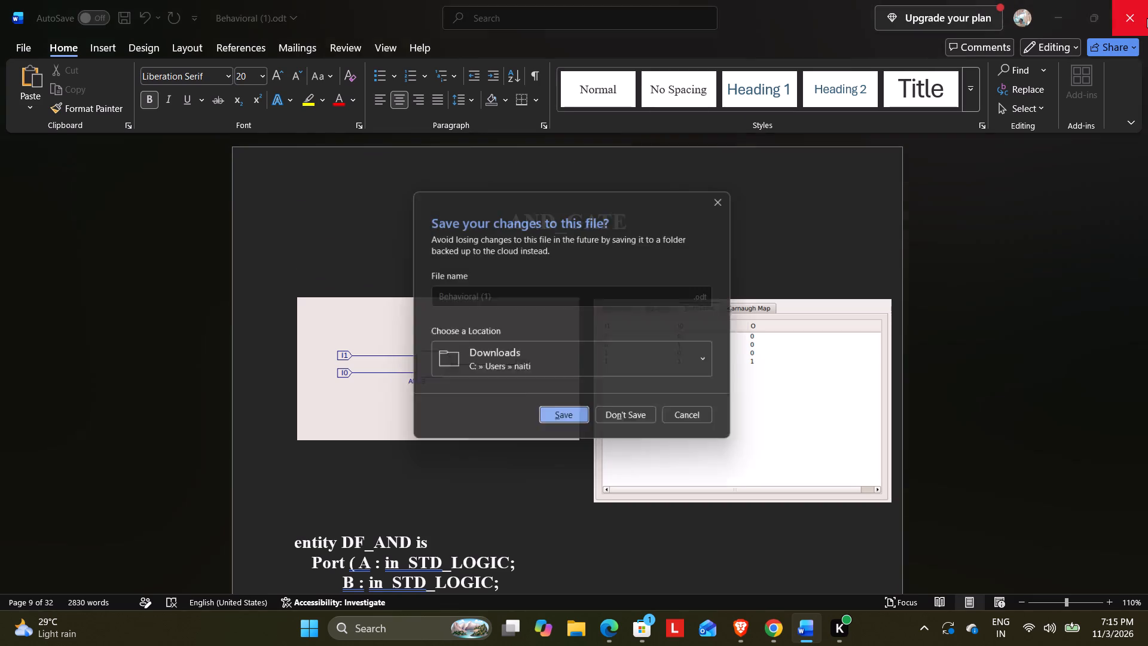
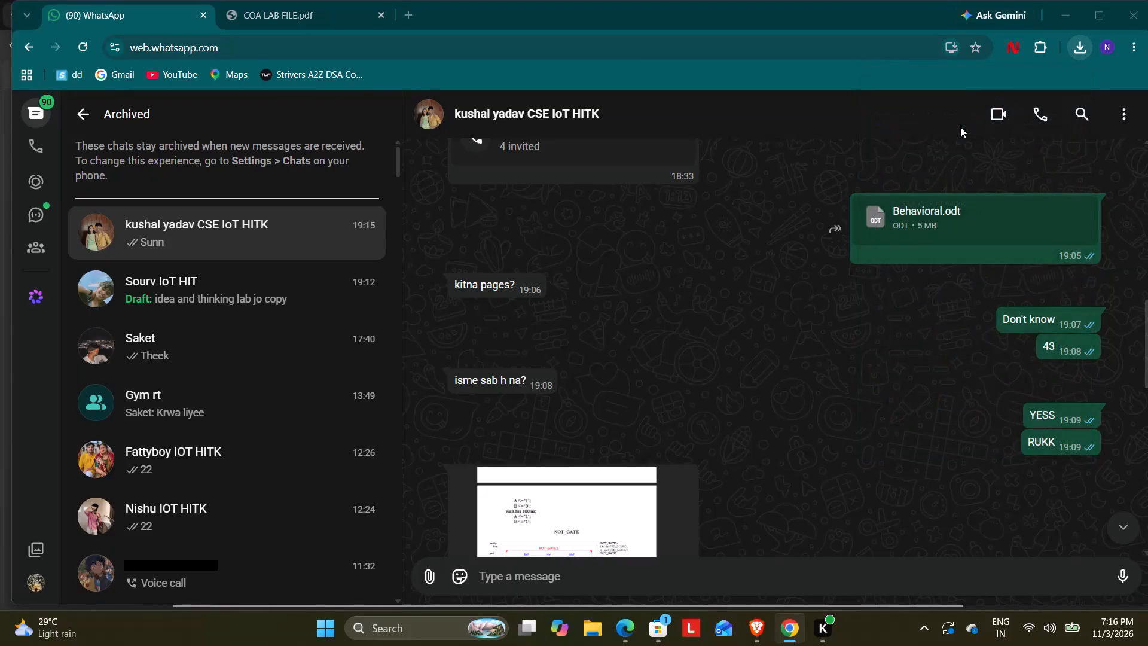
# In Word, examine Behavioral (1).odt from the early gate pages through XOR and NAND USING NOR to the multiplexer pages for layout and content.
pyautogui.scroll(-8, 805, 240)
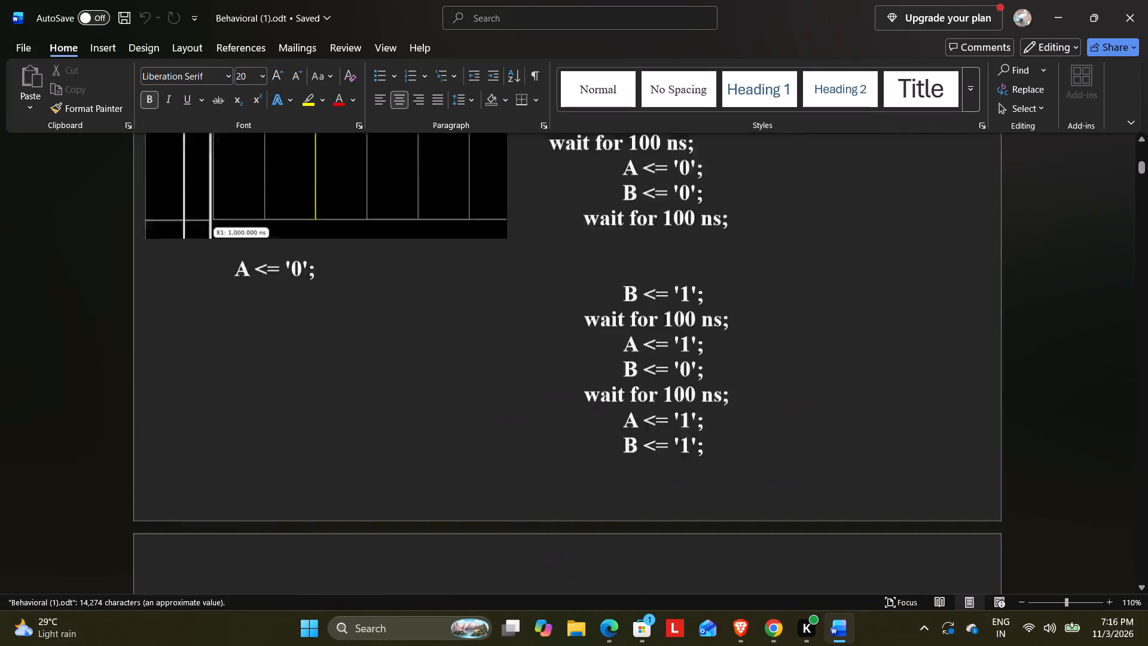
pyautogui.scroll(-3, 805, 240)
pyautogui.scroll(-18, 805, 240)
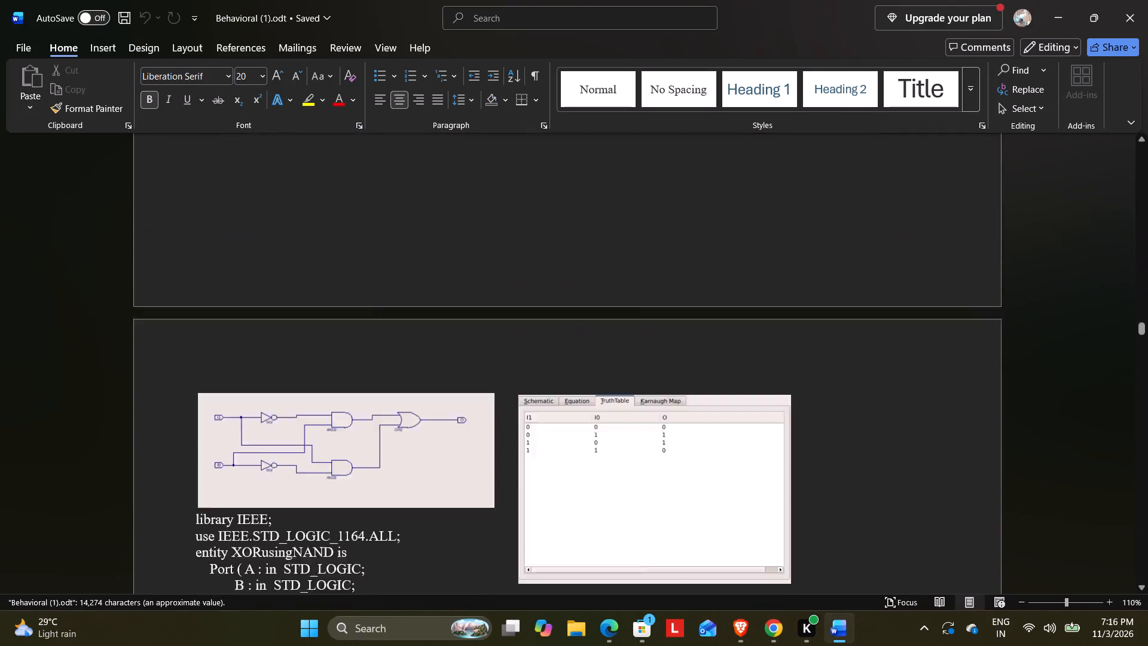
pyautogui.scroll(5, 805, 240)
pyautogui.scroll(-5, 805, 240)
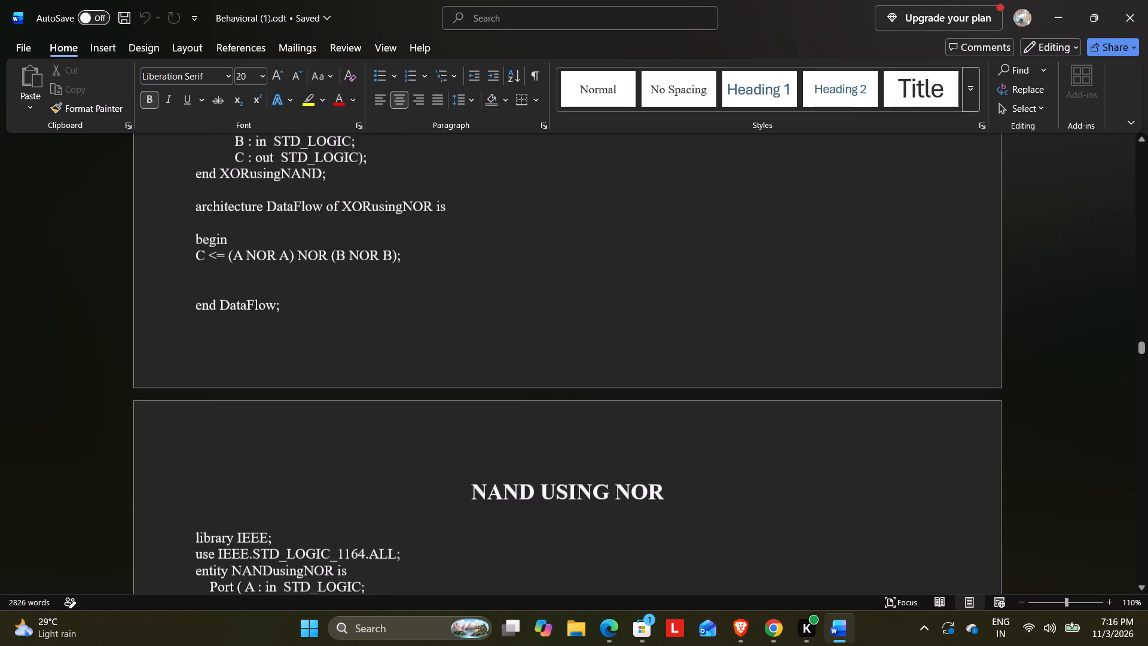
pyautogui.scroll(-12, 805, 240)
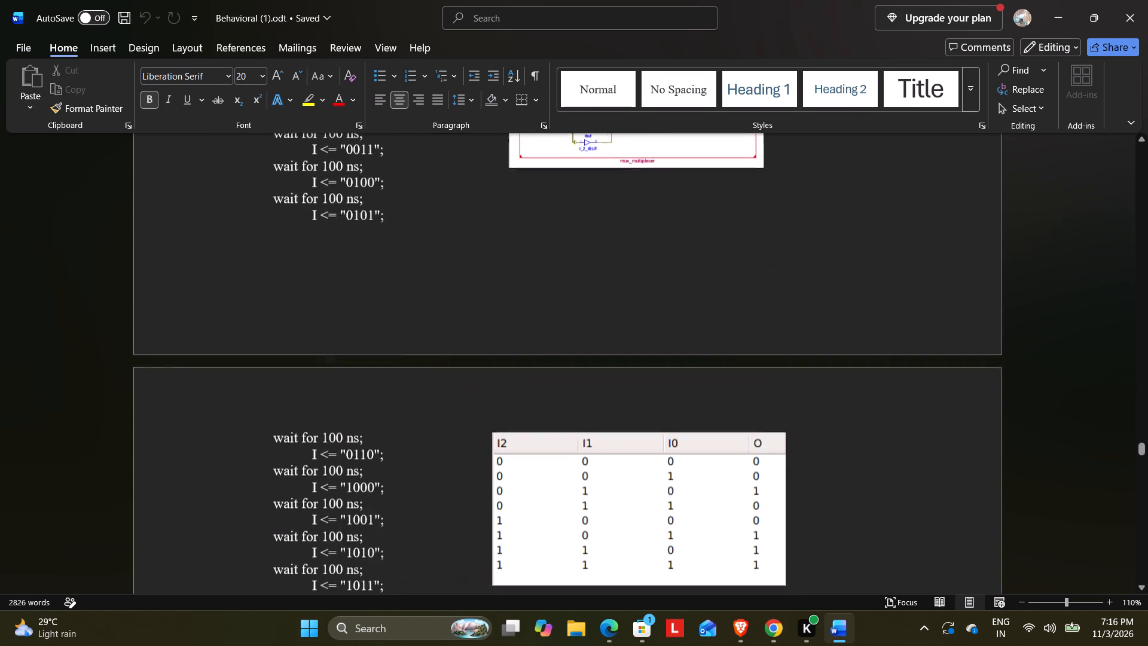
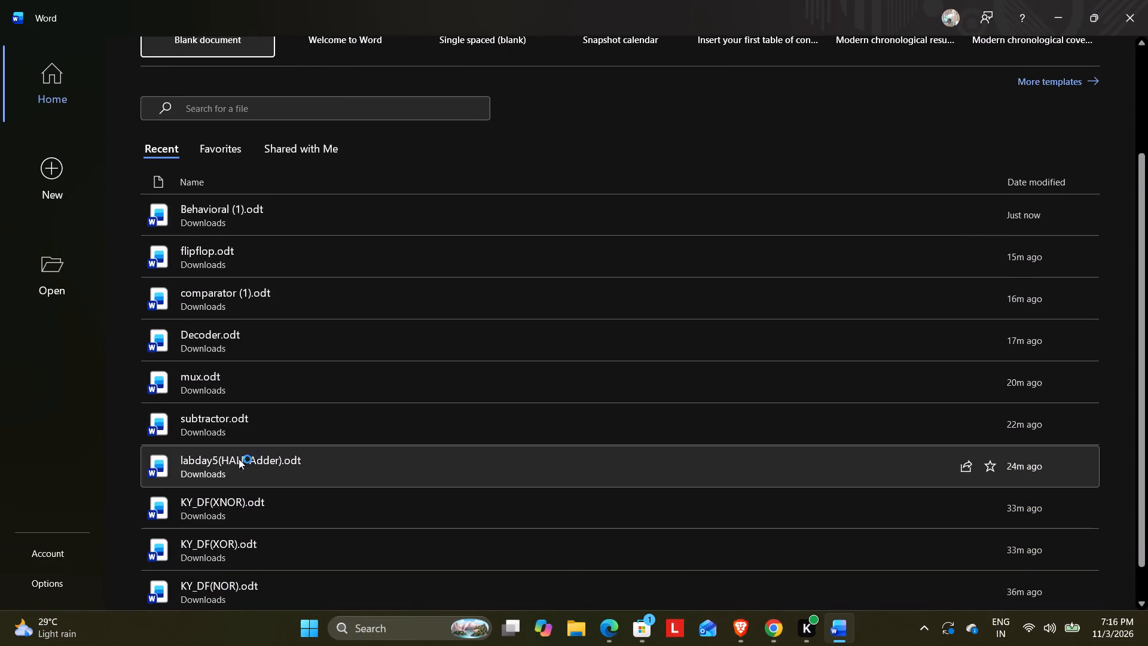
# Reopen the Behavioral (1).odt document from the recent files.
pyautogui.scroll(-1, 231, 524)
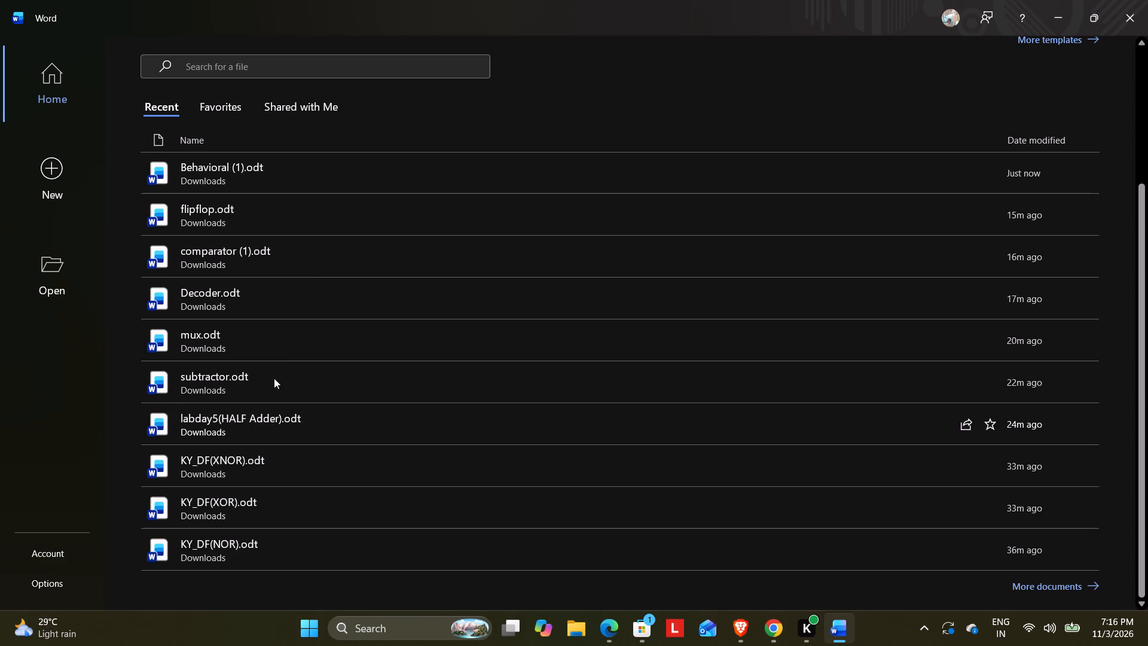
pyautogui.scroll(1, 328, 248)
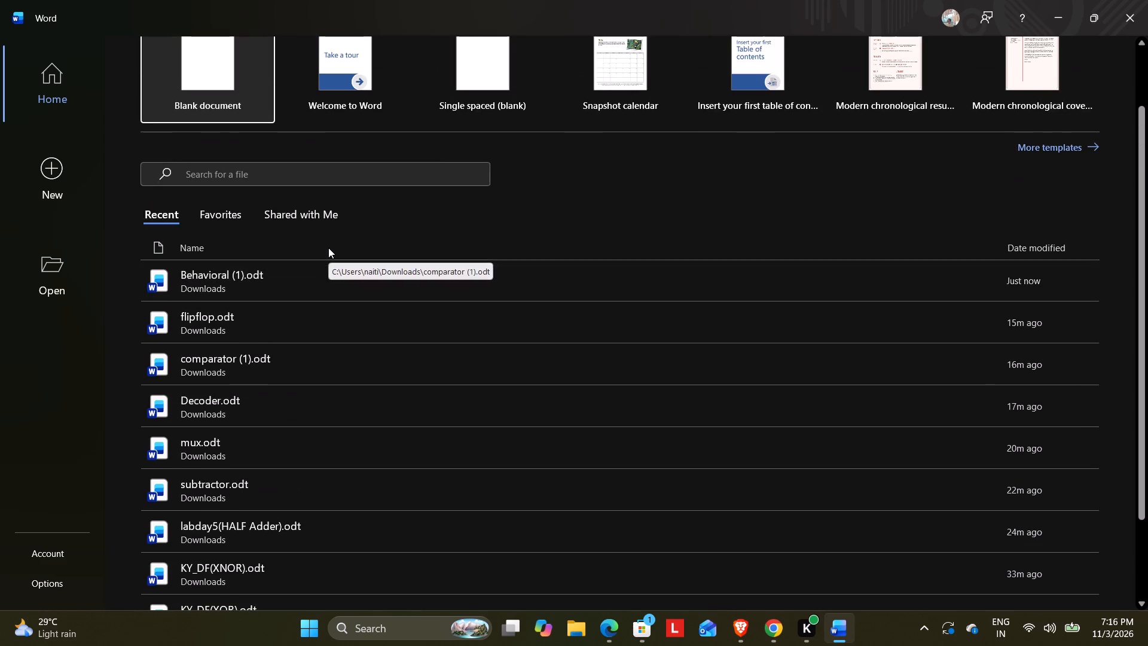
pyautogui.click(323, 277)
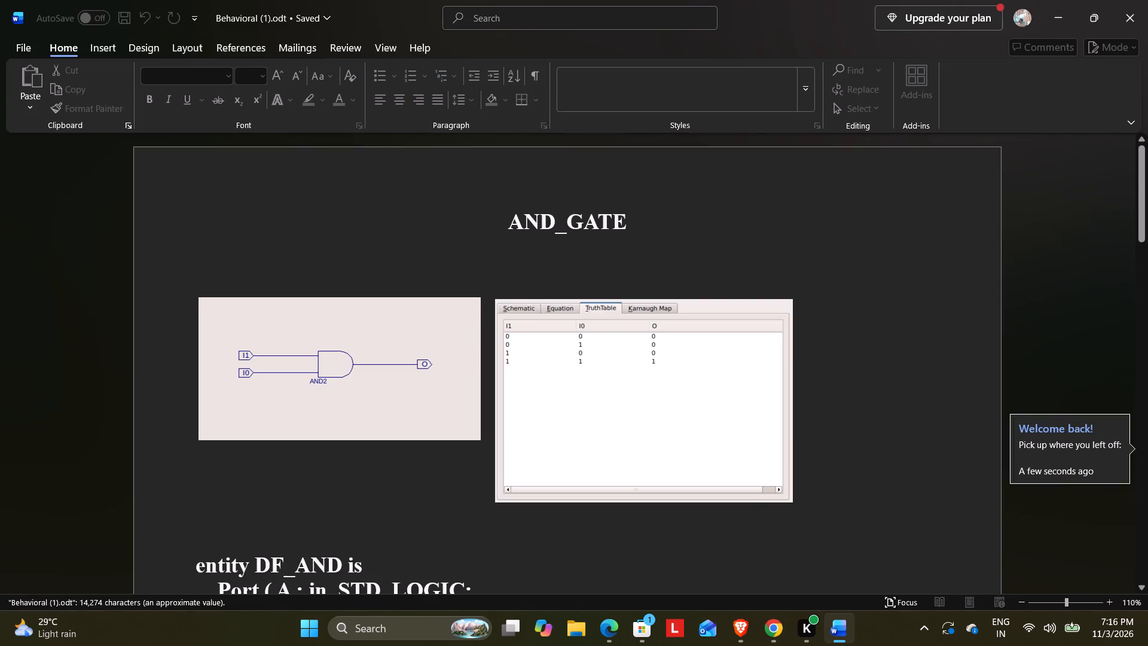
# Examine the reopened document from AND_GATE through NAND_GATE, Behavioral_OR and Behavioral_NOT to AND USING NOR for picture display, page breaks and layout.
pyautogui.scroll(-17, 440, 352)
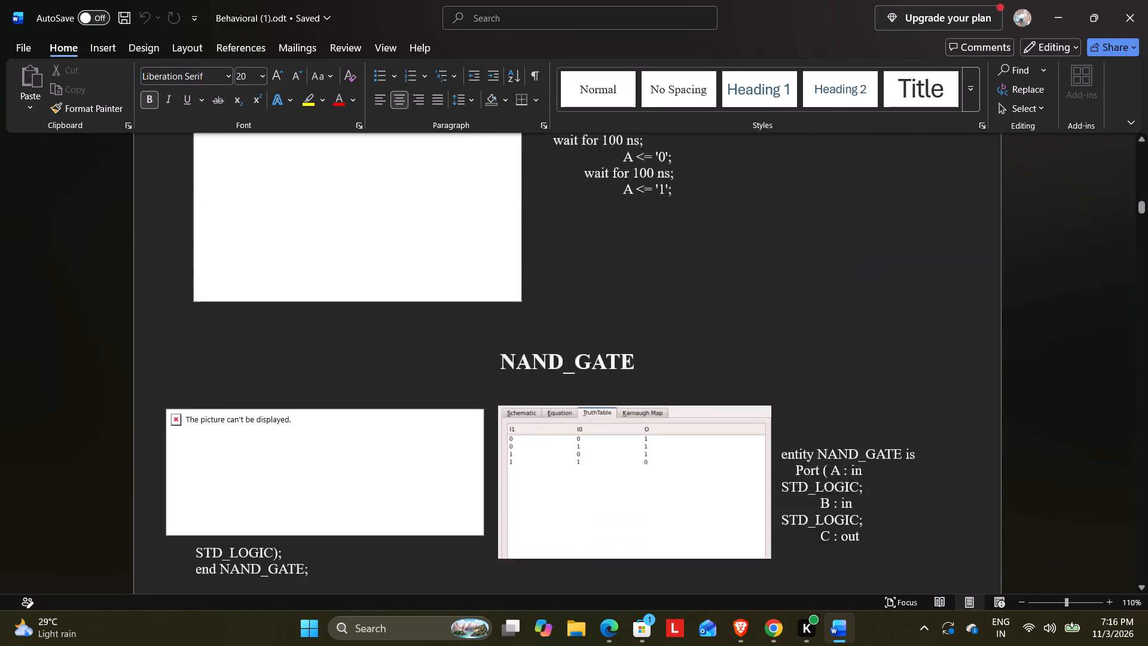
pyautogui.scroll(-4, 440, 352)
pyautogui.scroll(1, 440, 352)
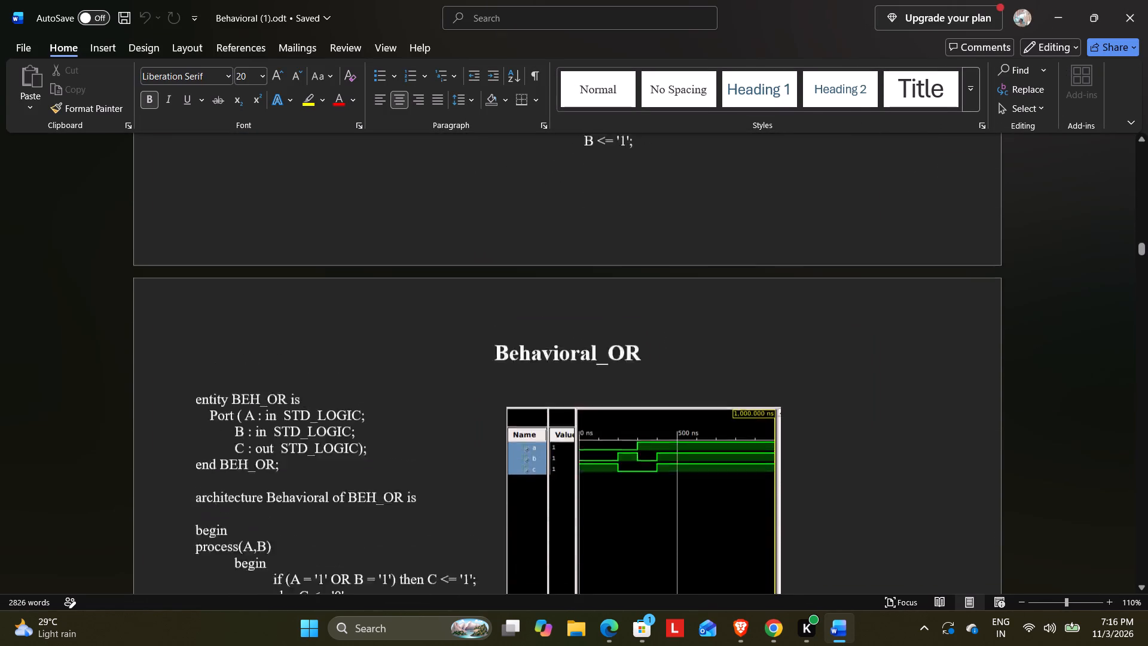
pyautogui.scroll(1, 440, 352)
pyautogui.scroll(-3, 440, 352)
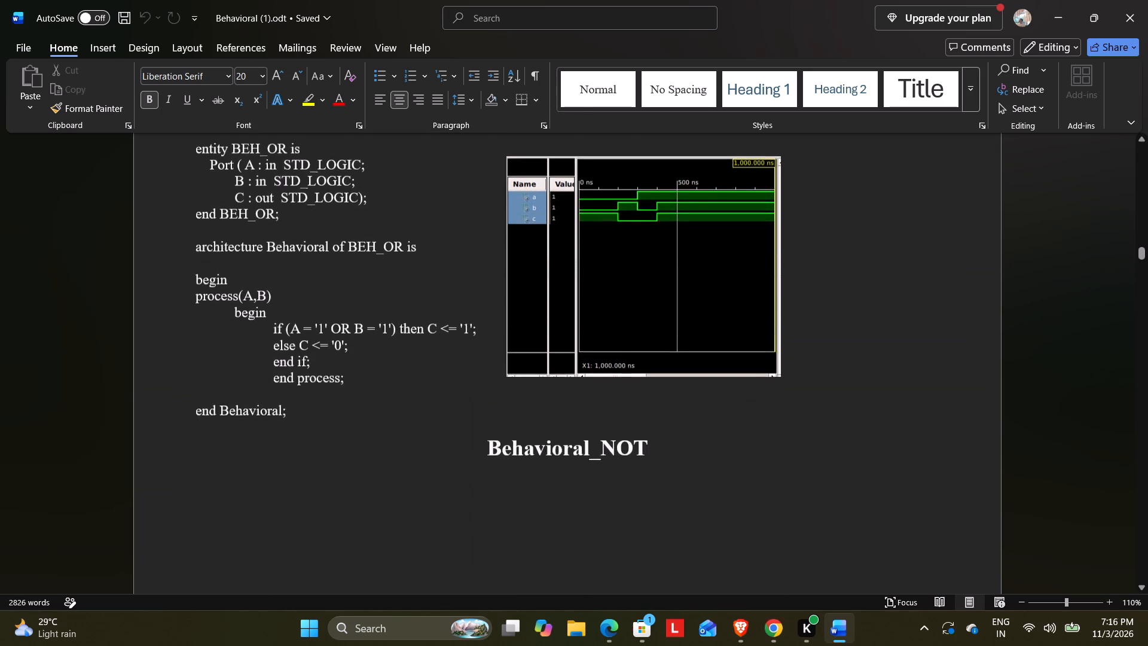
pyautogui.scroll(-6, 440, 352)
pyautogui.keyDown('ctrl'); pyautogui.scroll(-3, 440, 352); pyautogui.keyUp('ctrl')
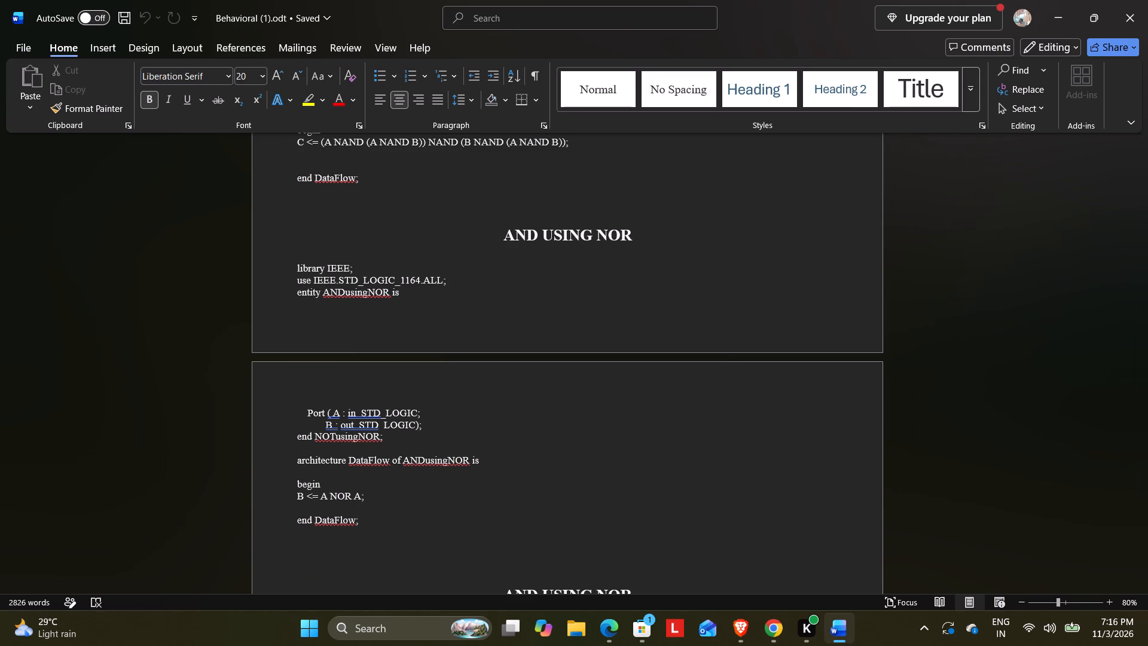
# Review the page layout of the VHDL lab document, from the basic gate pages through the adders, multiplexers, decoders and flip-flop.
pyautogui.scroll(-6, 440, 352)
pyautogui.keyDown('ctrl'); pyautogui.scroll(-3, 440, 352); pyautogui.keyUp('ctrl')
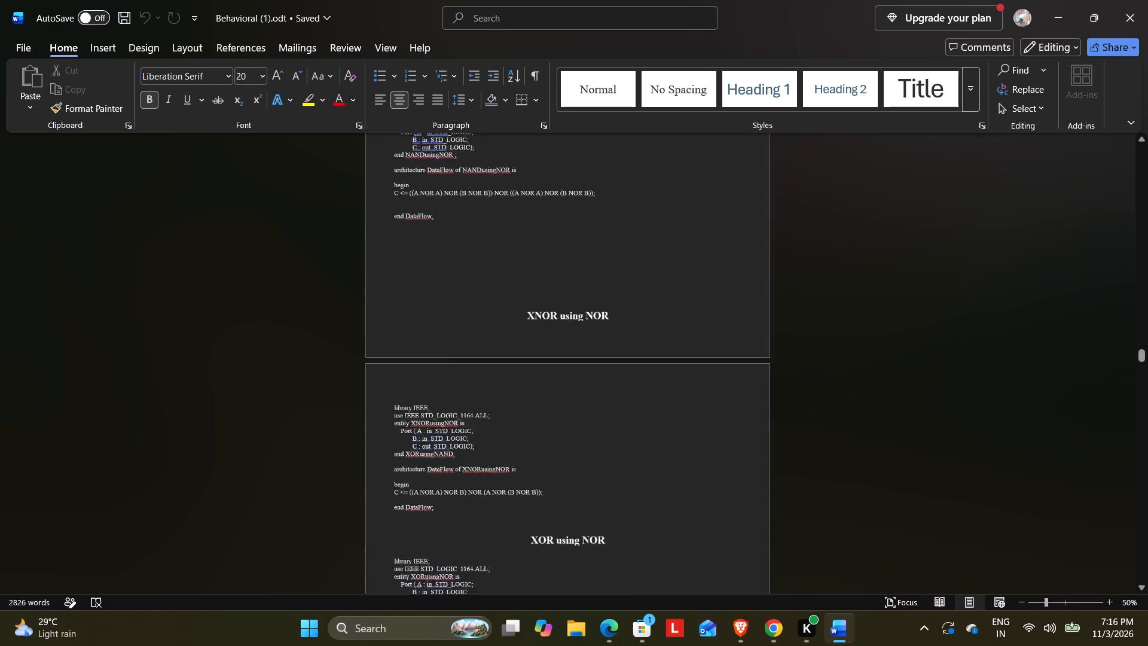
pyautogui.keyDown('ctrl'); pyautogui.scroll(-2, 440, 352); pyautogui.keyUp('ctrl')
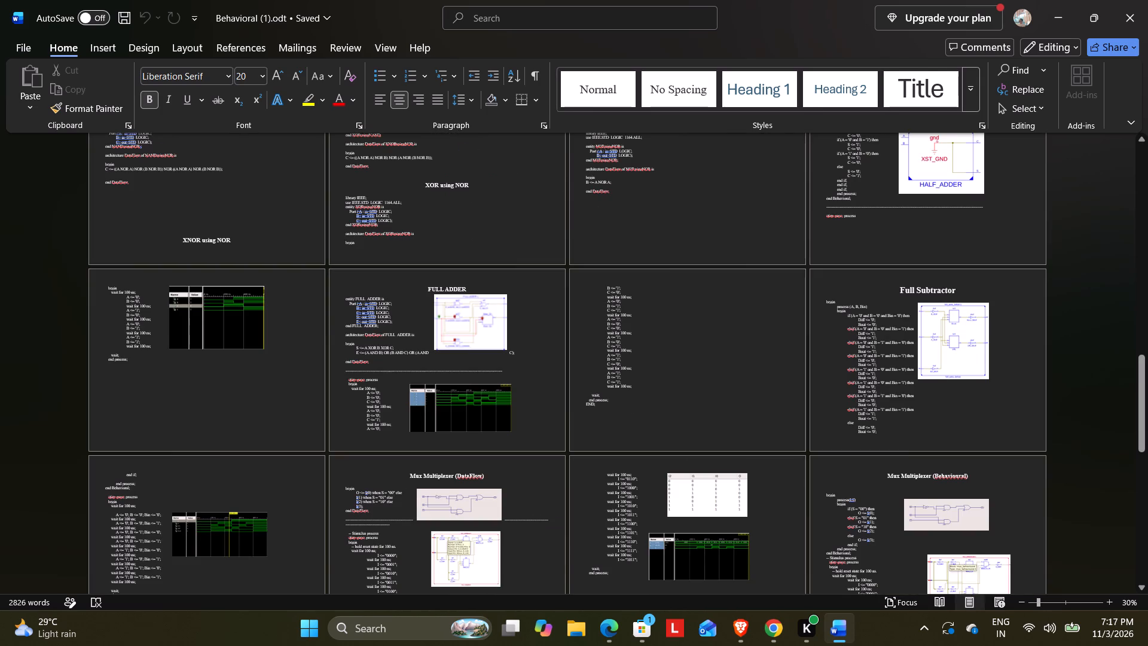
pyautogui.scroll(-9, 516, 370)
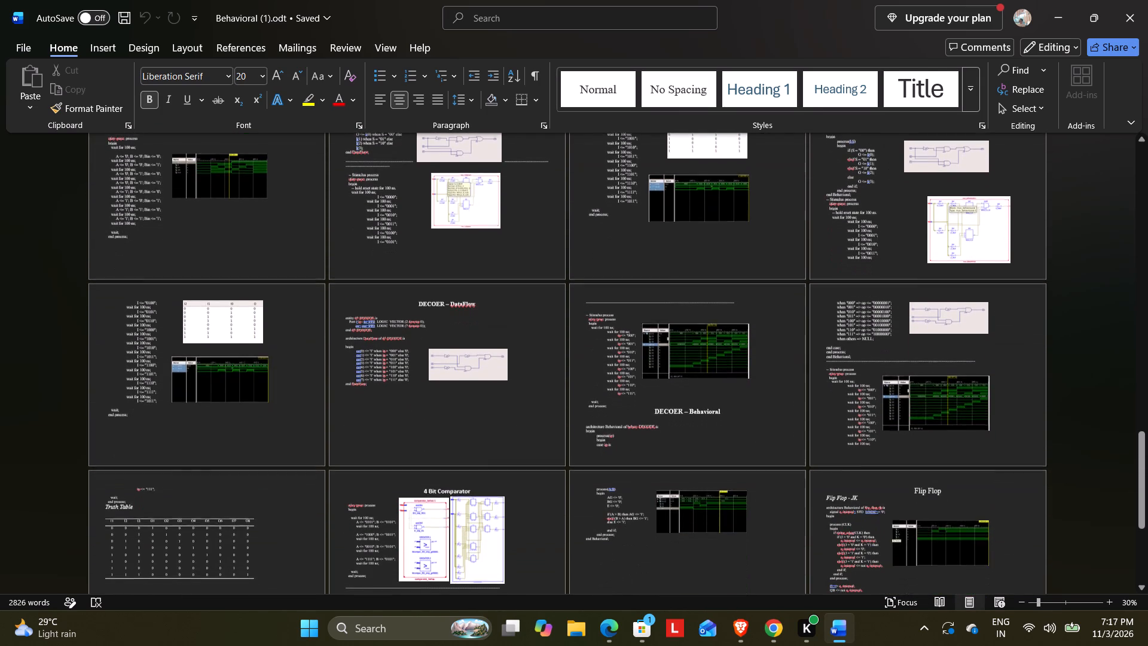
pyautogui.scroll(-7, 516, 370)
pyautogui.scroll(6, 516, 370)
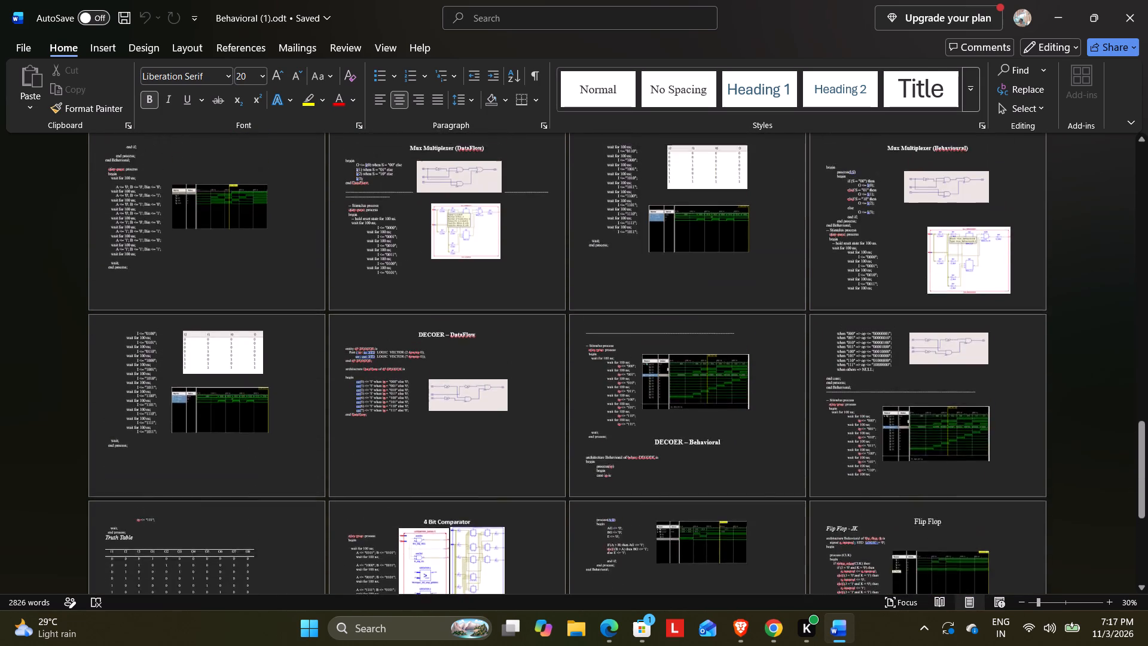
pyautogui.scroll(8, 516, 370)
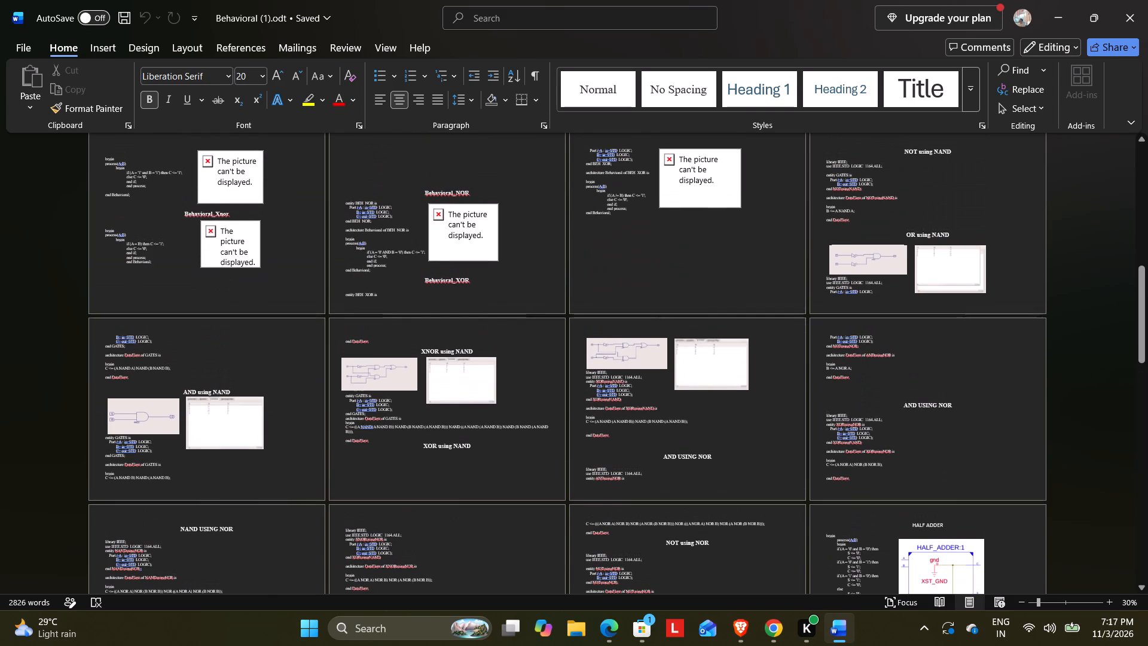
pyautogui.scroll(-3, 516, 370)
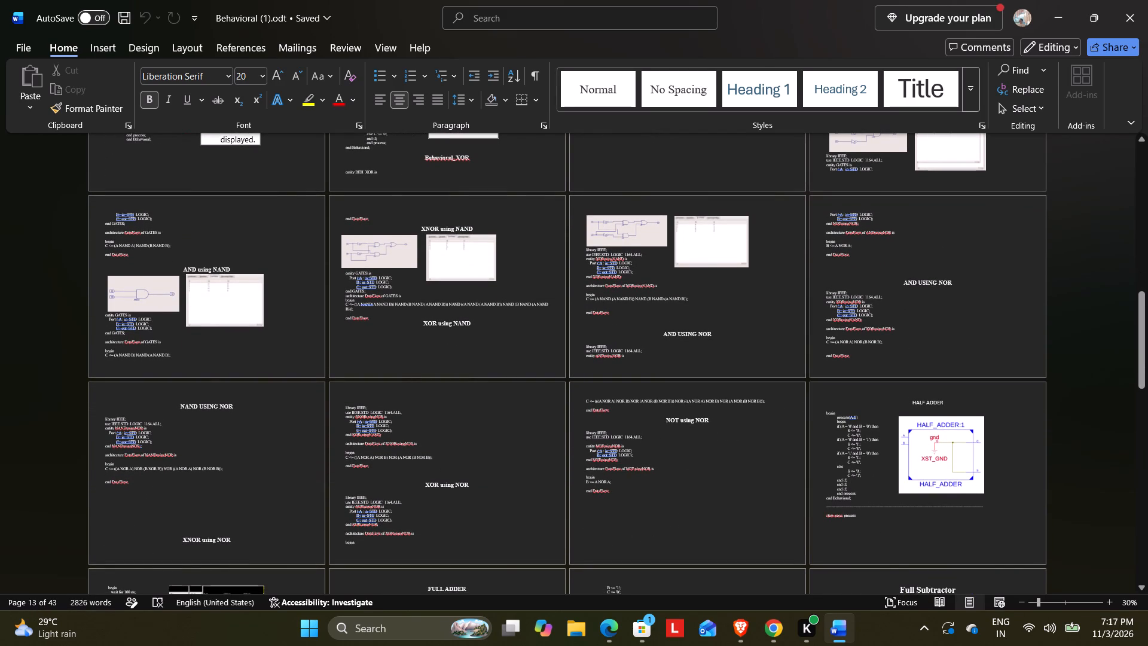
pyautogui.scroll(1, 439, 413)
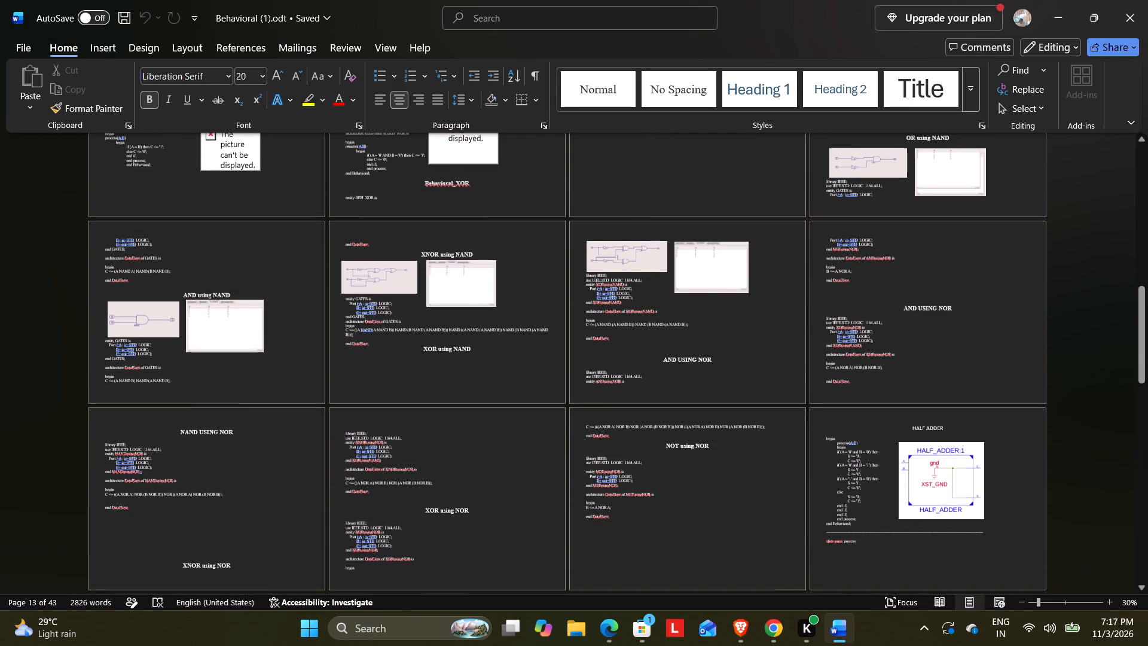
pyautogui.scroll(1, 439, 413)
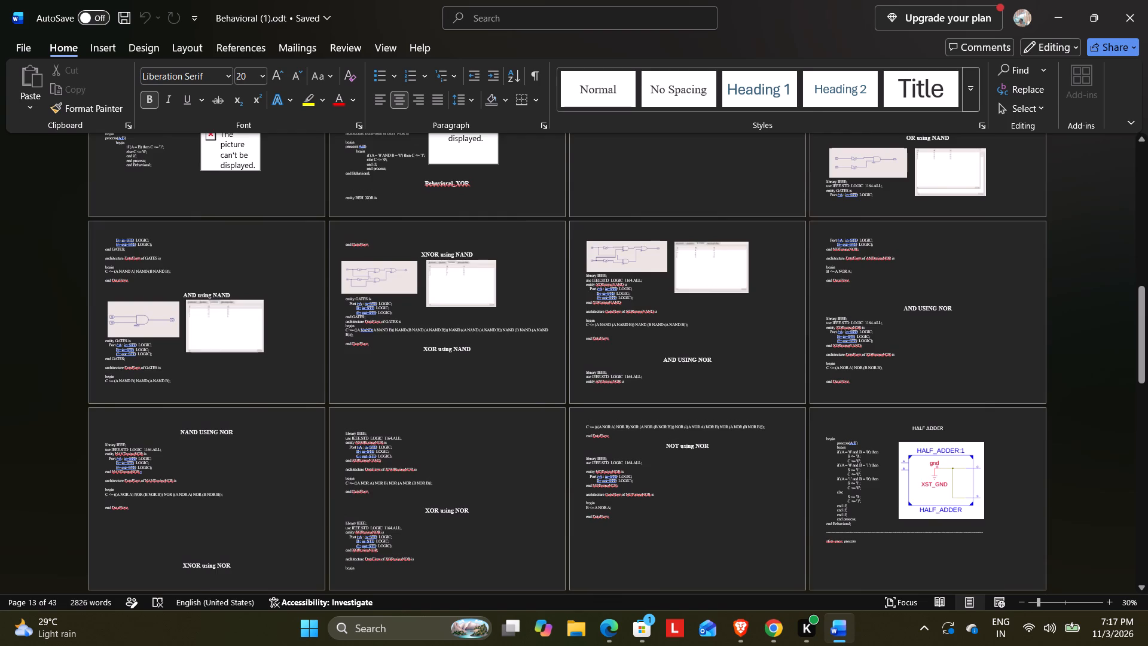
pyautogui.keyDown('ctrl'); pyautogui.scroll(2, 741, 375); pyautogui.keyUp('ctrl')
pyautogui.keyDown('ctrl'); pyautogui.scroll(-3, 741, 375); pyautogui.keyUp('ctrl')
pyautogui.keyDown('ctrl'); pyautogui.scroll(1, 741, 375); pyautogui.keyUp('ctrl')
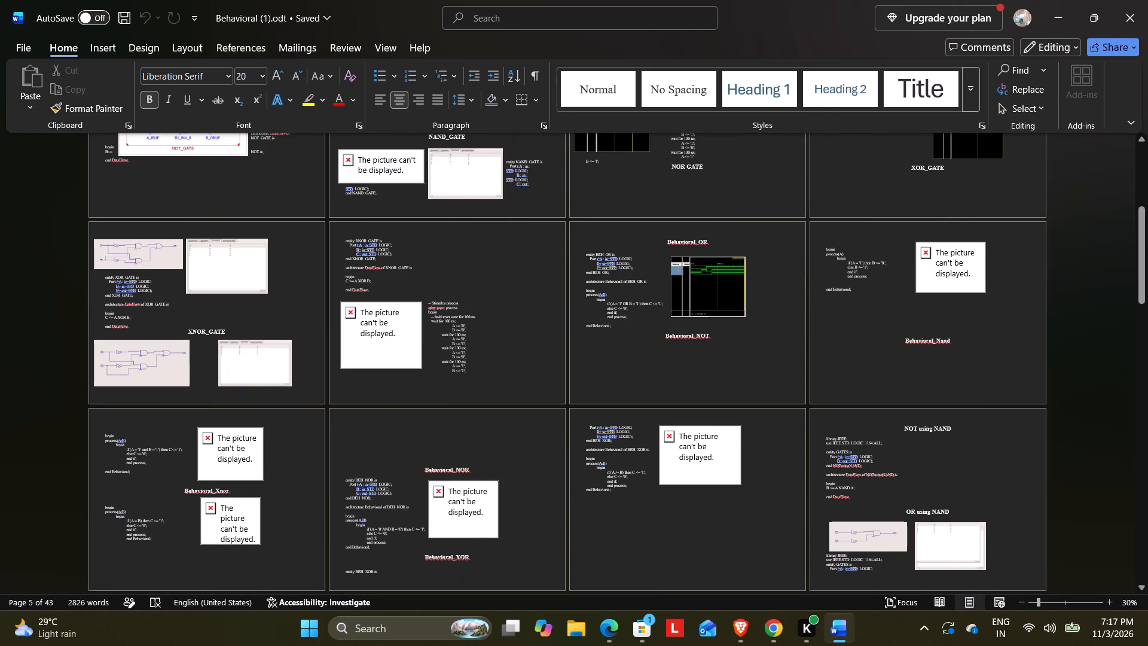
pyautogui.keyDown('ctrl'); pyautogui.scroll(-1, 463, 370); pyautogui.keyUp('ctrl')
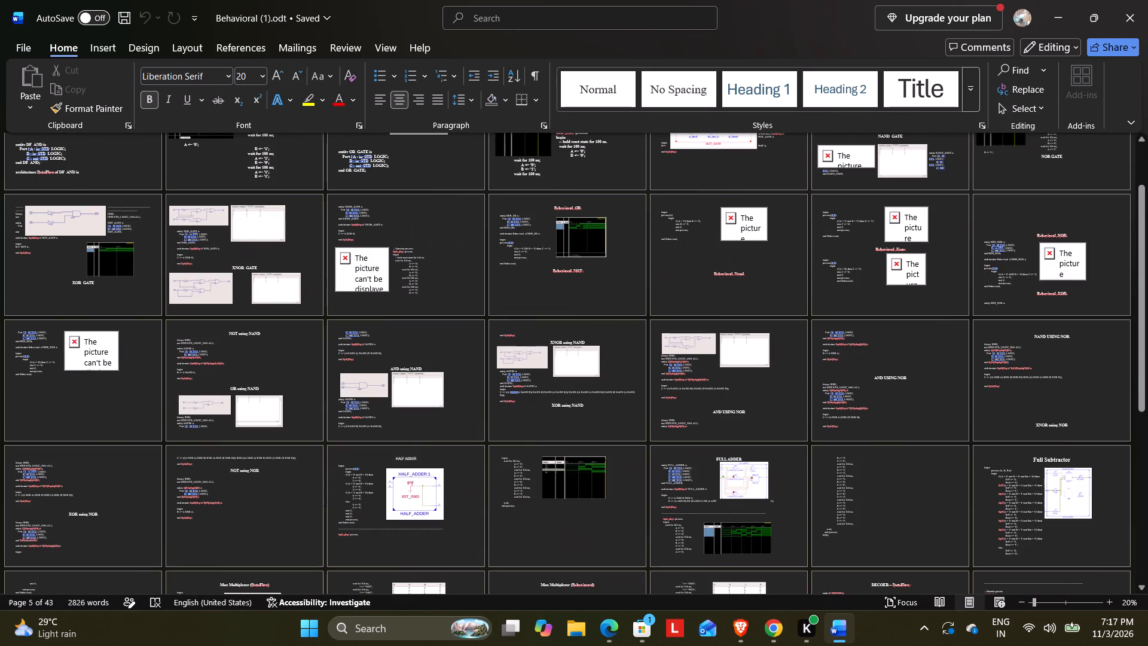
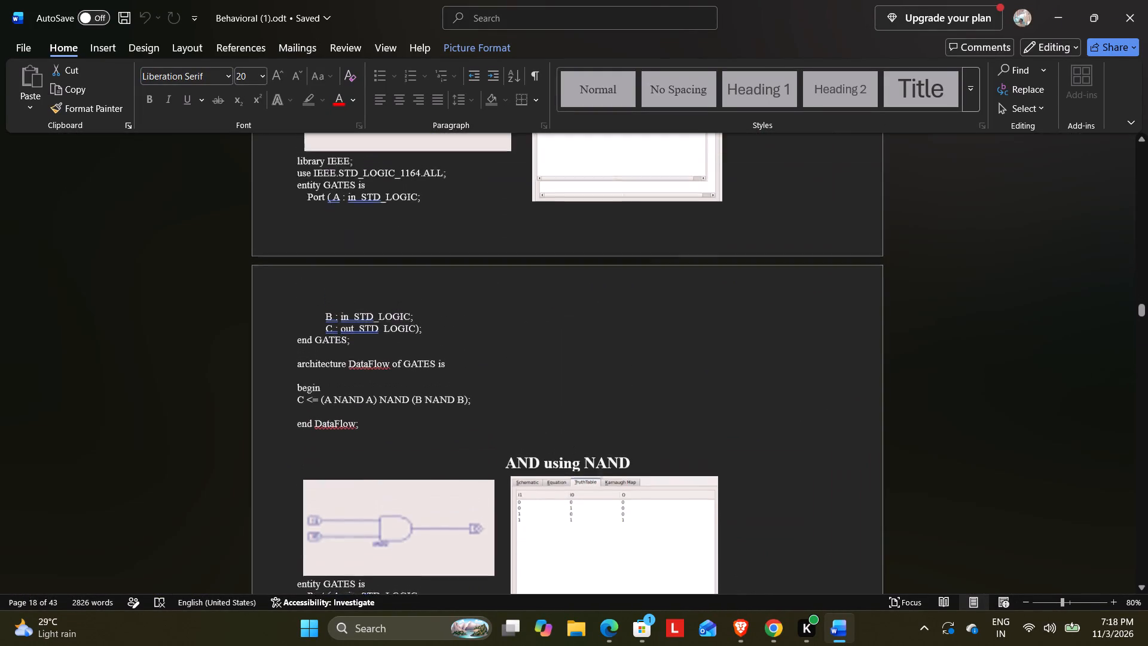
# Change the page orientation of the document to Portrait.
pyautogui.scroll(20, 172, 227)
pyautogui.scroll(2, 172, 227)
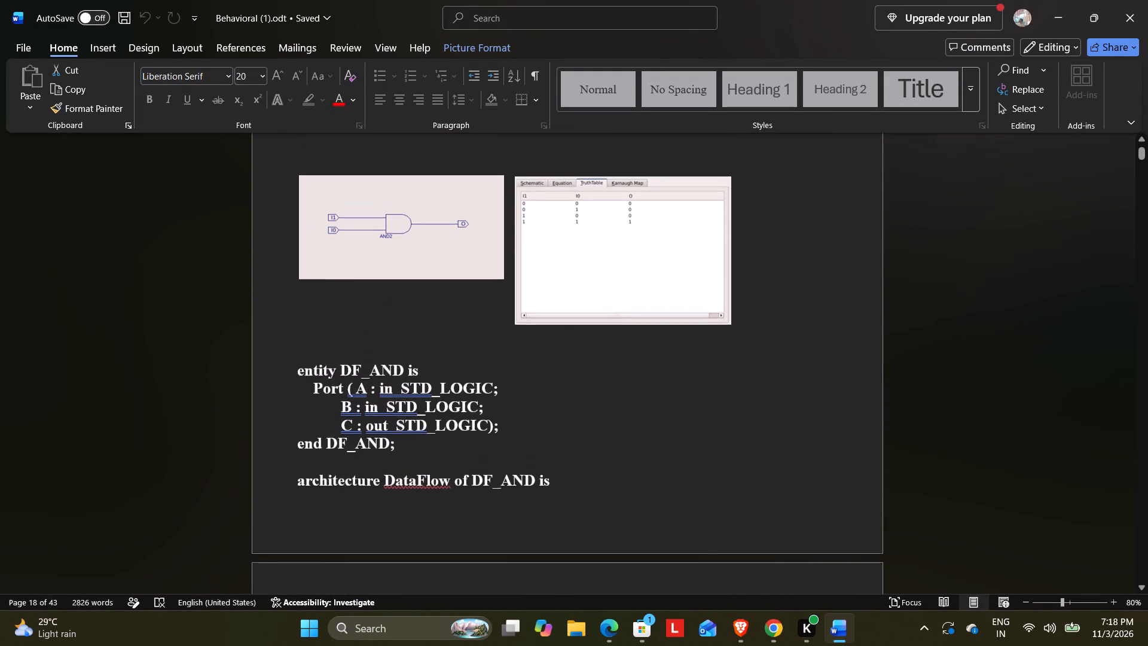
pyautogui.click(183, 48)
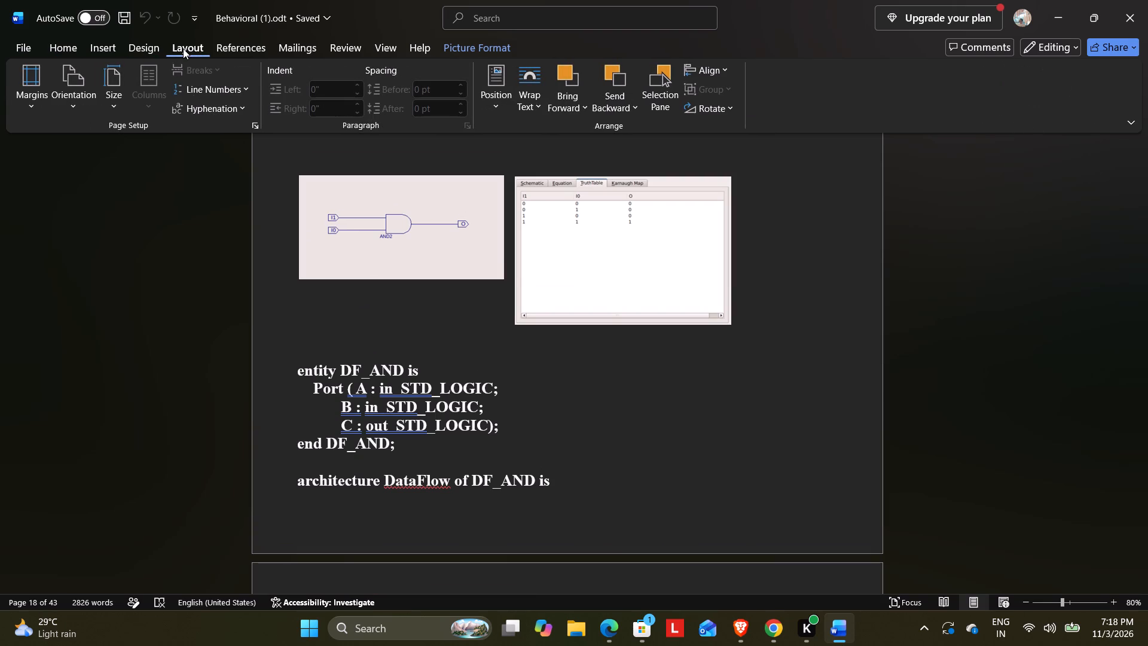
pyautogui.click(74, 100)
pyautogui.click(100, 139)
# Review the portrait pages from the basic gates through the behavioral gates, NAND/NOR circuits, adders, subtractor, multiplexer and decoder sections.
pyautogui.scroll(11, 220, 213)
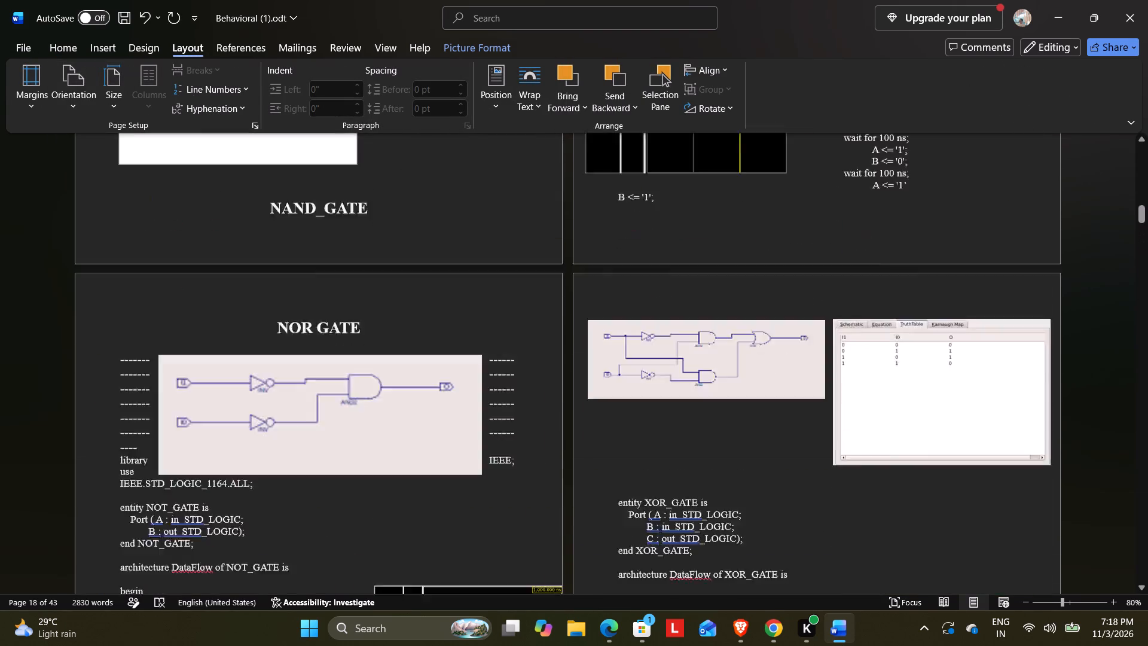
pyautogui.scroll(13, 220, 213)
pyautogui.scroll(10, 220, 213)
pyautogui.scroll(-4, 397, 272)
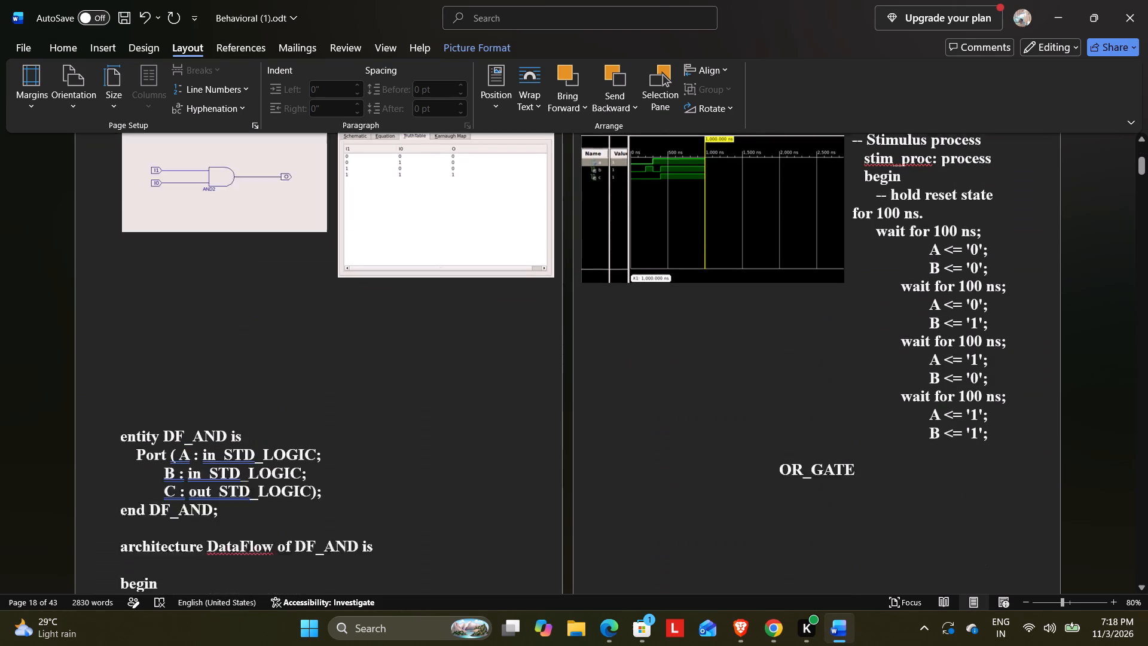
pyautogui.scroll(-9, 397, 272)
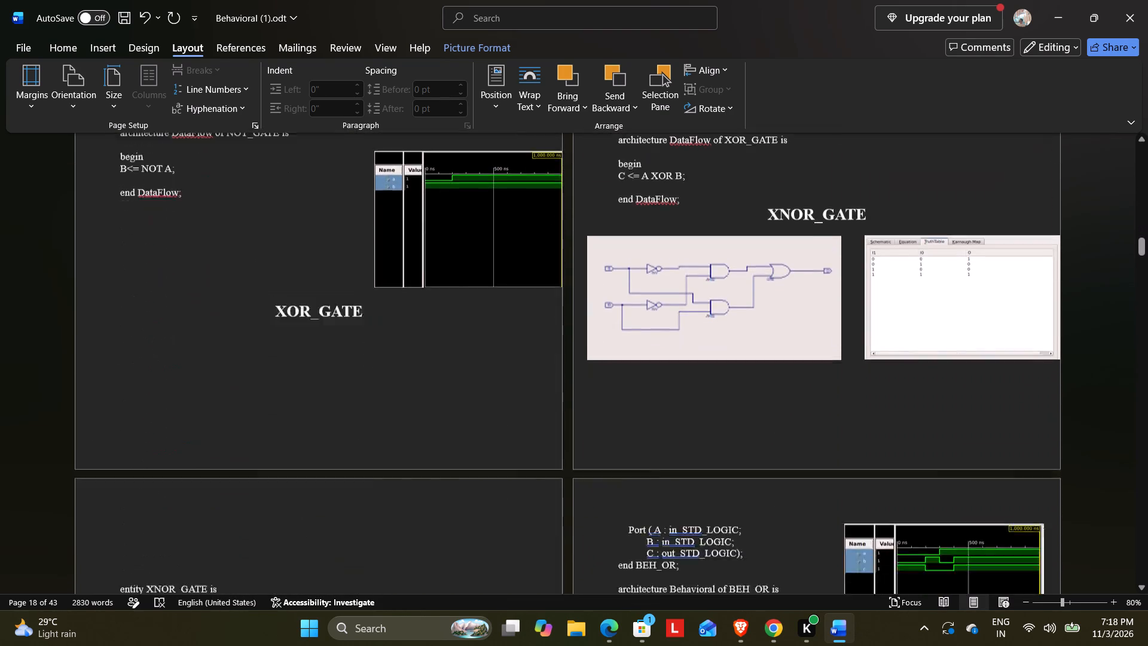
pyautogui.scroll(-6, 397, 272)
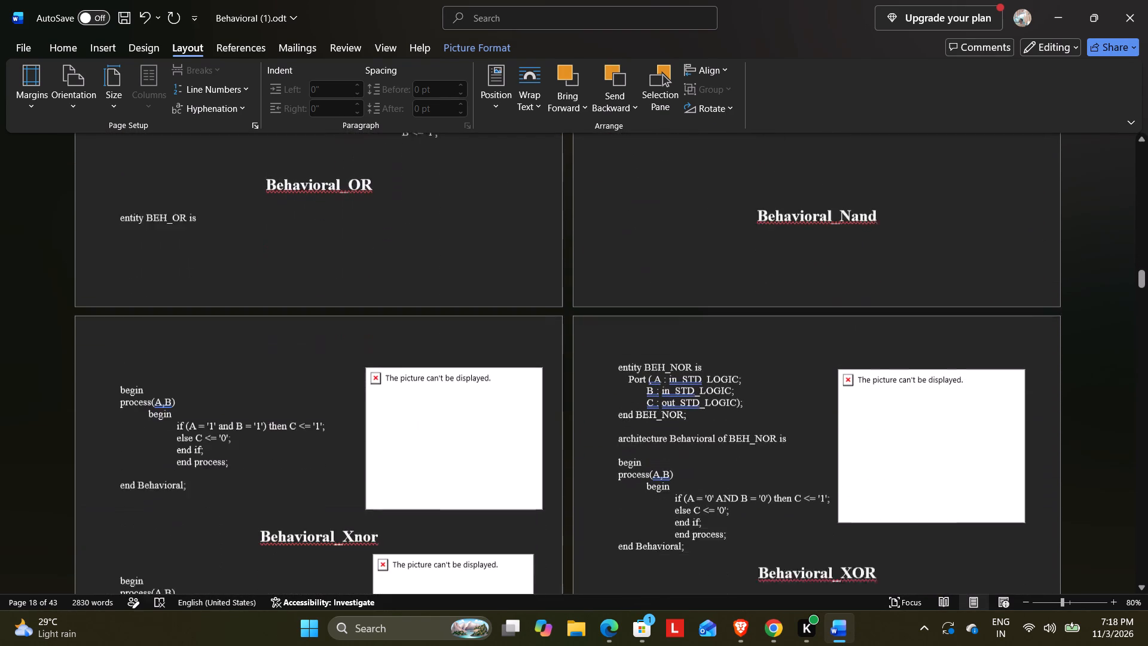
pyautogui.scroll(-1, 397, 272)
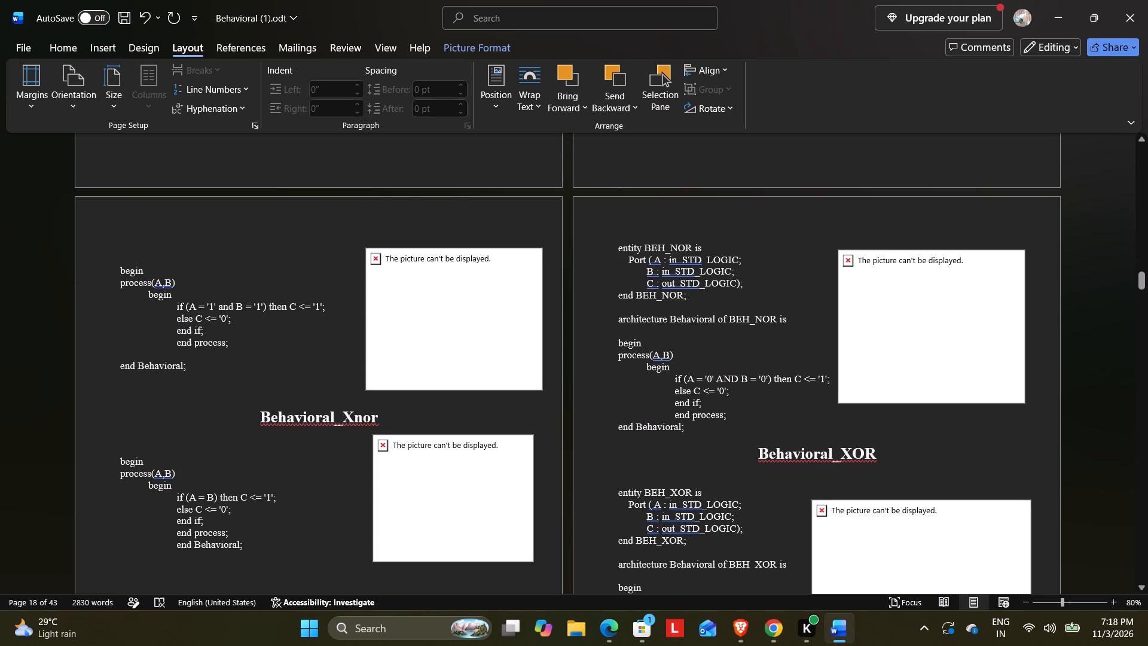
pyautogui.scroll(-2, 576, 416)
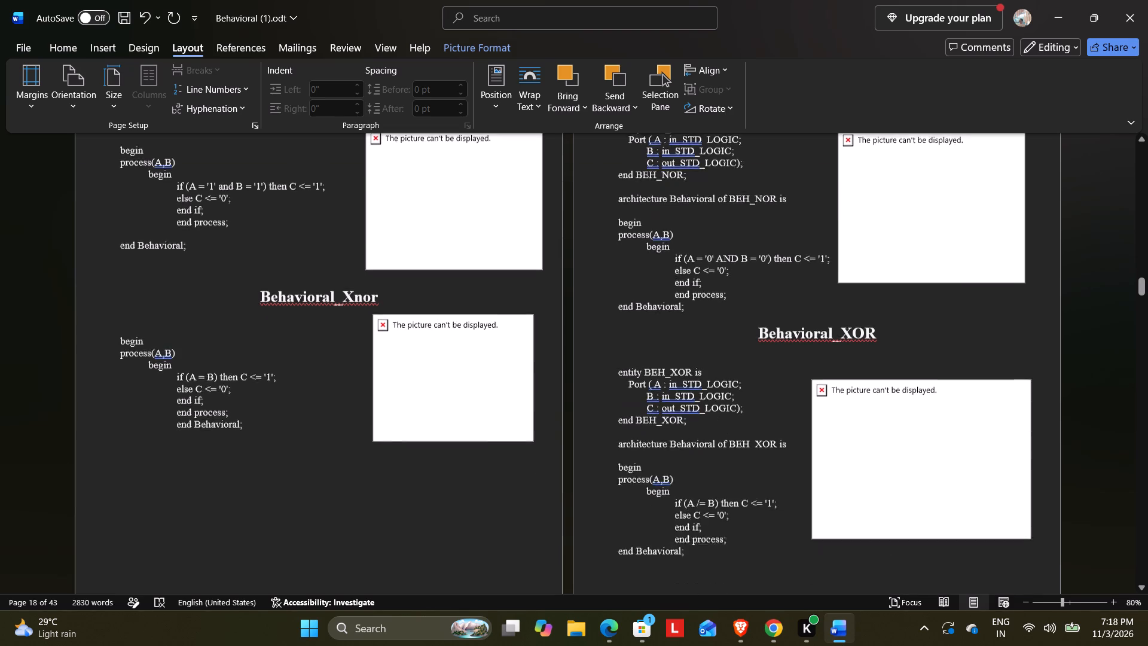
pyautogui.scroll(-6, 576, 416)
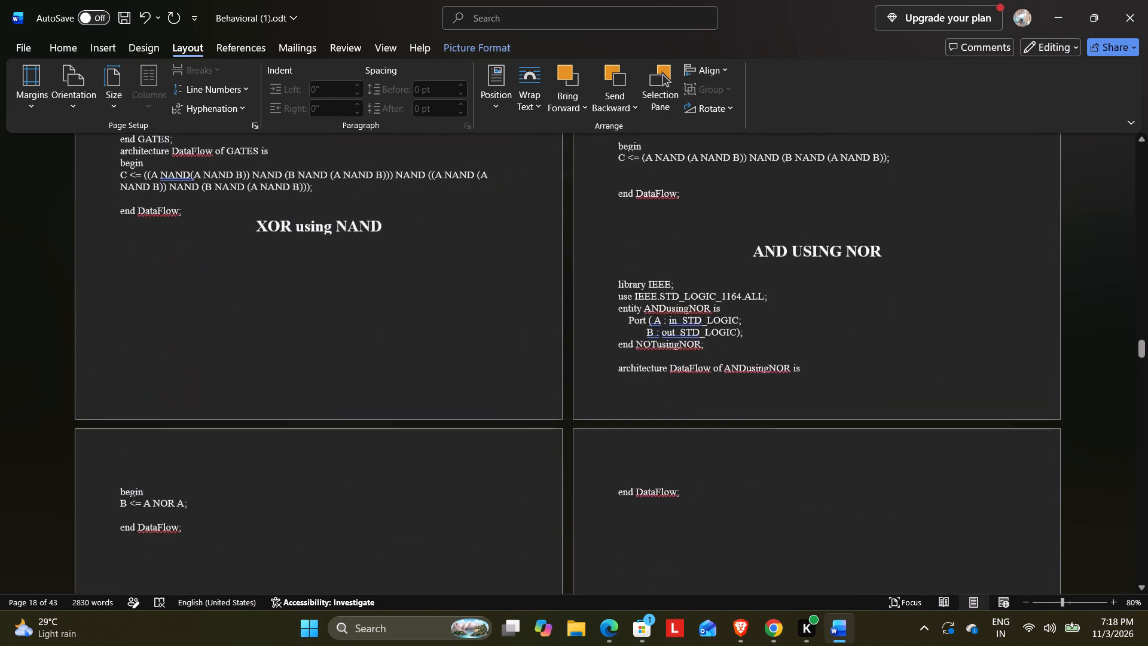
pyautogui.scroll(-2, 576, 416)
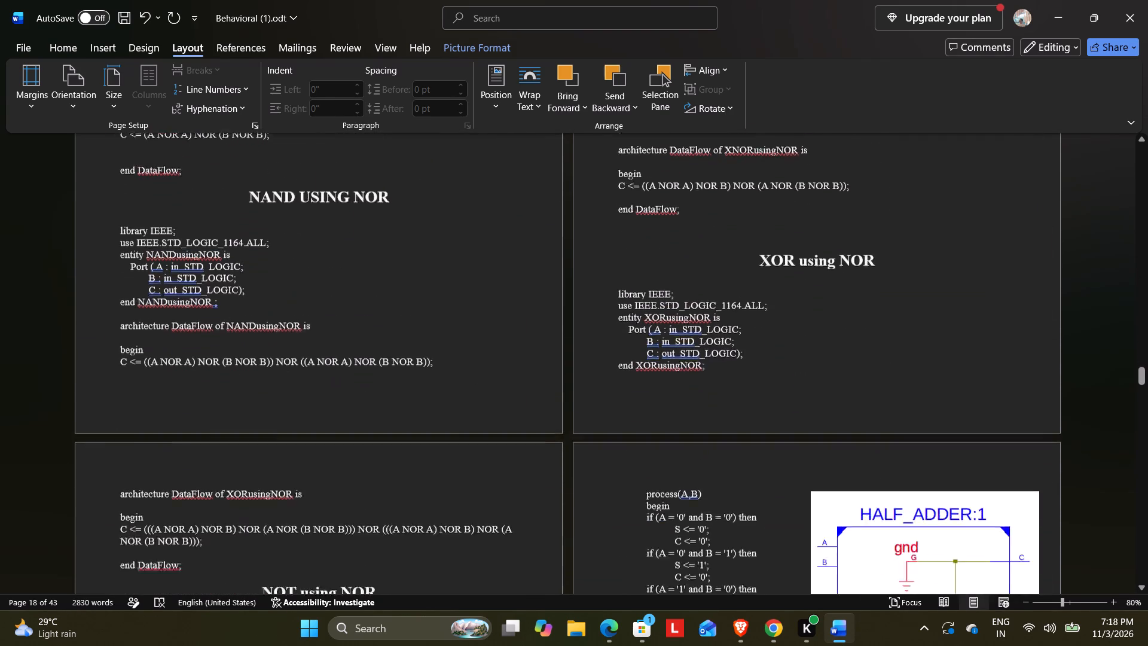
pyautogui.scroll(-1, 576, 416)
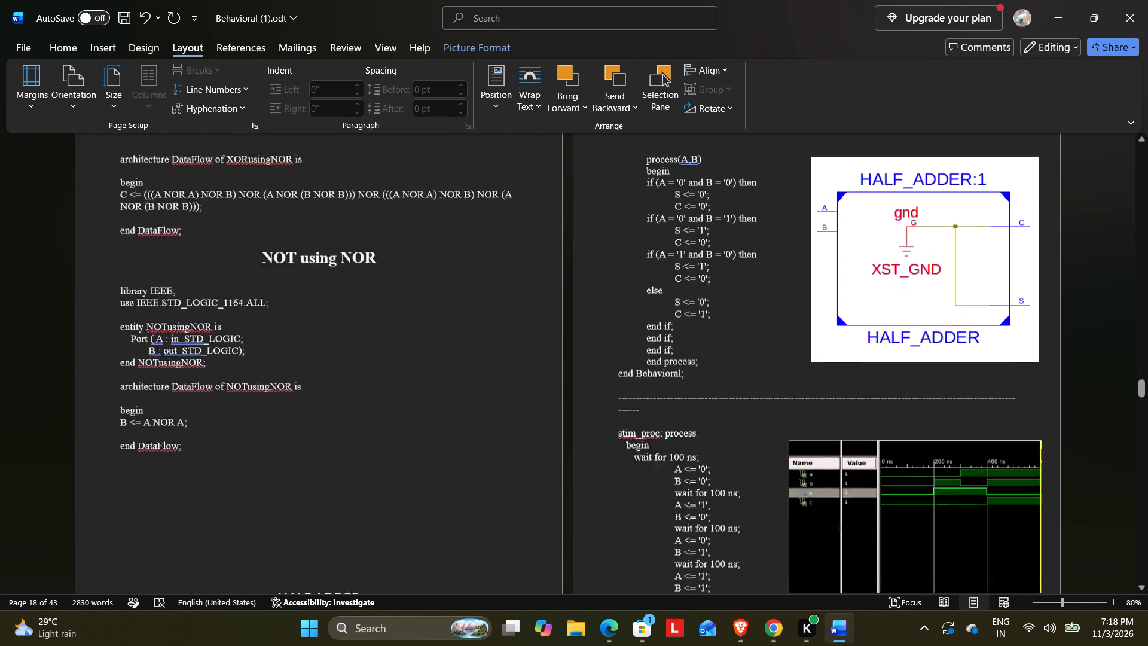
pyautogui.scroll(-2, 576, 416)
pyautogui.scroll(-1, 506, 397)
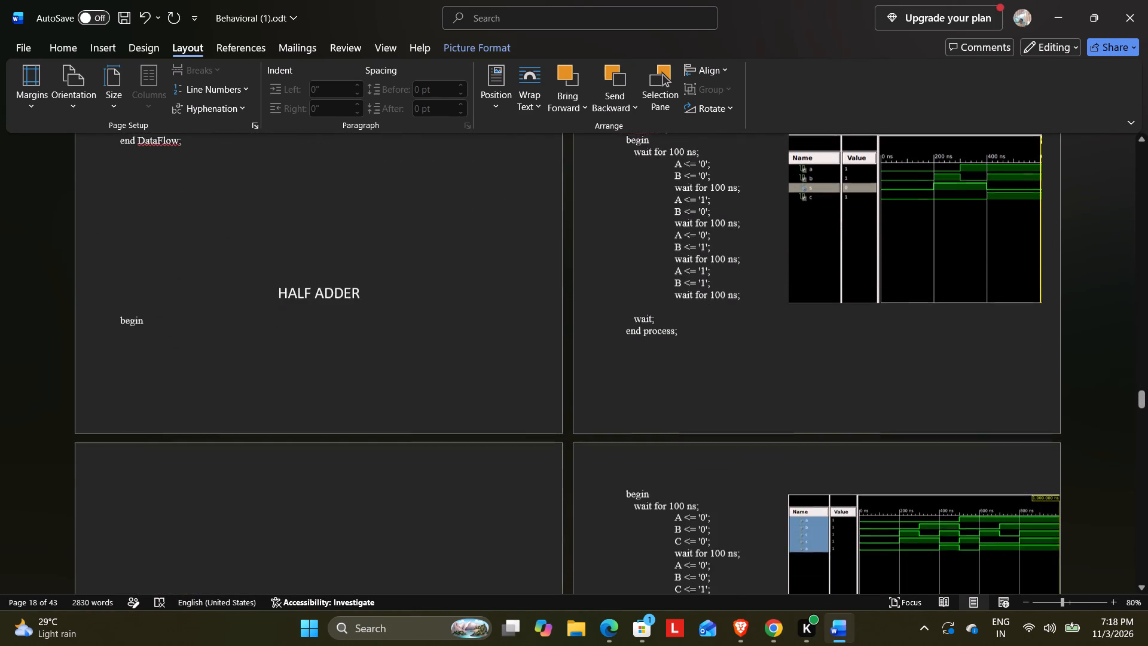
pyautogui.scroll(-6, 506, 397)
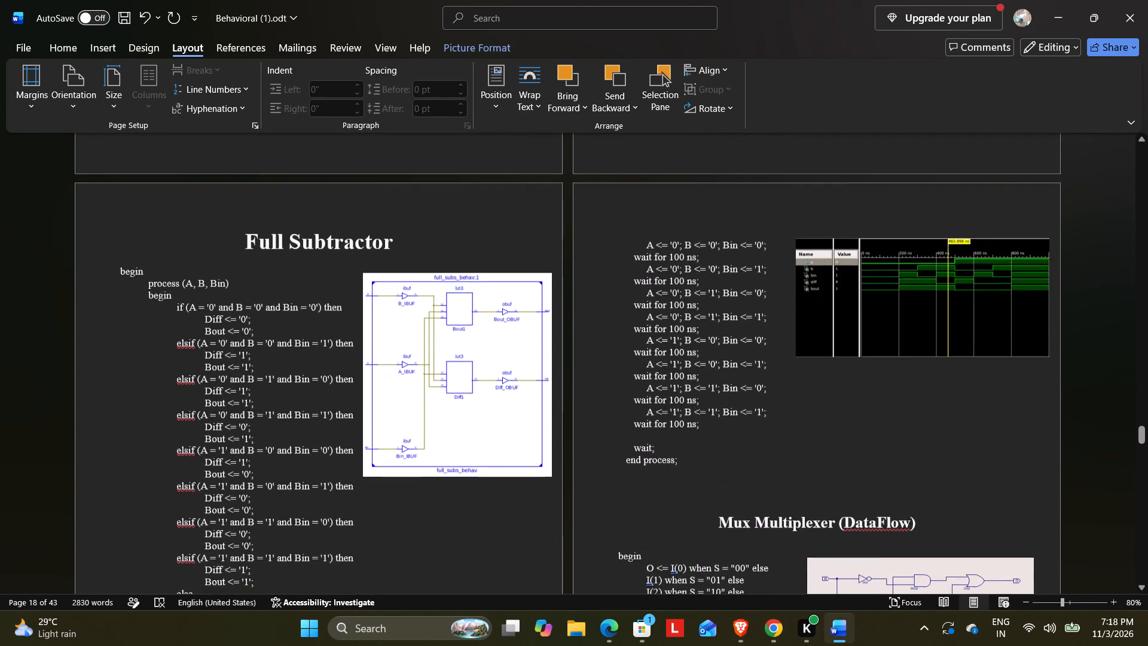
pyautogui.scroll(-7, 506, 397)
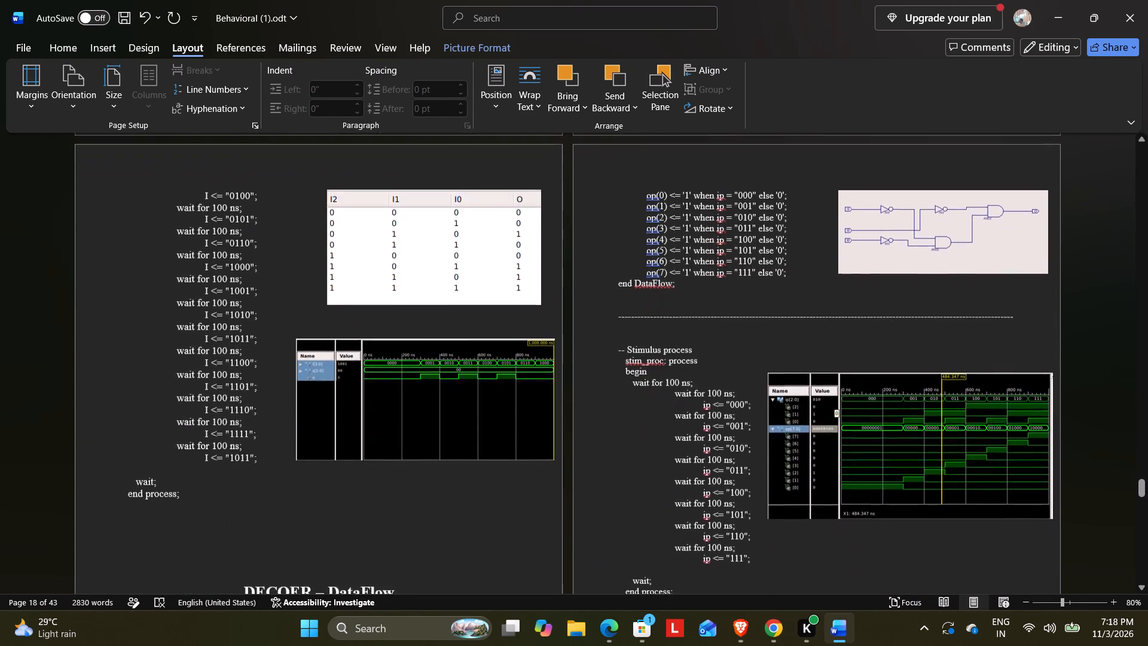
pyautogui.scroll(-9, 506, 397)
pyautogui.scroll(15, 506, 397)
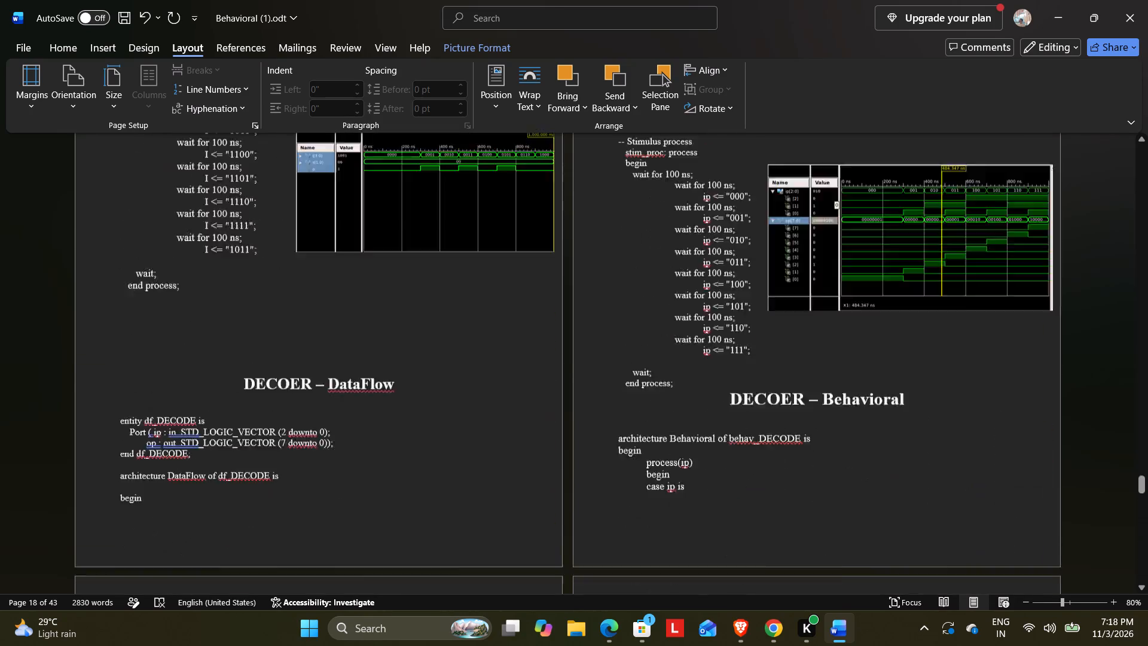
pyautogui.scroll(20, 506, 397)
pyautogui.scroll(11, 506, 397)
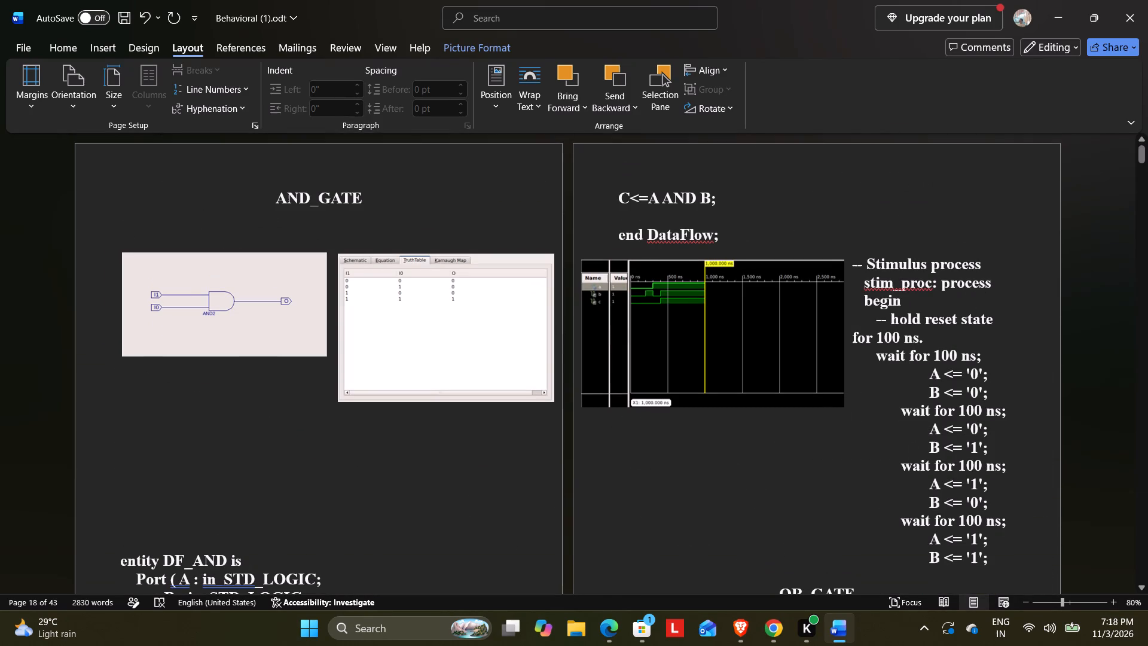
# Delete the blank lines between the AND_GATE pictures and the entity DF_AND code on the first page.
pyautogui.click(113, 562)
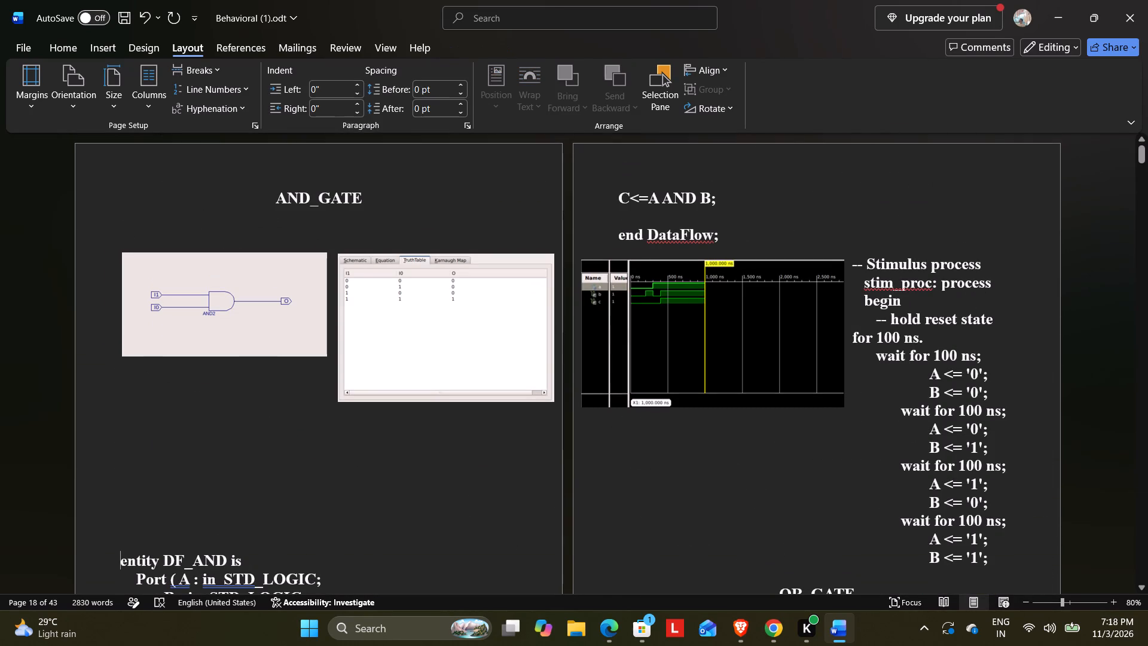
pyautogui.press('BackSpace')
pyautogui.press('BackSpace')
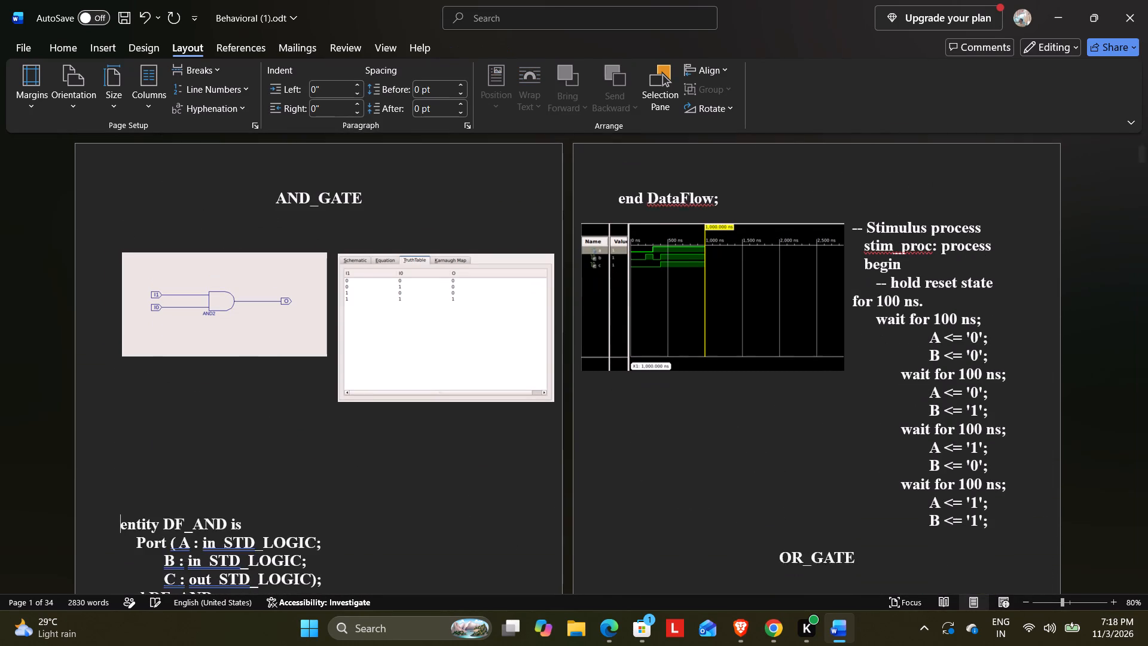
pyautogui.press('BackSpace')
pyautogui.press('BackSpace')
pyautogui.press('BackSpace')
pyautogui.press('BackSpace')
pyautogui.press('BackSpace')
# Delete the blank lines between the OR gate pictures and the entity OR_GATE code.
pyautogui.scroll(-3, 113, 562)
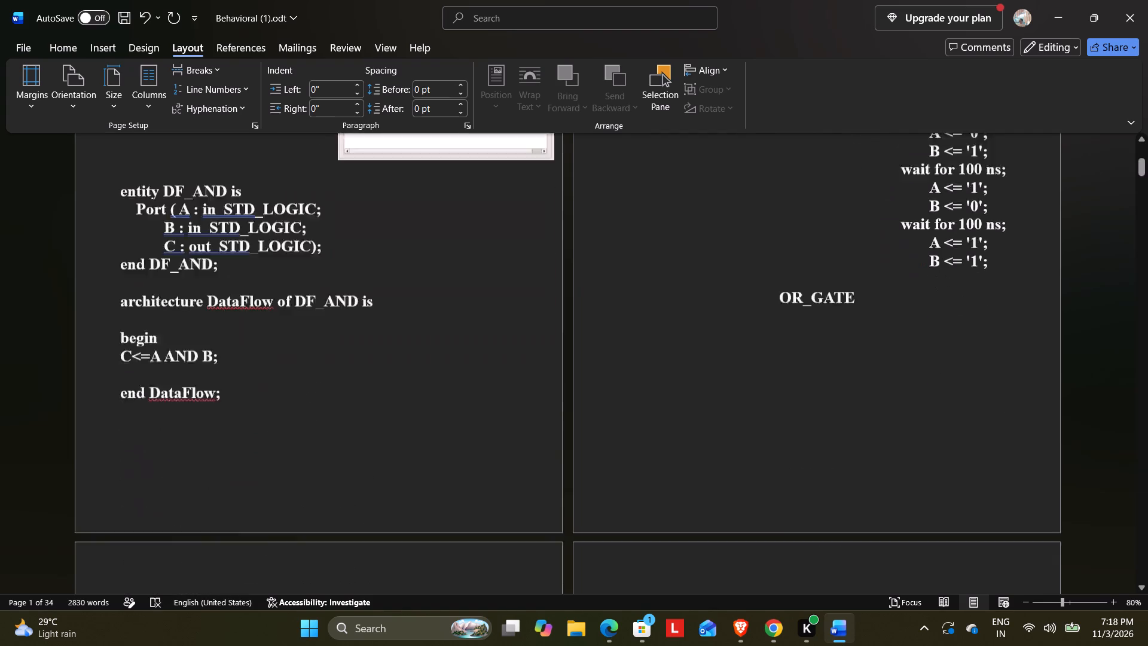
pyautogui.scroll(-2, 113, 562)
pyautogui.scroll(2, 113, 562)
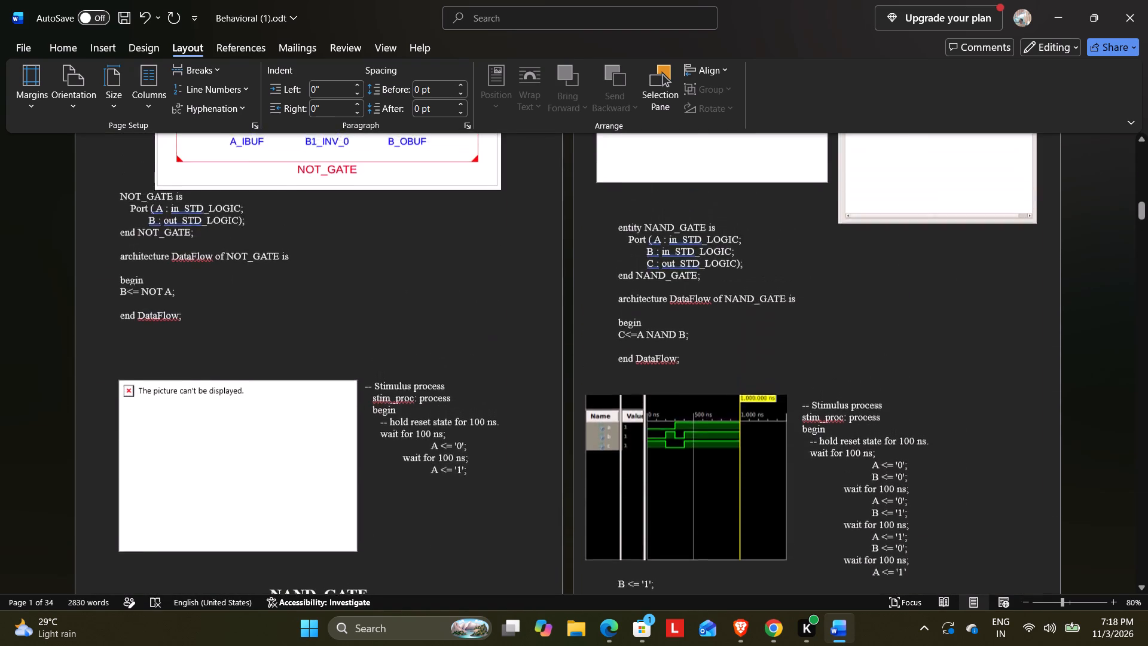
pyautogui.scroll(2, 113, 562)
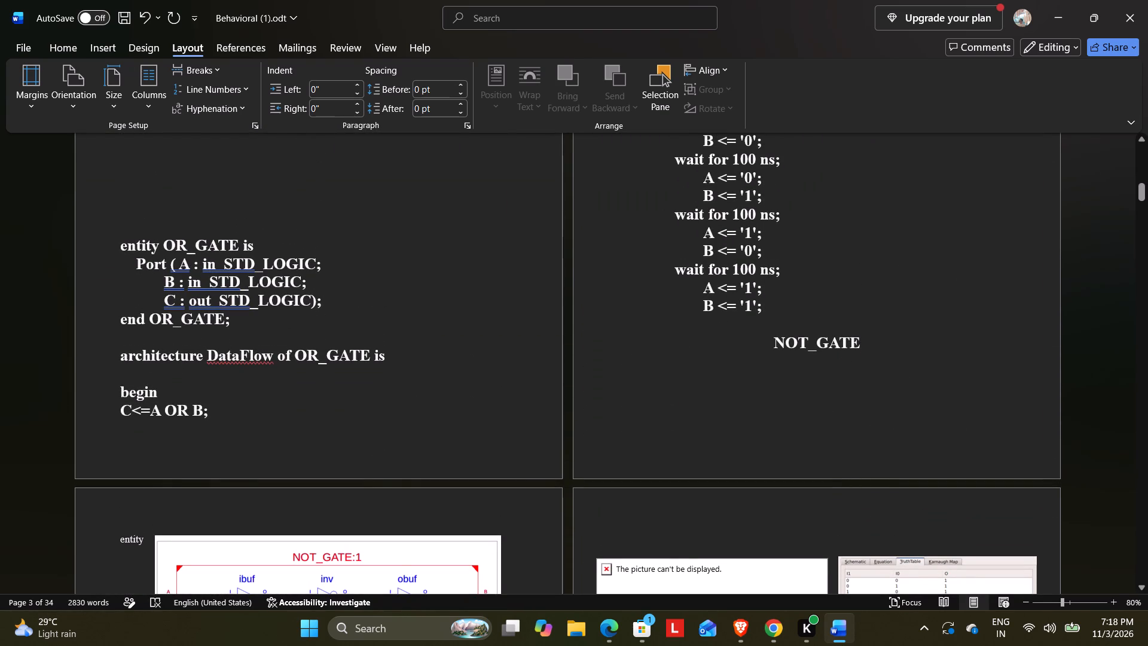
pyautogui.click(126, 240)
pyautogui.click(117, 242)
pyautogui.scroll(2, 117, 242)
pyautogui.press('BackSpace')
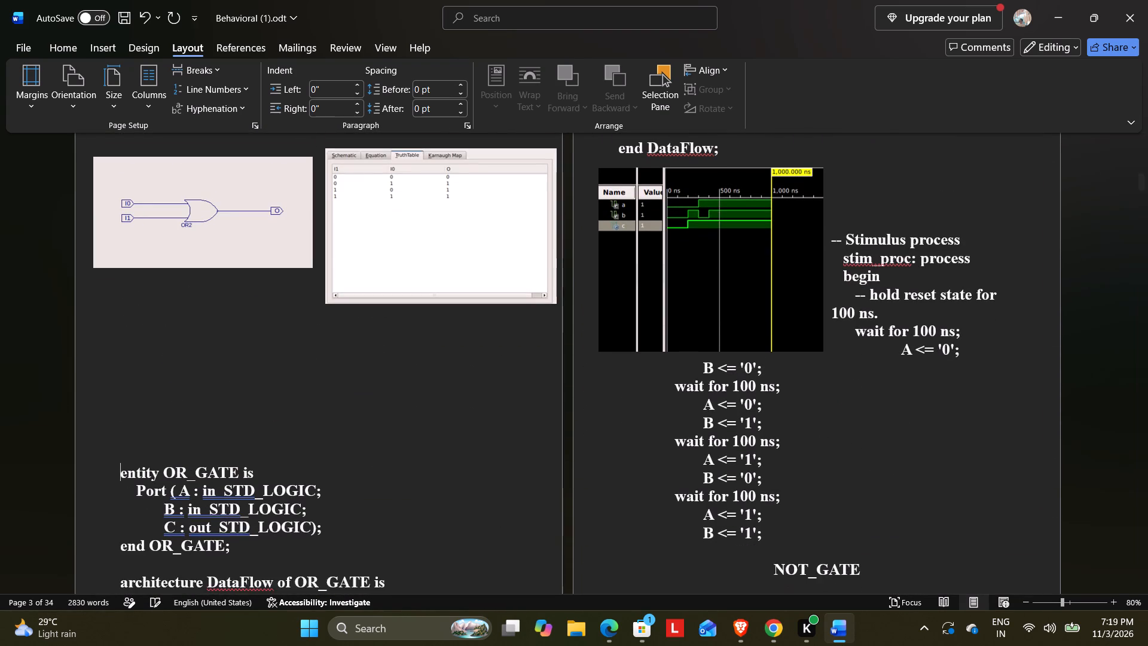
pyautogui.press('BackSpace')
pyautogui.press('BackSpace')
pyautogui.press('BackSpace')
pyautogui.press('BackSpace')
pyautogui.press('BackSpace')
pyautogui.press('BackSpace')
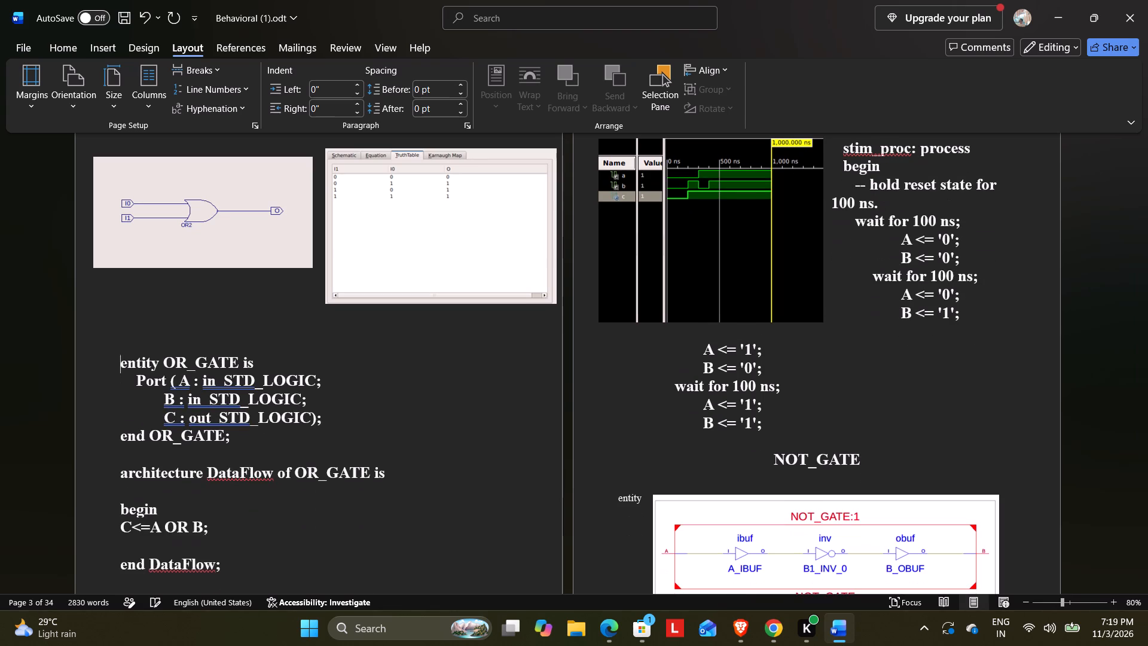
pyautogui.press('BackSpace')
pyautogui.press('BackSpace')
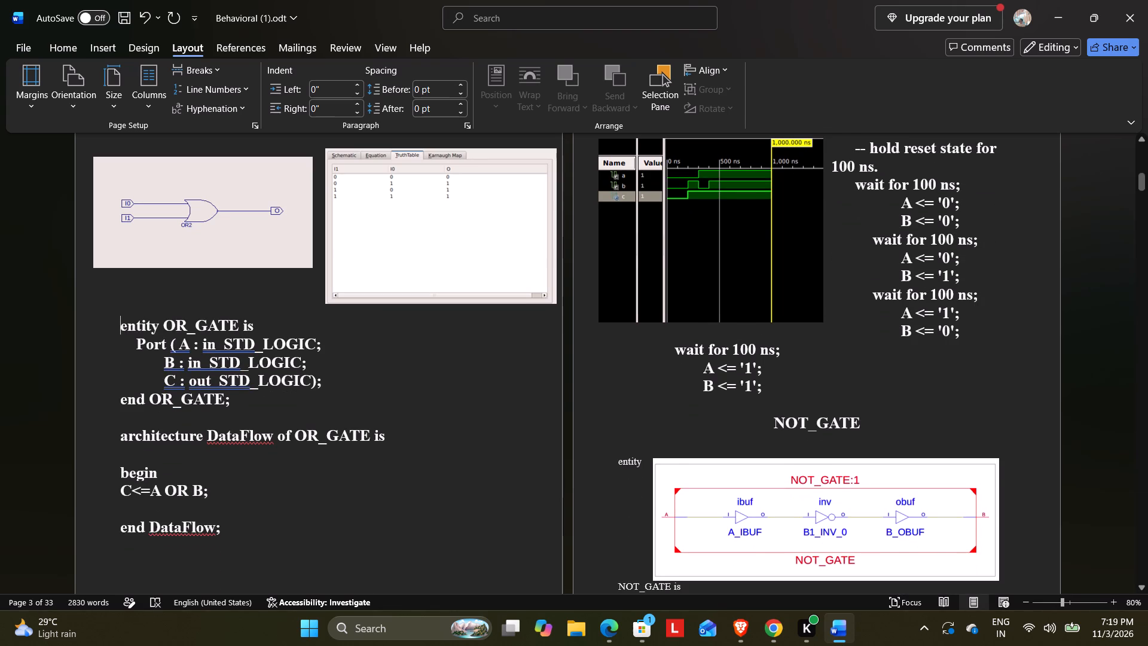
# Check the spacing and page breaks of the AND_GATE and OR_GATE pages.
pyautogui.scroll(5, 329, 226)
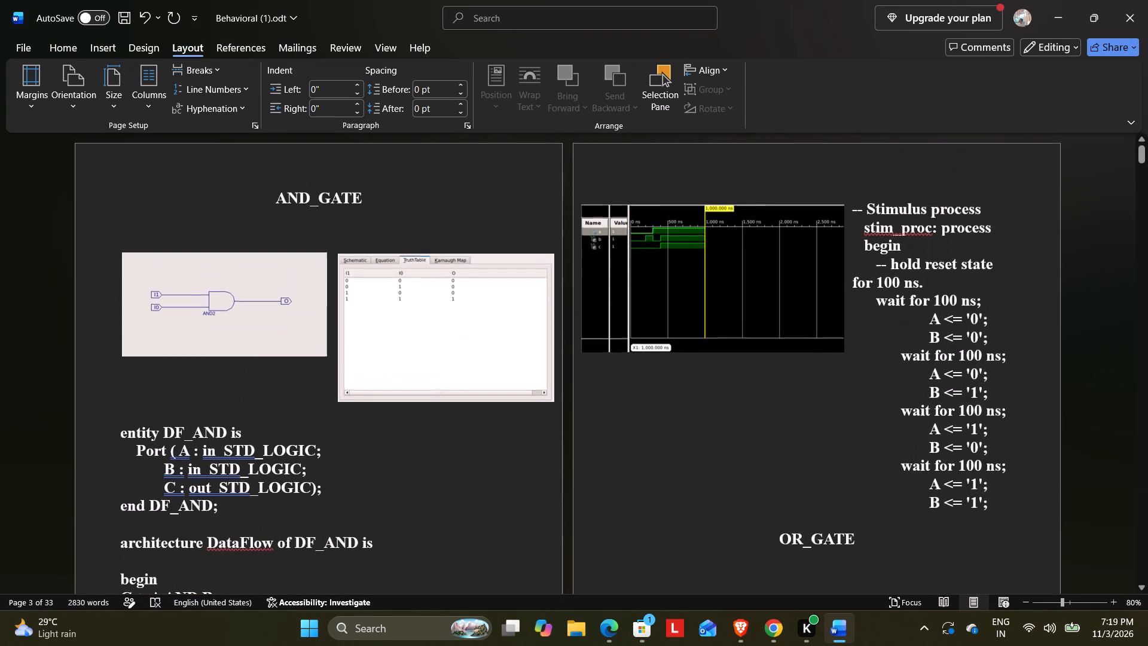
pyautogui.scroll(4, 329, 226)
pyautogui.scroll(-2, 329, 226)
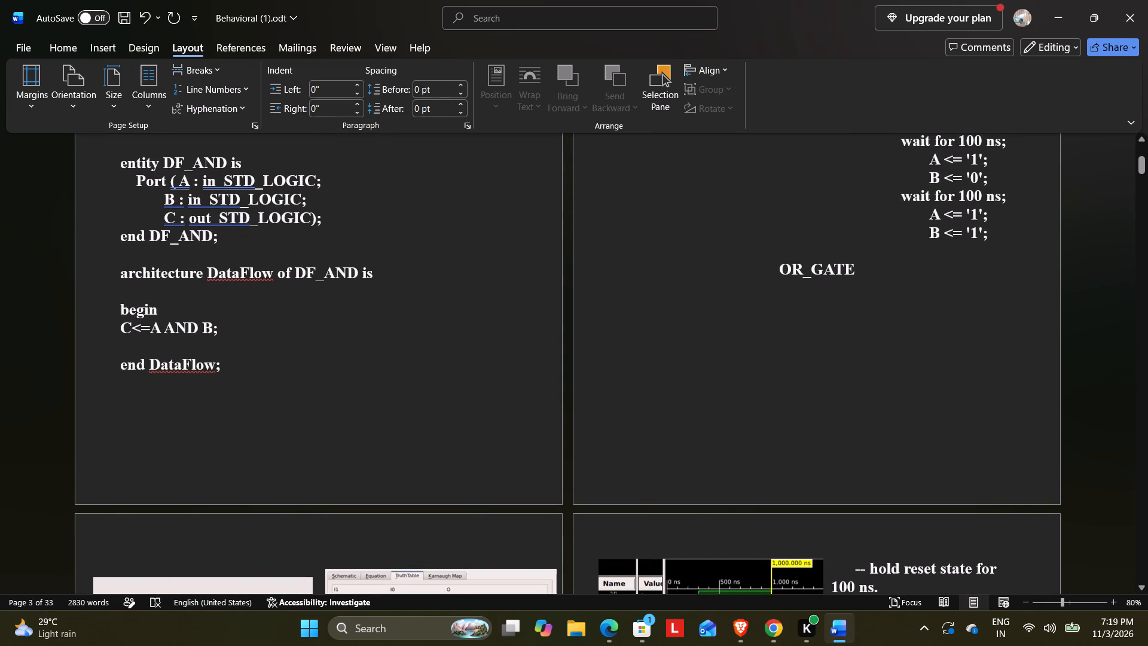
pyautogui.scroll(-2, 504, 369)
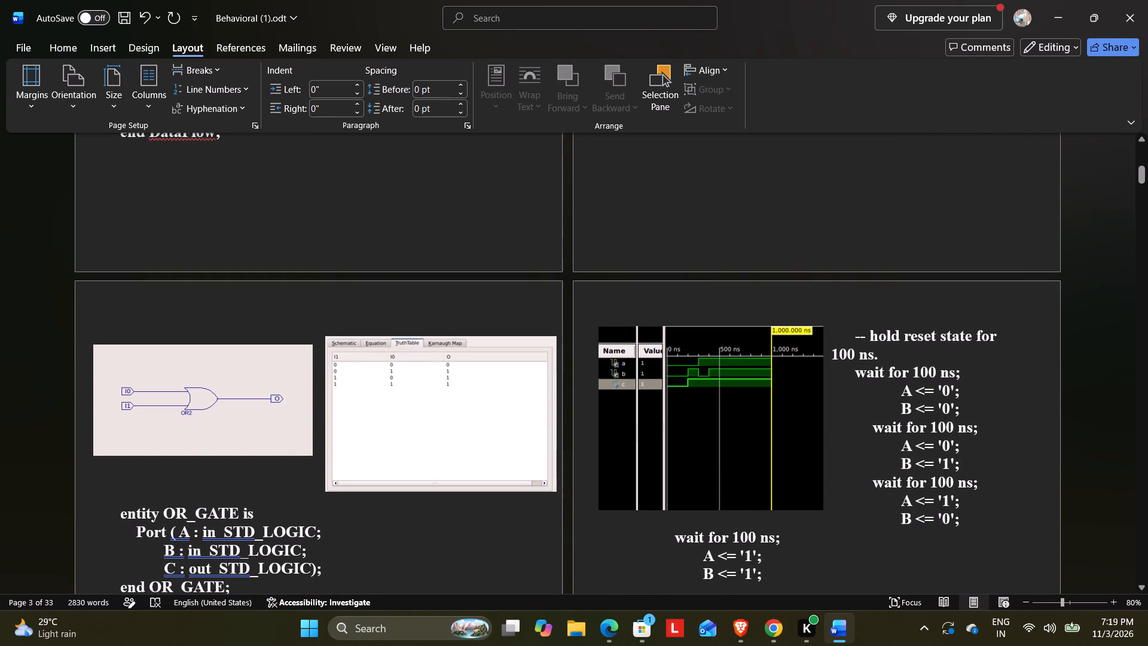
pyautogui.scroll(3, 593, 281)
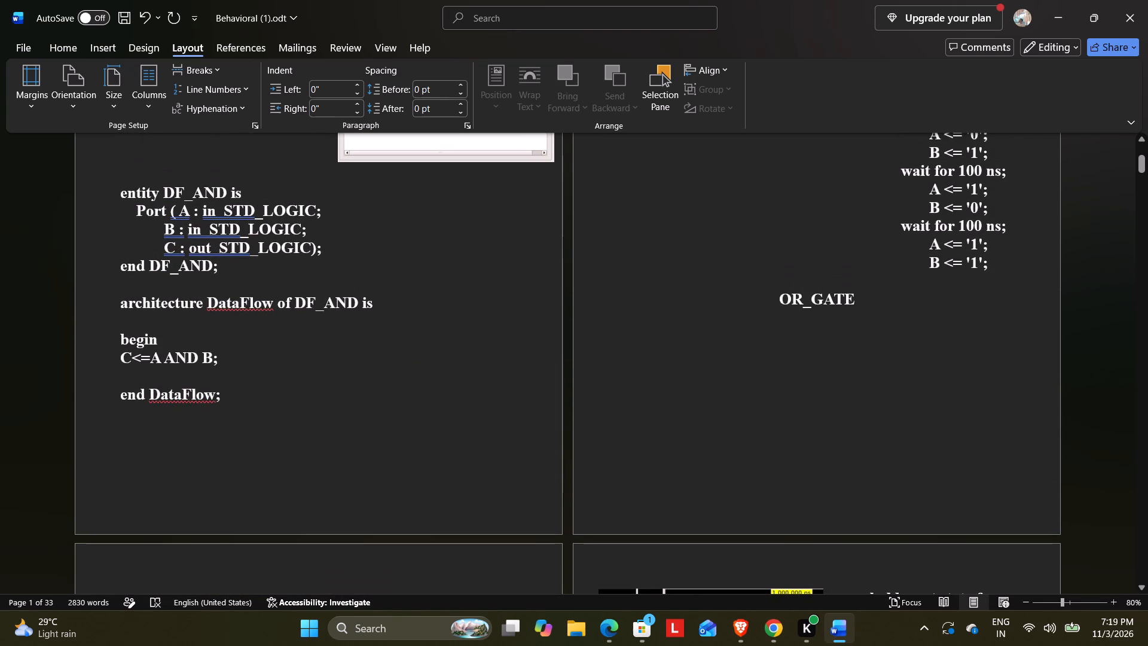
pyautogui.keyDown('ctrl'); pyautogui.scroll(3, 543, 304); pyautogui.keyUp('ctrl')
# Move the OR gate schematic and its truth table picture up onto the bottom of the page with the OR_GATE heading, side by side.
pyautogui.keyDown('ctrl'); pyautogui.scroll(-1, 543, 304); pyautogui.keyUp('ctrl')
pyautogui.scroll(4, 543, 304)
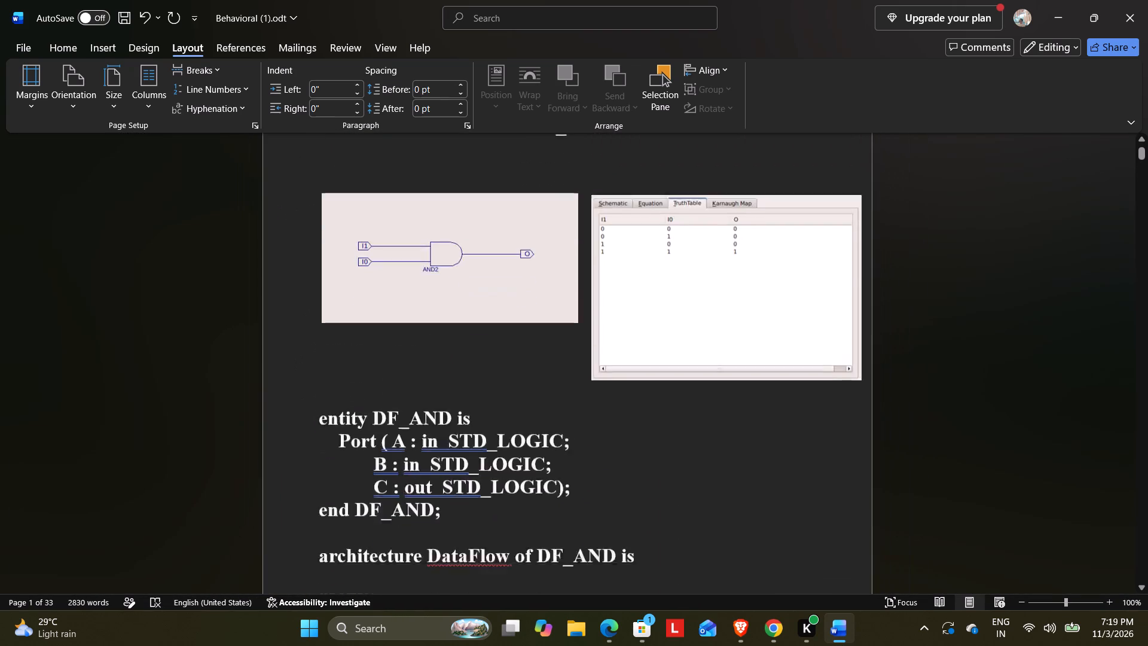
pyautogui.scroll(-5, 543, 304)
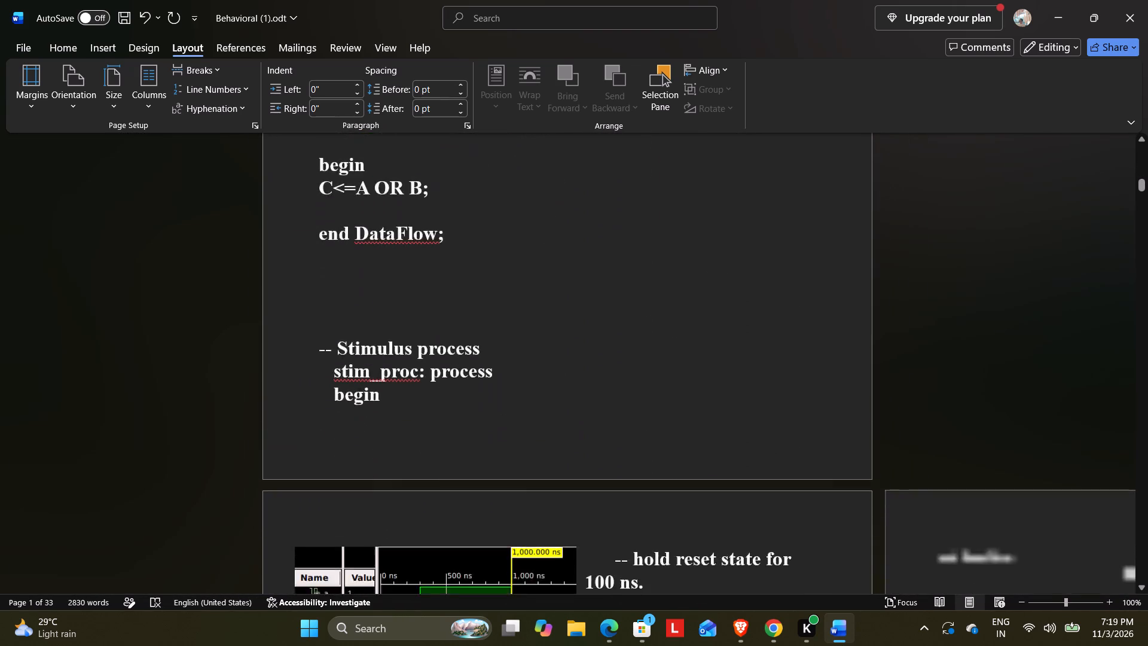
pyautogui.scroll(1, 543, 304)
pyautogui.scroll(-1, 503, 380)
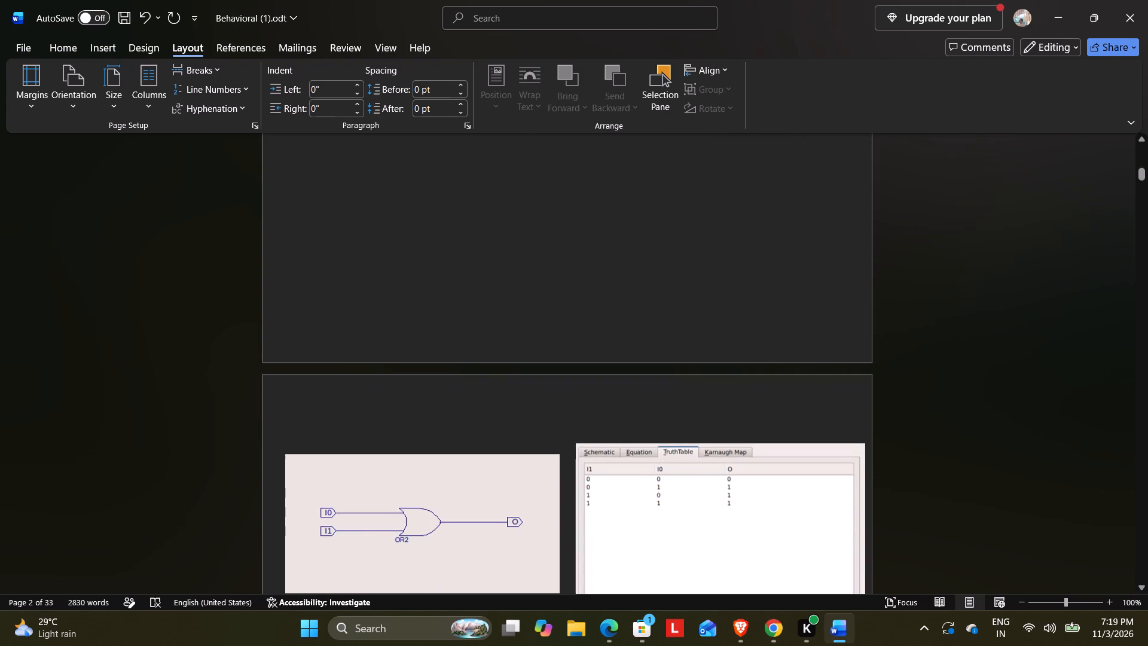
pyautogui.scroll(-1, 503, 380)
pyautogui.moveTo(474, 476); pyautogui.dragTo(462, 289)
pyautogui.moveTo(639, 446); pyautogui.dragTo(661, 225)
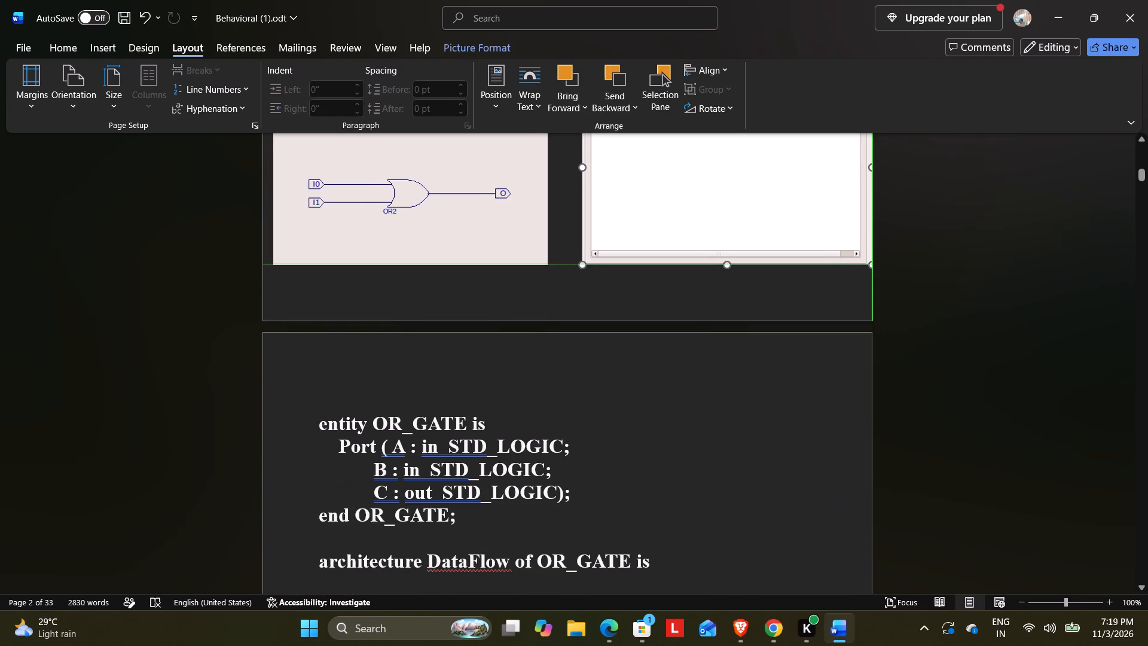
pyautogui.moveTo(661, 225); pyautogui.dragTo(660, 226)
pyautogui.scroll(-1, 660, 226)
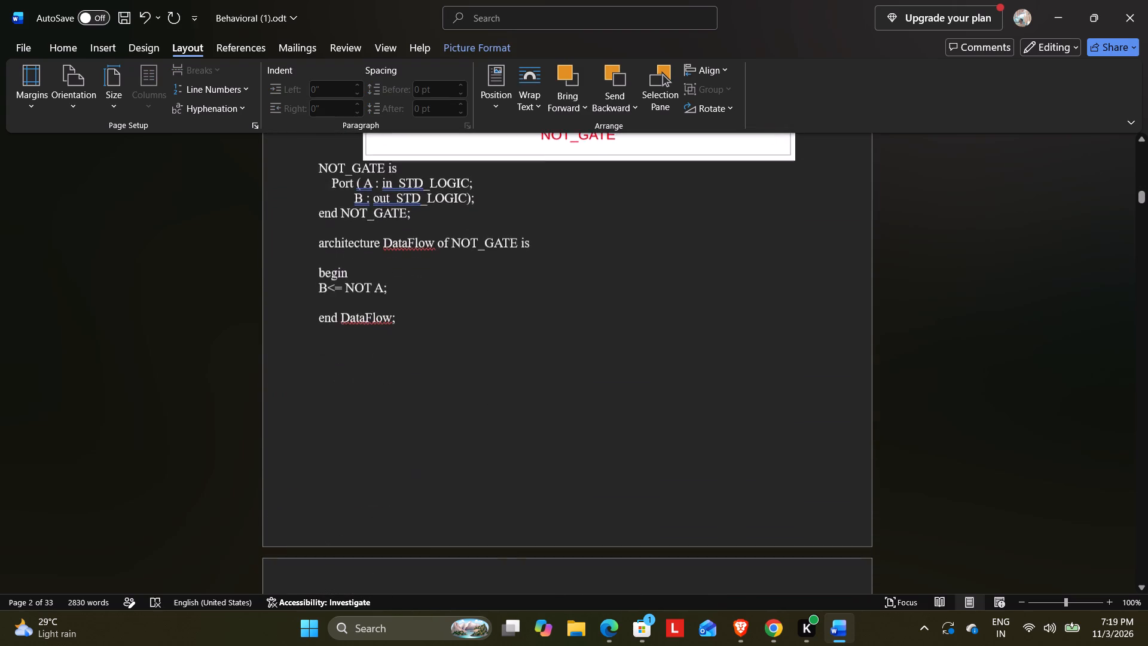
# Review the layout of the remaining pages, from NOT_GATE and NAND_GATE through the adder, subtractor and decoder sections.
pyautogui.scroll(-2, 660, 226)
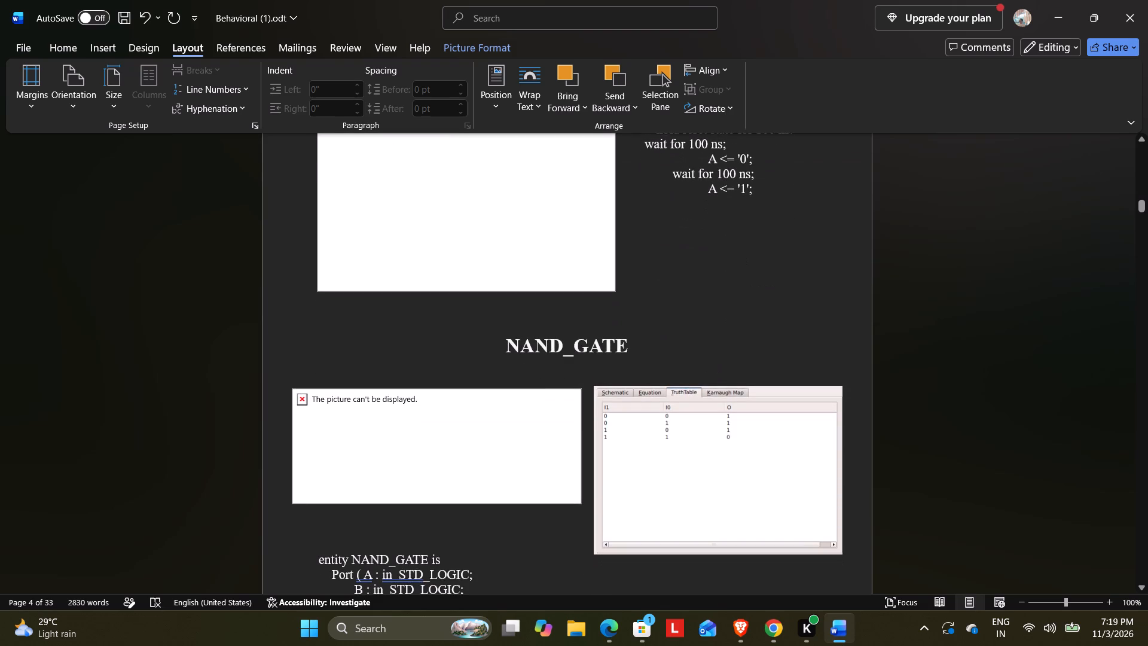
pyautogui.scroll(-3, 660, 226)
pyautogui.scroll(2, 660, 226)
pyautogui.rightClick(660, 226)
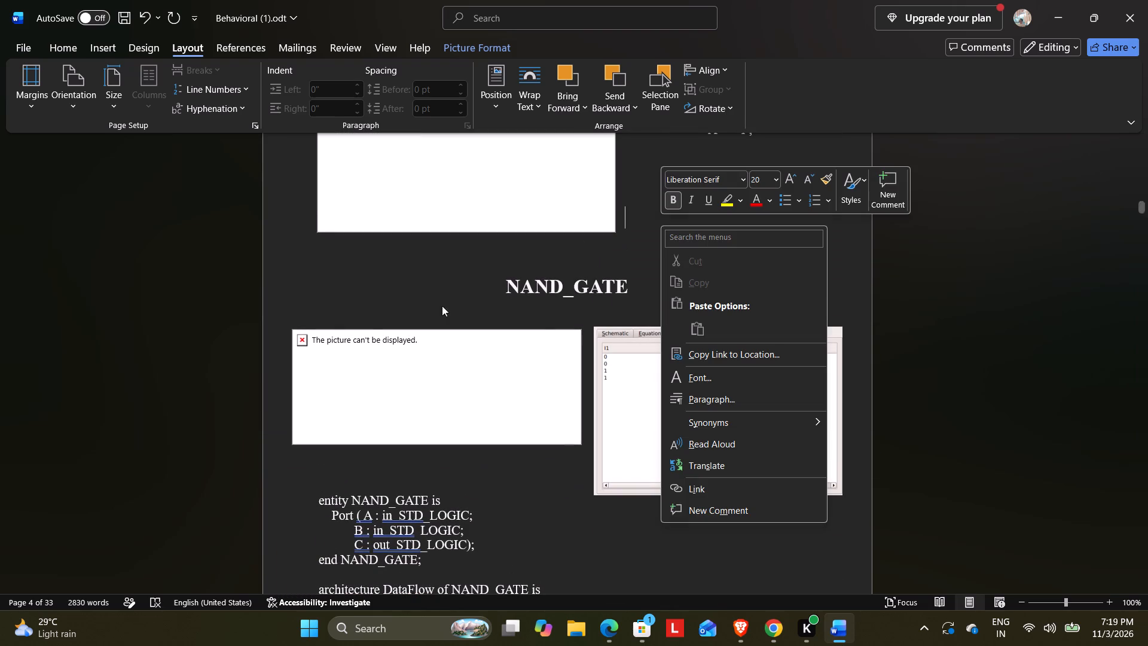
pyautogui.click(317, 355)
pyautogui.scroll(2, 390, 334)
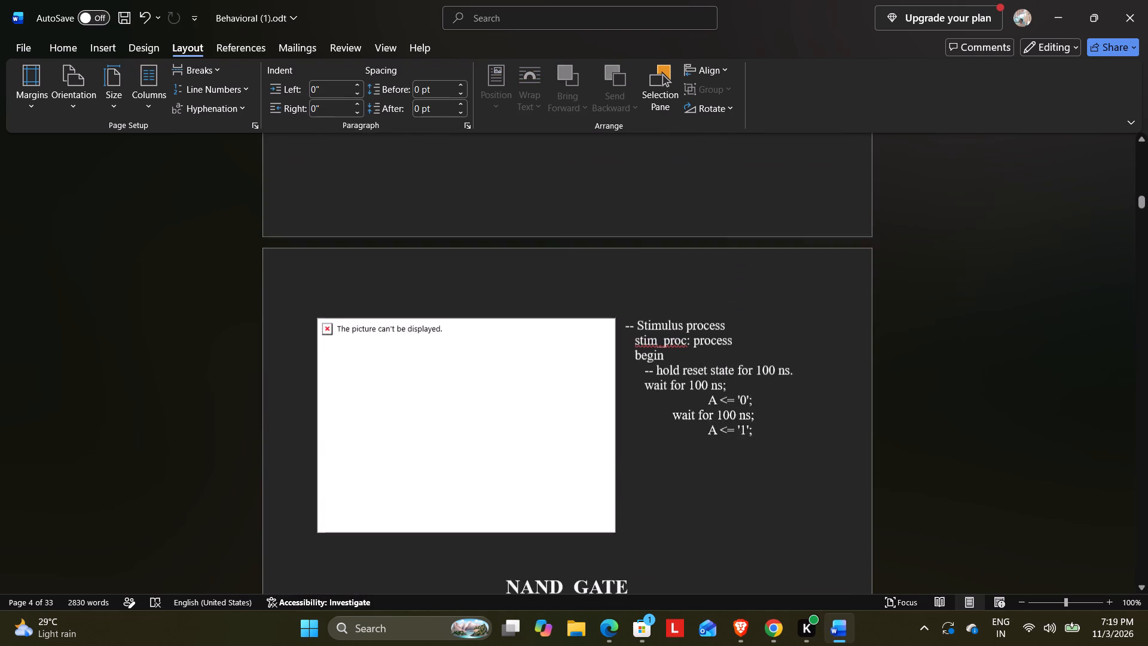
pyautogui.scroll(-13, 390, 334)
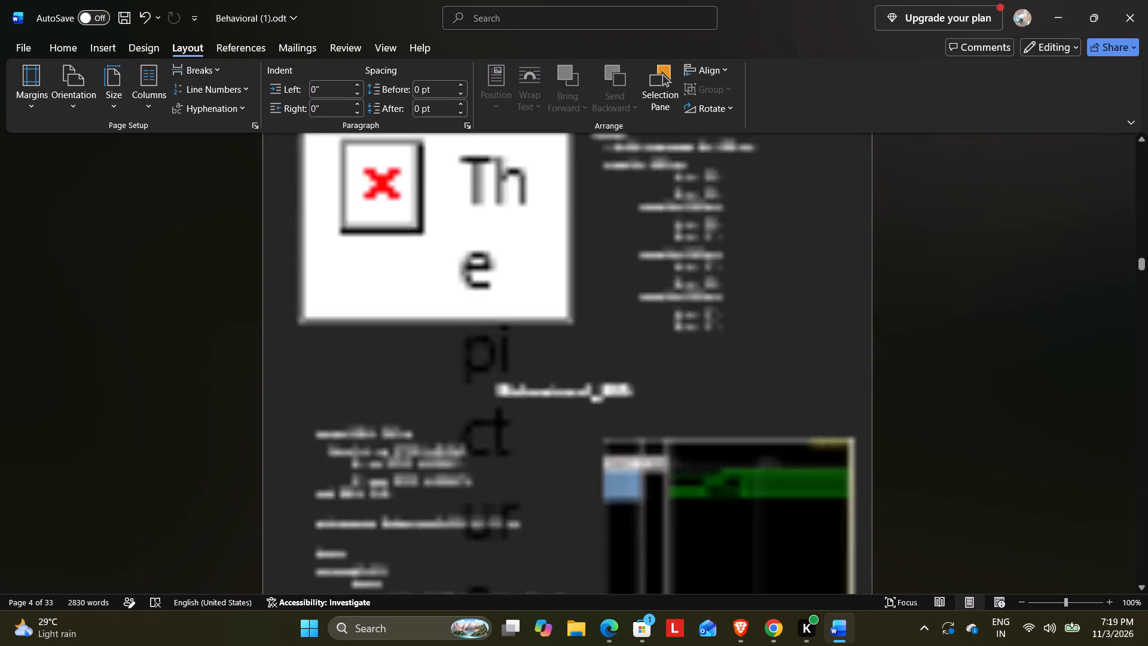
pyautogui.scroll(-15, 390, 334)
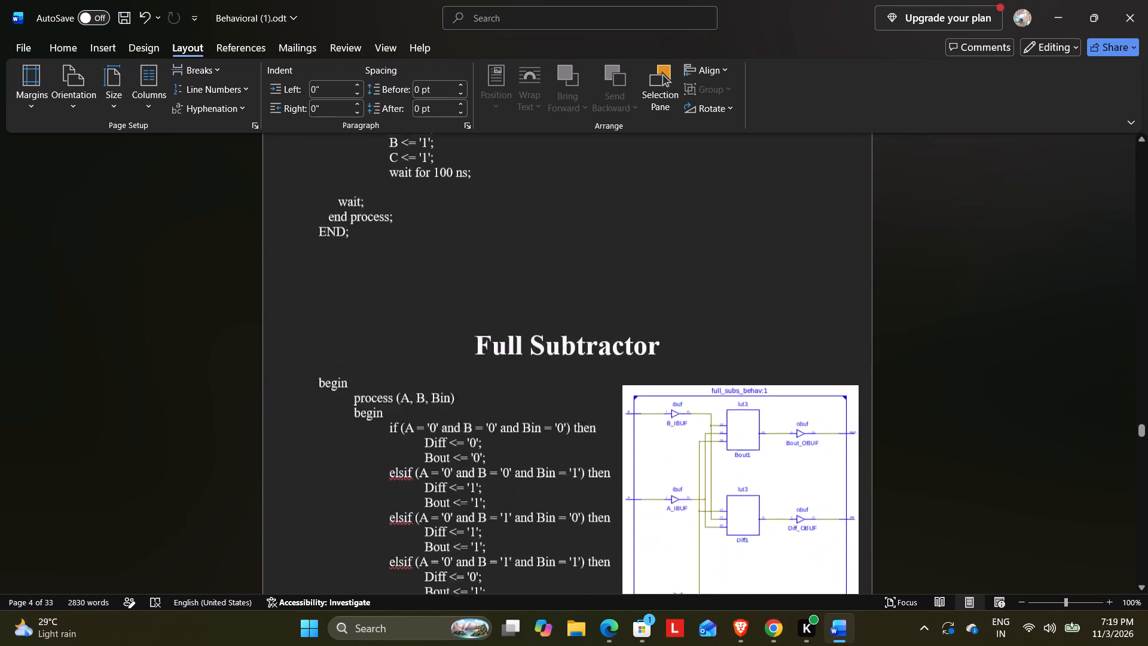
pyautogui.scroll(-5, 390, 334)
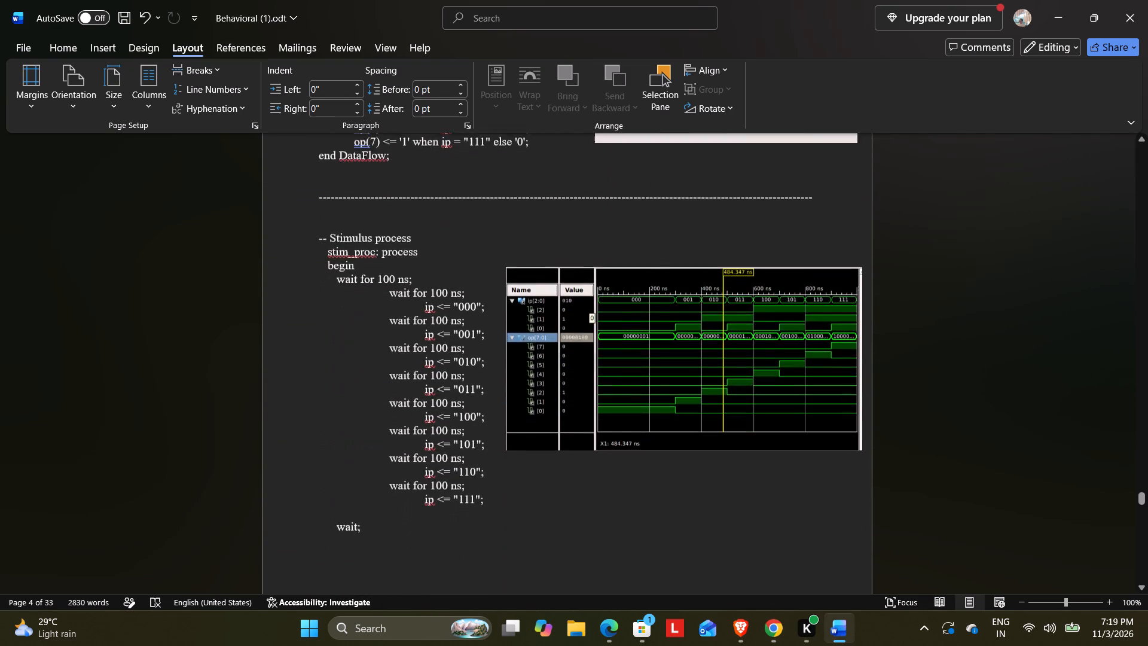
pyautogui.scroll(-1, 390, 334)
pyautogui.scroll(11, 390, 334)
pyautogui.scroll(18, 390, 334)
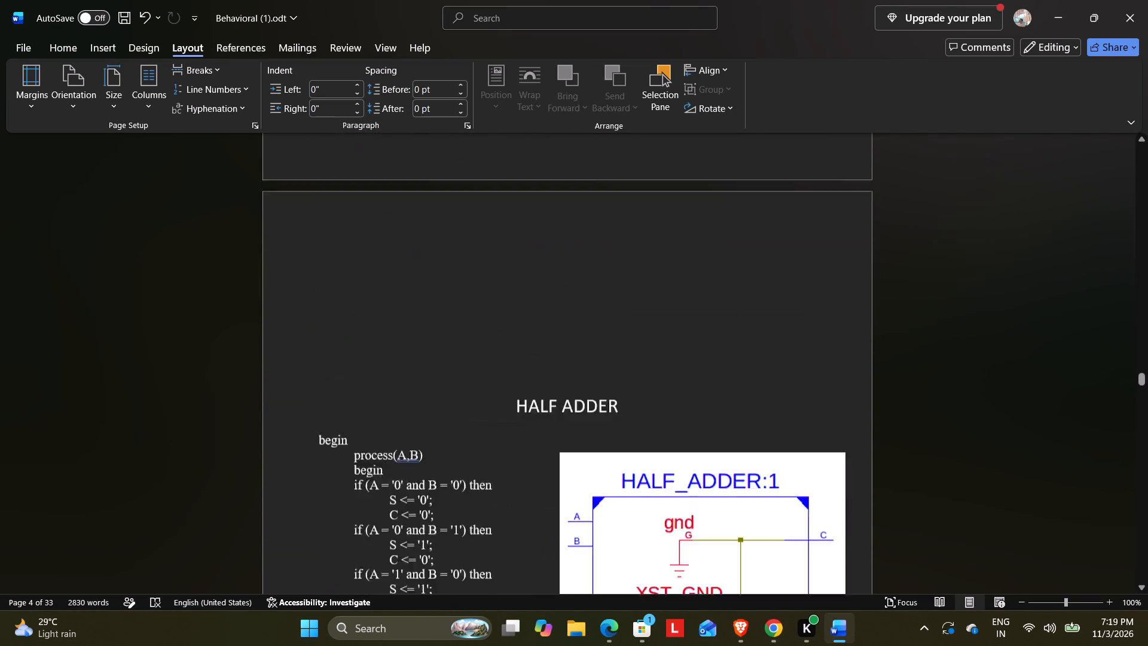
pyautogui.scroll(17, 390, 334)
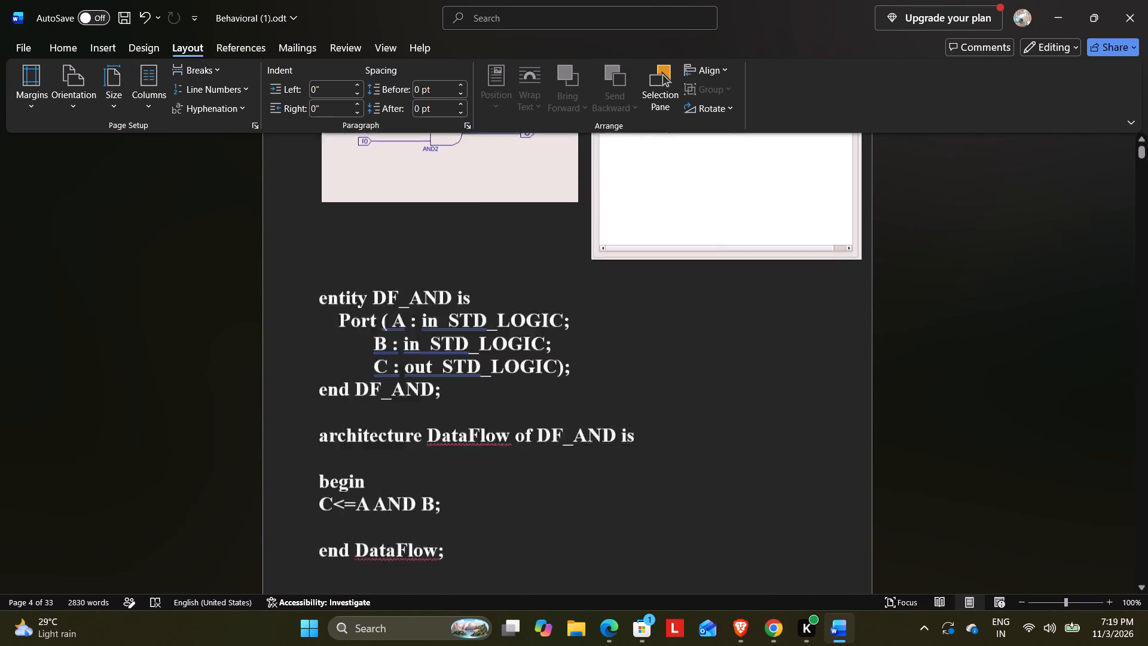
pyautogui.scroll(20, 390, 334)
pyautogui.scroll(17, 390, 334)
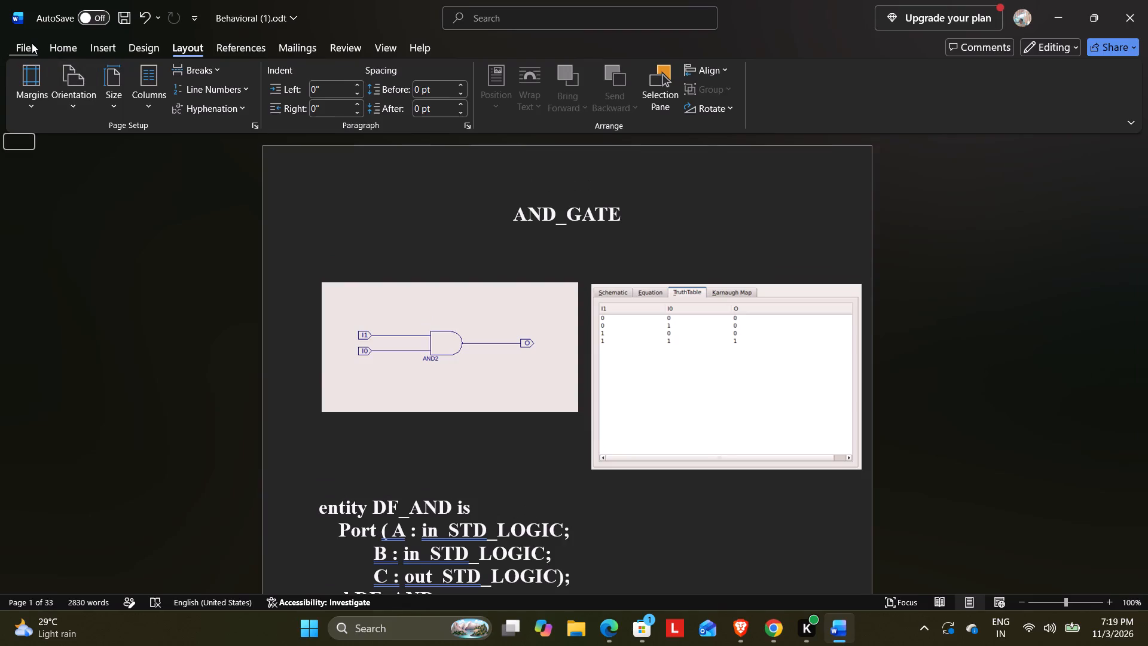
# Save a copy of the document as a PDF named Behavioral (1) in the Documents folder.
pyautogui.click(32, 43)
pyautogui.click(65, 269)
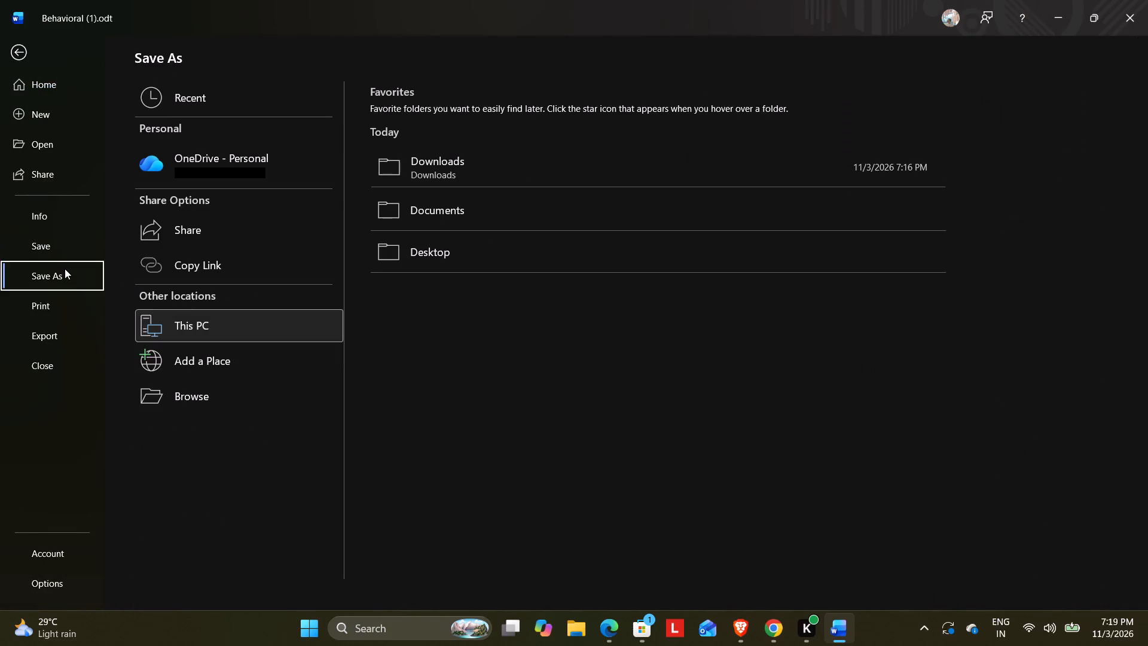
pyautogui.click(230, 328)
pyautogui.doubleClick(230, 328)
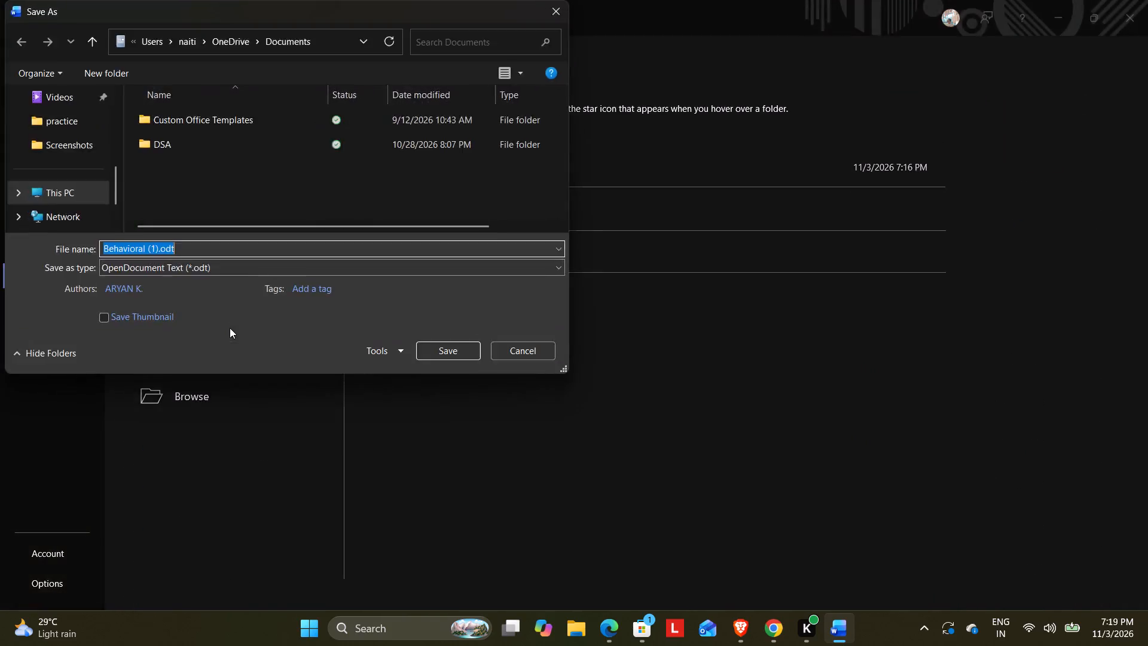
pyautogui.click(246, 269)
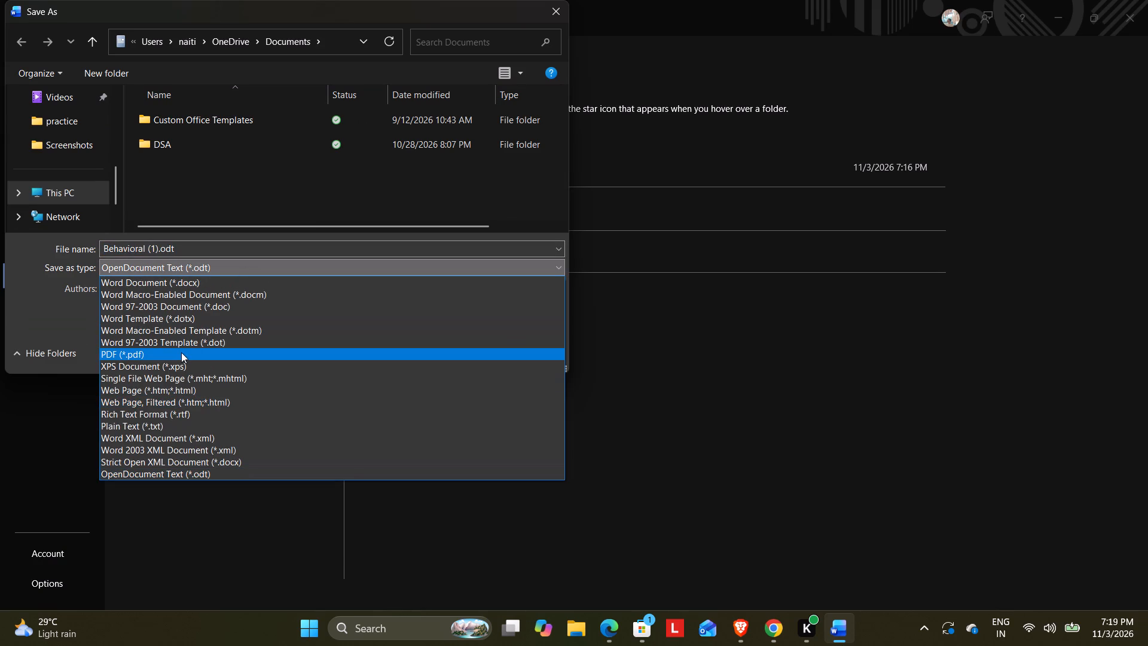
pyautogui.click(181, 352)
pyautogui.click(435, 390)
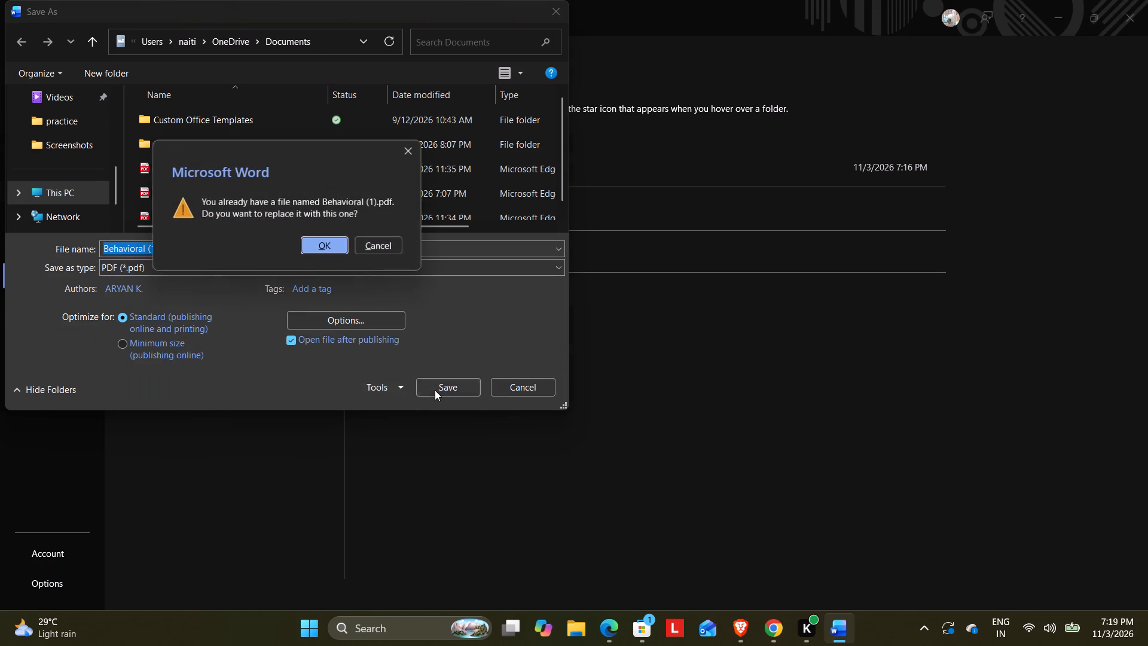
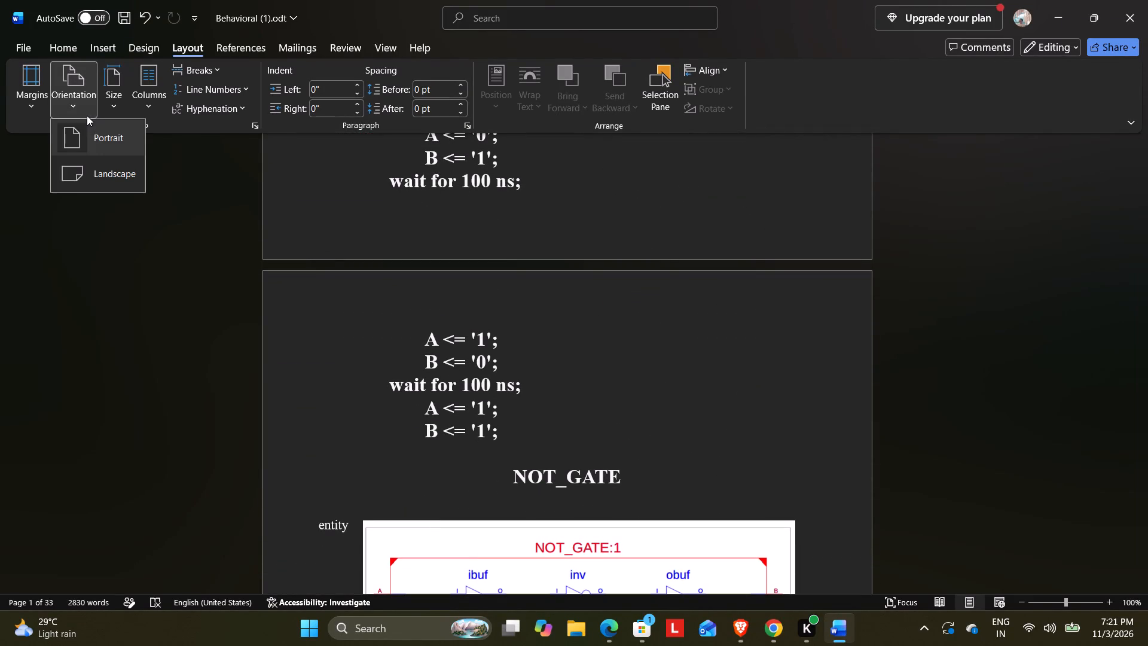
# Apply portrait orientation to the document and set the paper size to A4.
pyautogui.click(115, 139)
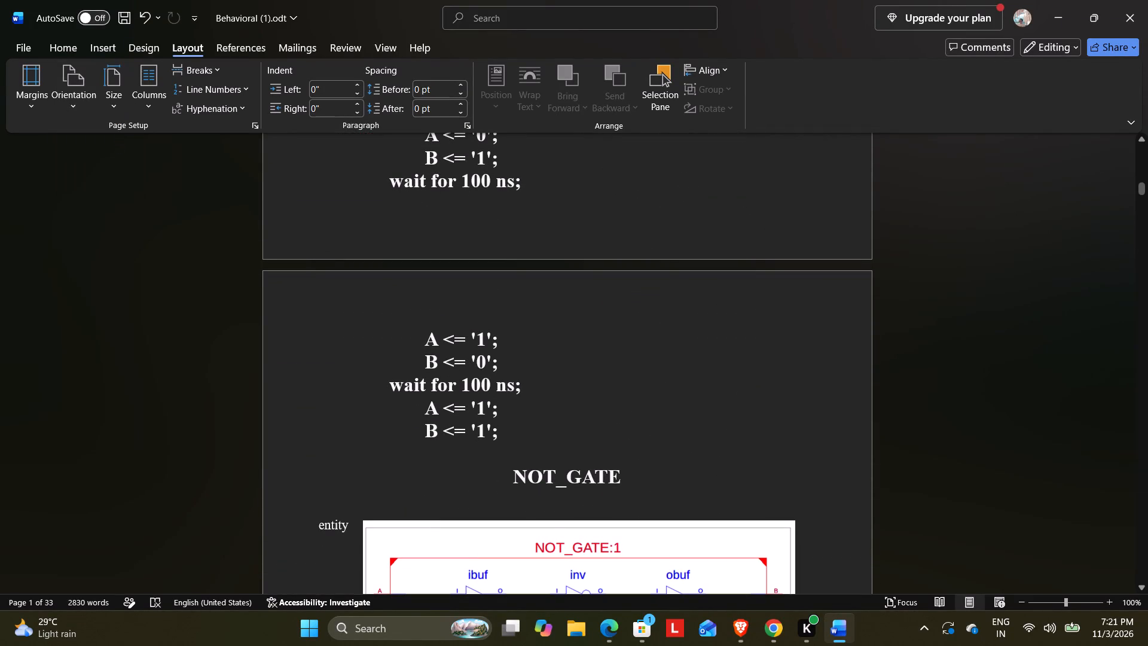
pyautogui.hscroll(1, 387, 312)
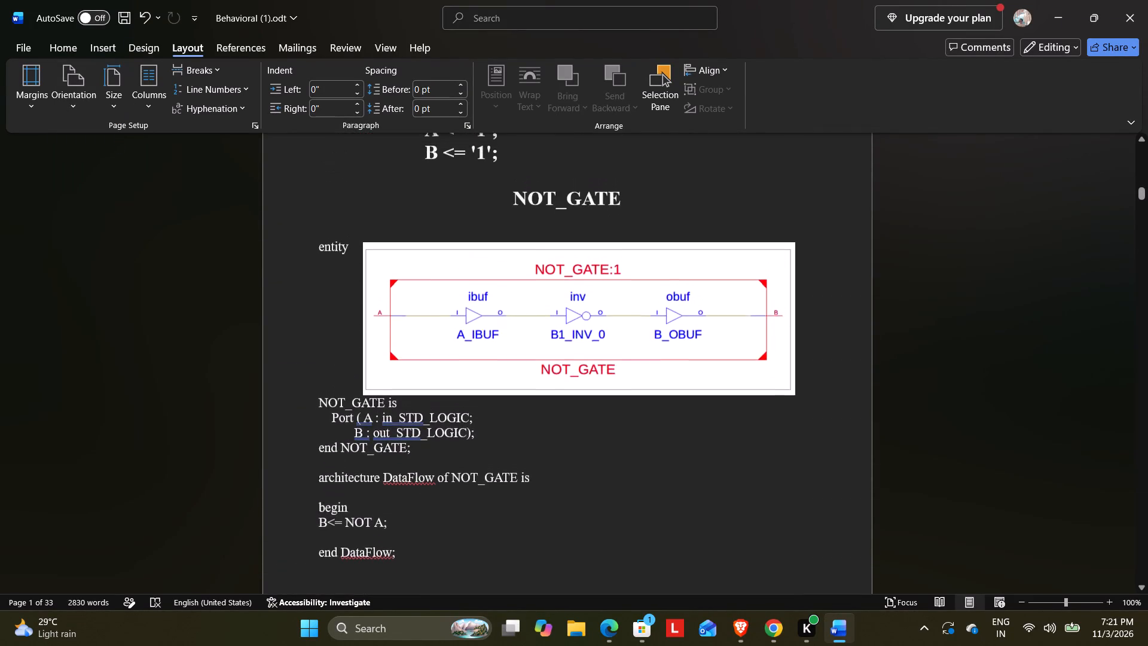
pyautogui.hscroll(1, 387, 312)
pyautogui.scroll(2, 387, 312)
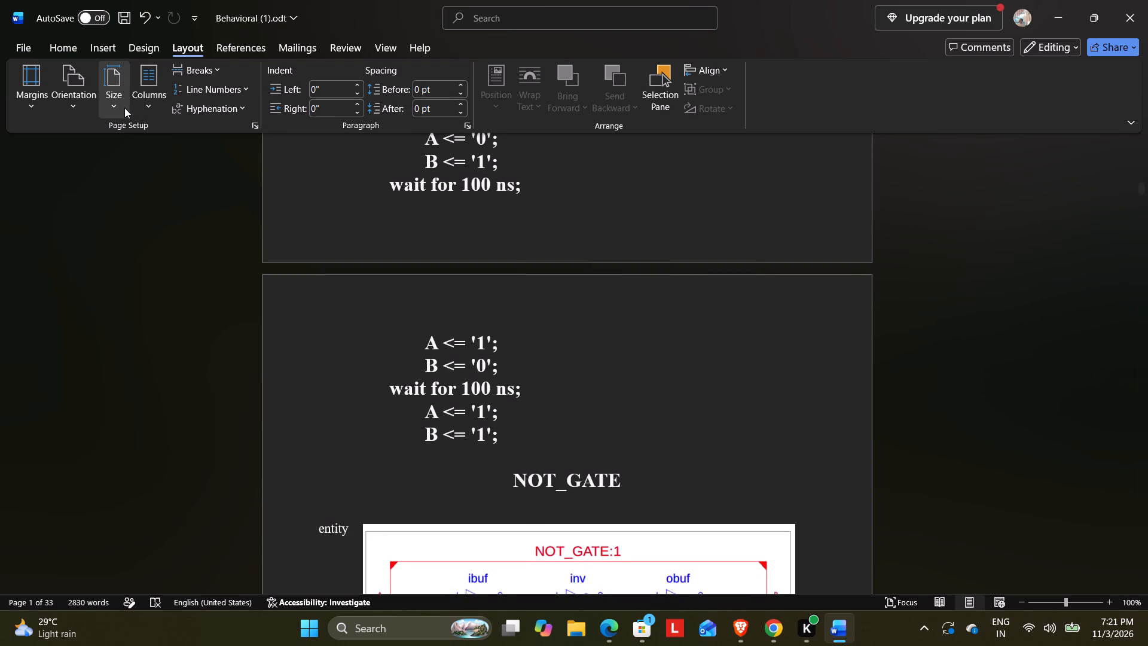
pyautogui.click(124, 108)
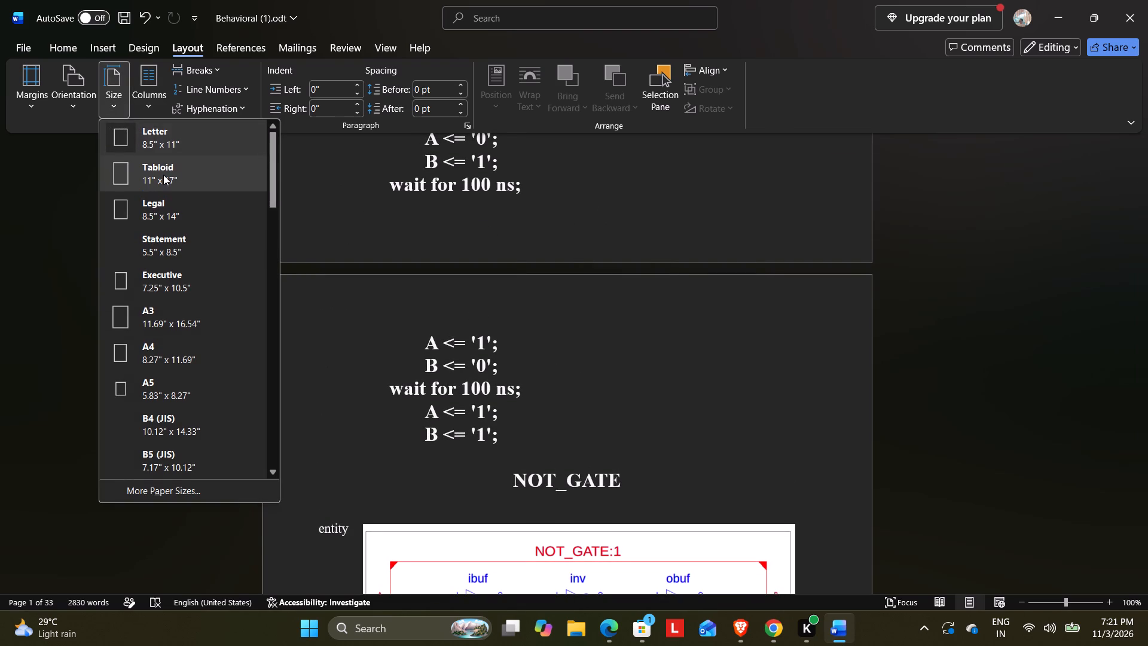
pyautogui.click(178, 345)
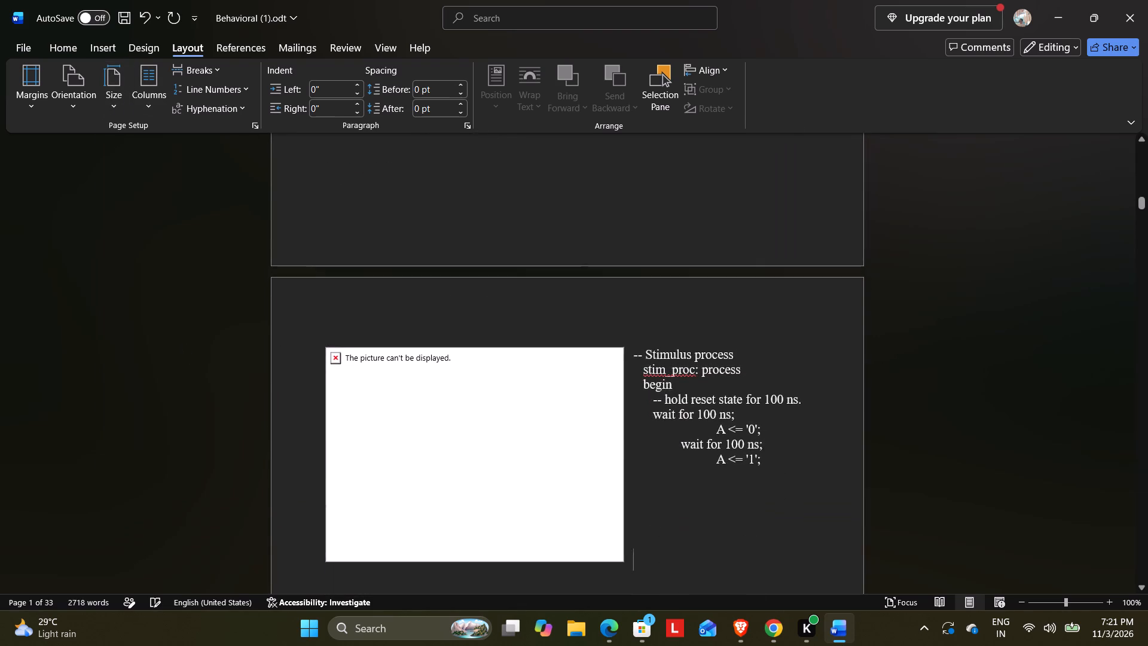
# Set the AND gate code, from entity DF_AND through the stimulus process before the OR_GATE heading, to font size 16.
pyautogui.scroll(20, 383, 298)
pyautogui.scroll(6, 383, 298)
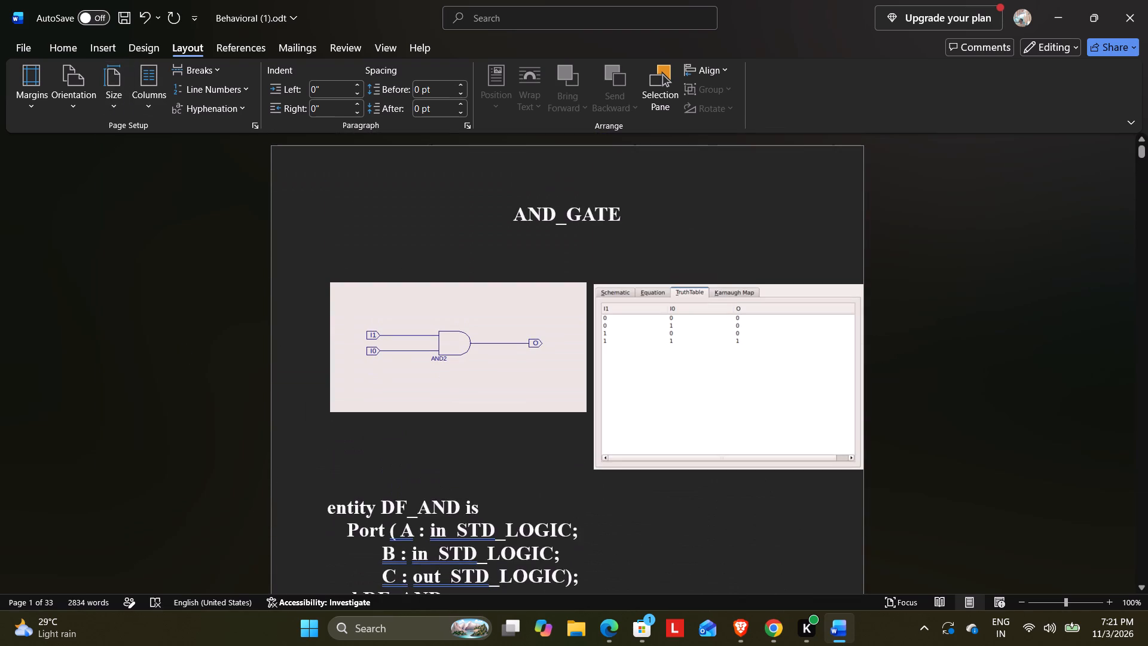
pyautogui.scroll(-3, 383, 298)
pyautogui.scroll(-1, 401, 364)
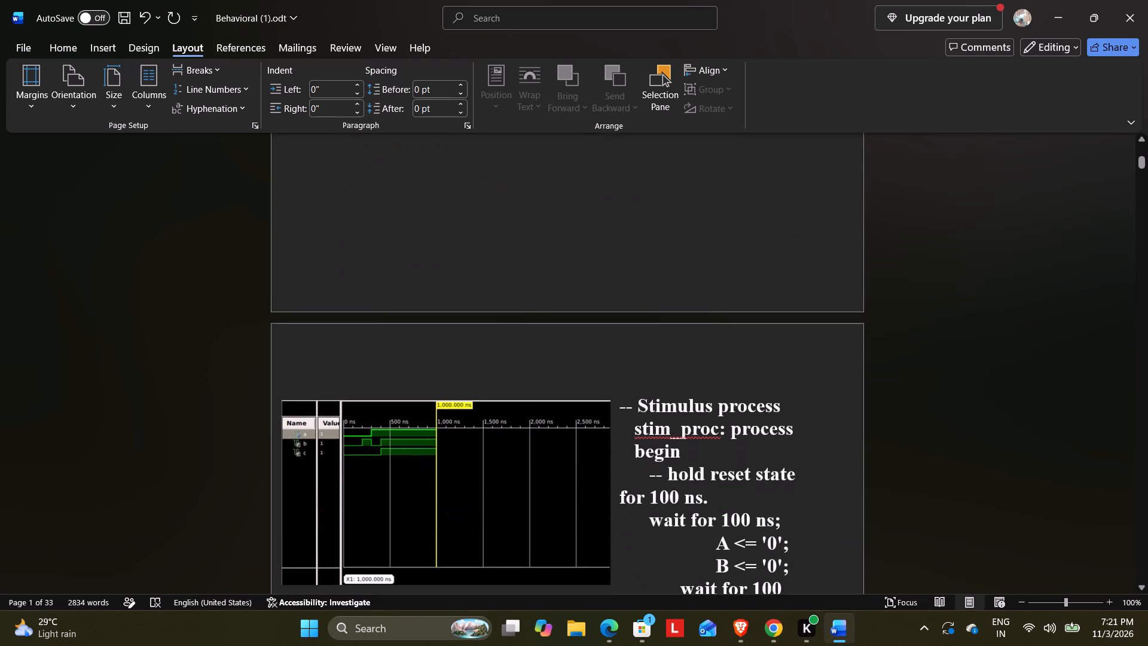
pyautogui.scroll(-1, 401, 364)
pyautogui.scroll(1, 401, 364)
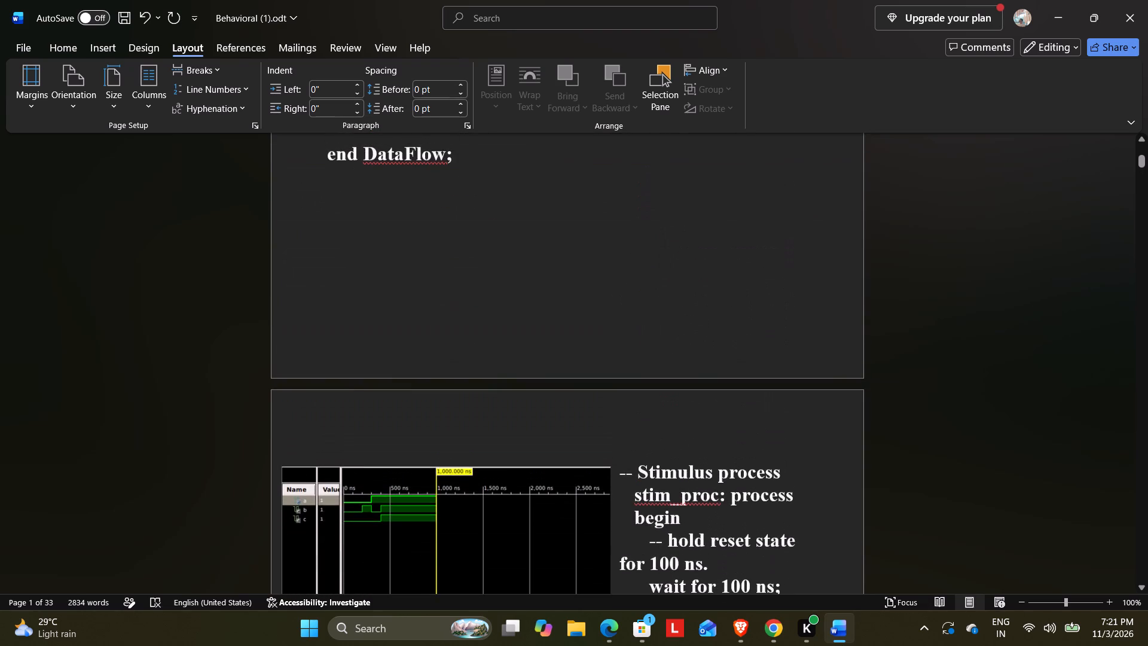
pyautogui.scroll(2, 538, 377)
pyautogui.scroll(-1, 538, 377)
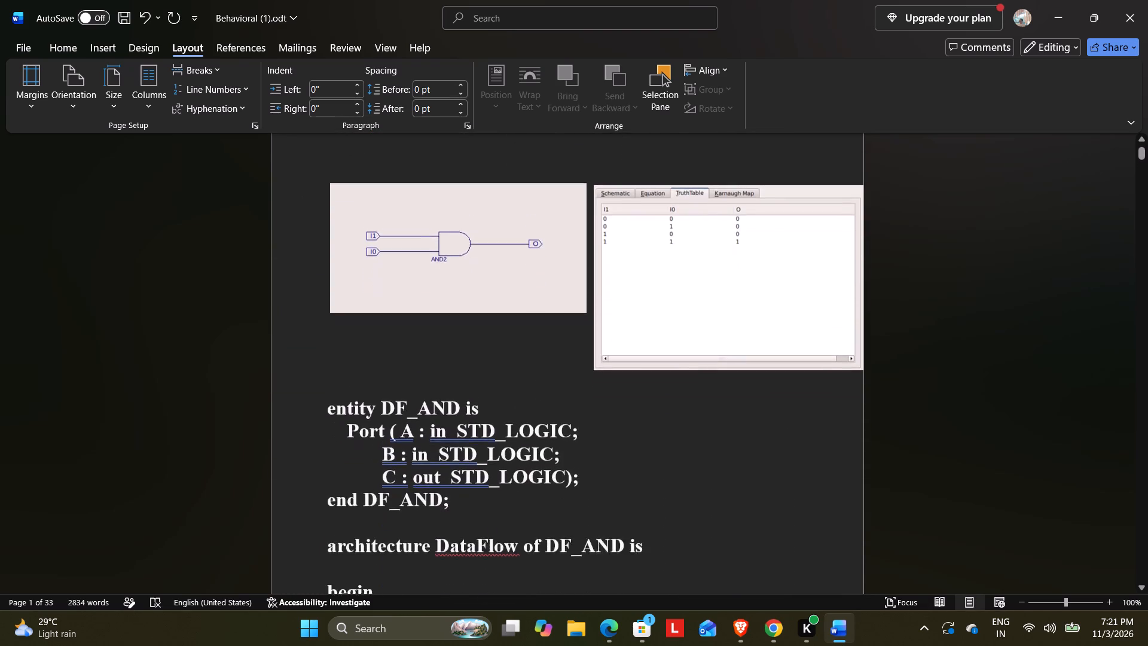
pyautogui.scroll(-1, 538, 377)
pyautogui.moveTo(310, 209); pyautogui.dragTo(519, 391)
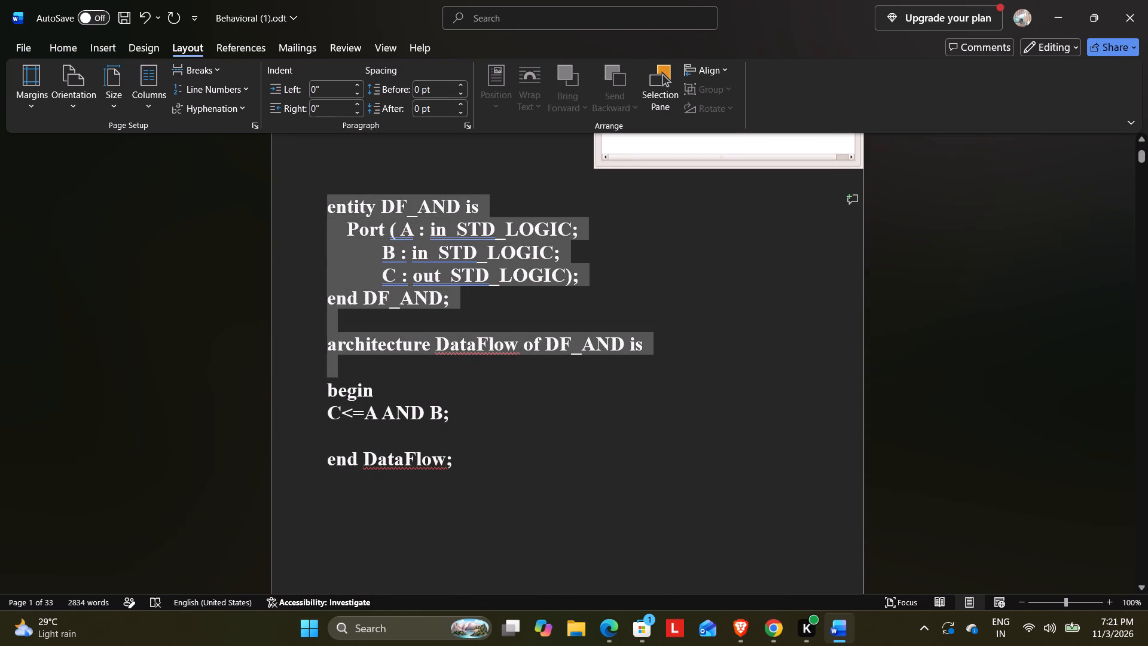
pyautogui.moveTo(519, 391); pyautogui.dragTo(713, 582)
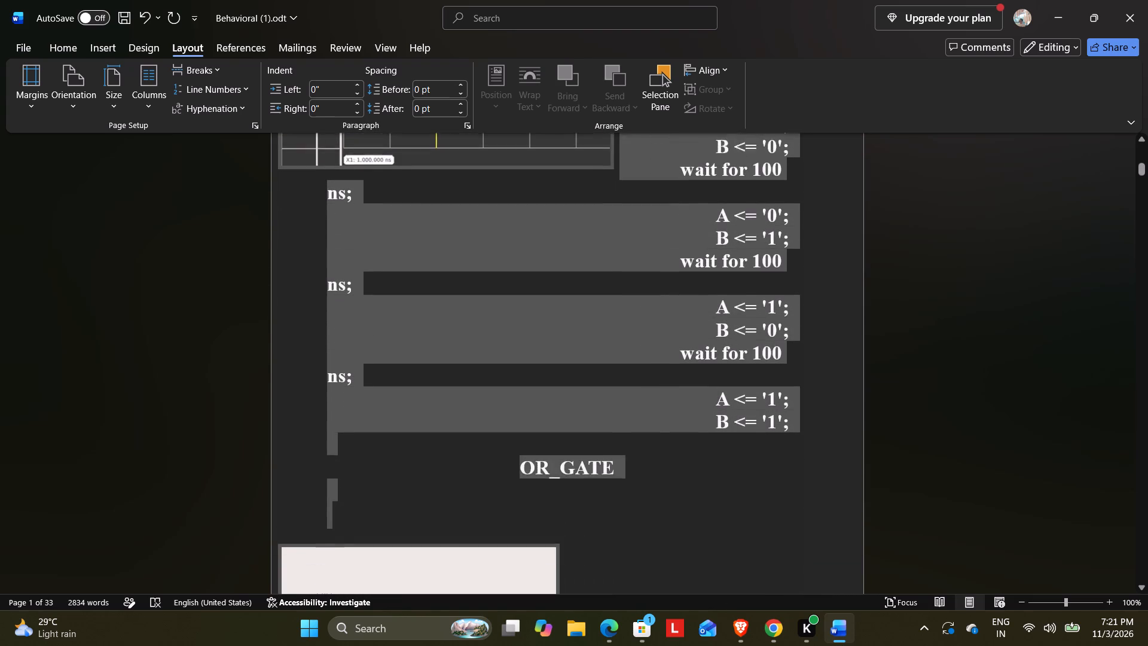
pyautogui.moveTo(713, 582); pyautogui.dragTo(676, 404)
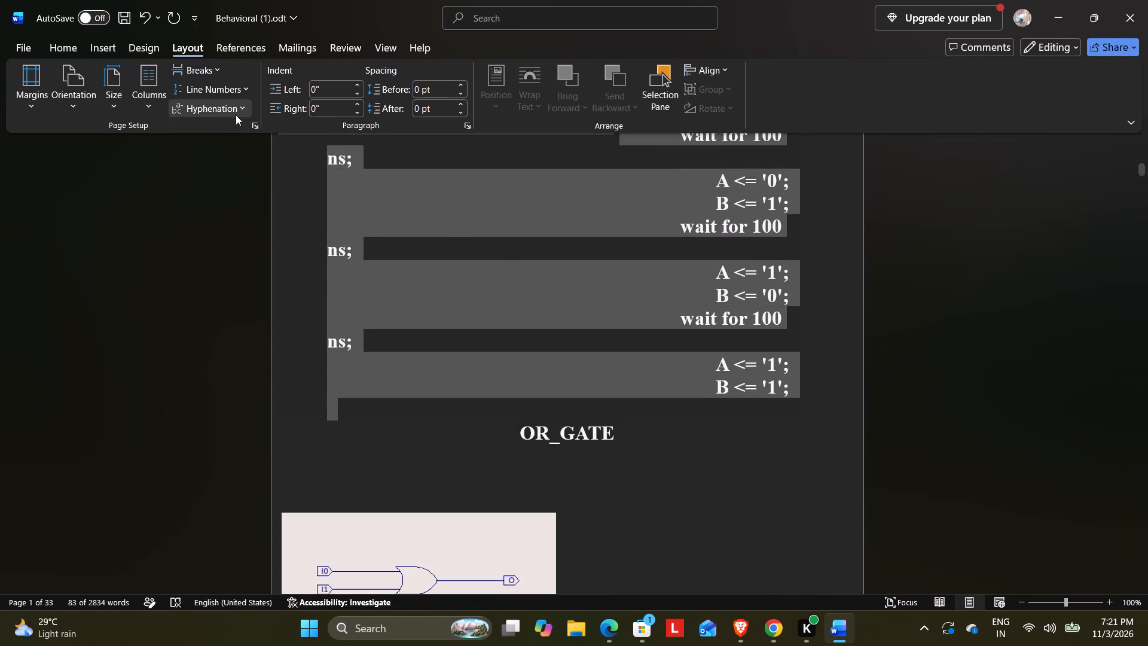
pyautogui.click(54, 45)
pyautogui.click(261, 72)
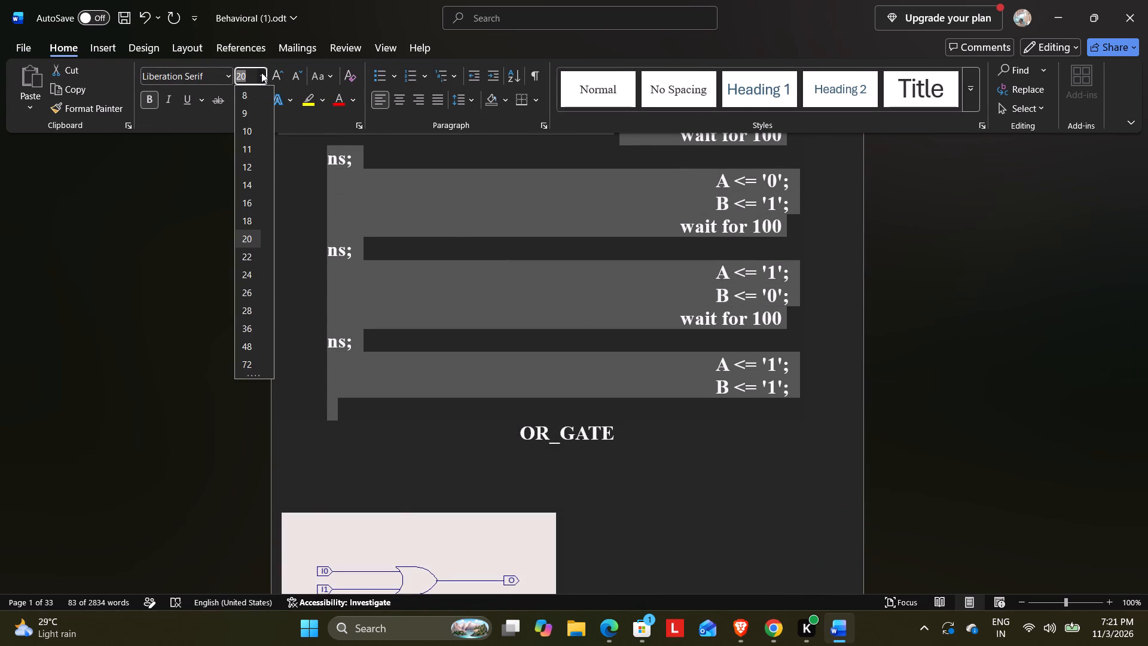
pyautogui.click(248, 200)
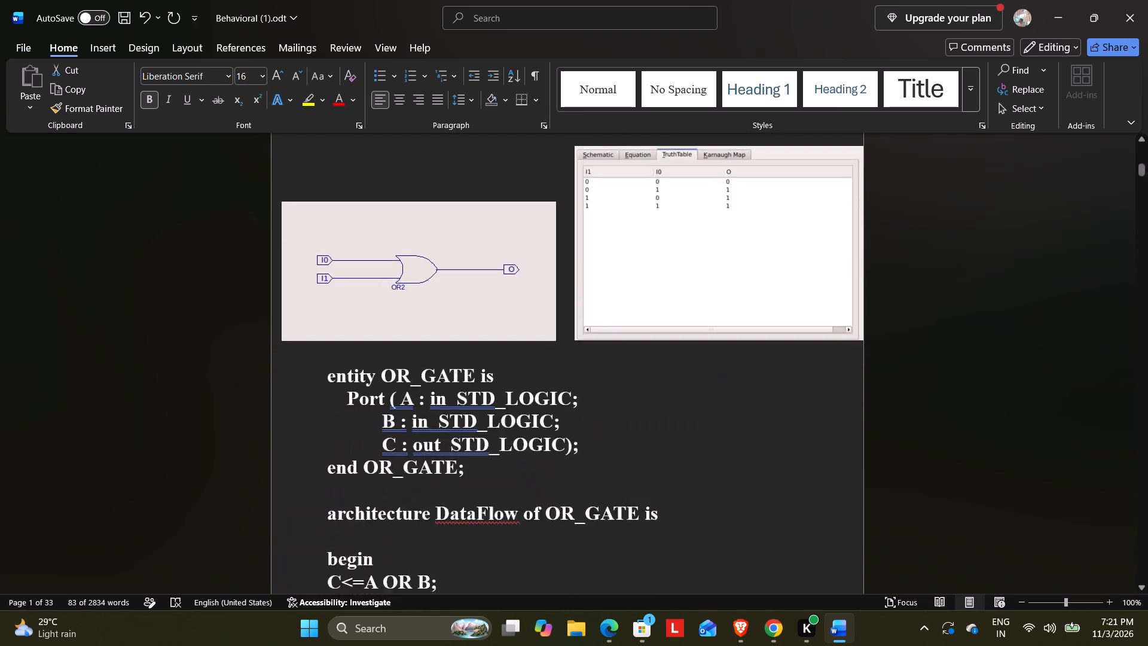
# Set the OR gate code, from entity OR_GATE through the stimulus process before the NOT_GATE heading, to font size 16.
pyautogui.scroll(4, 337, 201)
pyautogui.scroll(-2, 337, 201)
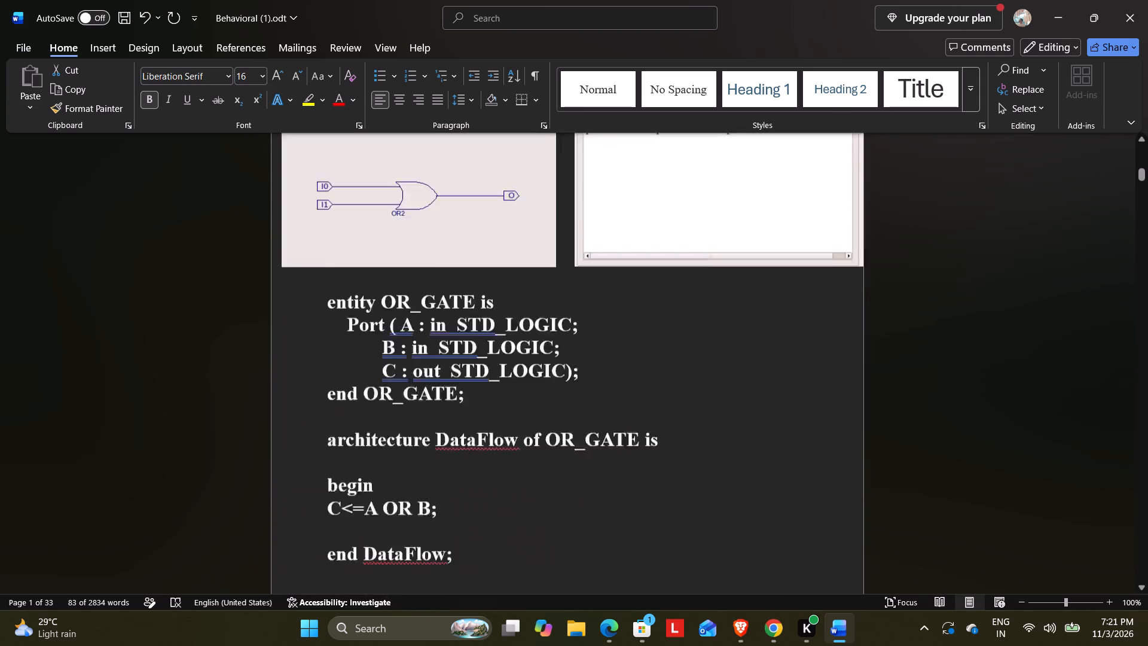
pyautogui.scroll(-4, 337, 201)
pyautogui.scroll(4, 337, 201)
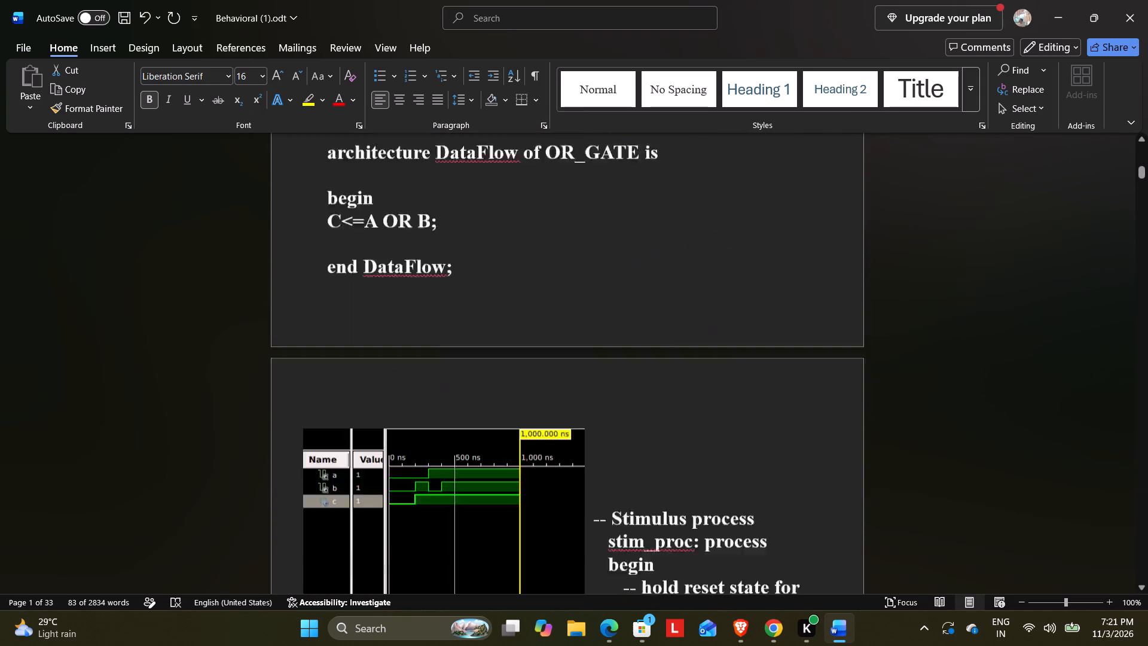
pyautogui.scroll(2, 337, 201)
pyautogui.scroll(-3, 337, 201)
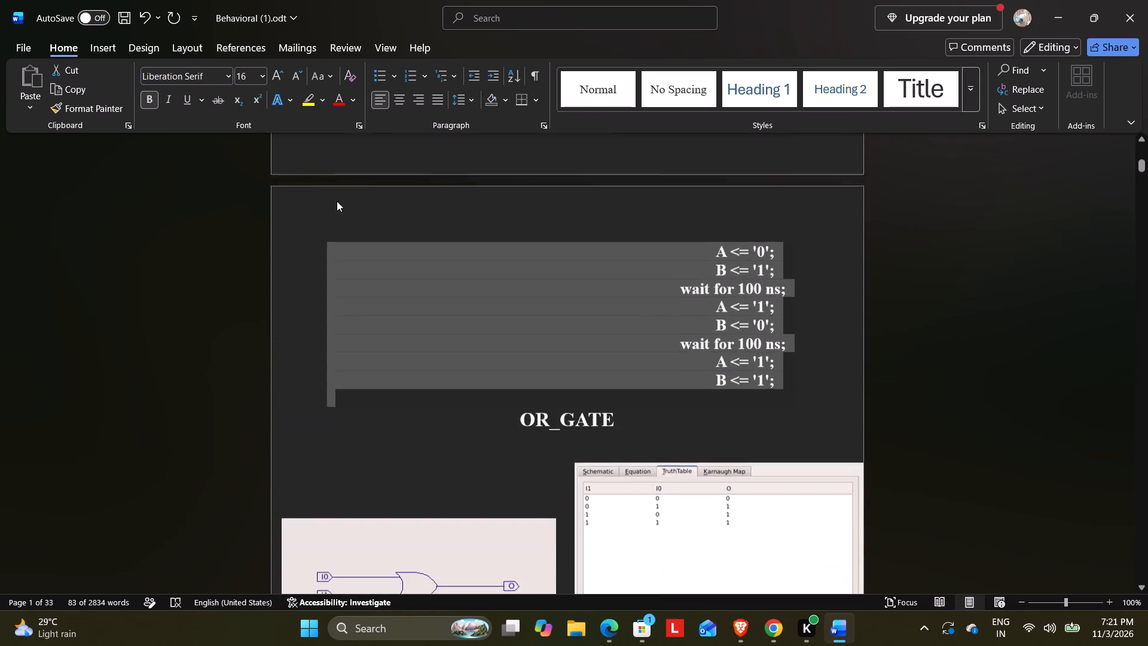
pyautogui.scroll(-2, 337, 201)
pyautogui.scroll(1, 337, 201)
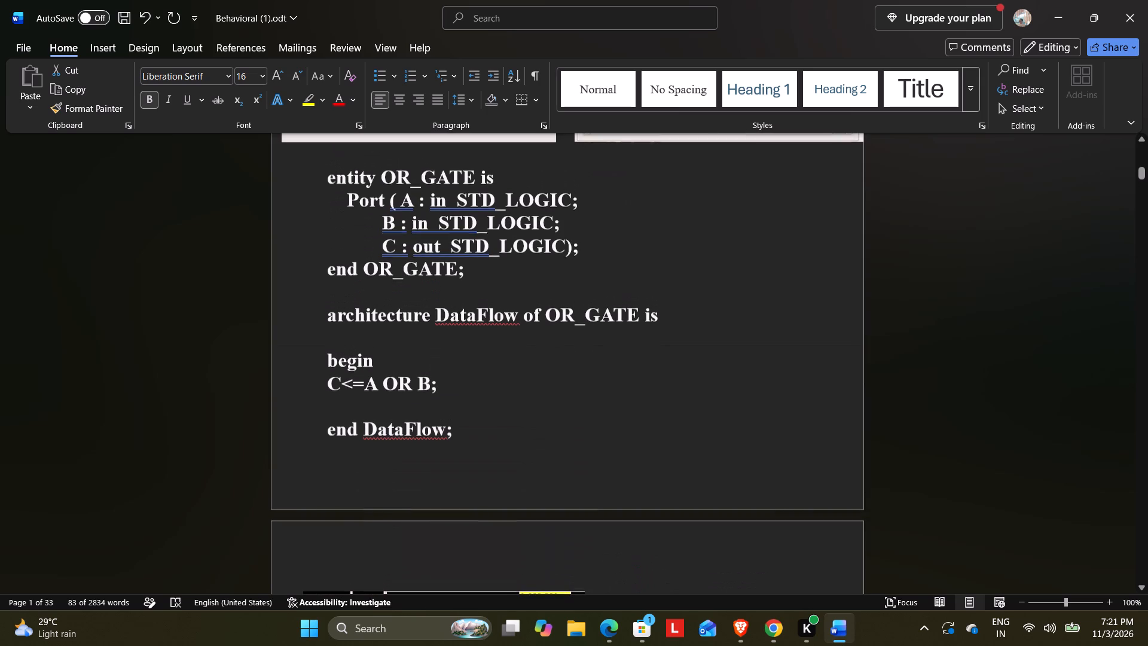
pyautogui.scroll(1, 337, 201)
pyautogui.moveTo(317, 187); pyautogui.dragTo(716, 623)
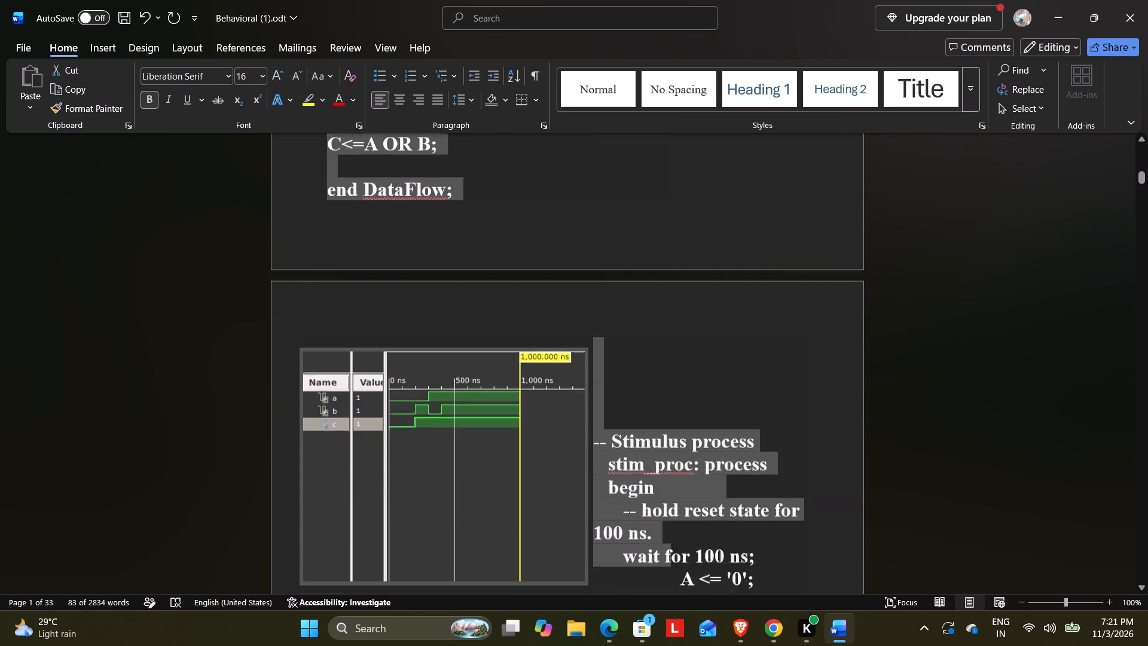
pyautogui.moveTo(716, 623); pyautogui.dragTo(647, 426)
pyautogui.click(258, 81)
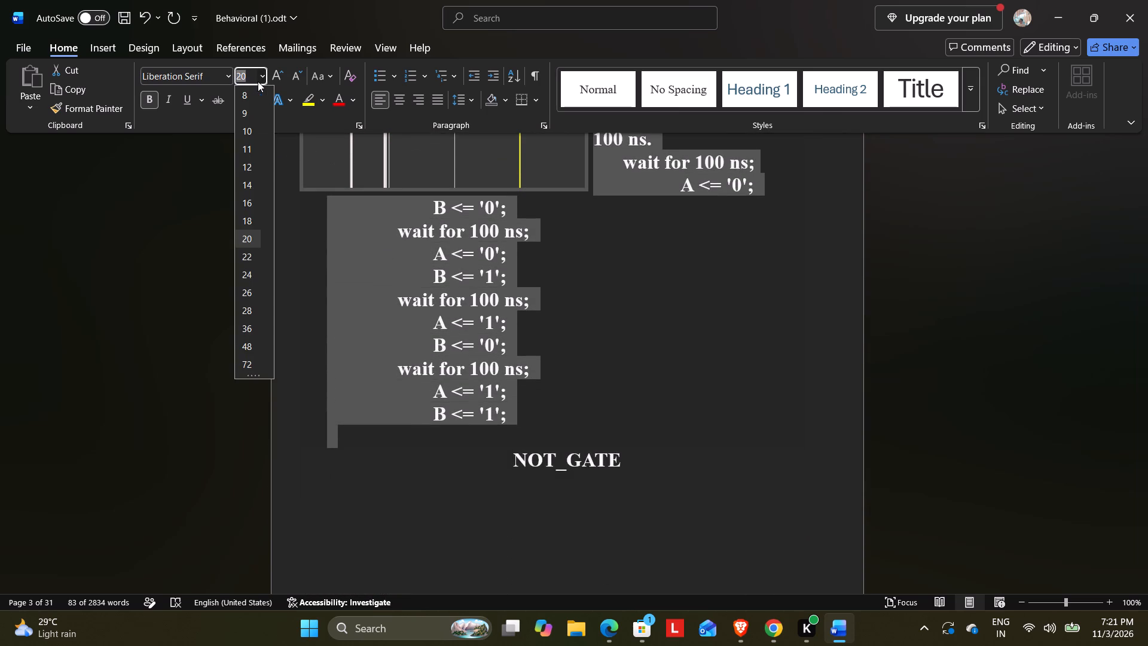
pyautogui.click(252, 202)
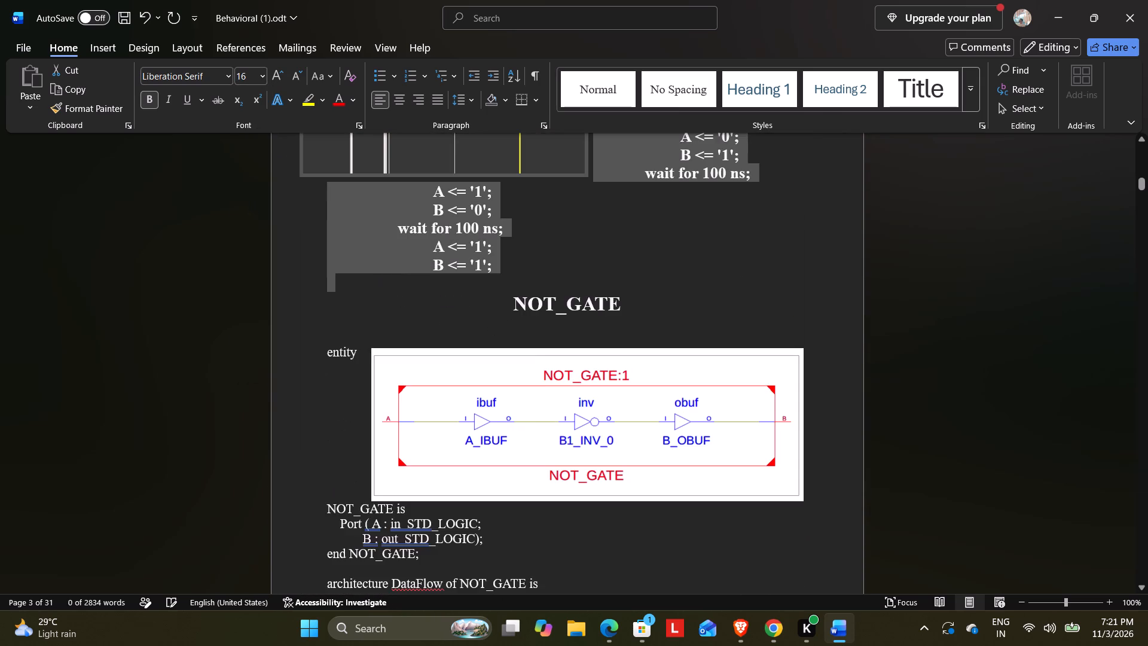
# Review the layout of the NOT_GATE and NAND_GATE pages, including their code and pictures.
pyautogui.scroll(-7, 419, 301)
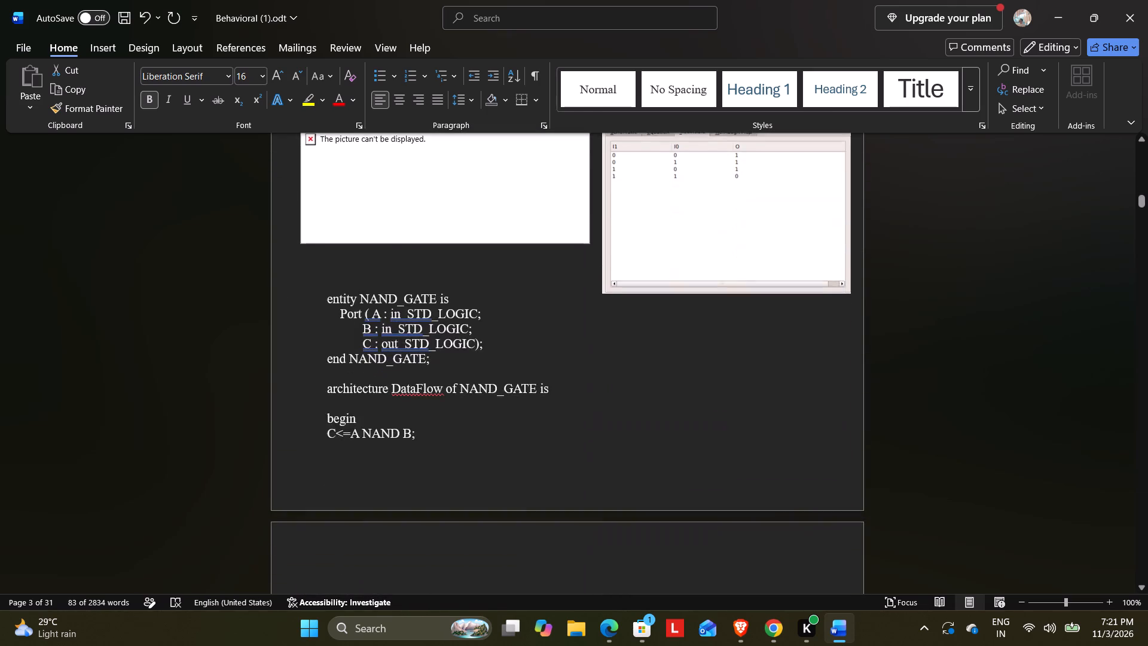
pyautogui.scroll(3, 419, 301)
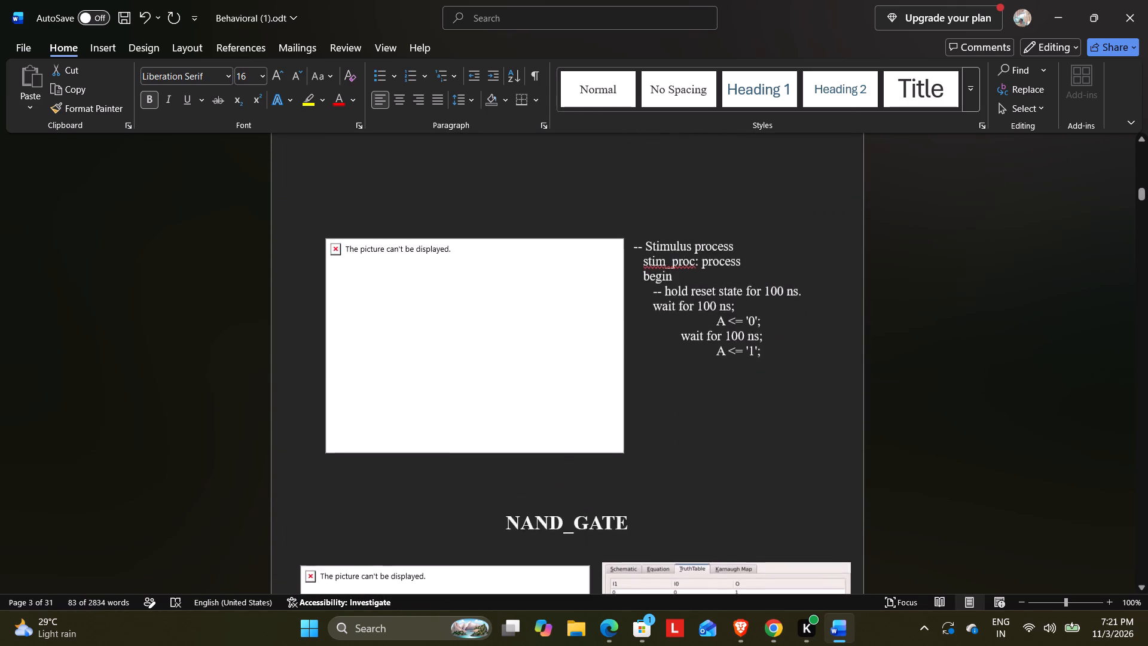
pyautogui.scroll(2, 419, 301)
pyautogui.scroll(-1, 419, 301)
pyautogui.scroll(1, 419, 301)
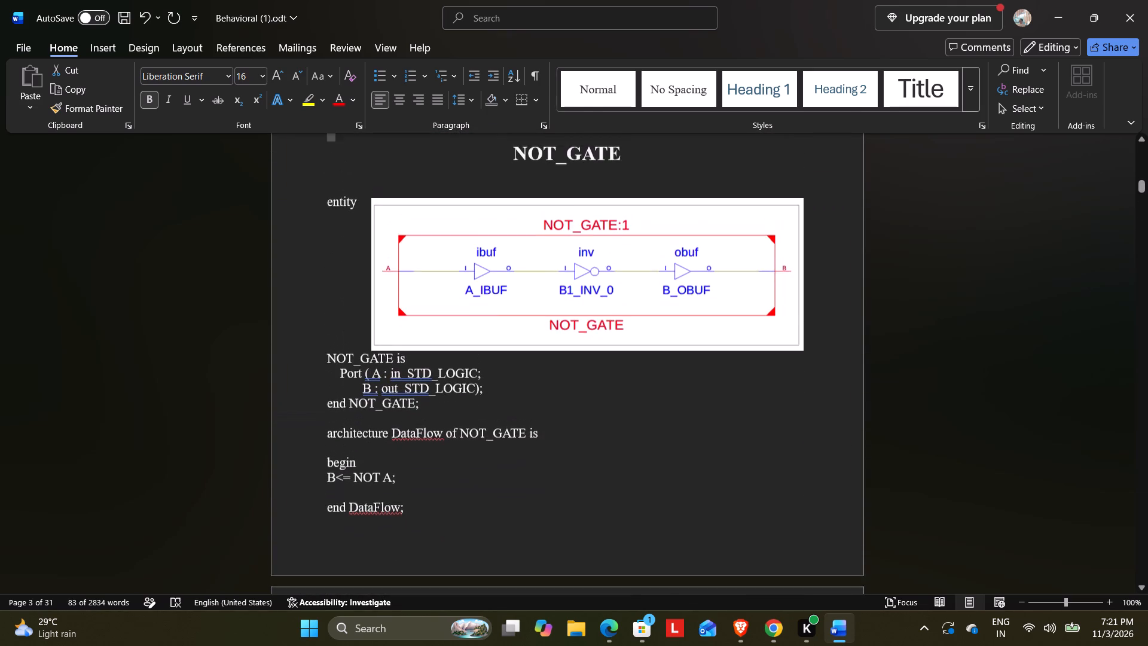
pyautogui.scroll(1, 419, 301)
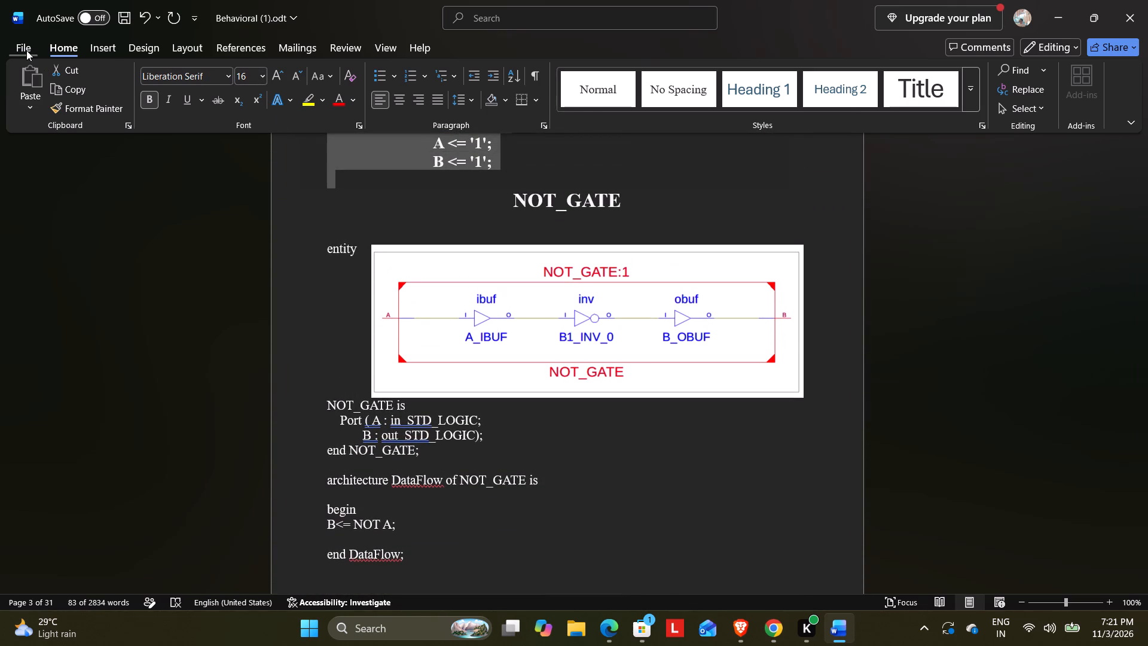
# Save the changes to the Behavioral (1).odt document.
pyautogui.click(26, 50)
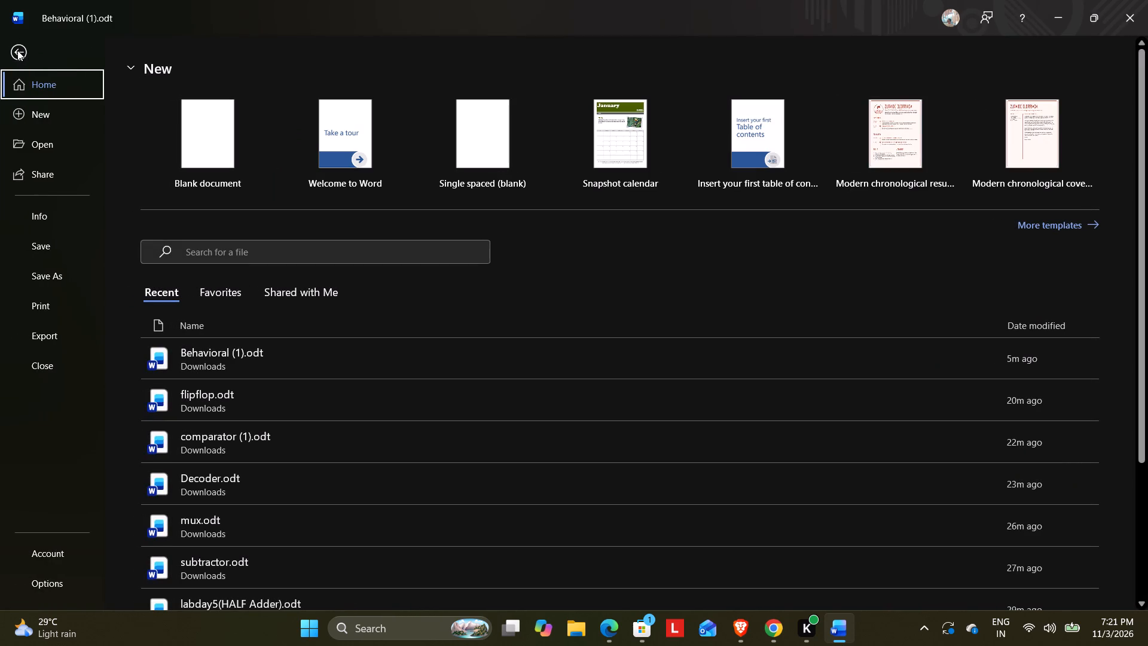
pyautogui.click(17, 50)
pyautogui.click(124, 15)
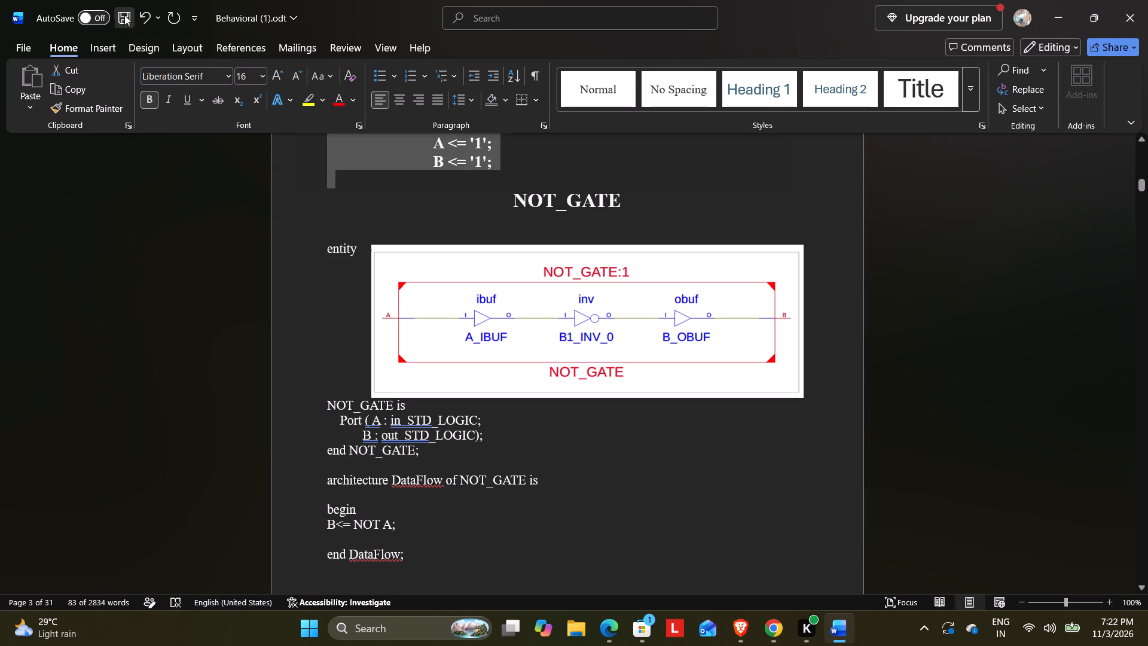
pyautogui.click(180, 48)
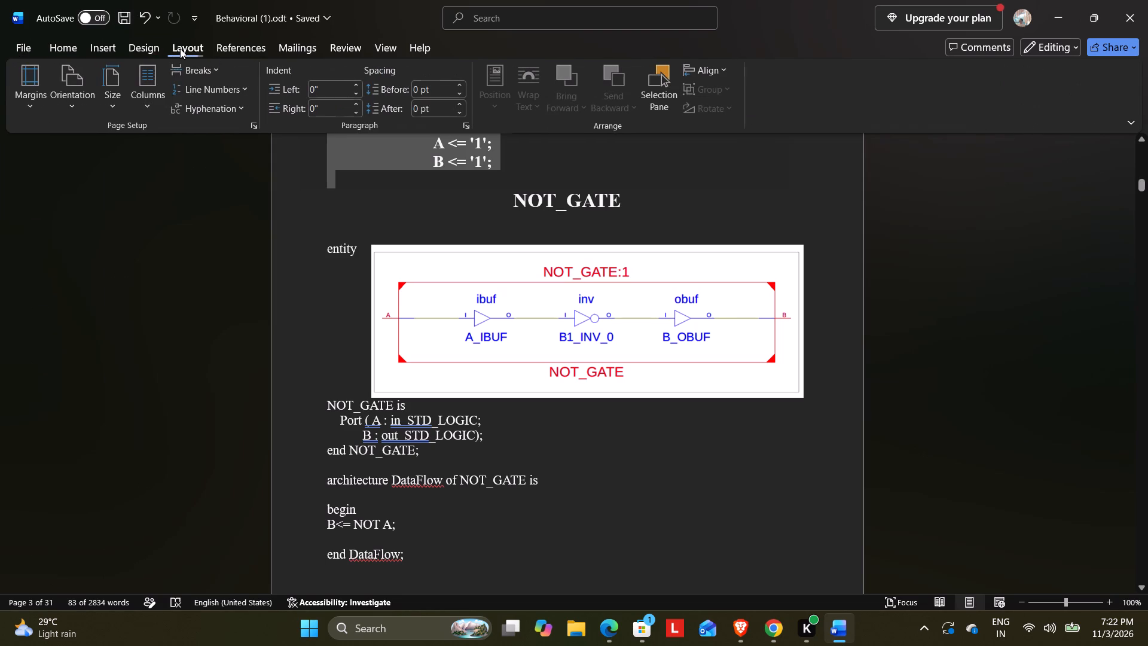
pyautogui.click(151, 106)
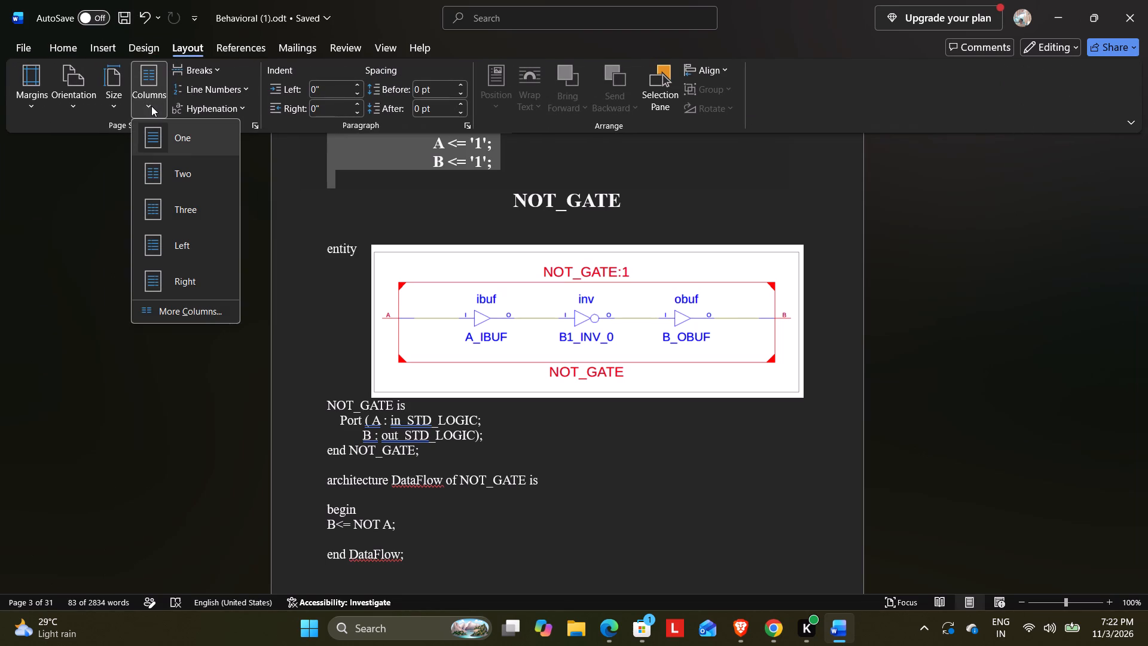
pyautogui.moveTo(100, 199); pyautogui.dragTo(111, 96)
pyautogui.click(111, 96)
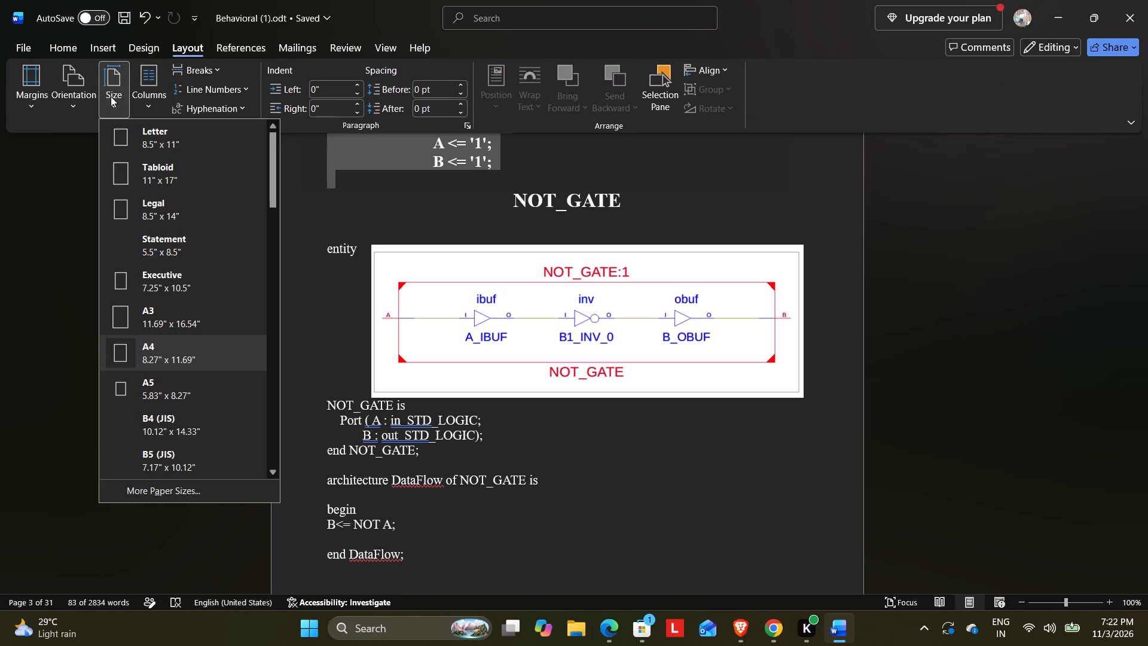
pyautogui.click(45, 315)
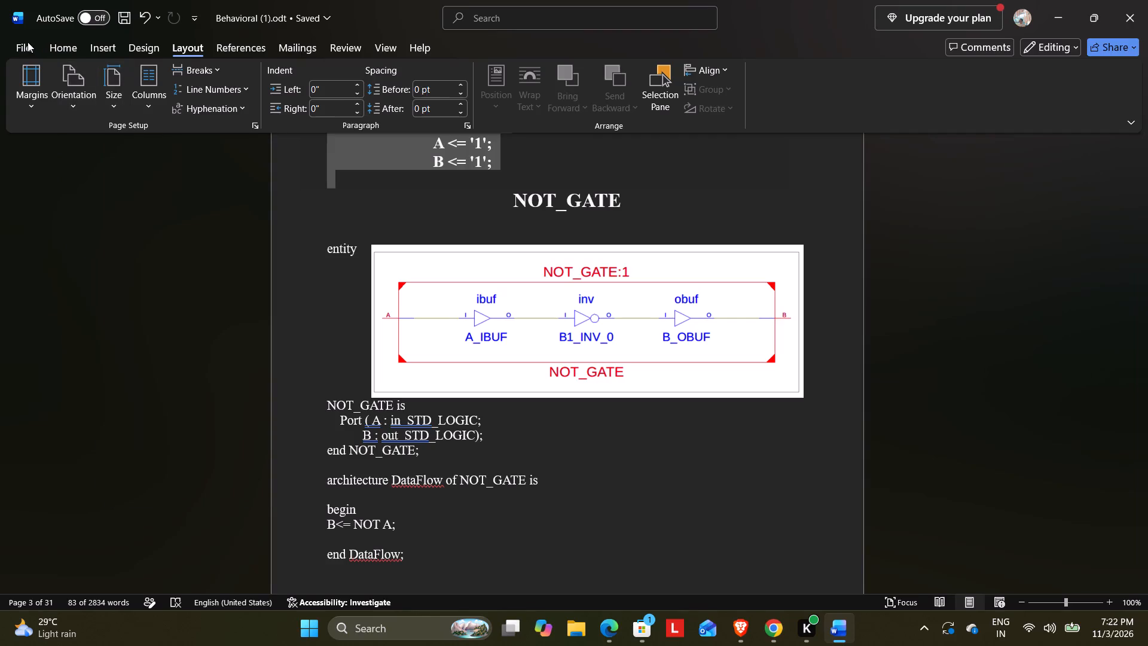
# Export the document as a PDF named Behavioral (2).pdf in the Documents folder.
pyautogui.click(28, 42)
pyautogui.click(63, 272)
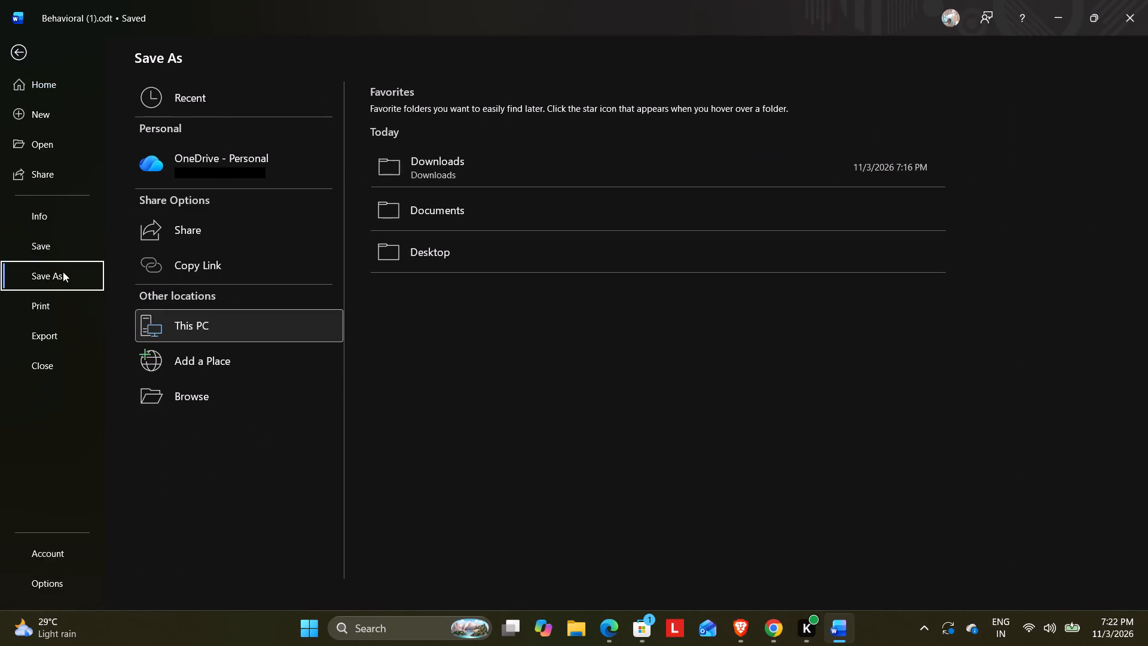
pyautogui.doubleClick(251, 328)
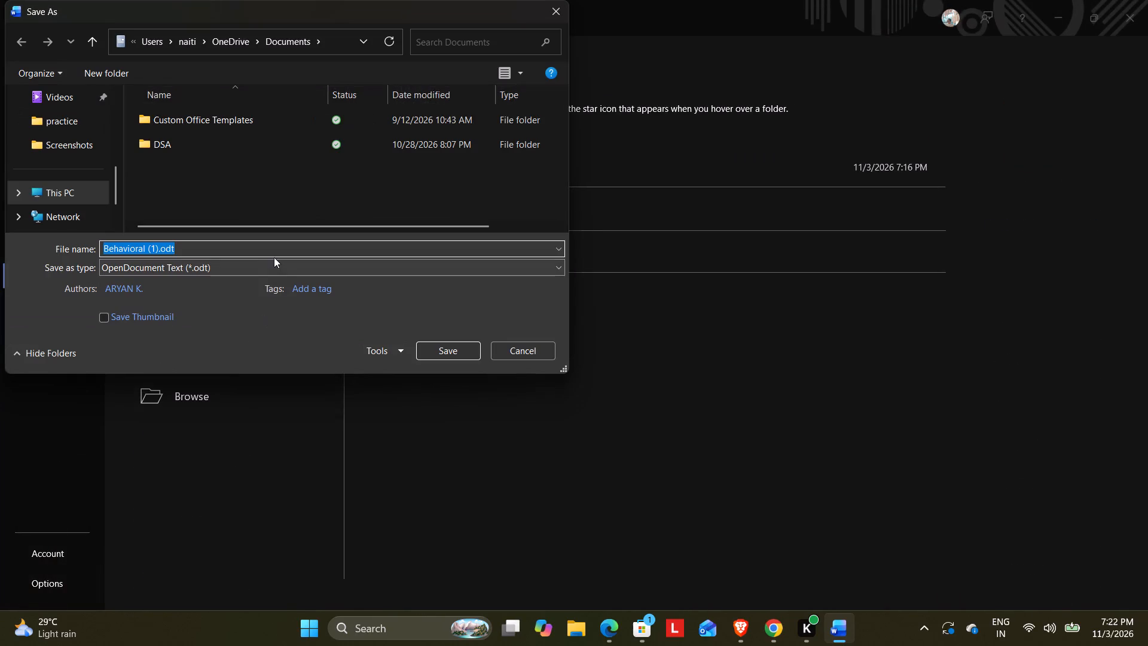
pyautogui.click(275, 265)
pyautogui.click(246, 353)
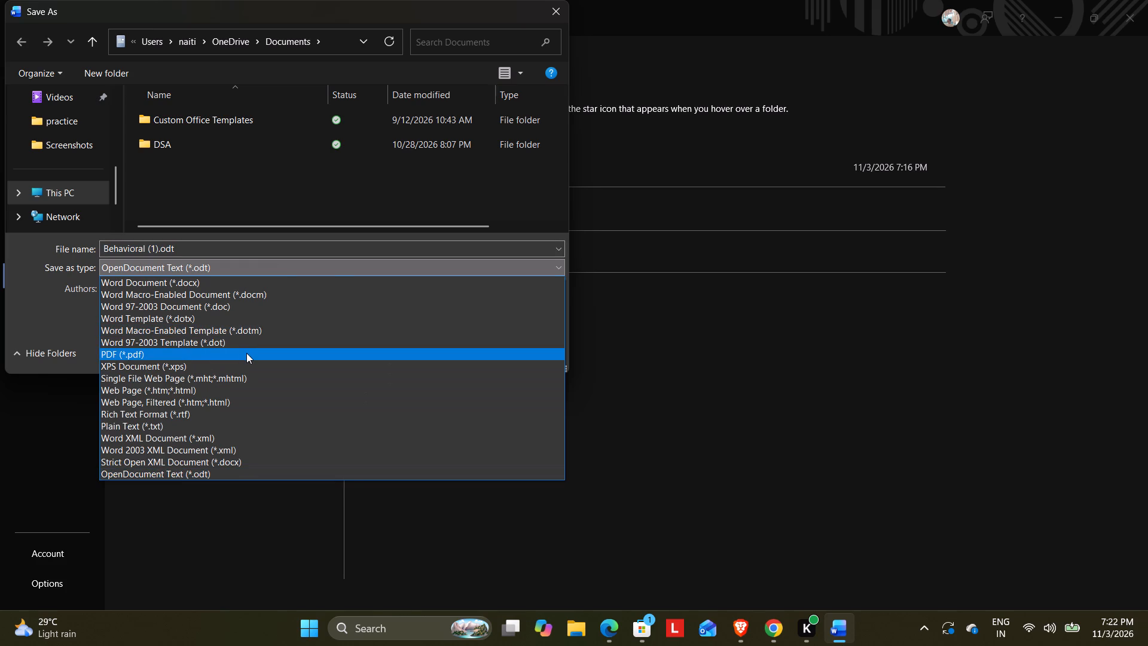
pyautogui.click(456, 389)
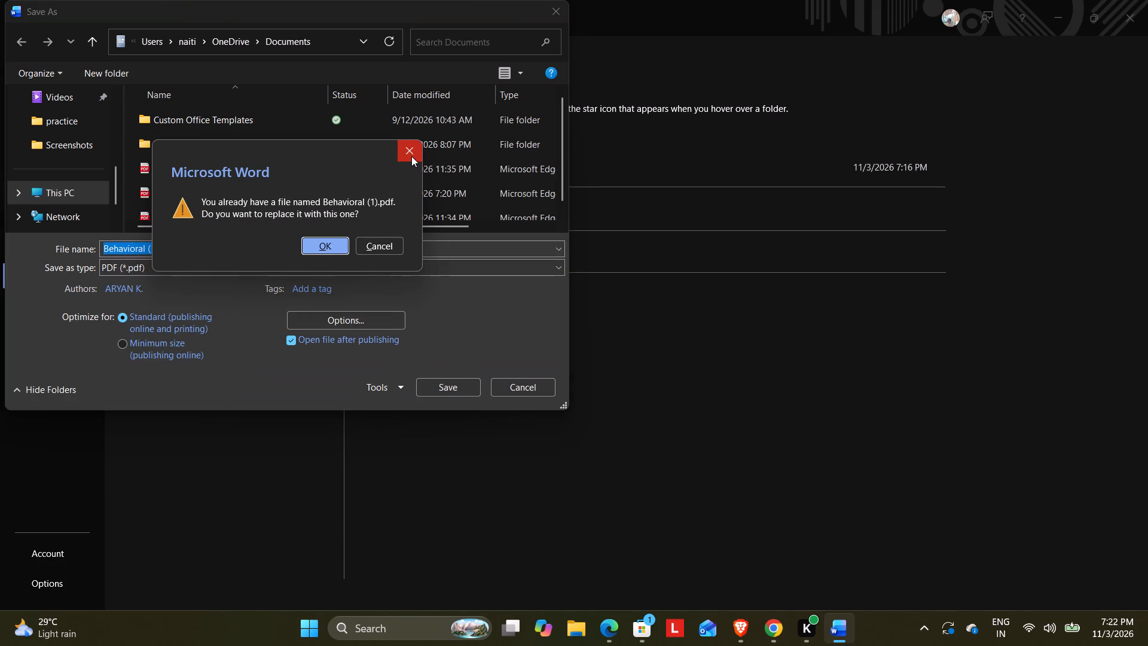
pyautogui.click(448, 388)
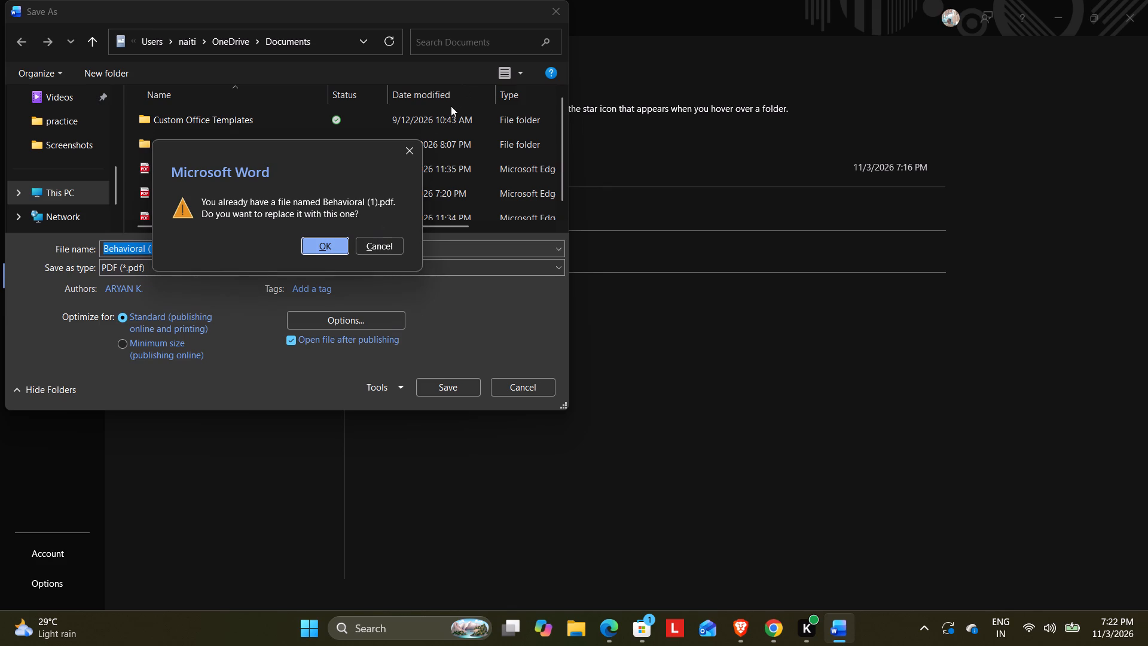
pyautogui.click(413, 149)
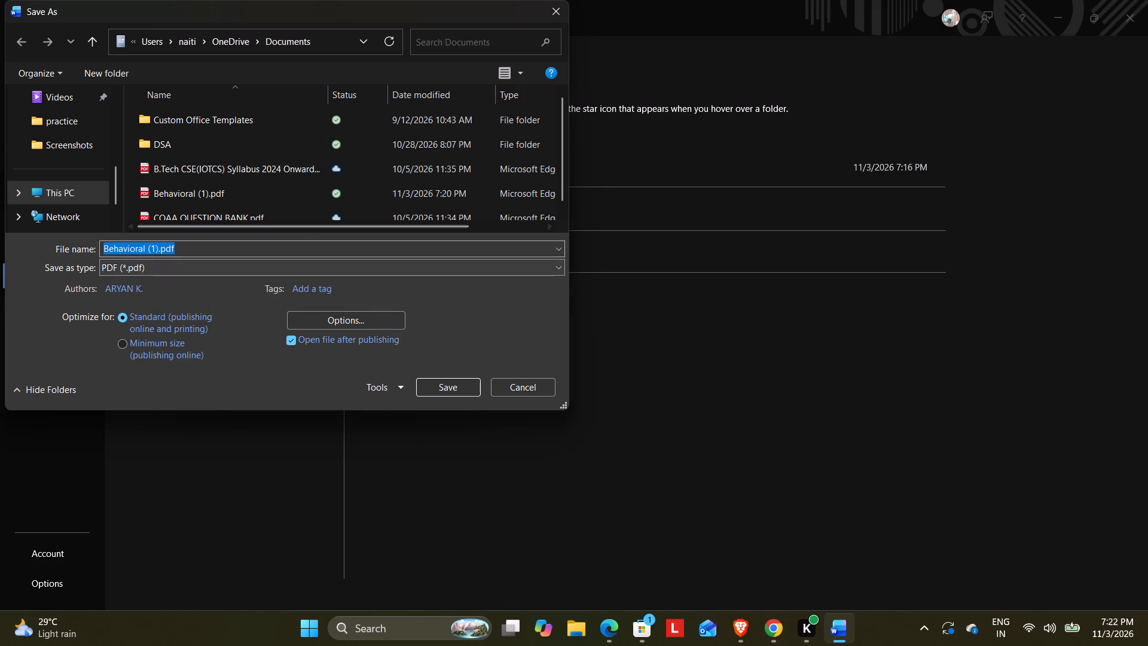
pyautogui.click(150, 250)
pyautogui.click(157, 247)
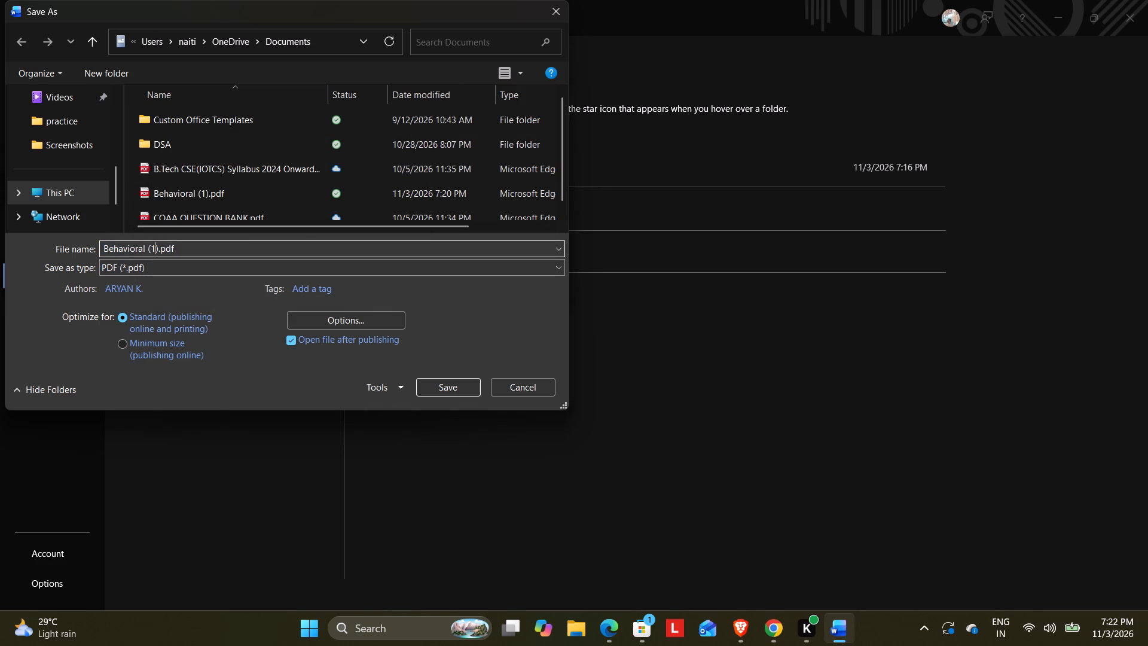
pyautogui.press('BackSpace')
pyautogui.press('2')
pyautogui.click(450, 382)
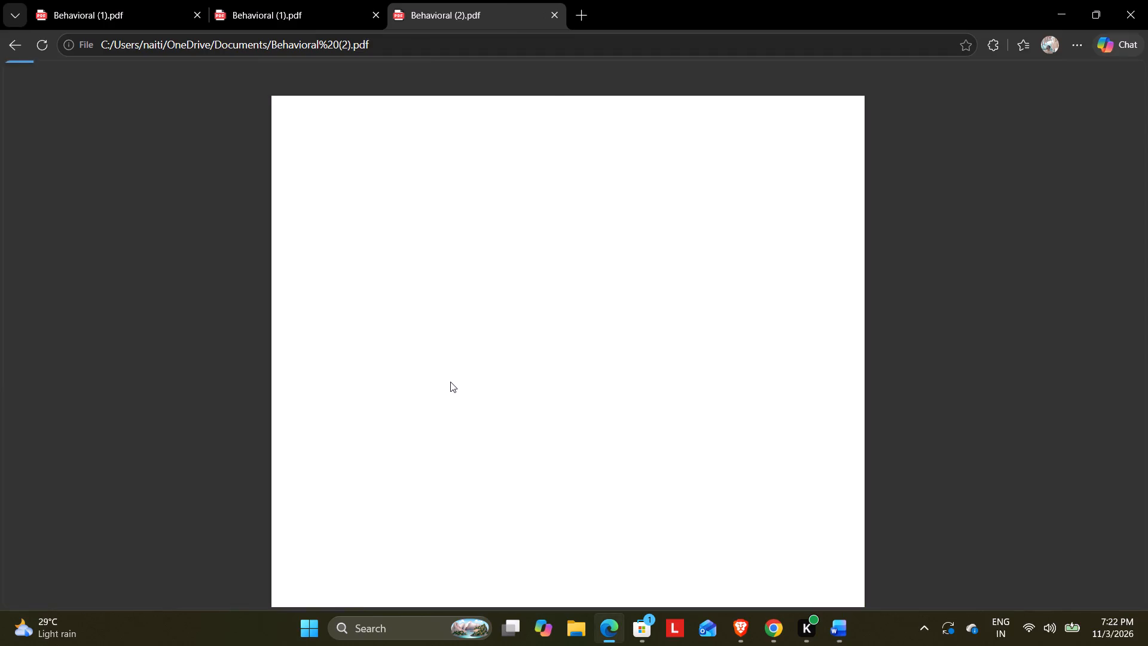
# Review the exported Behavioral (2).pdf from the AND gate pages to the NOR GATE heading, checking the code and picture layout.
pyautogui.scroll(-4, 746, 543)
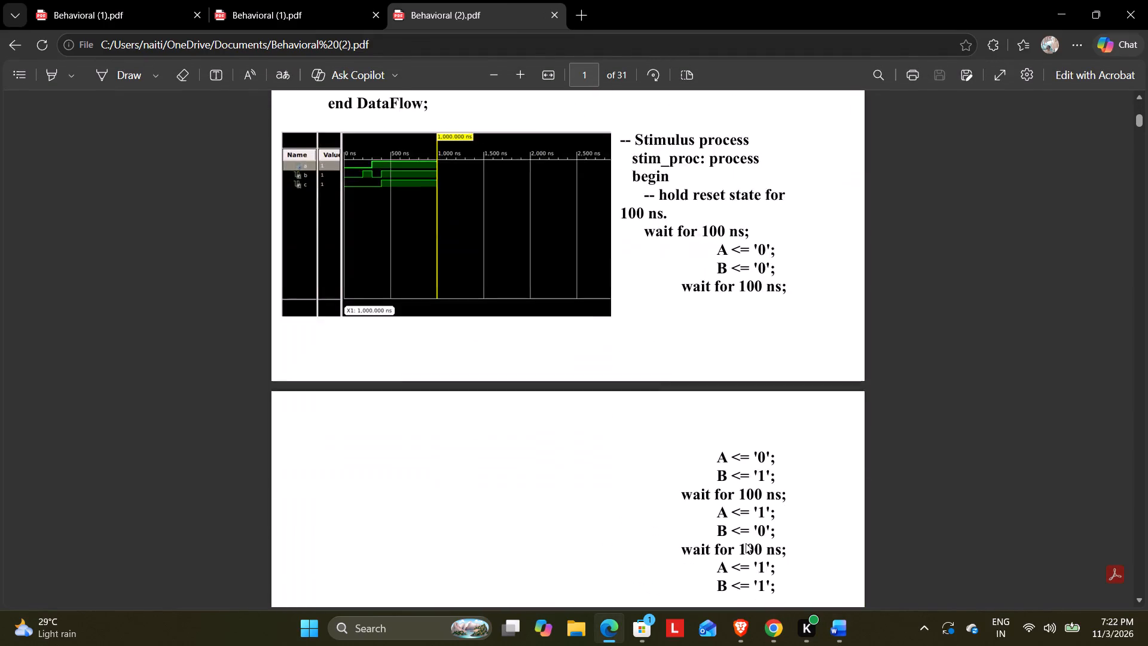
pyautogui.scroll(-6, 746, 543)
pyautogui.scroll(1, 746, 543)
pyautogui.scroll(-3, 746, 543)
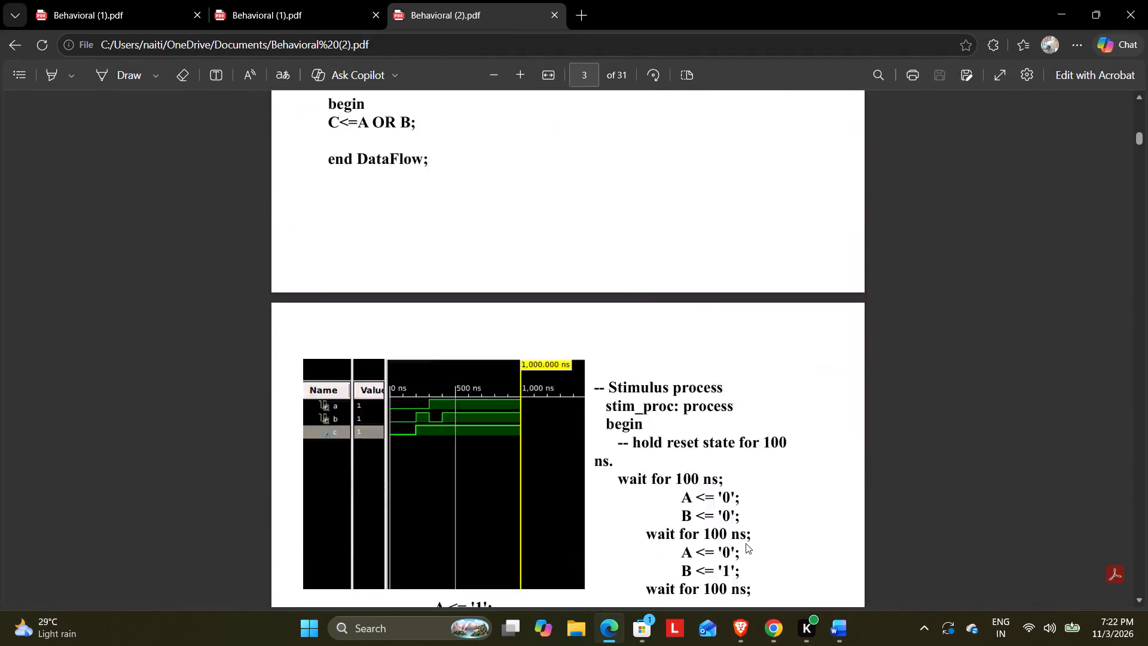
pyautogui.scroll(-2, 746, 543)
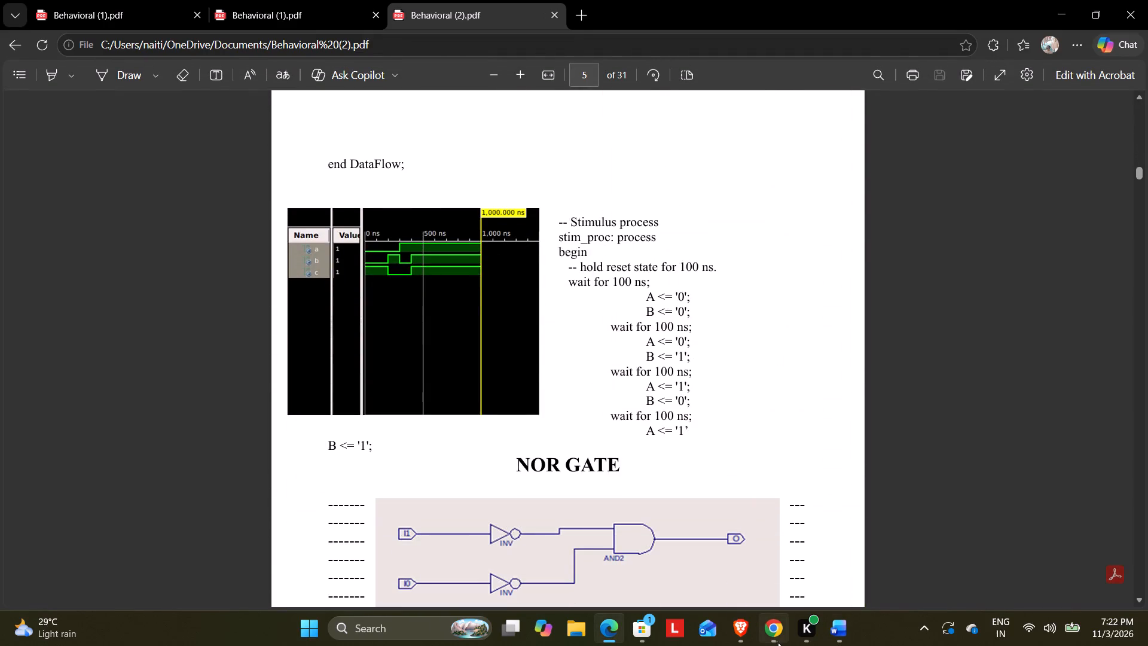